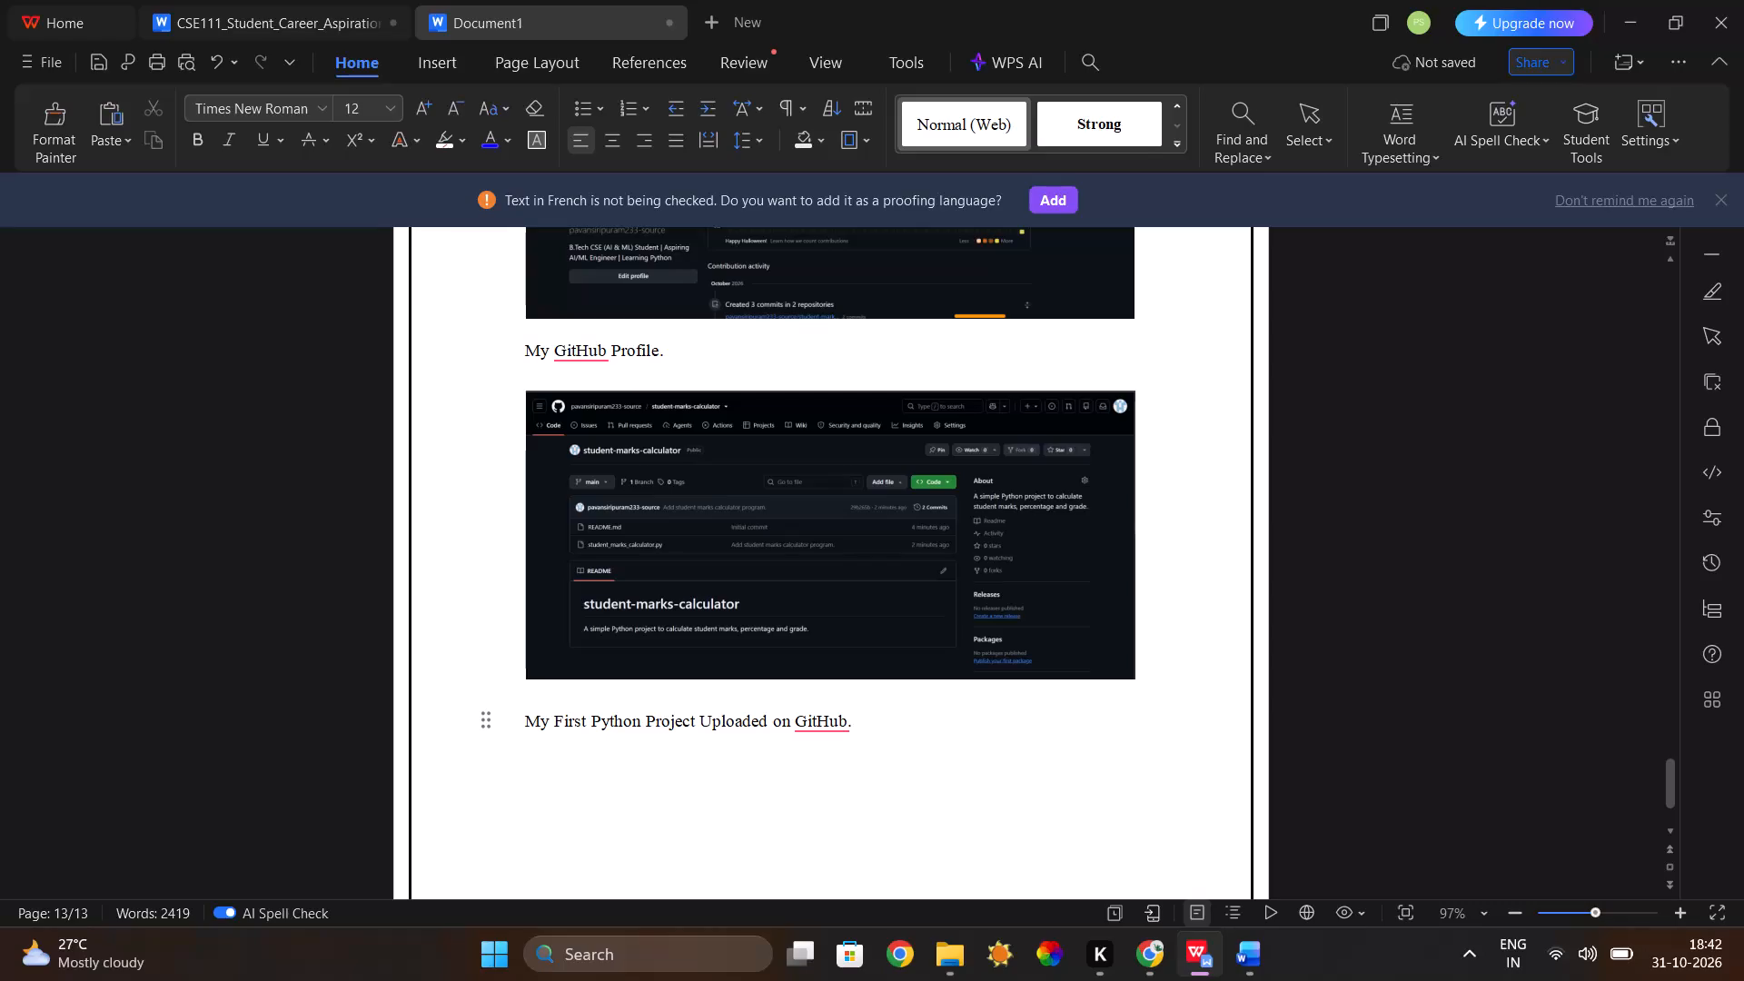
Review the LinkedIn and GitHub profile sections at the end of the report, including their screenshots and captions.
{"action": "scroll", "coordinate": [919, 736], "scroll_direction": "up", "scroll_amount": 3}
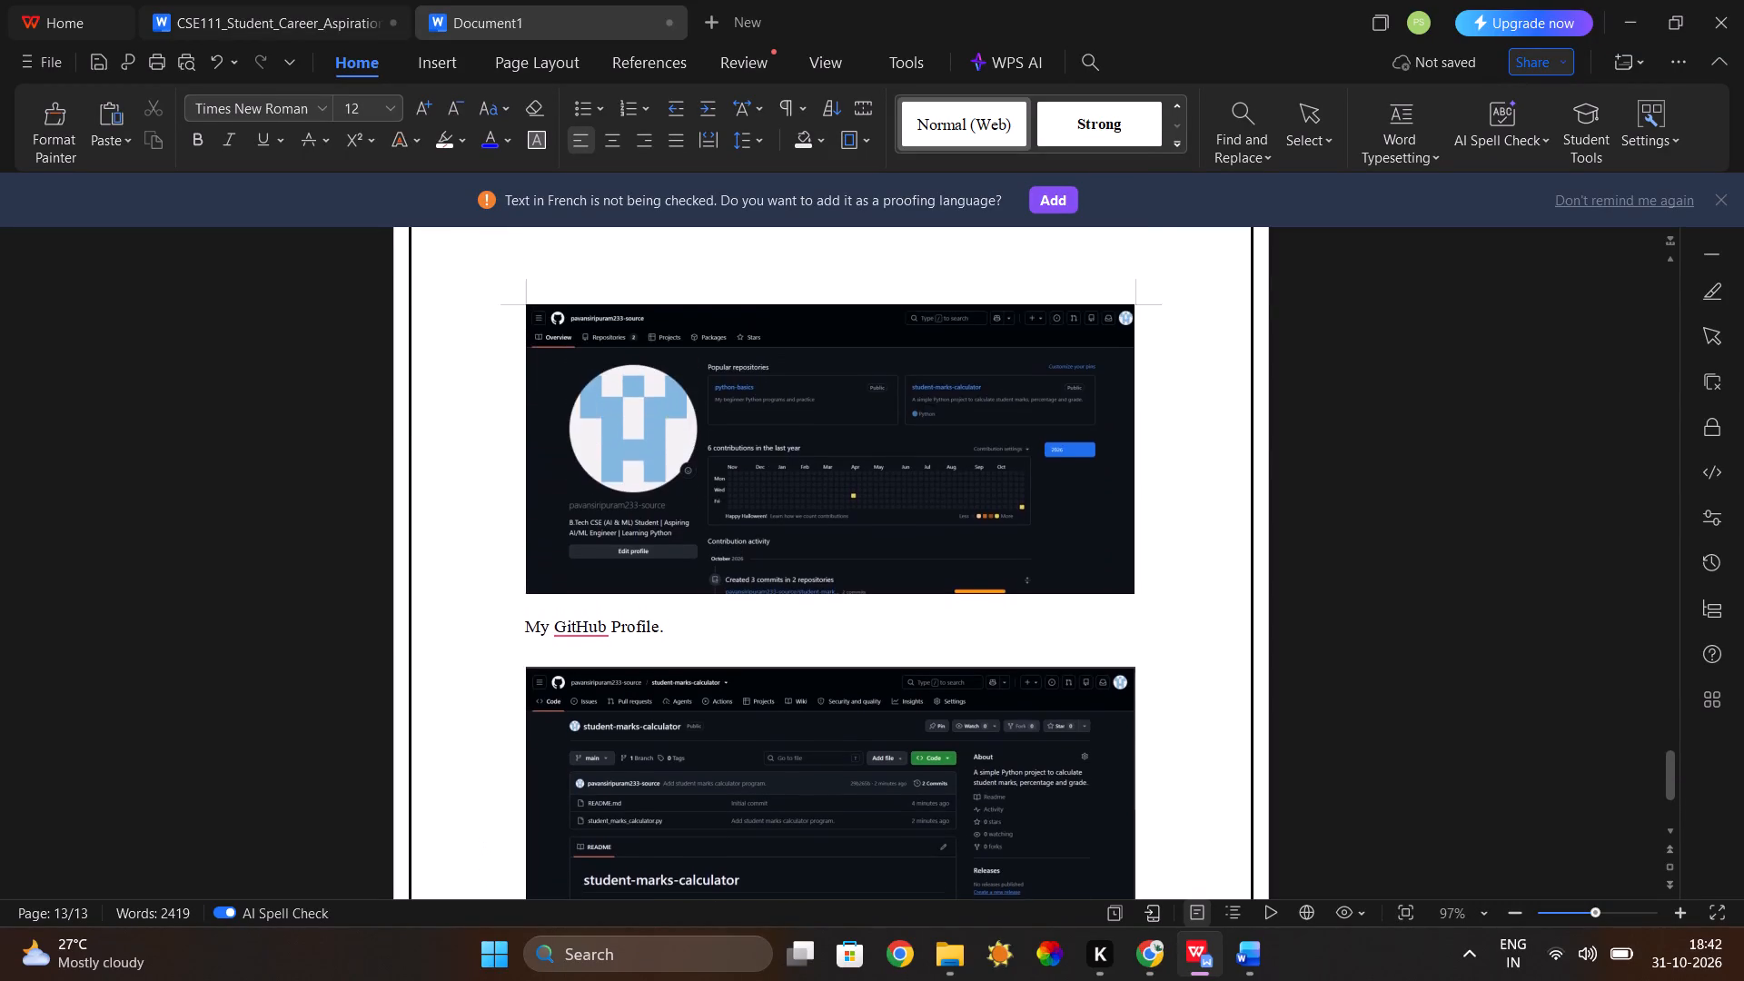
{"action": "scroll", "coordinate": [919, 736], "scroll_direction": "up", "scroll_amount": 4}
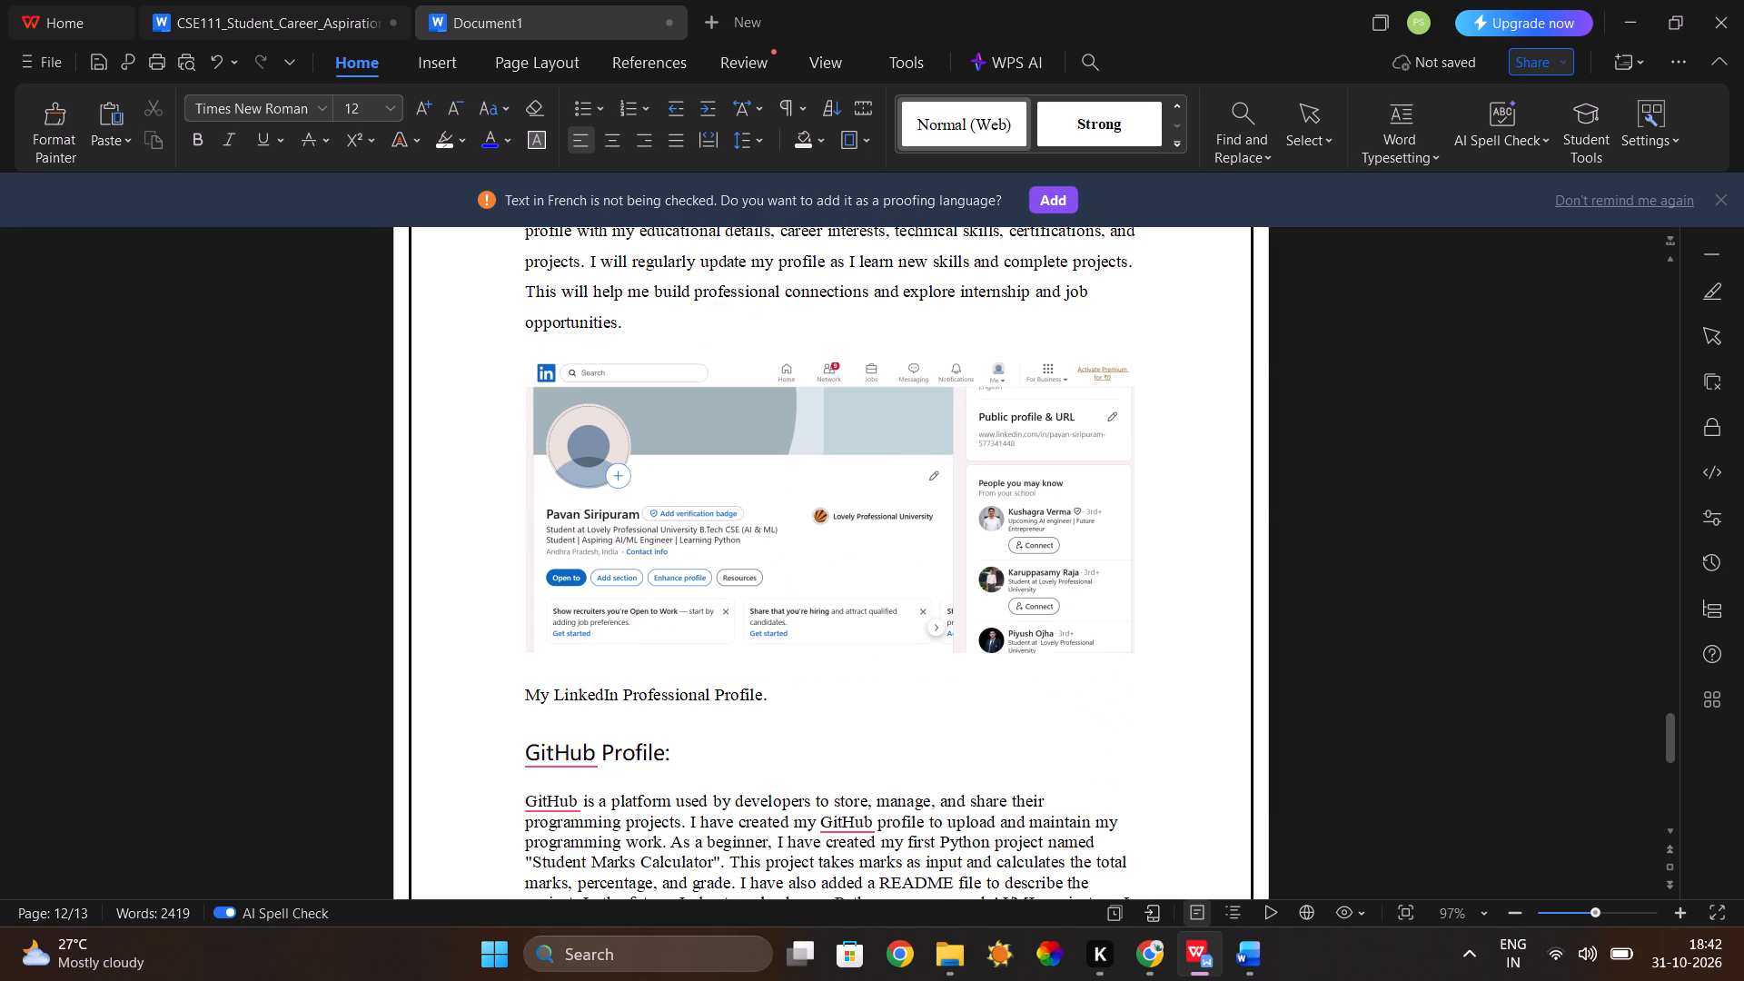
{"action": "scroll", "coordinate": [919, 736], "scroll_direction": "up", "scroll_amount": 1}
{"action": "scroll", "coordinate": [919, 736], "scroll_direction": "down", "scroll_amount": 3}
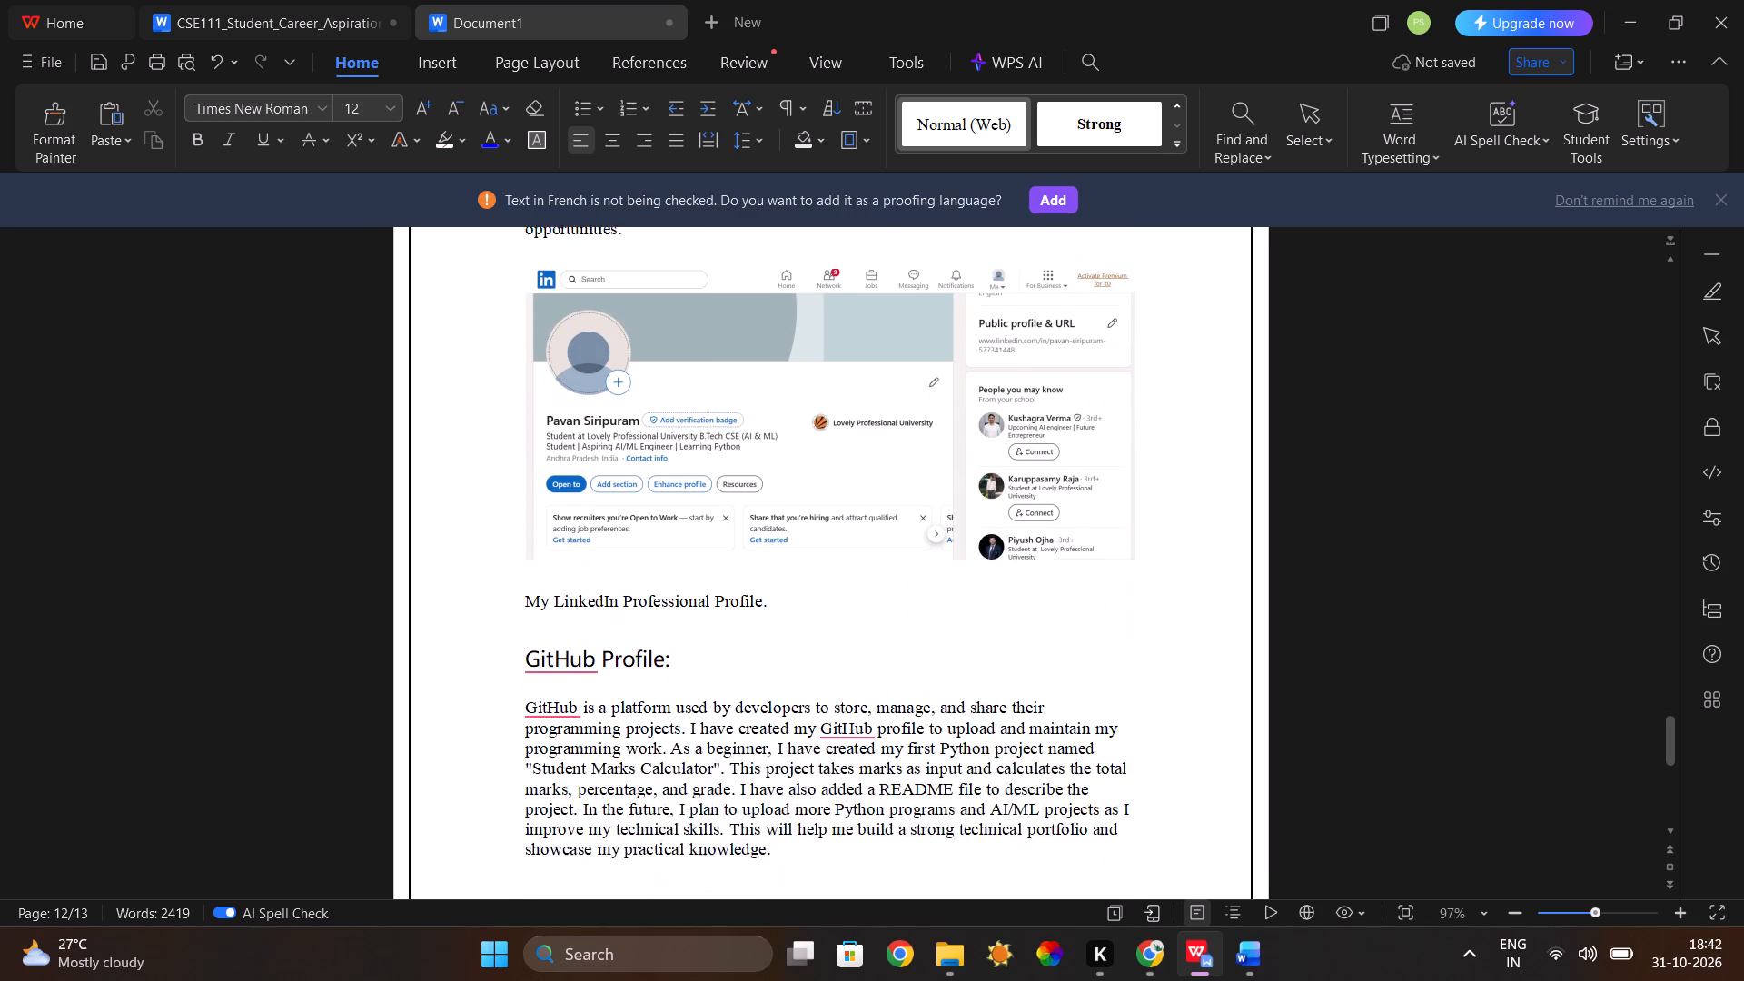
{"action": "scroll", "coordinate": [919, 736], "scroll_direction": "down", "scroll_amount": 3}
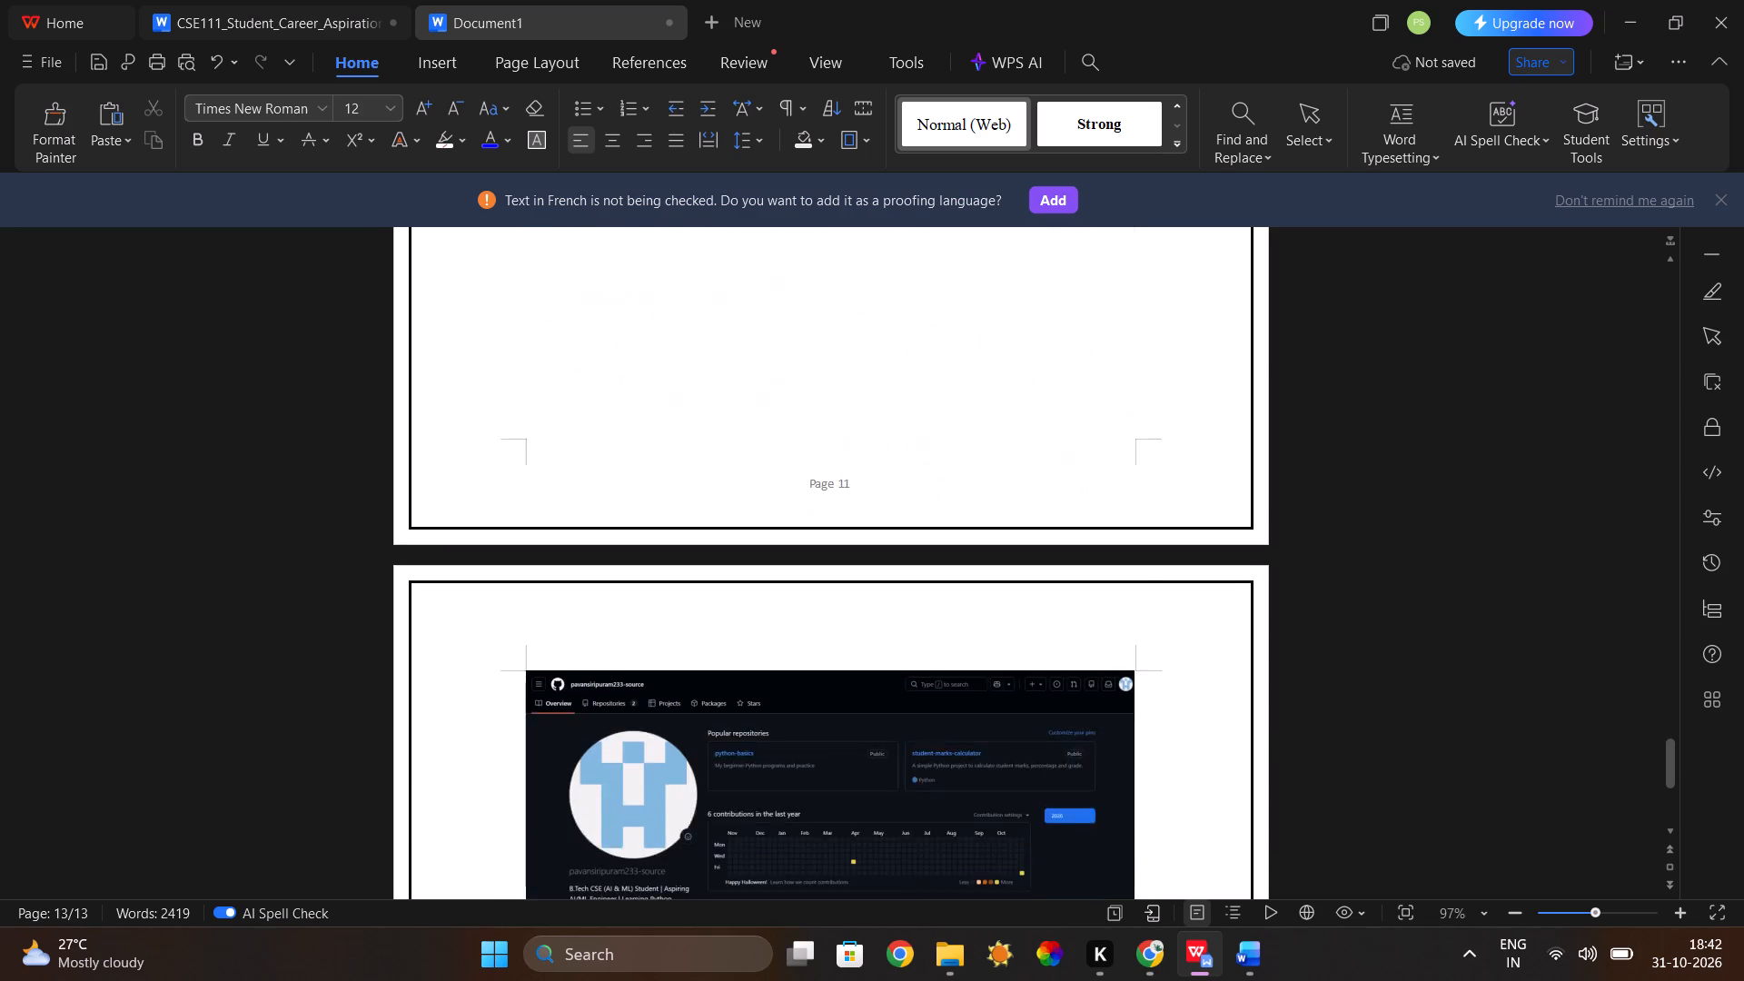
{"action": "scroll", "coordinate": [919, 736], "scroll_direction": "down", "scroll_amount": 1}
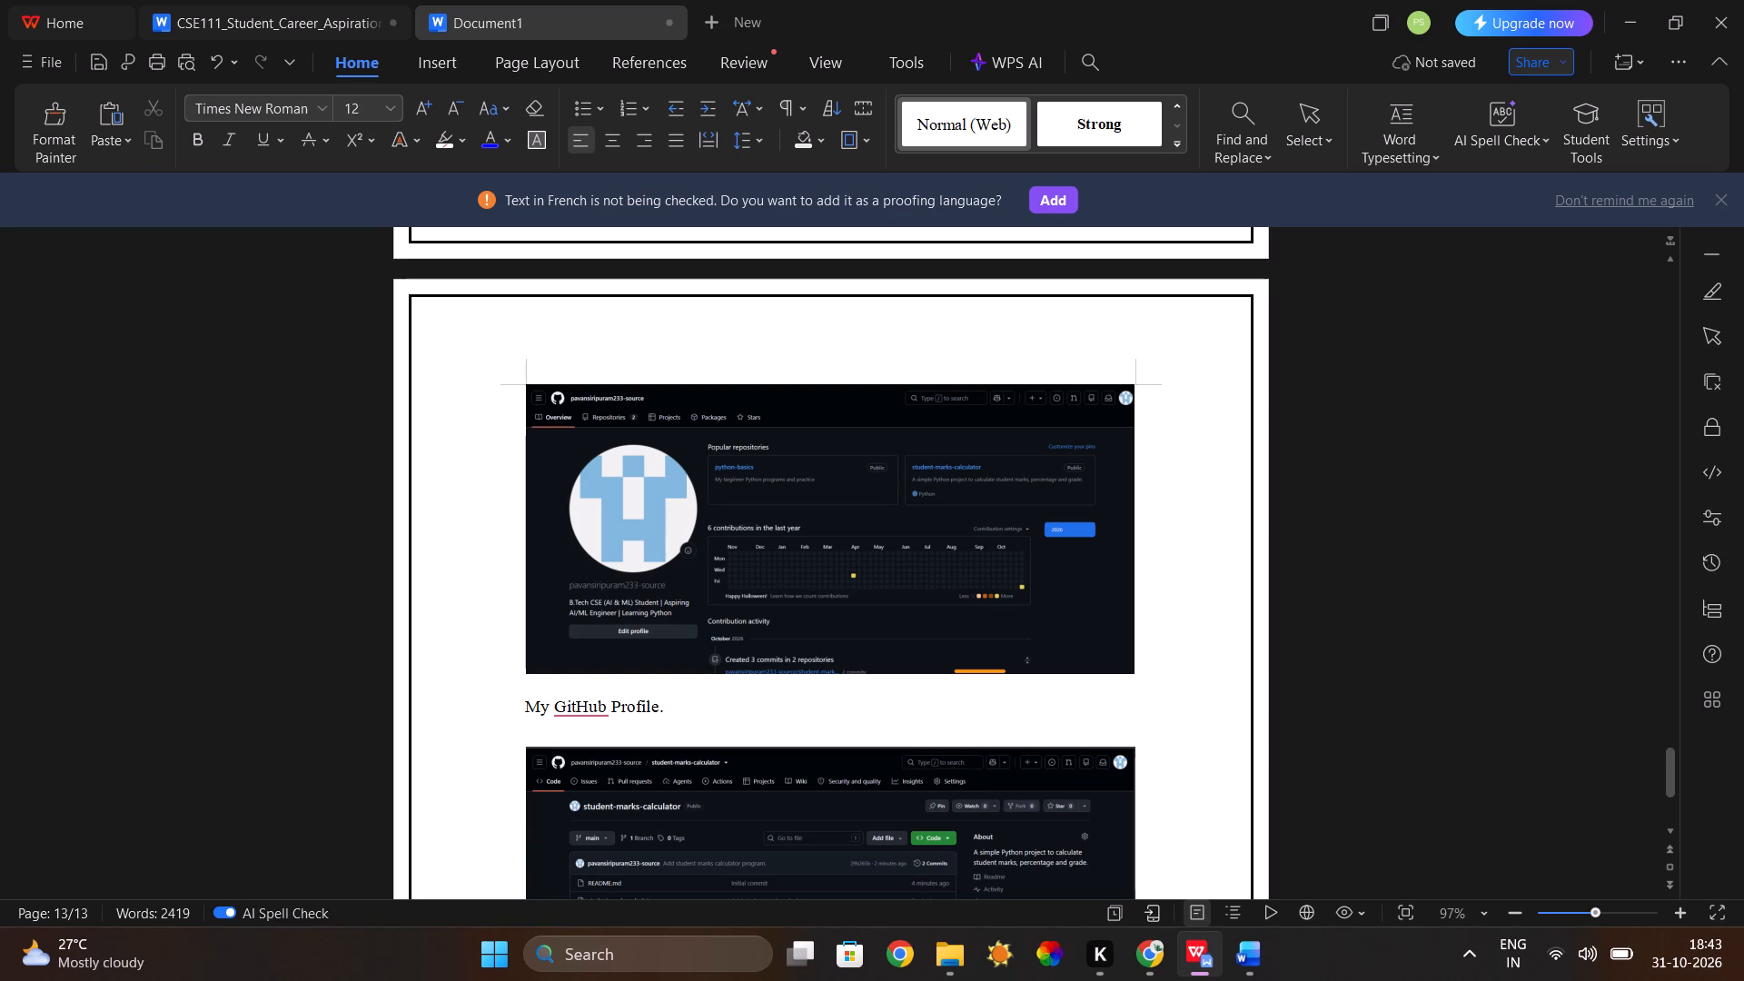
{"action": "scroll", "coordinate": [919, 736], "scroll_direction": "down", "scroll_amount": 4}
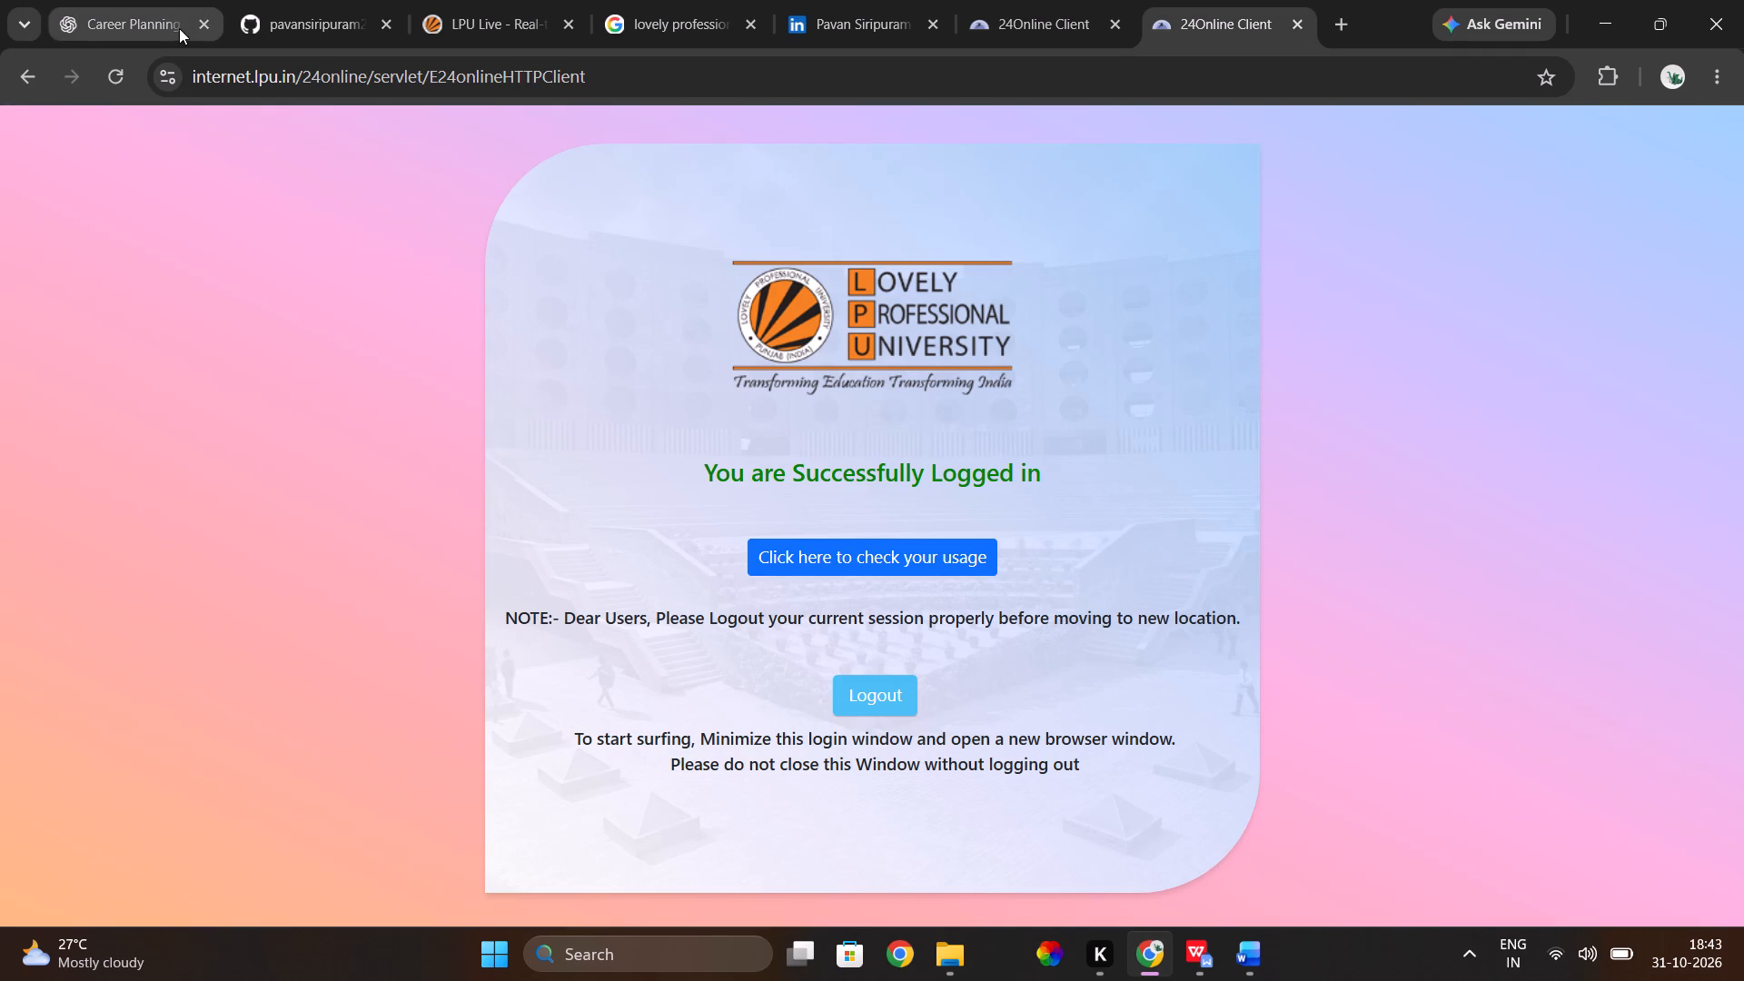
{"action": "left_click", "coordinate": [179, 28]}
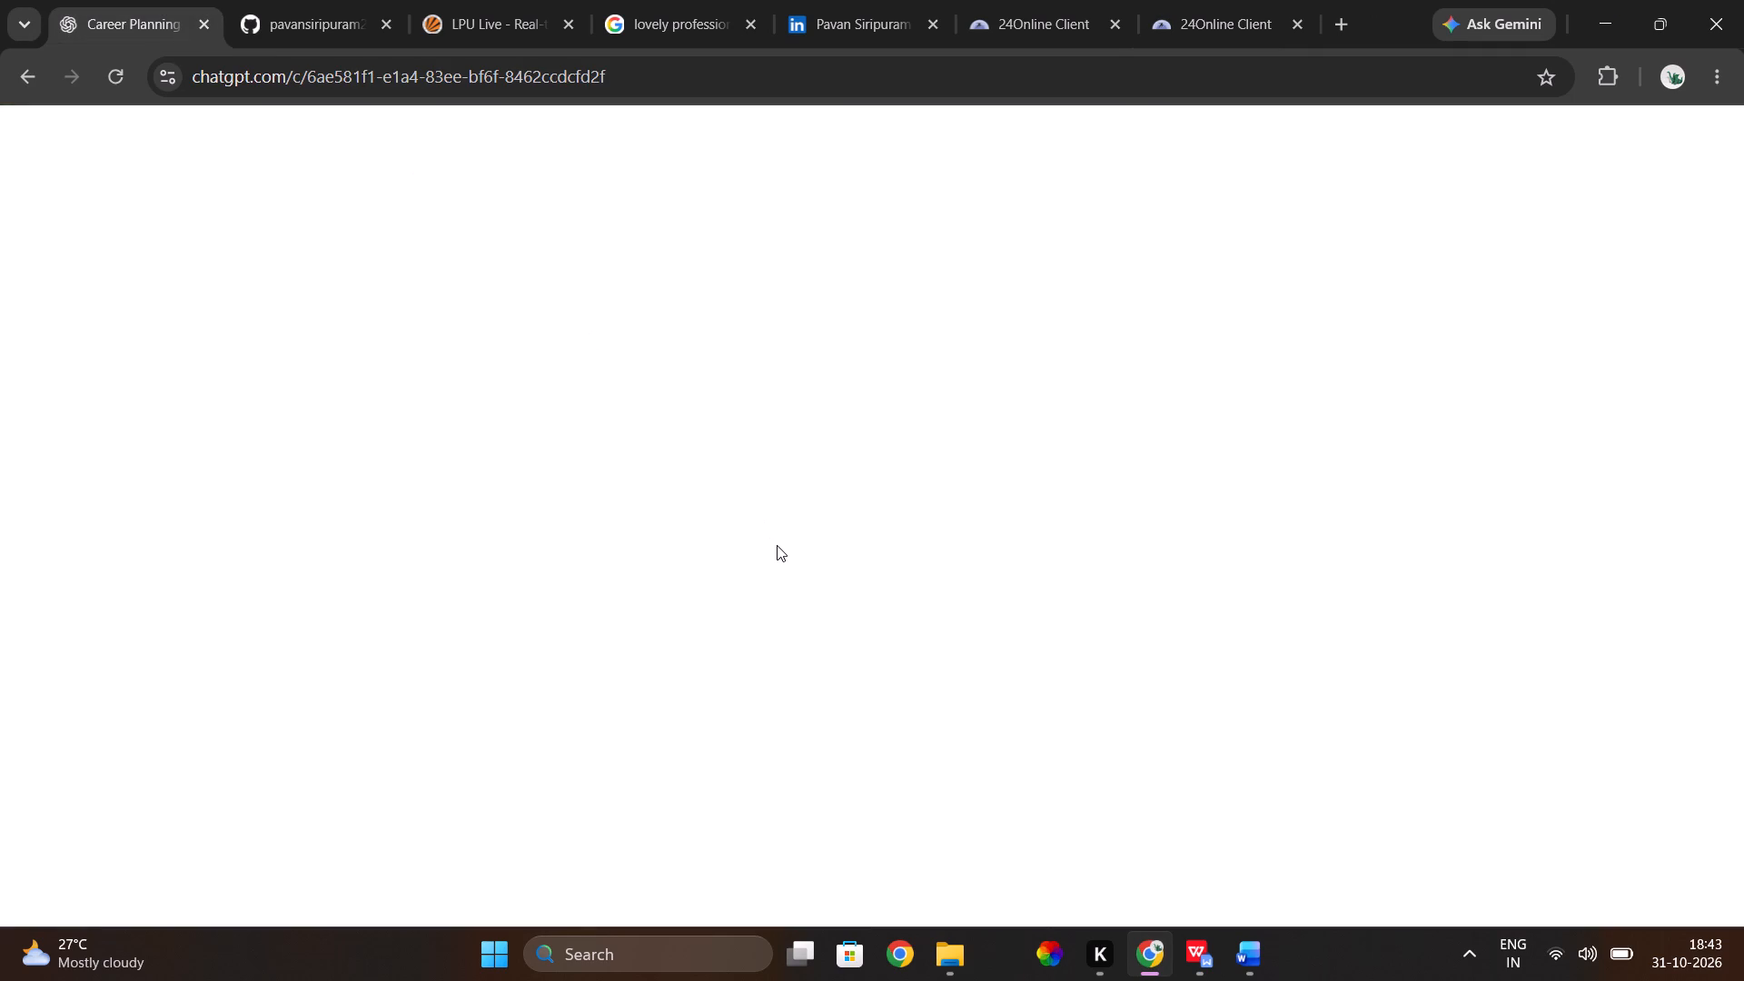
{"action": "scroll", "coordinate": [809, 500], "scroll_direction": "down", "scroll_amount": 1}
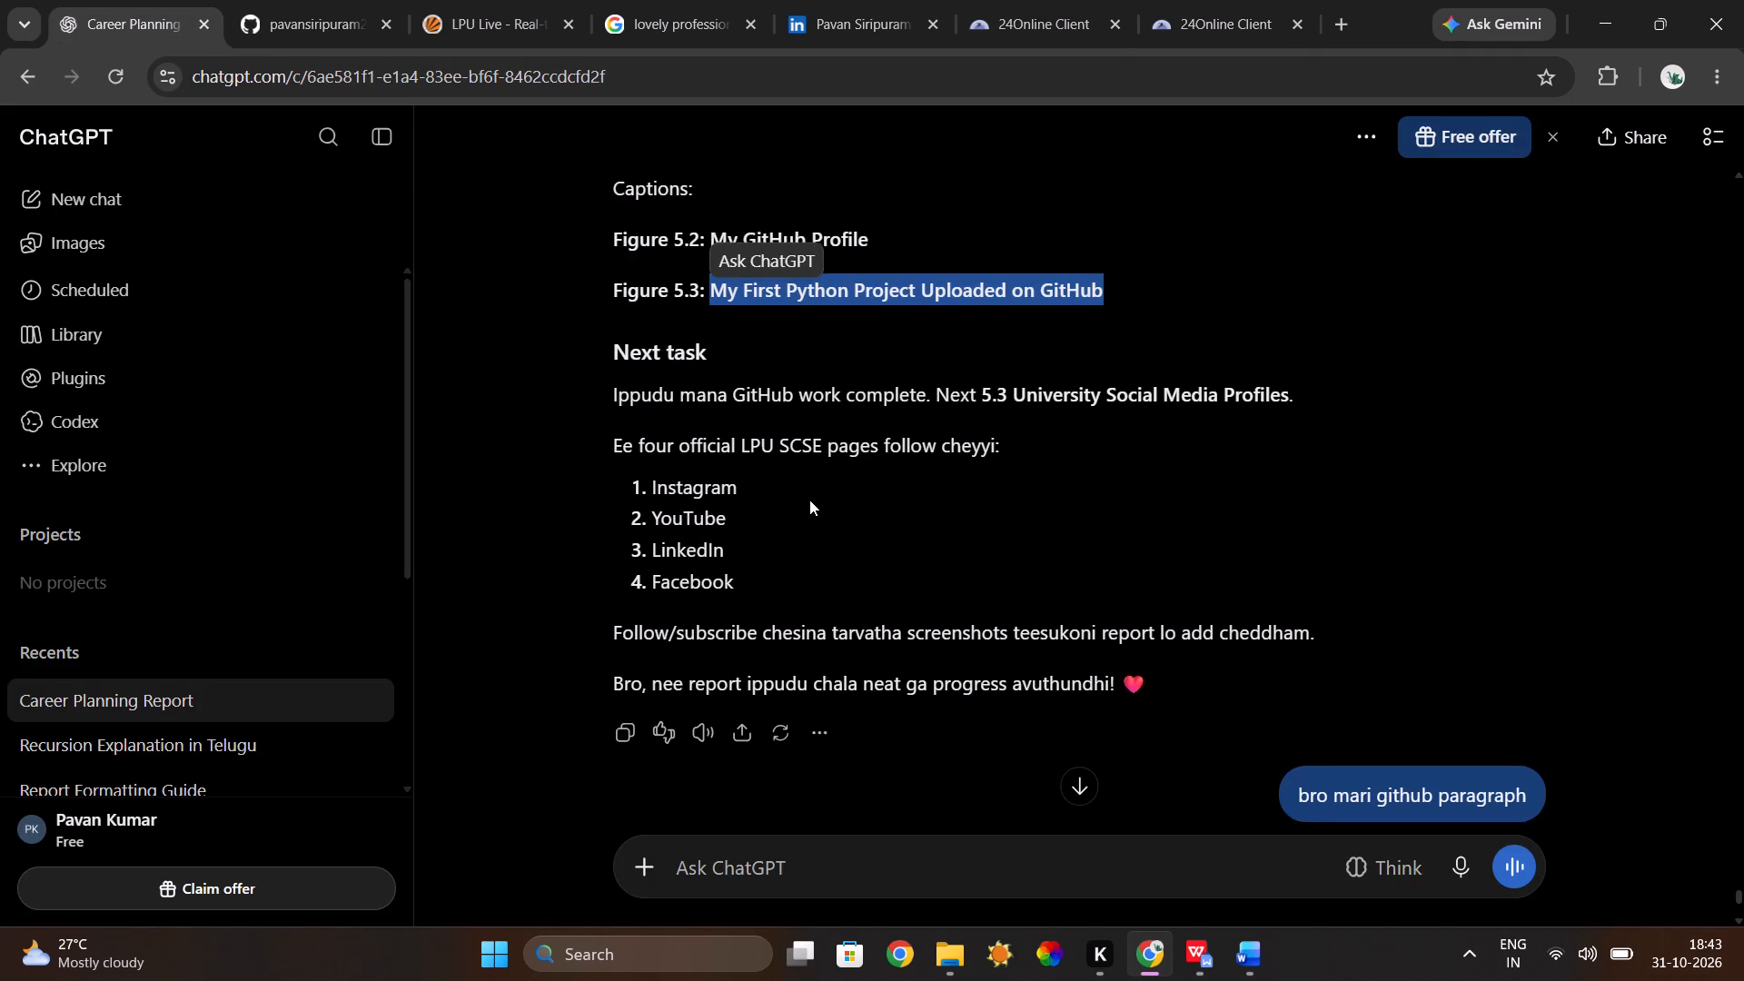
{"action": "scroll", "coordinate": [809, 500], "scroll_direction": "down", "scroll_amount": 4}
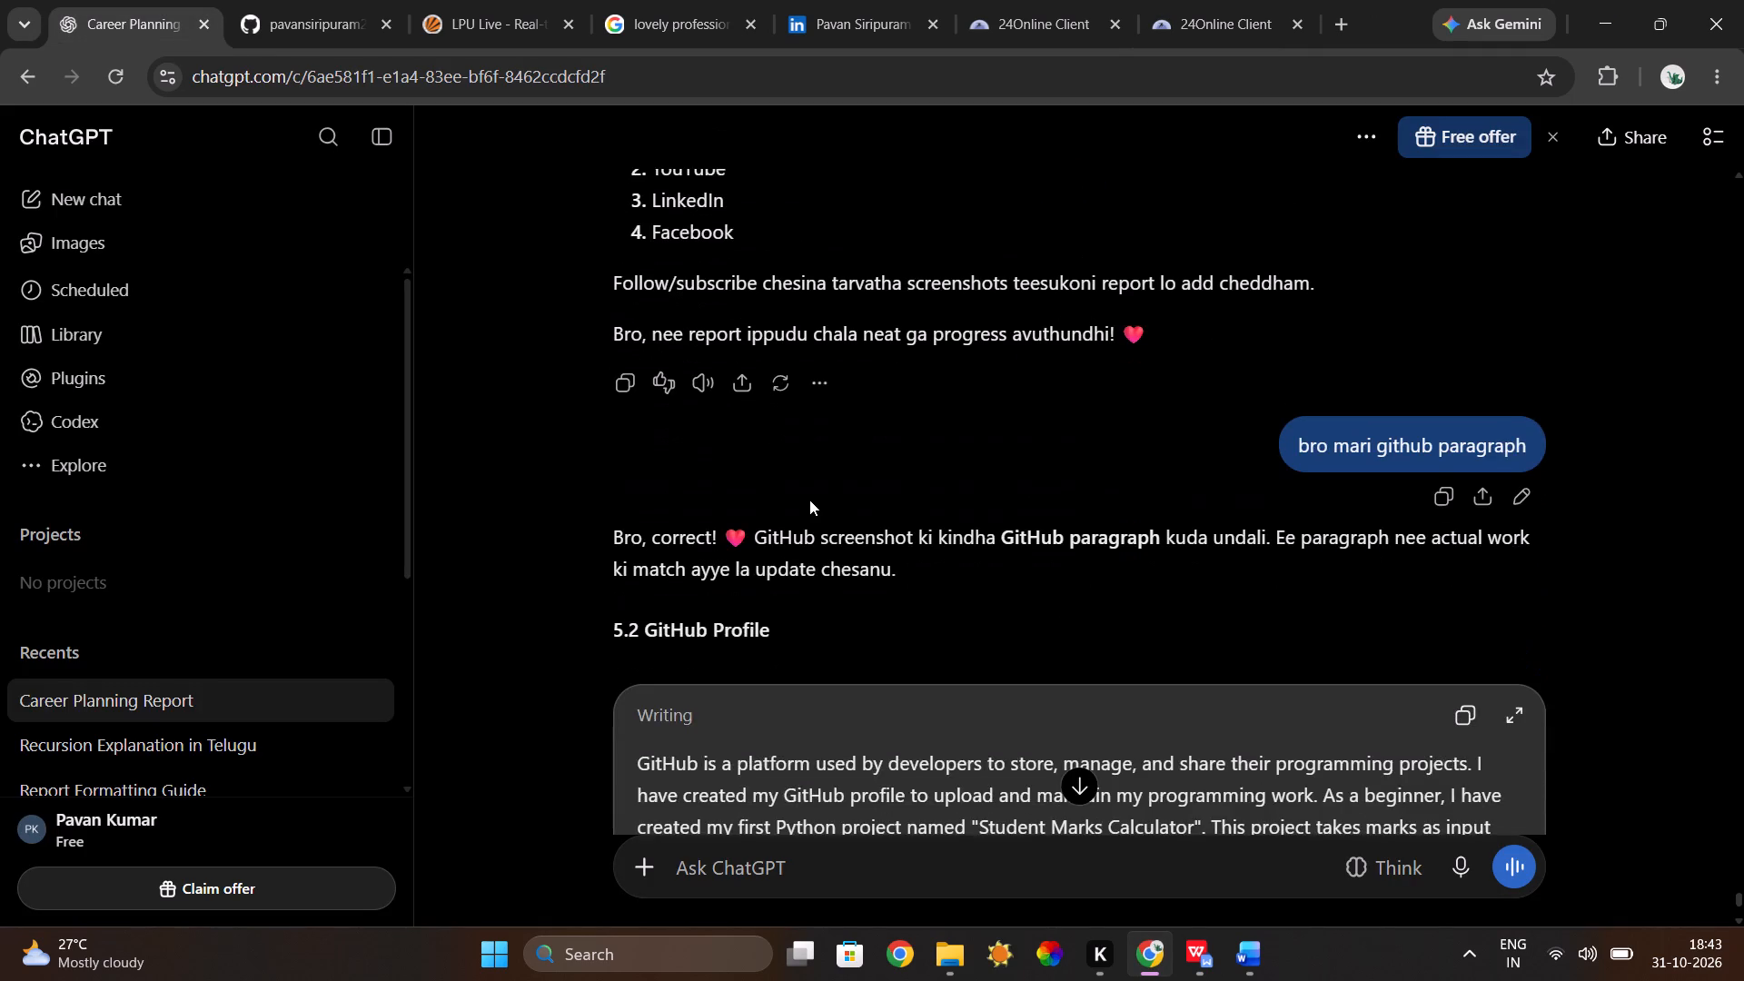
{"action": "scroll", "coordinate": [809, 500], "scroll_direction": "down", "scroll_amount": 3}
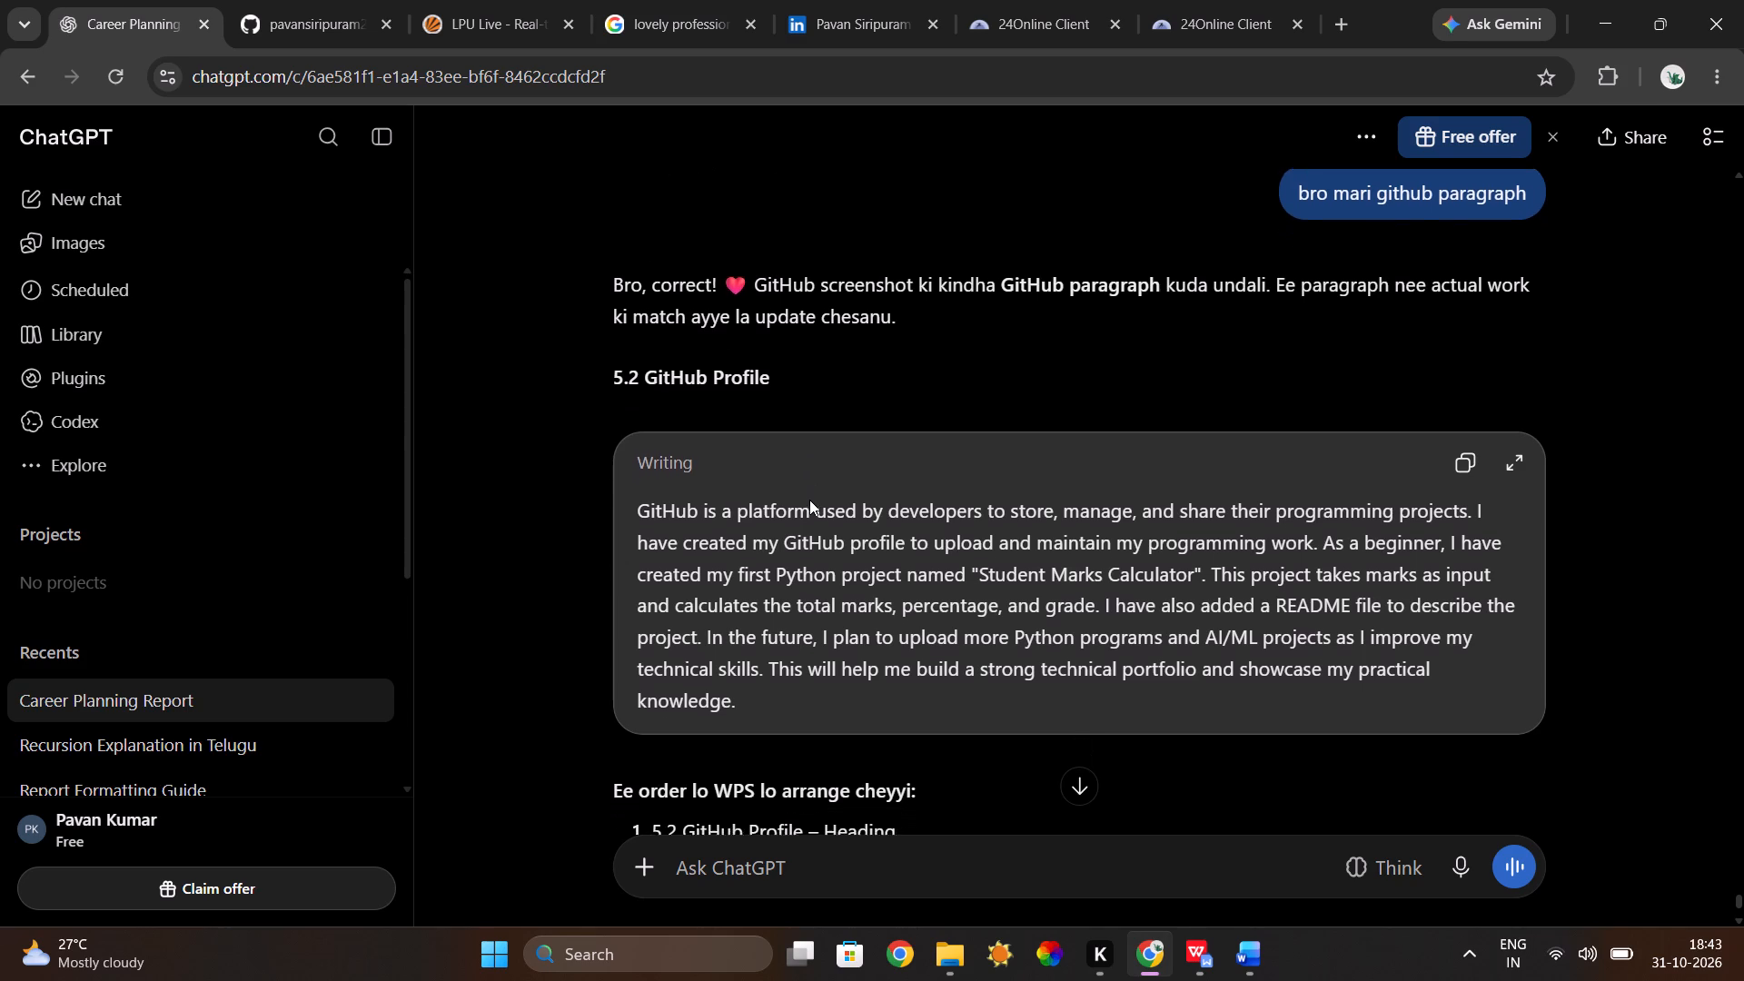
{"action": "scroll", "coordinate": [809, 500], "scroll_direction": "down", "scroll_amount": 1}
{"action": "scroll", "coordinate": [809, 500], "scroll_direction": "up", "scroll_amount": 4}
{"action": "scroll", "coordinate": [809, 500], "scroll_direction": "down", "scroll_amount": 7}
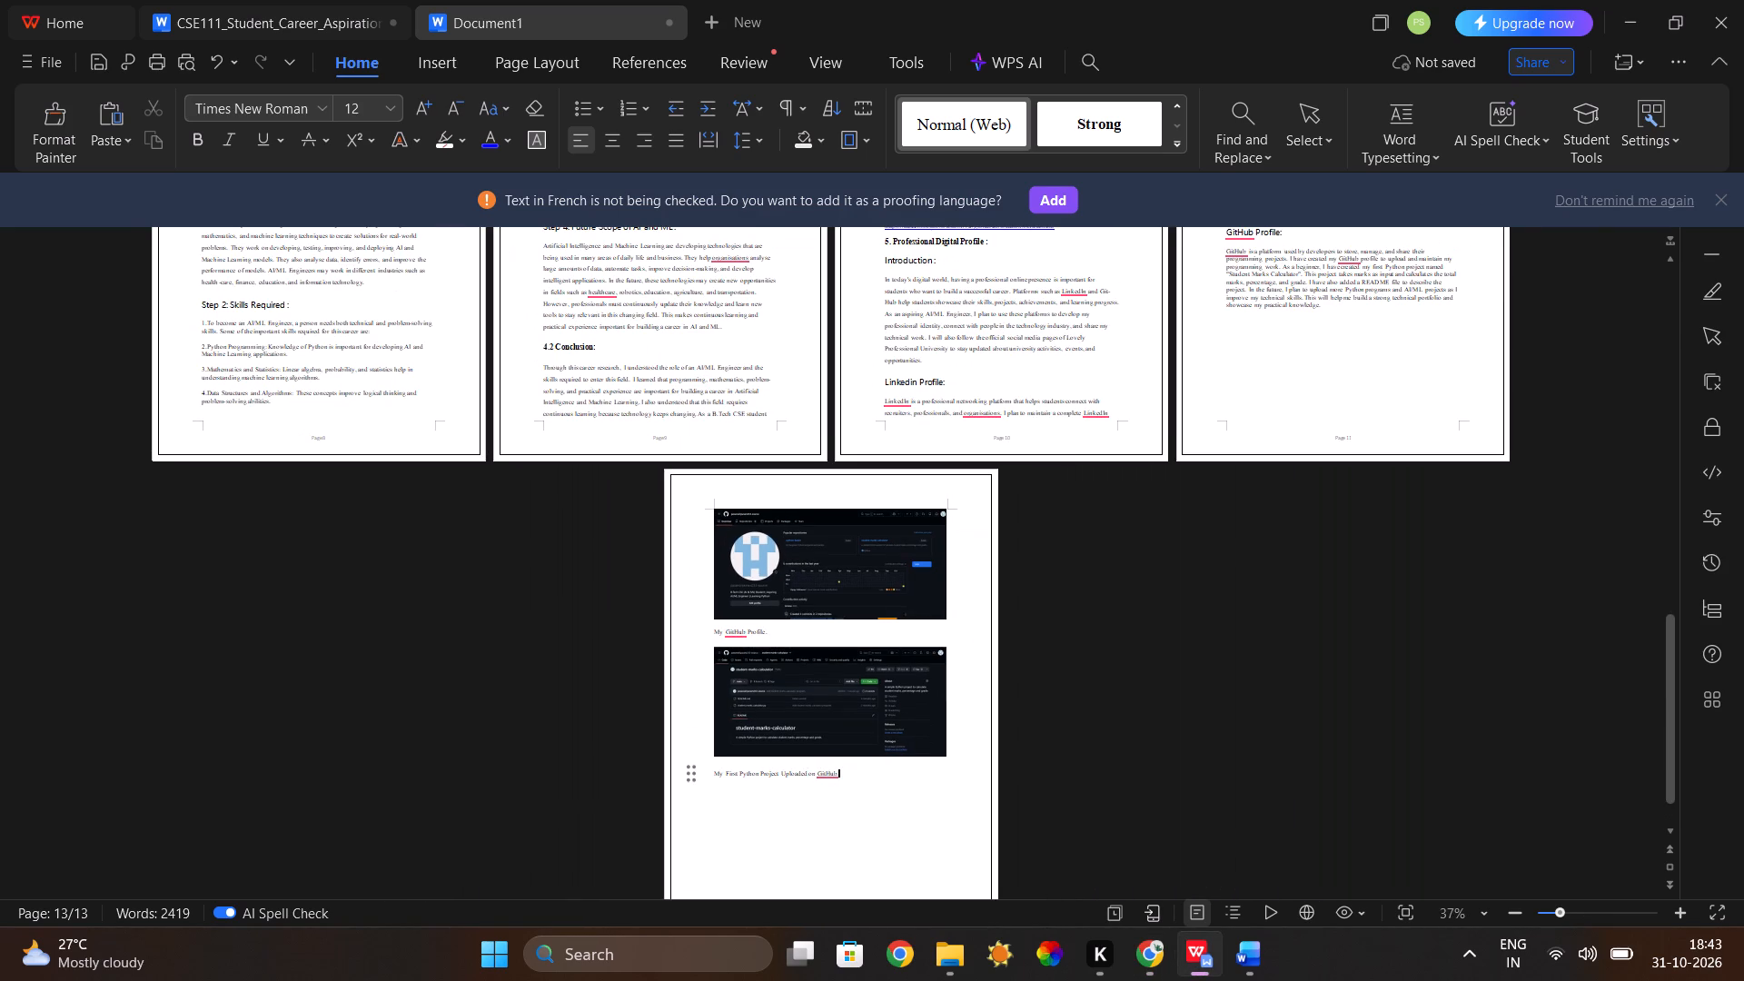
Return to the report in WPS Office and examine its table of contents on page 2.
{"action": "scroll", "coordinate": [1014, 541], "scroll_direction": "up", "scroll_amount": 1}
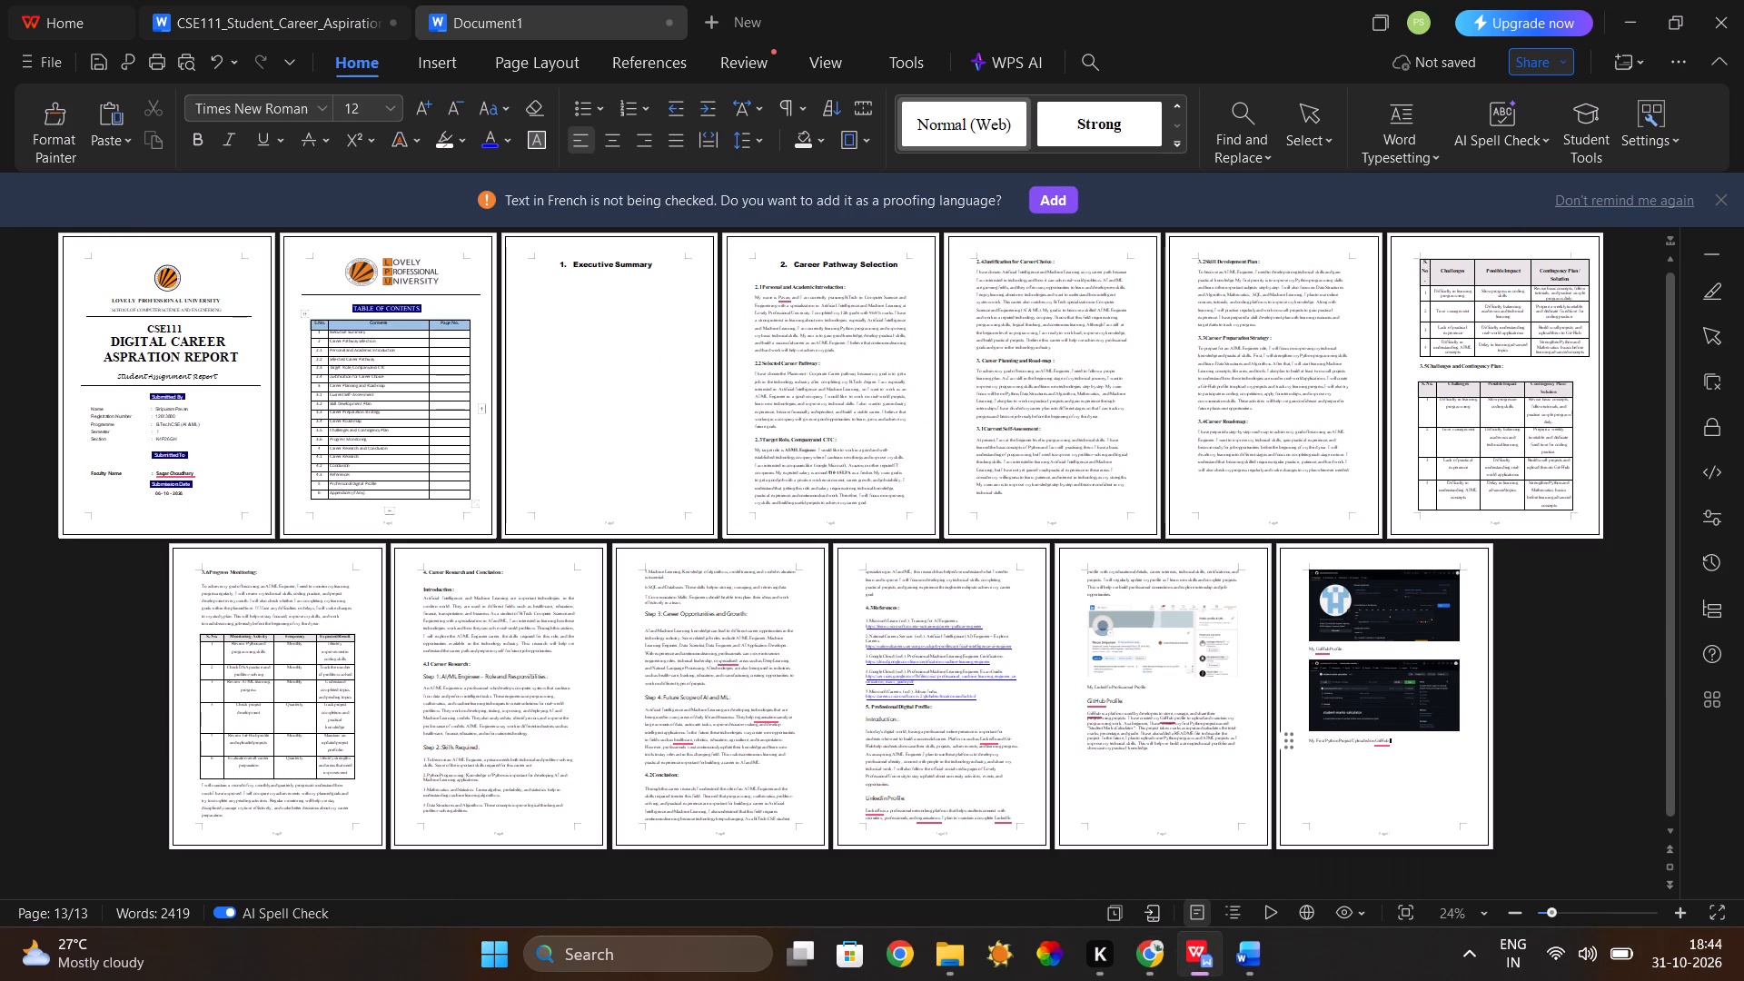
{"action": "left_click", "coordinate": [391, 368]}
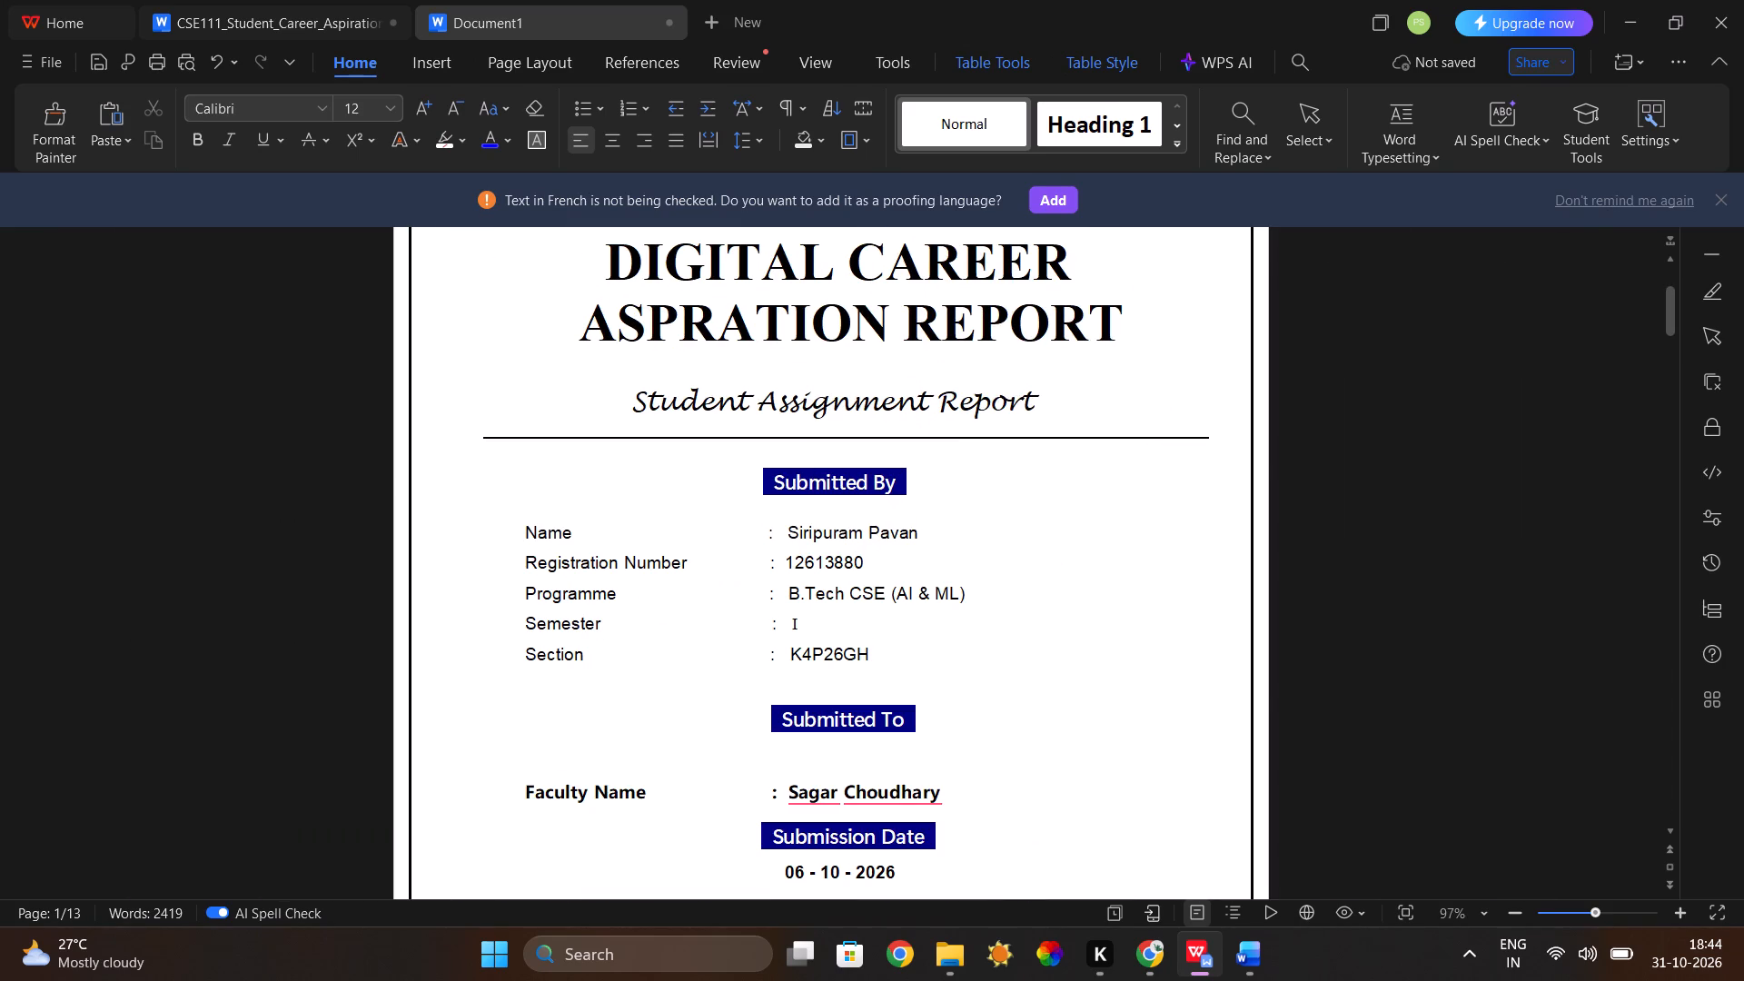
{"action": "scroll", "coordinate": [764, 457], "scroll_direction": "down", "scroll_amount": 5}
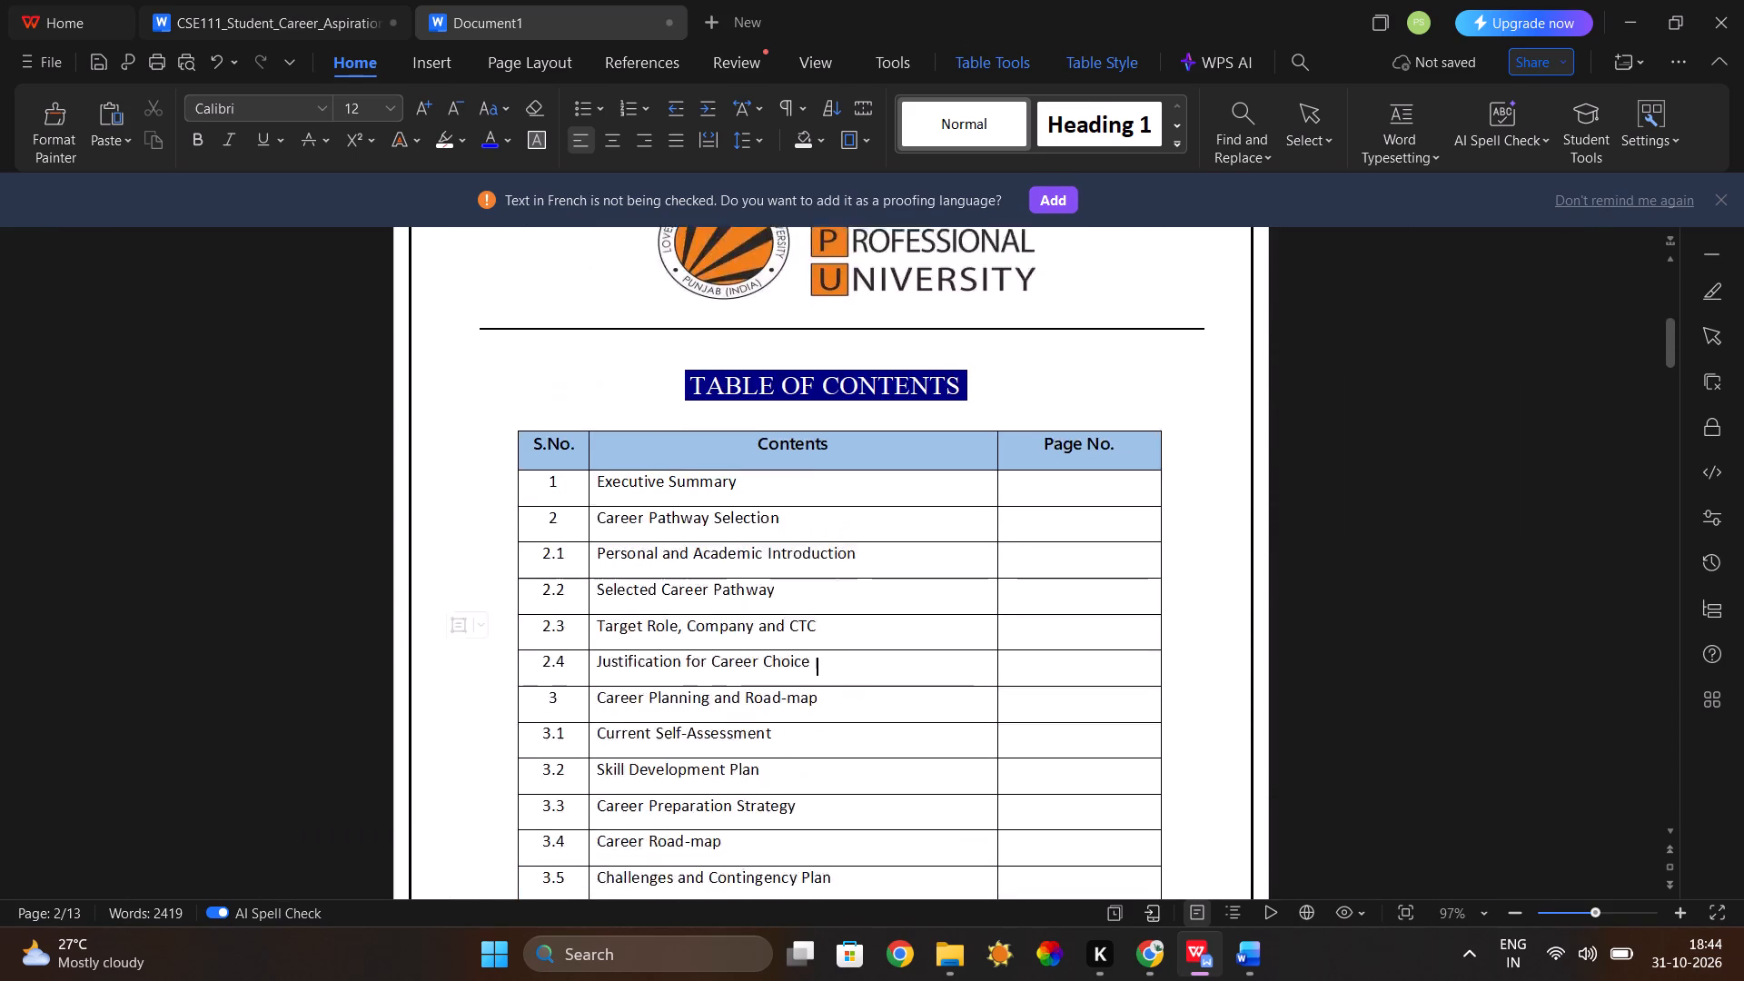
{"action": "scroll", "coordinate": [764, 457], "scroll_direction": "down", "scroll_amount": 2}
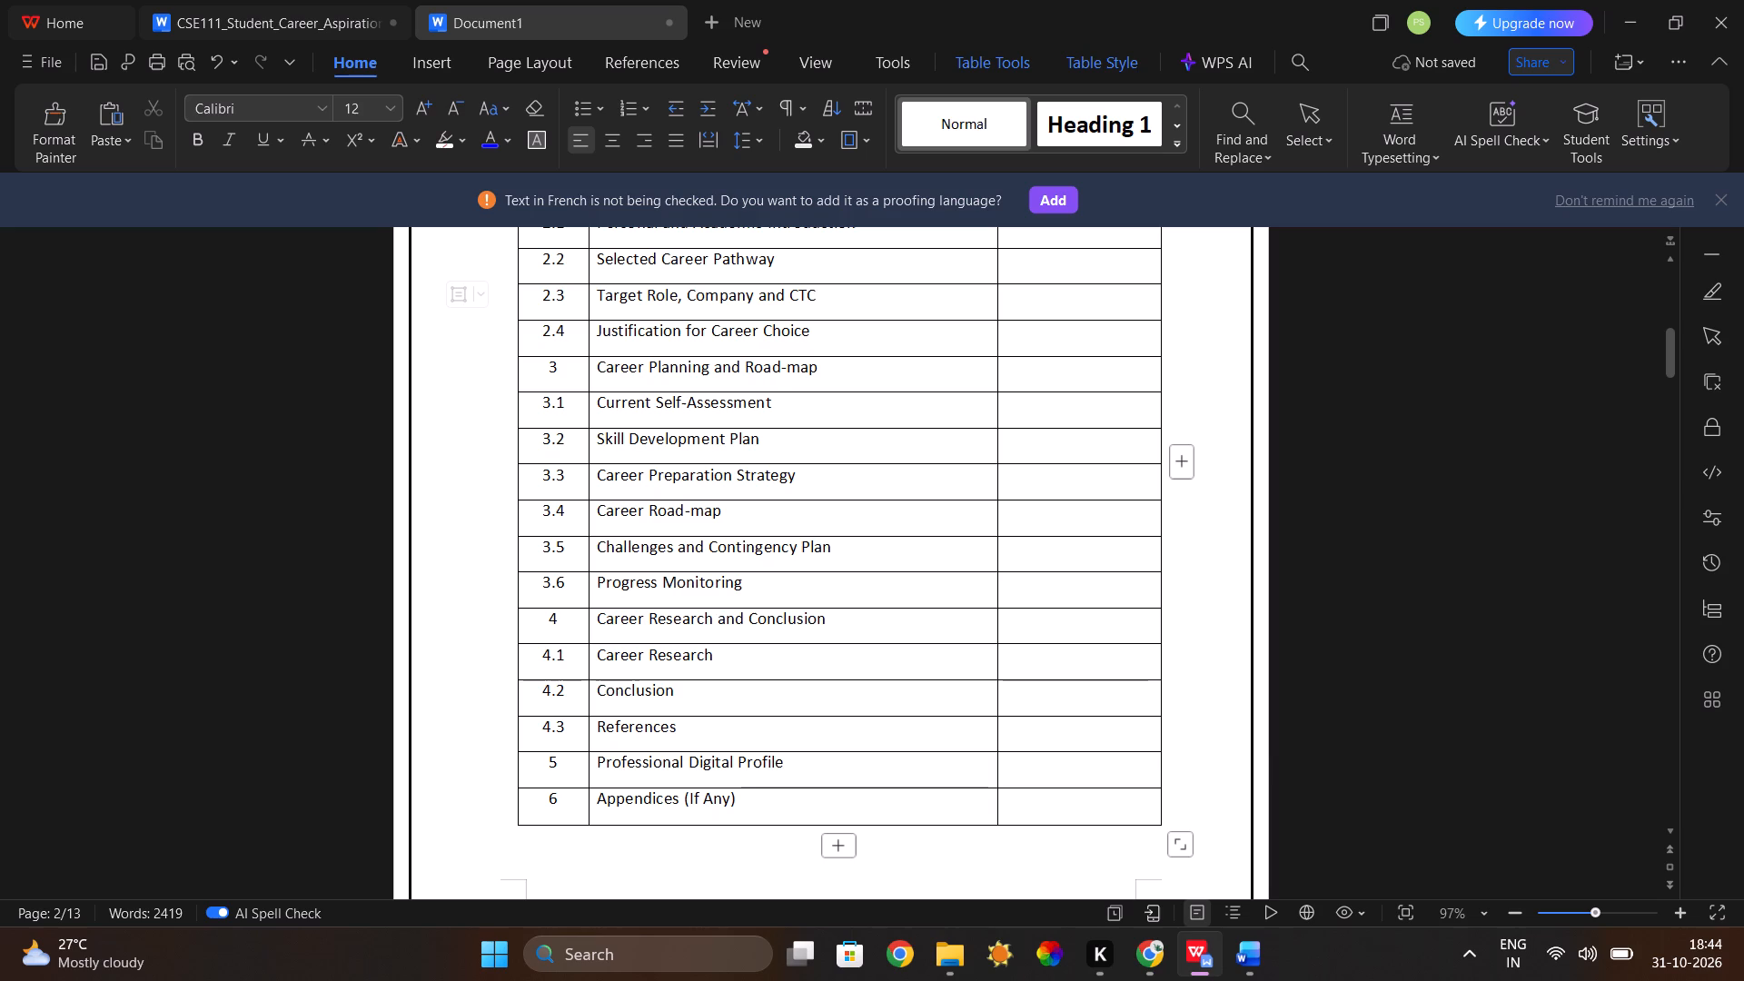
Look through the report's pages from the career planning sections to the references and Professional Digital Profile section.
{"action": "scroll", "coordinate": [845, 670], "scroll_direction": "down", "scroll_amount": 4}
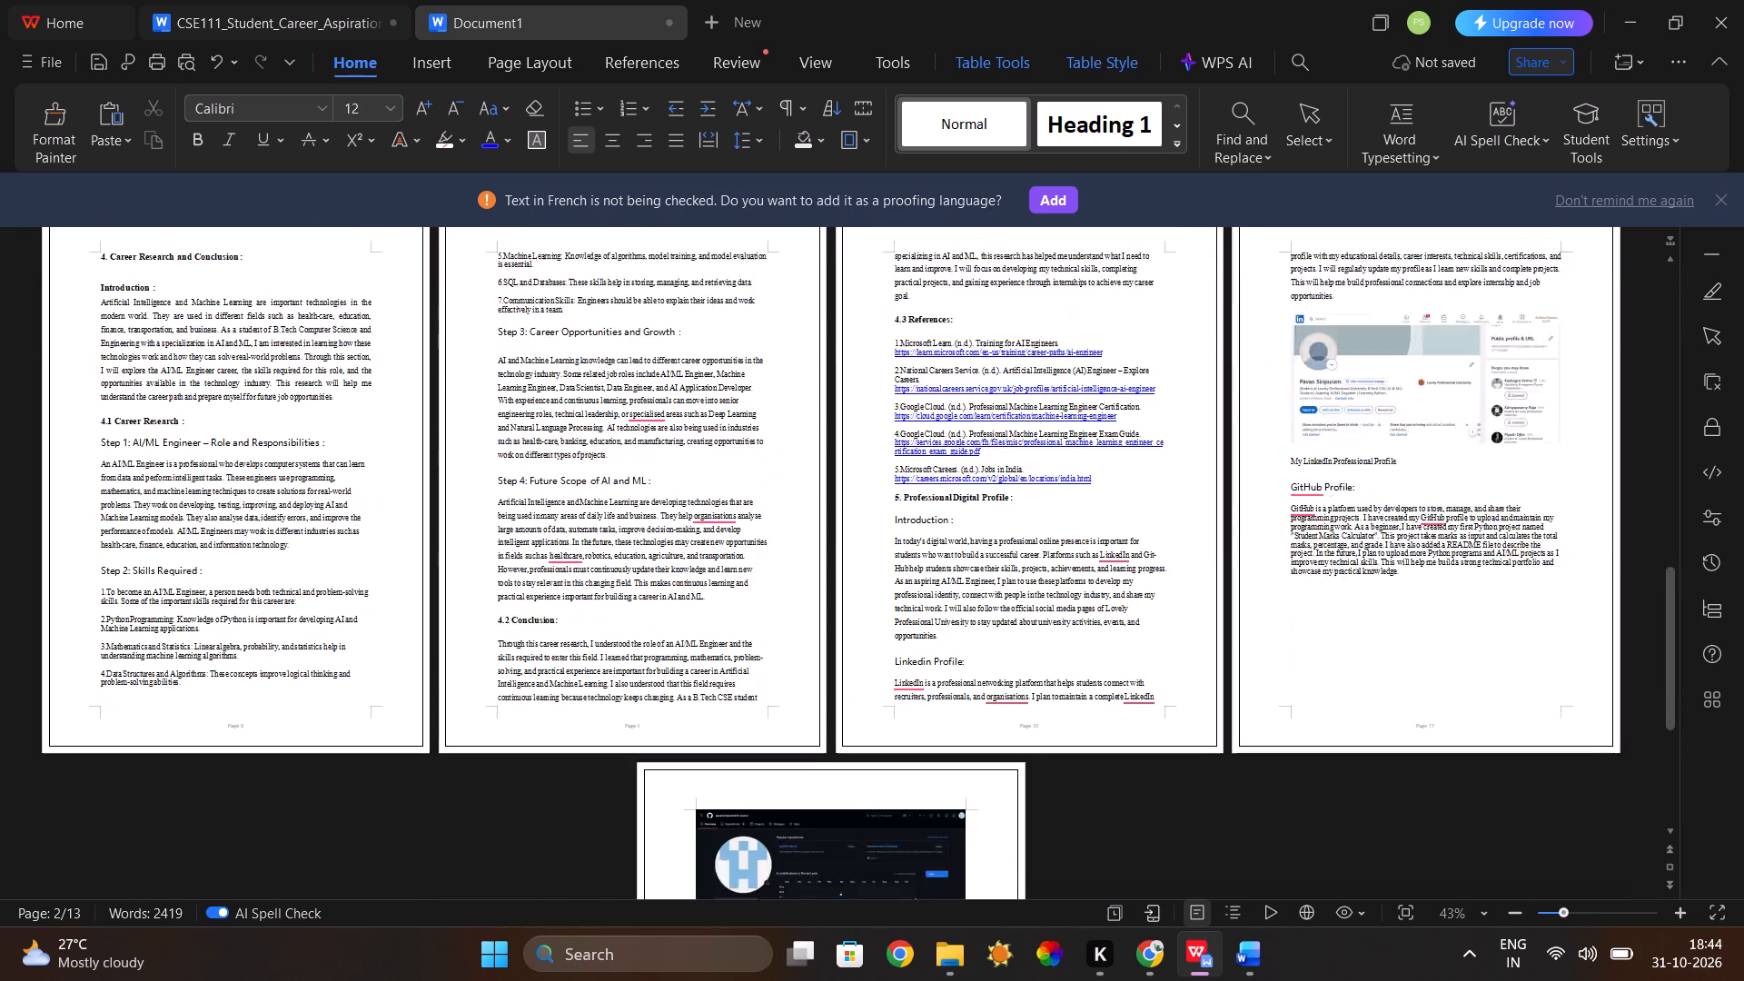
{"action": "scroll", "coordinate": [845, 670], "scroll_direction": "down", "scroll_amount": 2}
{"action": "scroll", "coordinate": [845, 670], "scroll_direction": "up", "scroll_amount": 1}
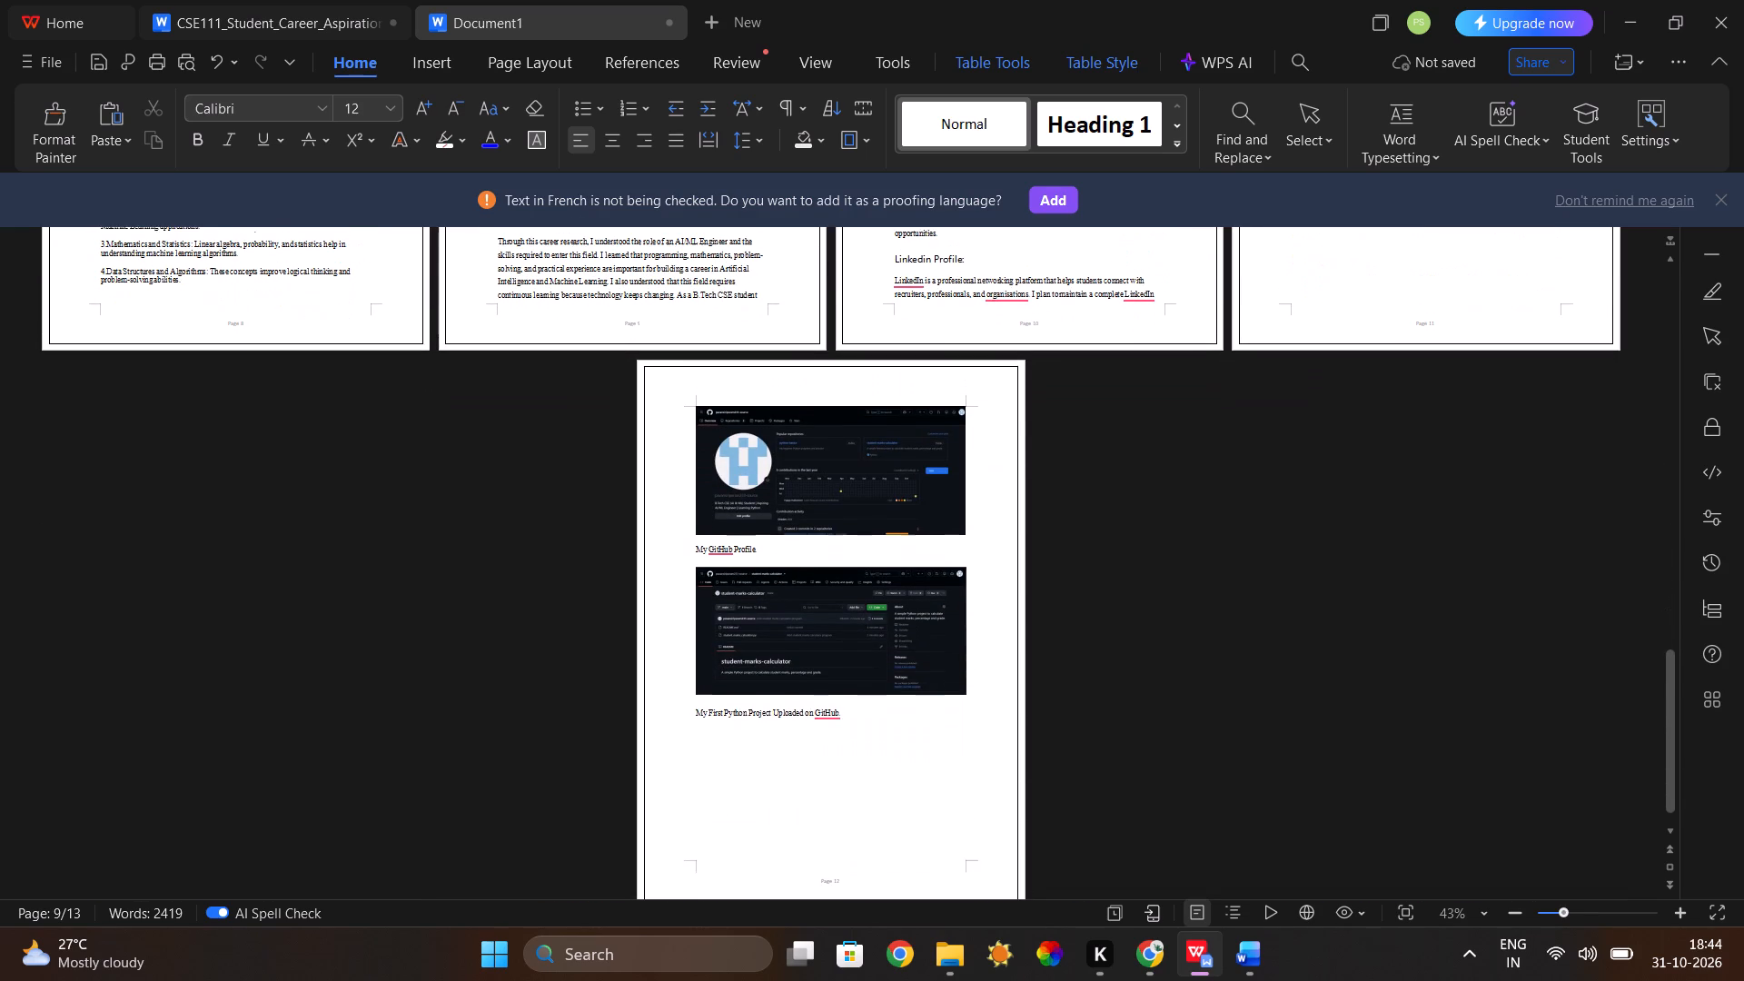
{"action": "scroll", "coordinate": [845, 670], "scroll_direction": "up", "scroll_amount": 3}
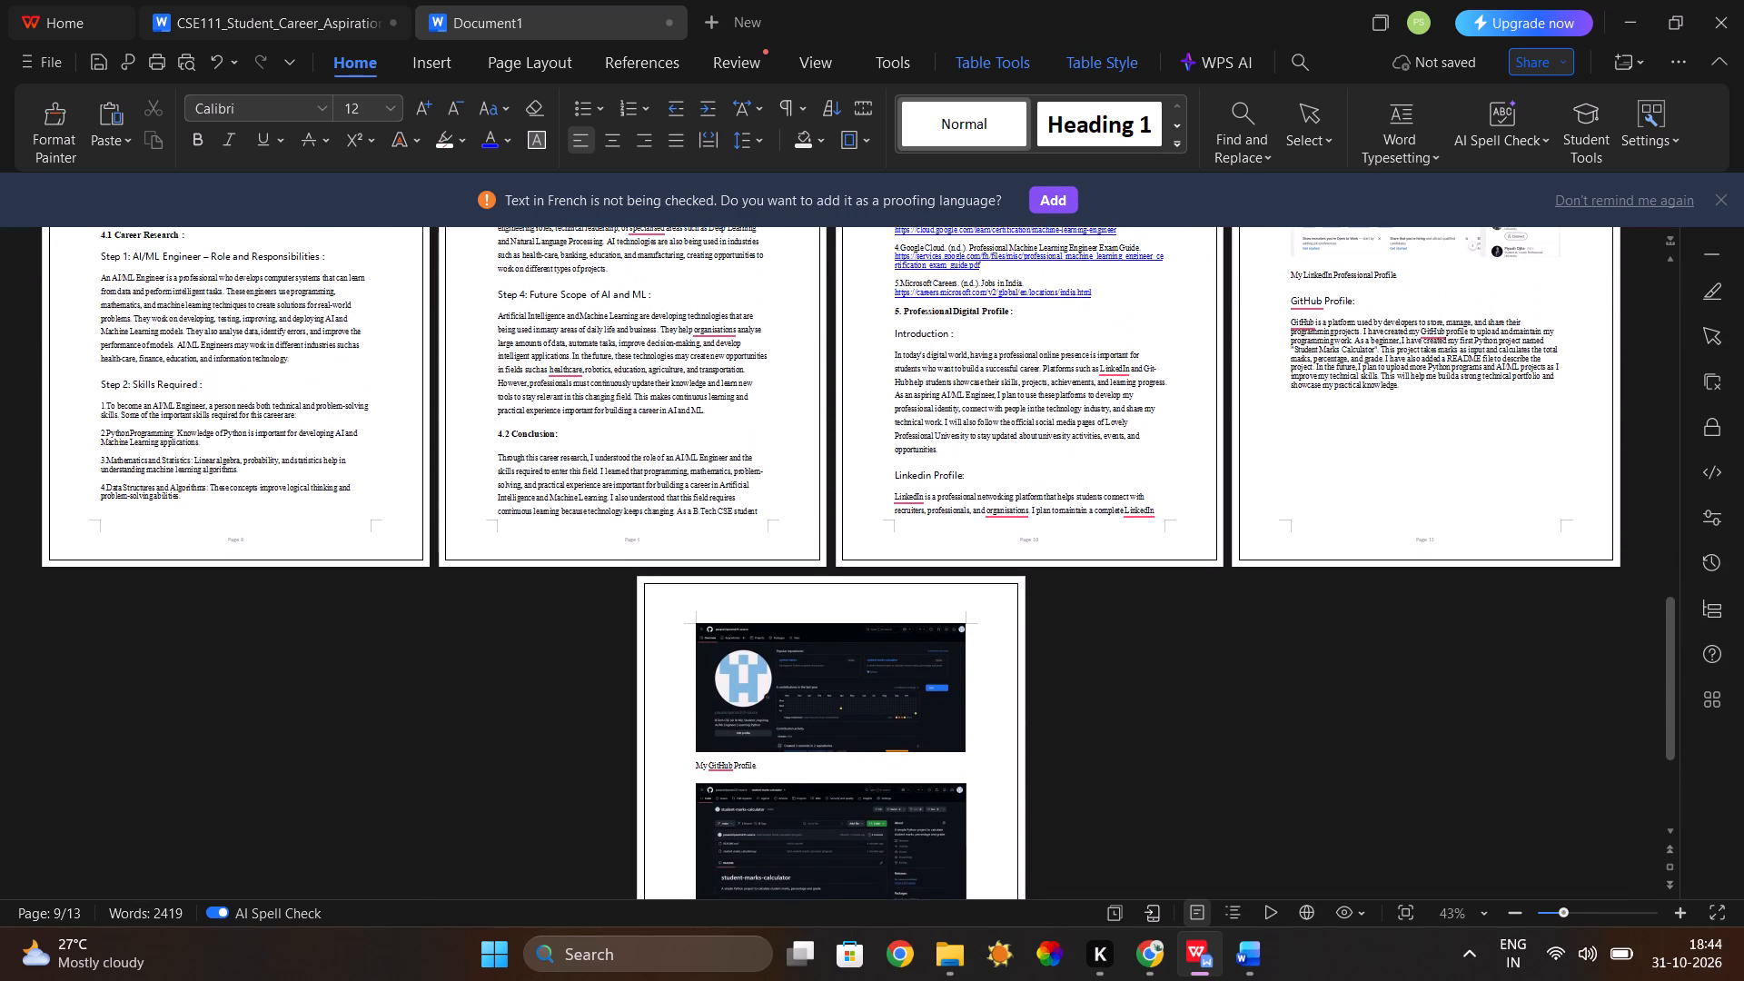
{"action": "scroll", "coordinate": [845, 670], "scroll_direction": "up", "scroll_amount": 3}
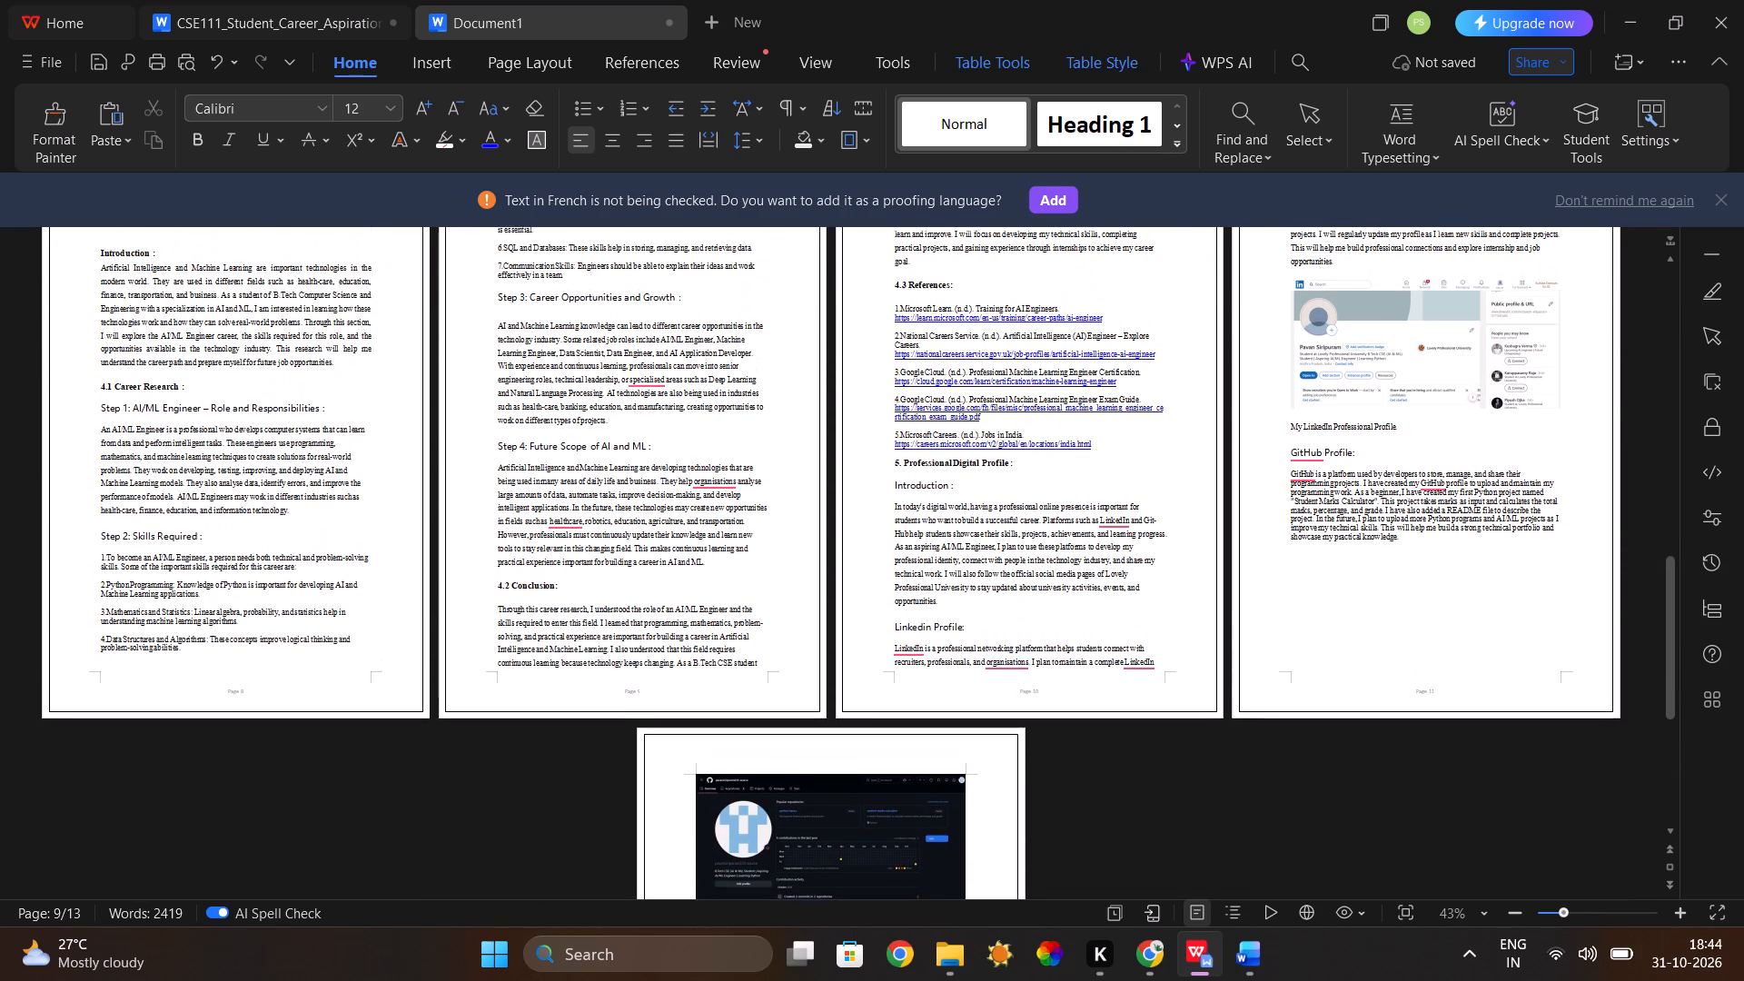
{"action": "scroll", "coordinate": [845, 670], "scroll_direction": "up", "scroll_amount": 1}
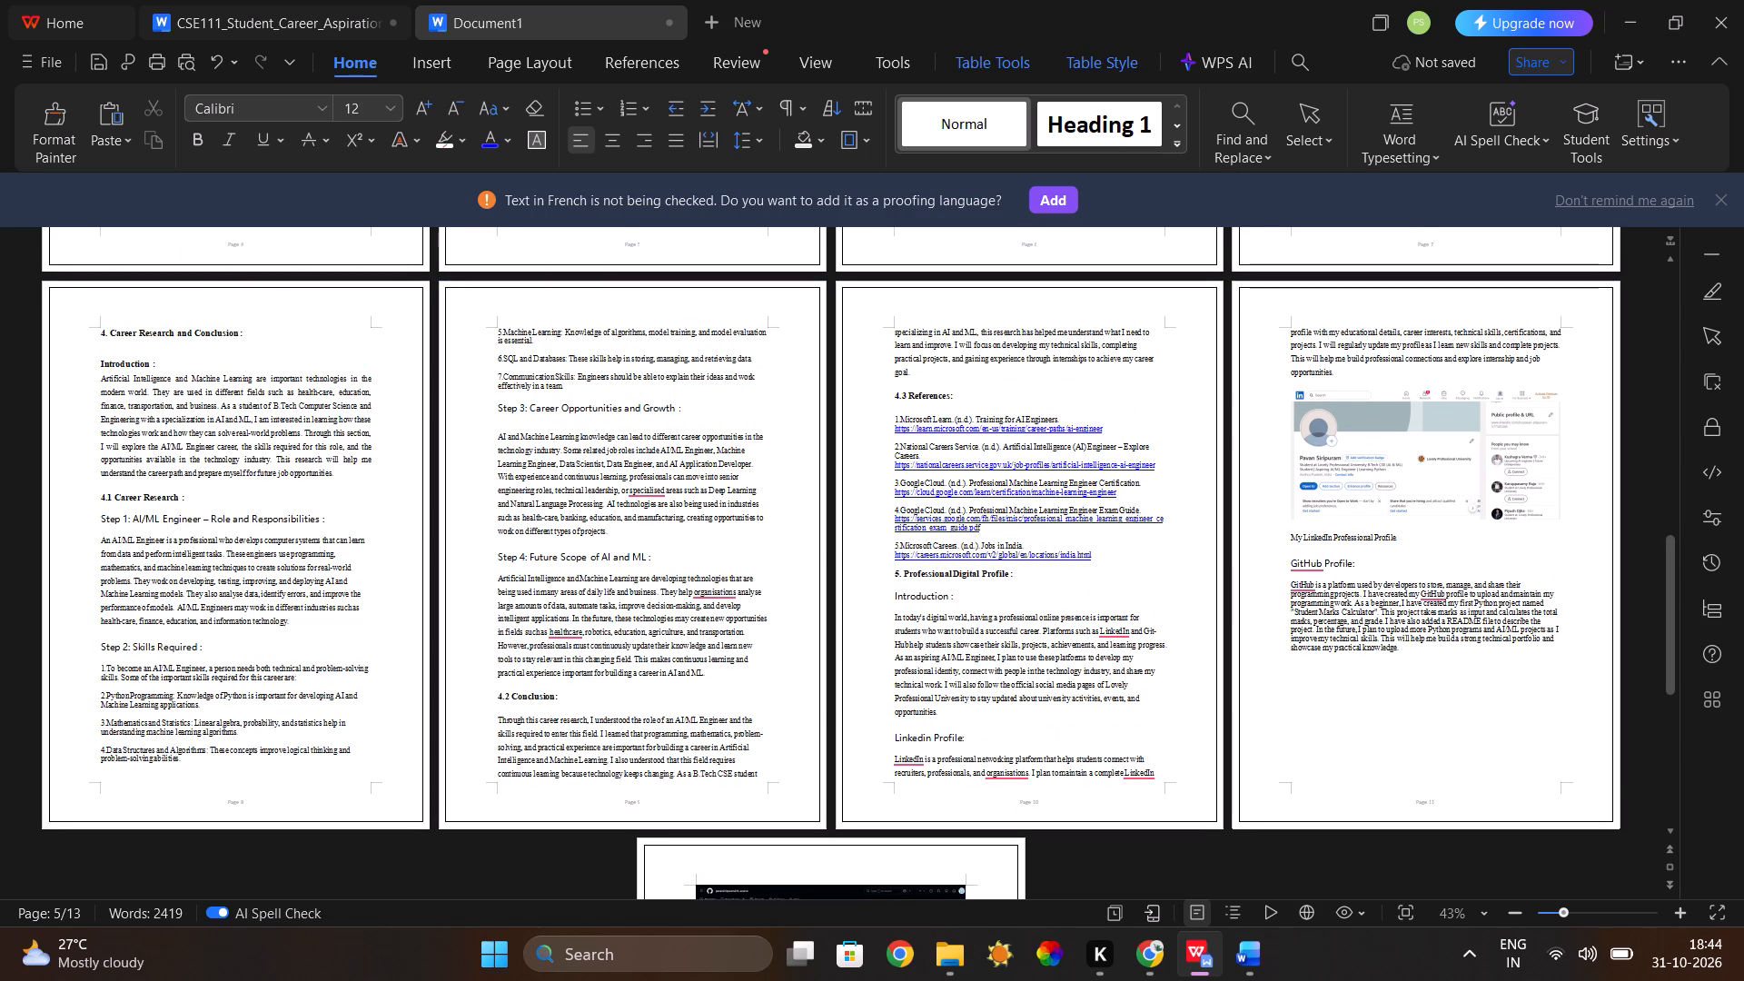
{"action": "scroll", "coordinate": [904, 681], "scroll_direction": "down", "scroll_amount": 4}
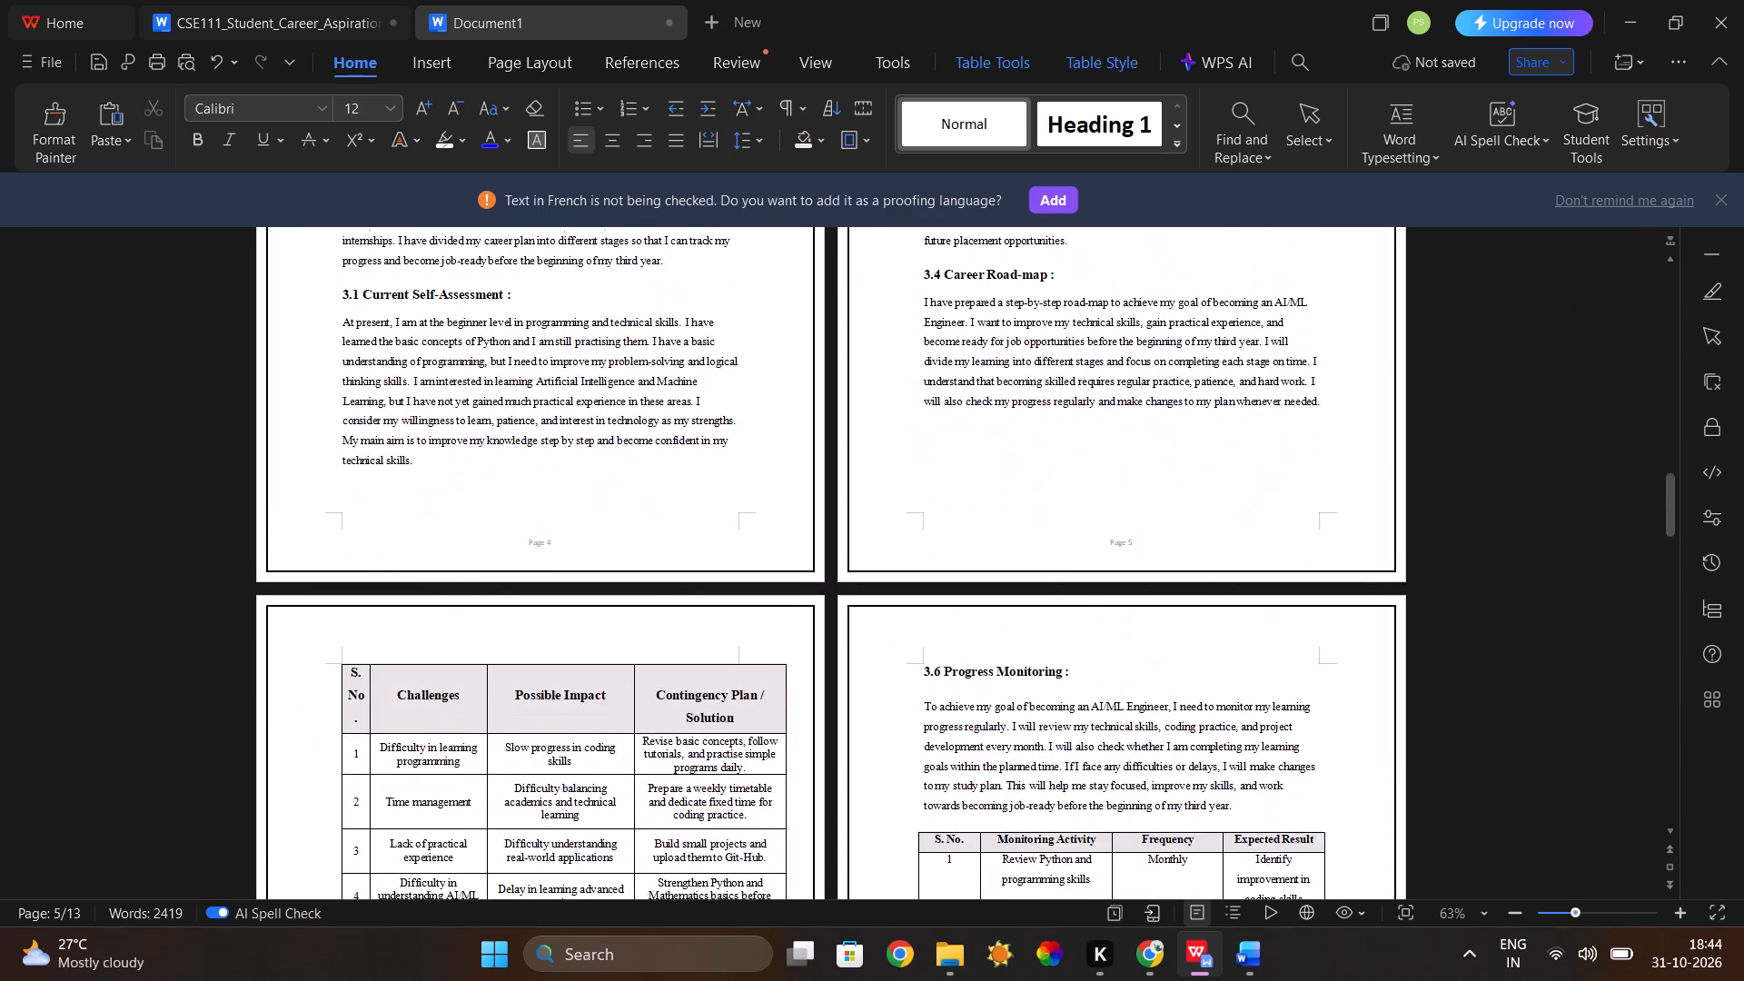
{"action": "scroll", "coordinate": [904, 681], "scroll_direction": "down", "scroll_amount": 4}
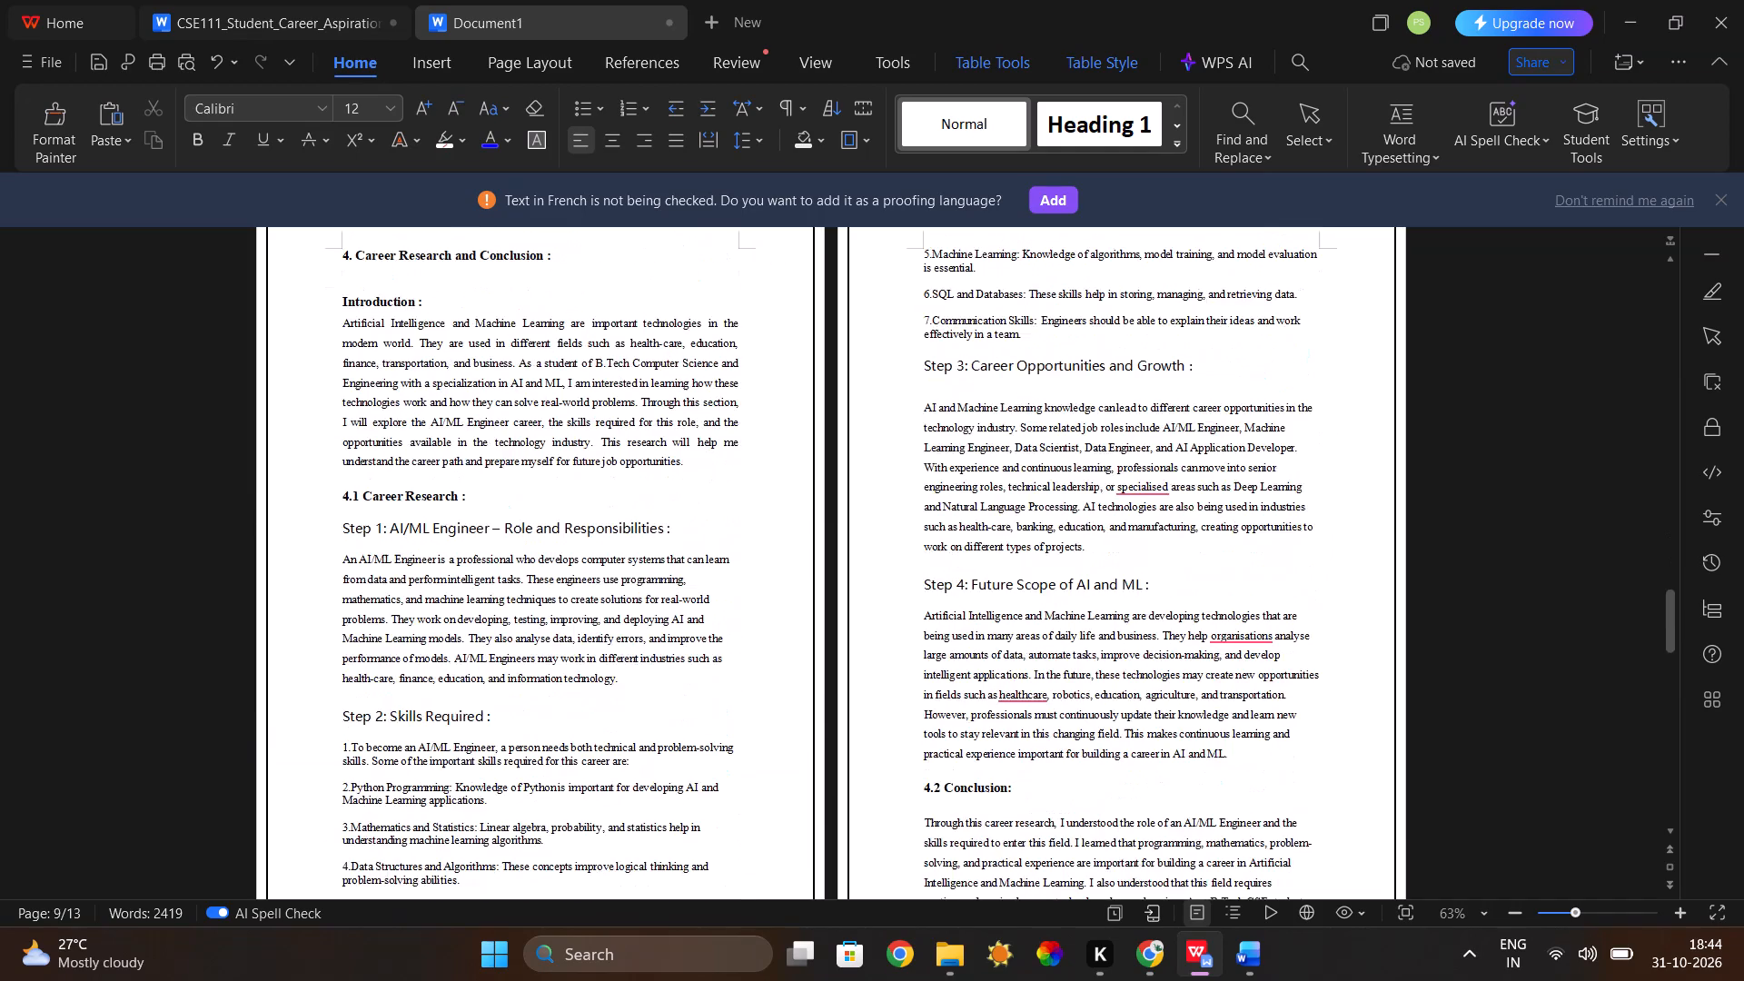
{"action": "scroll", "coordinate": [904, 681], "scroll_direction": "down", "scroll_amount": 2}
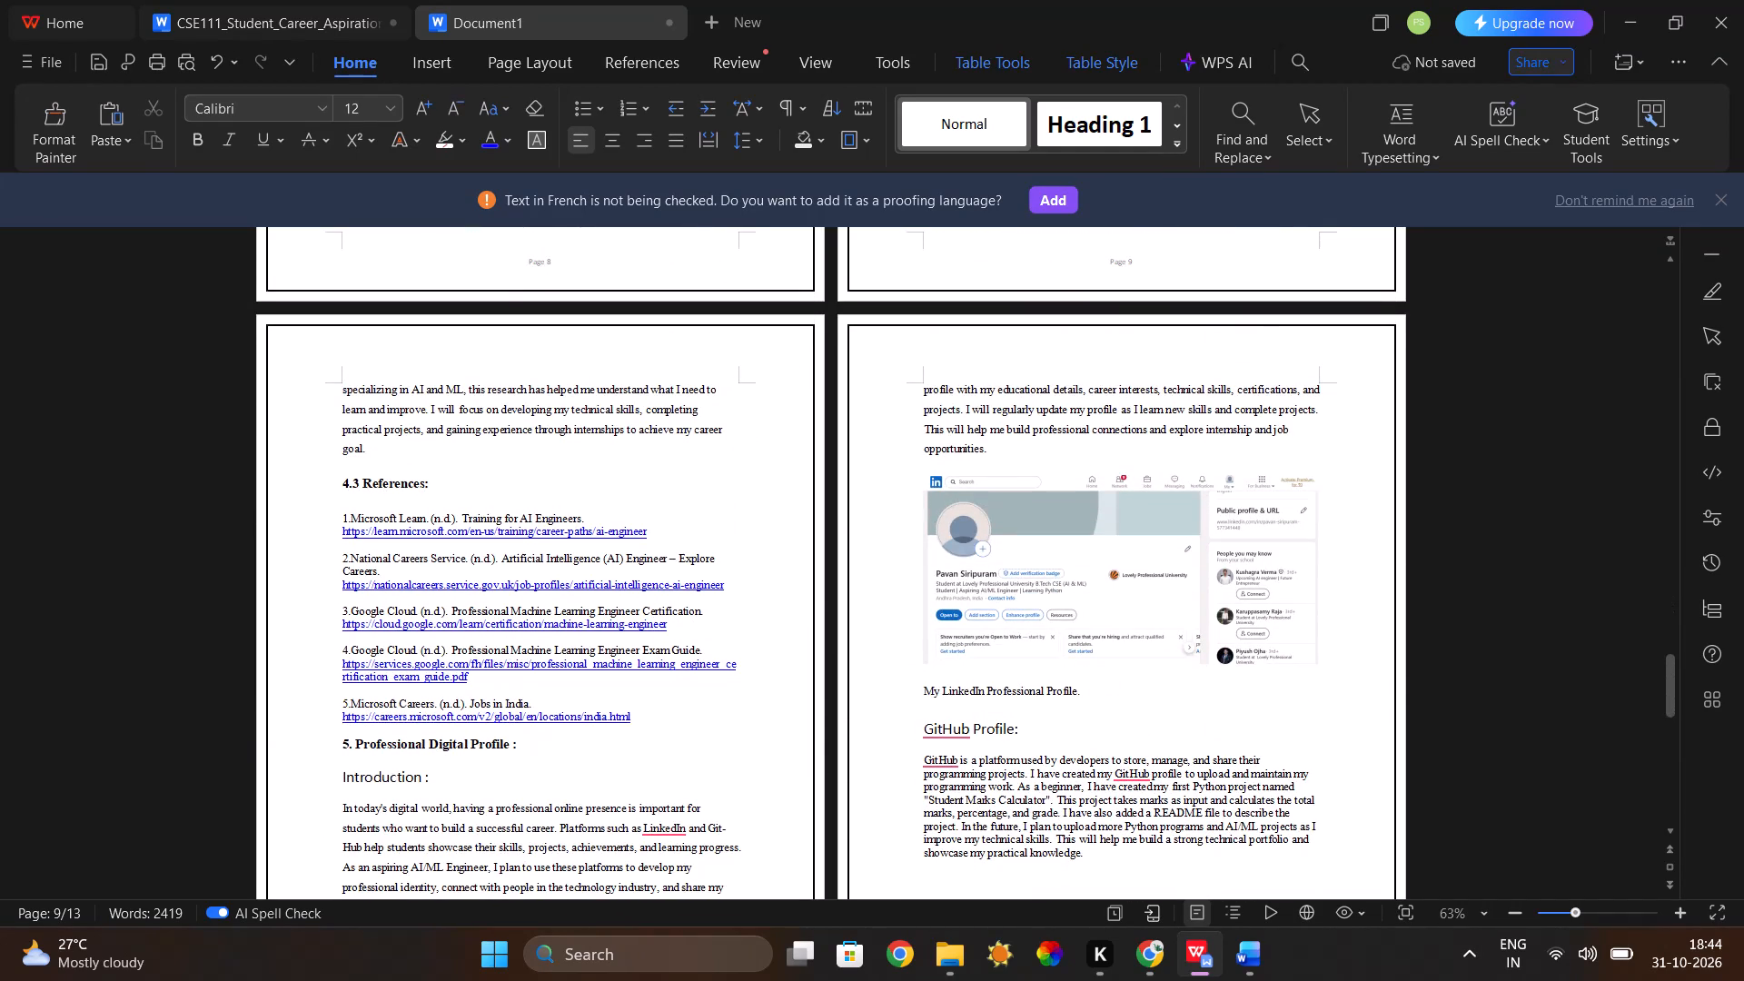
{"action": "scroll", "coordinate": [669, 731], "scroll_direction": "down", "scroll_amount": 2}
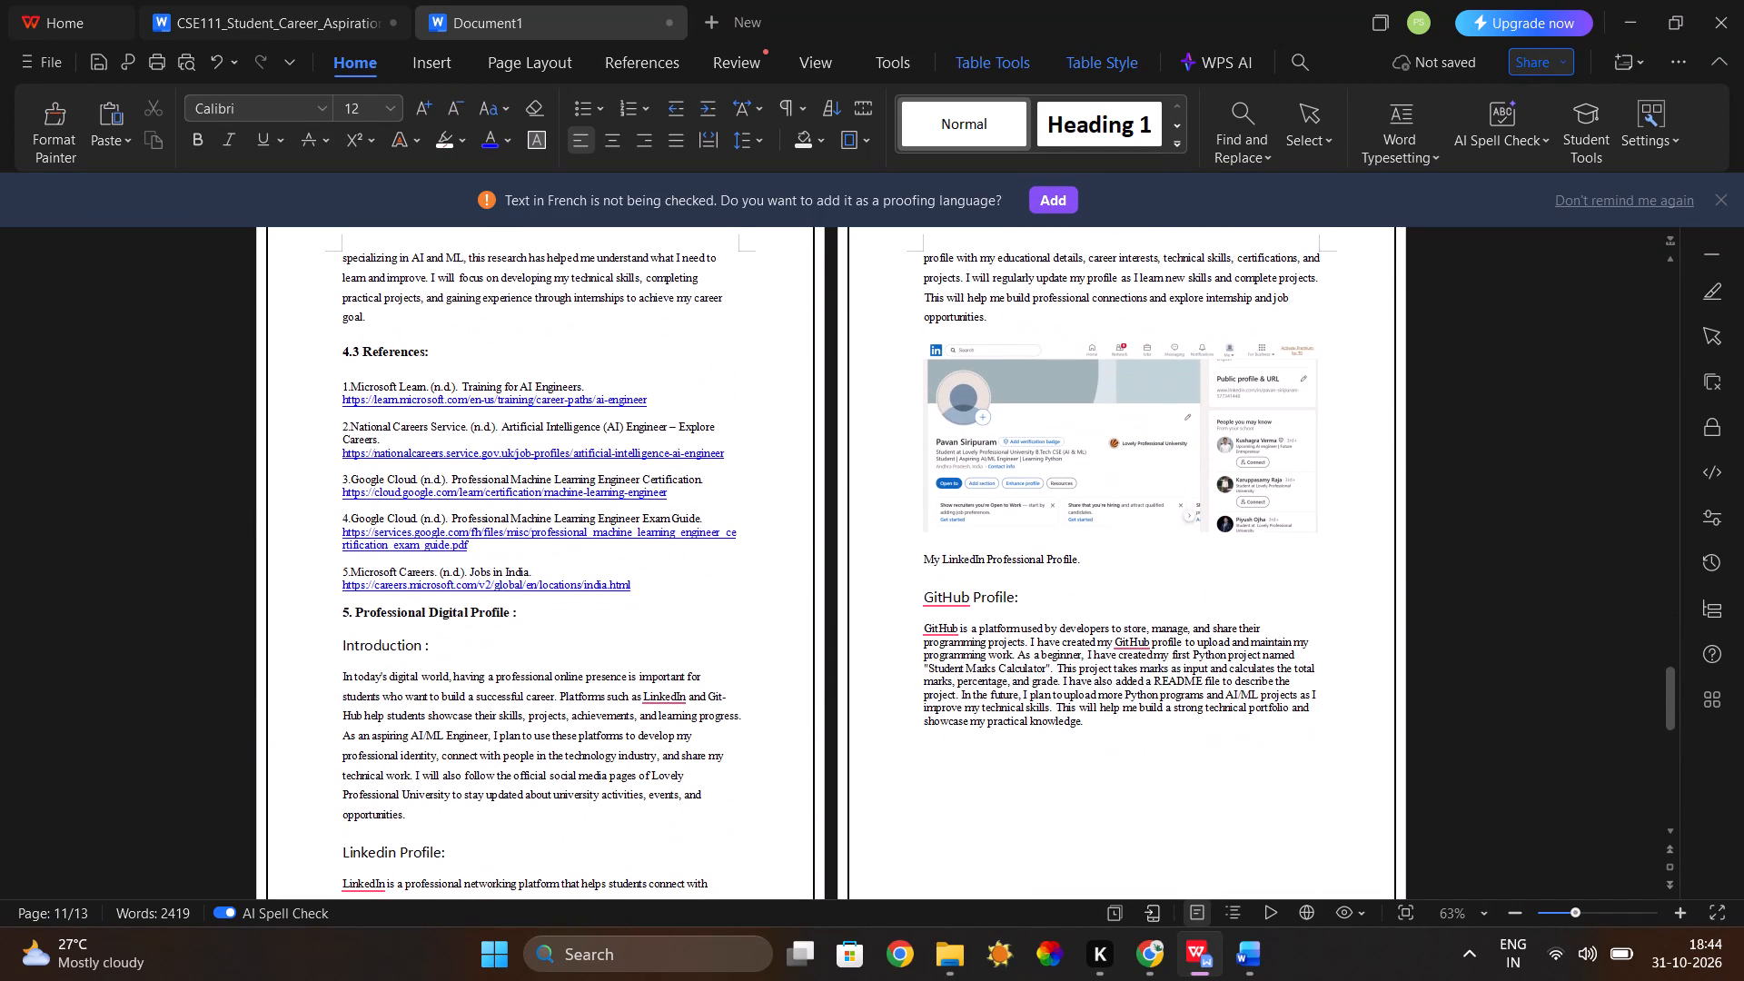
{"action": "scroll", "coordinate": [669, 731], "scroll_direction": "down", "scroll_amount": 1}
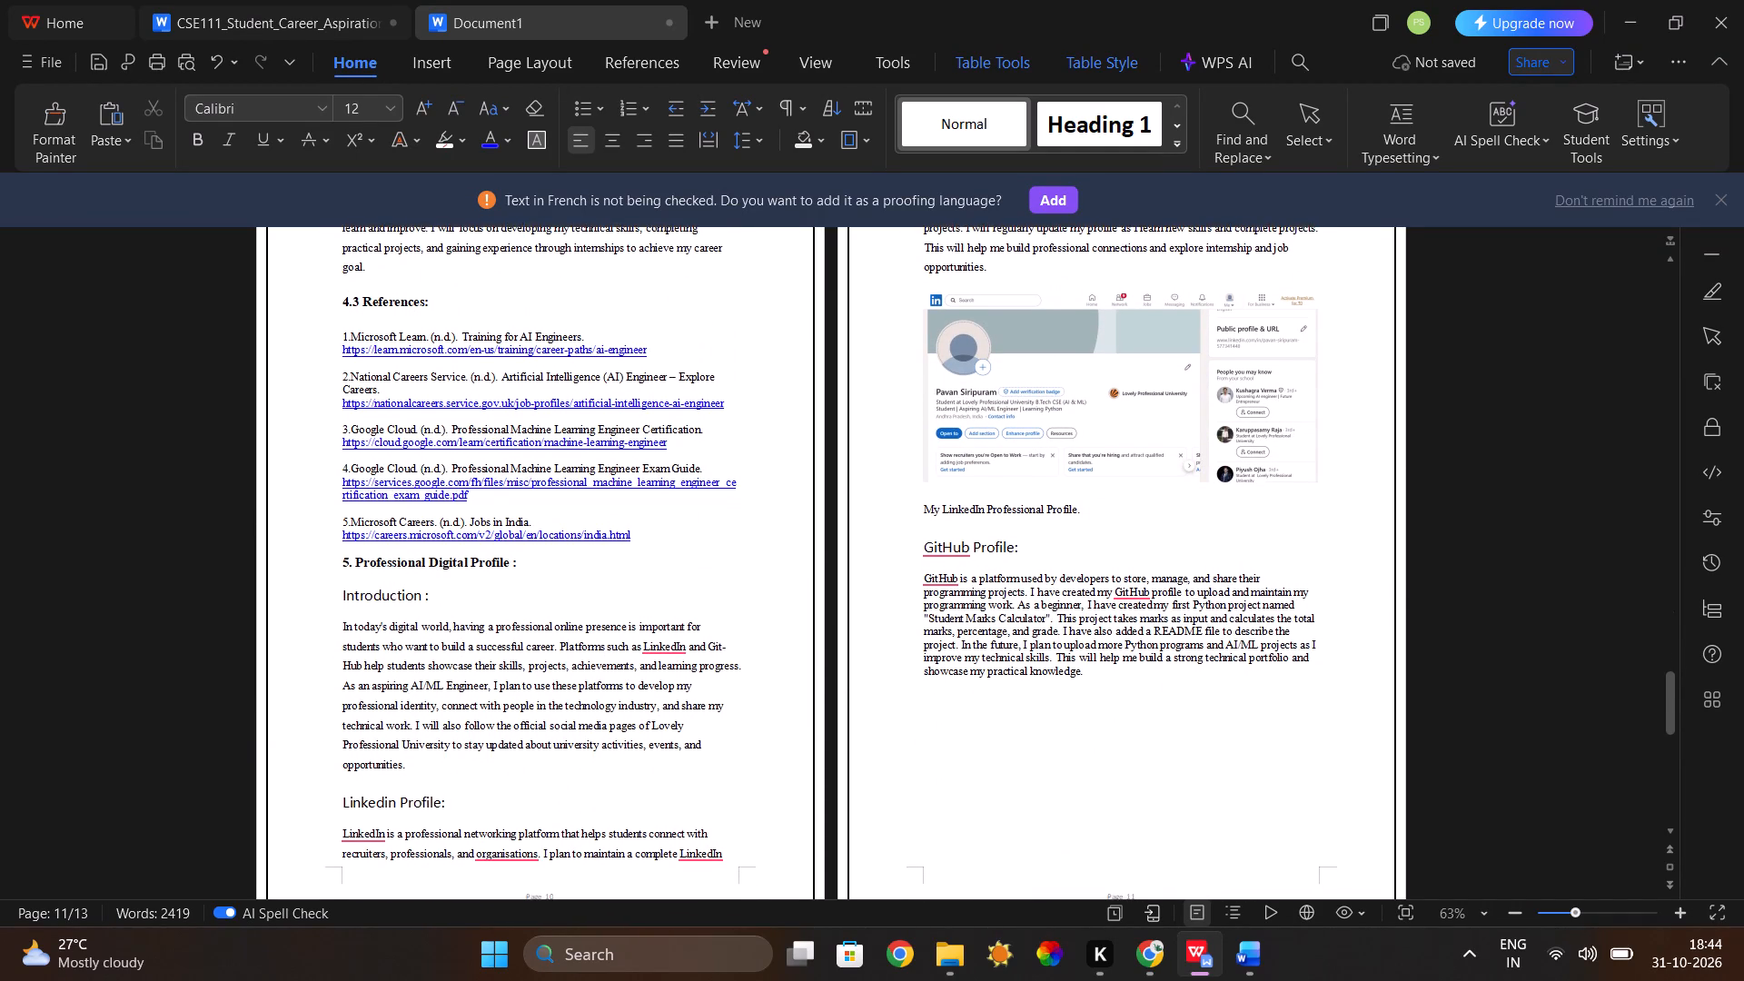
{"action": "scroll", "coordinate": [669, 731], "scroll_direction": "down", "scroll_amount": 2}
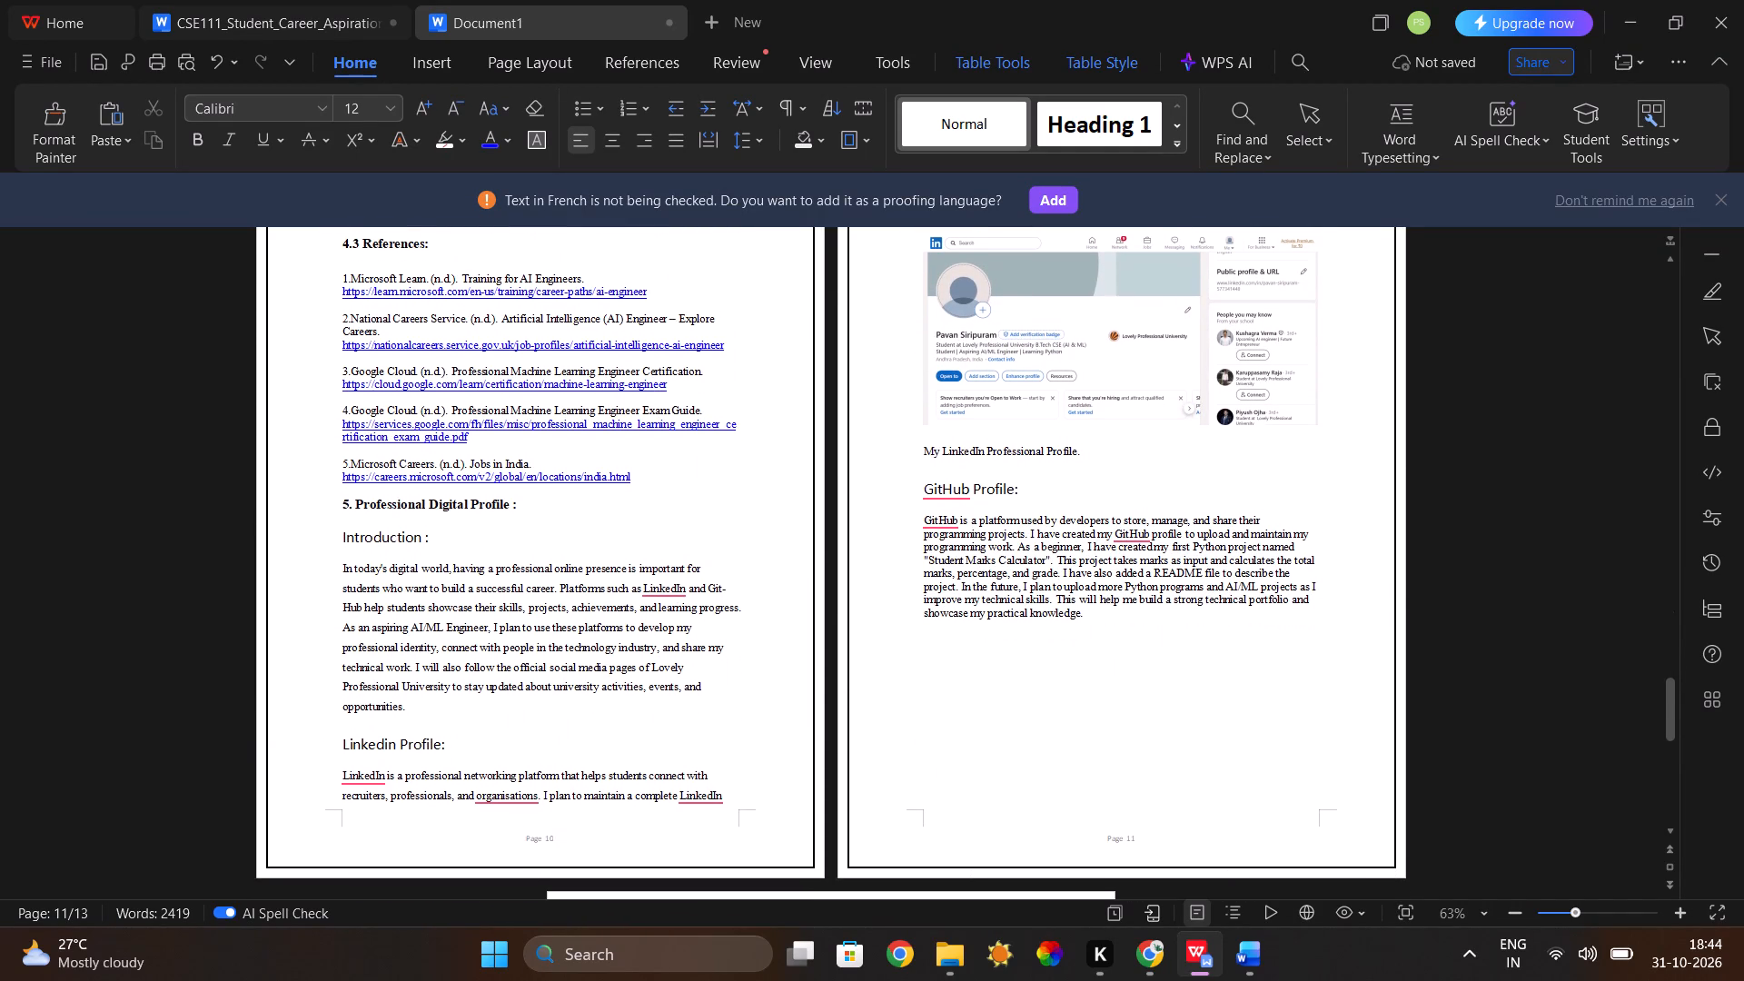
Look back through the report from the Professional Digital Profile pages to the cover and table of contents.
{"action": "scroll", "coordinate": [669, 731], "scroll_direction": "down", "scroll_amount": 1}
{"action": "scroll", "coordinate": [669, 731], "scroll_direction": "up", "scroll_amount": 5}
{"action": "scroll", "coordinate": [669, 731], "scroll_direction": "down", "scroll_amount": 2}
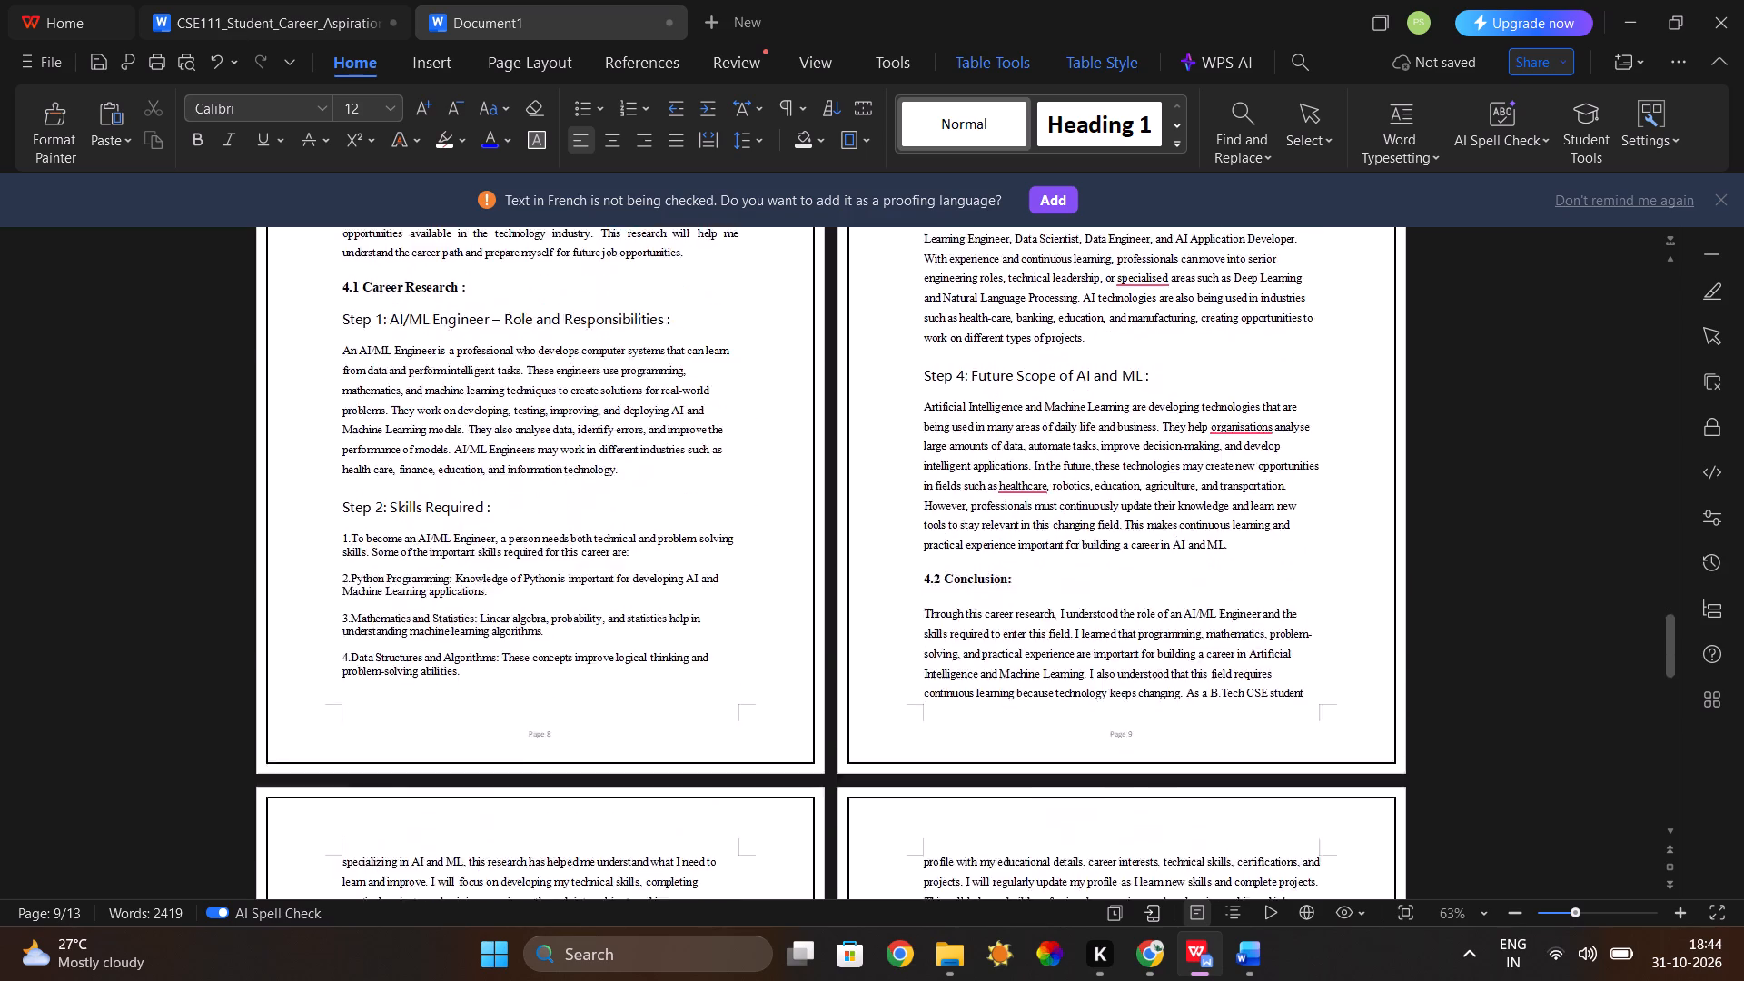
{"action": "scroll", "coordinate": [669, 731], "scroll_direction": "up", "scroll_amount": 20}
{"action": "scroll", "coordinate": [669, 731], "scroll_direction": "up", "scroll_amount": 8}
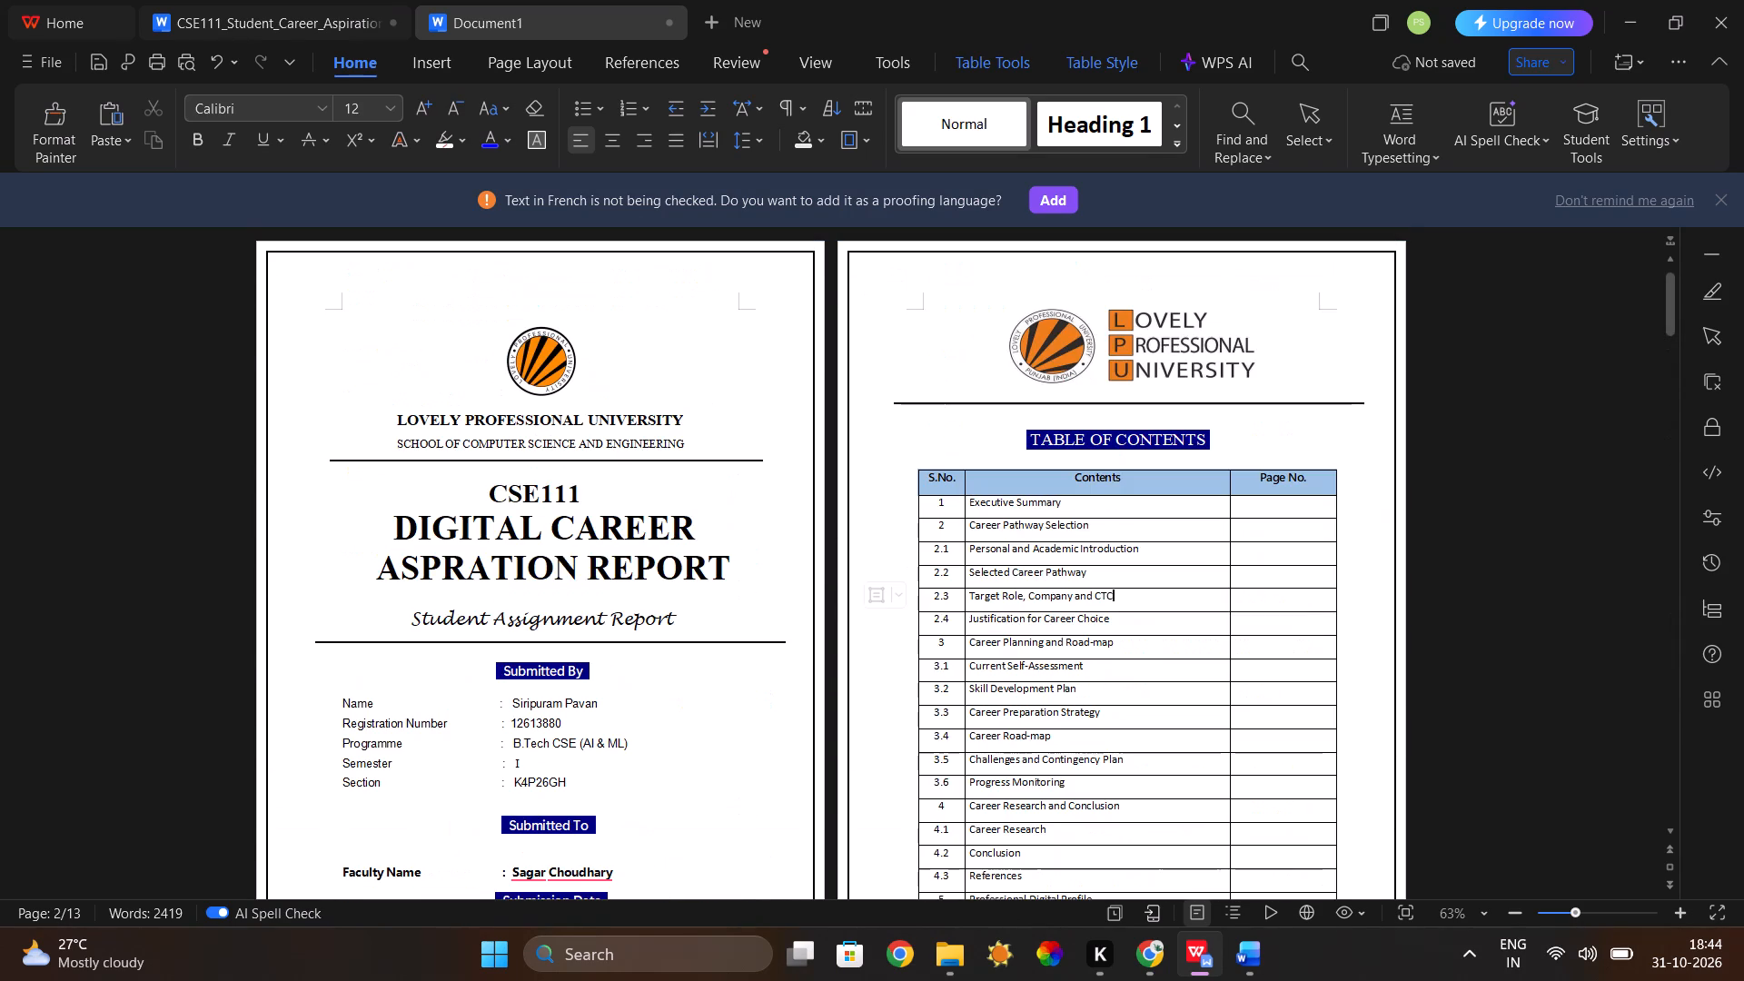
{"action": "scroll", "coordinate": [669, 731], "scroll_direction": "up", "scroll_amount": 1}
{"action": "scroll", "coordinate": [627, 767], "scroll_direction": "down", "scroll_amount": 2}
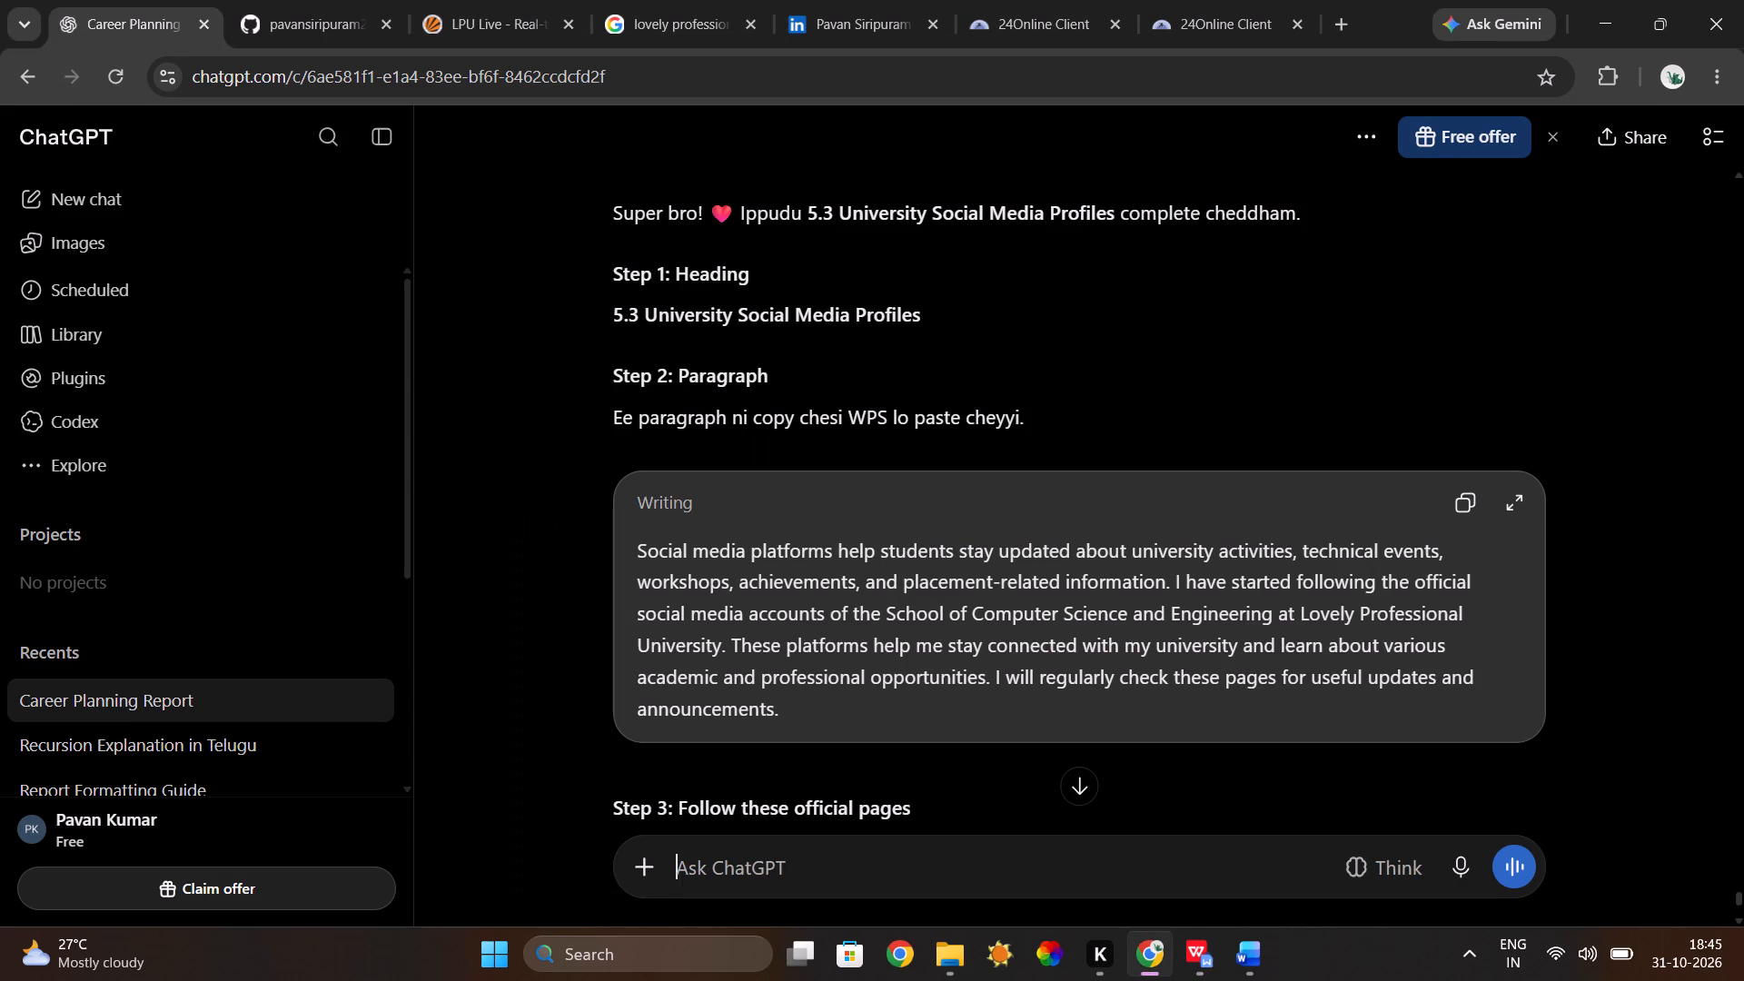
Read the ChatGPT instructions for section 5.3 University Social Media Profiles, covering the paragraph, official page links and screenshot captions.
{"action": "scroll", "coordinate": [1069, 551], "scroll_direction": "down", "scroll_amount": 2}
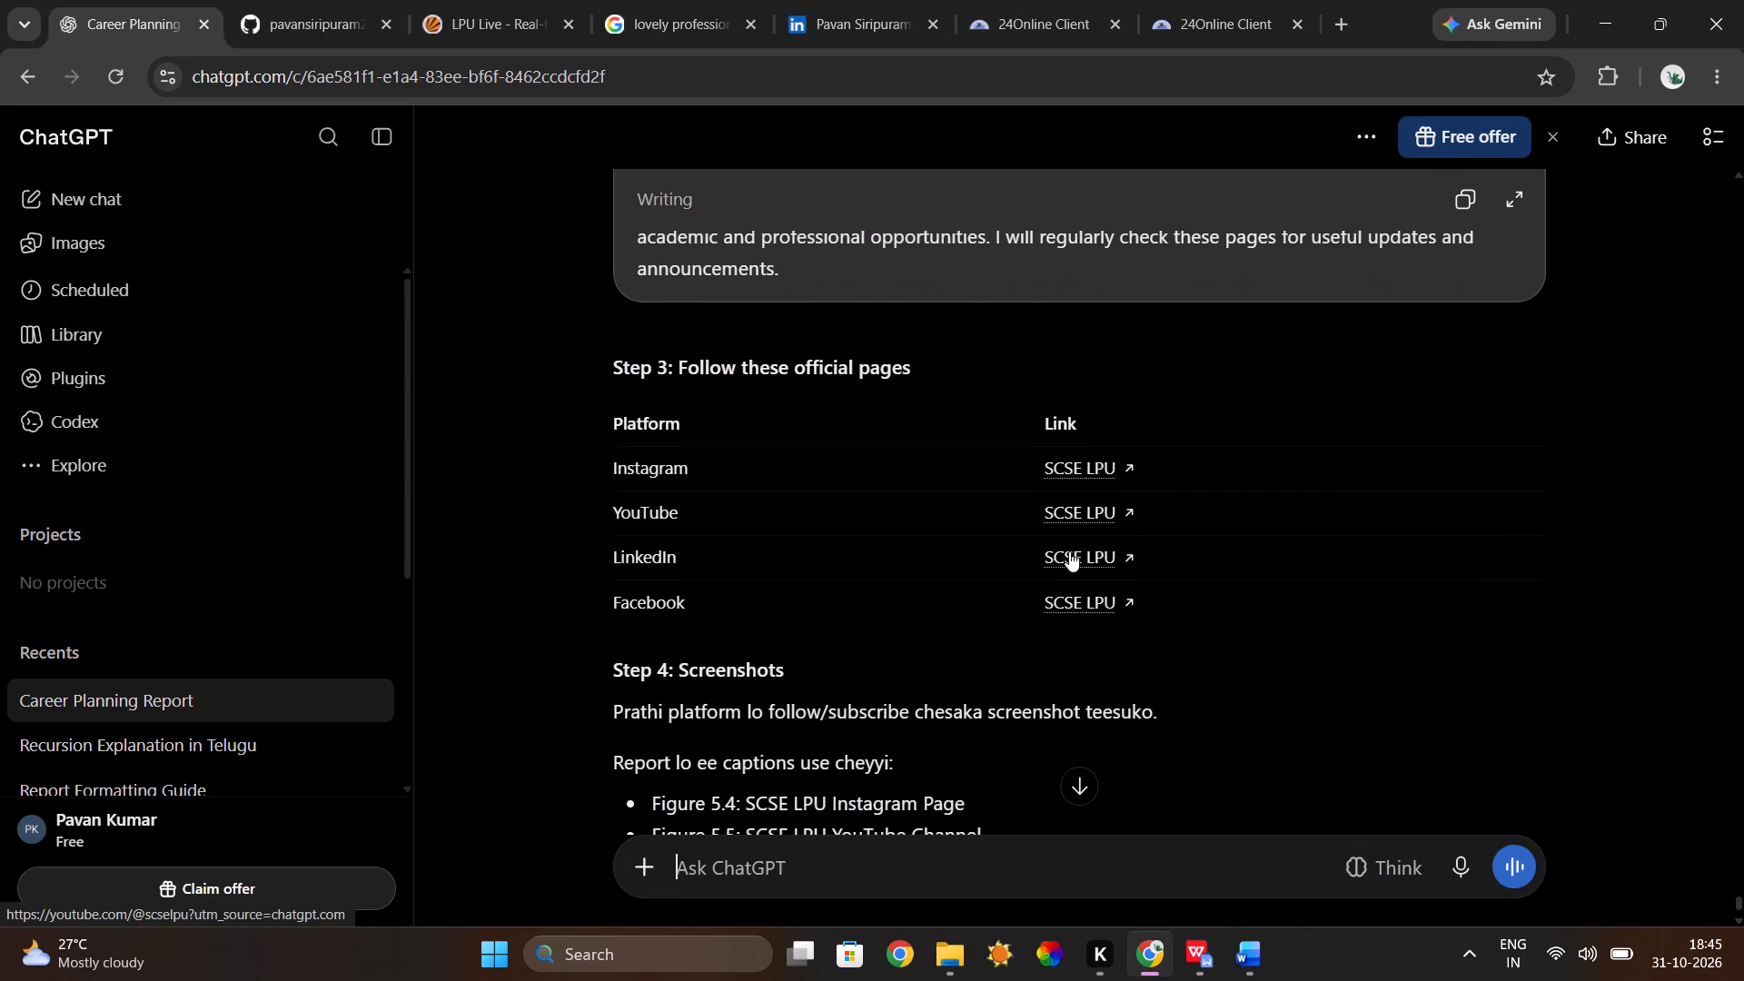
{"action": "scroll", "coordinate": [1069, 551], "scroll_direction": "down", "scroll_amount": 3}
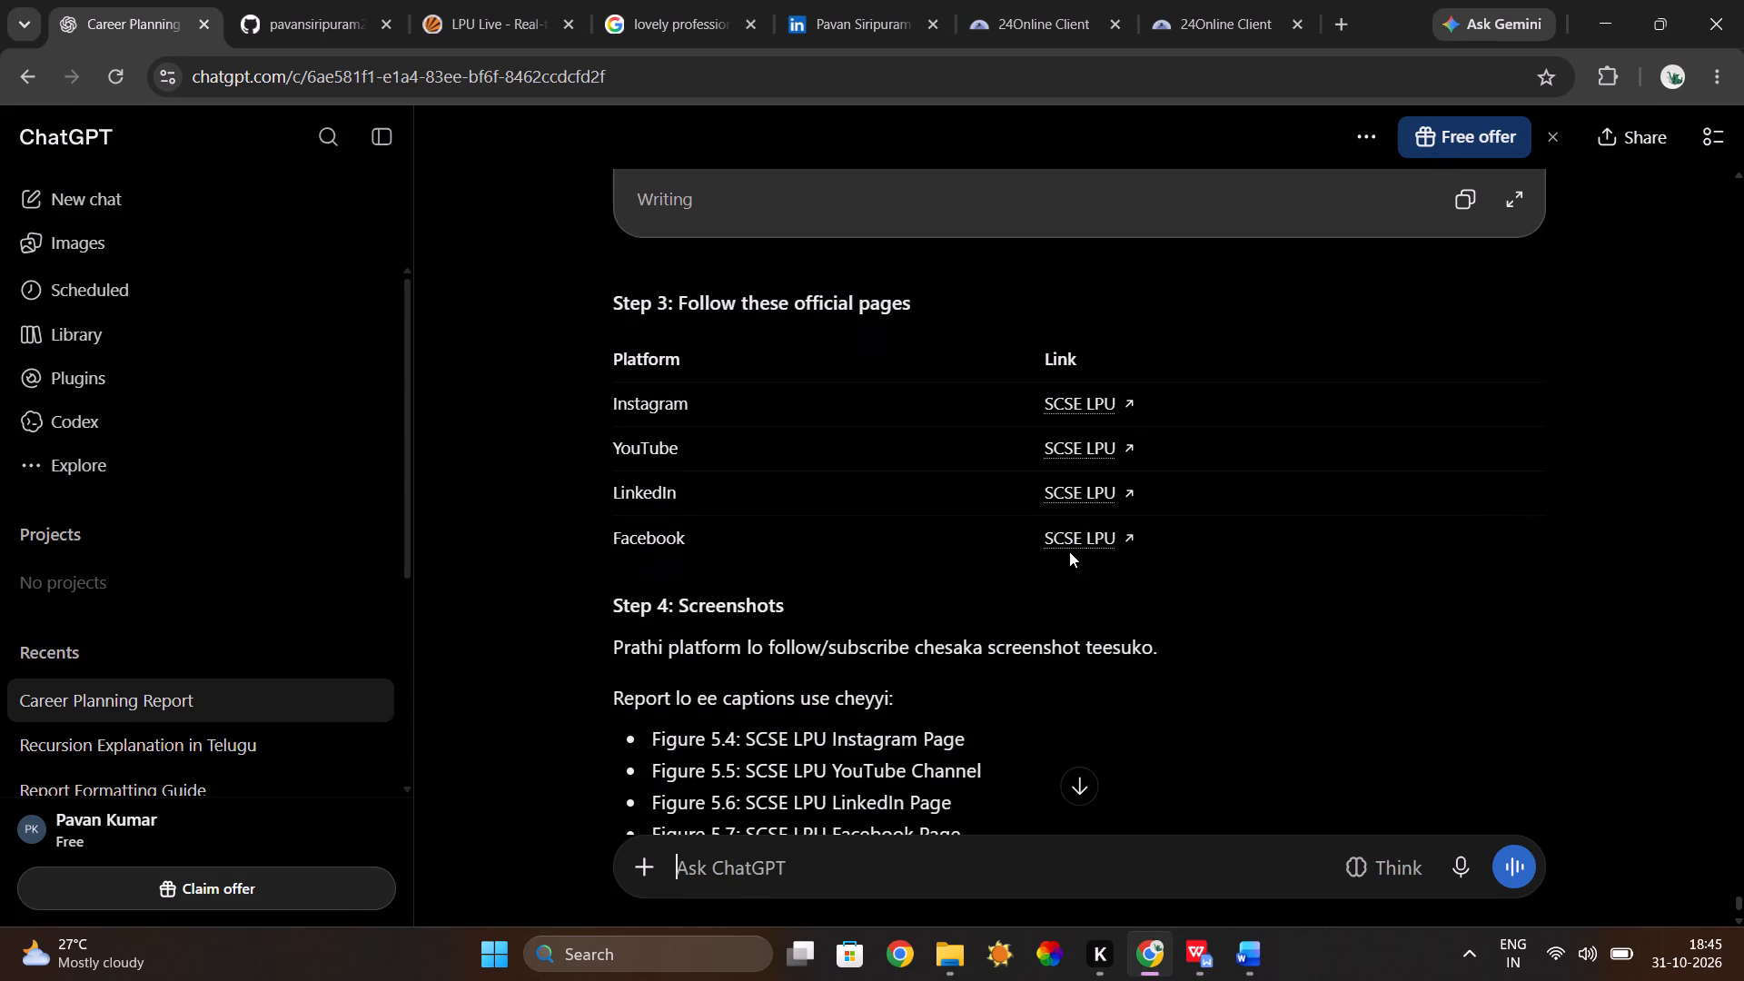
{"action": "scroll", "coordinate": [1069, 551], "scroll_direction": "down", "scroll_amount": 2}
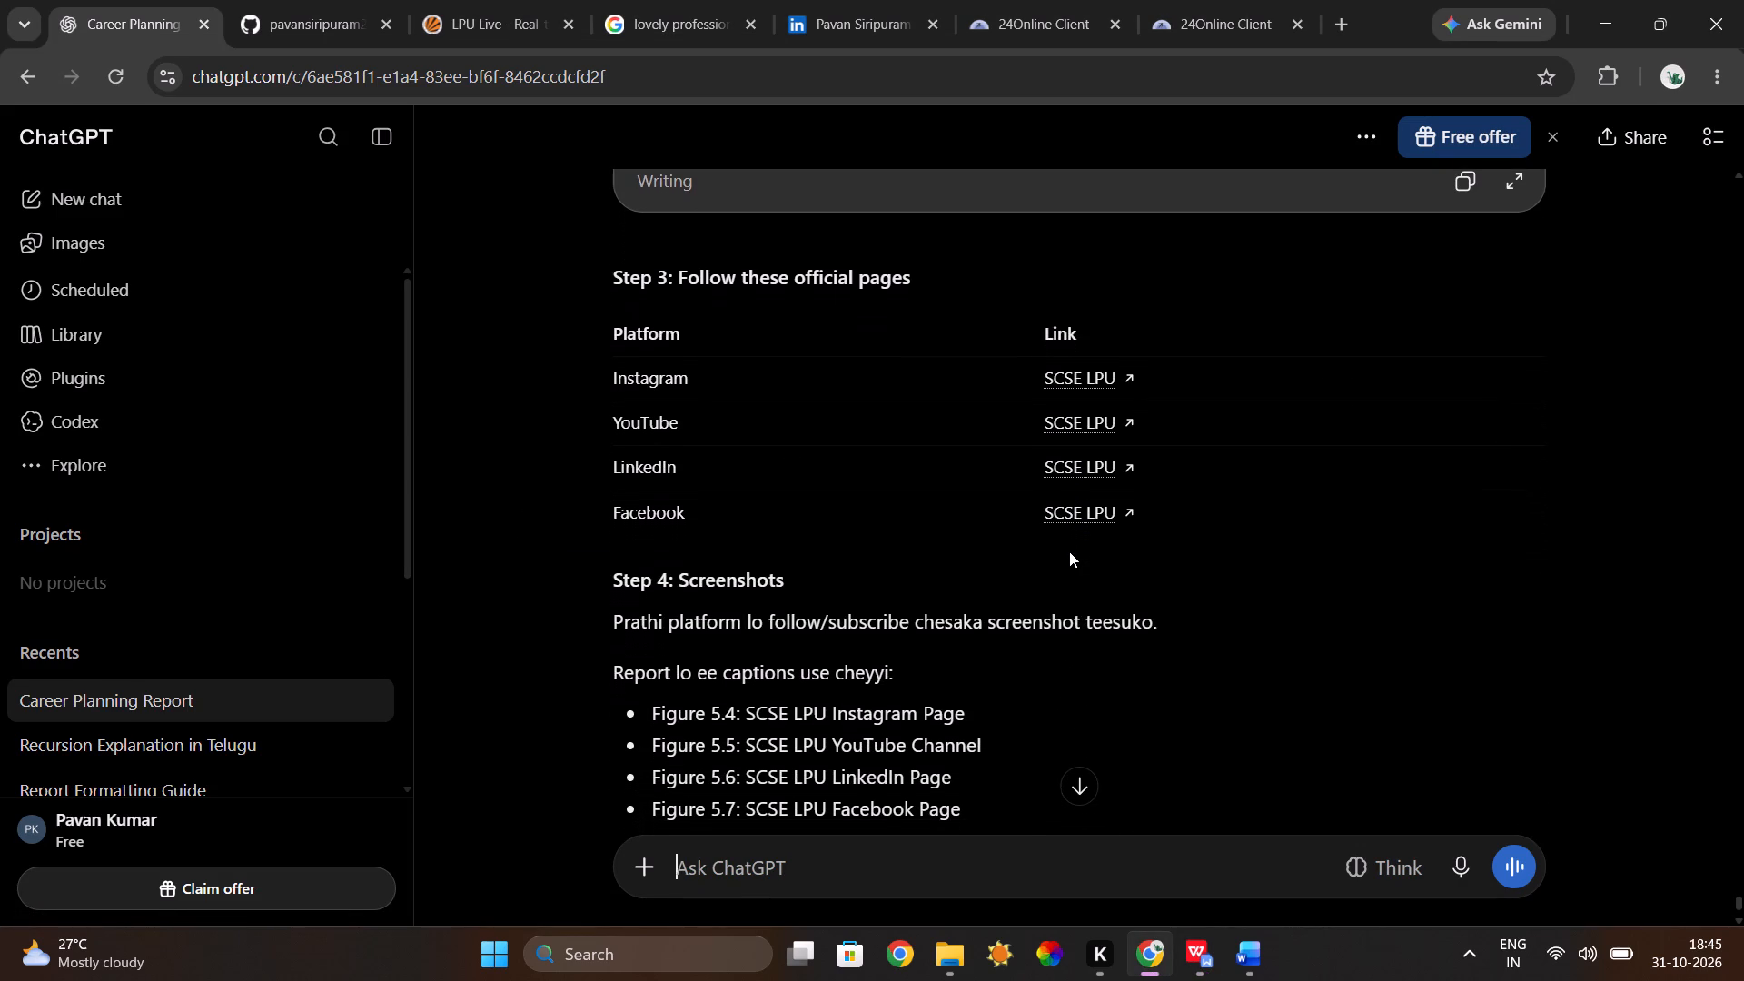
{"action": "scroll", "coordinate": [1069, 551], "scroll_direction": "down", "scroll_amount": 1}
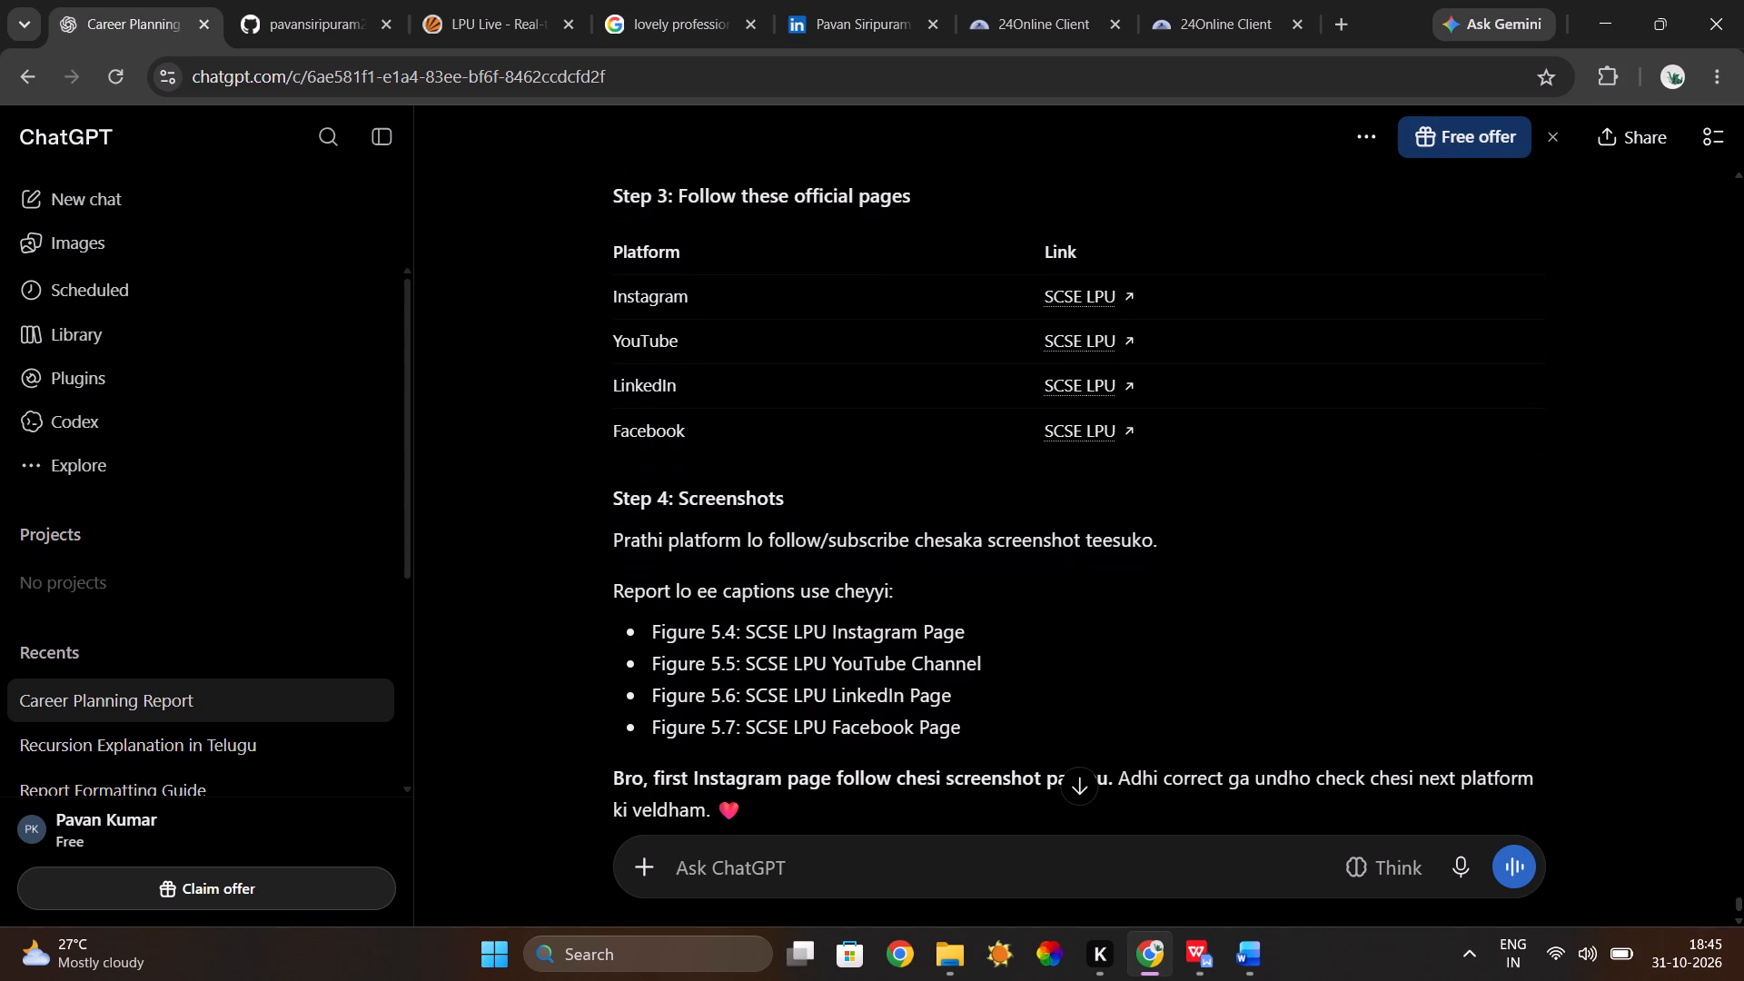
{"action": "scroll", "coordinate": [1069, 551], "scroll_direction": "down", "scroll_amount": 2}
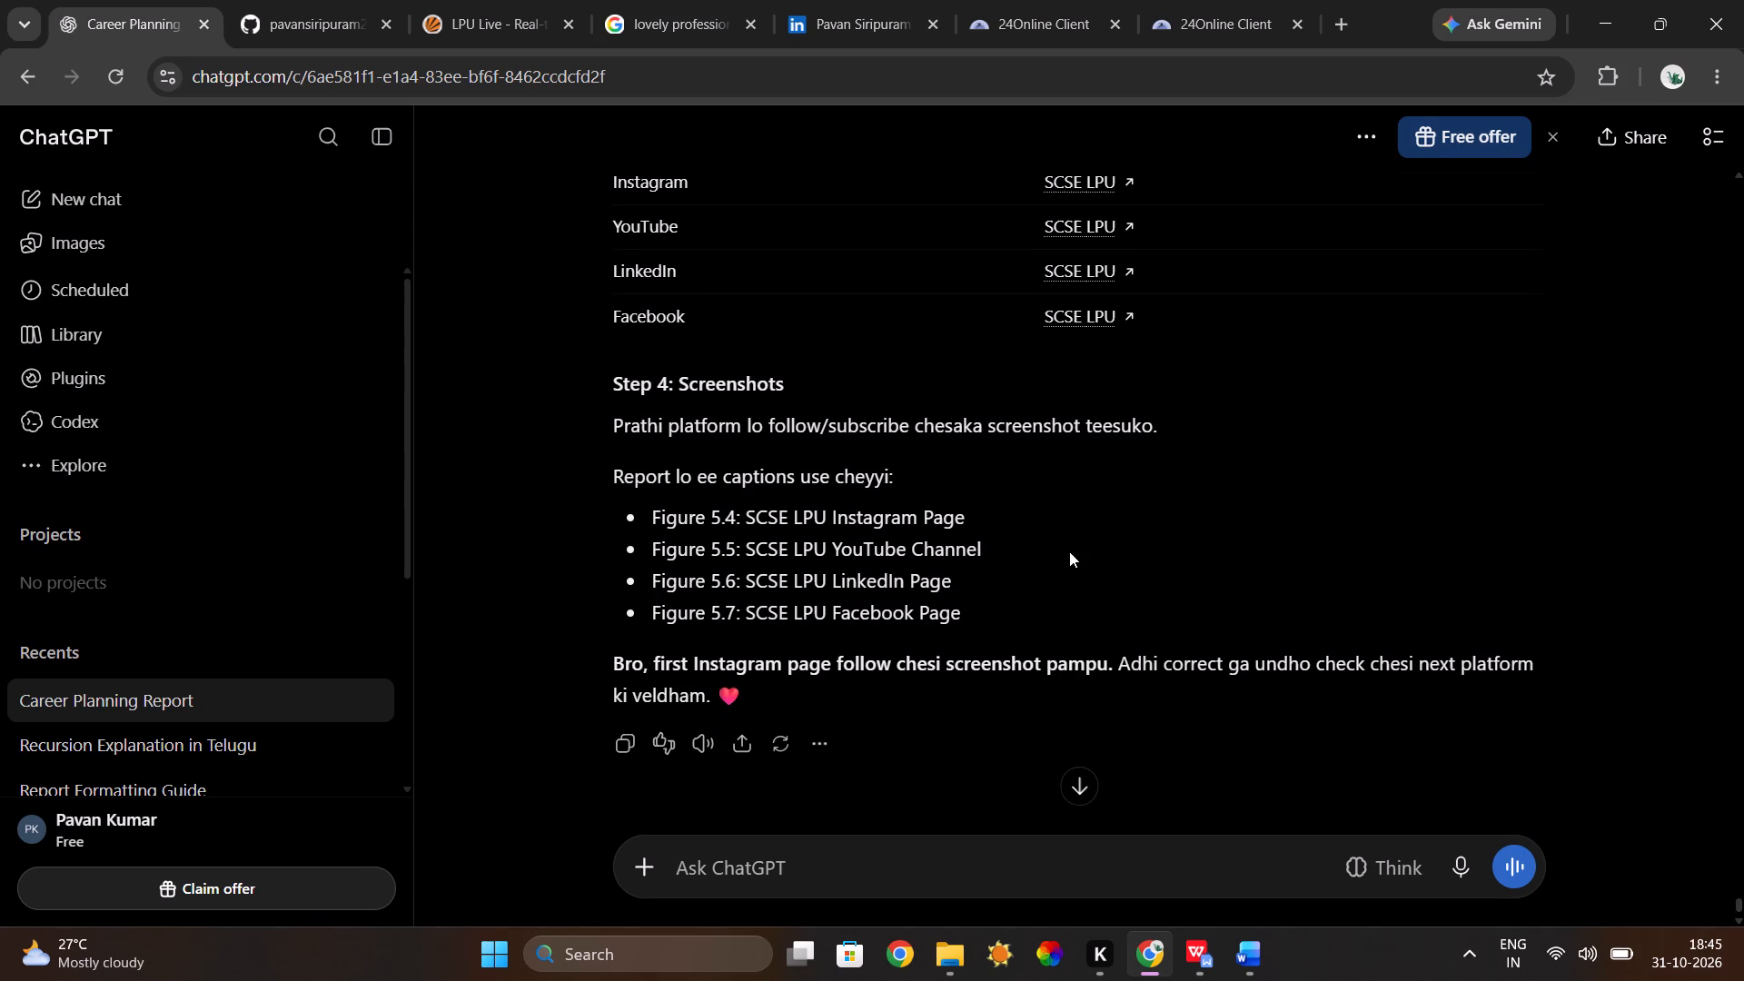
{"action": "scroll", "coordinate": [1069, 551], "scroll_direction": "up", "scroll_amount": 1}
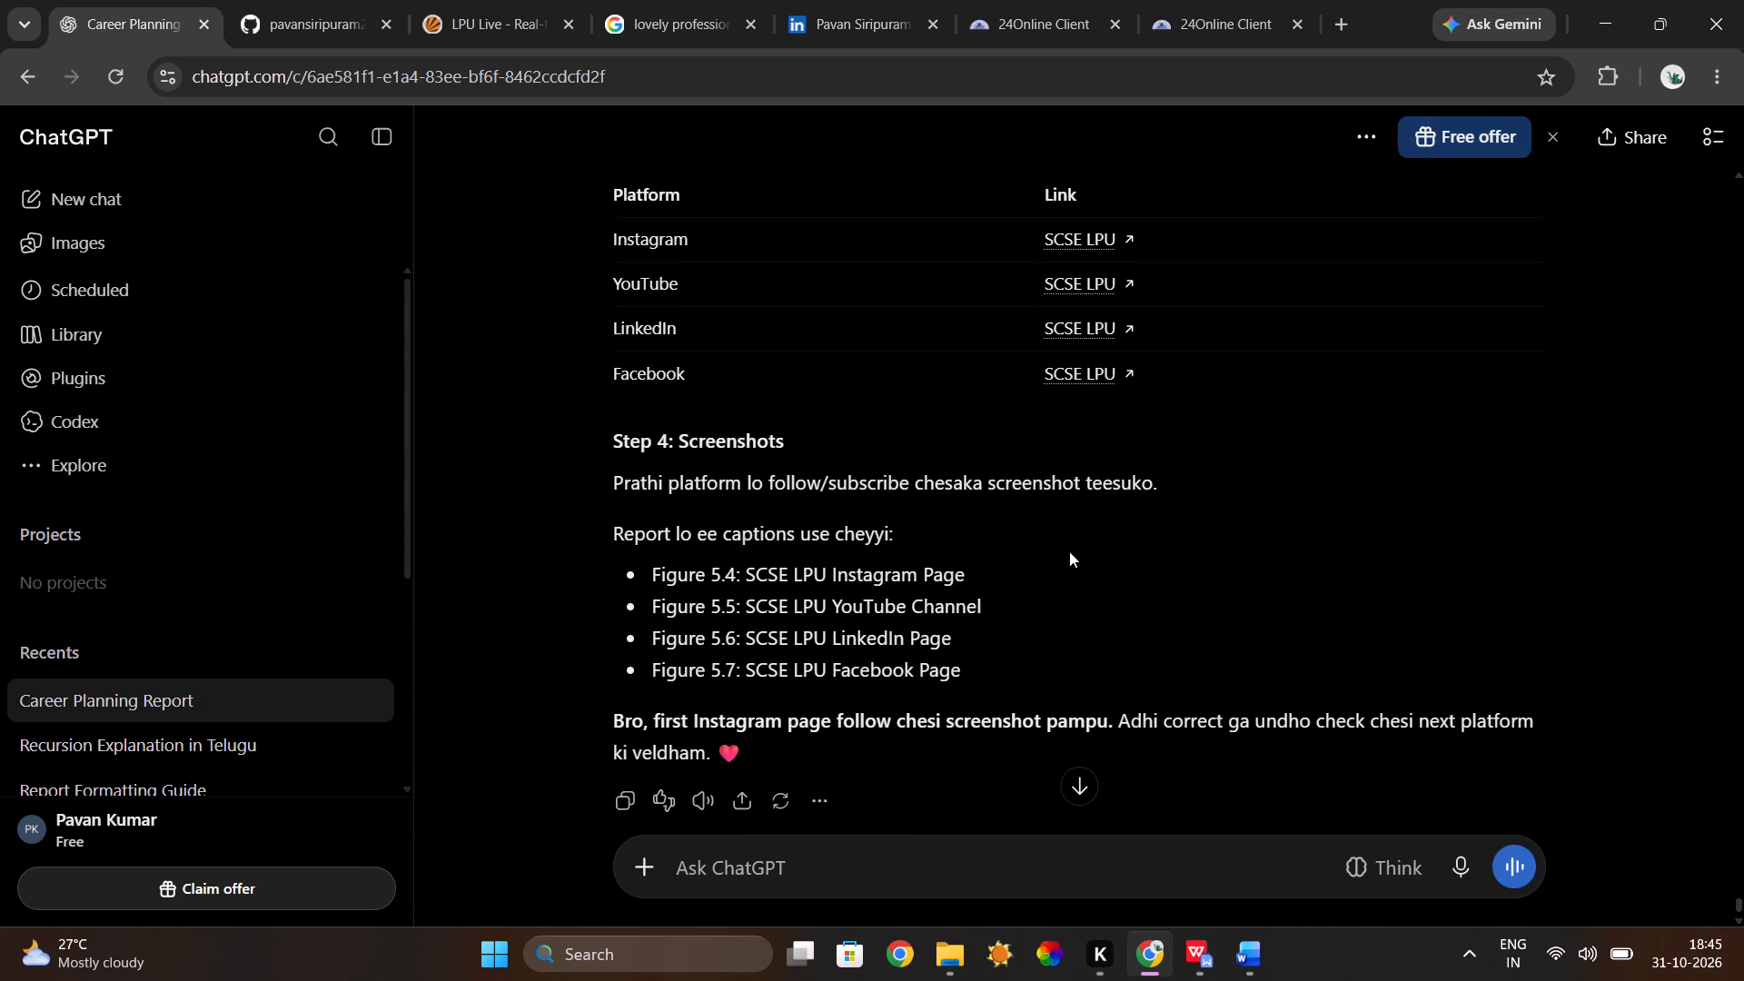
{"action": "scroll", "coordinate": [1069, 551], "scroll_direction": "up", "scroll_amount": 2}
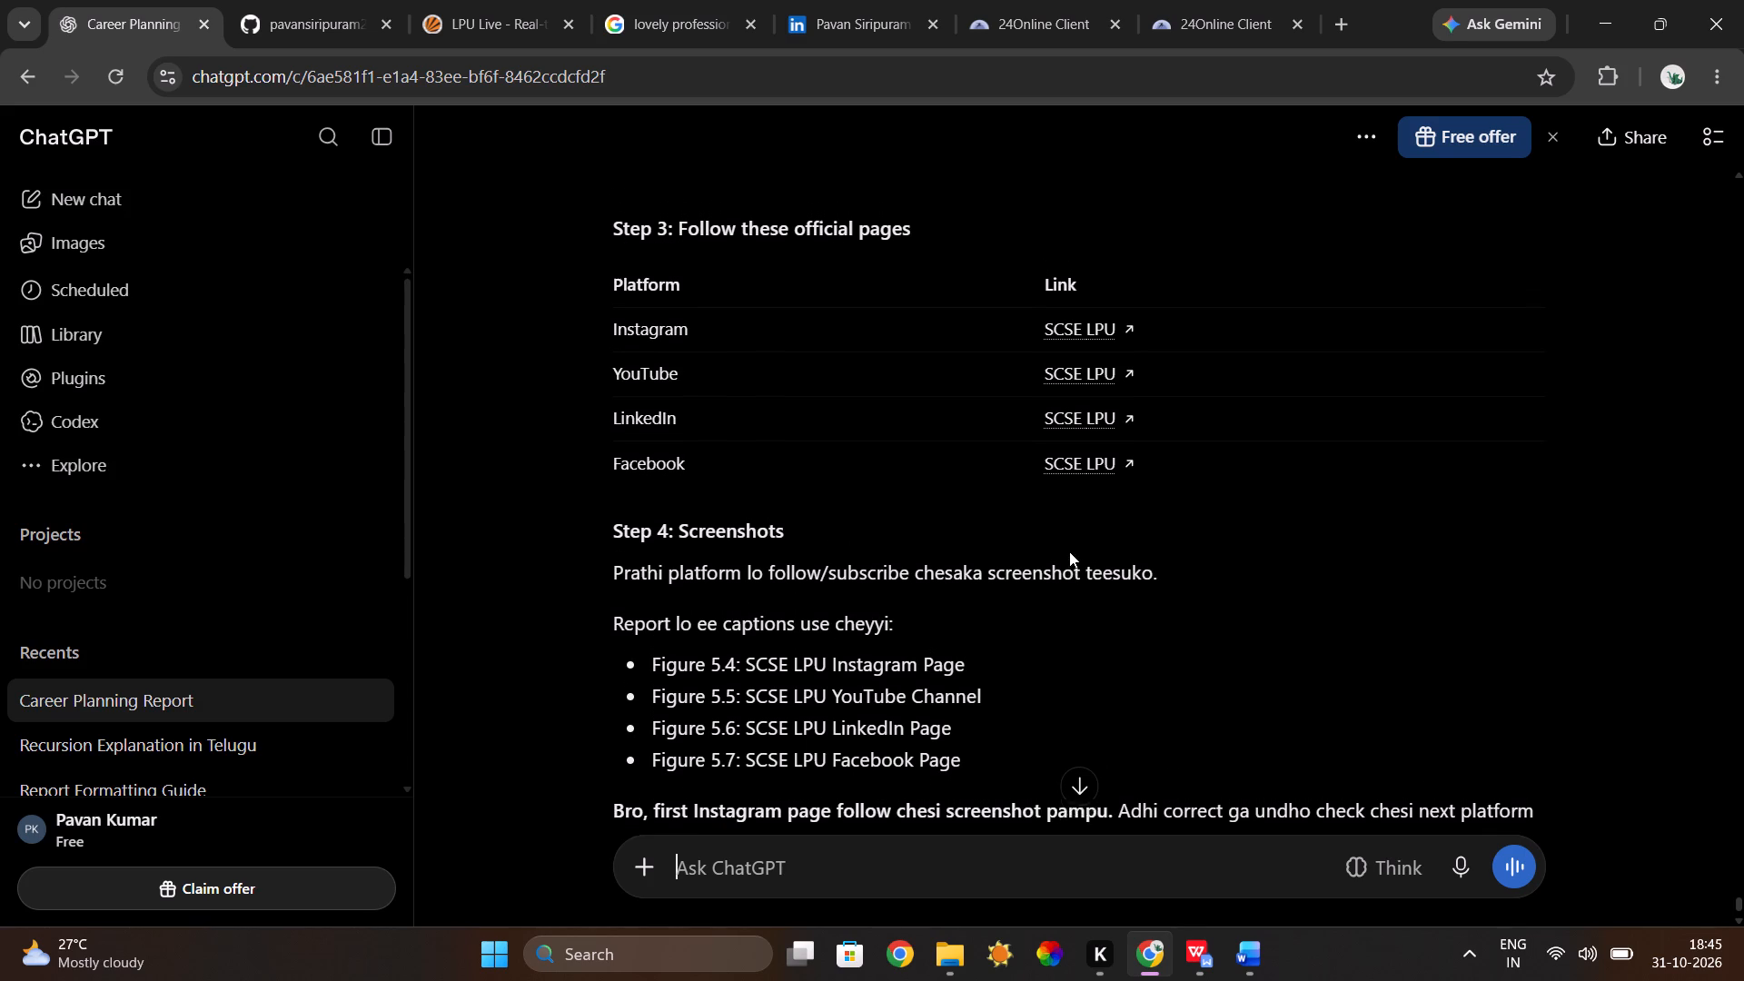
{"action": "scroll", "coordinate": [1069, 551], "scroll_direction": "up", "scroll_amount": 2}
{"action": "scroll", "coordinate": [1069, 551], "scroll_direction": "down", "scroll_amount": 1}
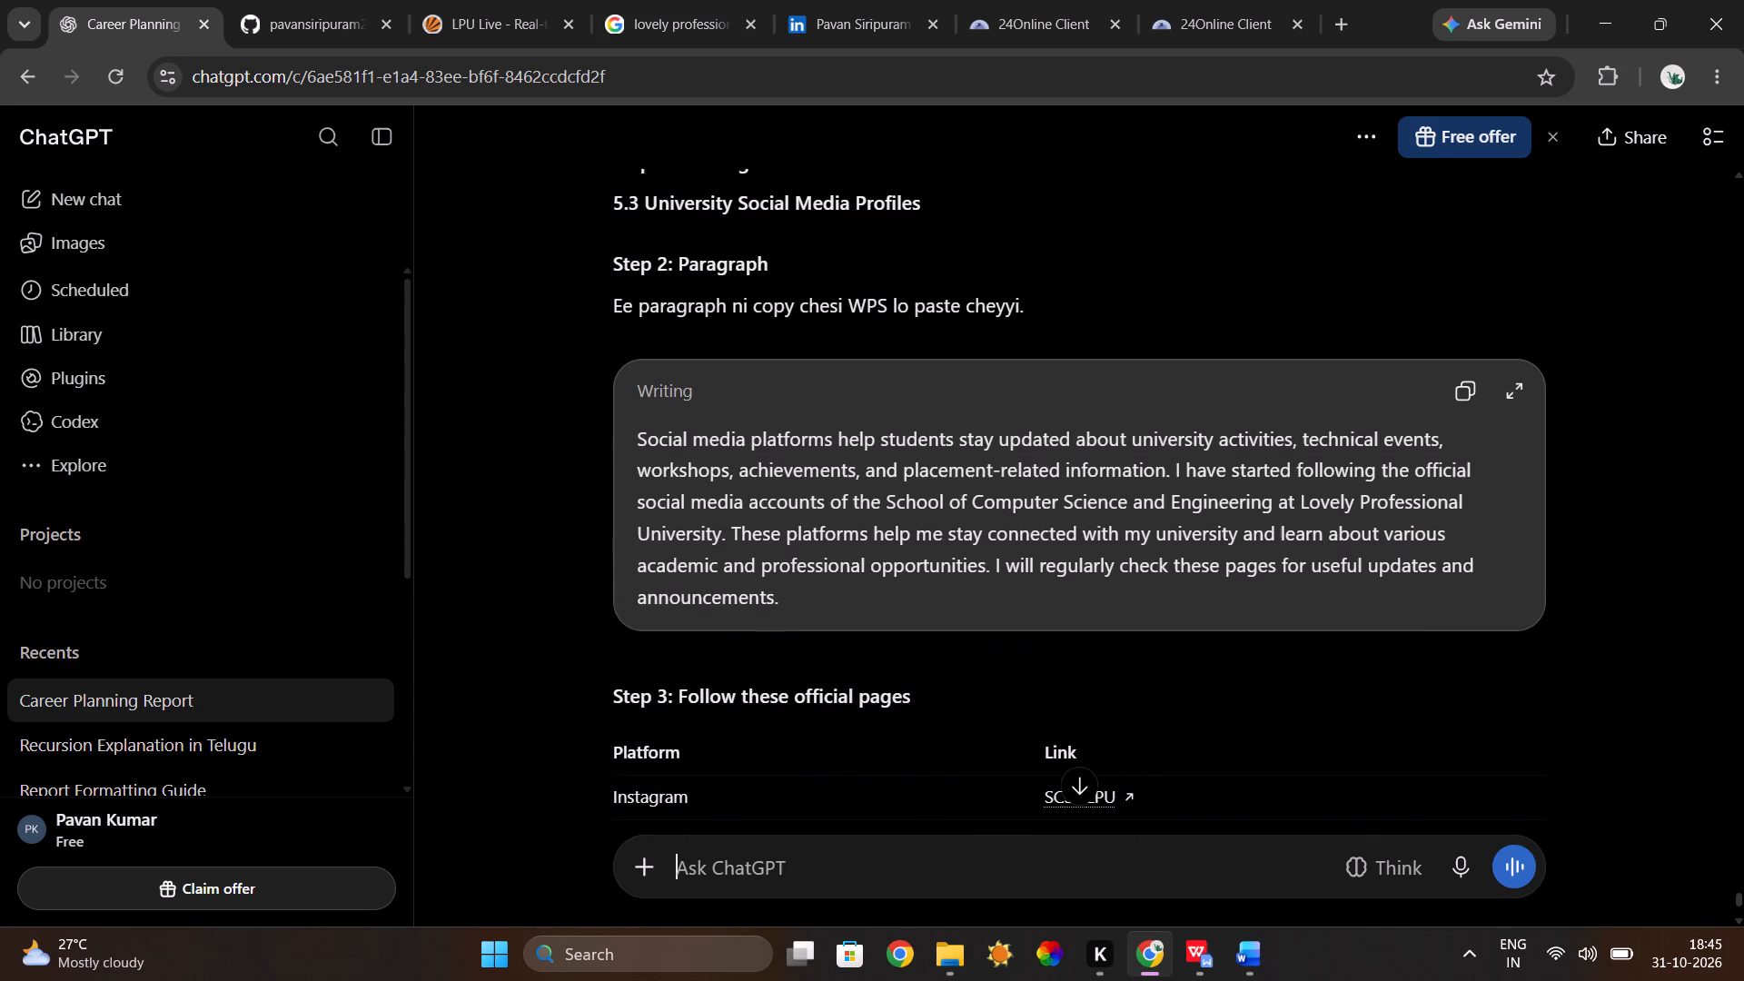
{"action": "scroll", "coordinate": [1069, 551], "scroll_direction": "down", "scroll_amount": 3}
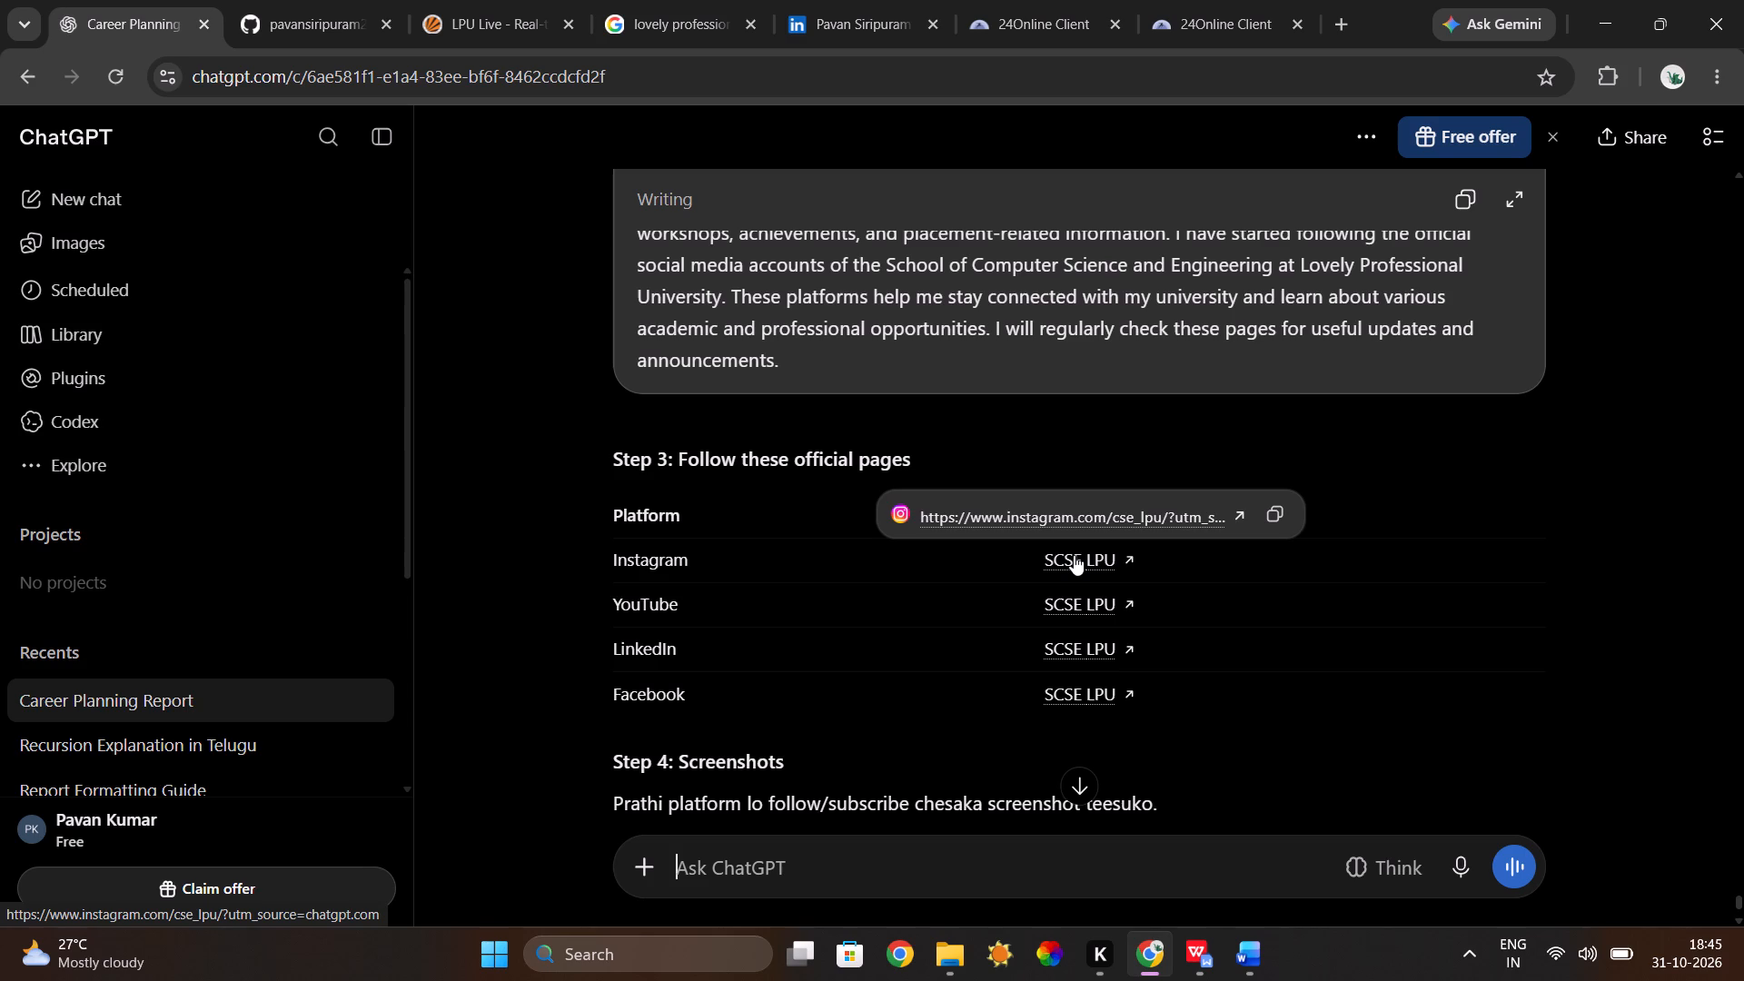
{"action": "scroll", "coordinate": [927, 580], "scroll_direction": "up", "scroll_amount": 3}
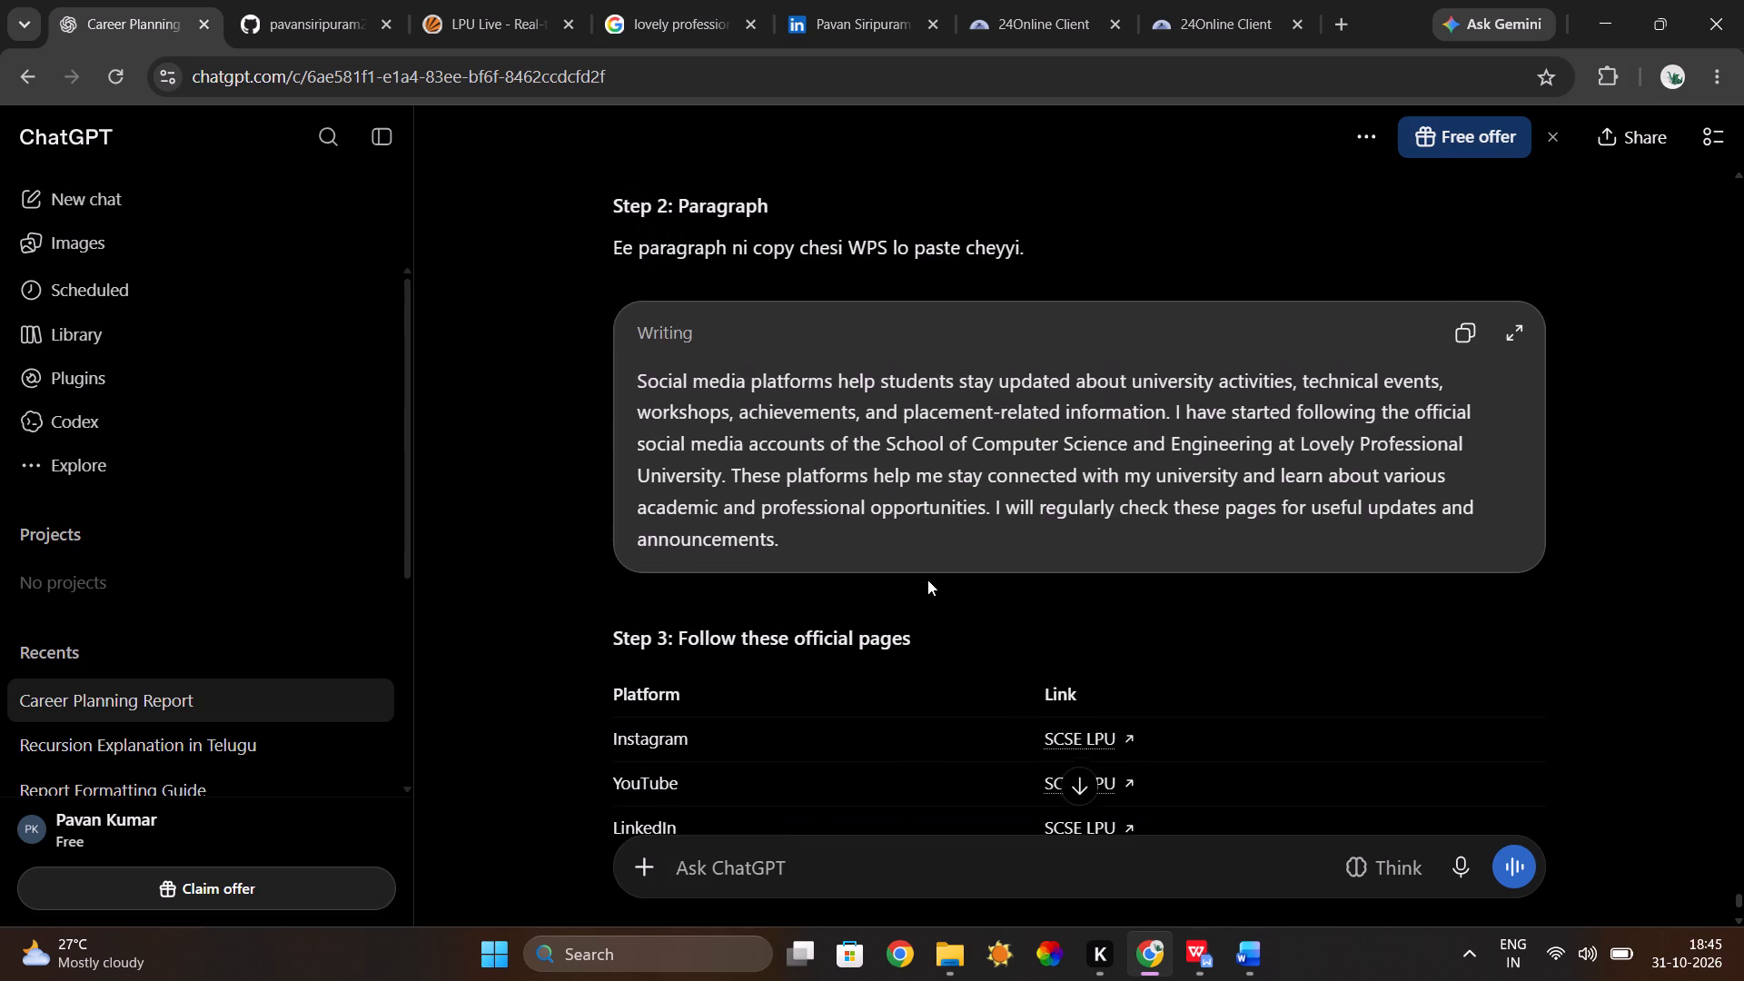
{"action": "scroll", "coordinate": [927, 580], "scroll_direction": "up", "scroll_amount": 2}
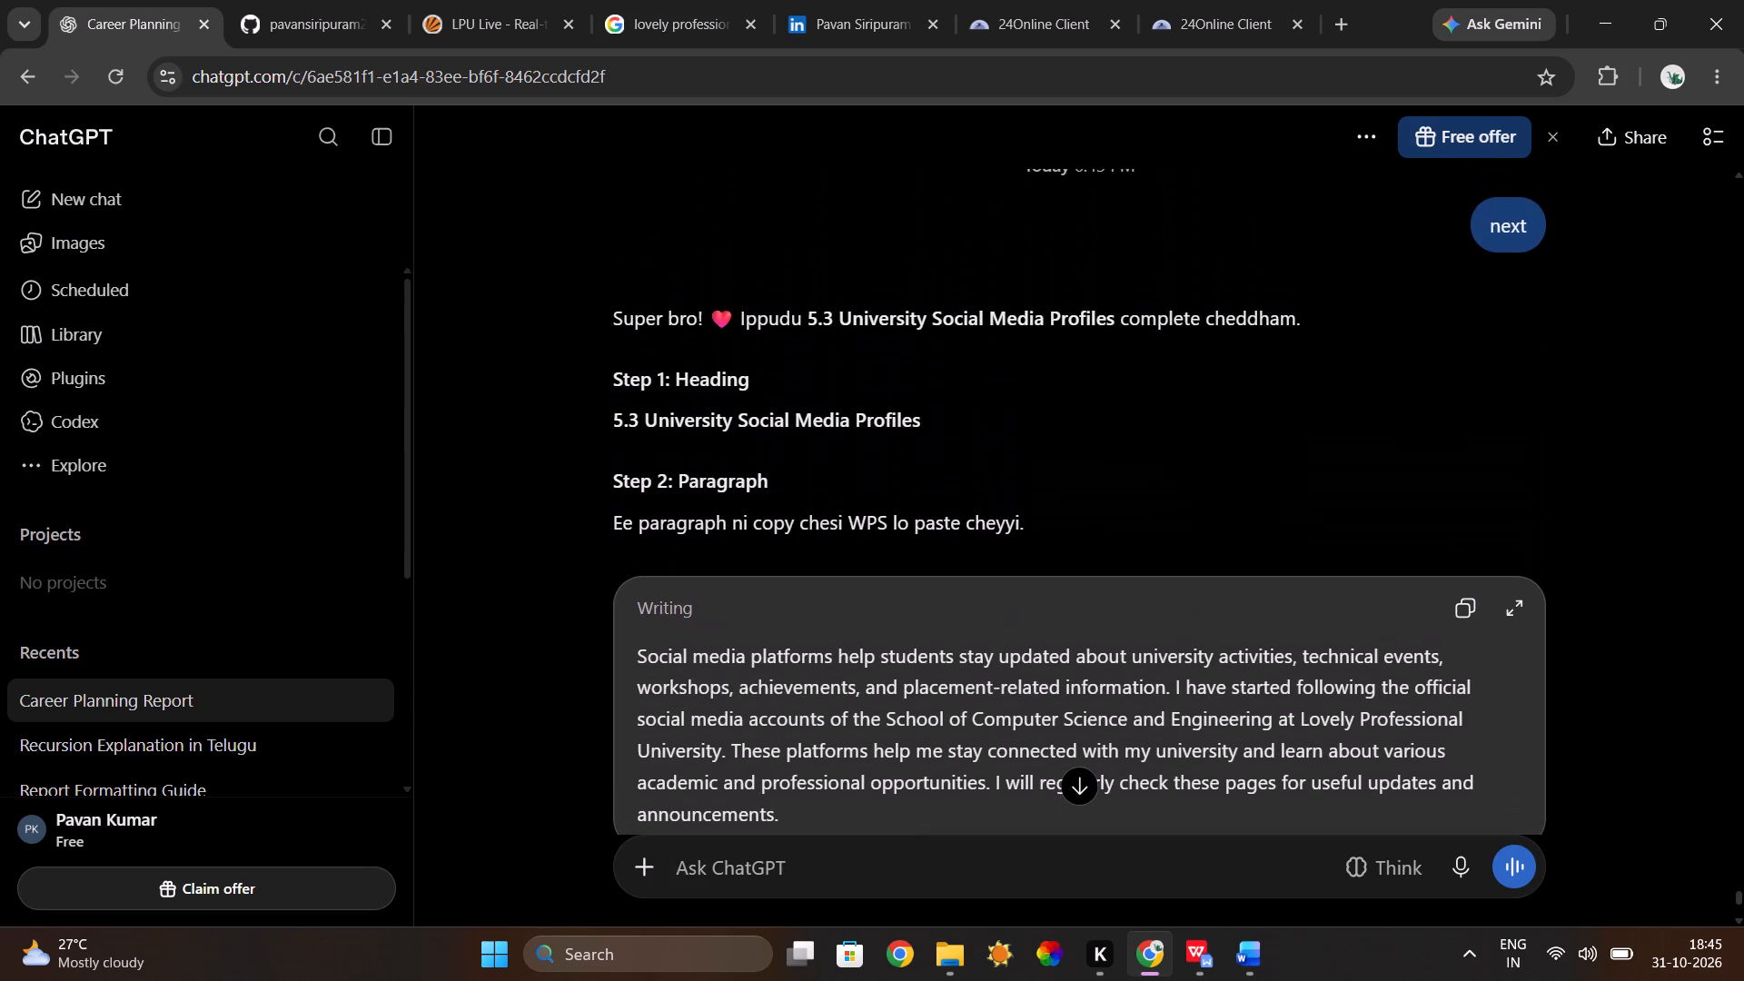
{"action": "scroll", "coordinate": [927, 580], "scroll_direction": "up", "scroll_amount": 1}
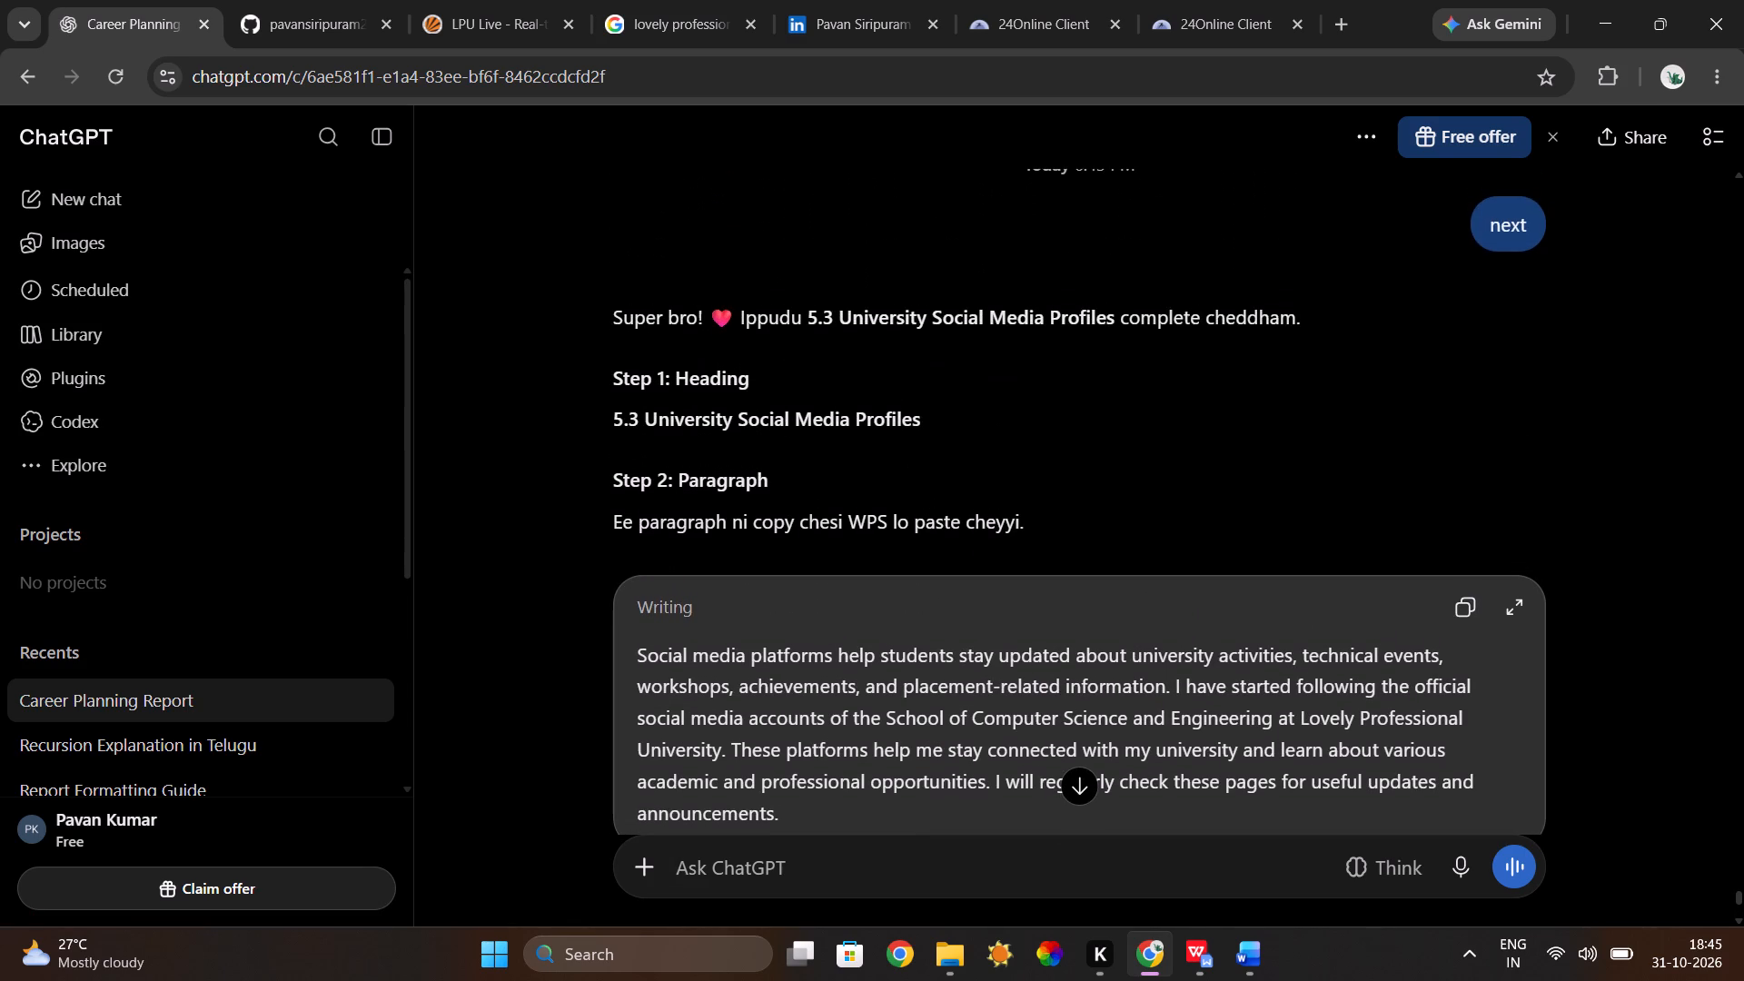
{"action": "scroll", "coordinate": [927, 580], "scroll_direction": "up", "scroll_amount": 1}
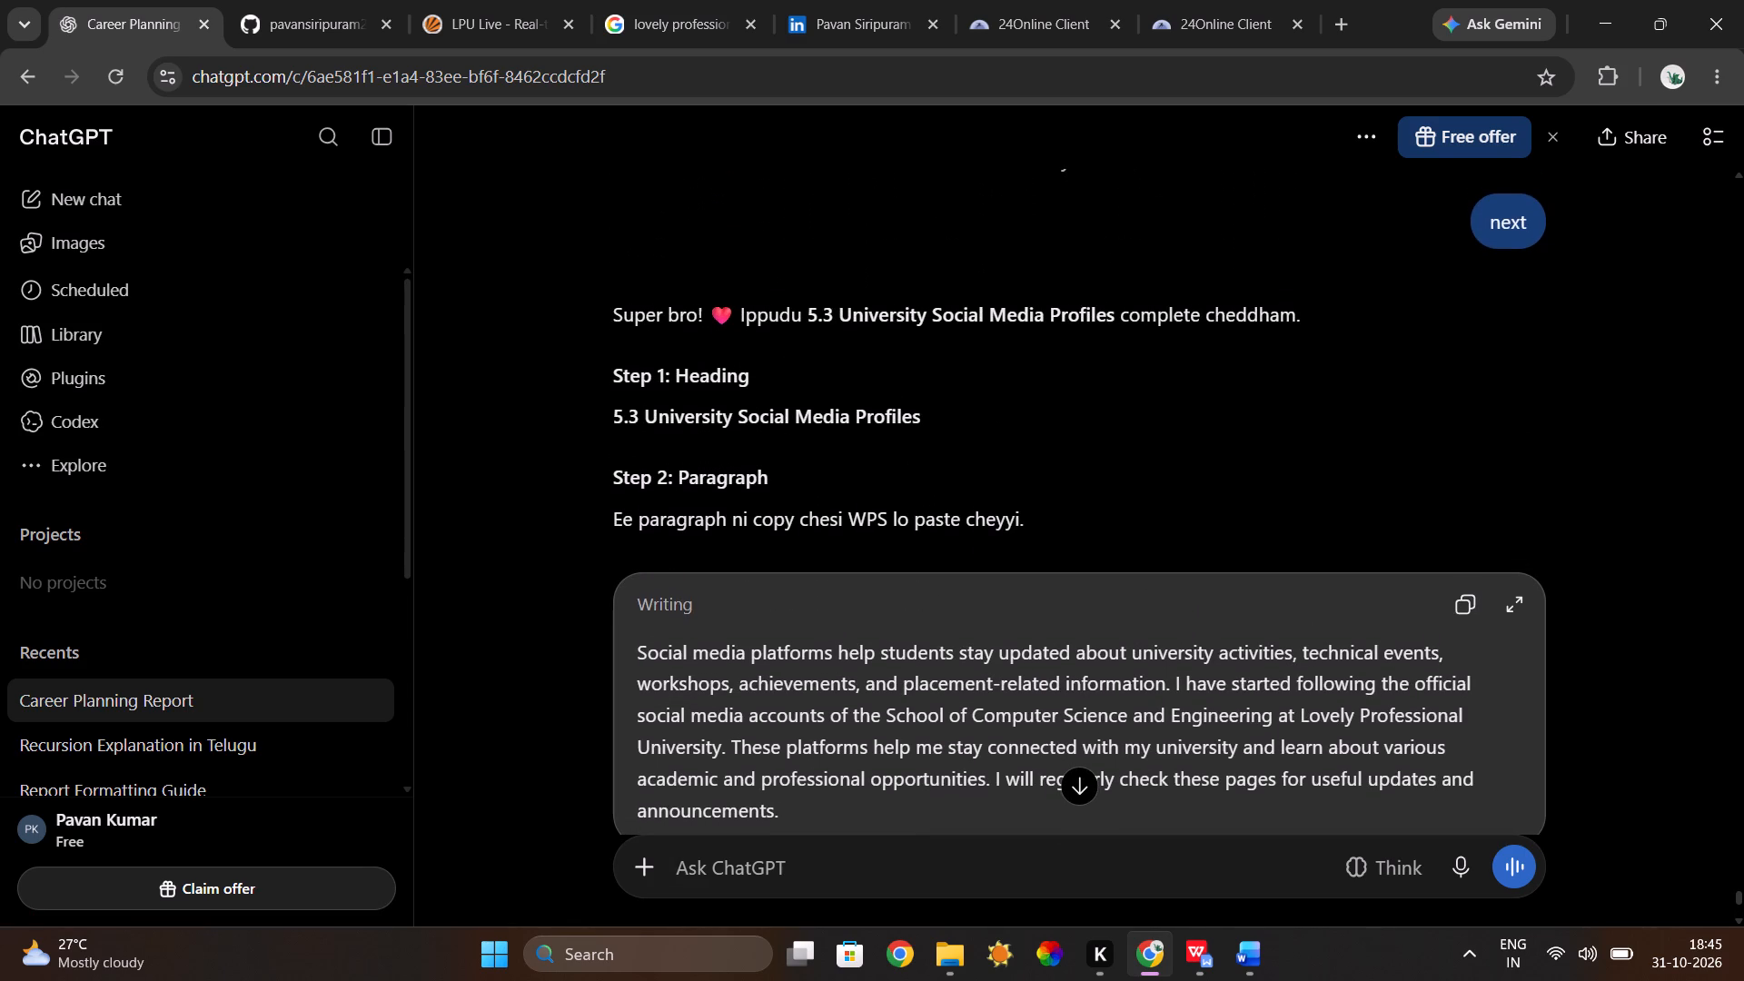
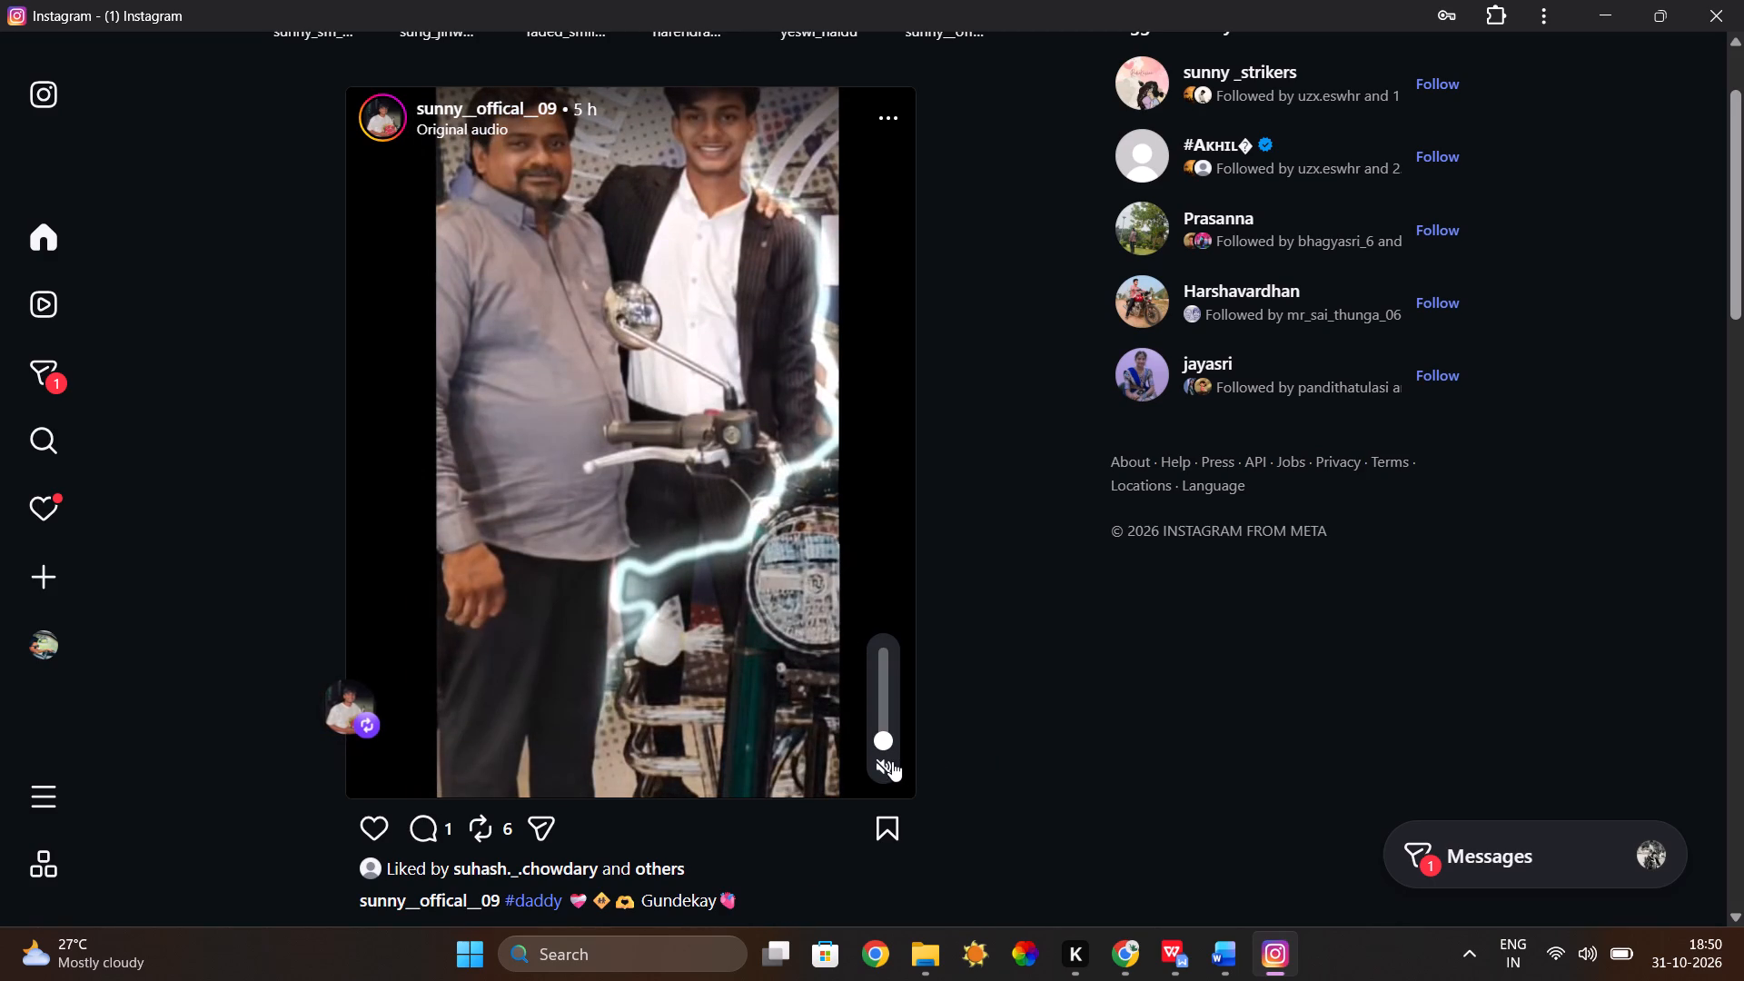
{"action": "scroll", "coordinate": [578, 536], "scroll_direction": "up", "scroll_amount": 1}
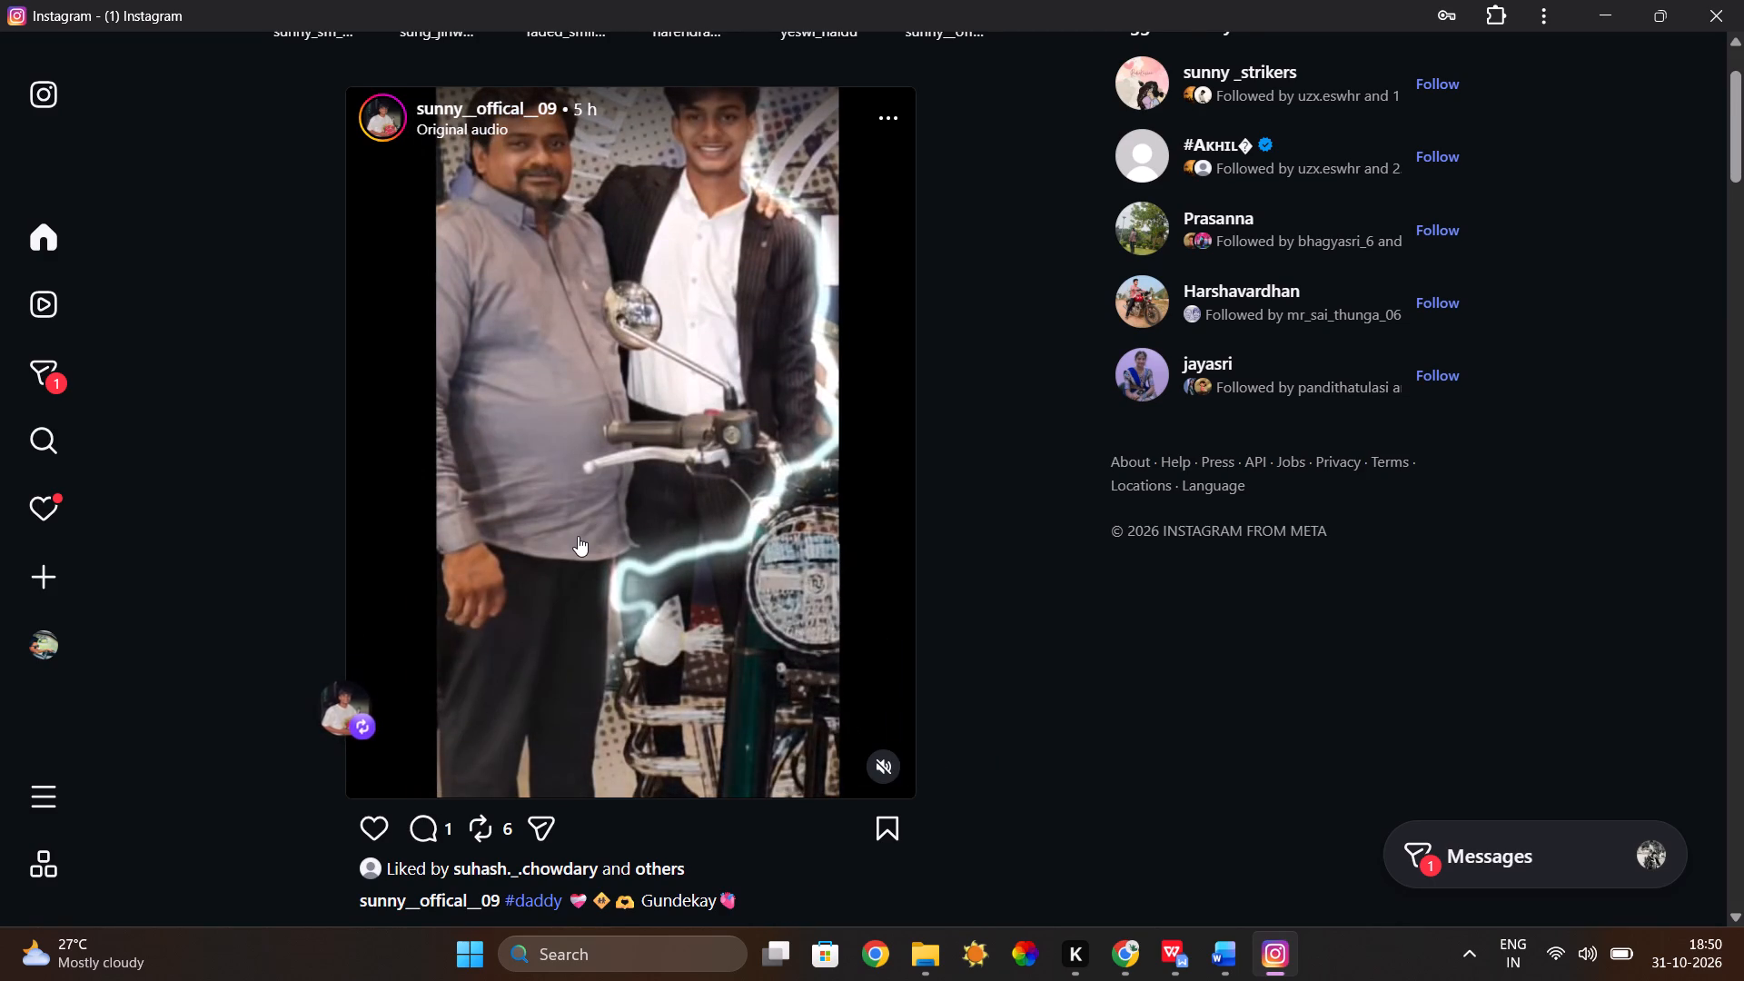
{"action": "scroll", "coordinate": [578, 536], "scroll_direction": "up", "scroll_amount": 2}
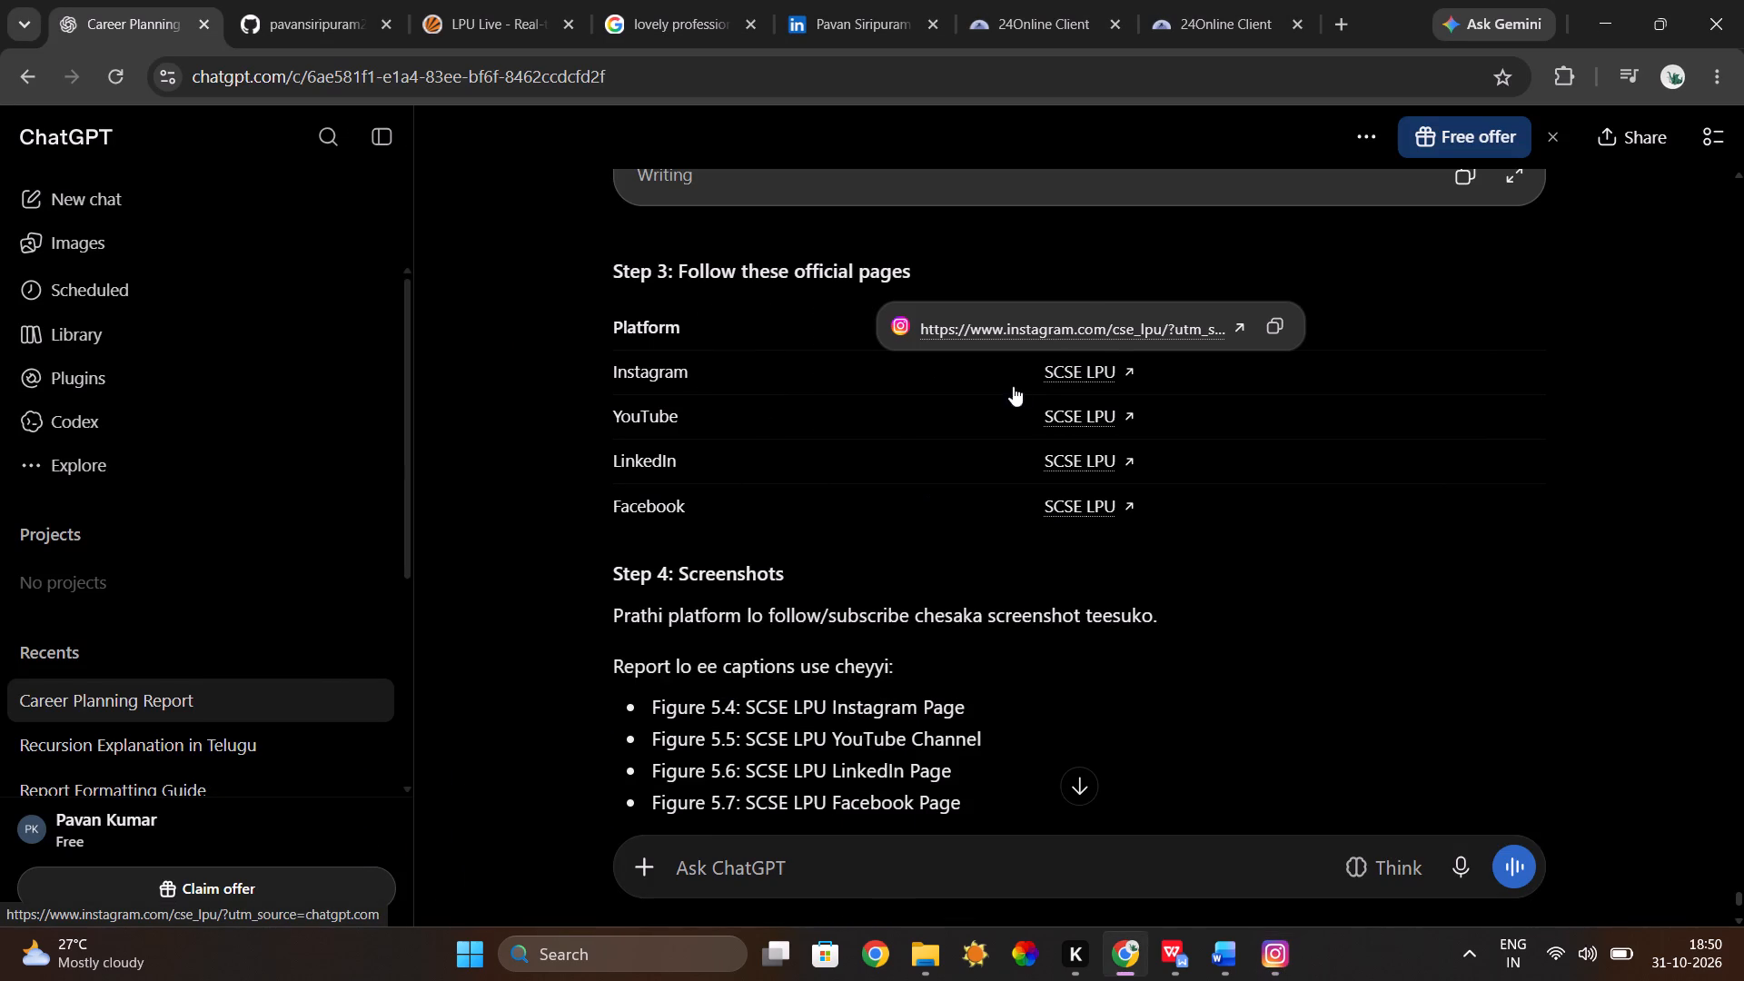
Open the SCSE LPU Instagram page from ChatGPT's list of official pages and follow the cse_lpu account.
{"action": "left_click", "coordinate": [1082, 372]}
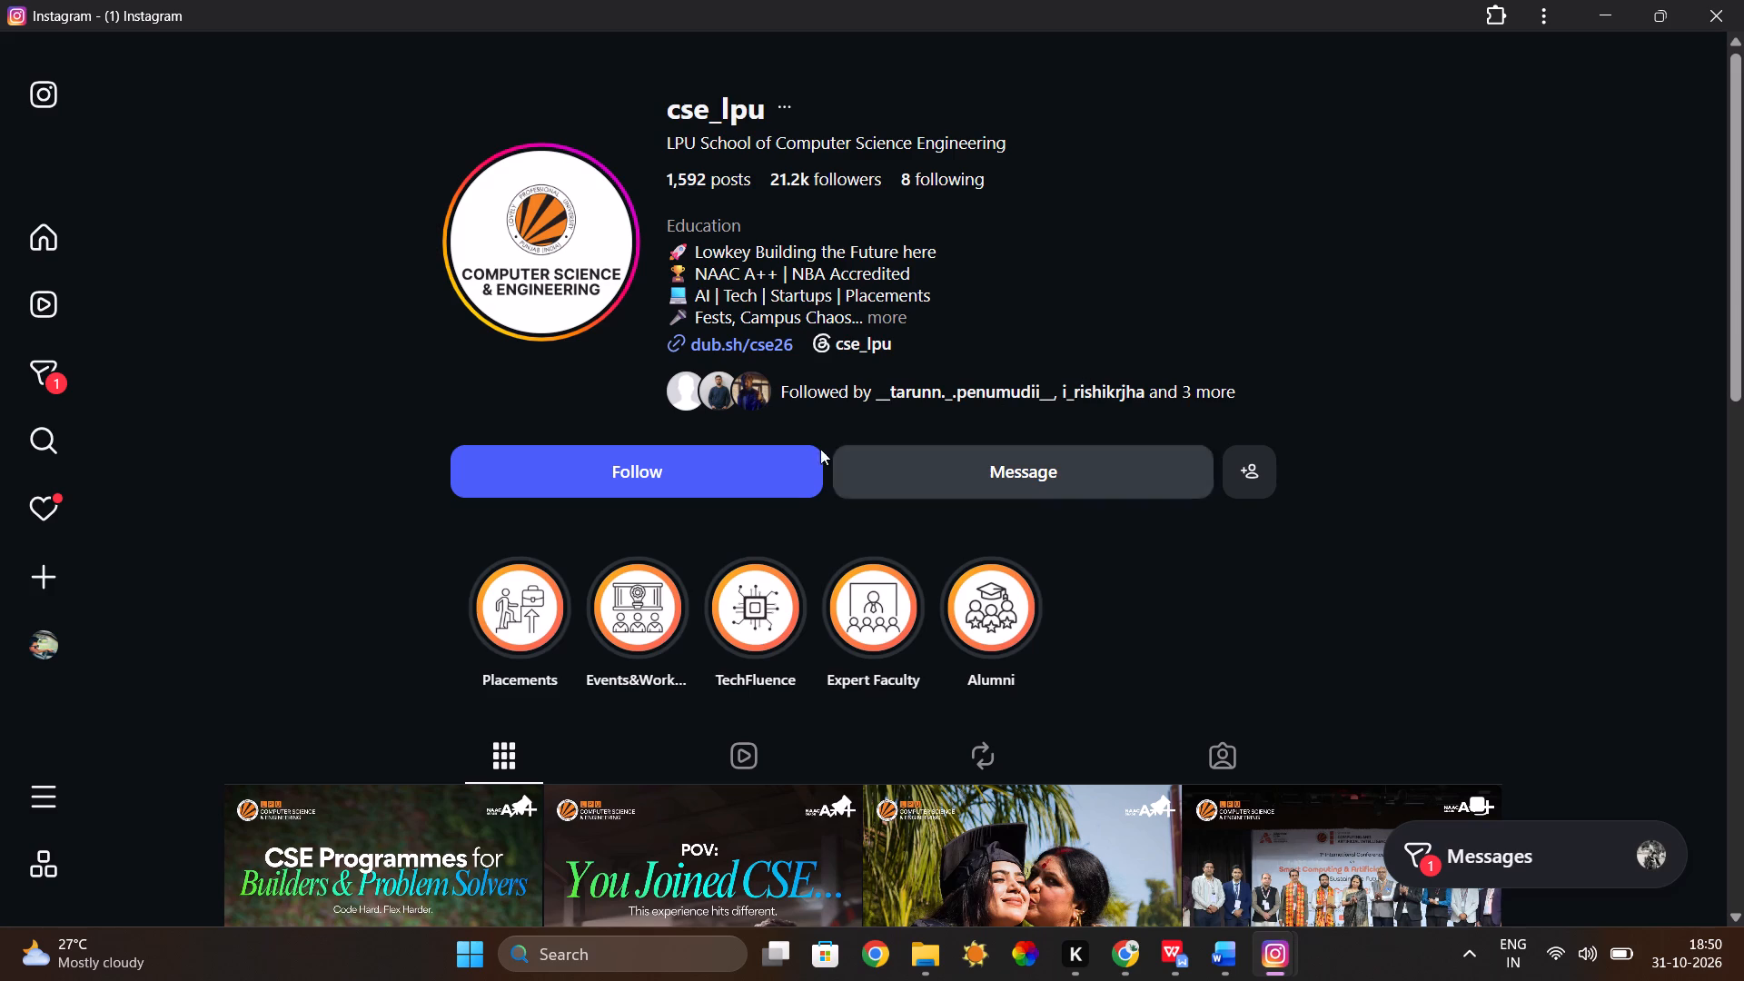
{"action": "left_click", "coordinate": [662, 467]}
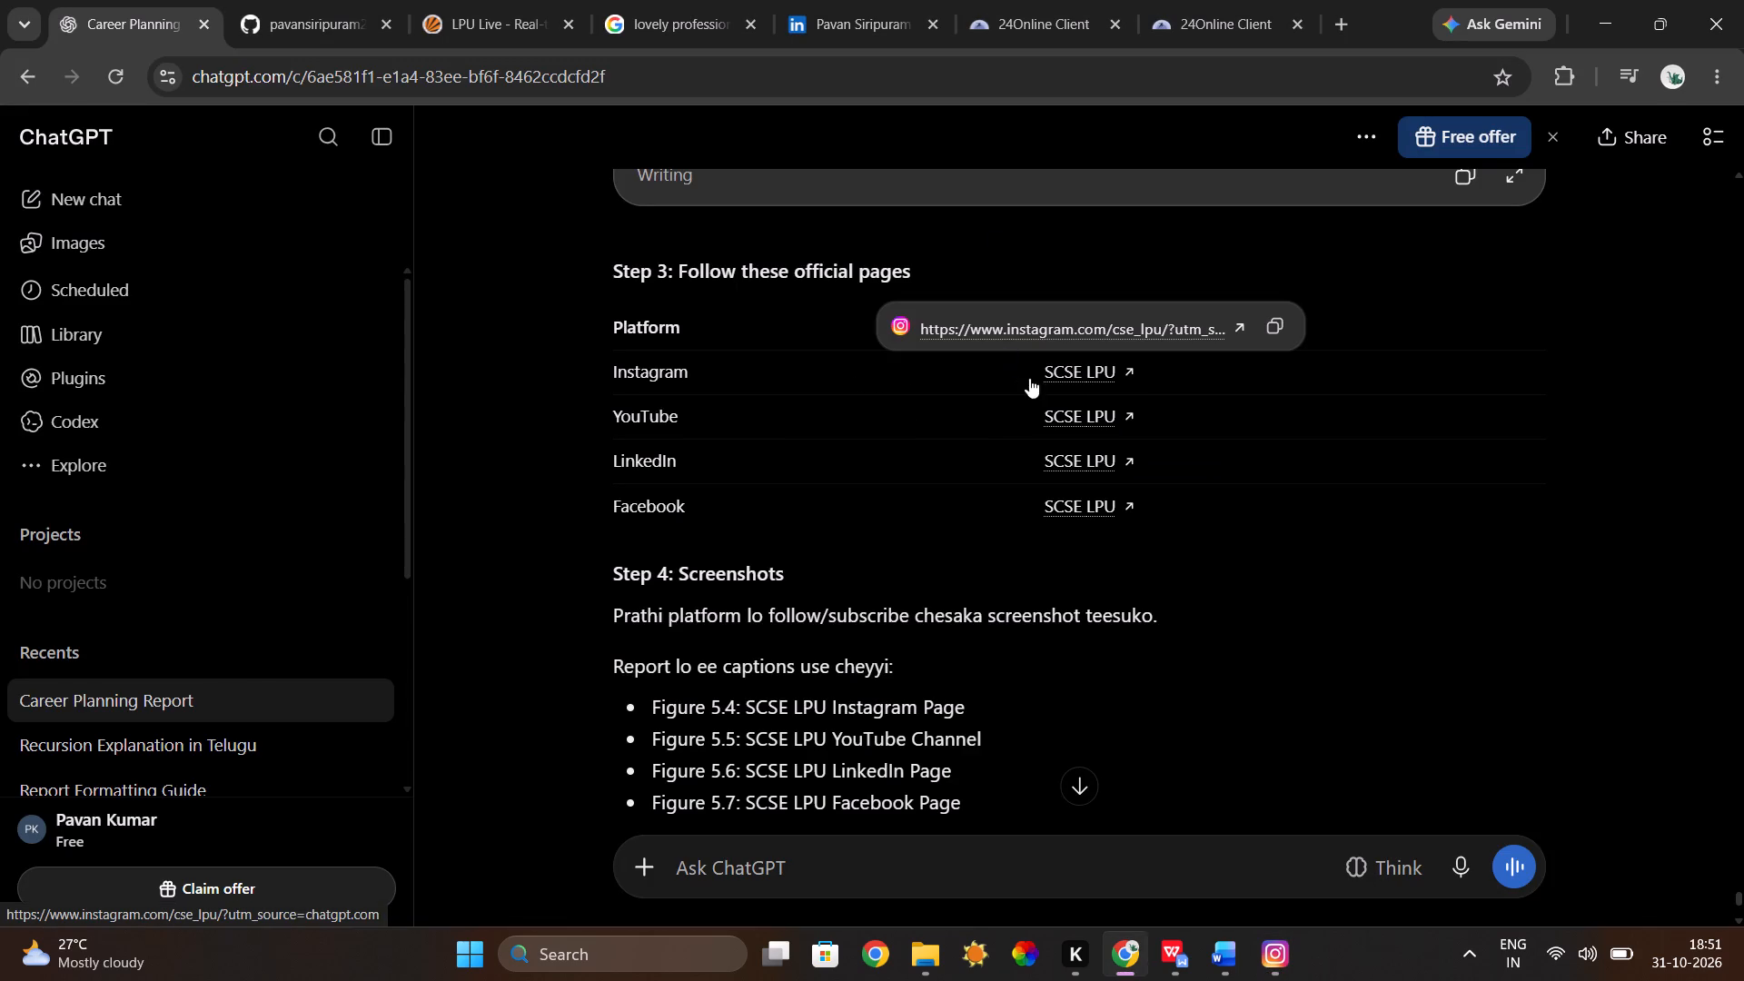
Open the SCSE LPU YouTube channel from ChatGPT's list of official pages and subscribe to it.
{"action": "left_click", "coordinate": [1067, 413]}
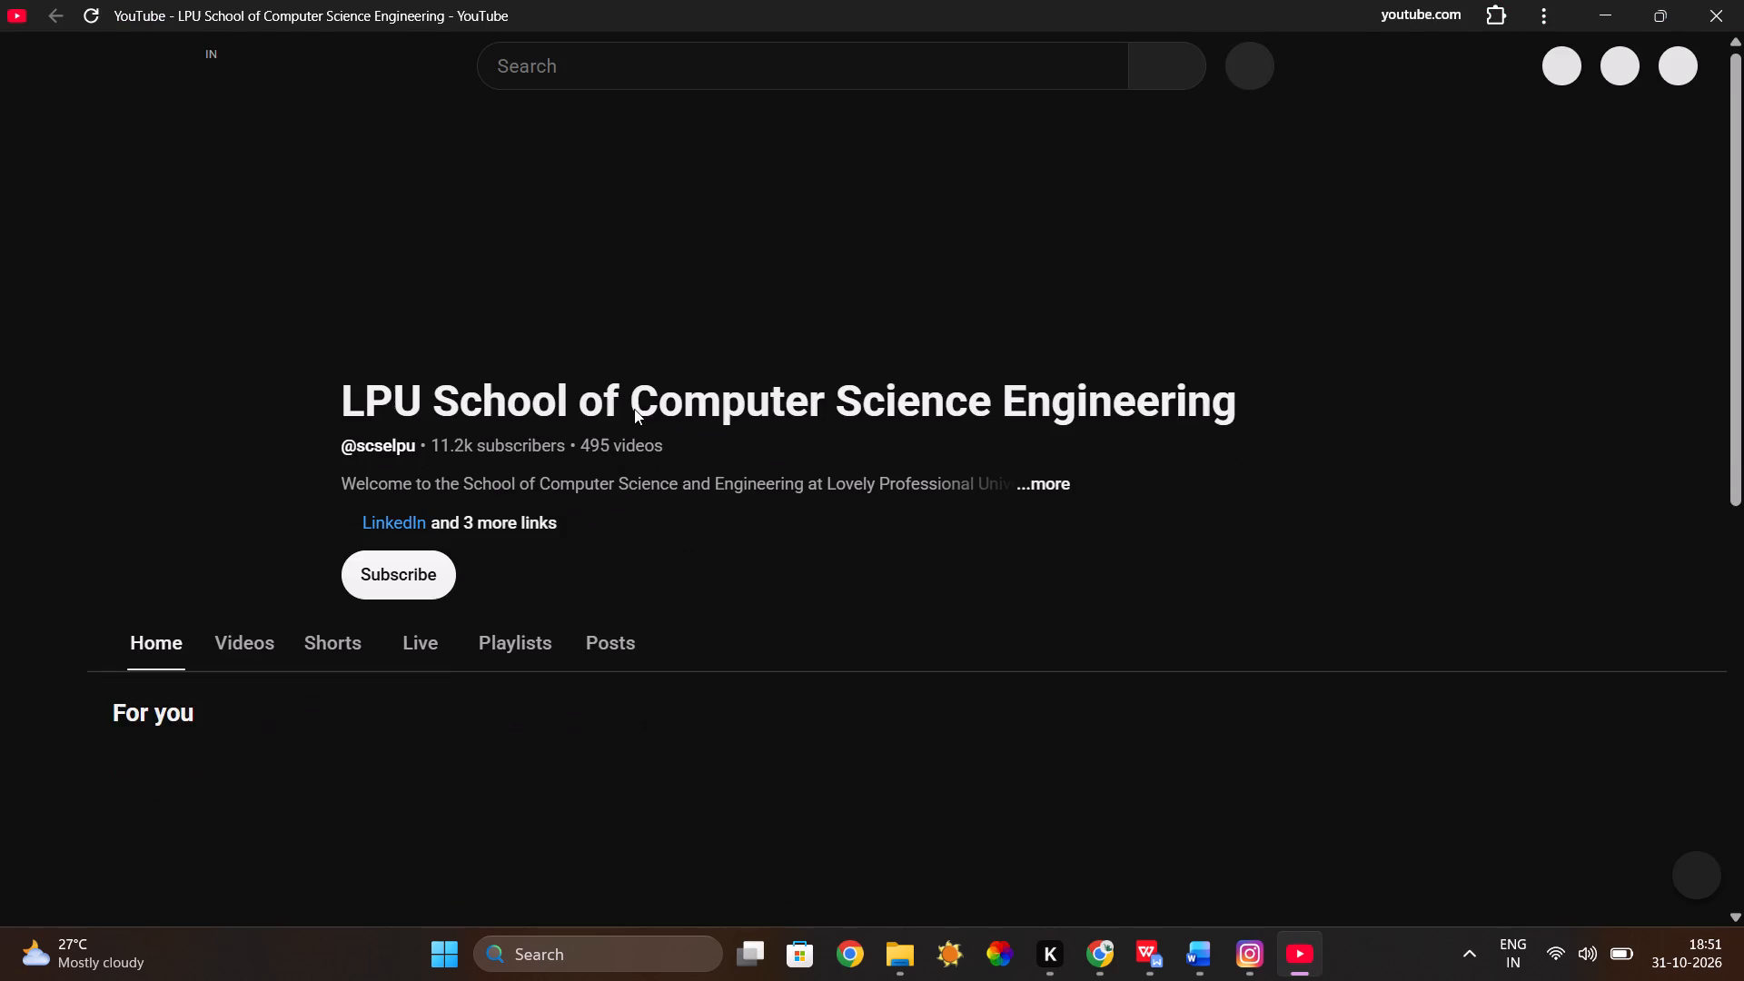
{"action": "left_click", "coordinate": [411, 570]}
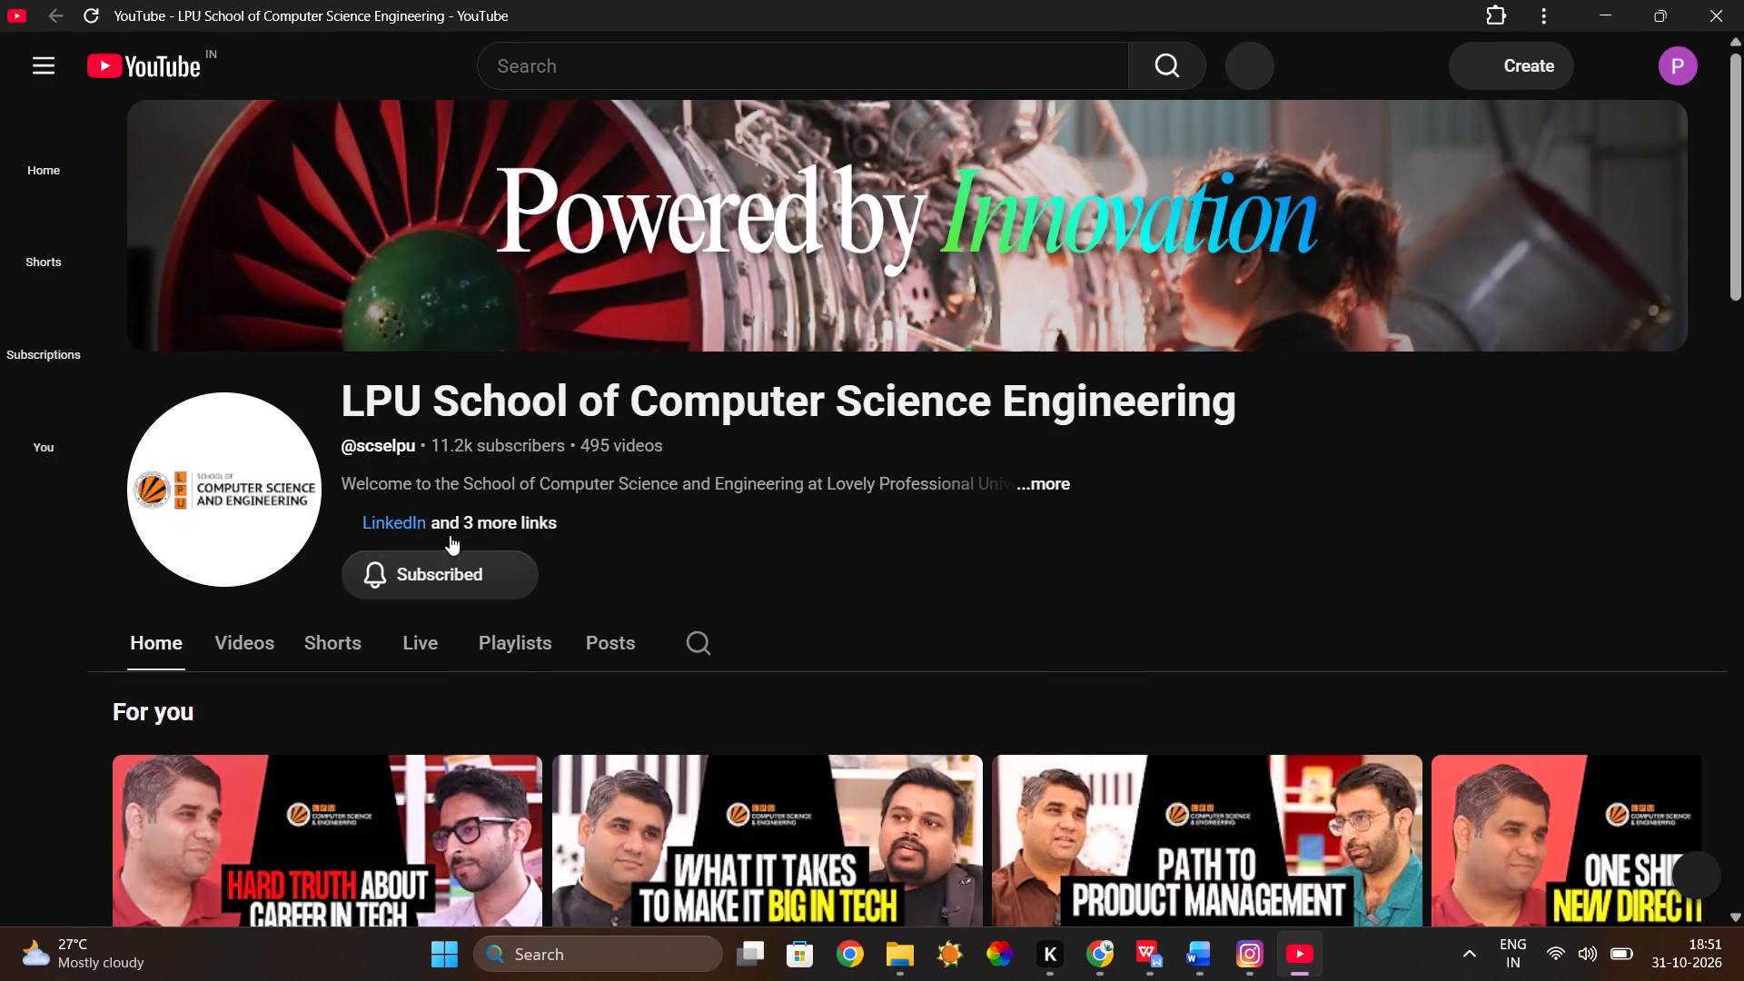
Take a screenshot of the LPU School of Computer Science Engineering YouTube channel page with its Subscribed status.
{"action": "left_click", "coordinate": [380, 579]}
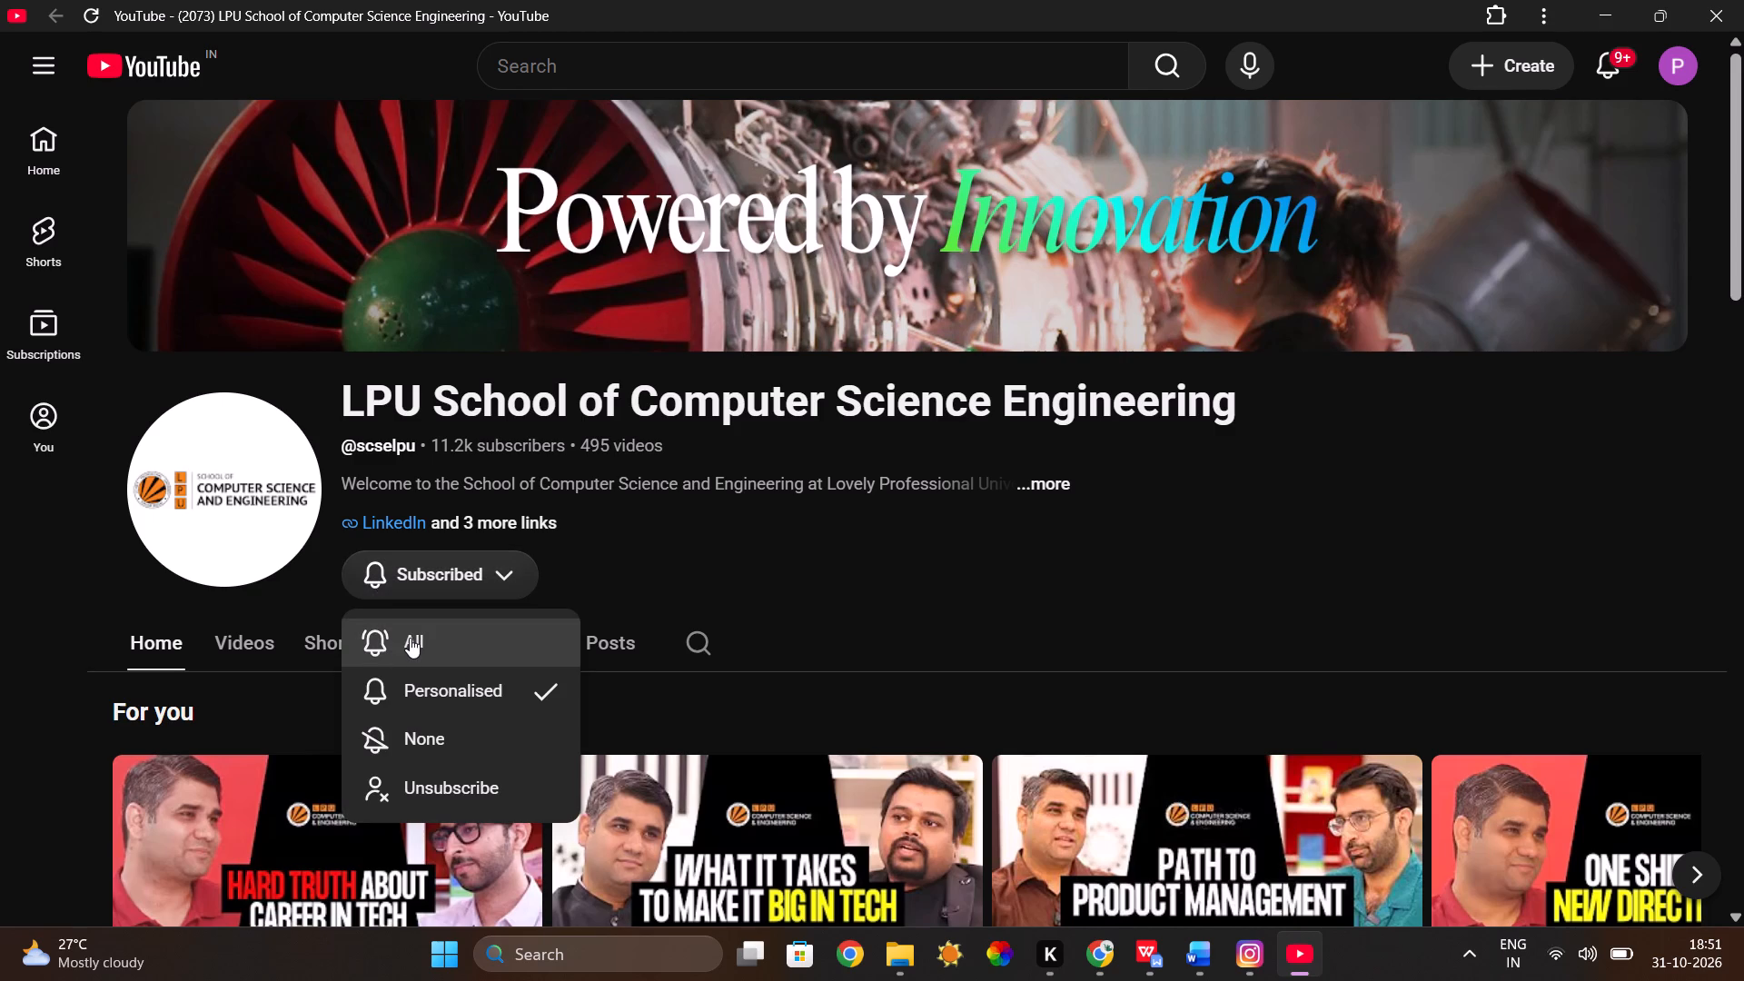
{"action": "left_click", "coordinate": [423, 580]}
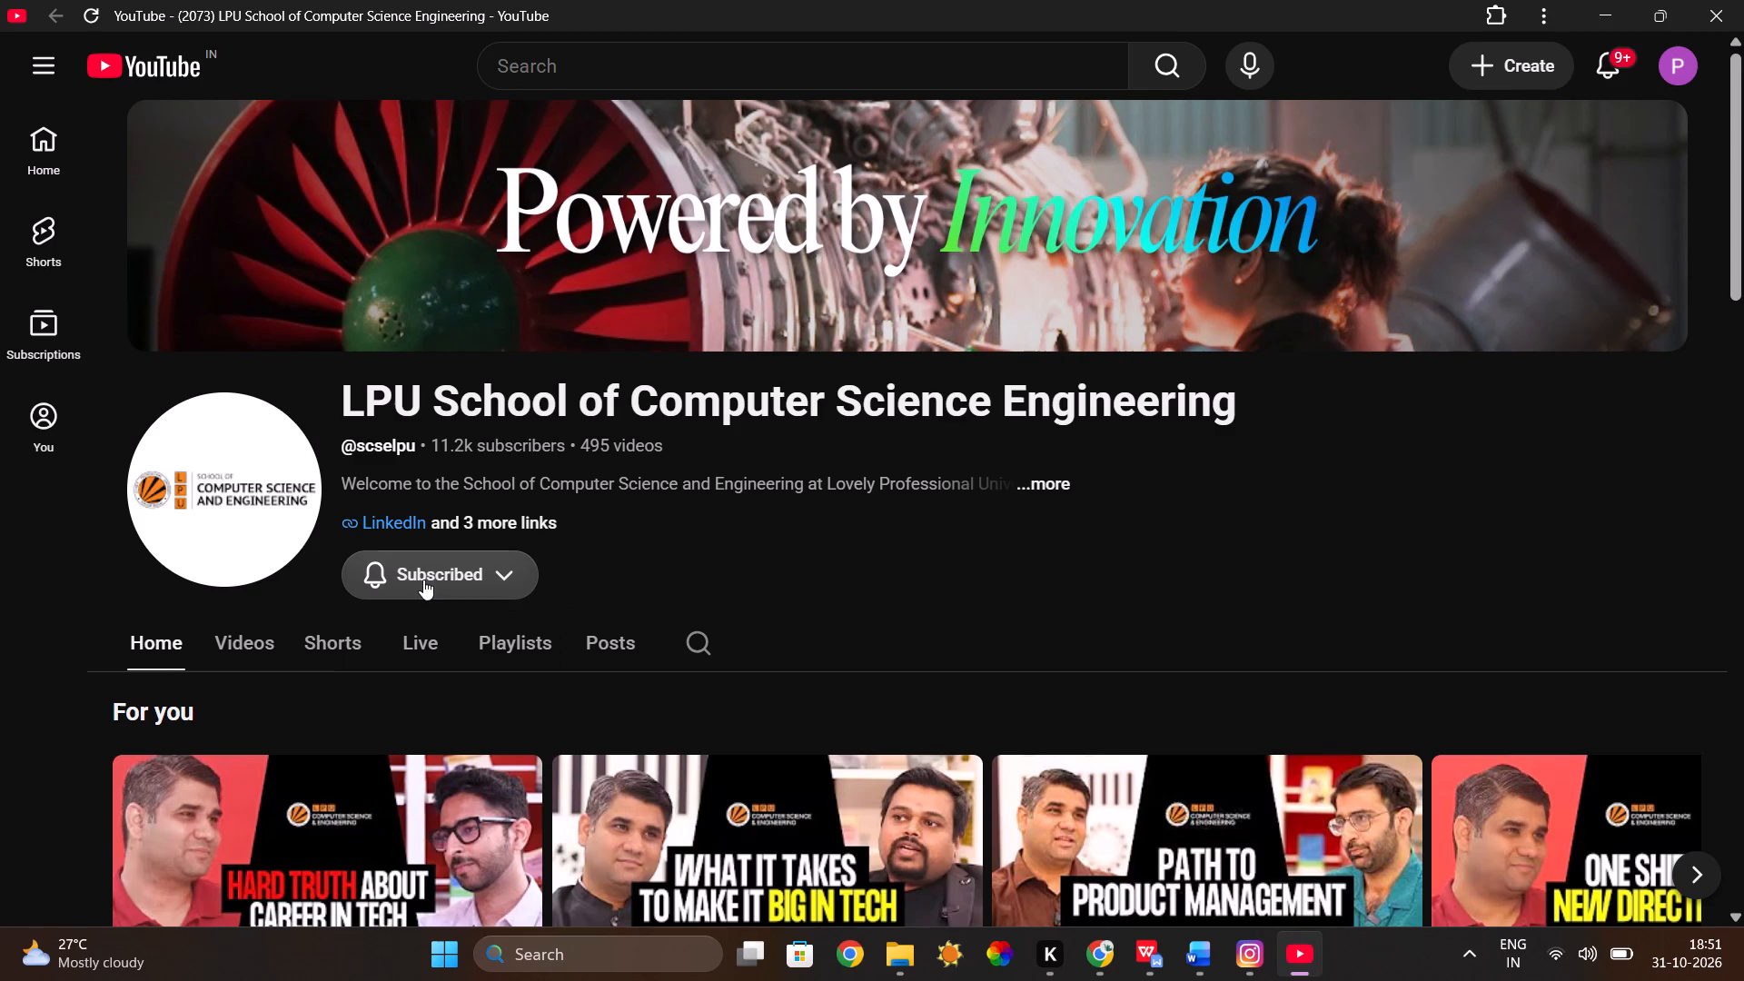
{"action": "key", "text": "Print"}
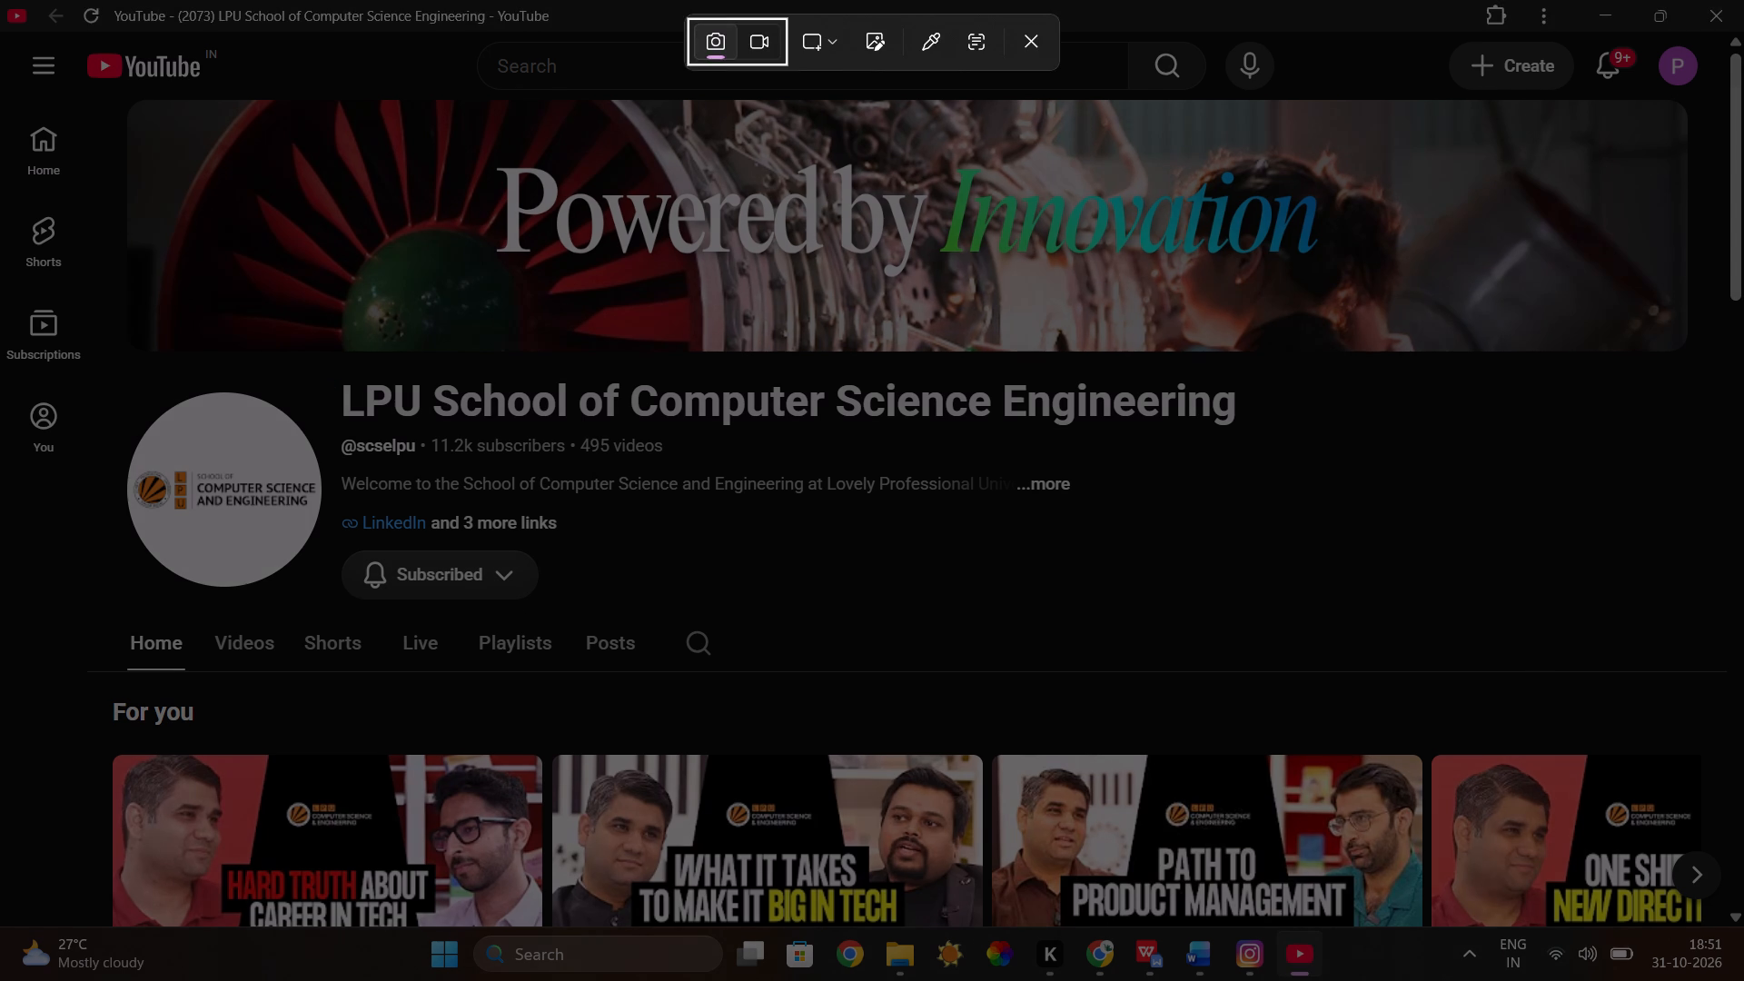
Capture the YouTube channel's banner, logo, name and Subscribed status in a rectangular screenshot, excluding the video rows.
{"action": "left_click_drag", "start_coordinate": [0, 35], "coordinate": [952, 572]}
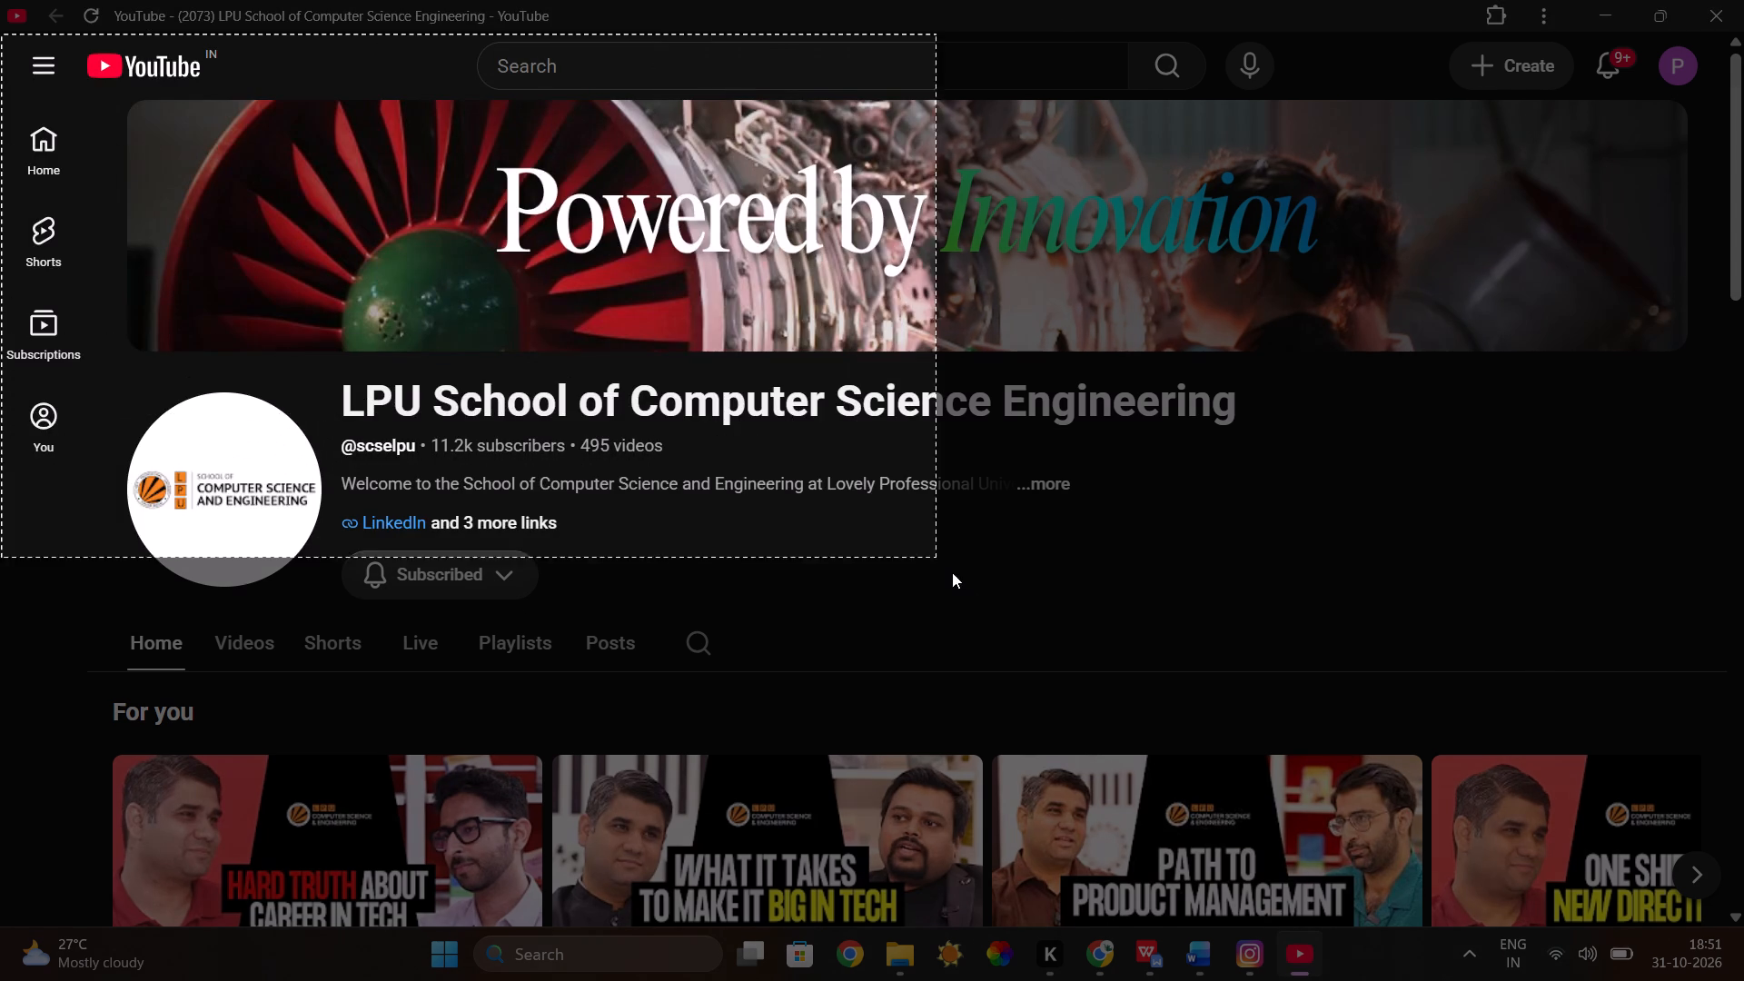
{"action": "left_click_drag", "start_coordinate": [952, 572], "coordinate": [1375, 661]}
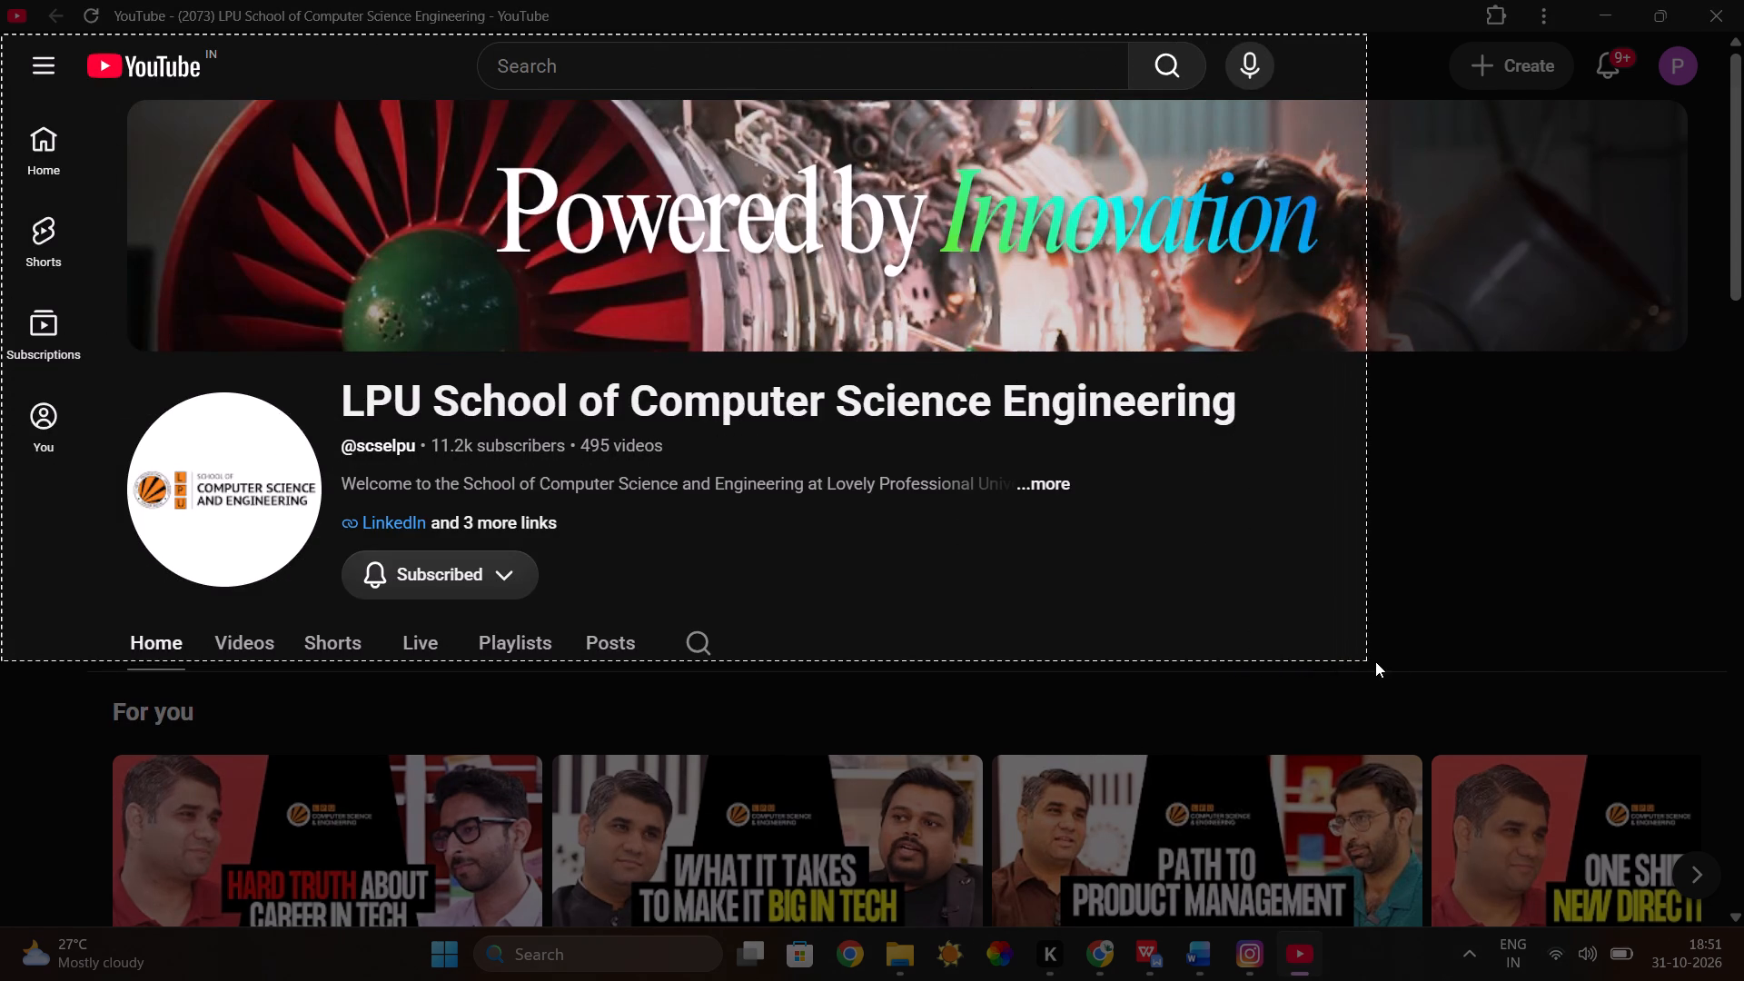
{"action": "left_click_drag", "start_coordinate": [1375, 661], "coordinate": [1416, 679]}
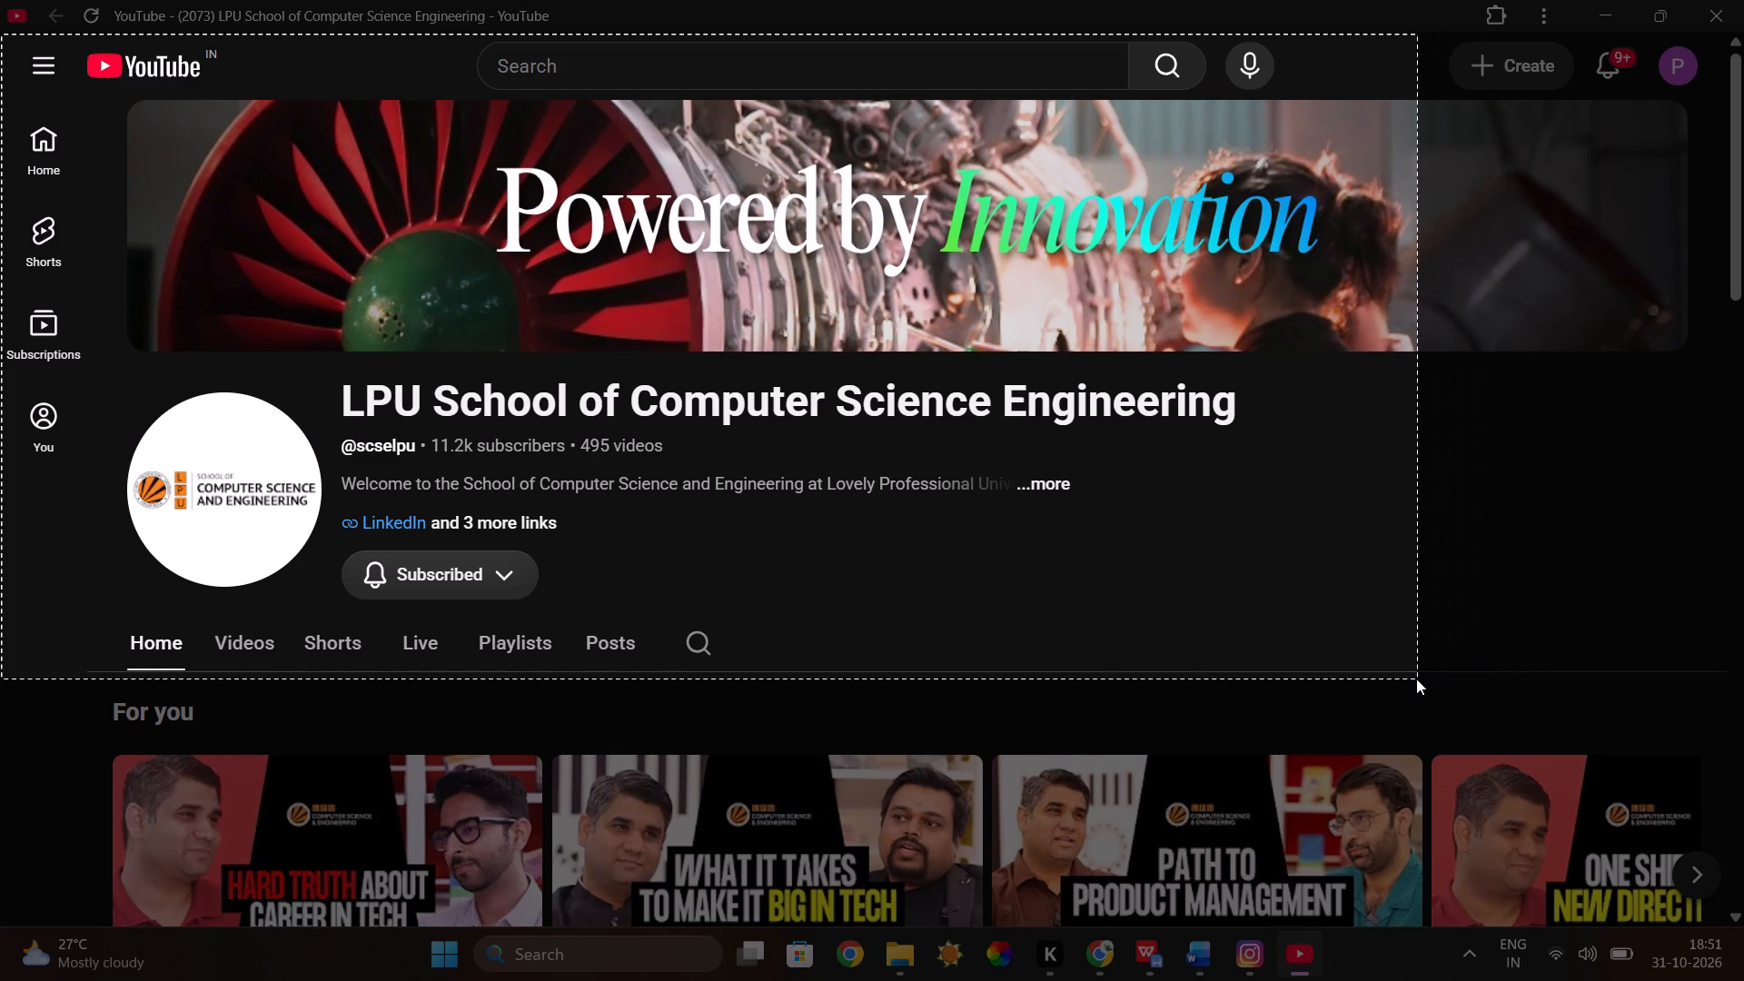
{"action": "left_click_drag", "start_coordinate": [1416, 679], "coordinate": [1309, 663]}
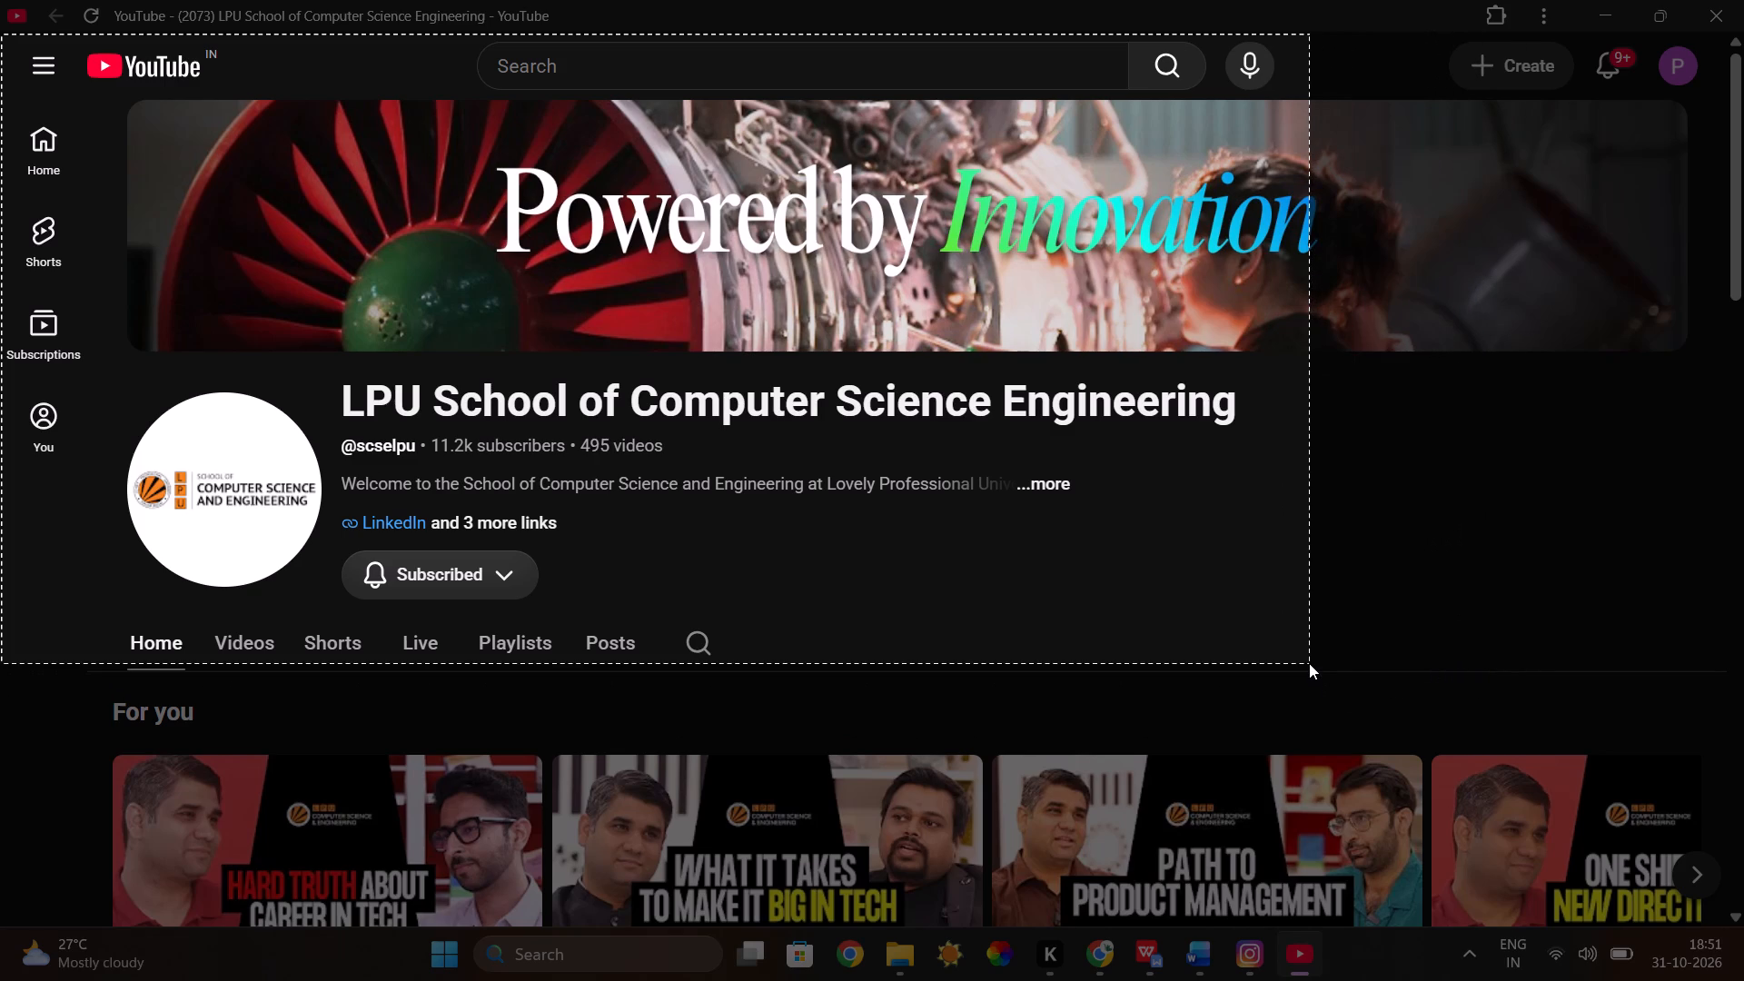
{"action": "left_click_drag", "start_coordinate": [1309, 663], "coordinate": [1331, 628]}
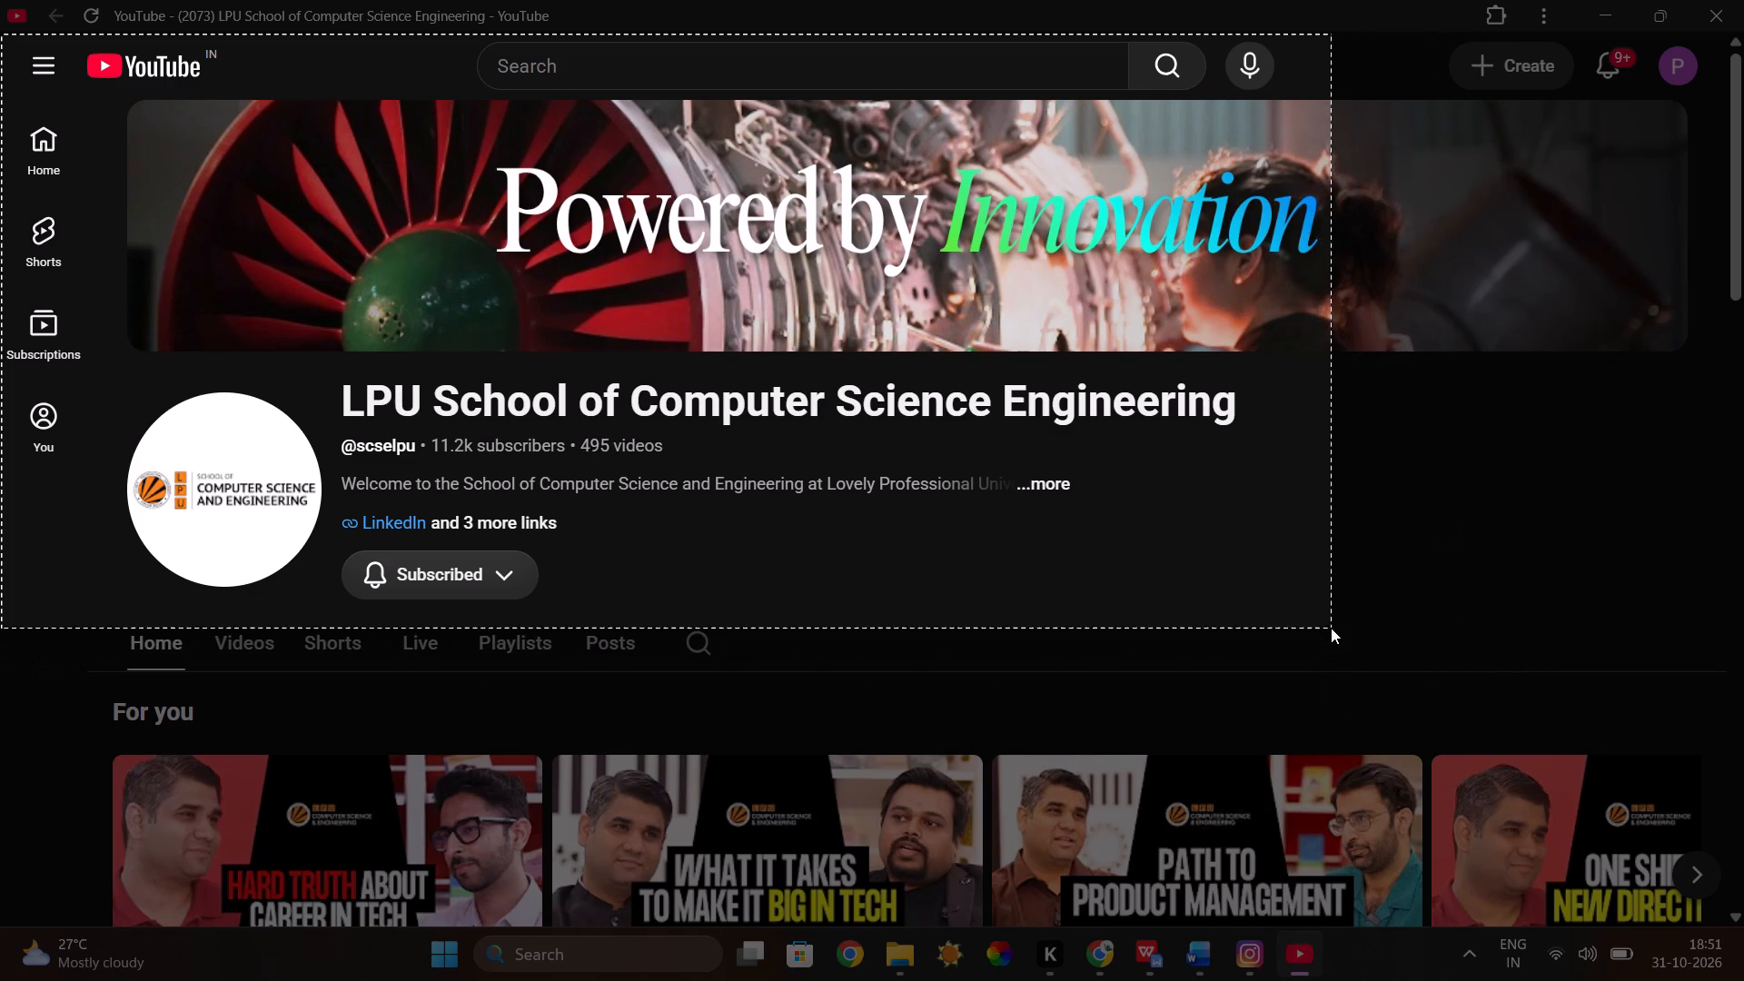
{"action": "left_click_drag", "start_coordinate": [1331, 628], "coordinate": [1304, 618]}
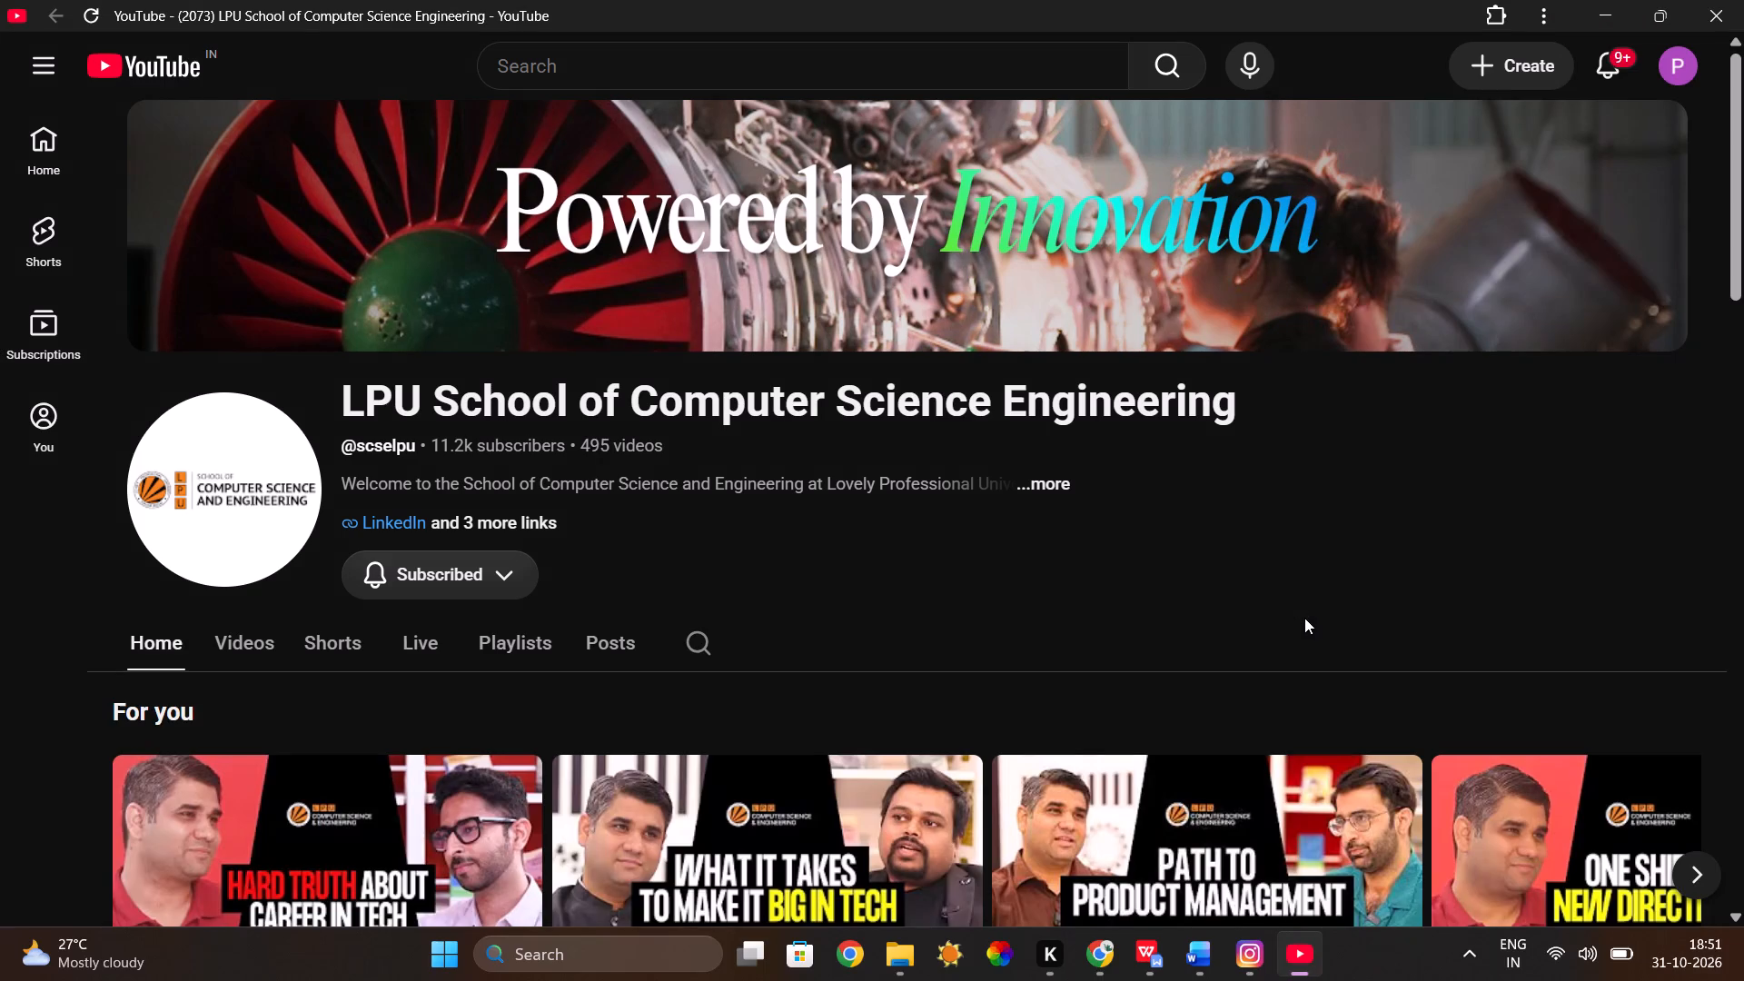
Switch to the cse_lpu Instagram profile and capture its header in a rectangular screenshot, including the bio and Following status.
{"action": "left_click", "coordinate": [1248, 941]}
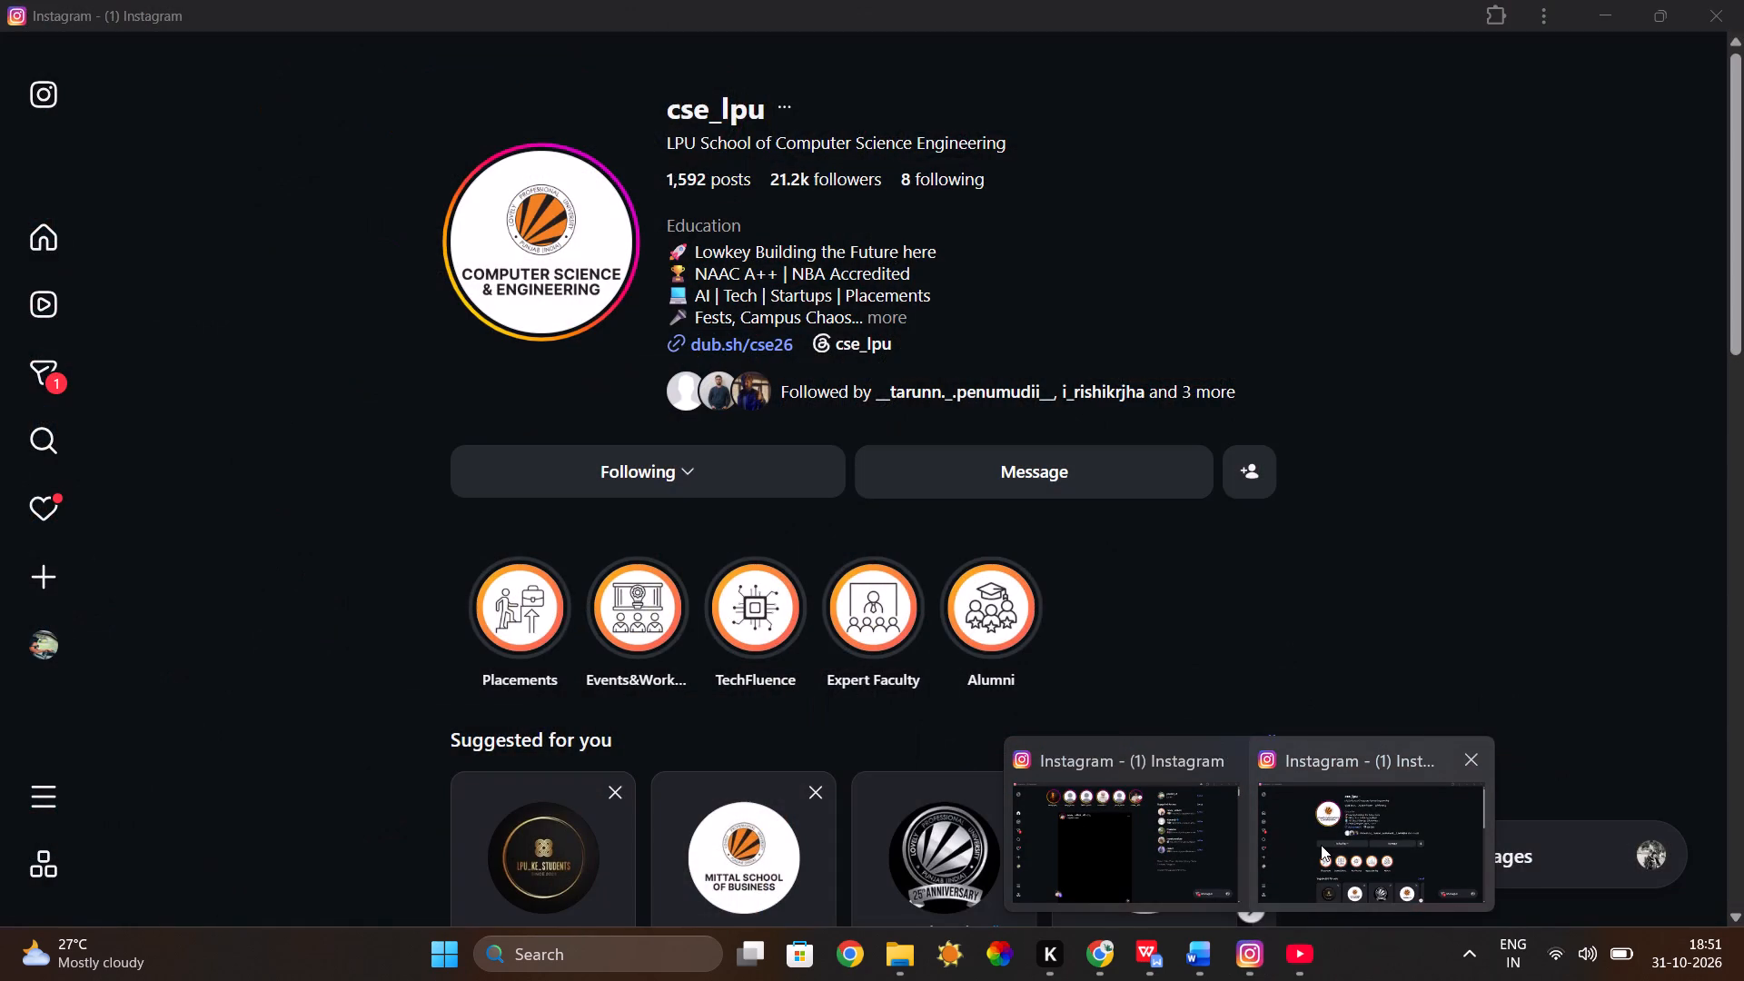
{"action": "left_click", "coordinate": [1321, 845]}
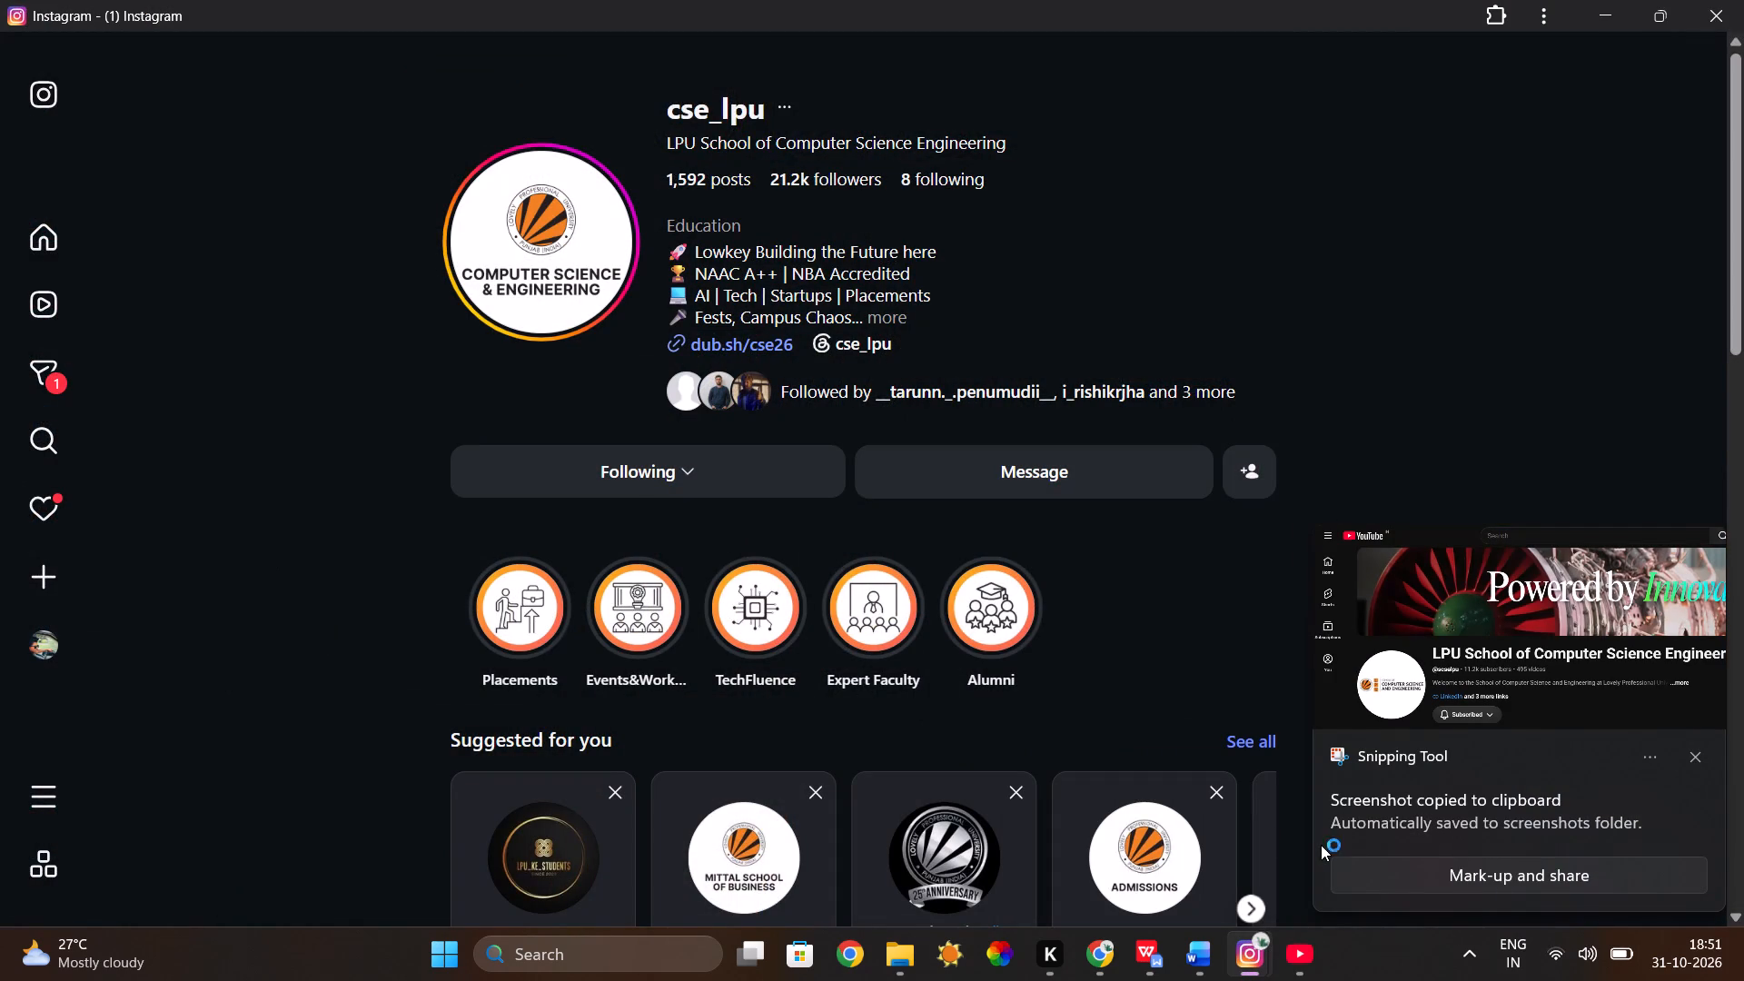
{"action": "left_click_drag", "start_coordinate": [232, 35], "coordinate": [980, 502]}
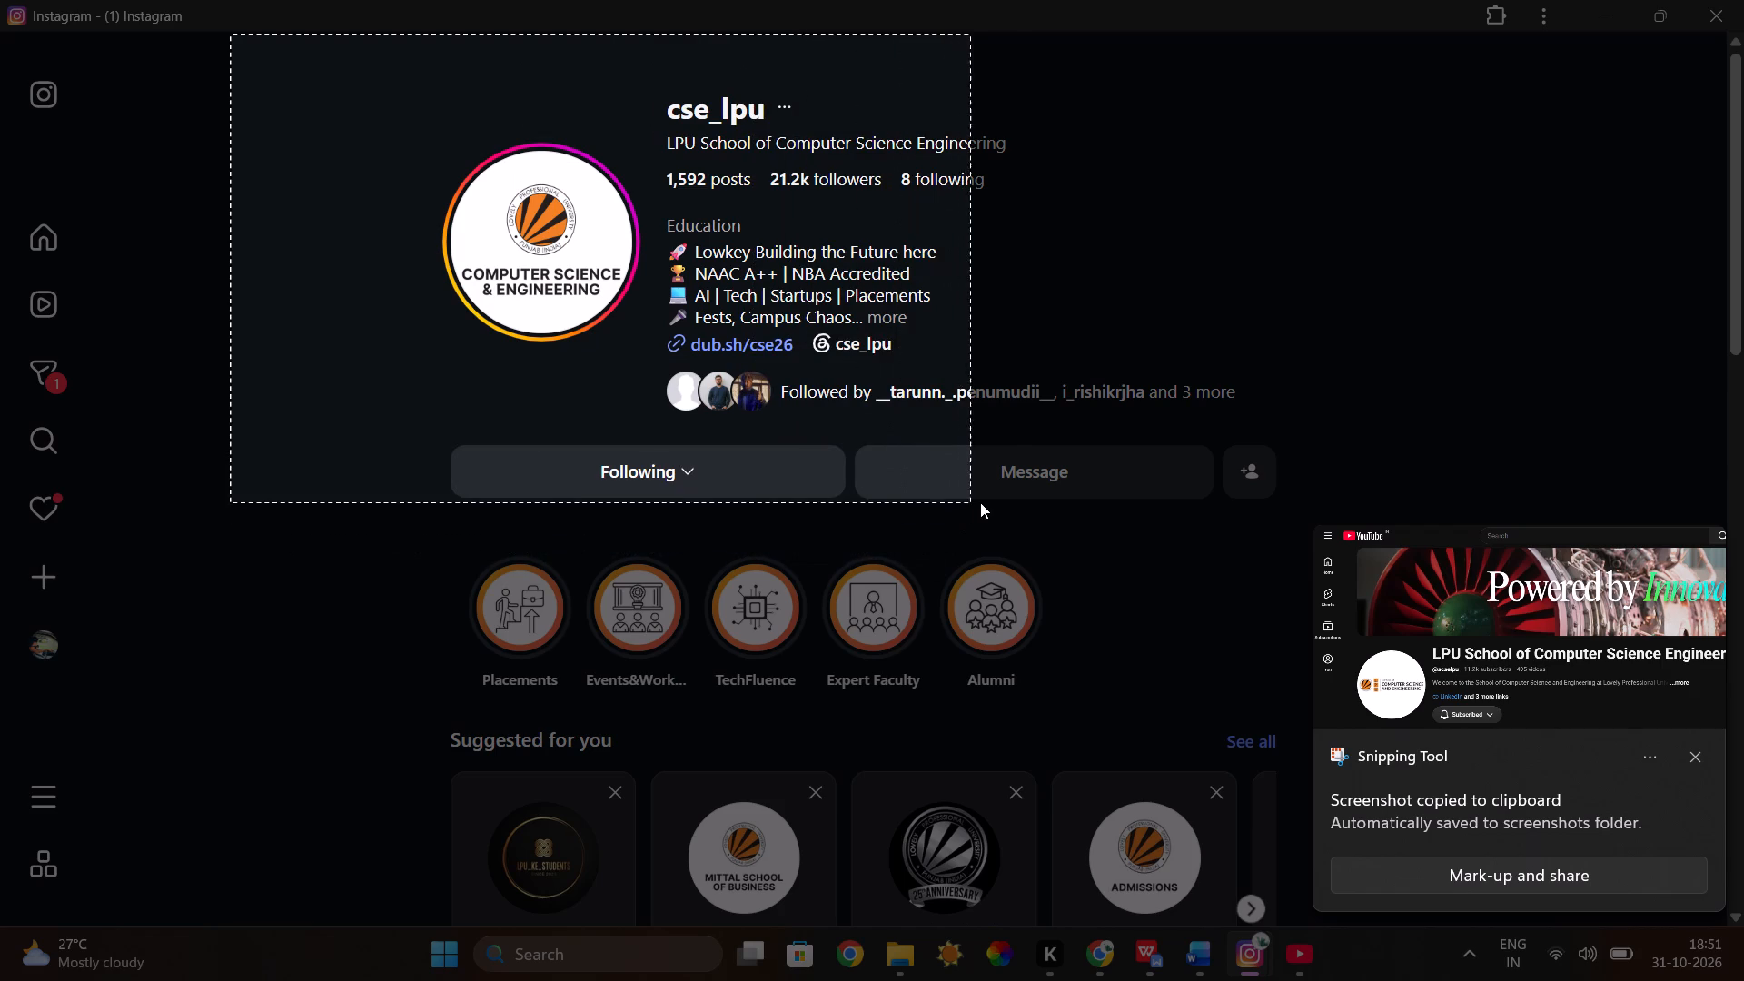
{"action": "left_click_drag", "start_coordinate": [980, 502], "coordinate": [1350, 509]}
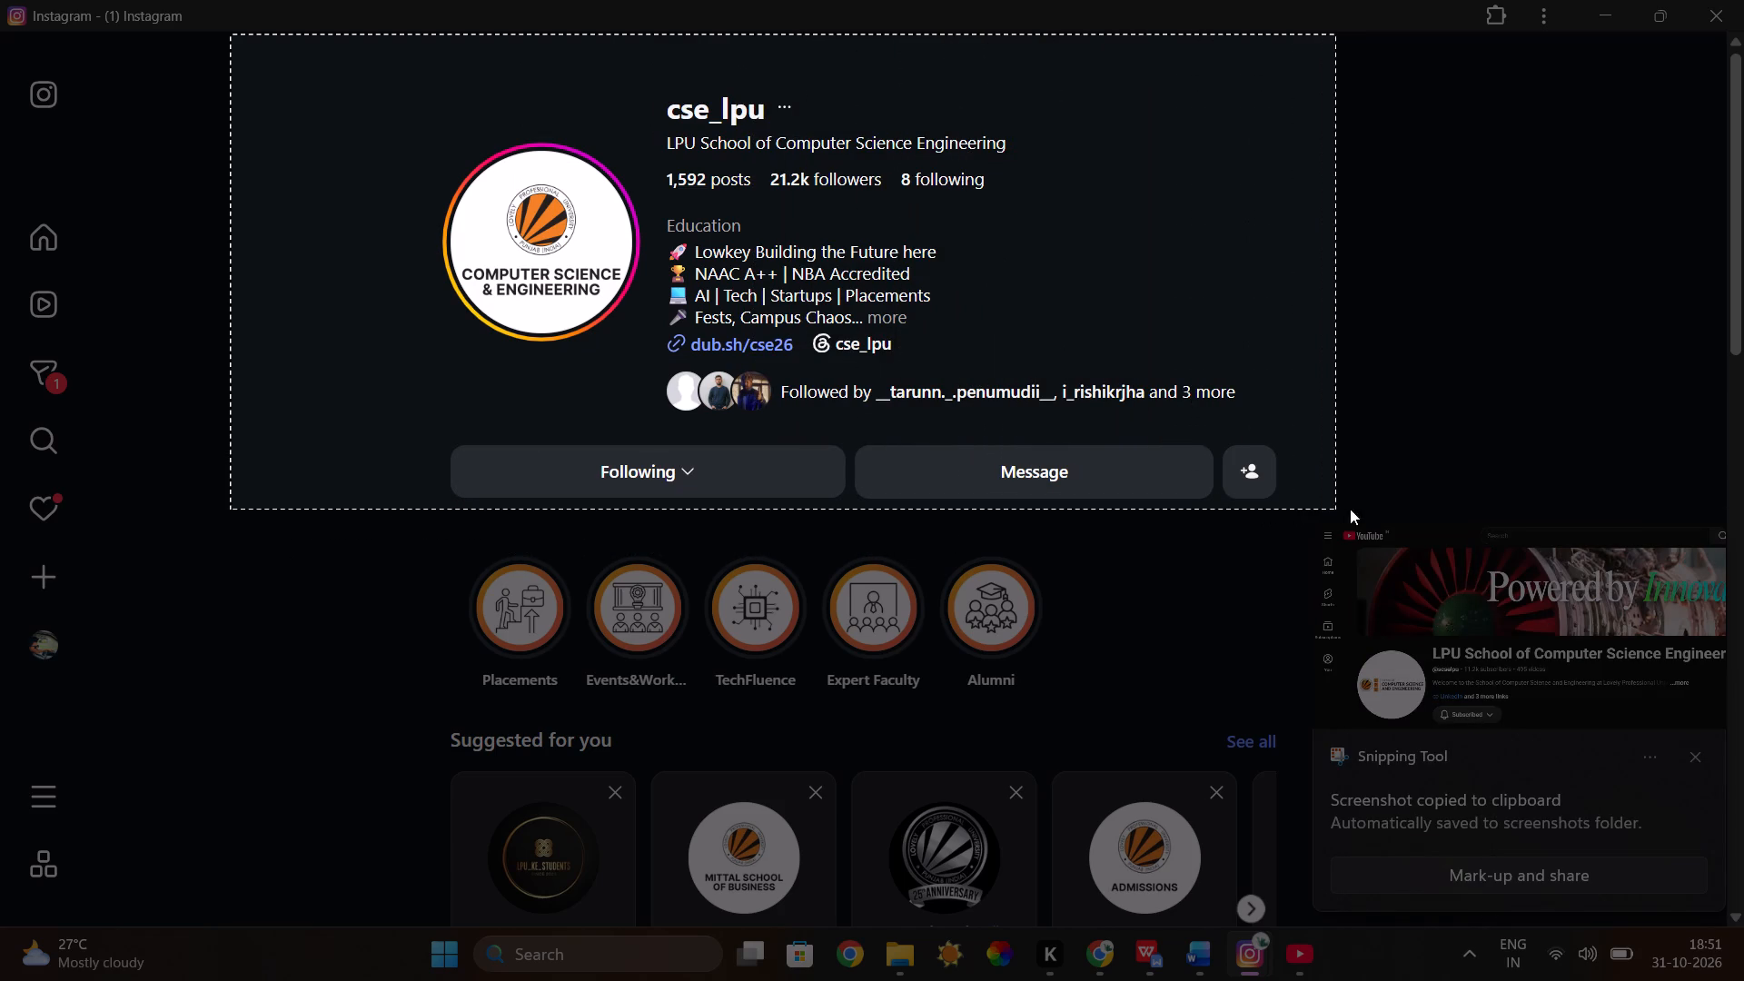
{"action": "left_click_drag", "start_coordinate": [1350, 509], "coordinate": [1330, 519]}
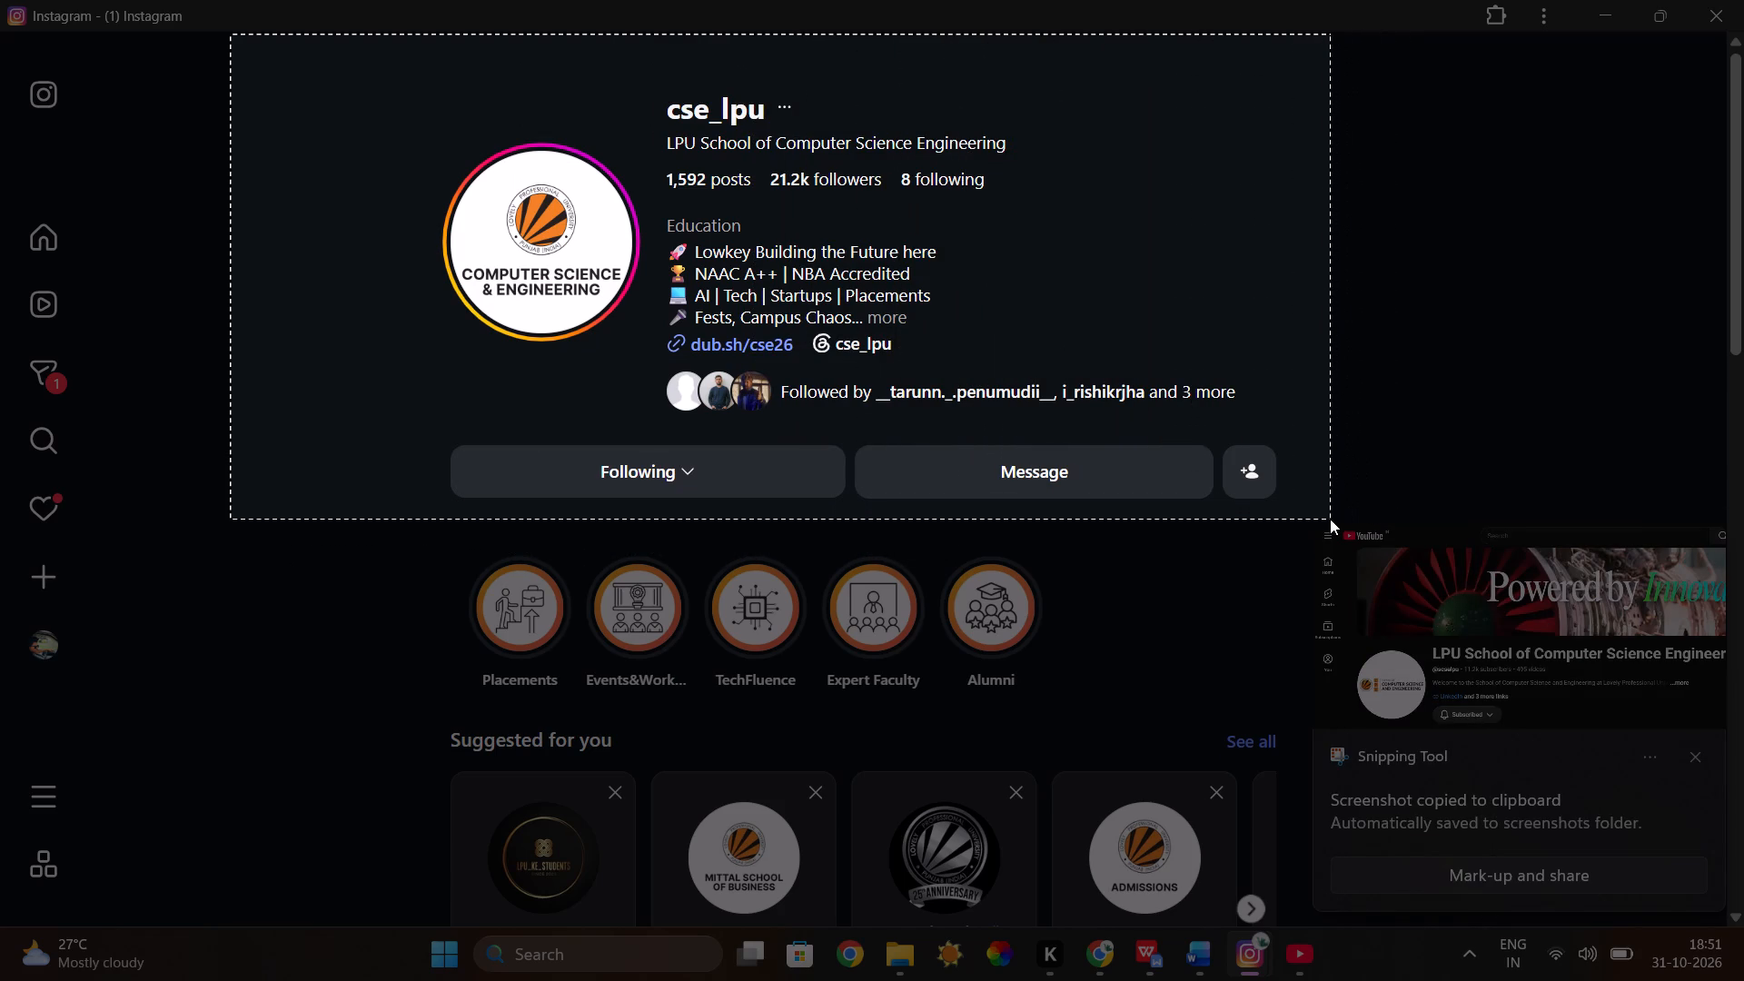
{"action": "left_click_drag", "start_coordinate": [1330, 519], "coordinate": [1364, 518]}
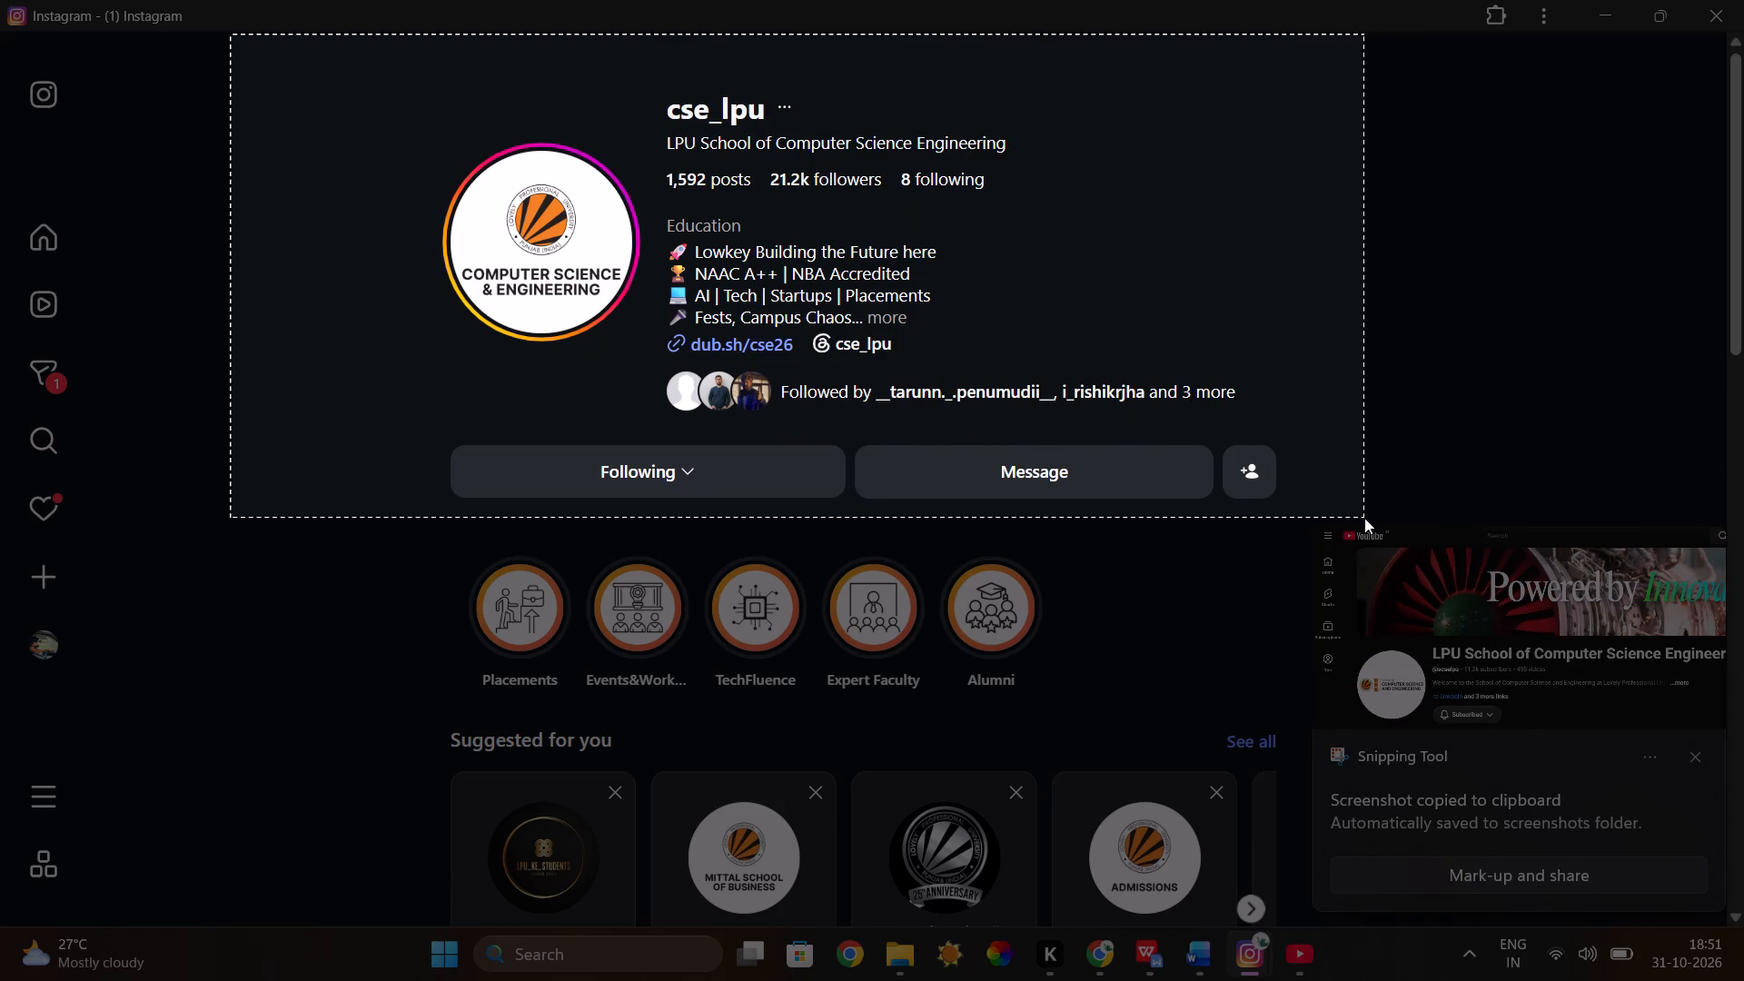
{"action": "left_click_drag", "start_coordinate": [1364, 518], "coordinate": [1472, 522]}
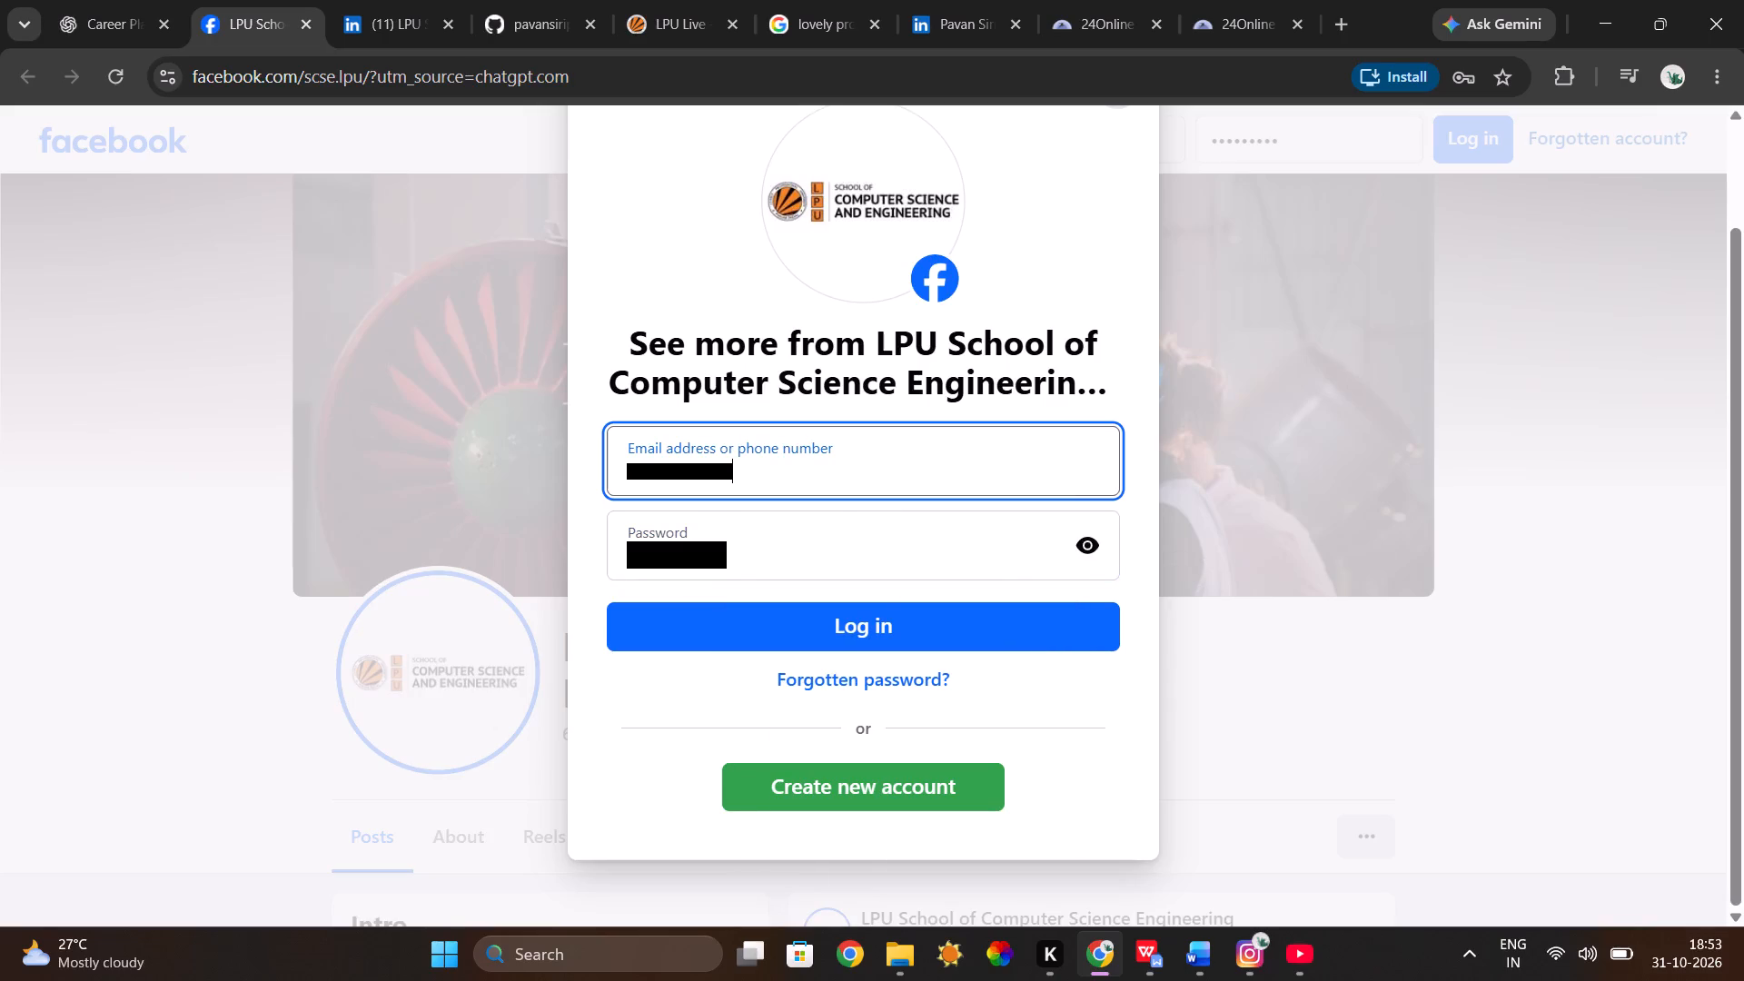
Fill the Facebook login form on the LPU School of Computer Science Engineering page with the saved account credentials.
{"action": "left_click", "coordinate": [837, 598]}
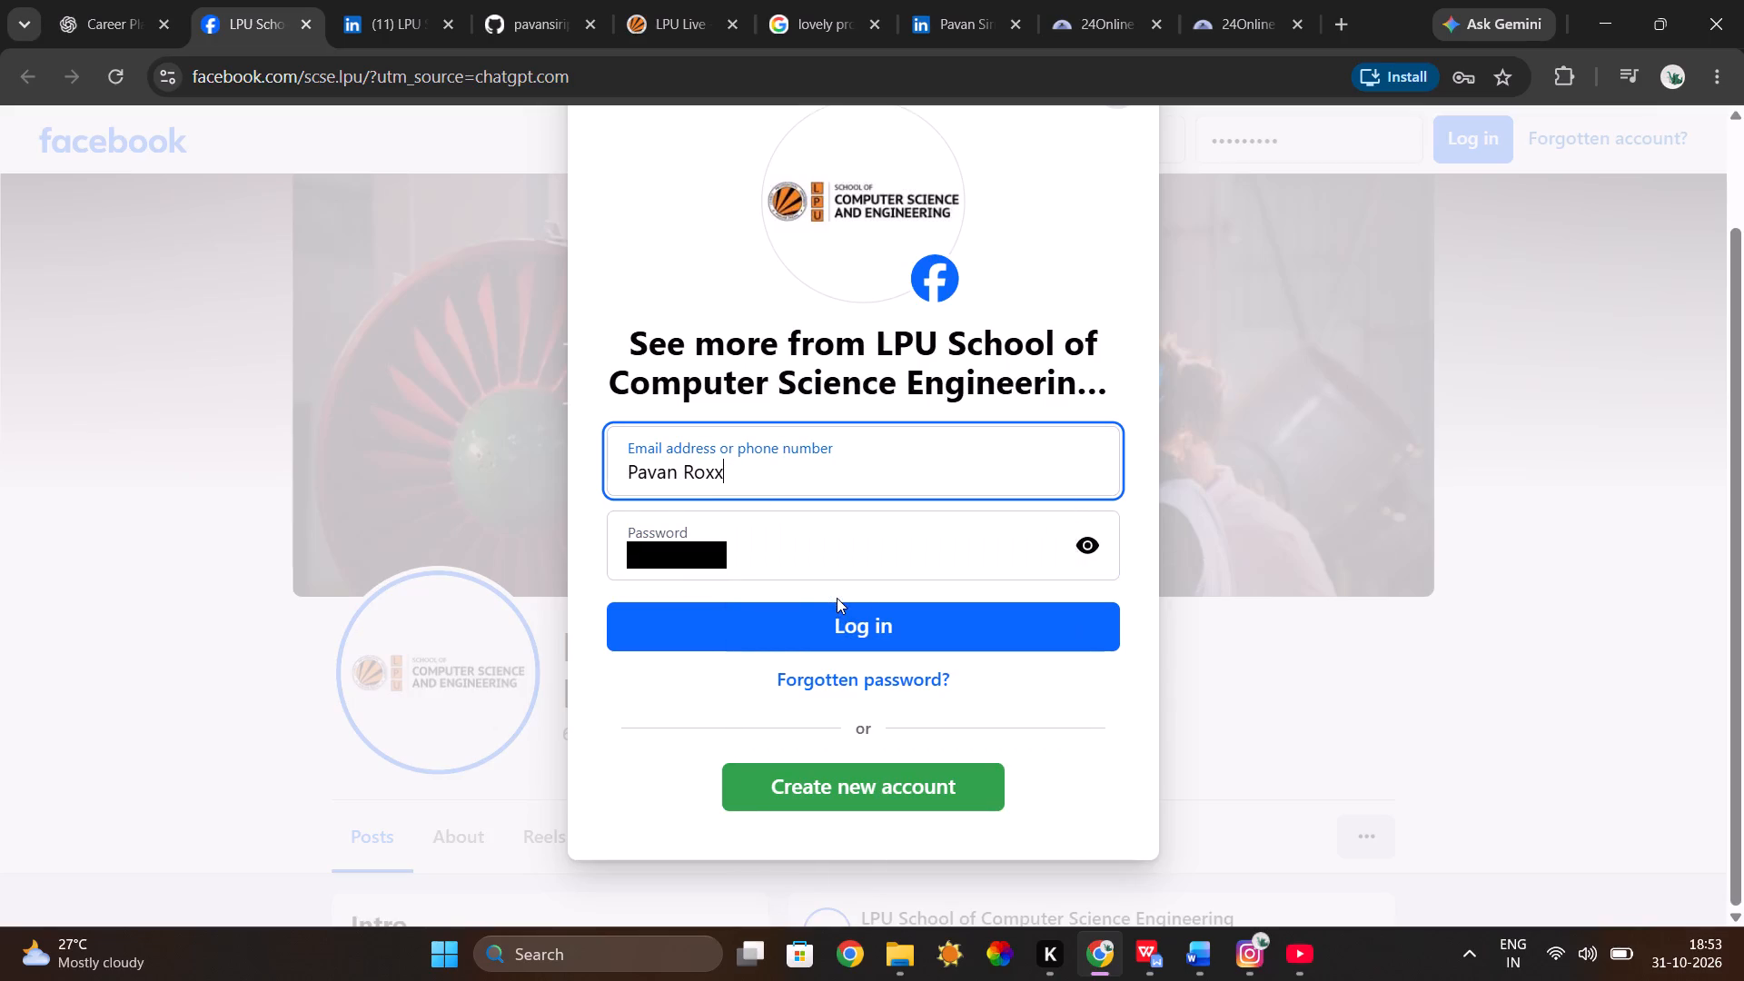
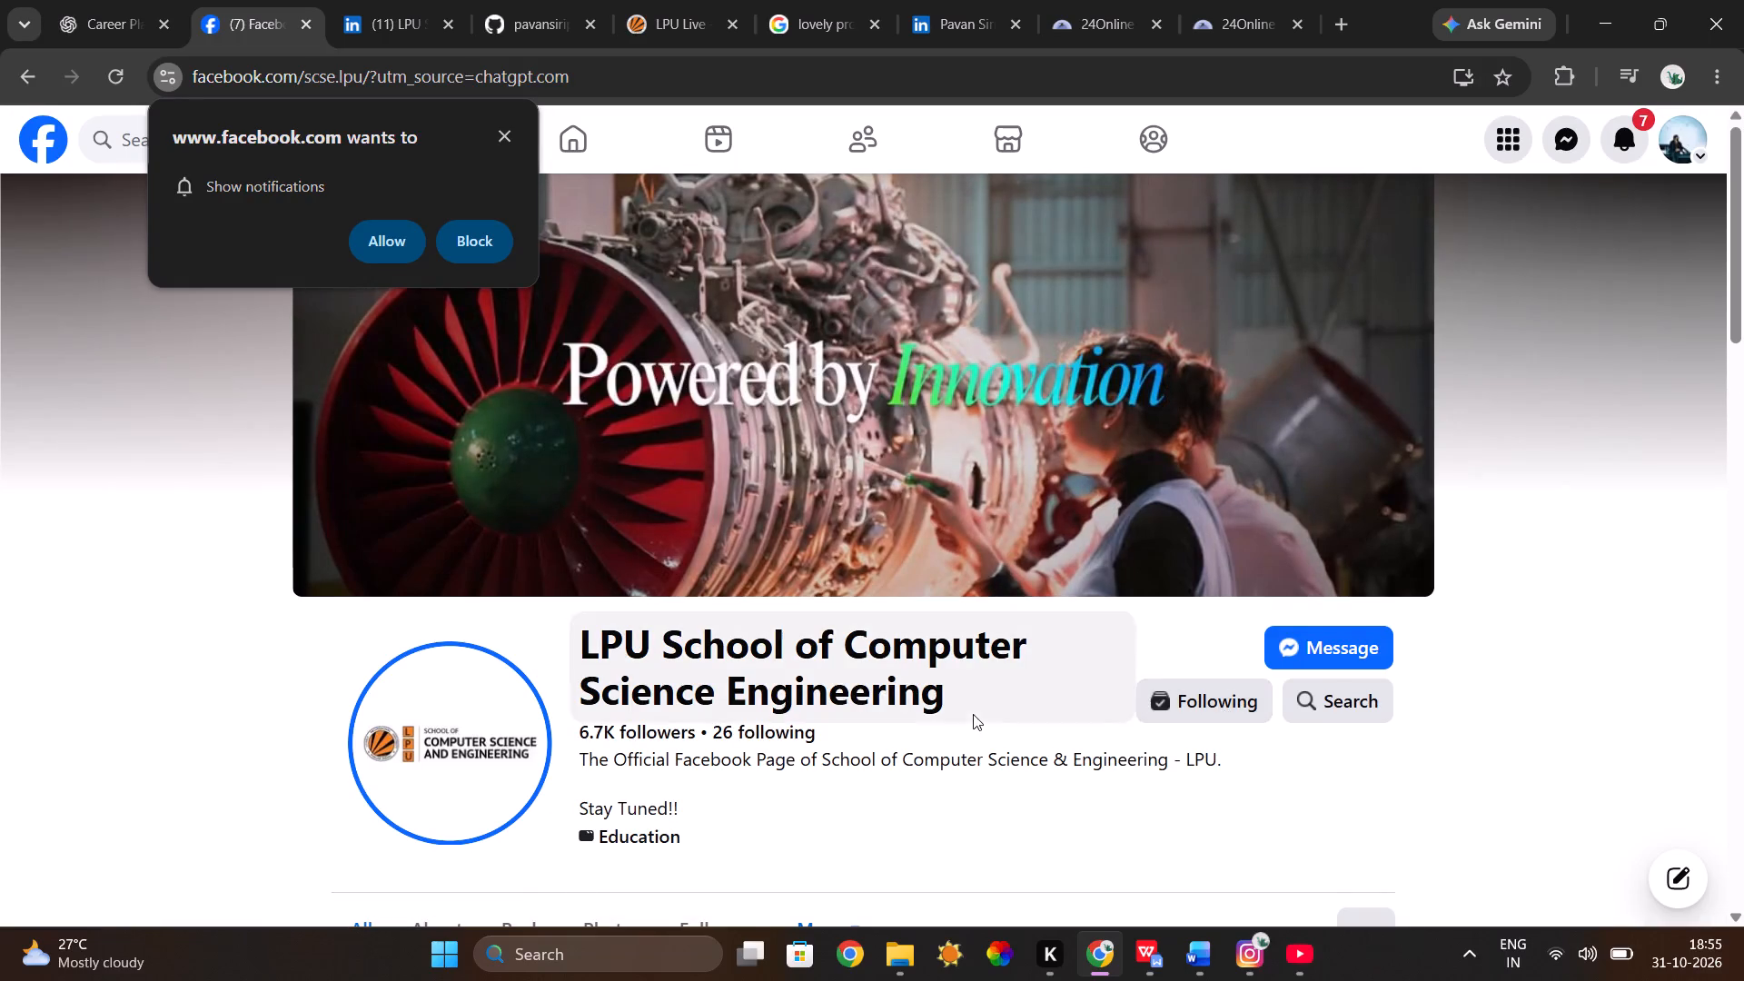
Block Facebook's request to show notifications and dismiss the follow-up hint about notification permission.
{"action": "scroll", "coordinate": [971, 714], "scroll_direction": "down", "scroll_amount": 4}
{"action": "scroll", "coordinate": [971, 714], "scroll_direction": "up", "scroll_amount": 2}
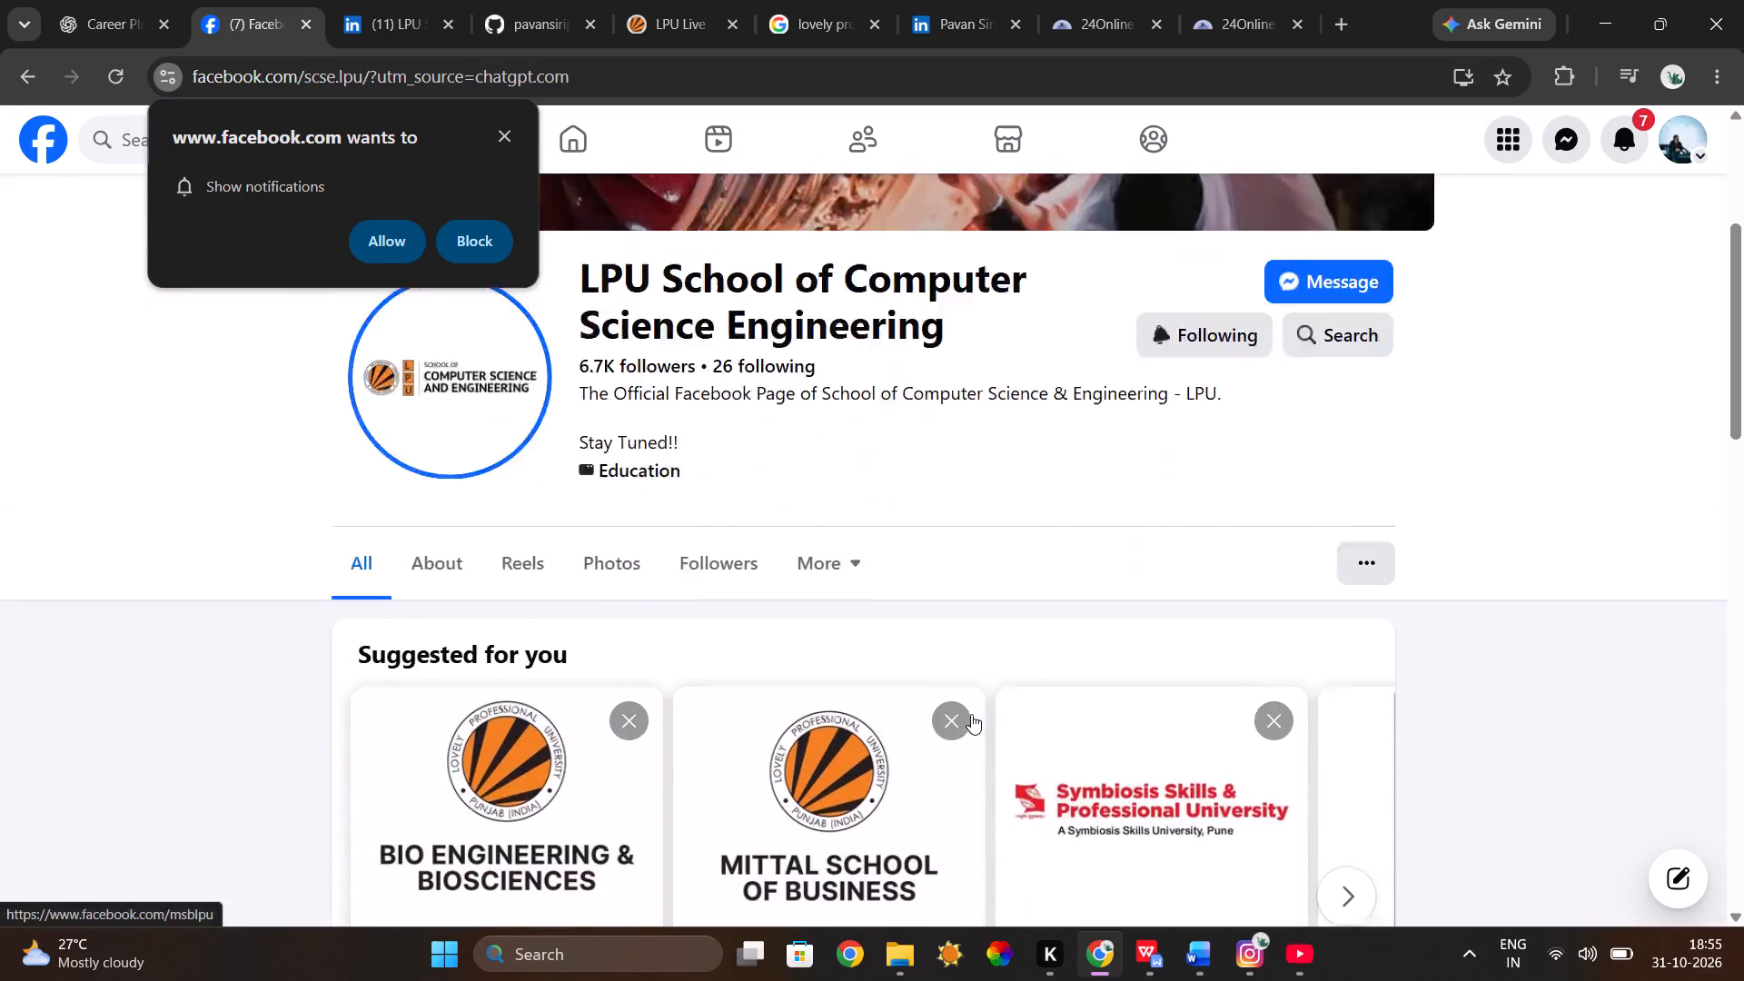
{"action": "scroll", "coordinate": [971, 714], "scroll_direction": "up", "scroll_amount": 2}
{"action": "left_click", "coordinate": [500, 134]}
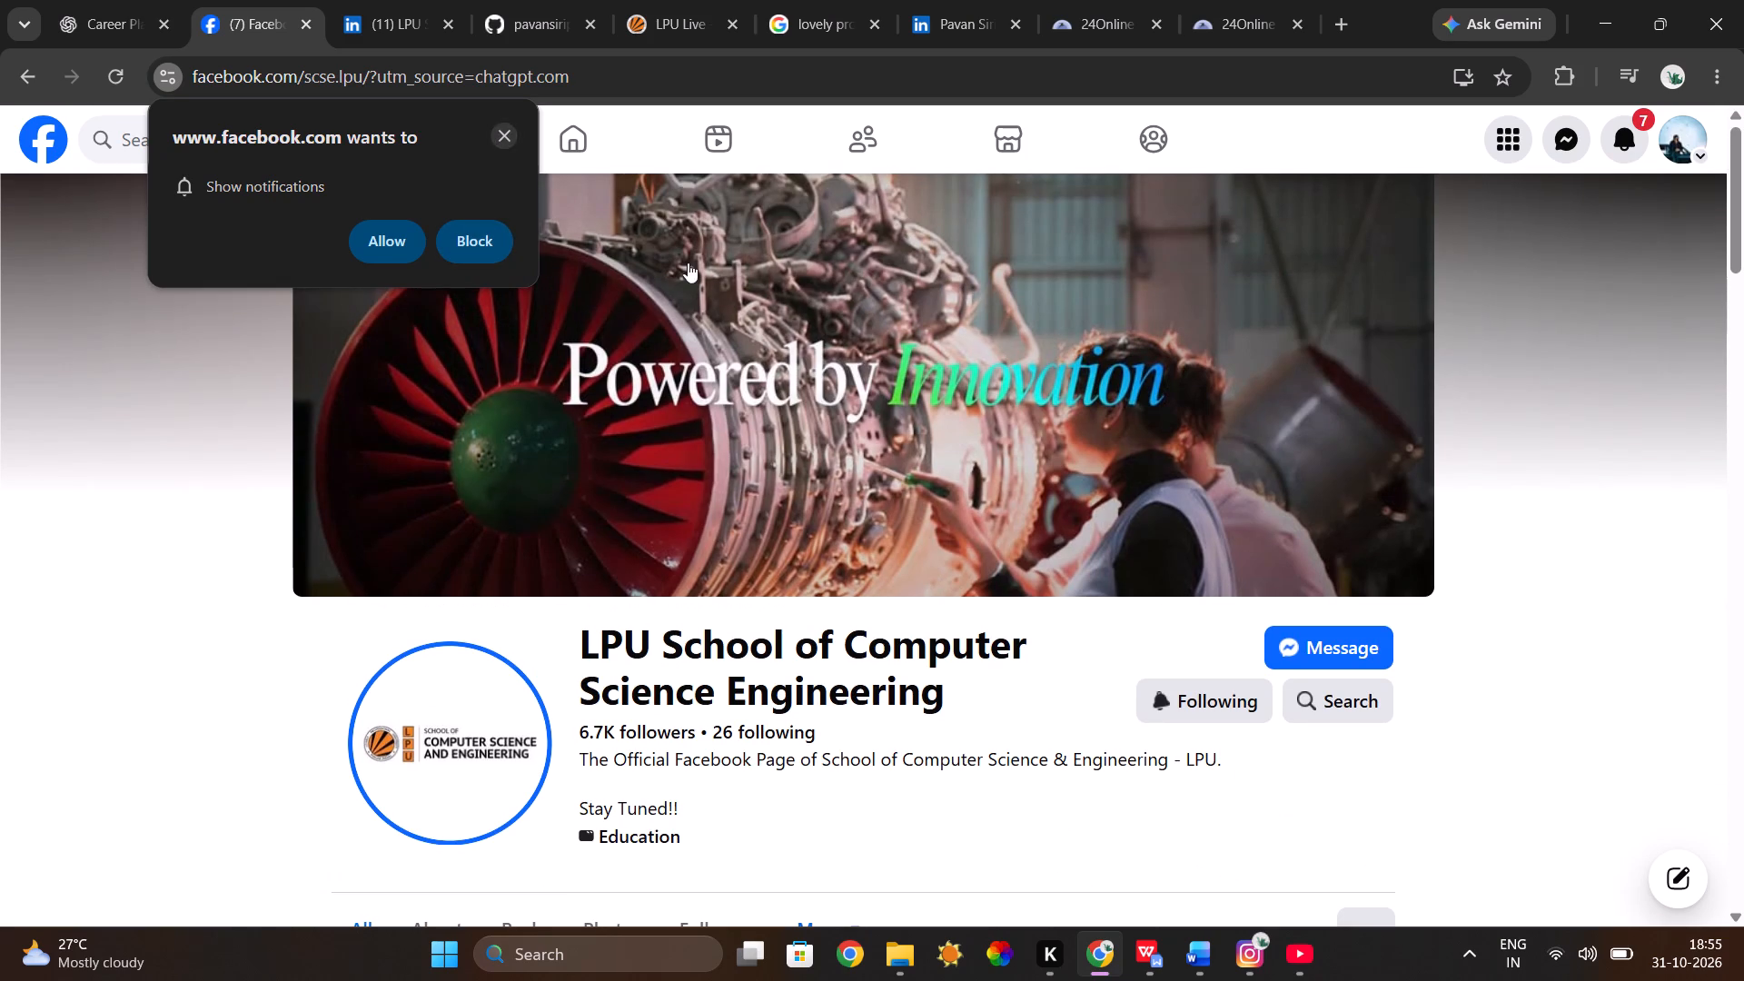
{"action": "left_click", "coordinate": [478, 240]}
{"action": "left_click", "coordinate": [491, 145]}
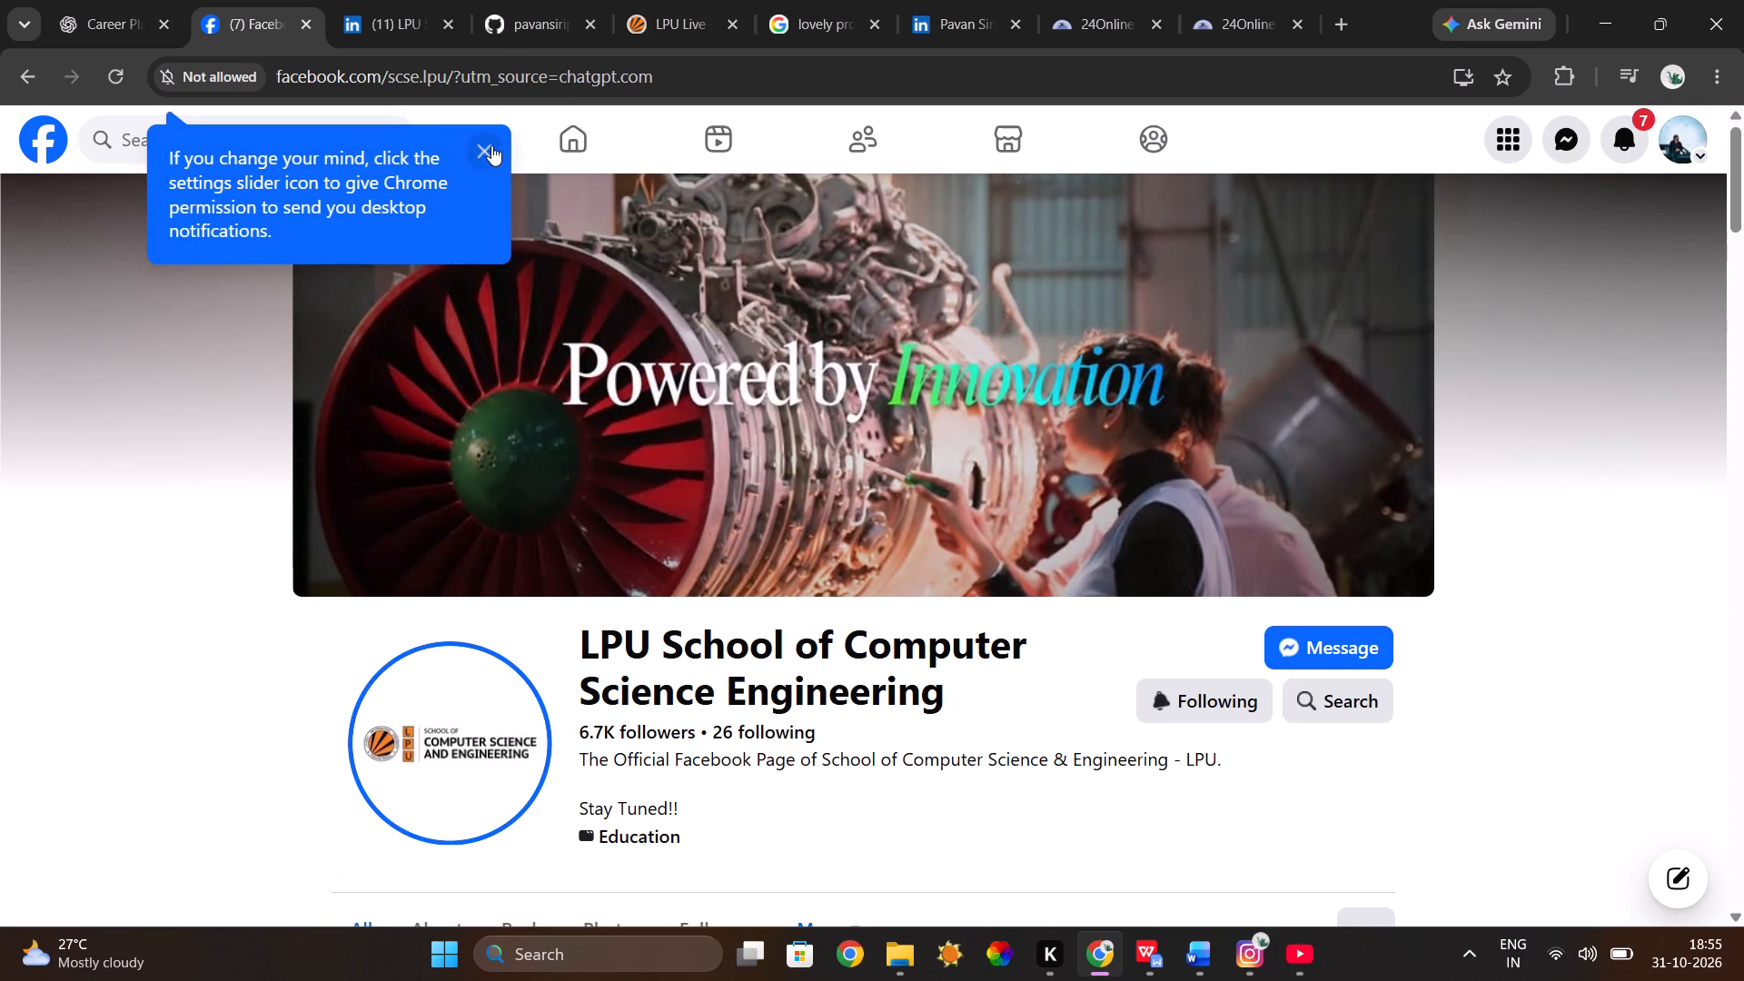
Capture the LPU School of Computer Science Engineering Facebook page from the site header and banner down to the Education category, including the Following status.
{"action": "scroll", "coordinate": [579, 354], "scroll_direction": "down", "scroll_amount": 4}
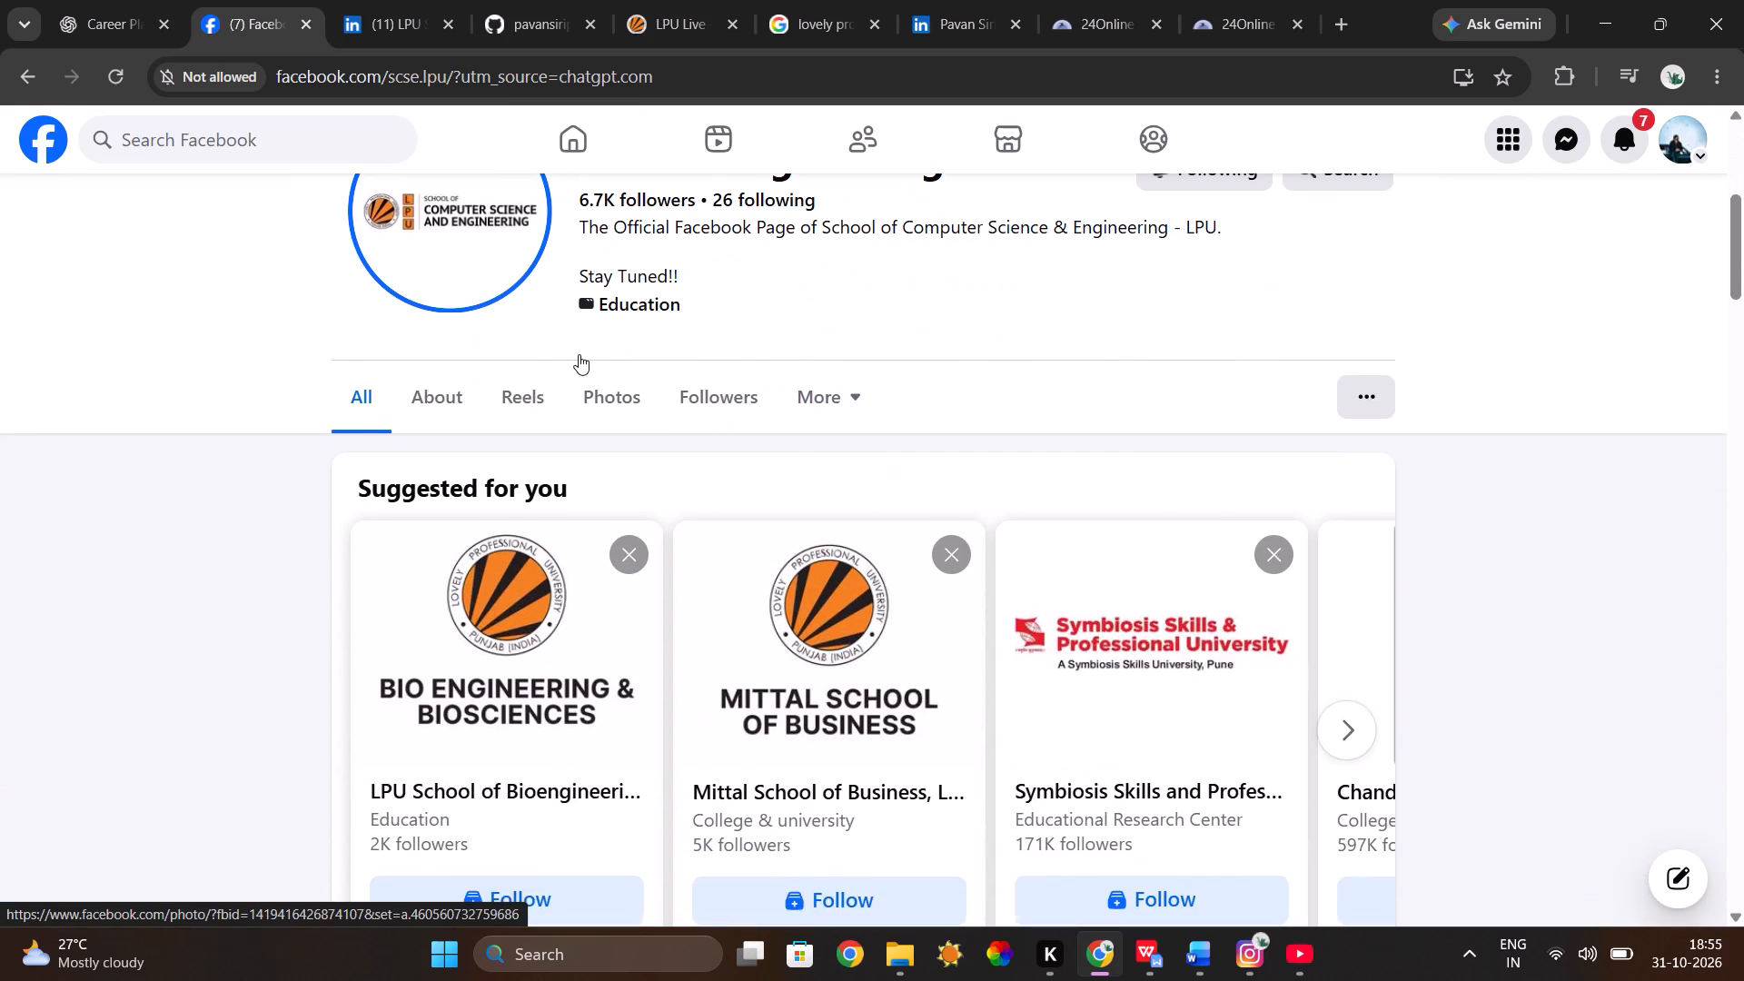
{"action": "scroll", "coordinate": [579, 354], "scroll_direction": "down", "scroll_amount": 1}
{"action": "scroll", "coordinate": [579, 354], "scroll_direction": "up", "scroll_amount": 5}
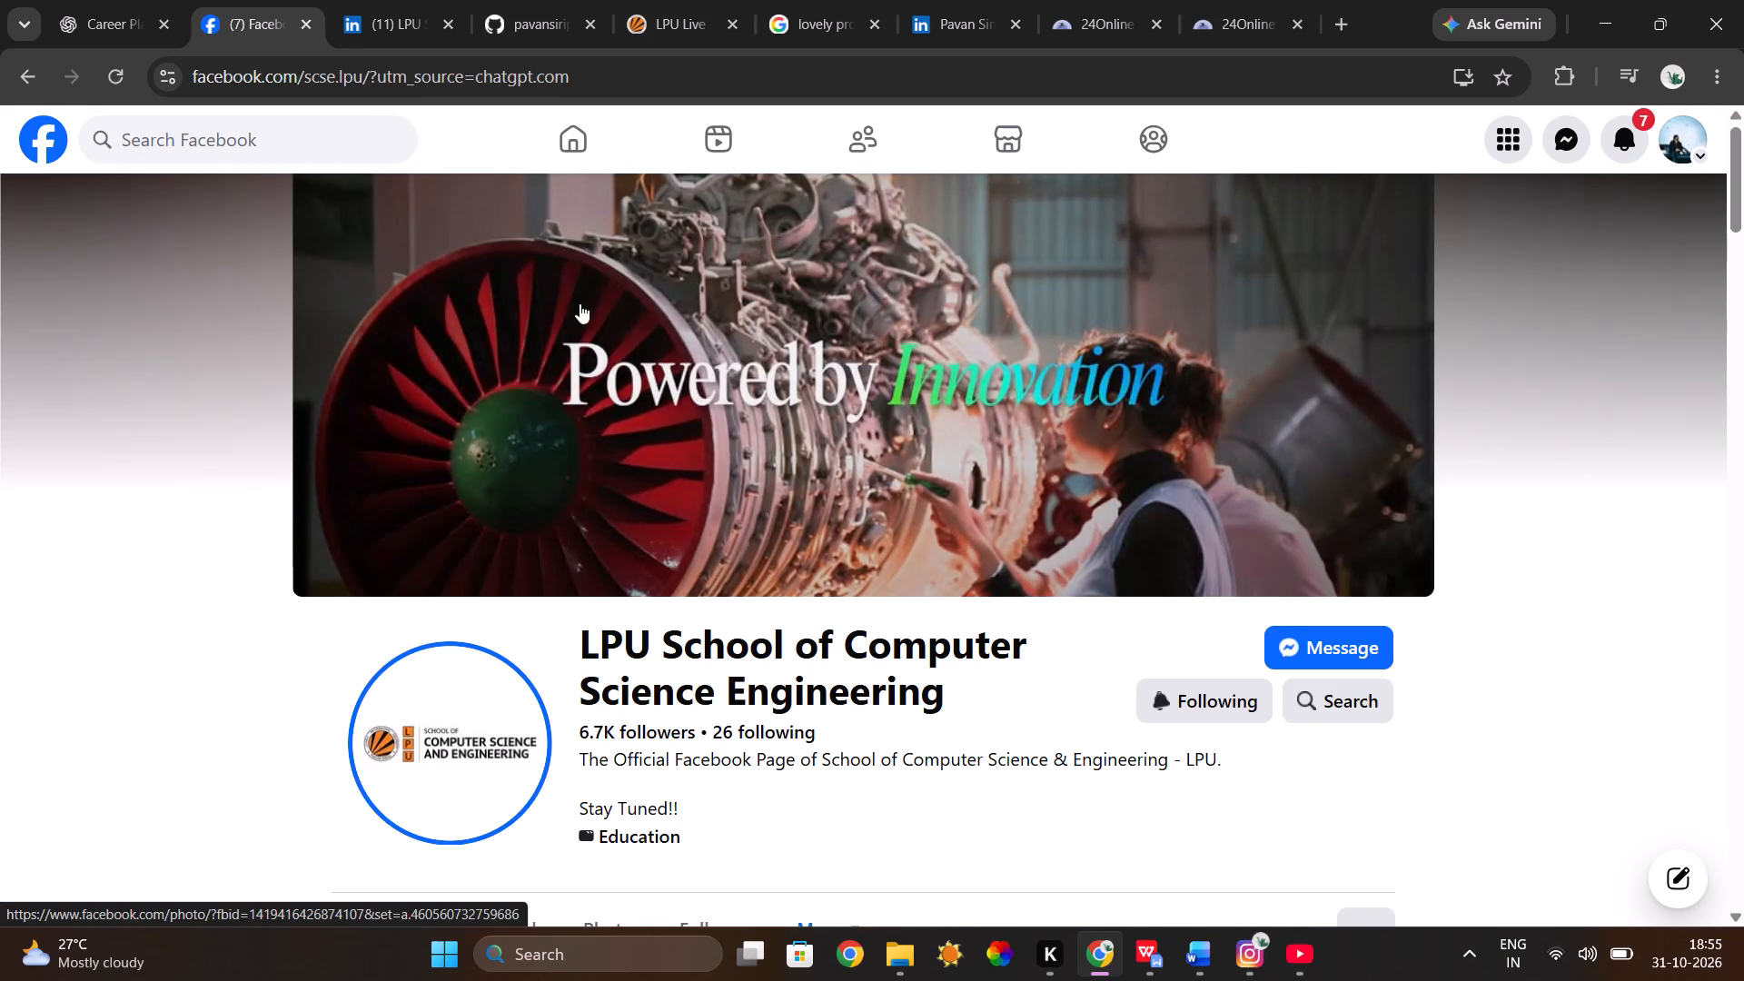
{"action": "scroll", "coordinate": [615, 317], "scroll_direction": "down", "scroll_amount": 1}
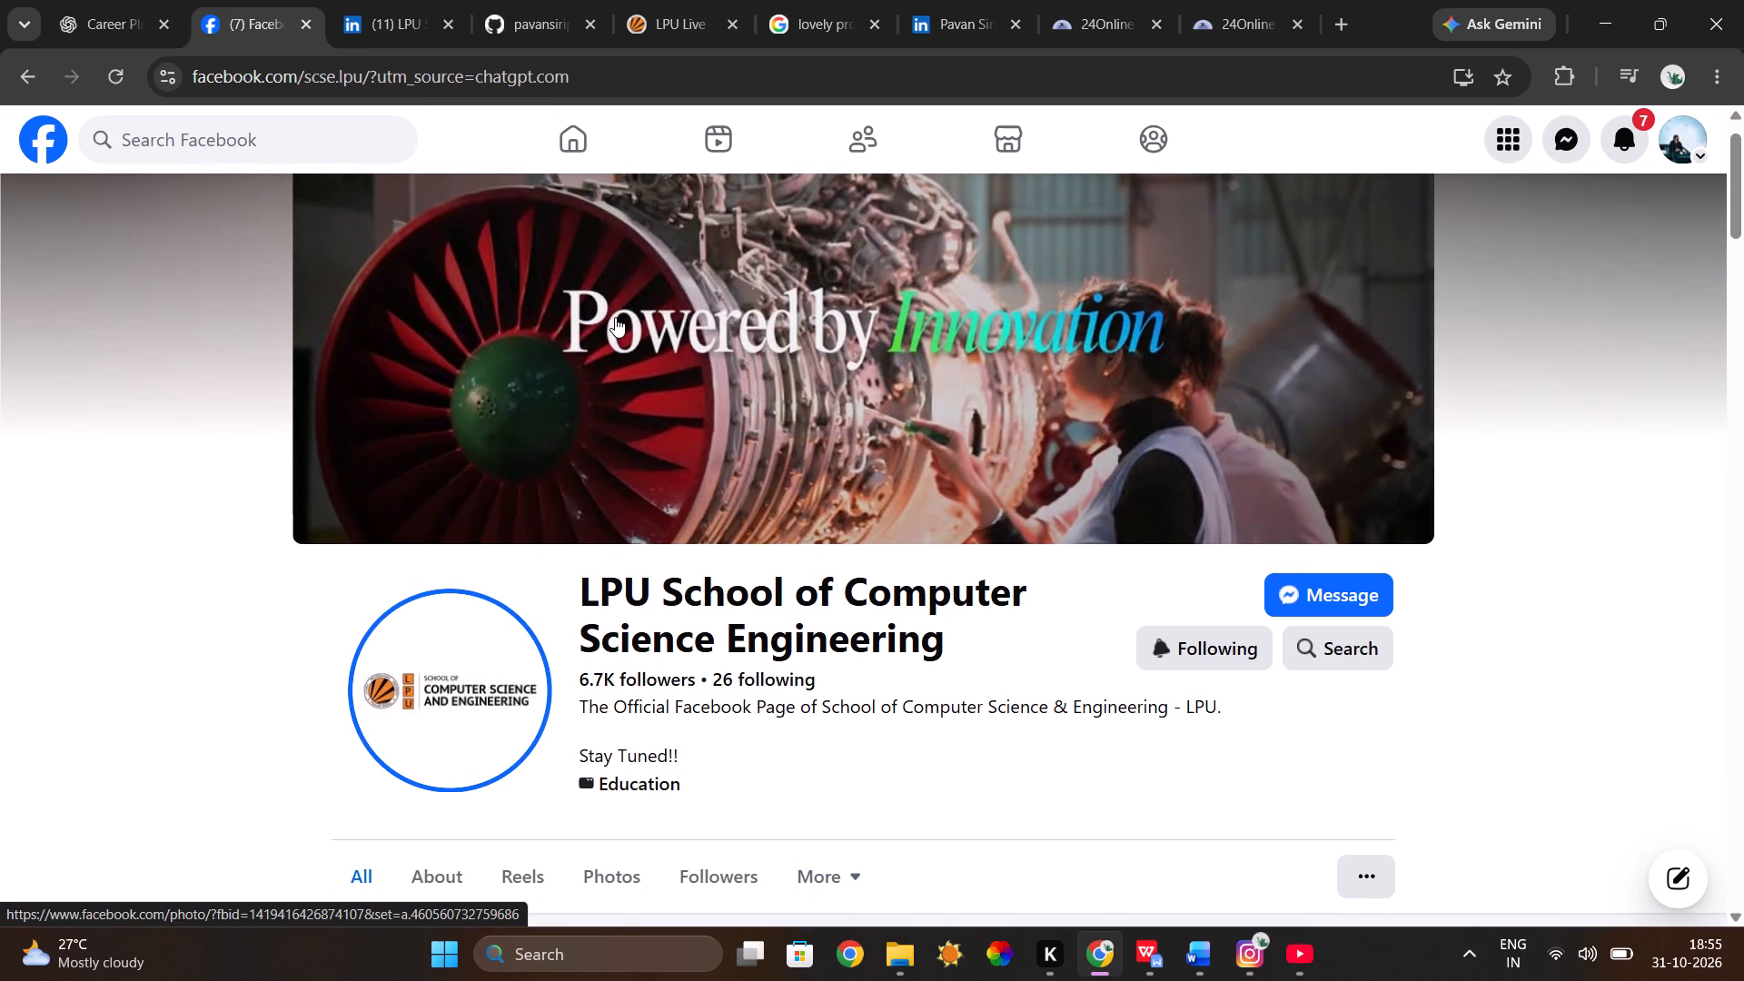
{"action": "key", "text": "Print"}
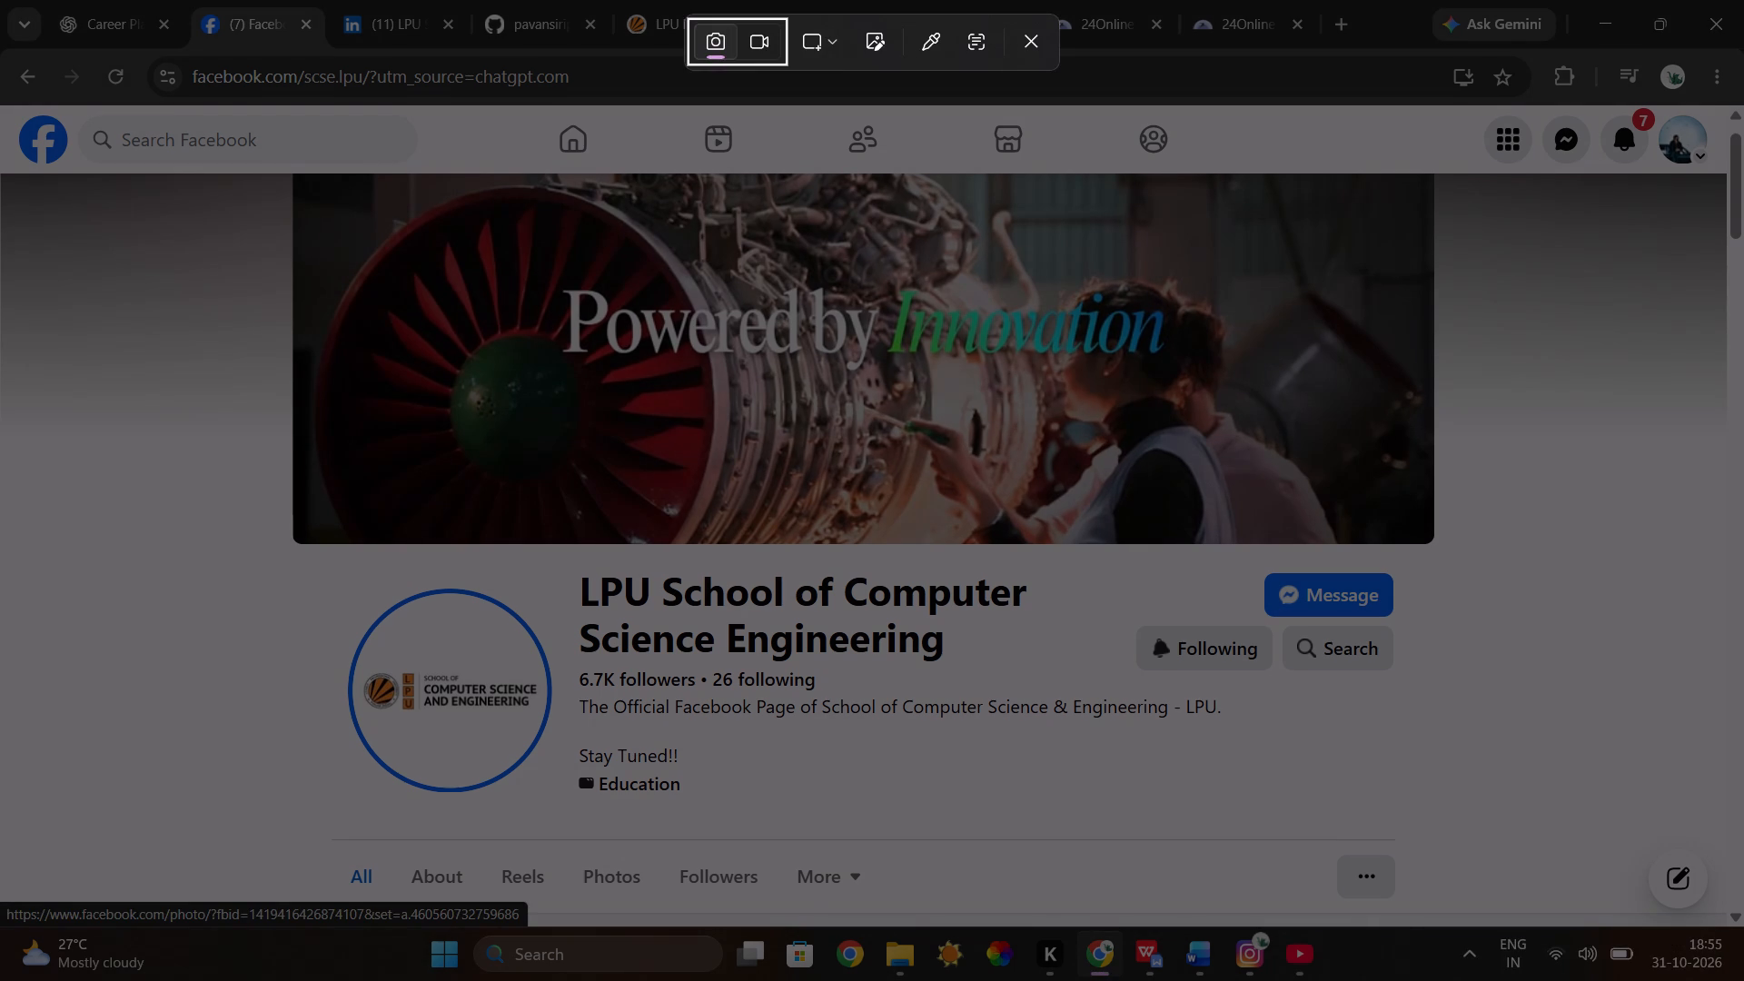
{"action": "left_click_drag", "start_coordinate": [2, 106], "coordinate": [1089, 774]}
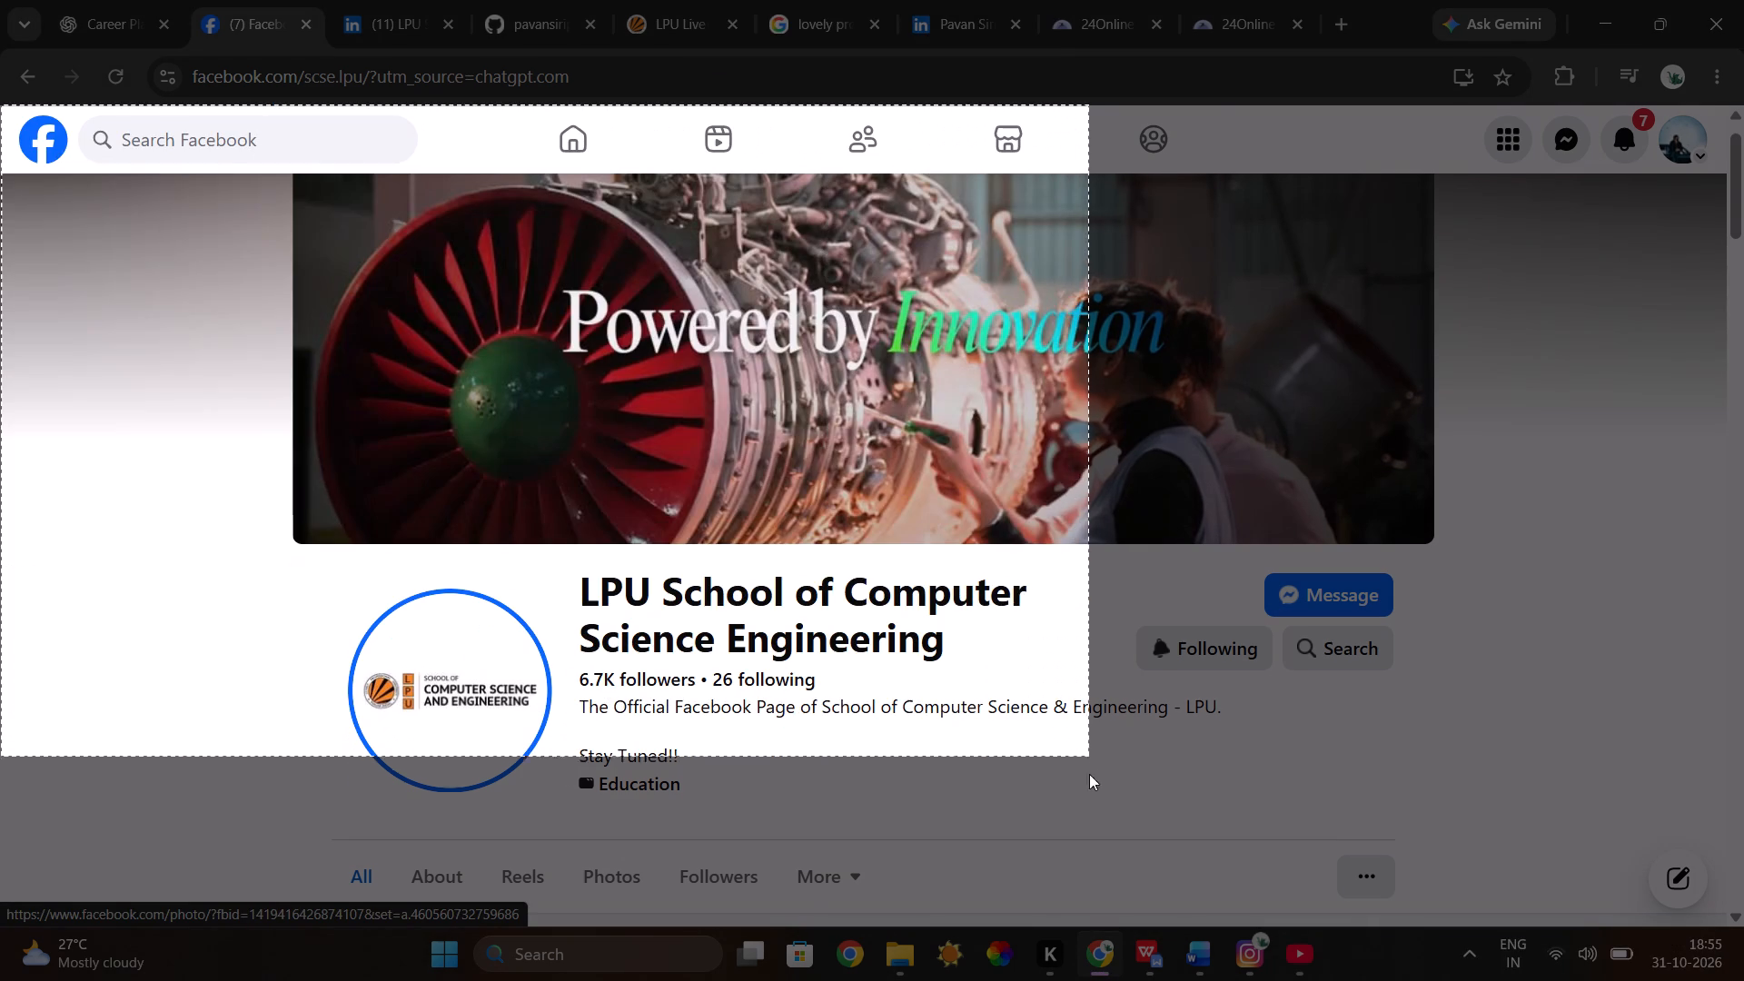
{"action": "left_click_drag", "start_coordinate": [1089, 774], "coordinate": [1541, 848]}
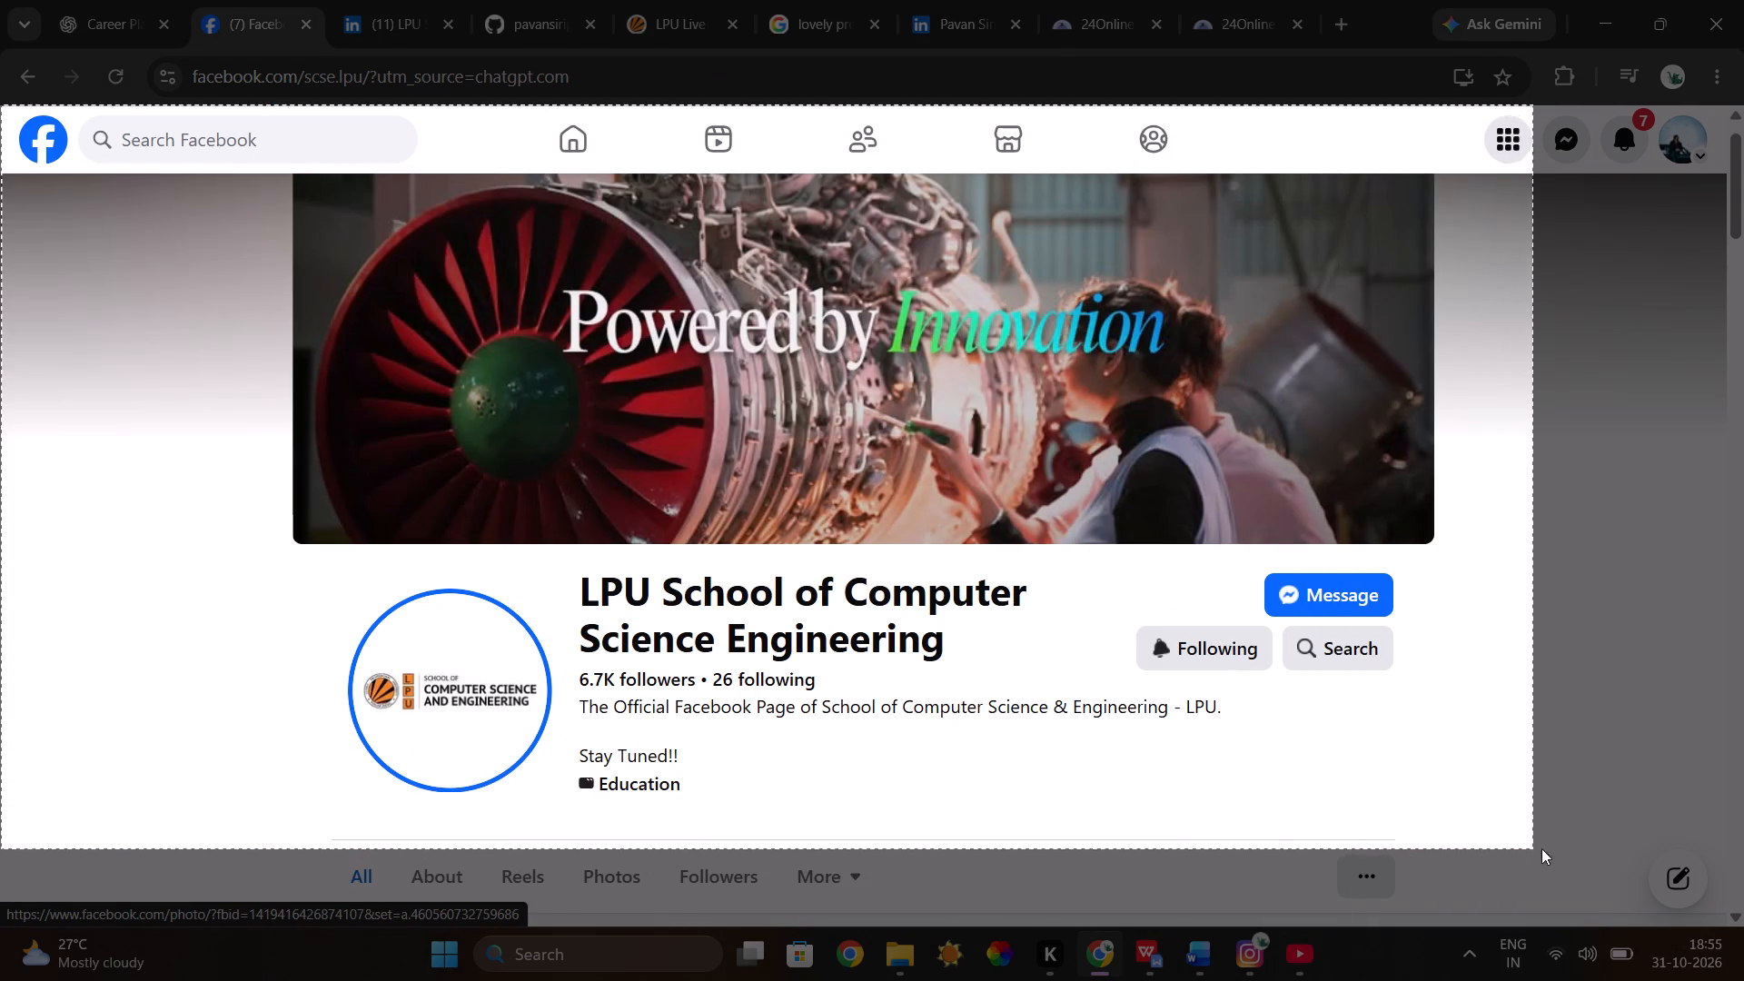
{"action": "left_click_drag", "start_coordinate": [1541, 848], "coordinate": [1485, 847]}
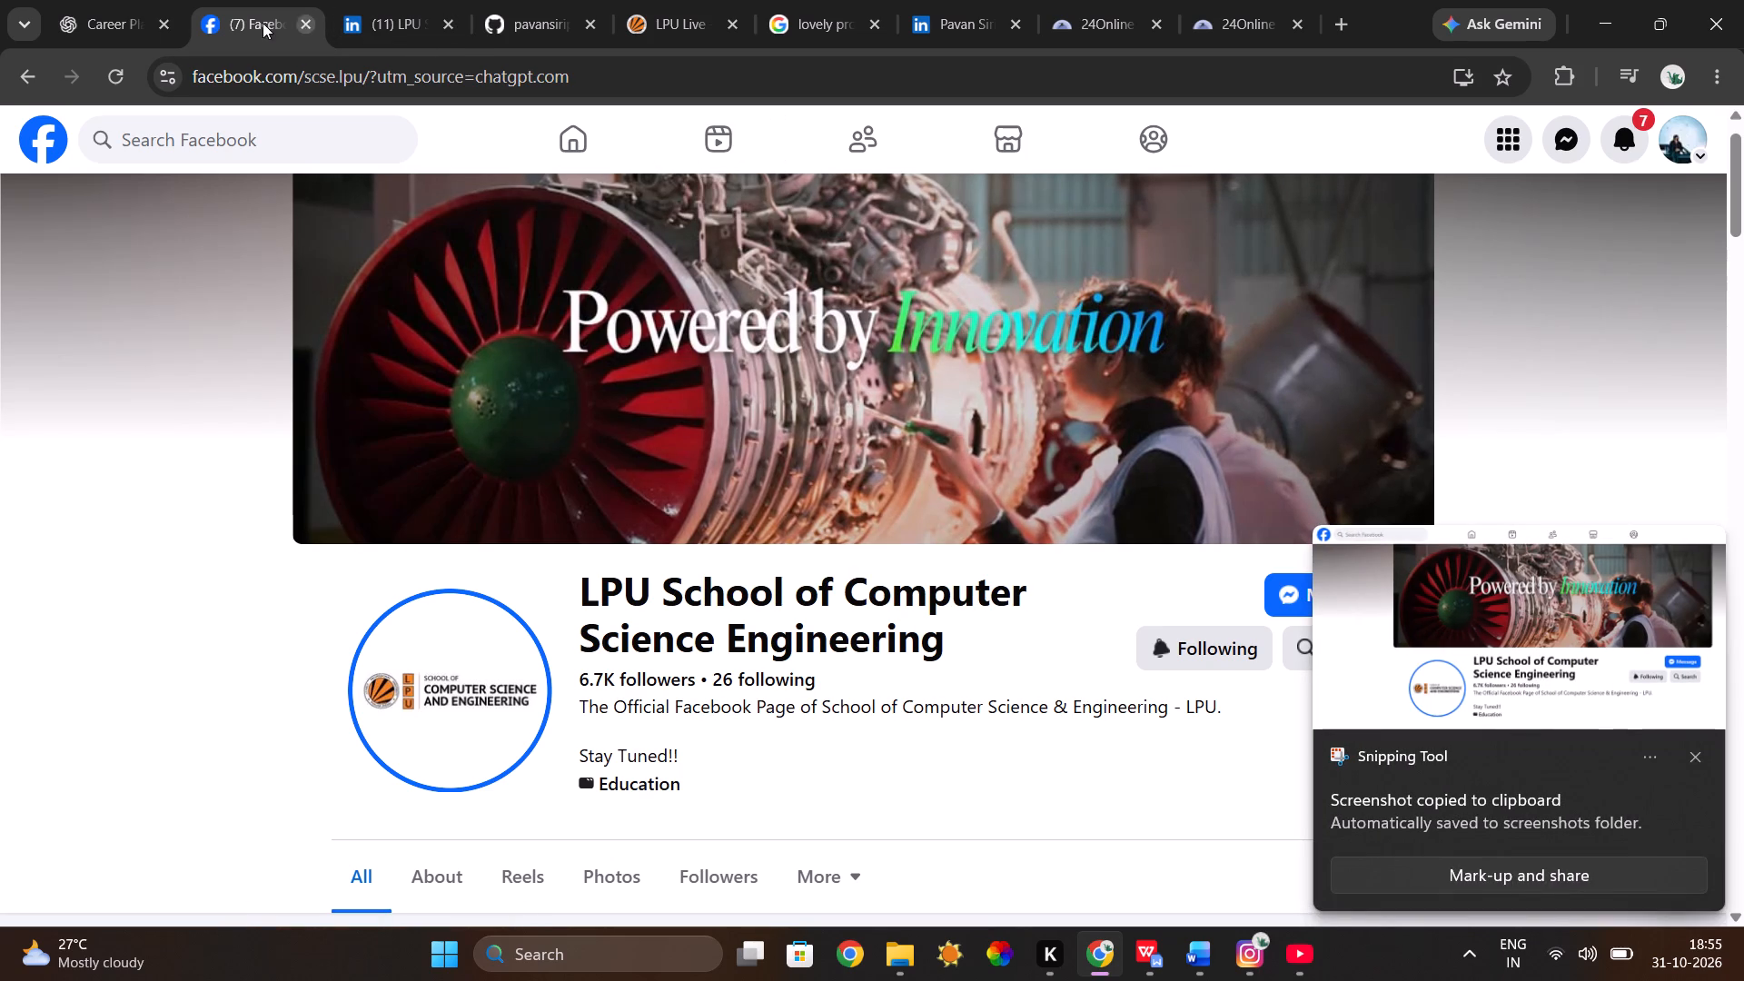
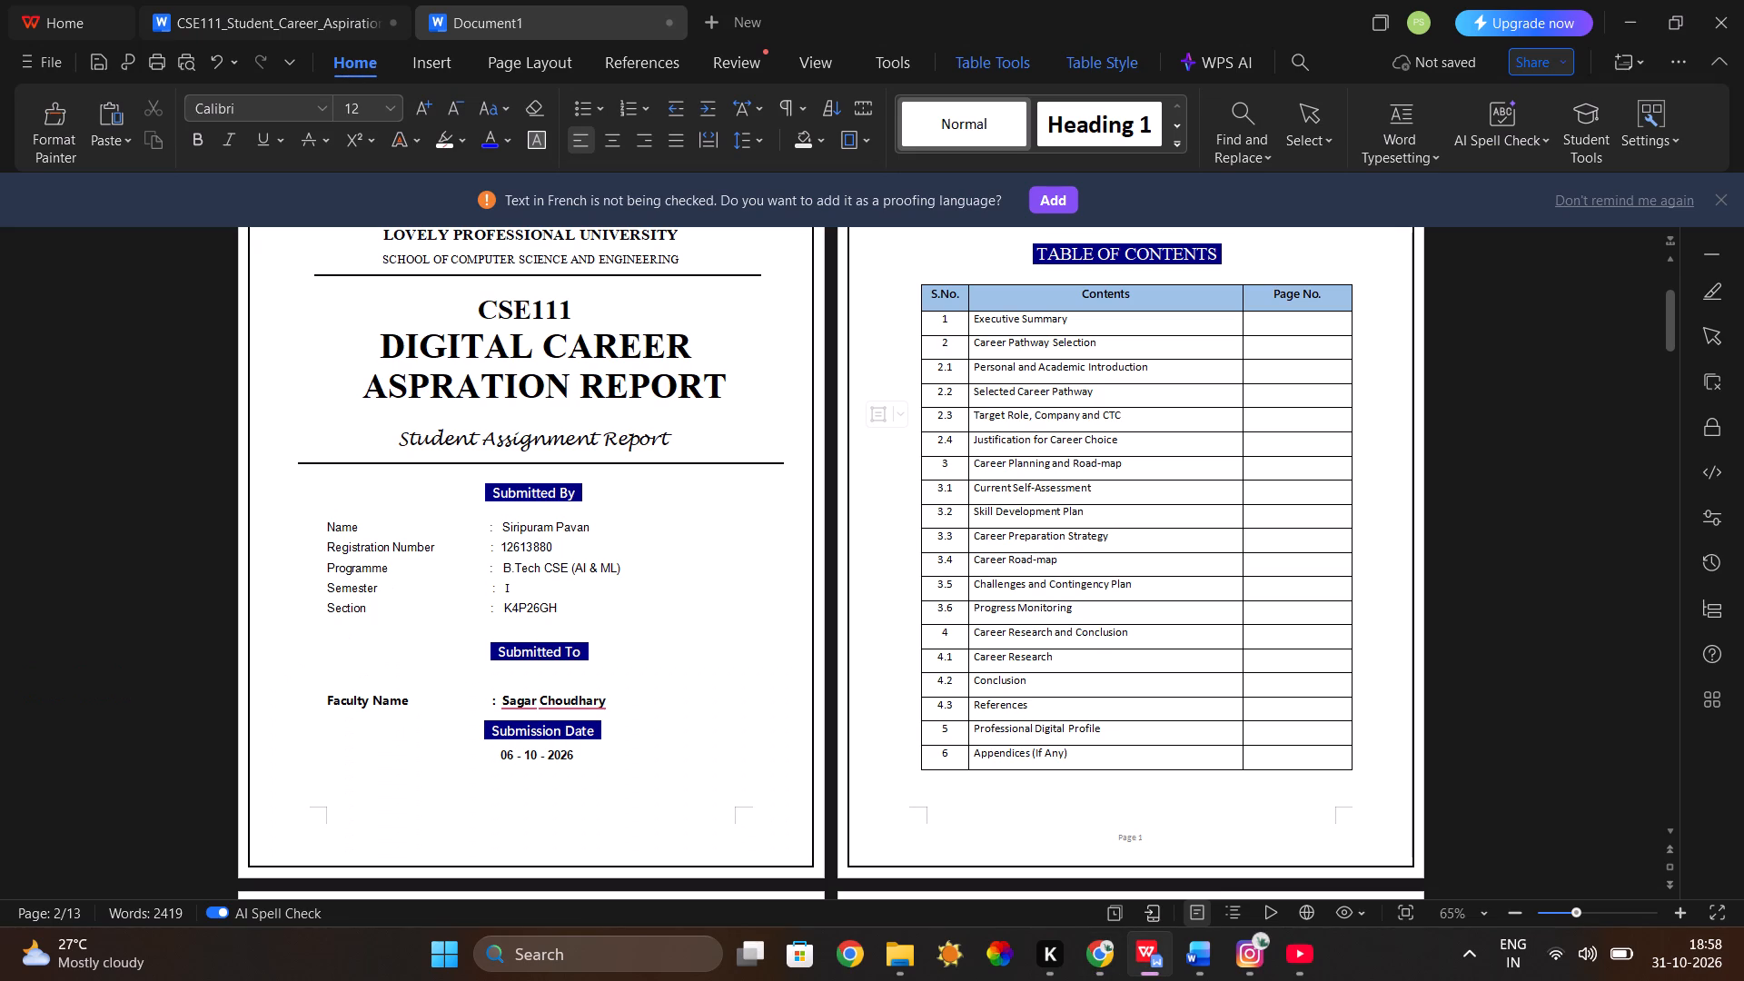
Start a new empty line below the caption "My First Python Project Uploaded on GitHub." on the report's last page.
{"action": "scroll", "coordinate": [823, 640], "scroll_direction": "down", "scroll_amount": 2}
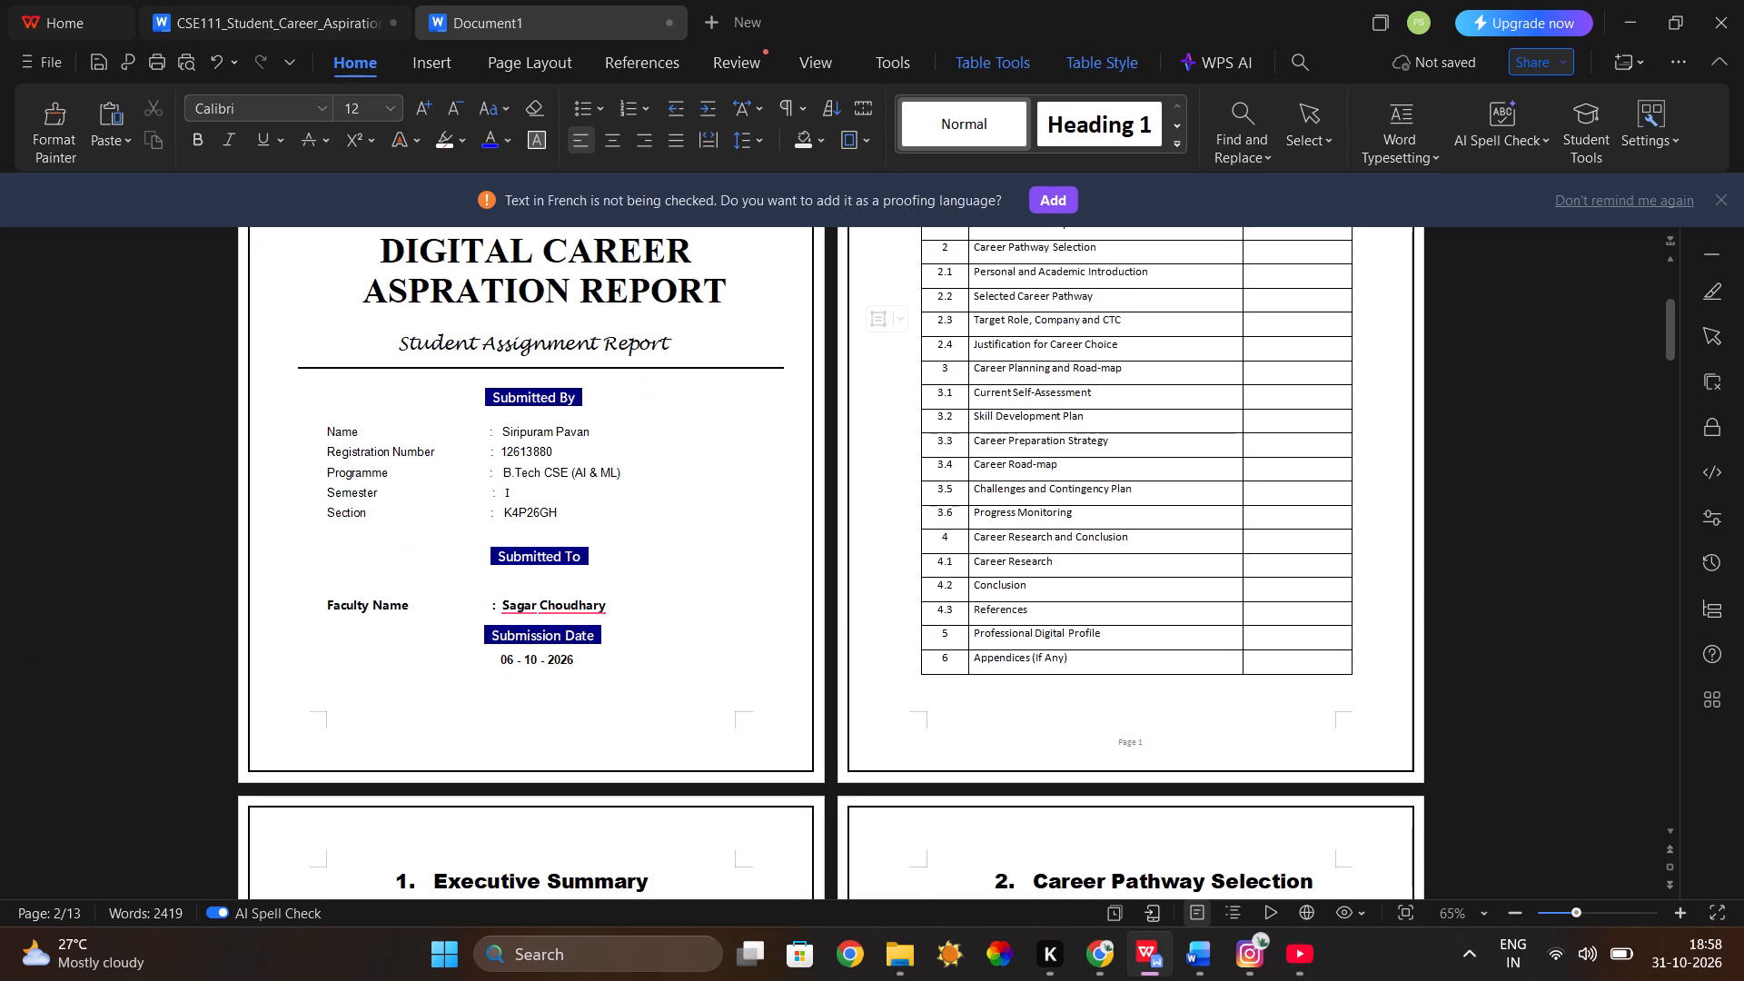
{"action": "scroll", "coordinate": [823, 640], "scroll_direction": "down", "scroll_amount": 10}
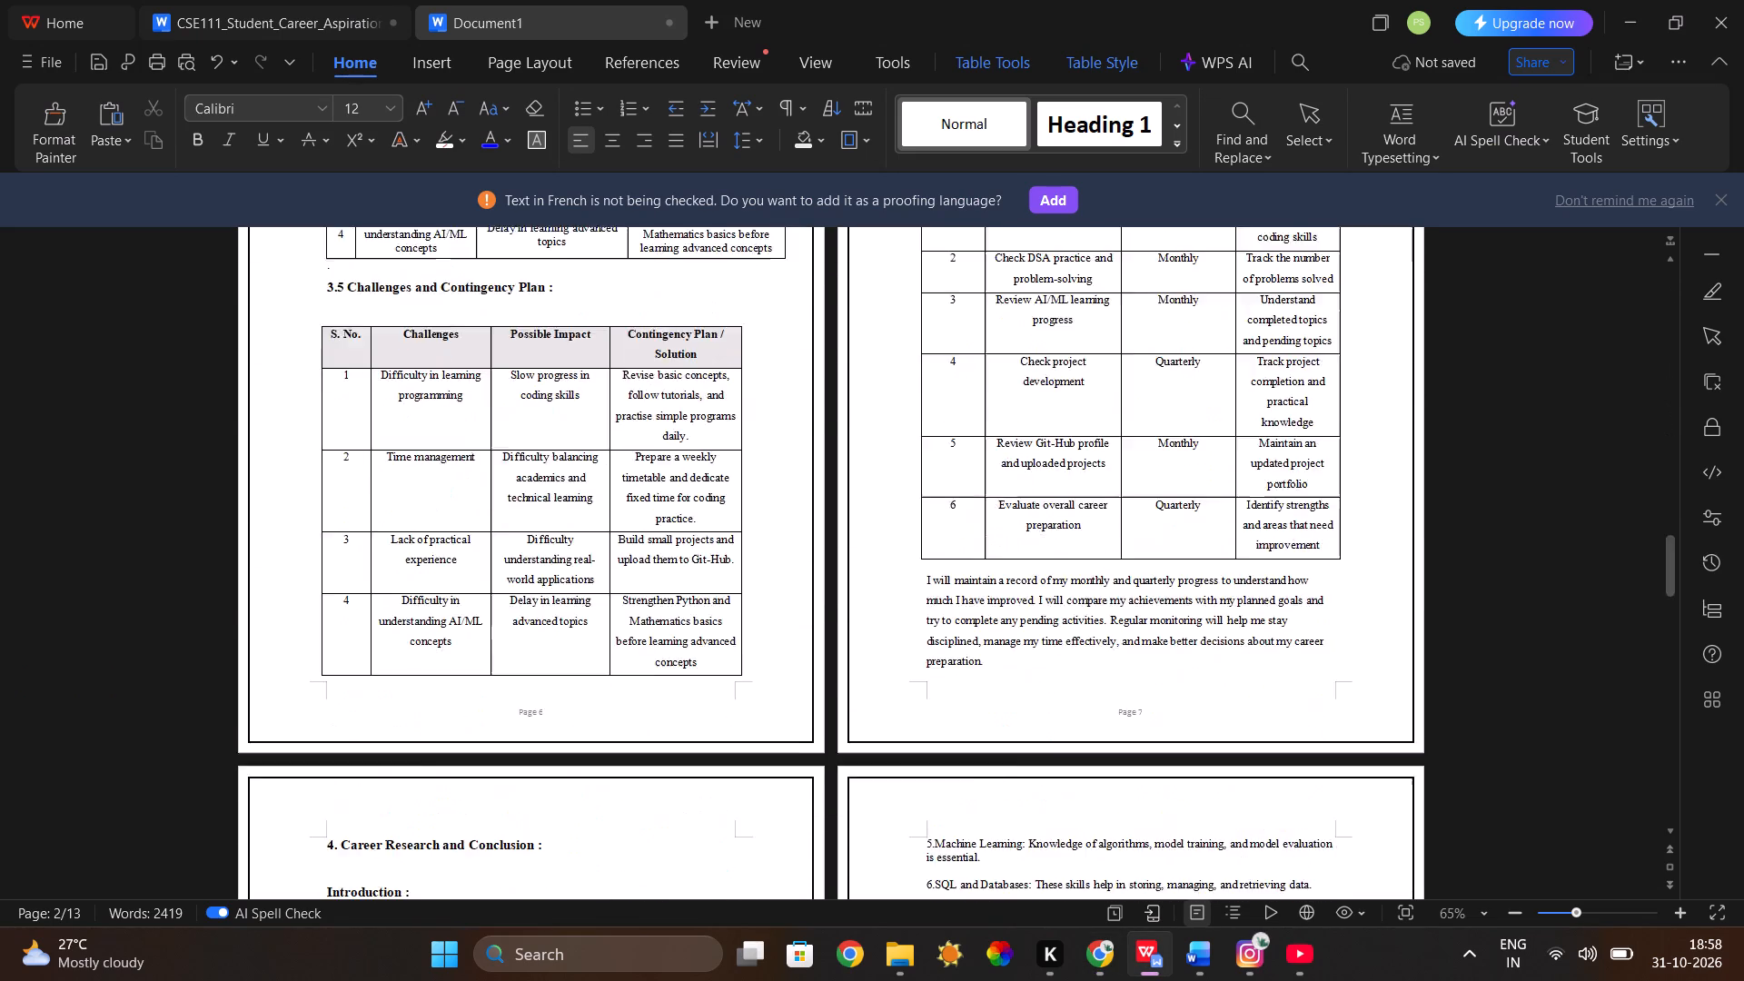
{"action": "scroll", "coordinate": [823, 640], "scroll_direction": "down", "scroll_amount": 3}
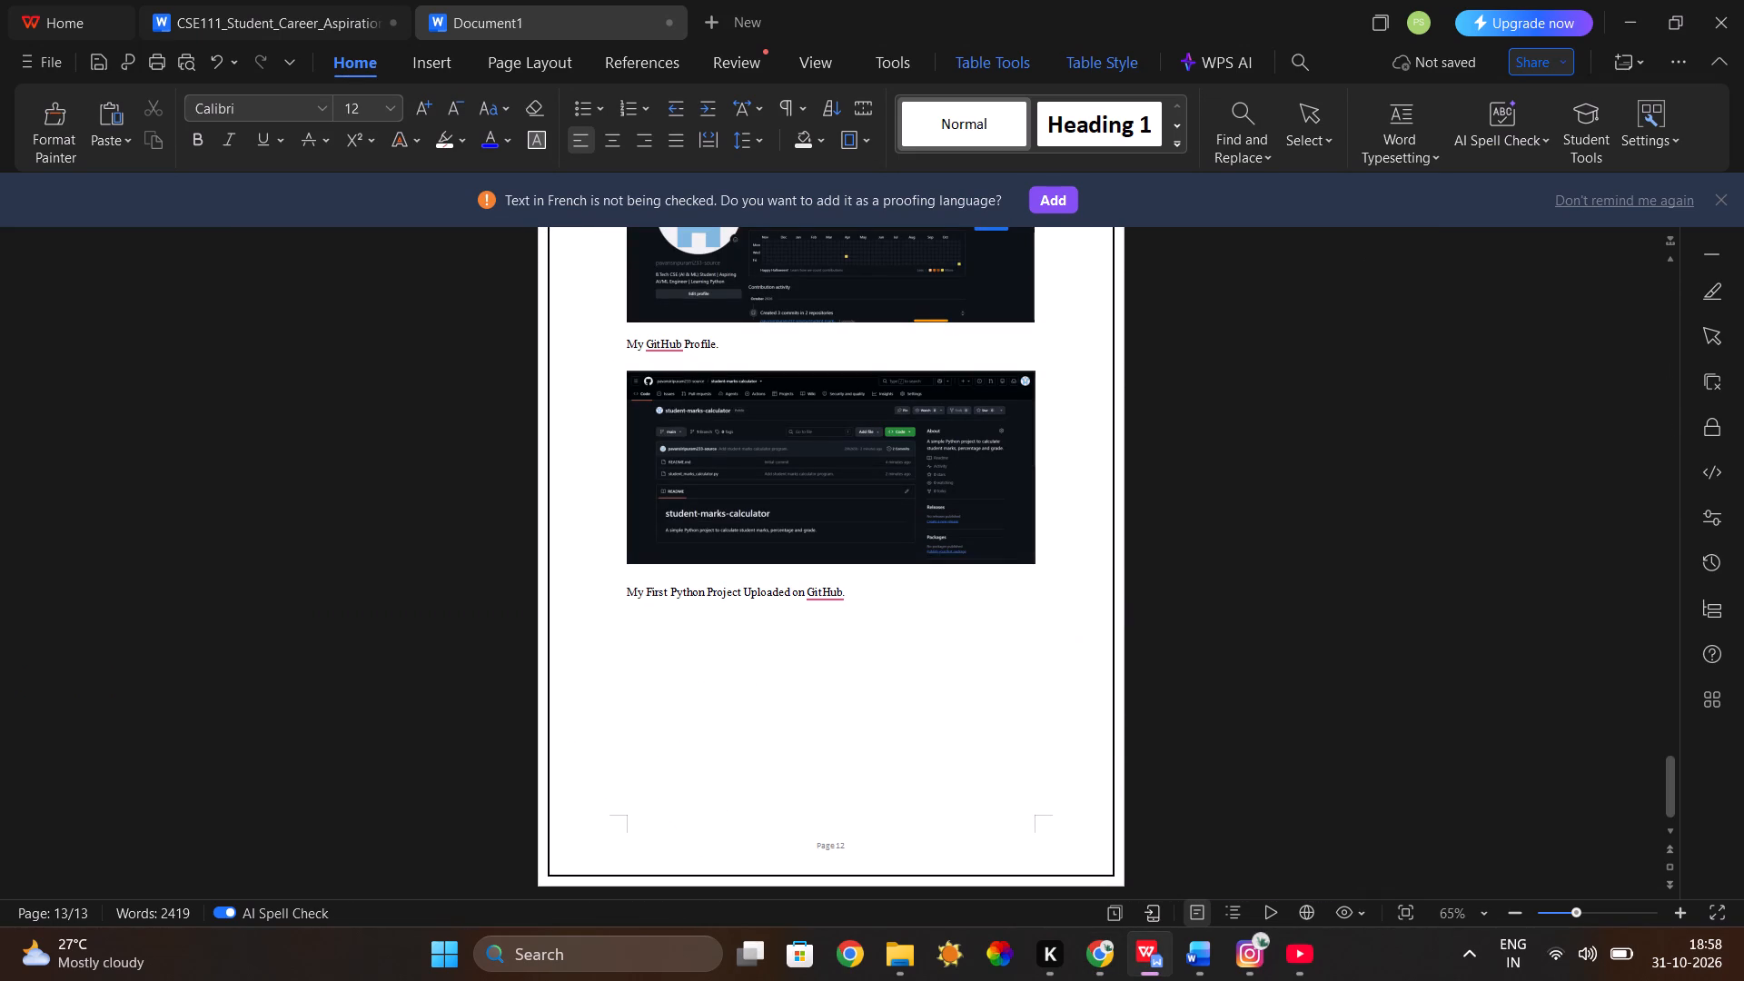
{"action": "left_click", "coordinate": [860, 596]}
{"action": "key", "text": "Return"}
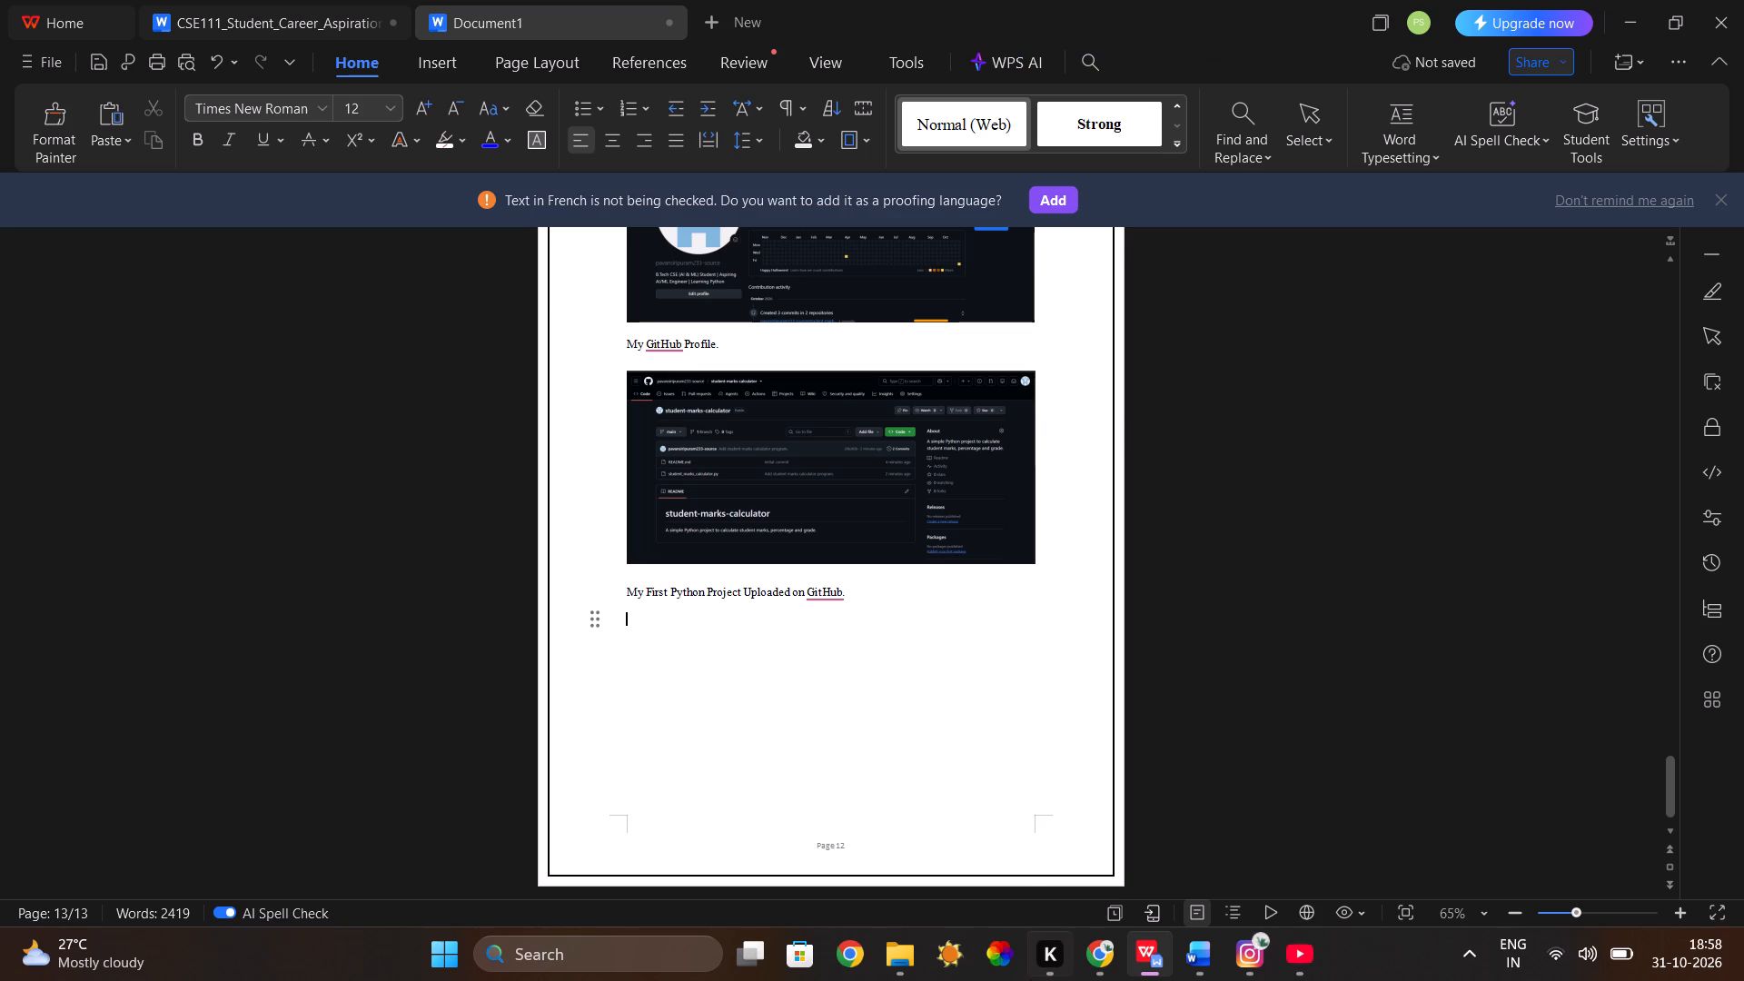
Switch to the File Explorer Gallery showing the captured LPU social page screenshots.
{"action": "left_click", "coordinate": [902, 956]}
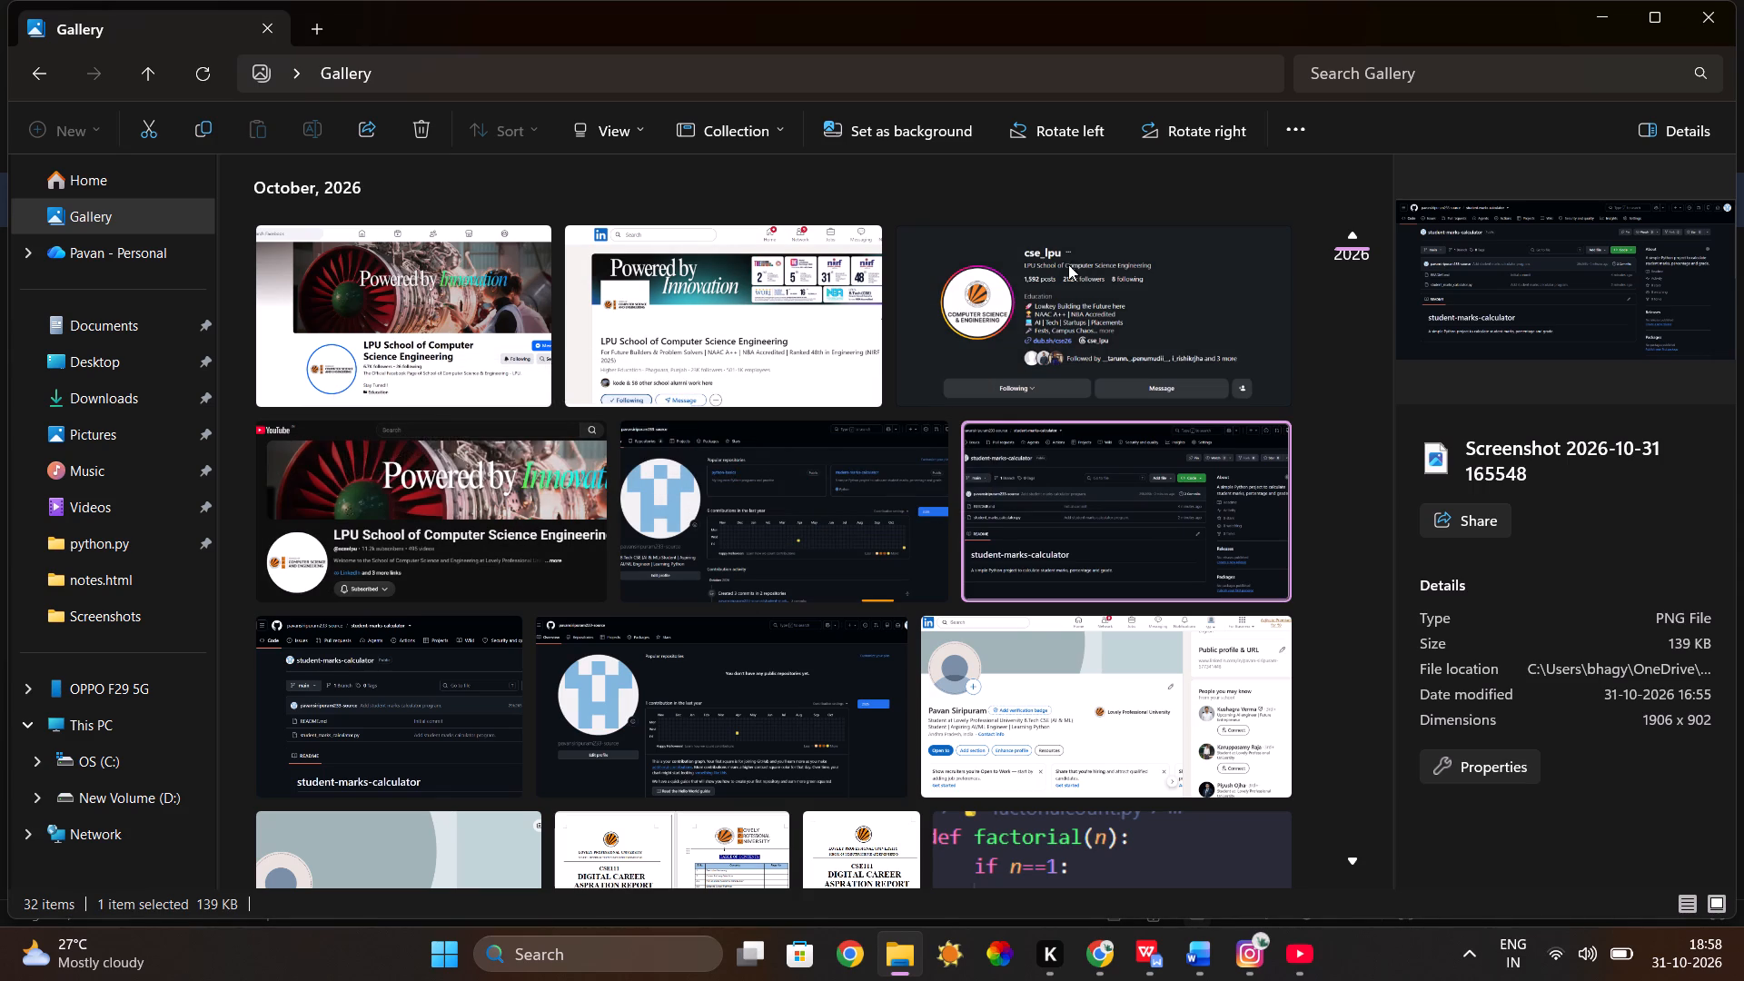
Copy the cse_lpu Instagram screenshot from the Gallery and paste it into the report below the caption "My First Python Project Uploaded on GitHub.".
{"action": "right_click", "coordinate": [1049, 281]}
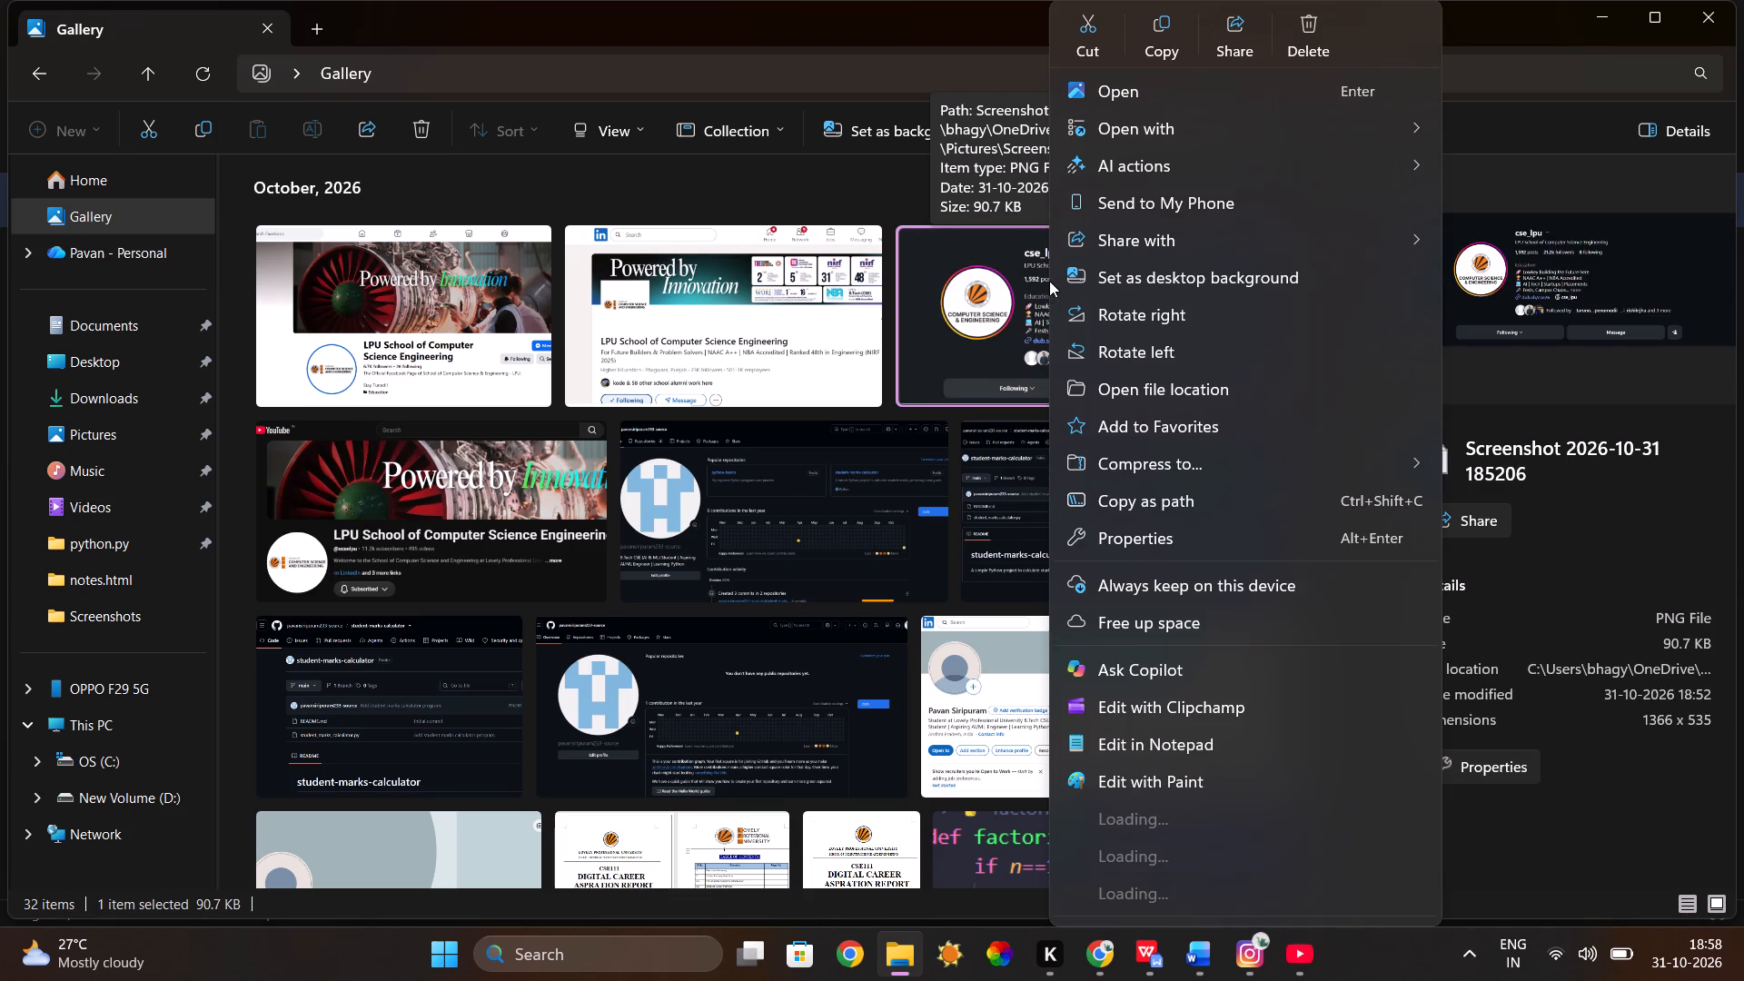
{"action": "left_click", "coordinate": [1159, 43]}
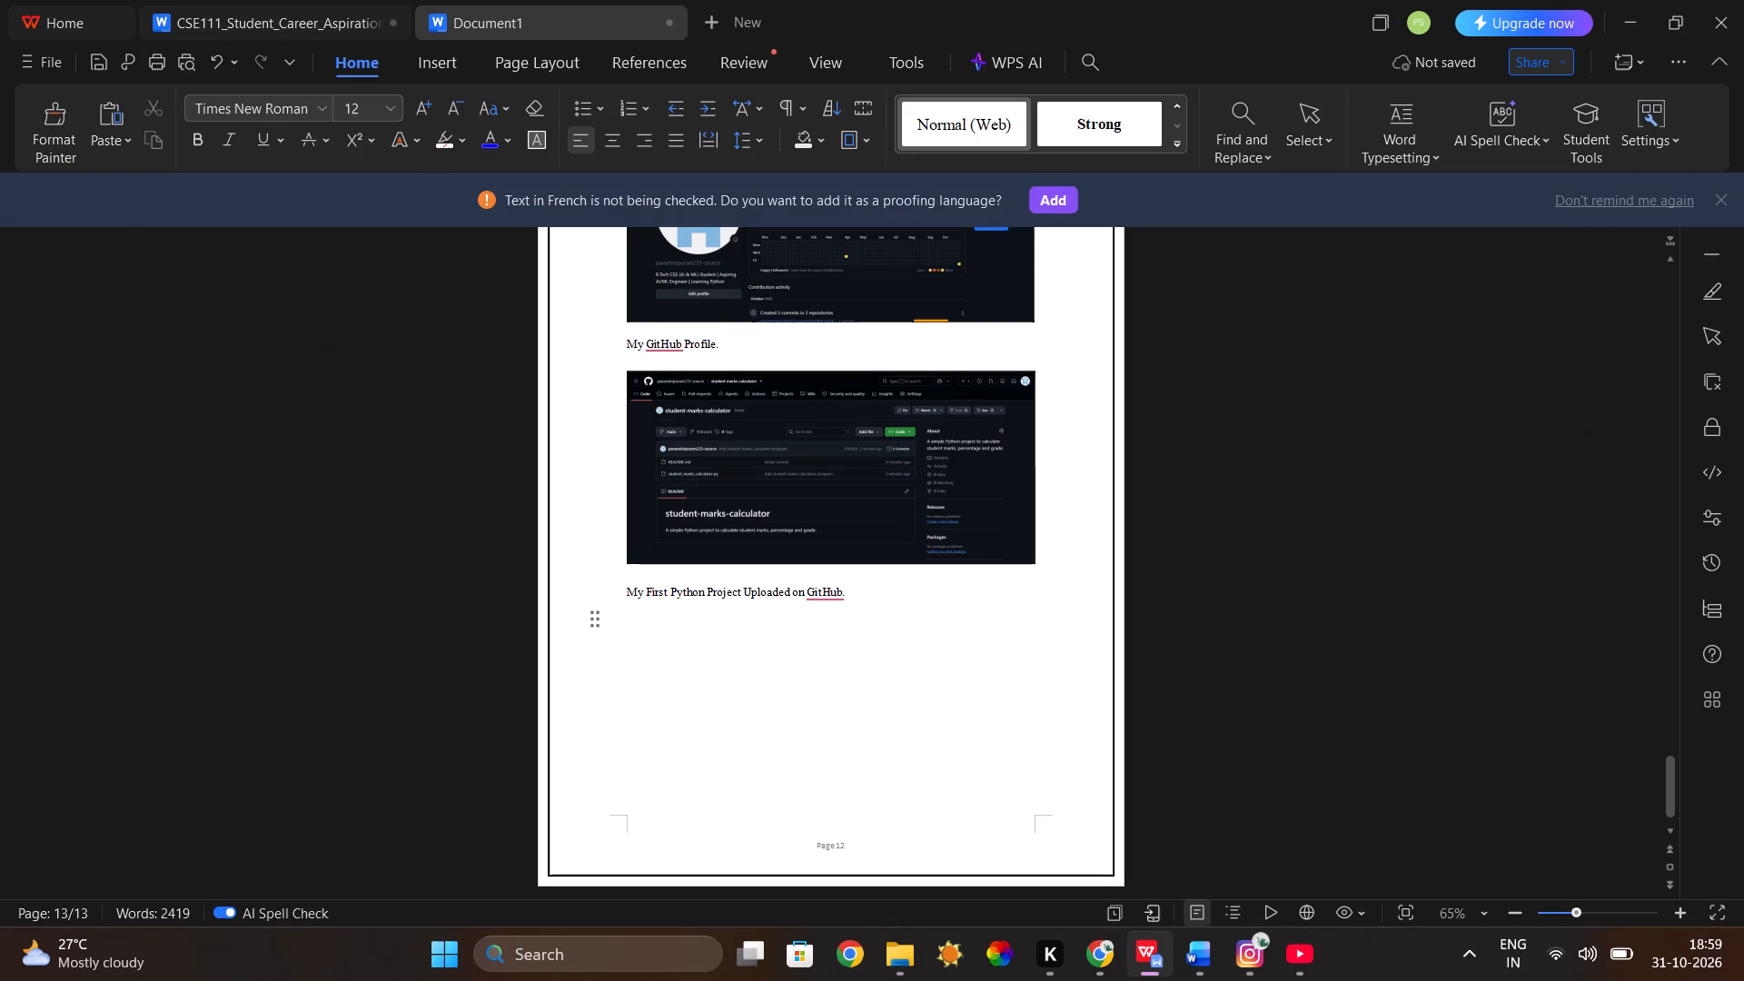
{"action": "key", "text": "ctrl+v"}
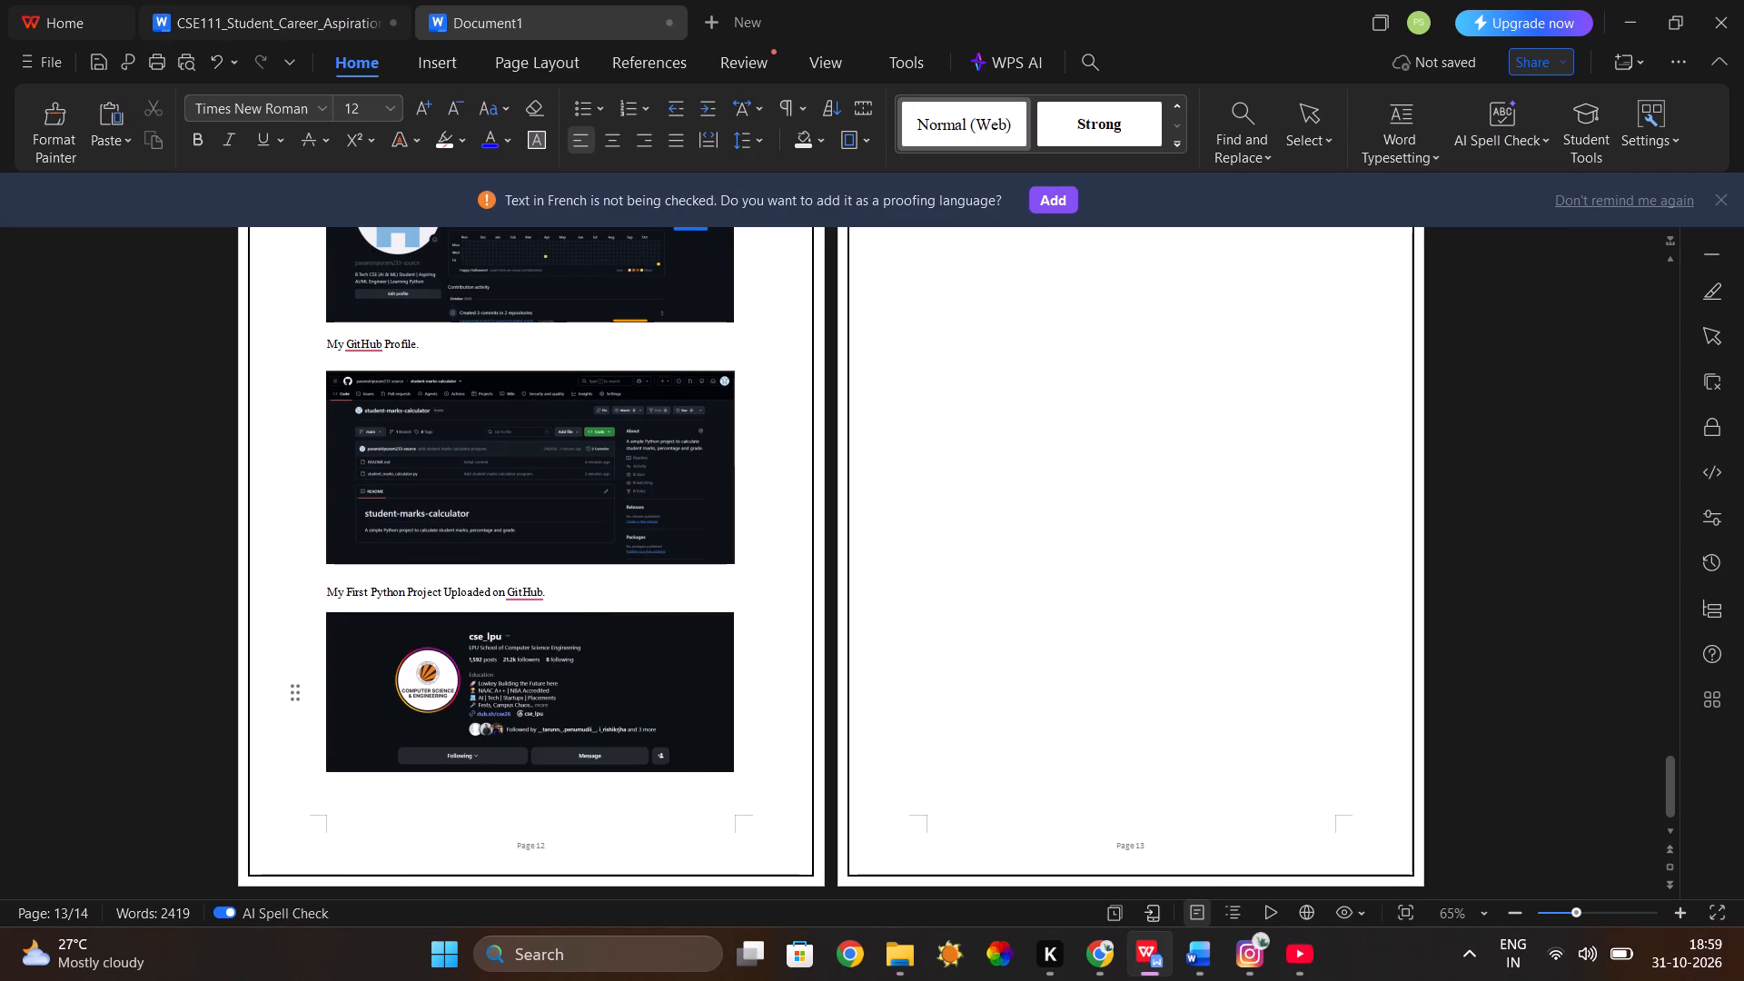
{"action": "left_click", "coordinate": [331, 798]}
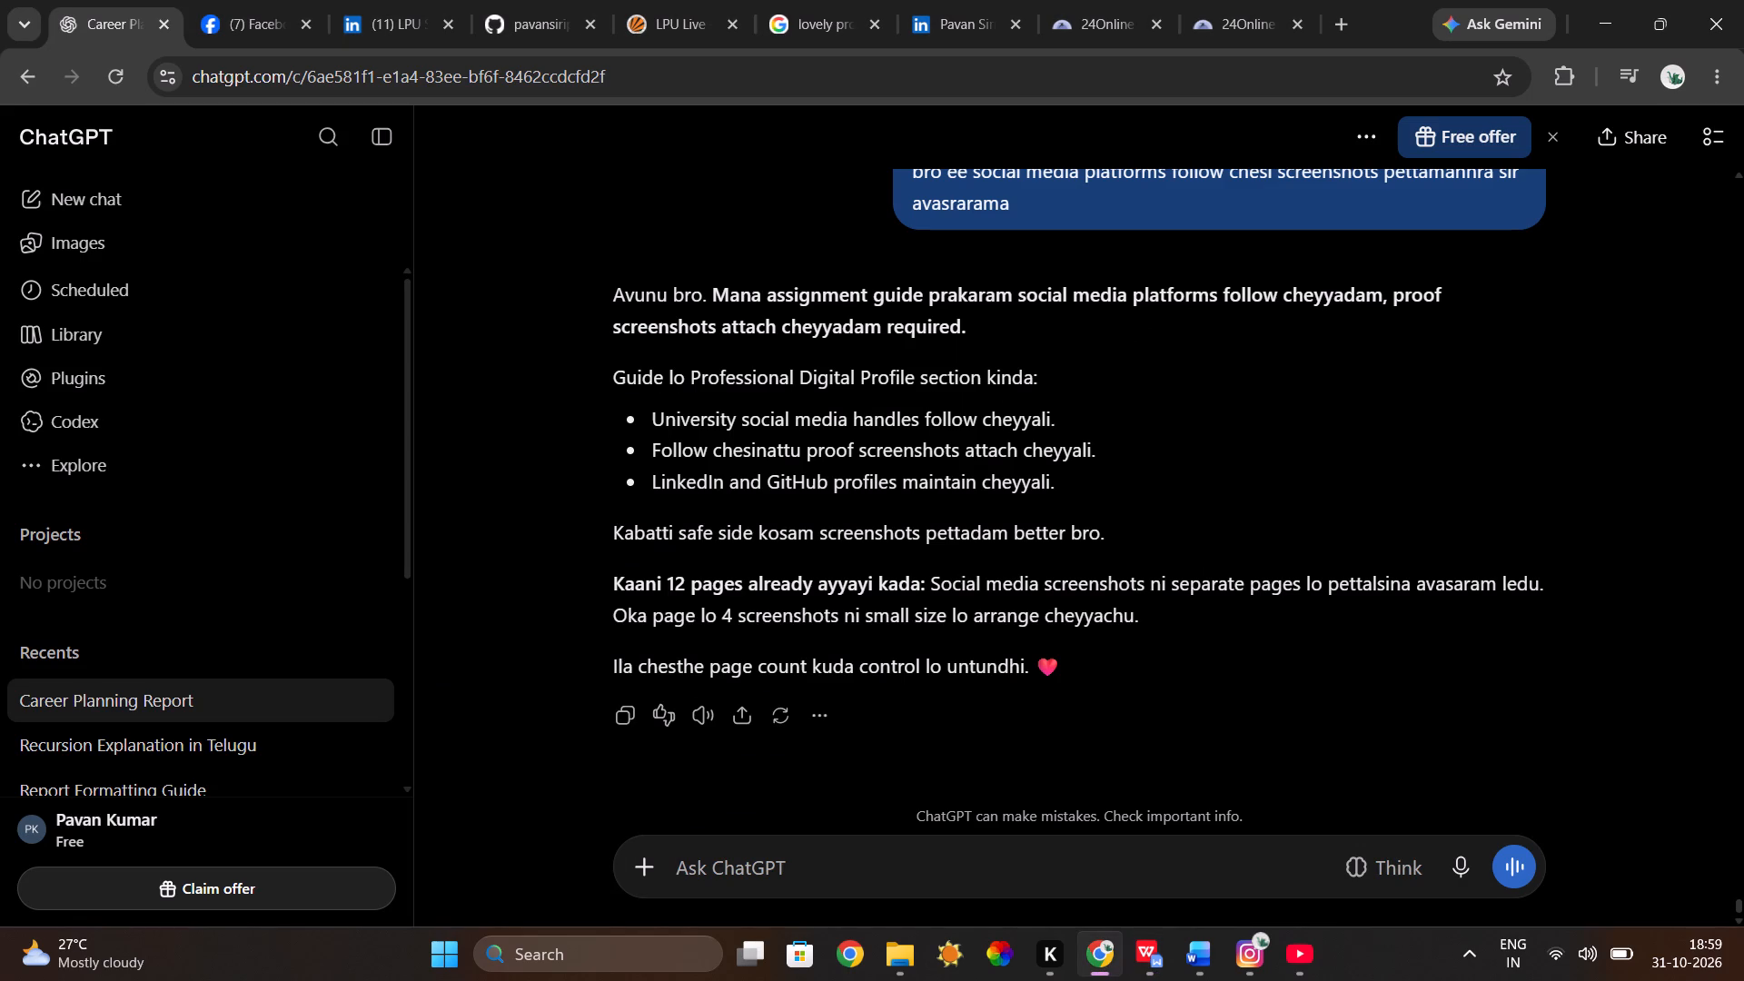
{"action": "left_click_drag", "start_coordinate": [649, 417], "coordinate": [862, 422]}
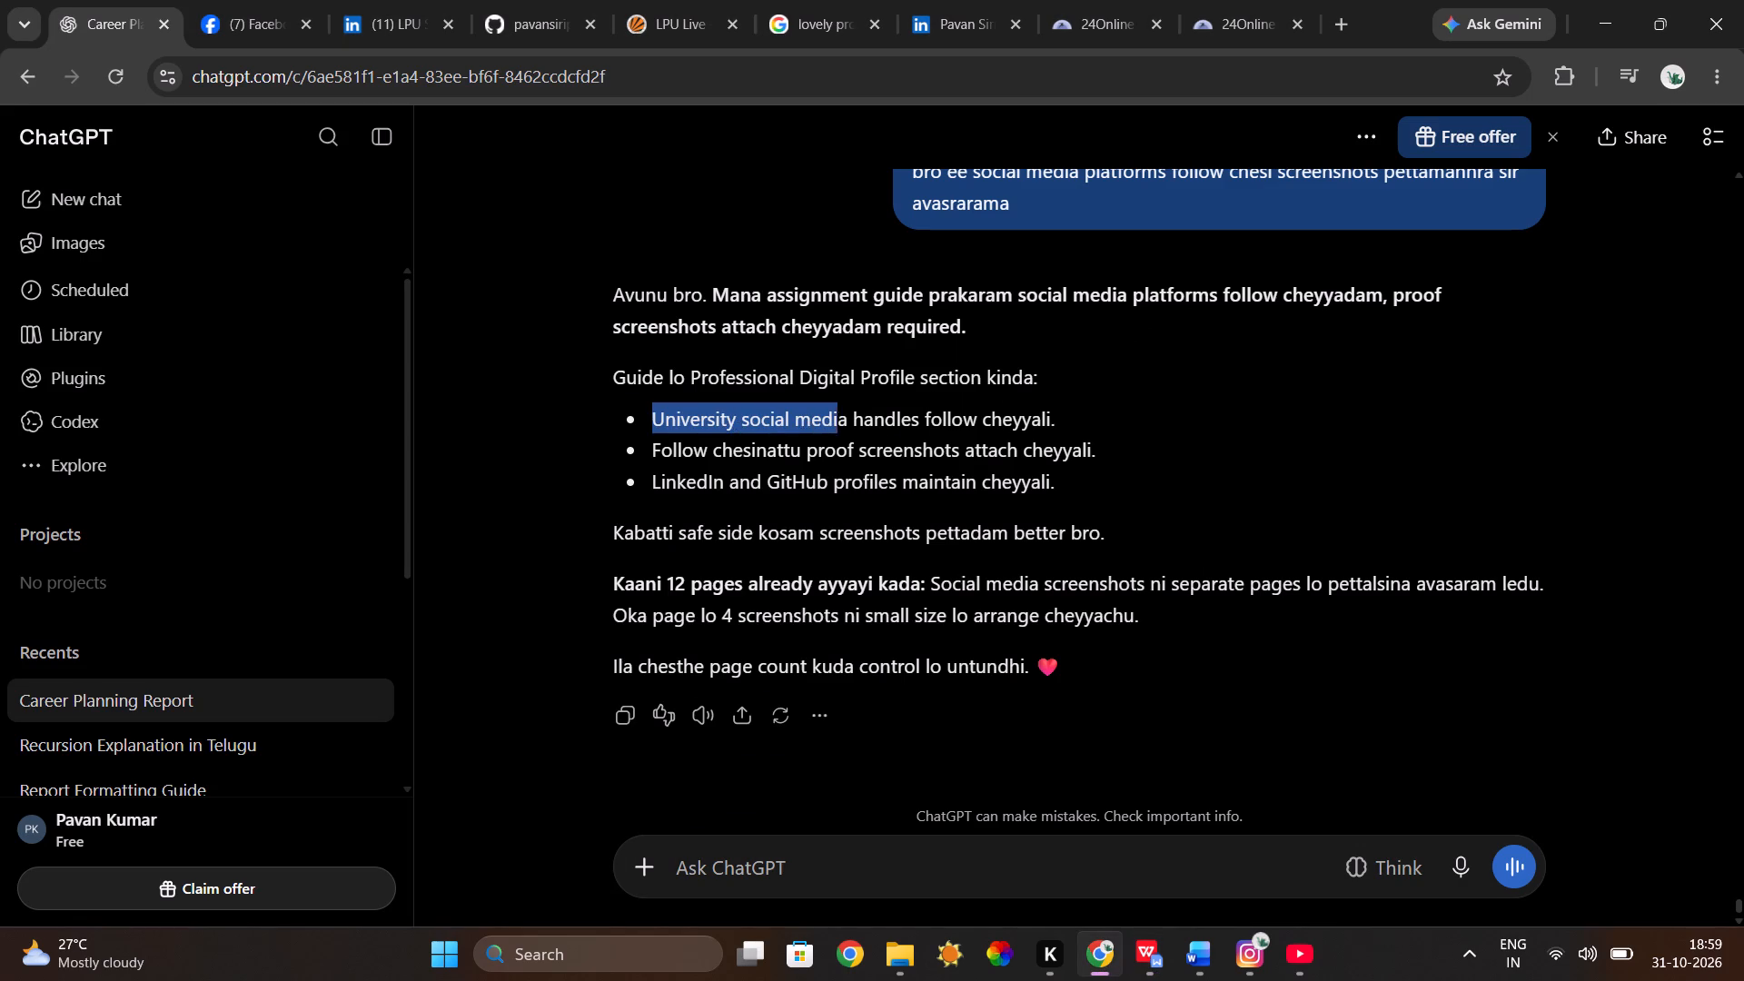
{"action": "left_click_drag", "start_coordinate": [862, 422], "coordinate": [908, 411]}
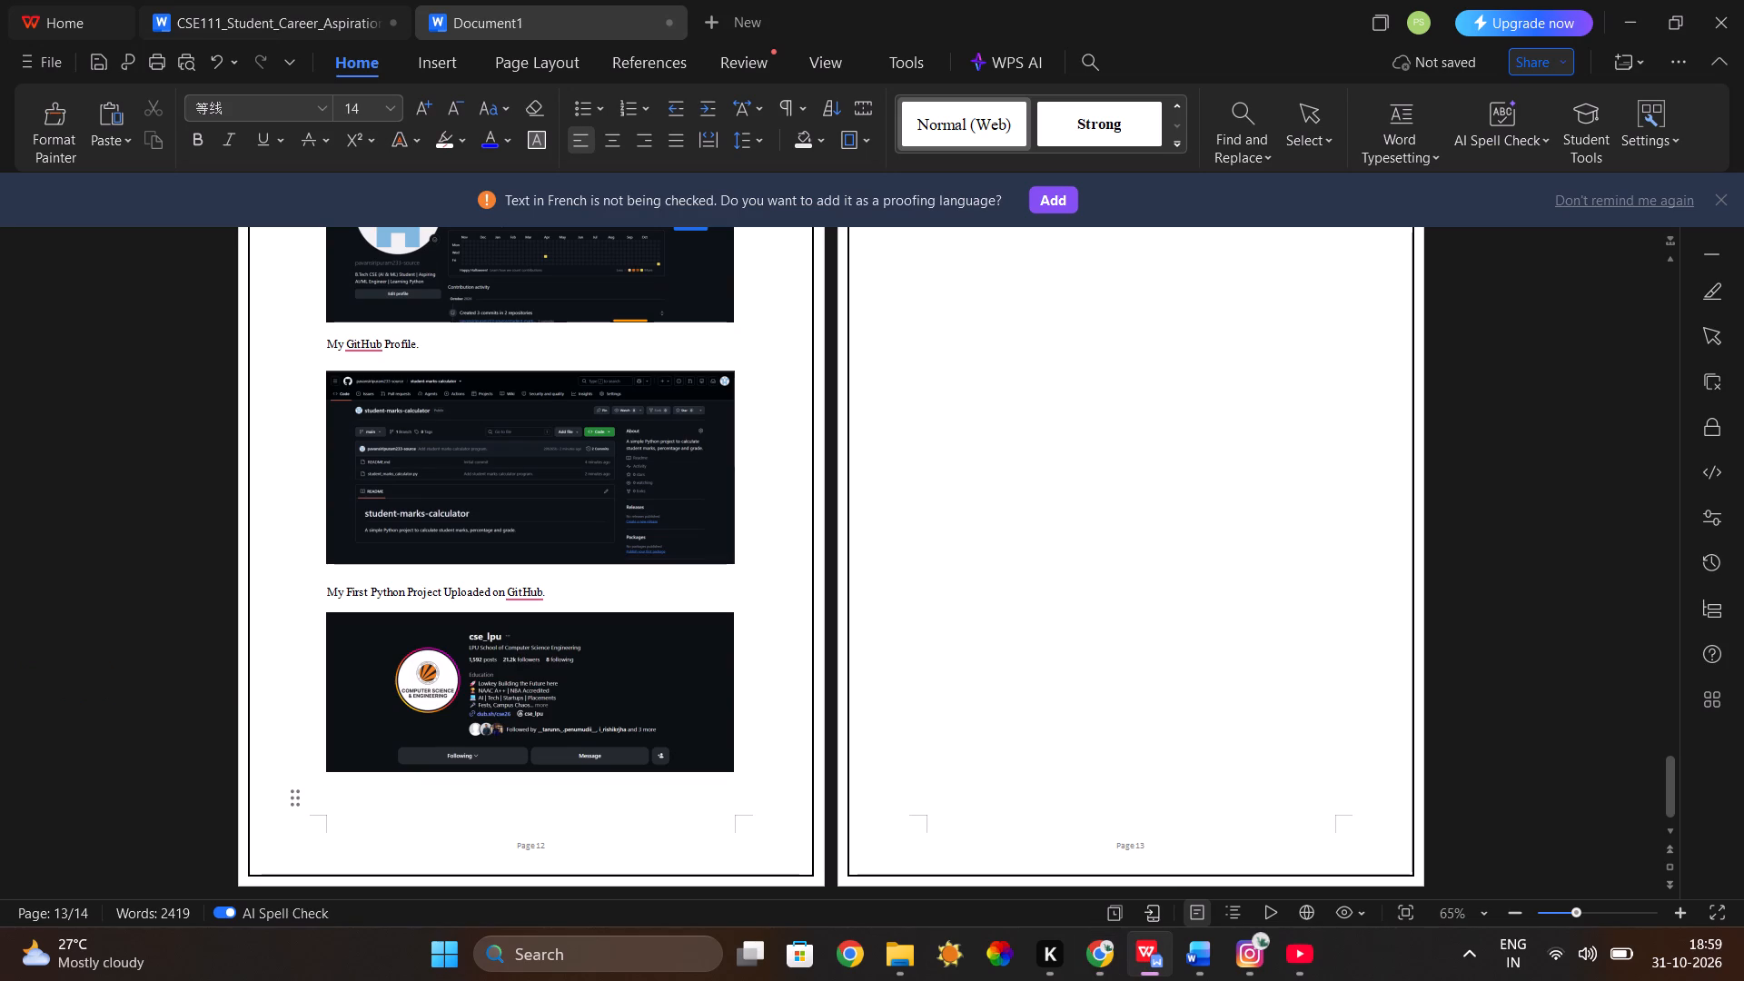
Paste the caption "LPU Instagram Page" below the cse_lpu screenshot and format it in Times New Roman, size 12, with 1.5 line spacing.
{"action": "key", "text": "ctrl+v"}
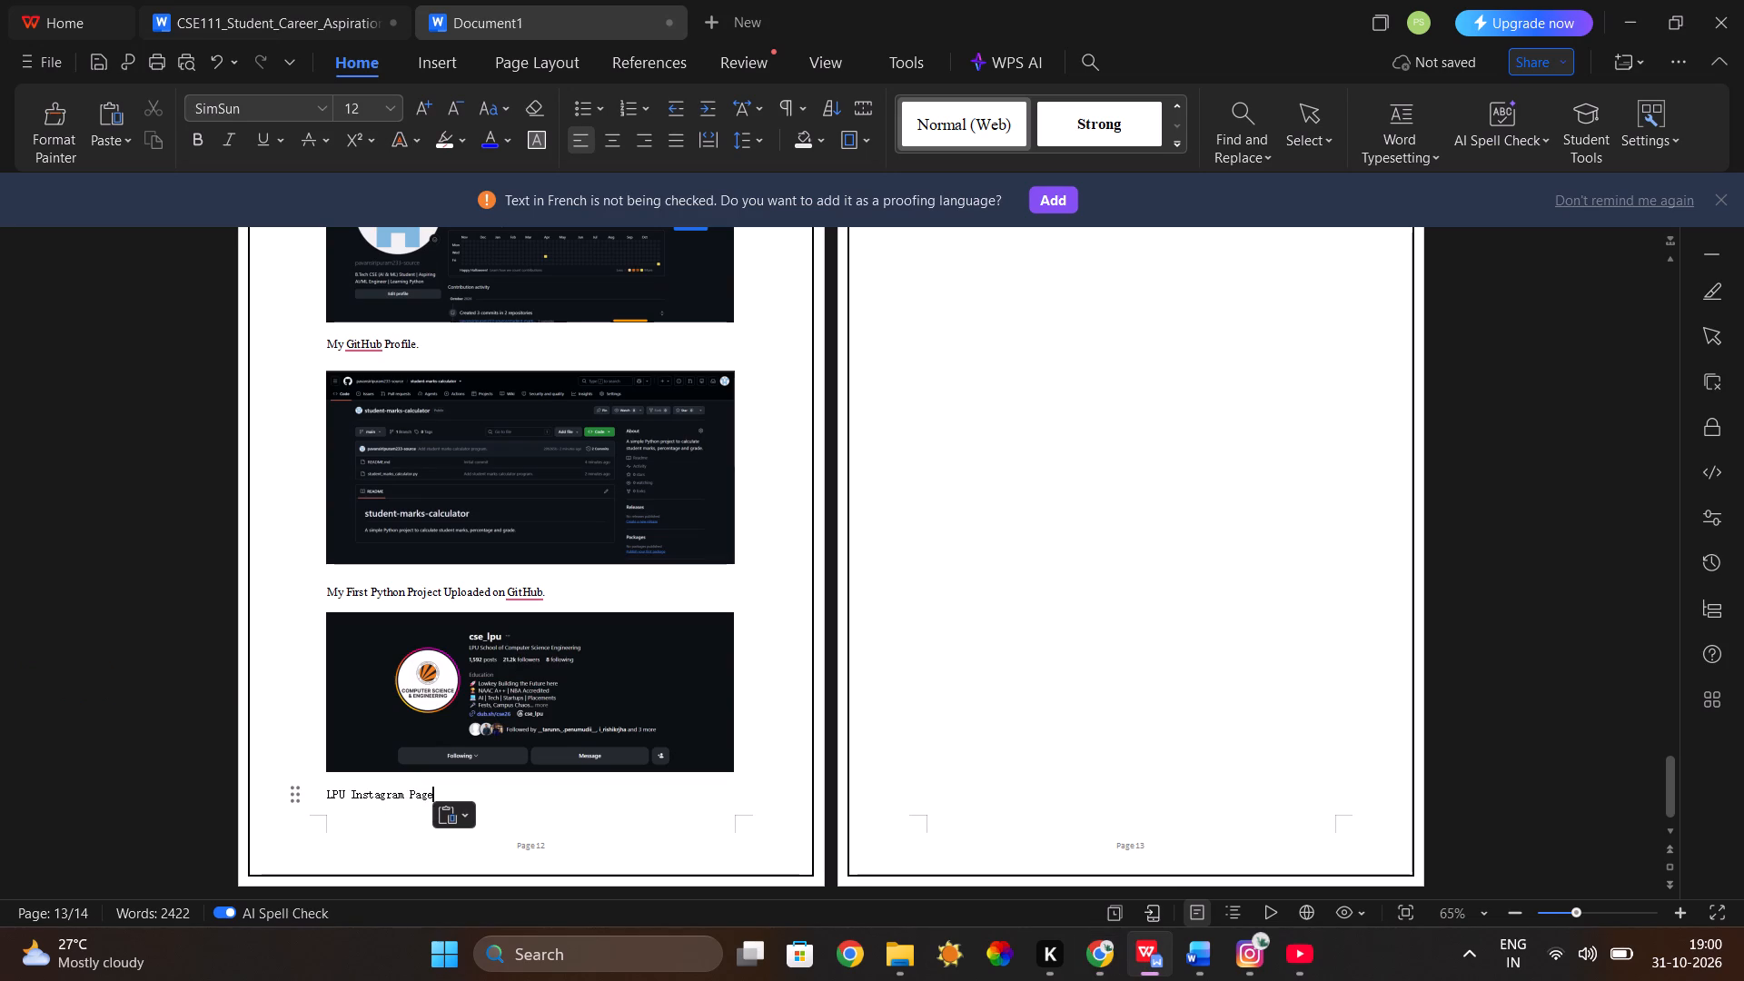
{"action": "left_click_drag", "start_coordinate": [322, 793], "coordinate": [474, 797]}
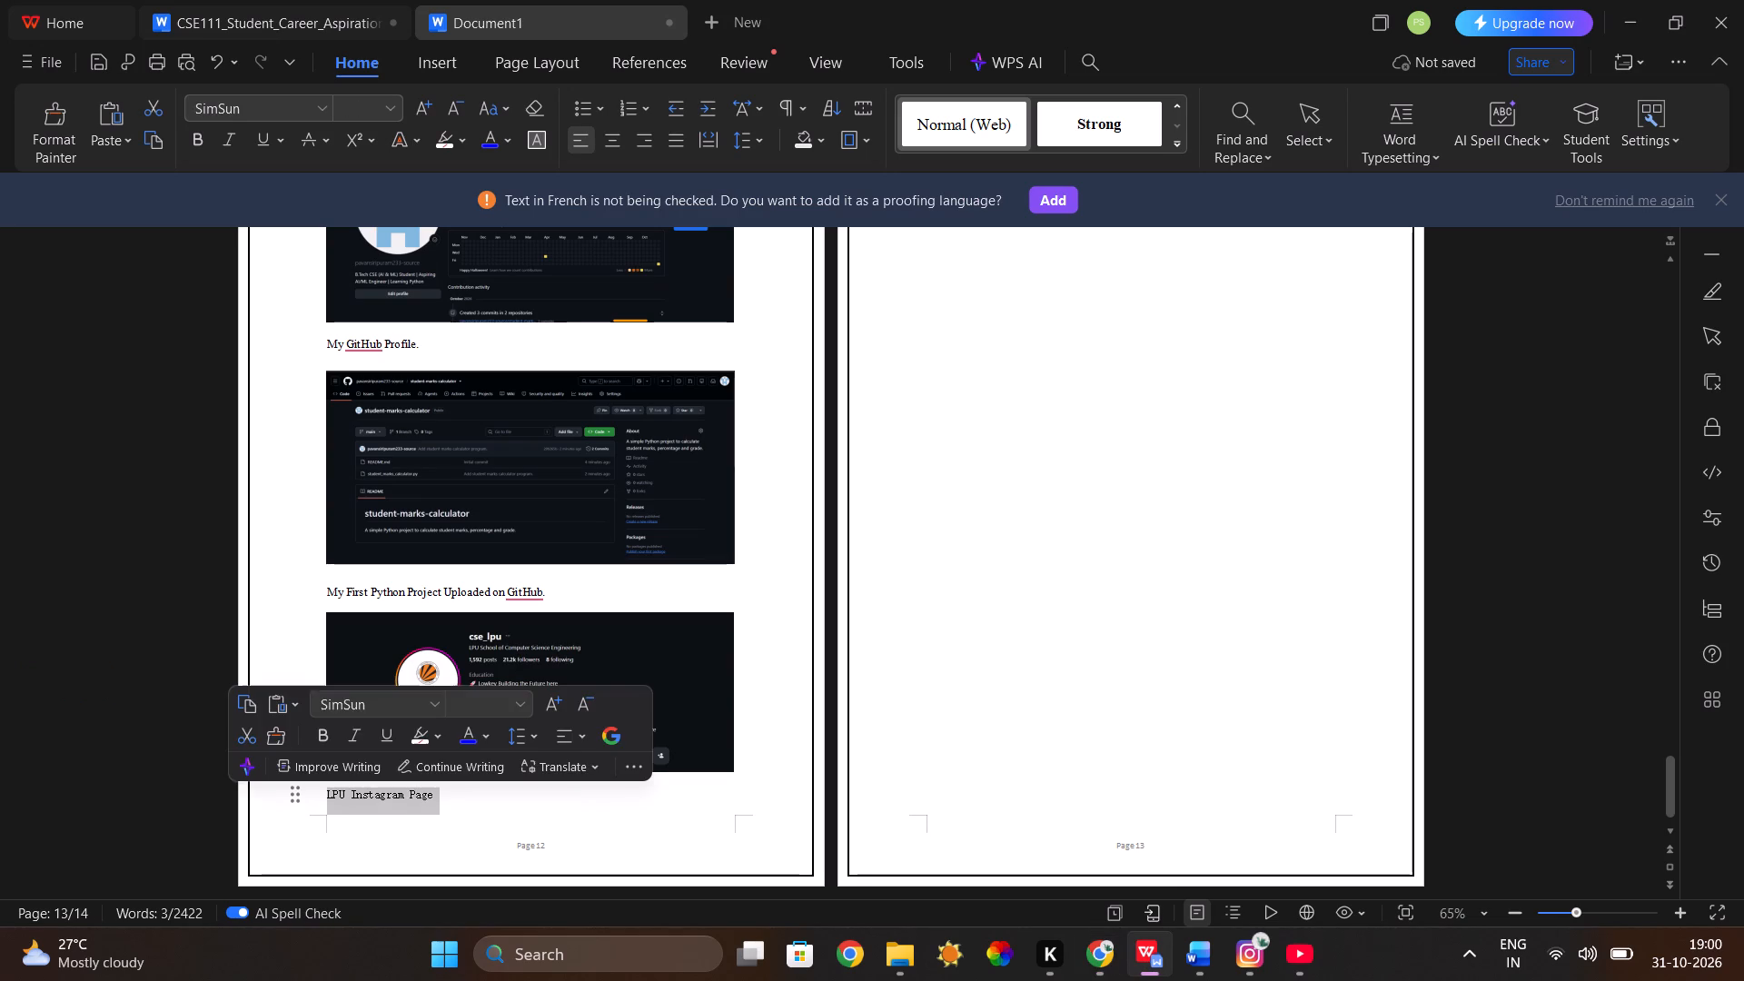
{"action": "left_click", "coordinate": [425, 708]}
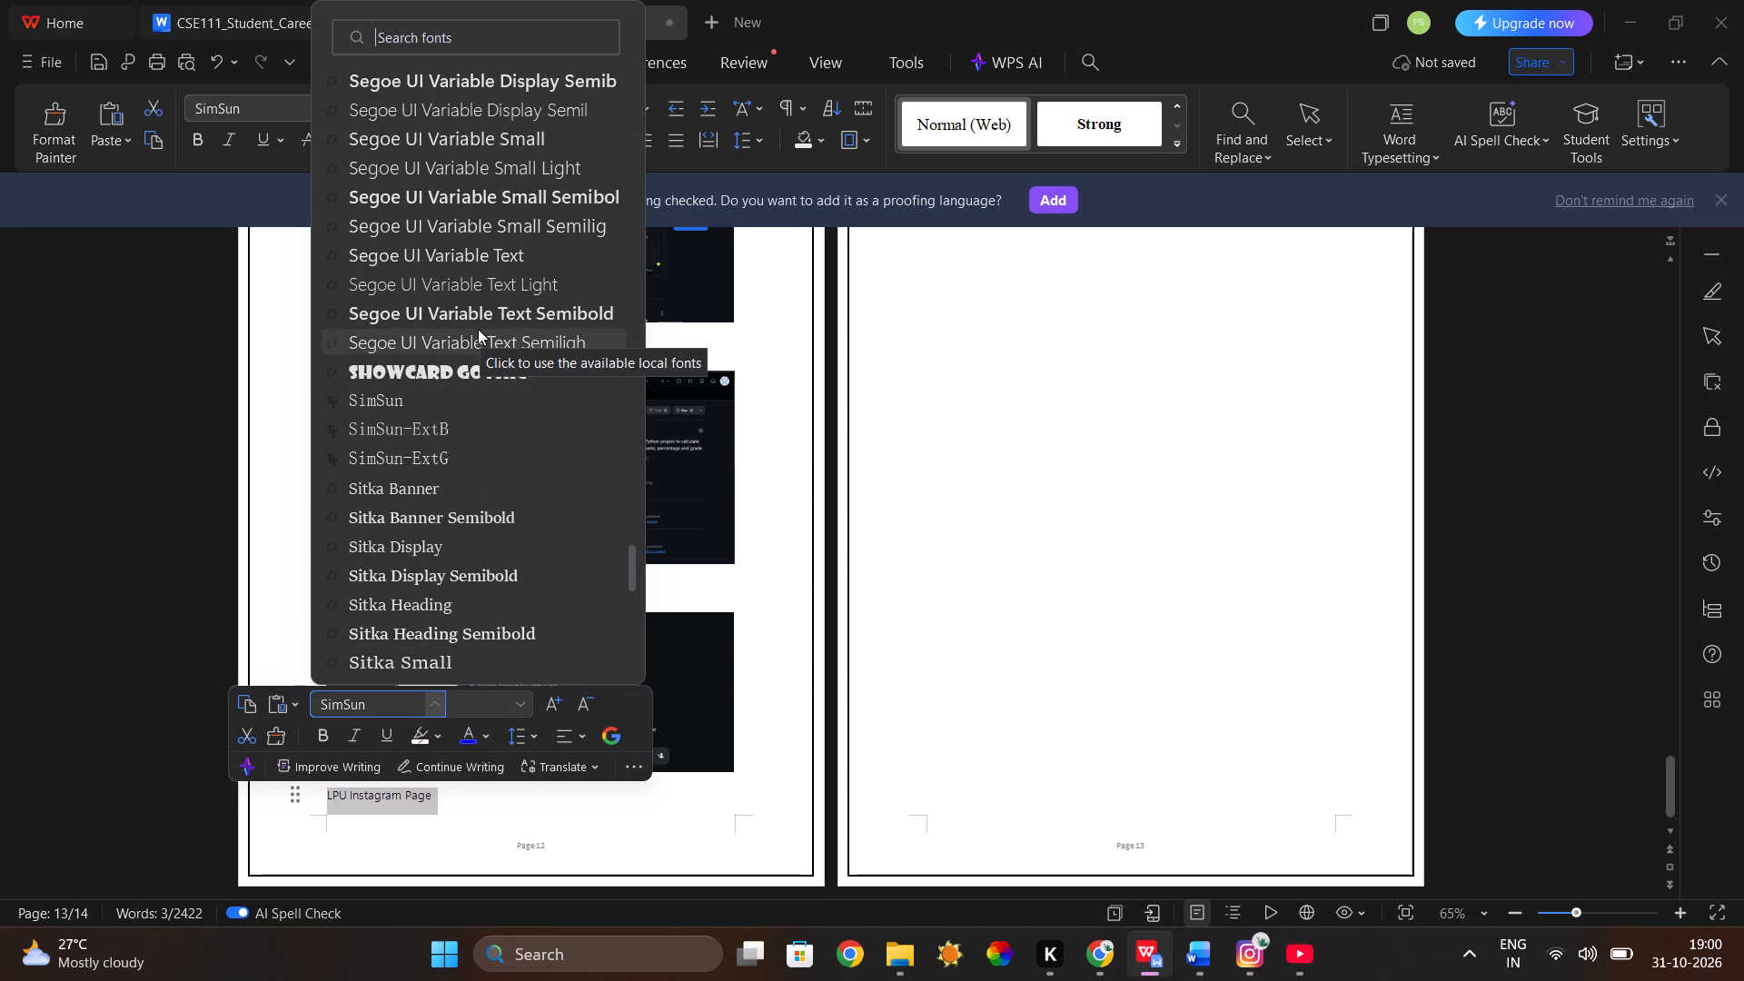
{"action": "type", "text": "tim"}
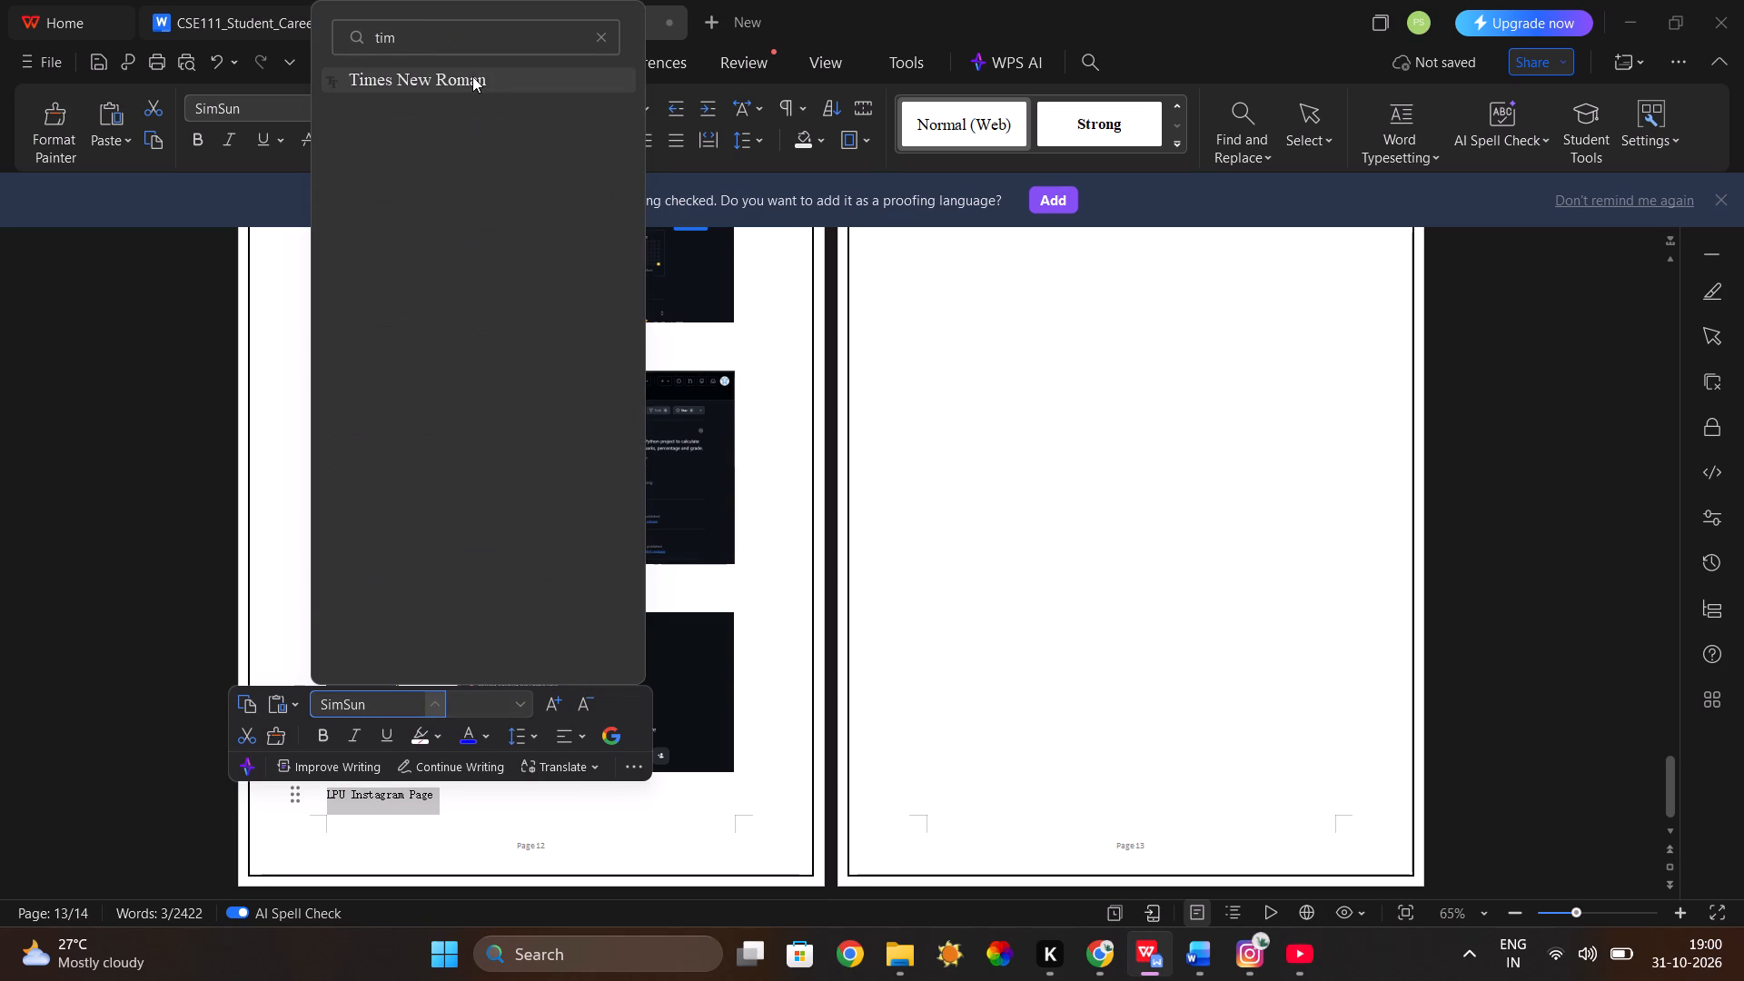
{"action": "left_click", "coordinate": [472, 76]}
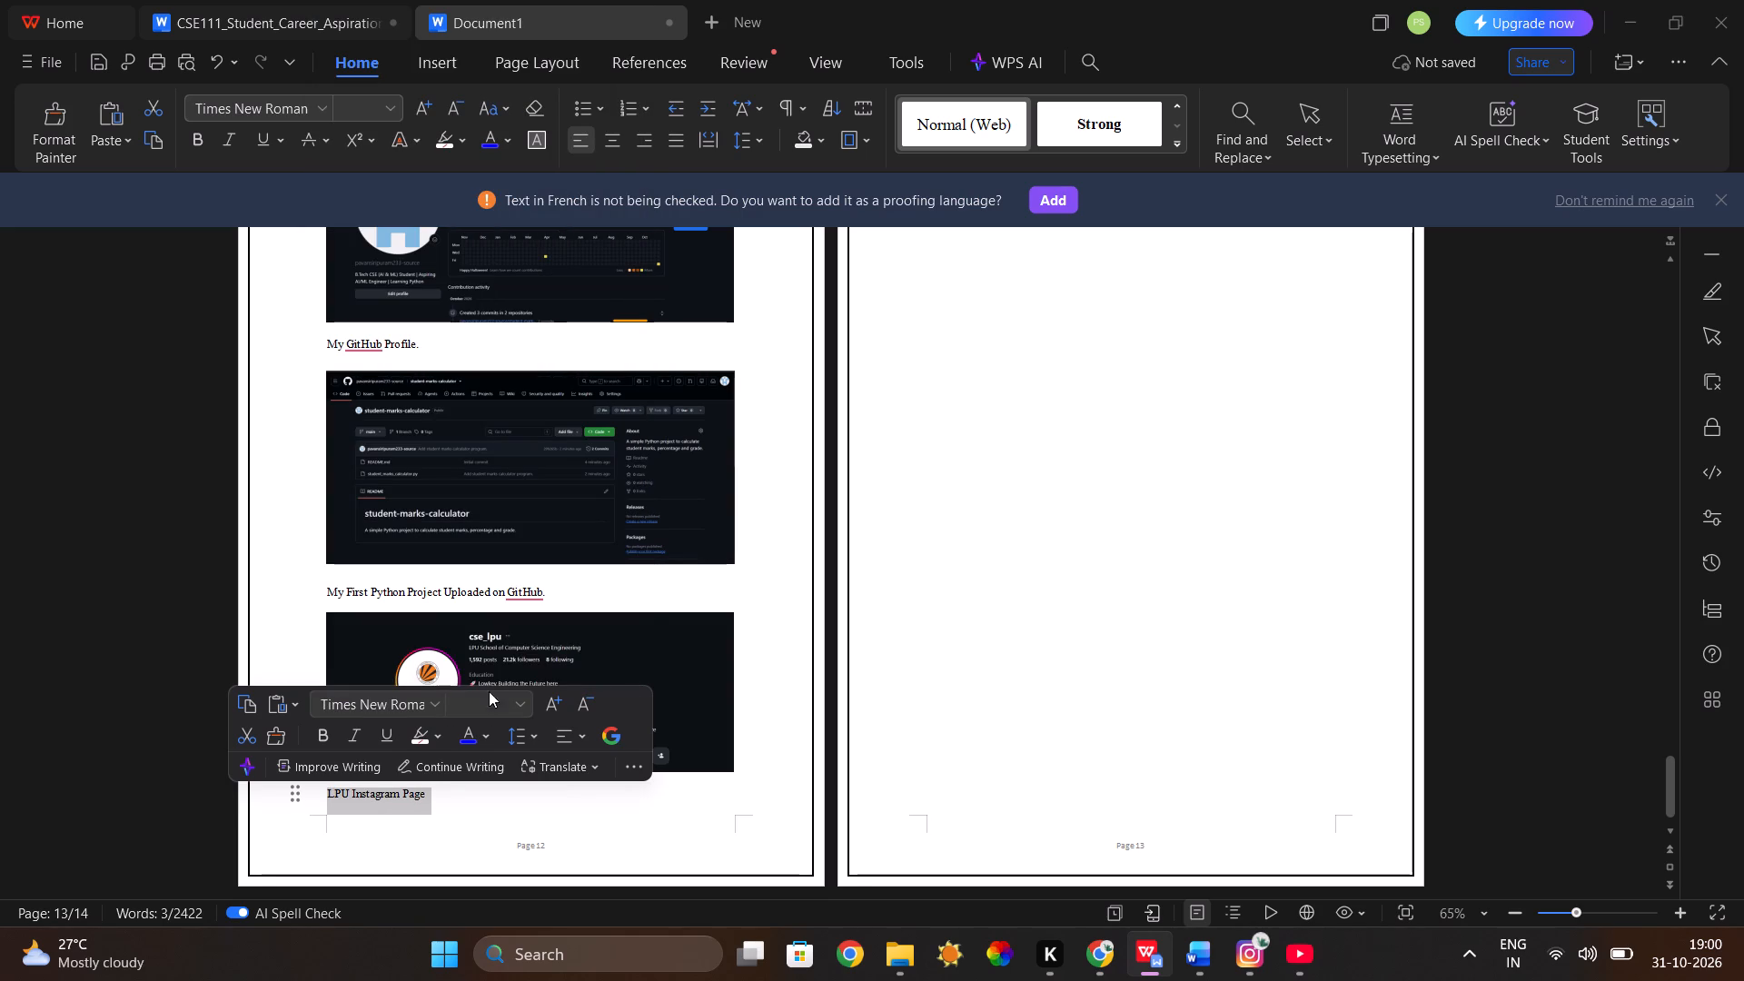
{"action": "left_click", "coordinate": [524, 709]}
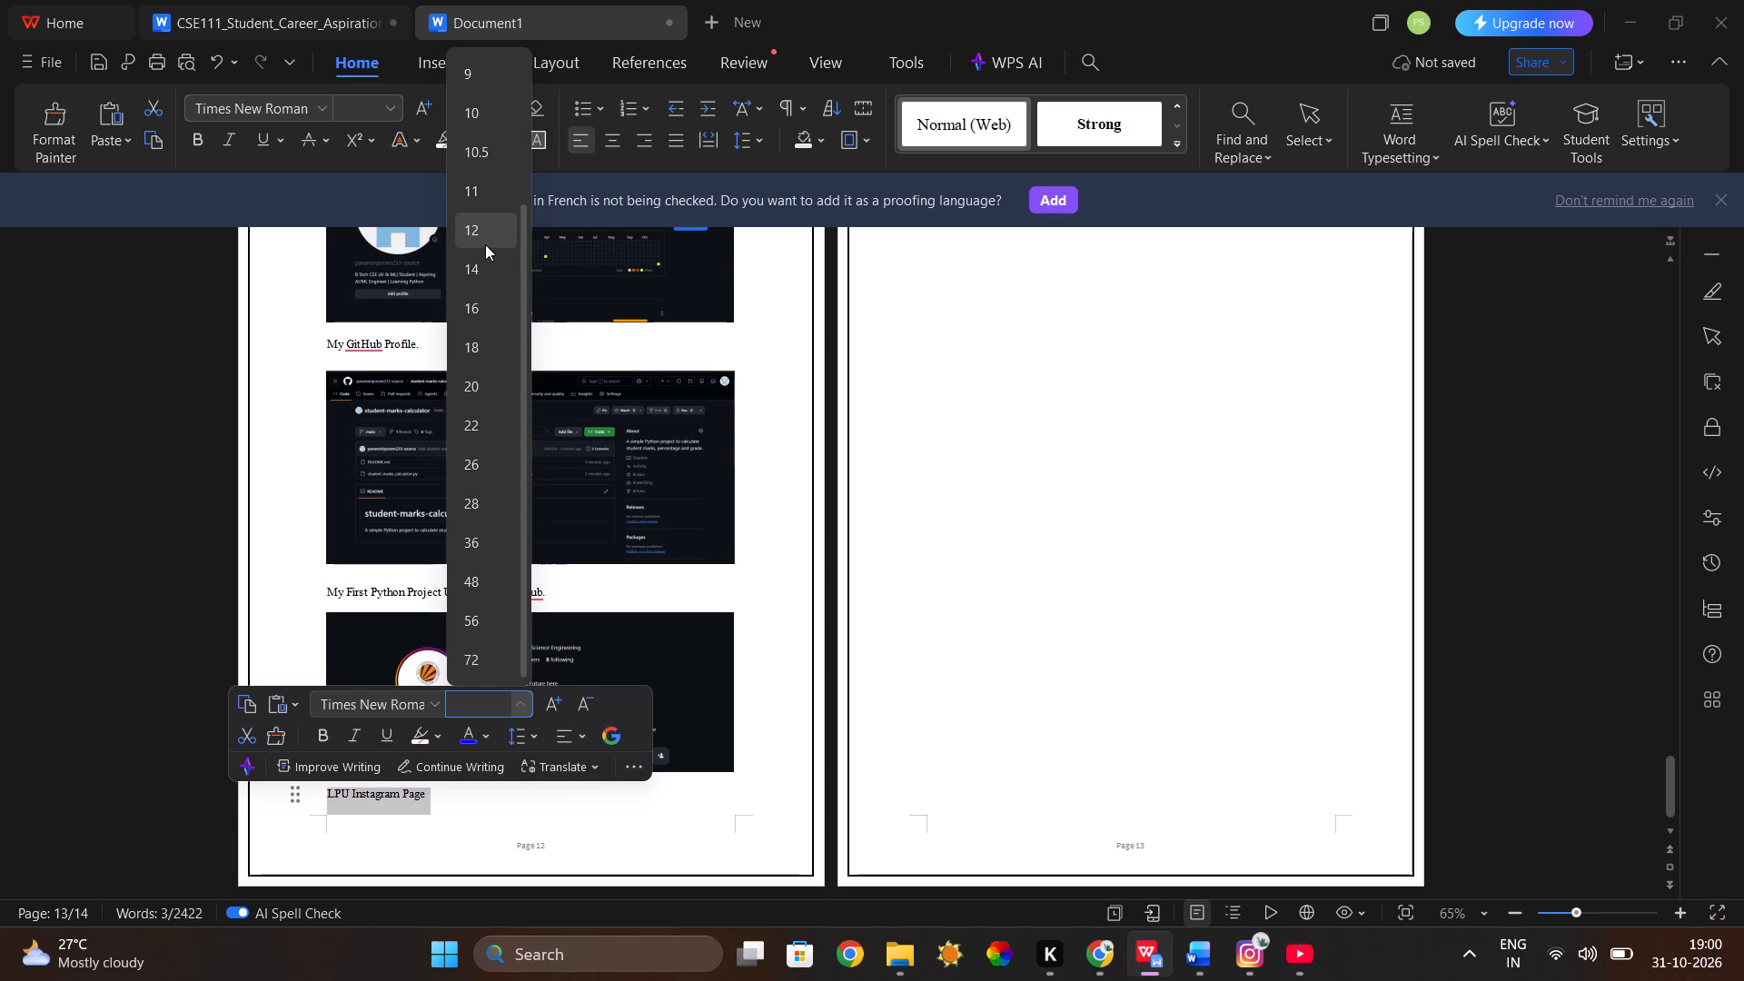
{"action": "left_click", "coordinate": [485, 244]}
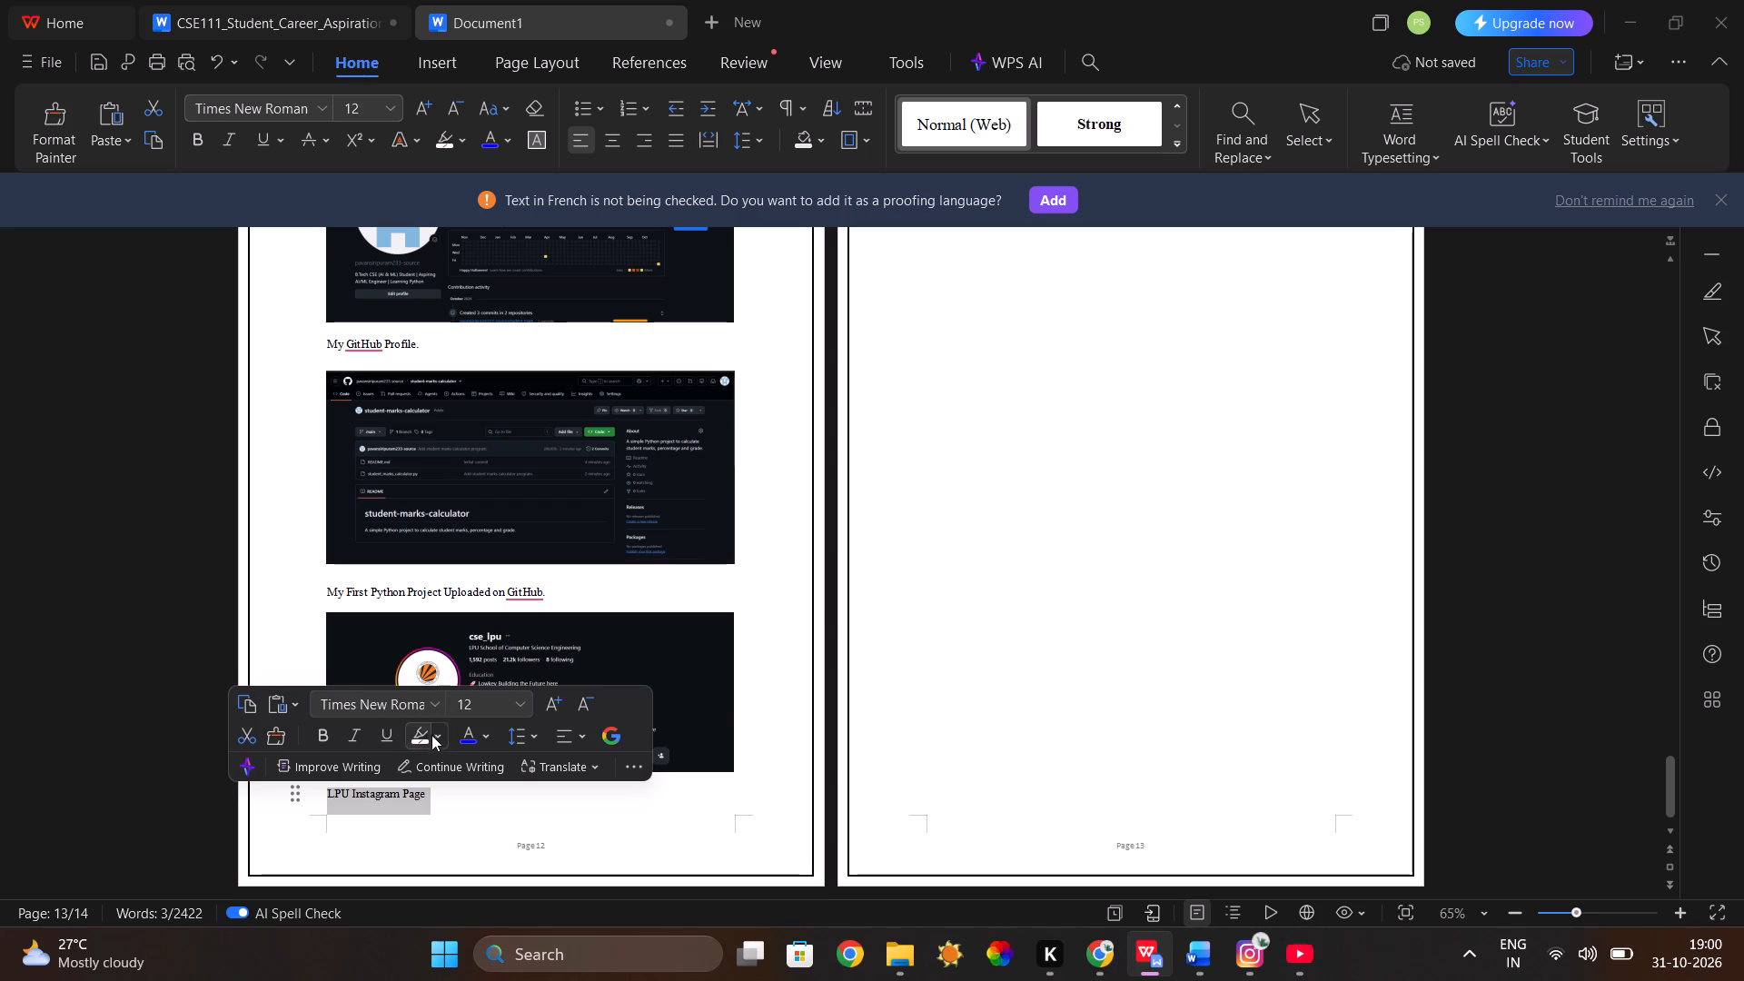
{"action": "left_click", "coordinate": [514, 735]}
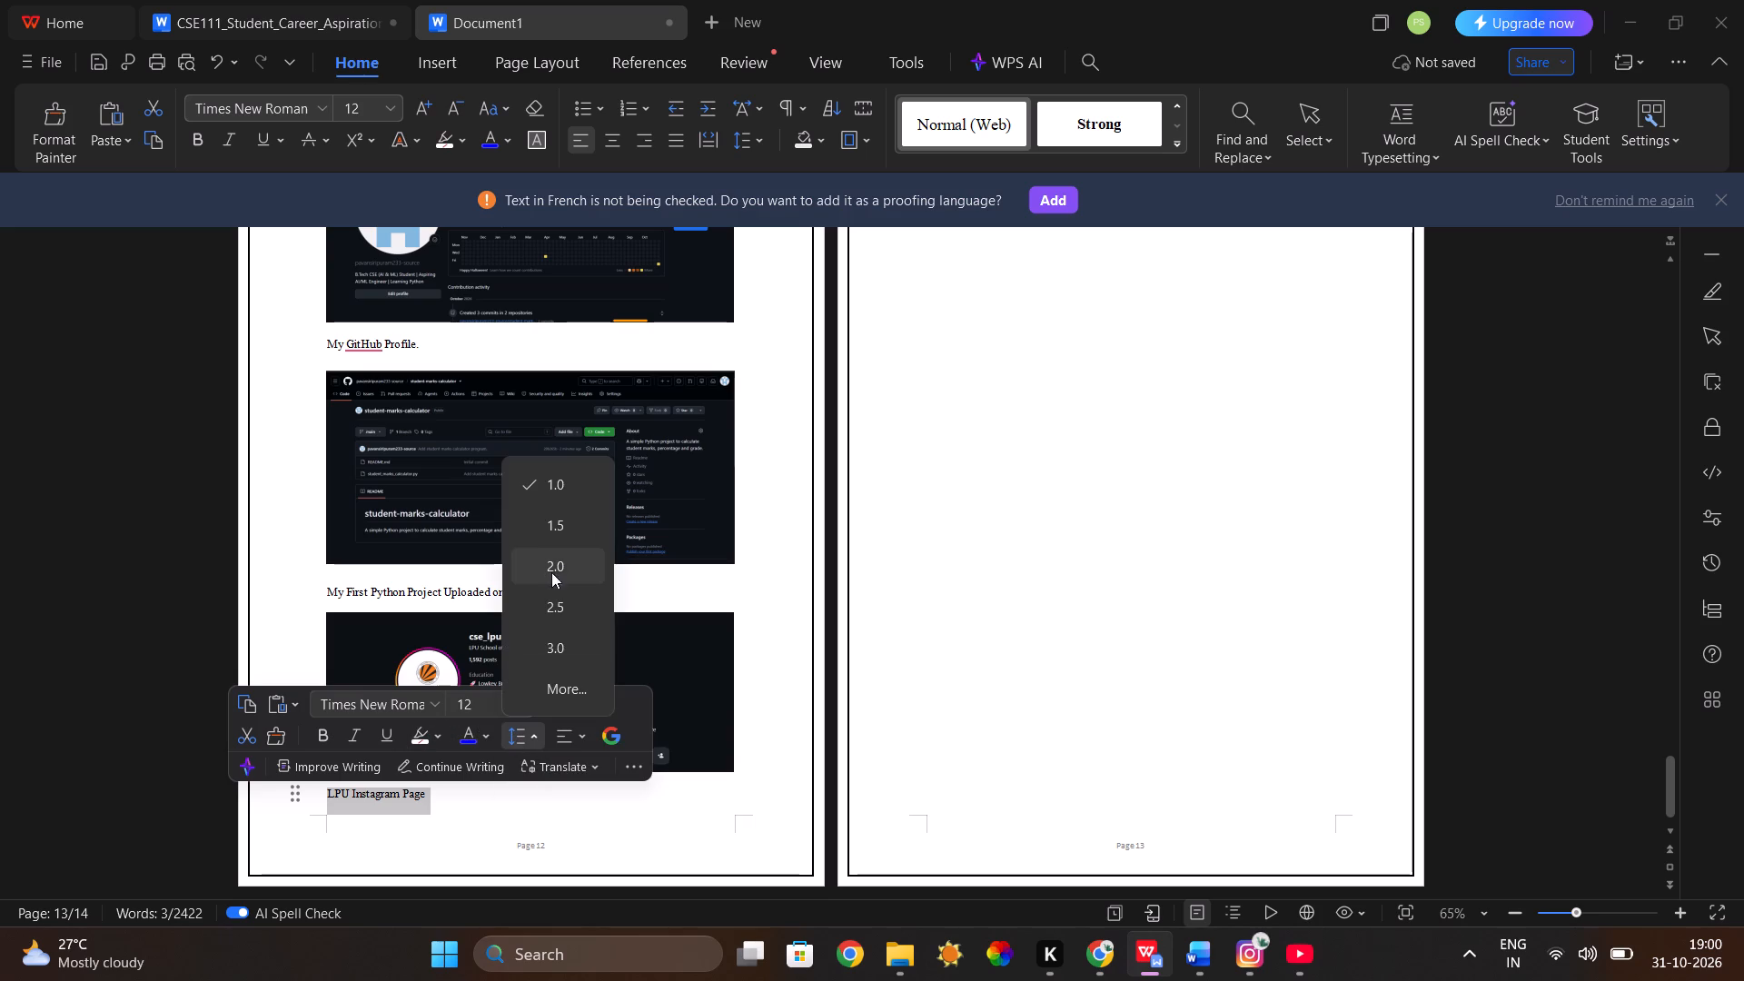
{"action": "left_click", "coordinate": [554, 511]}
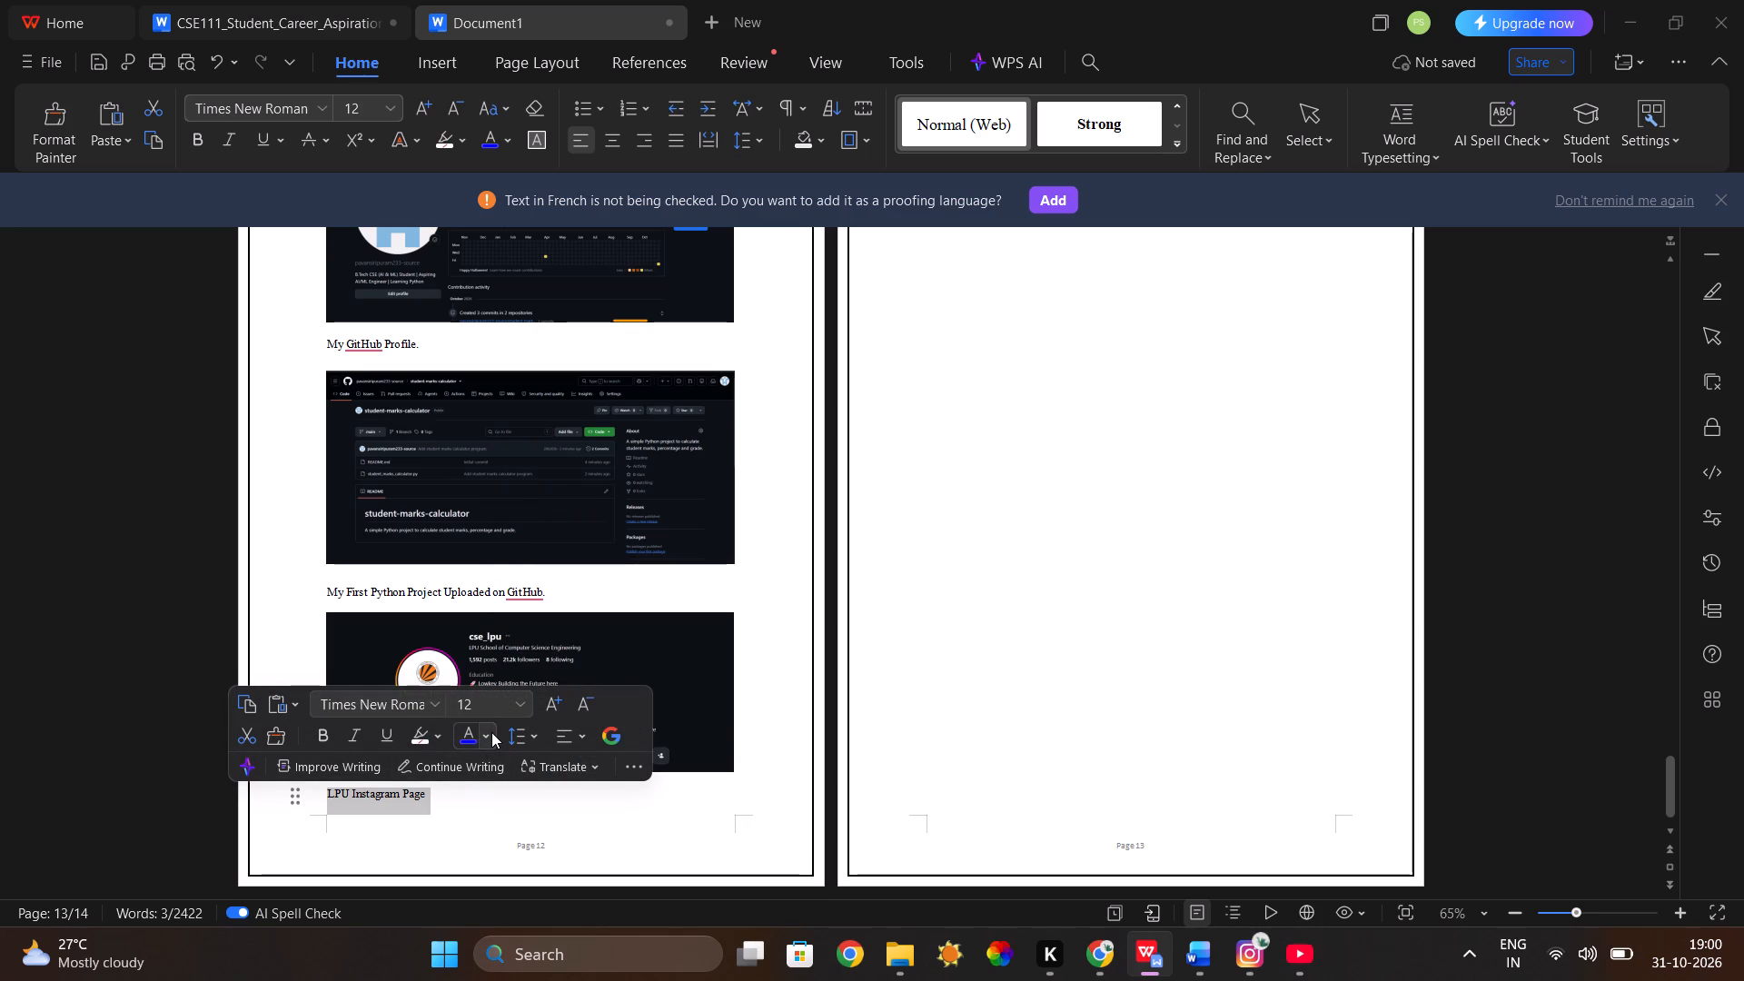
Copy the LPU School of Computer Science Engineering YouTube screenshot from the Gallery and paste it on the blank page after the Instagram caption.
{"action": "scroll", "coordinate": [475, 802], "scroll_direction": "up", "scroll_amount": 3, "text": "ctrl"}
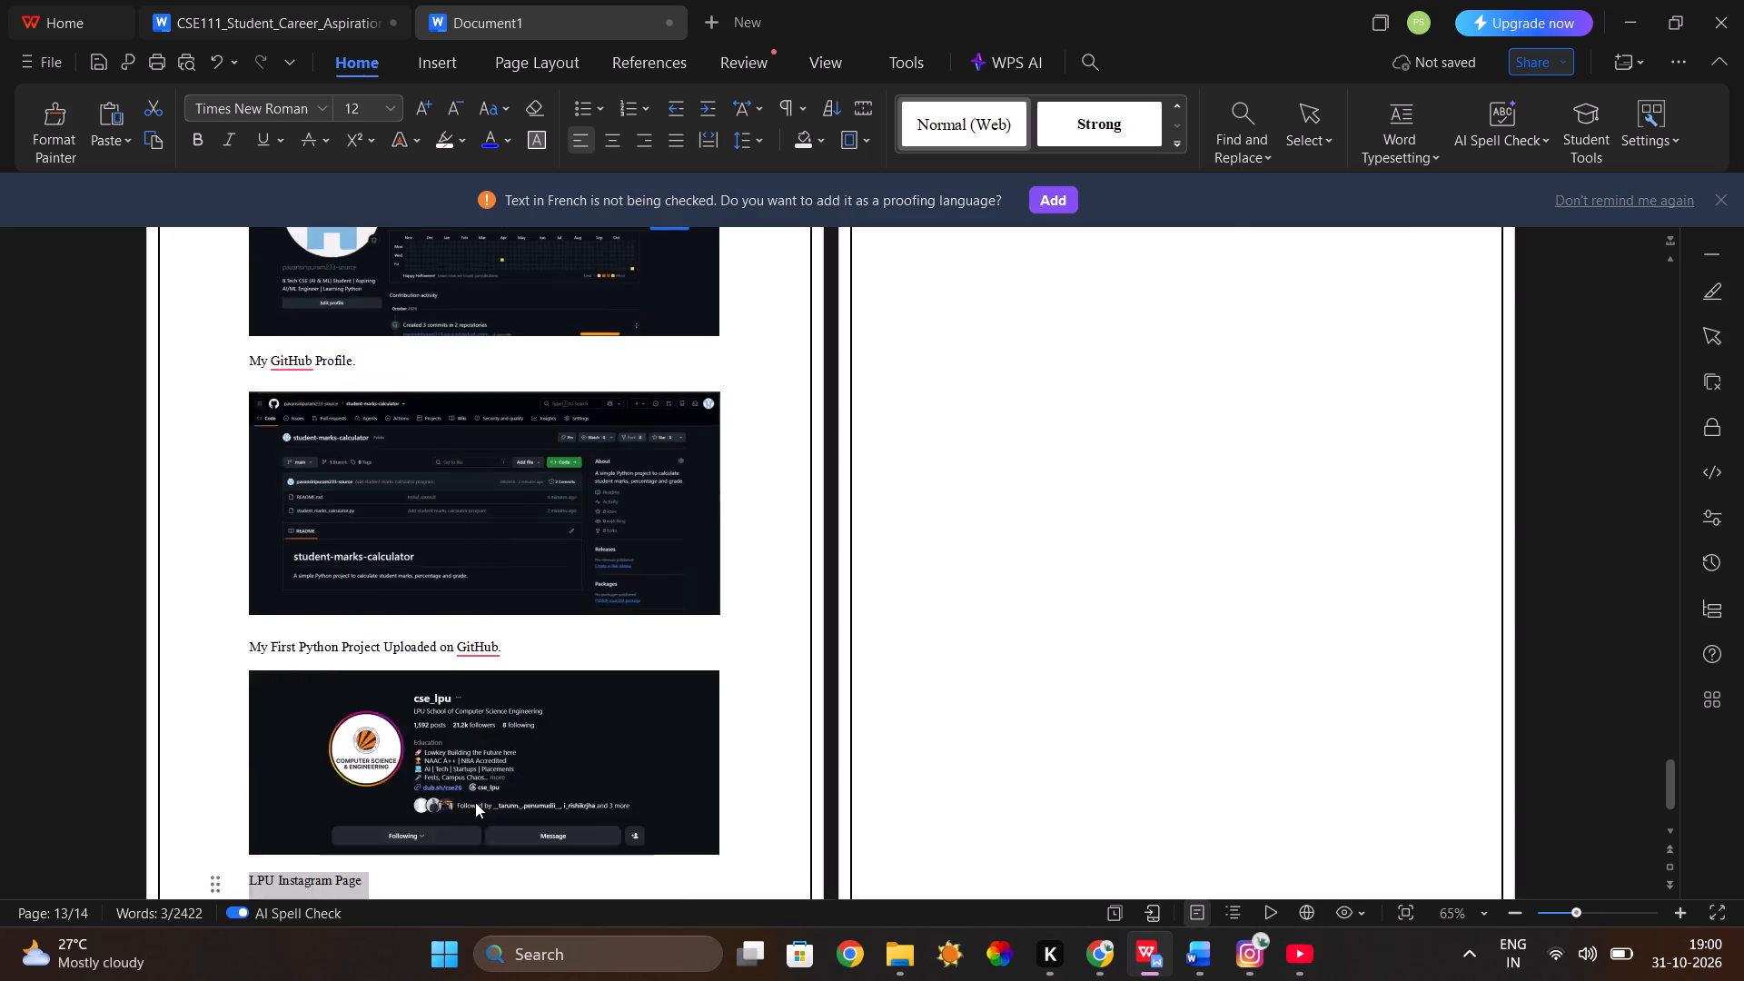
{"action": "scroll", "coordinate": [666, 750], "scroll_direction": "down", "scroll_amount": 2}
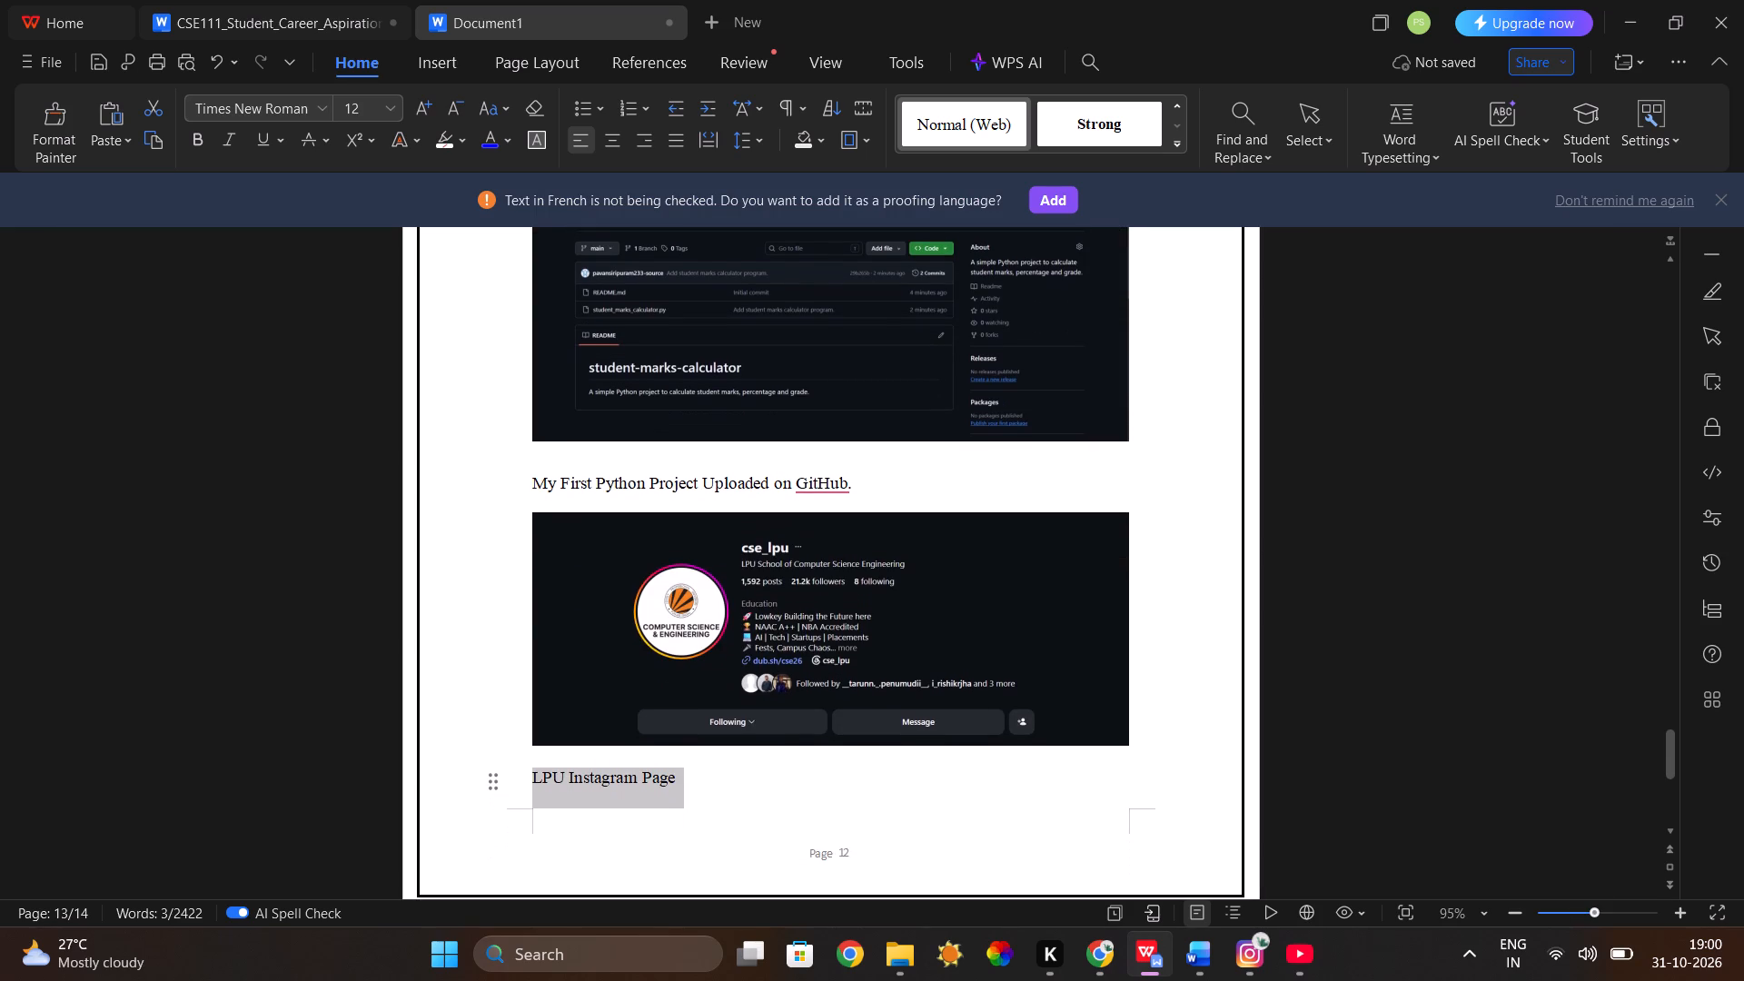
{"action": "scroll", "coordinate": [666, 750], "scroll_direction": "down", "scroll_amount": 1}
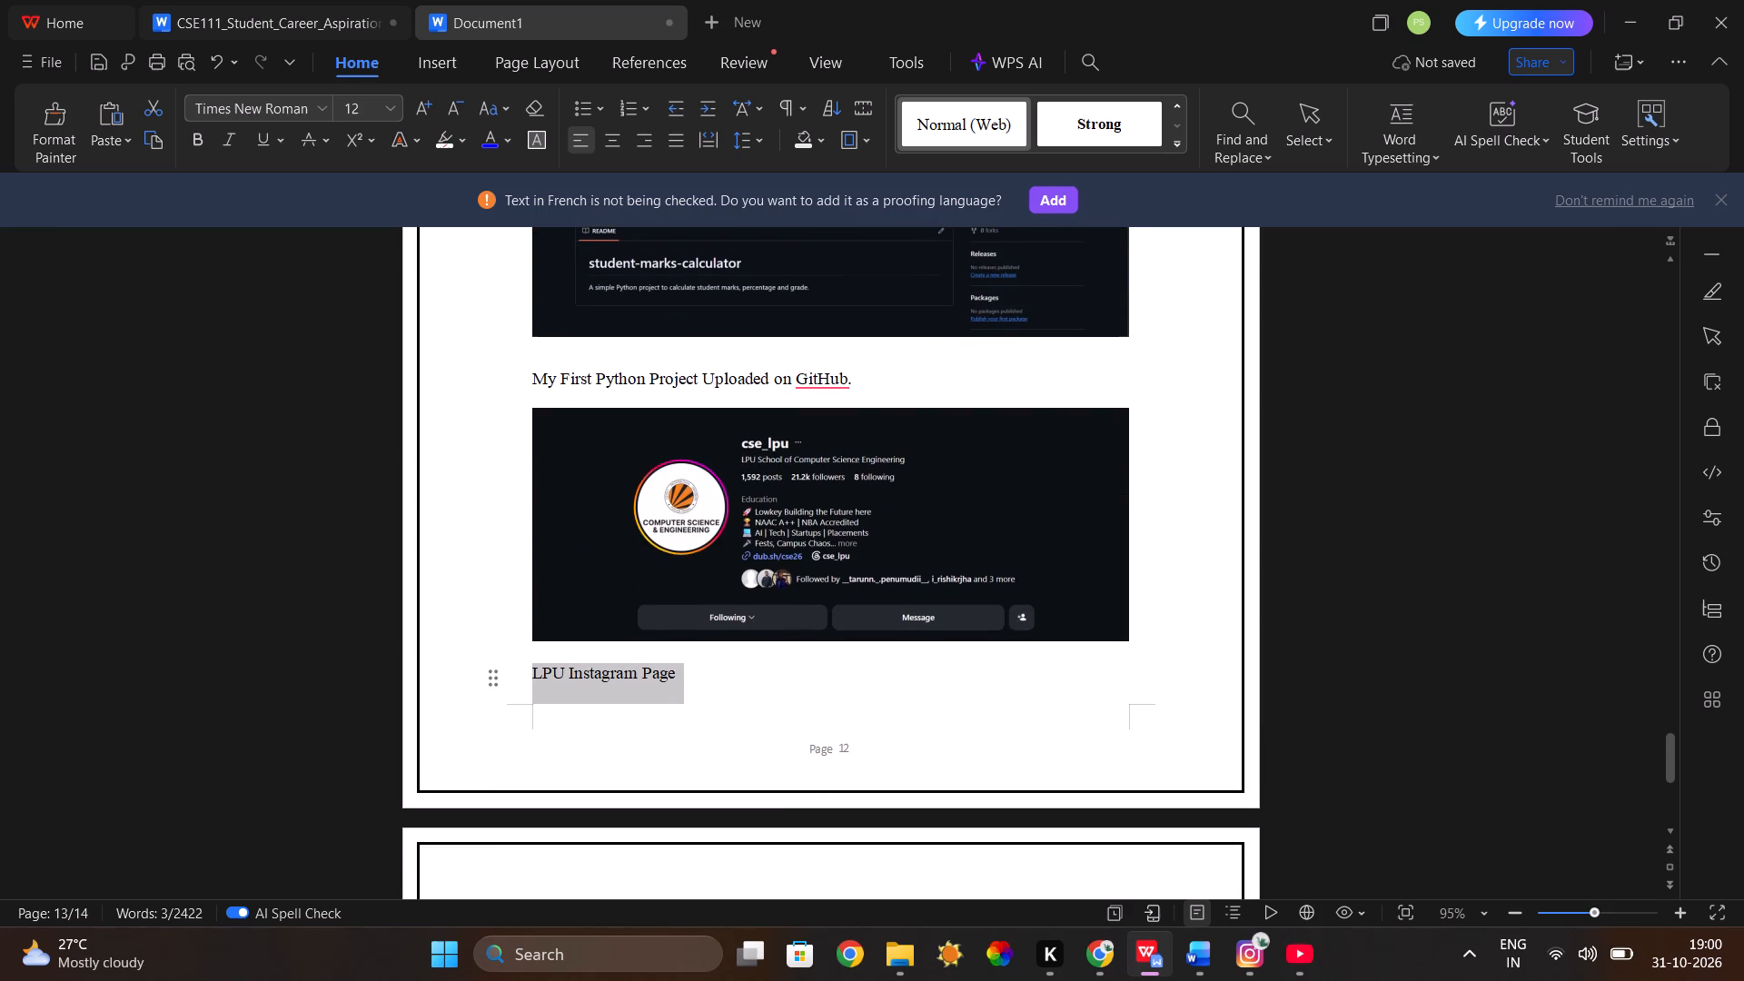
{"action": "scroll", "coordinate": [666, 750], "scroll_direction": "down", "scroll_amount": 1}
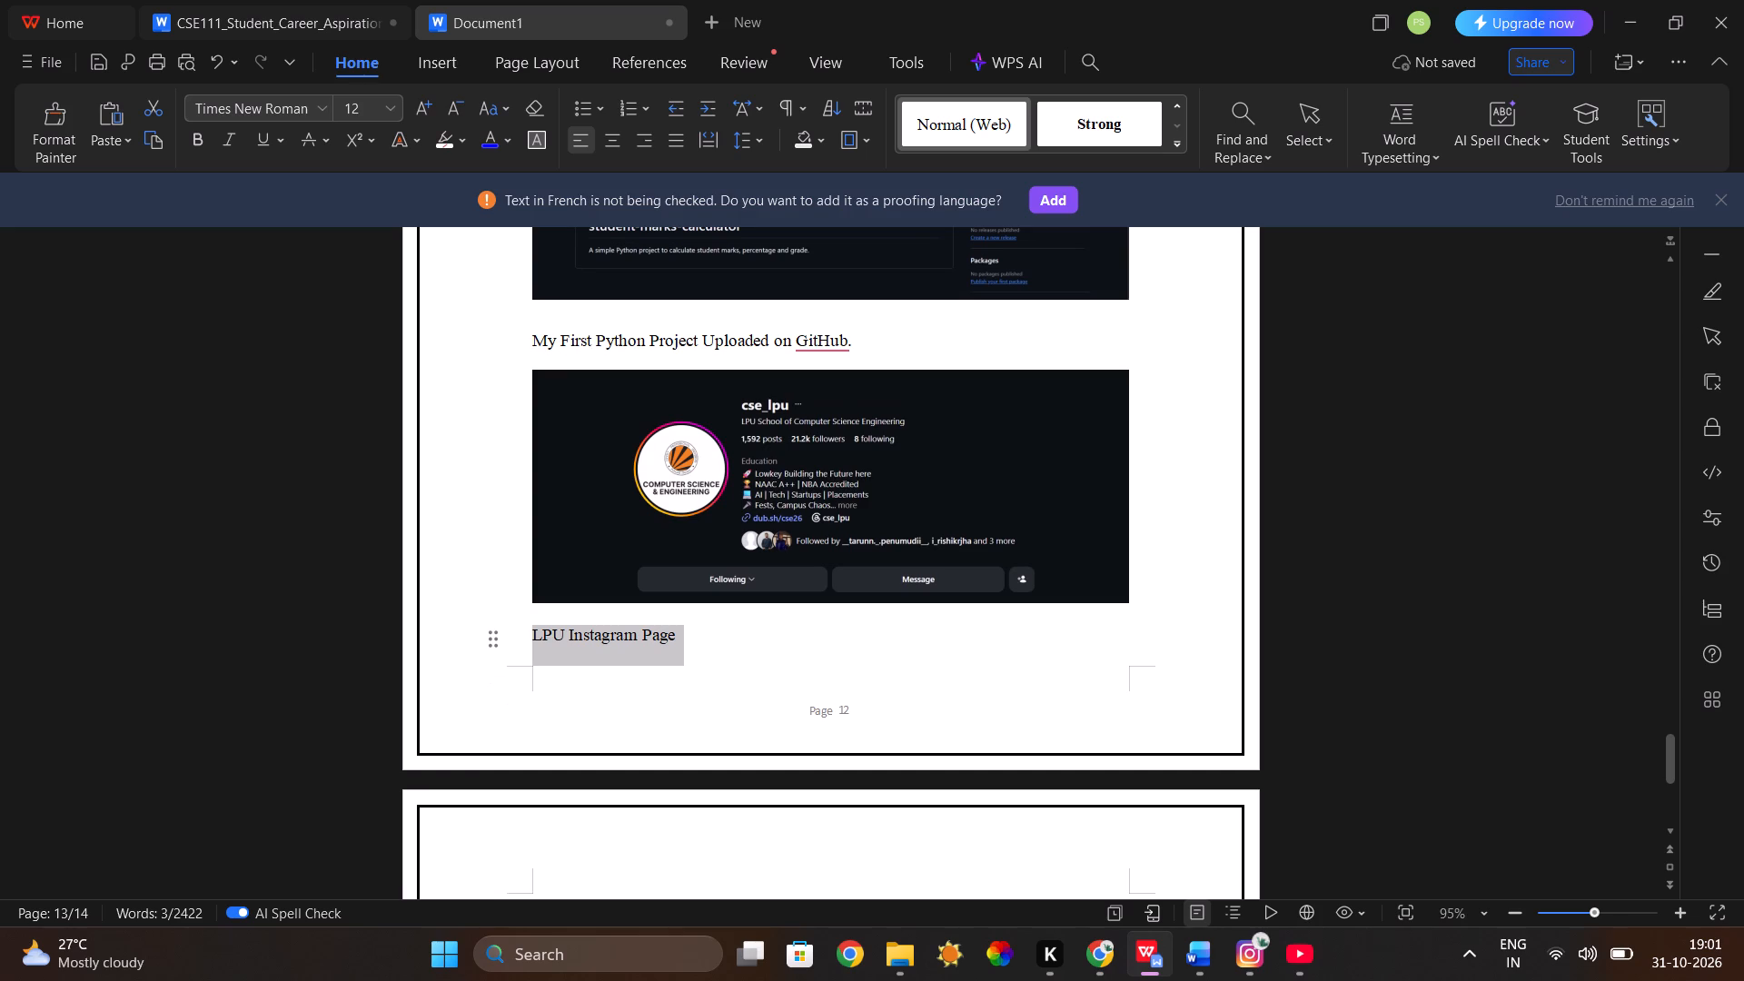
{"action": "scroll", "coordinate": [666, 750], "scroll_direction": "down", "scroll_amount": 1}
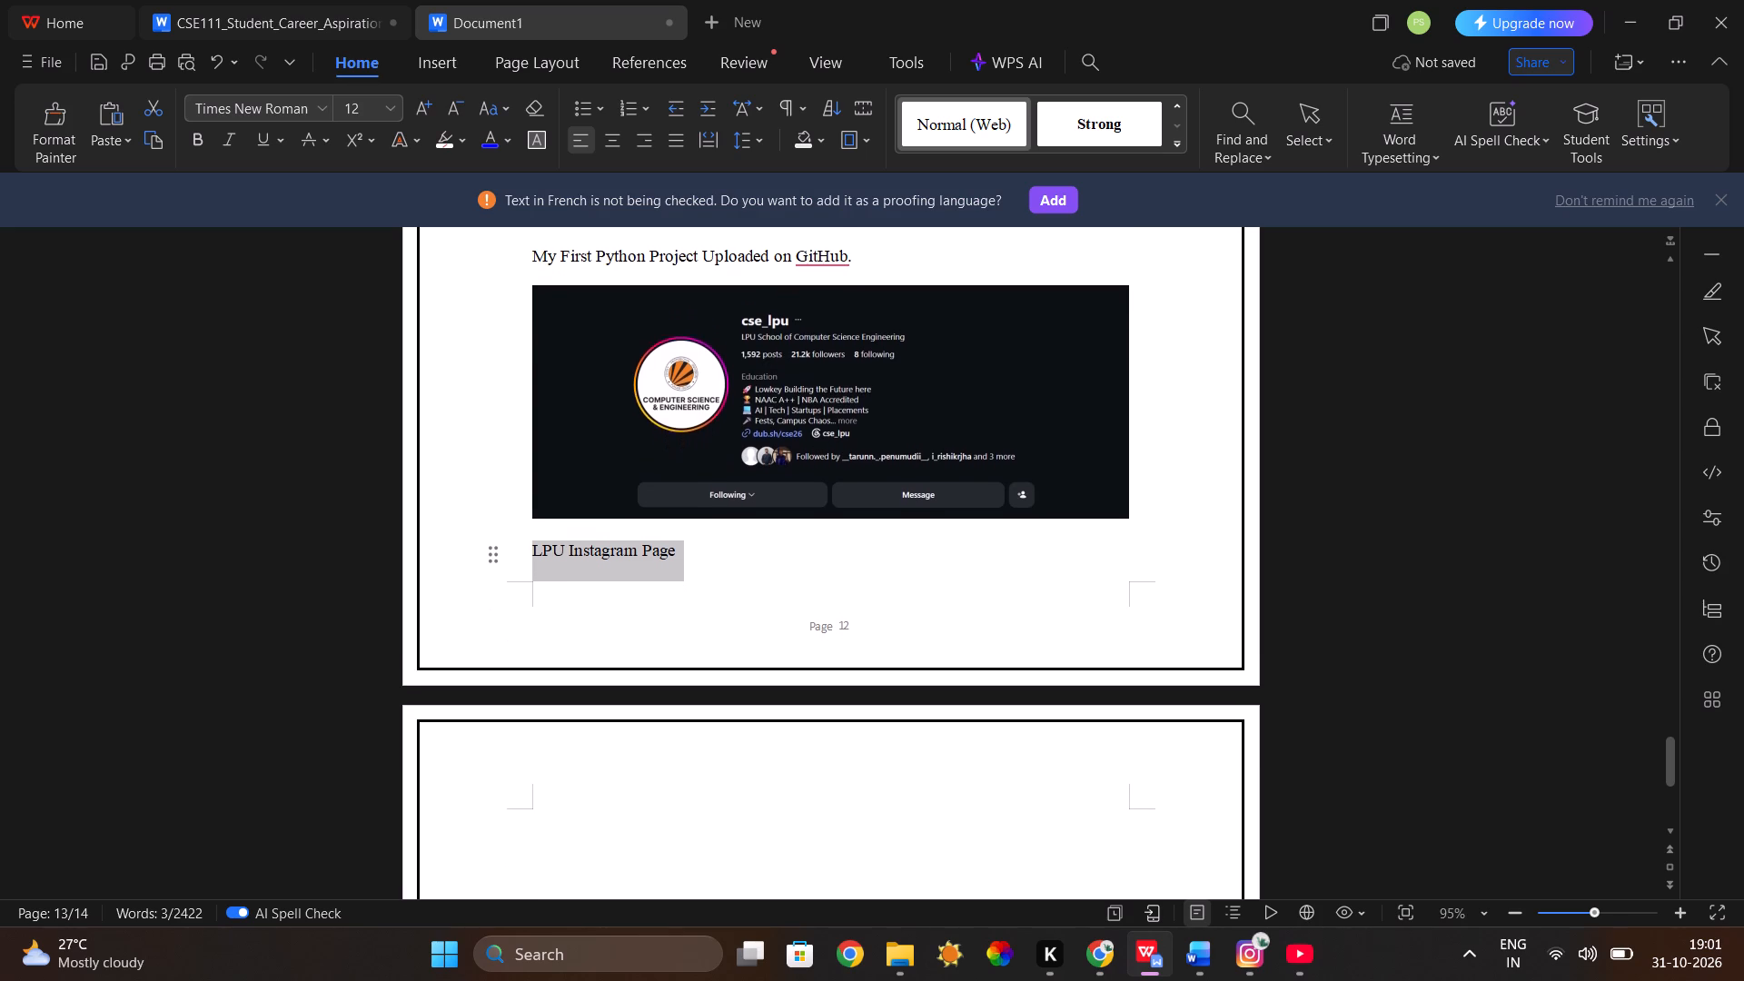
{"action": "scroll", "coordinate": [666, 750], "scroll_direction": "down", "scroll_amount": 4}
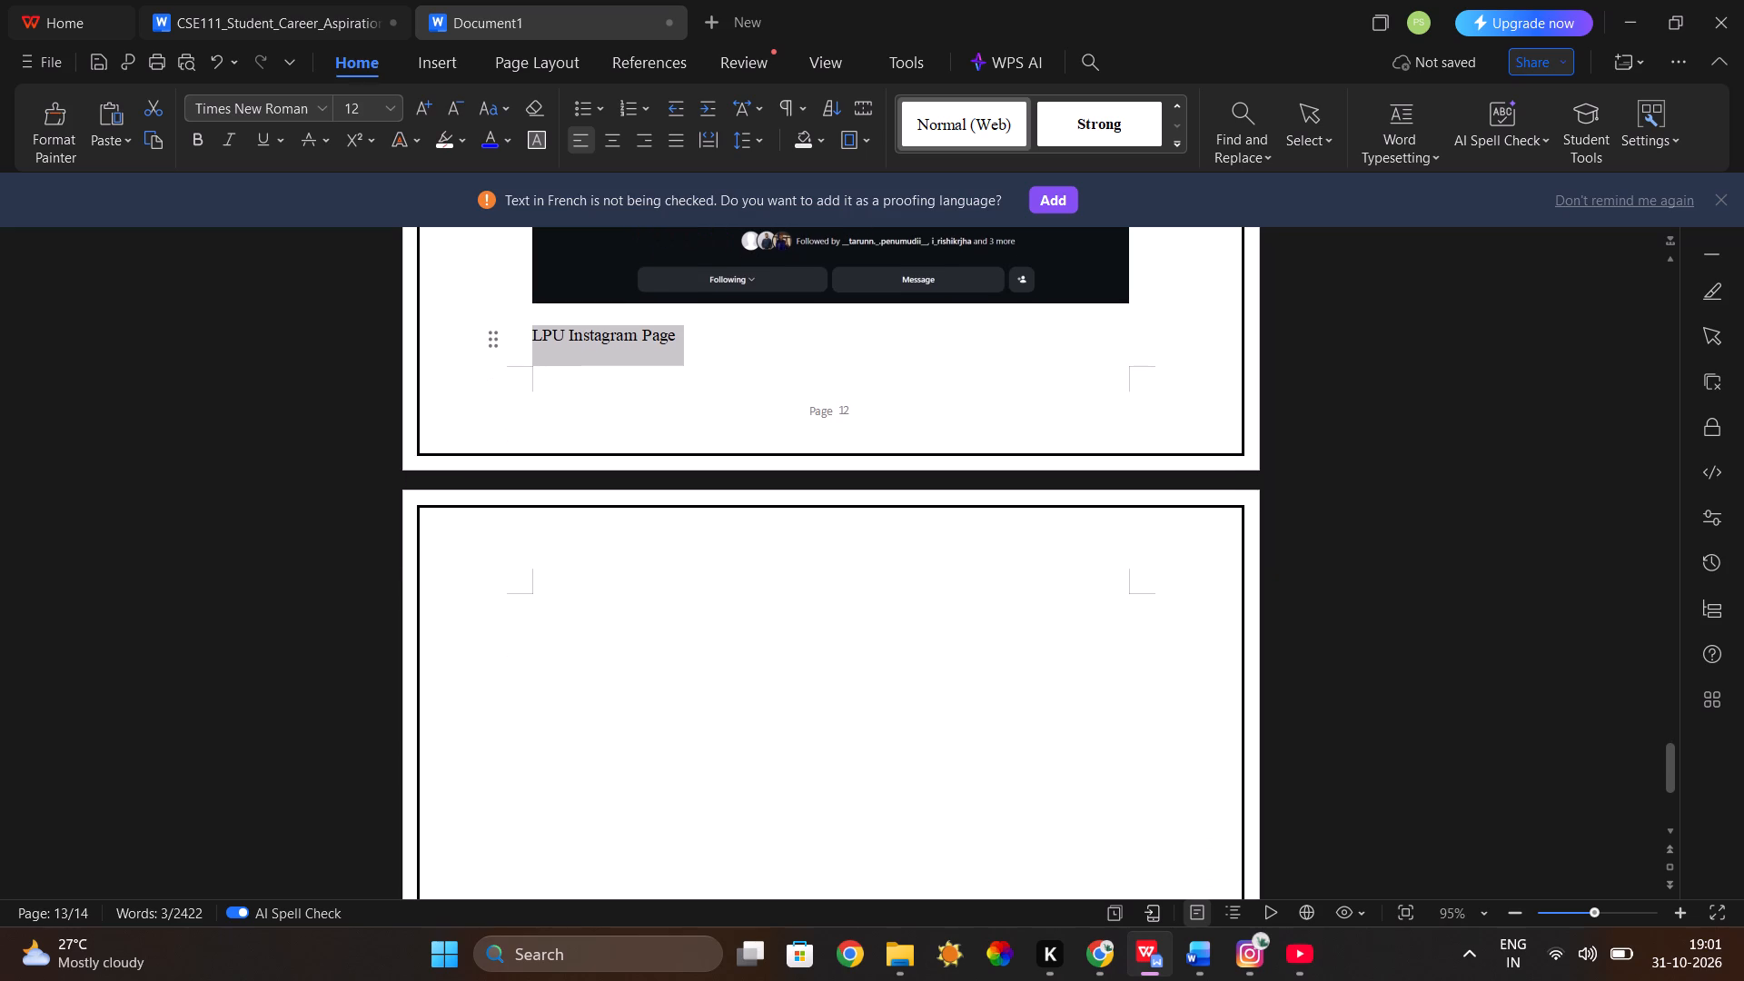
{"action": "left_click", "coordinate": [544, 609]}
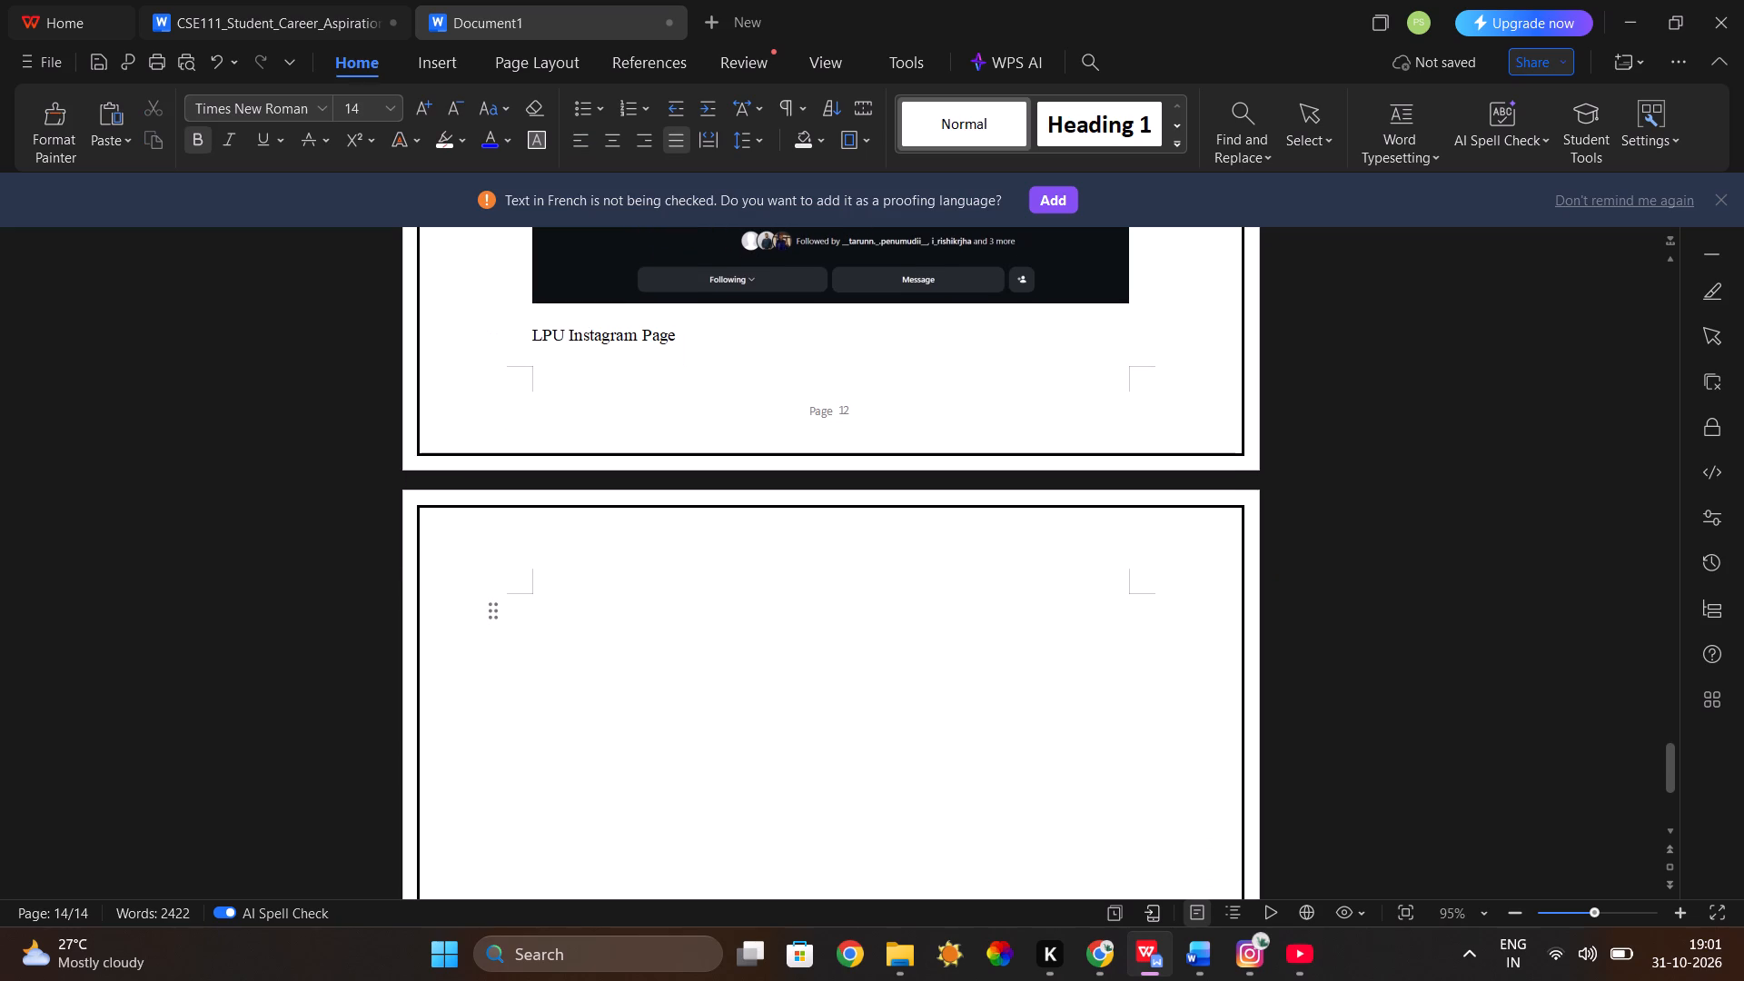
{"action": "scroll", "coordinate": [656, 626], "scroll_direction": "up", "scroll_amount": 3}
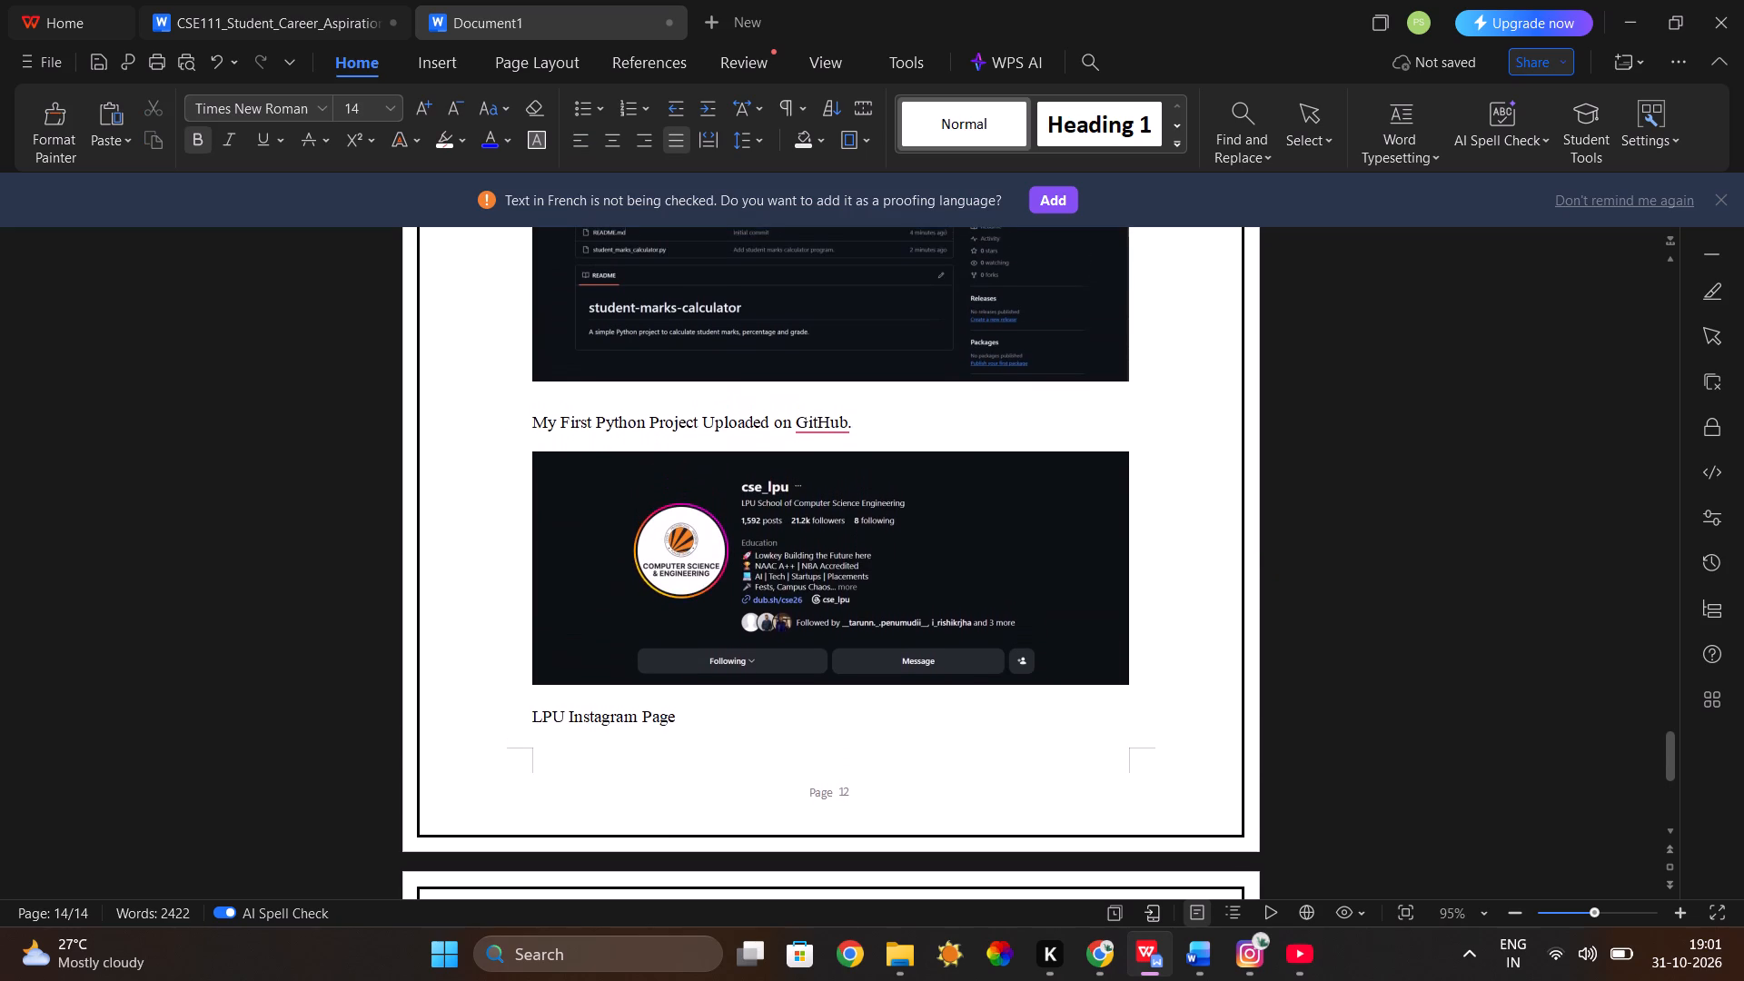
{"action": "scroll", "coordinate": [656, 626], "scroll_direction": "up", "scroll_amount": 4}
{"action": "scroll", "coordinate": [656, 626], "scroll_direction": "down", "scroll_amount": 2}
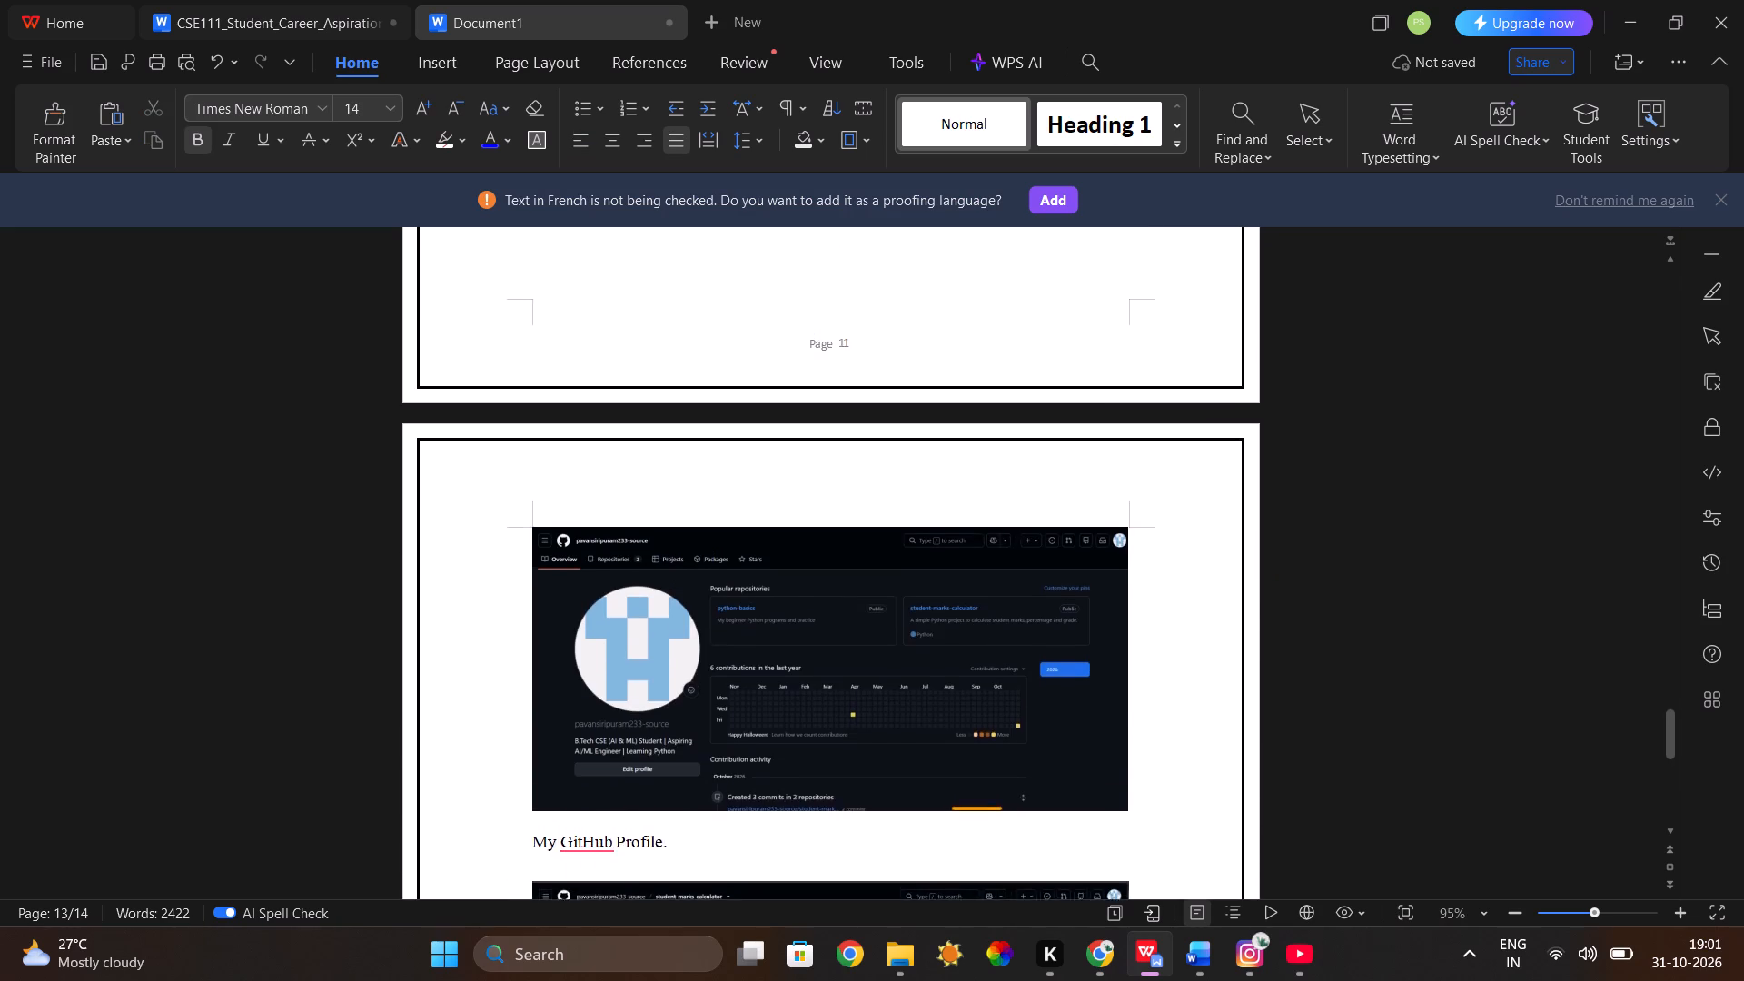
{"action": "scroll", "coordinate": [656, 626], "scroll_direction": "down", "scroll_amount": 6}
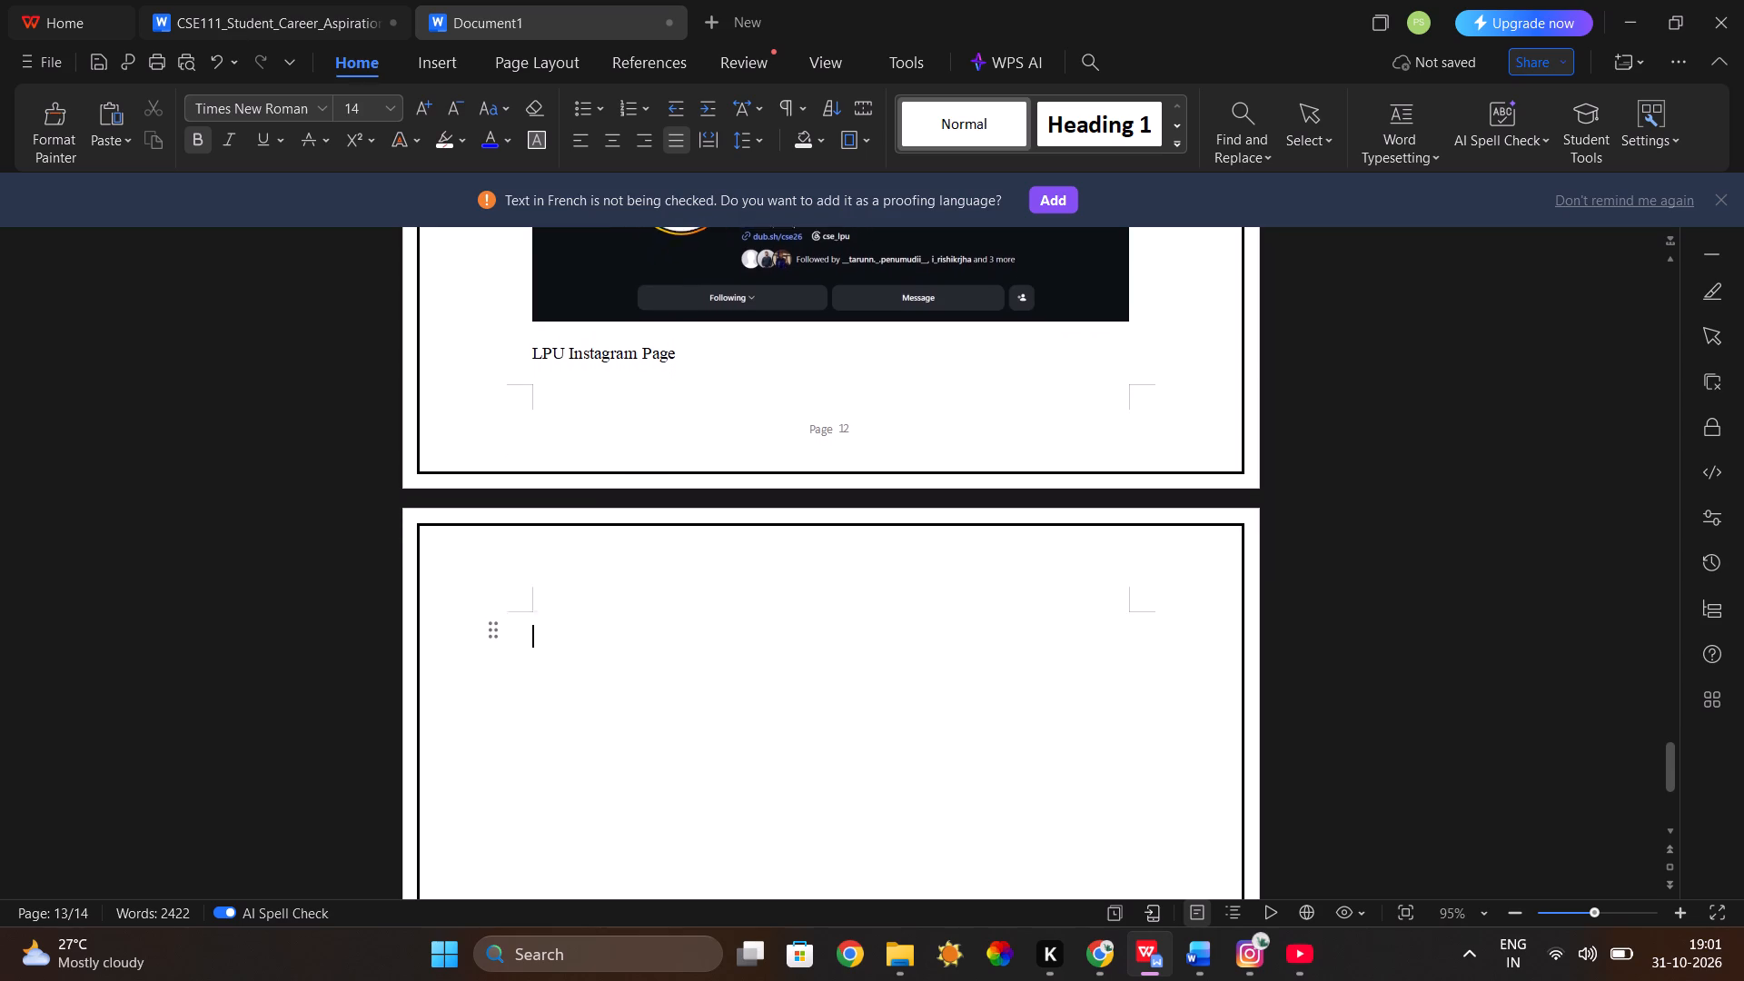
{"action": "left_click", "coordinate": [894, 952]}
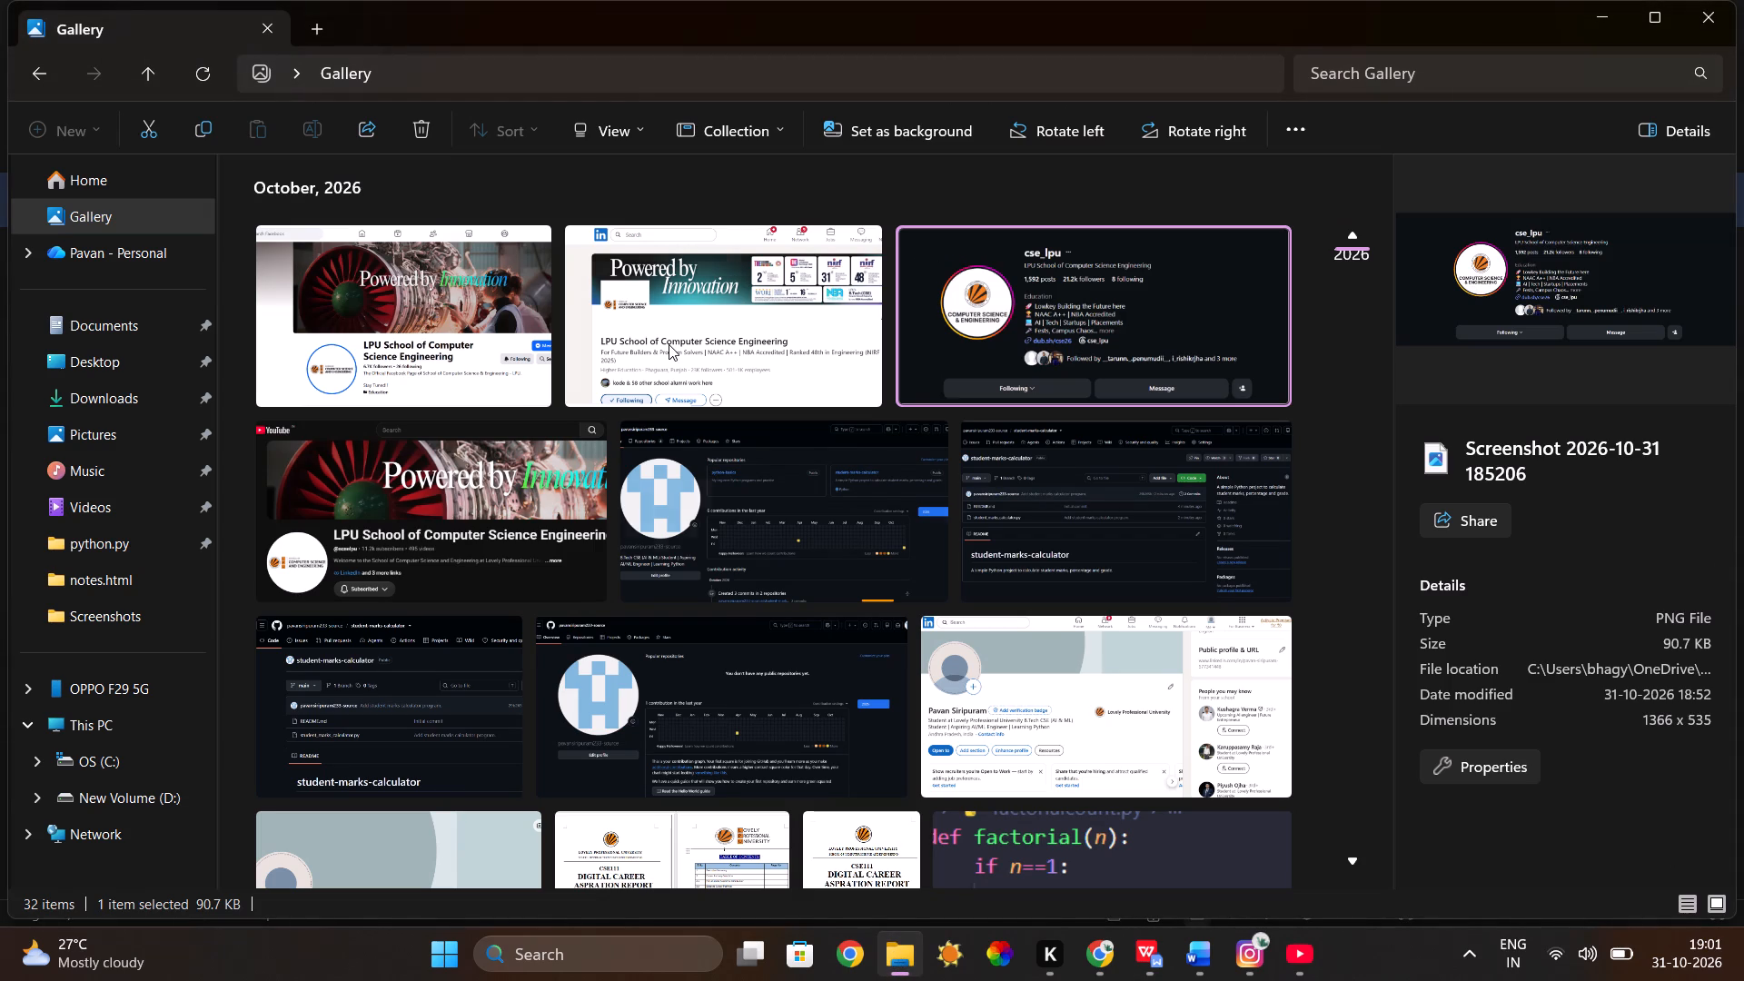
{"action": "right_click", "coordinate": [483, 507]}
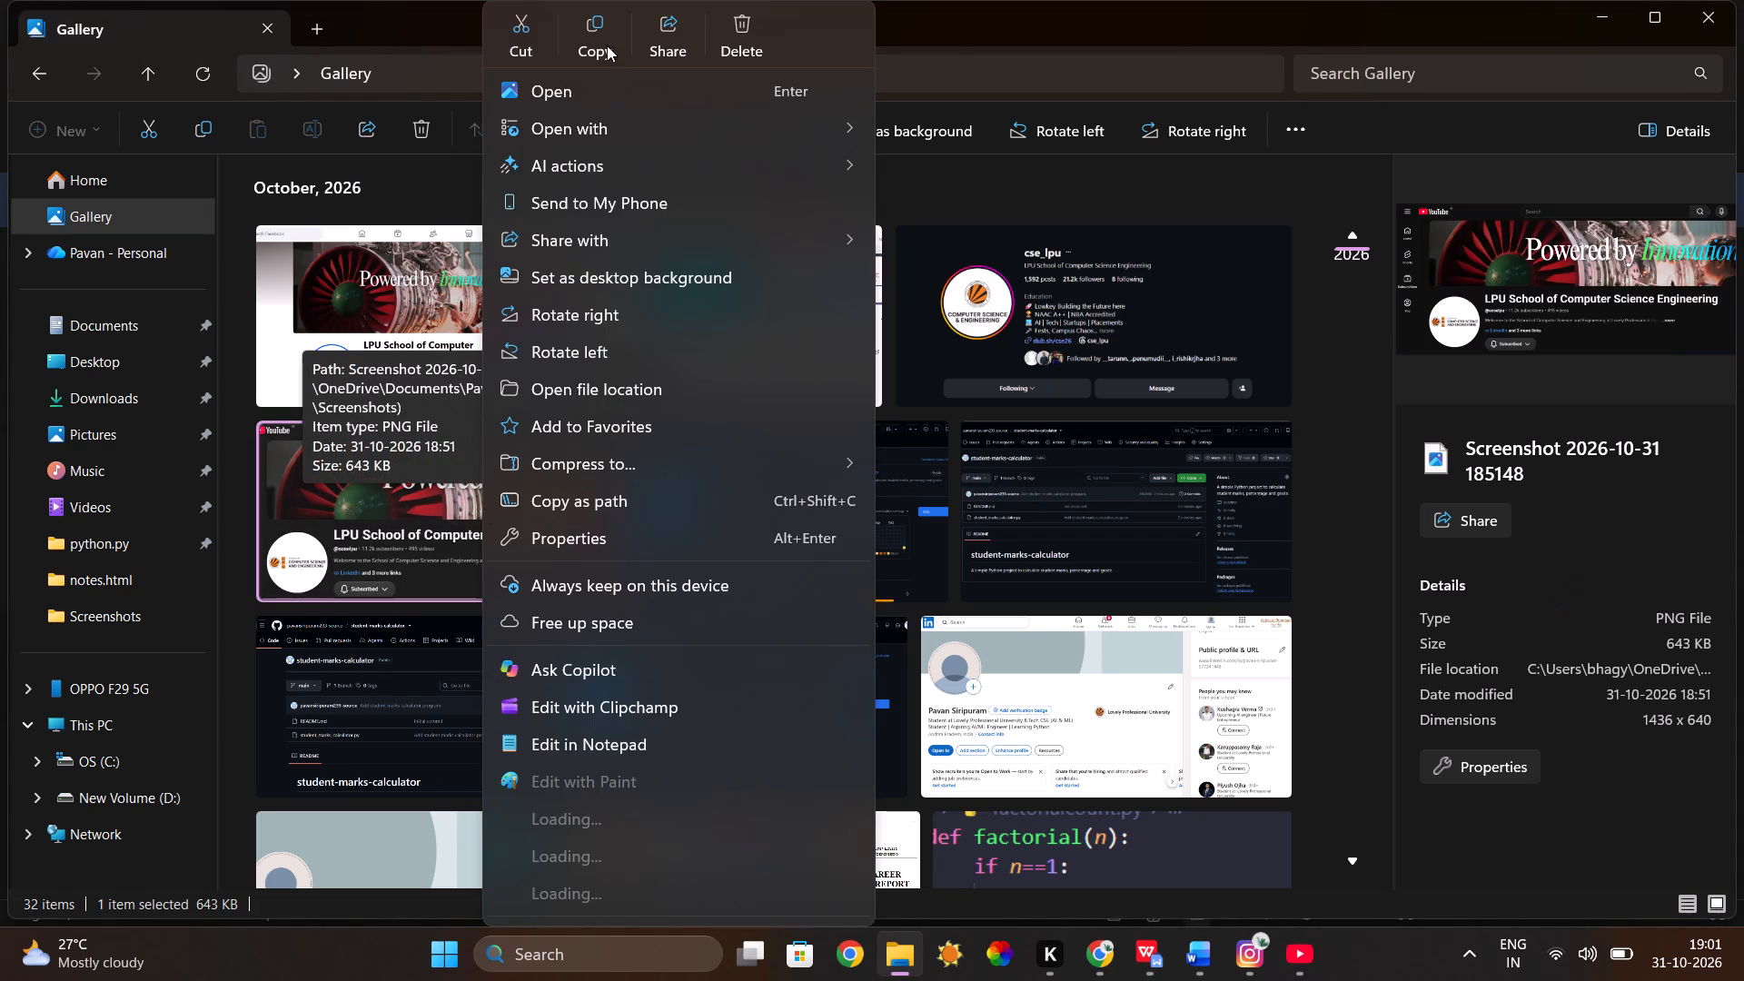
{"action": "left_click", "coordinate": [593, 40]}
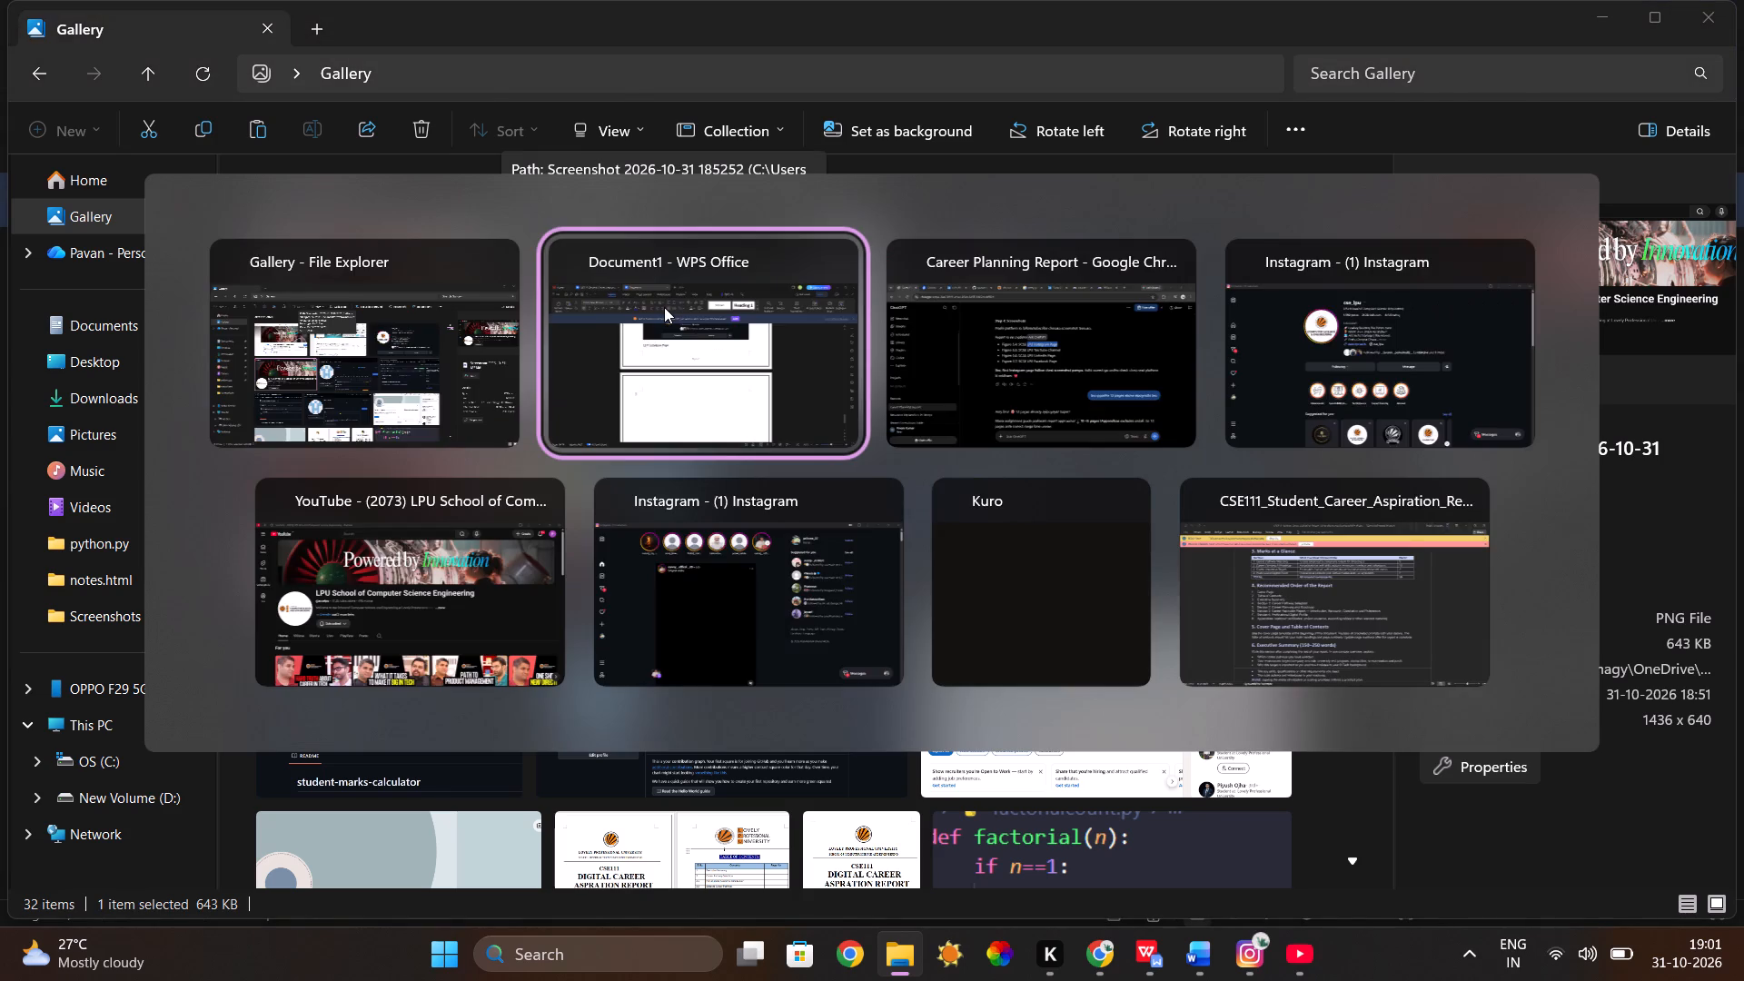
{"action": "key", "text": "ctrl+v"}
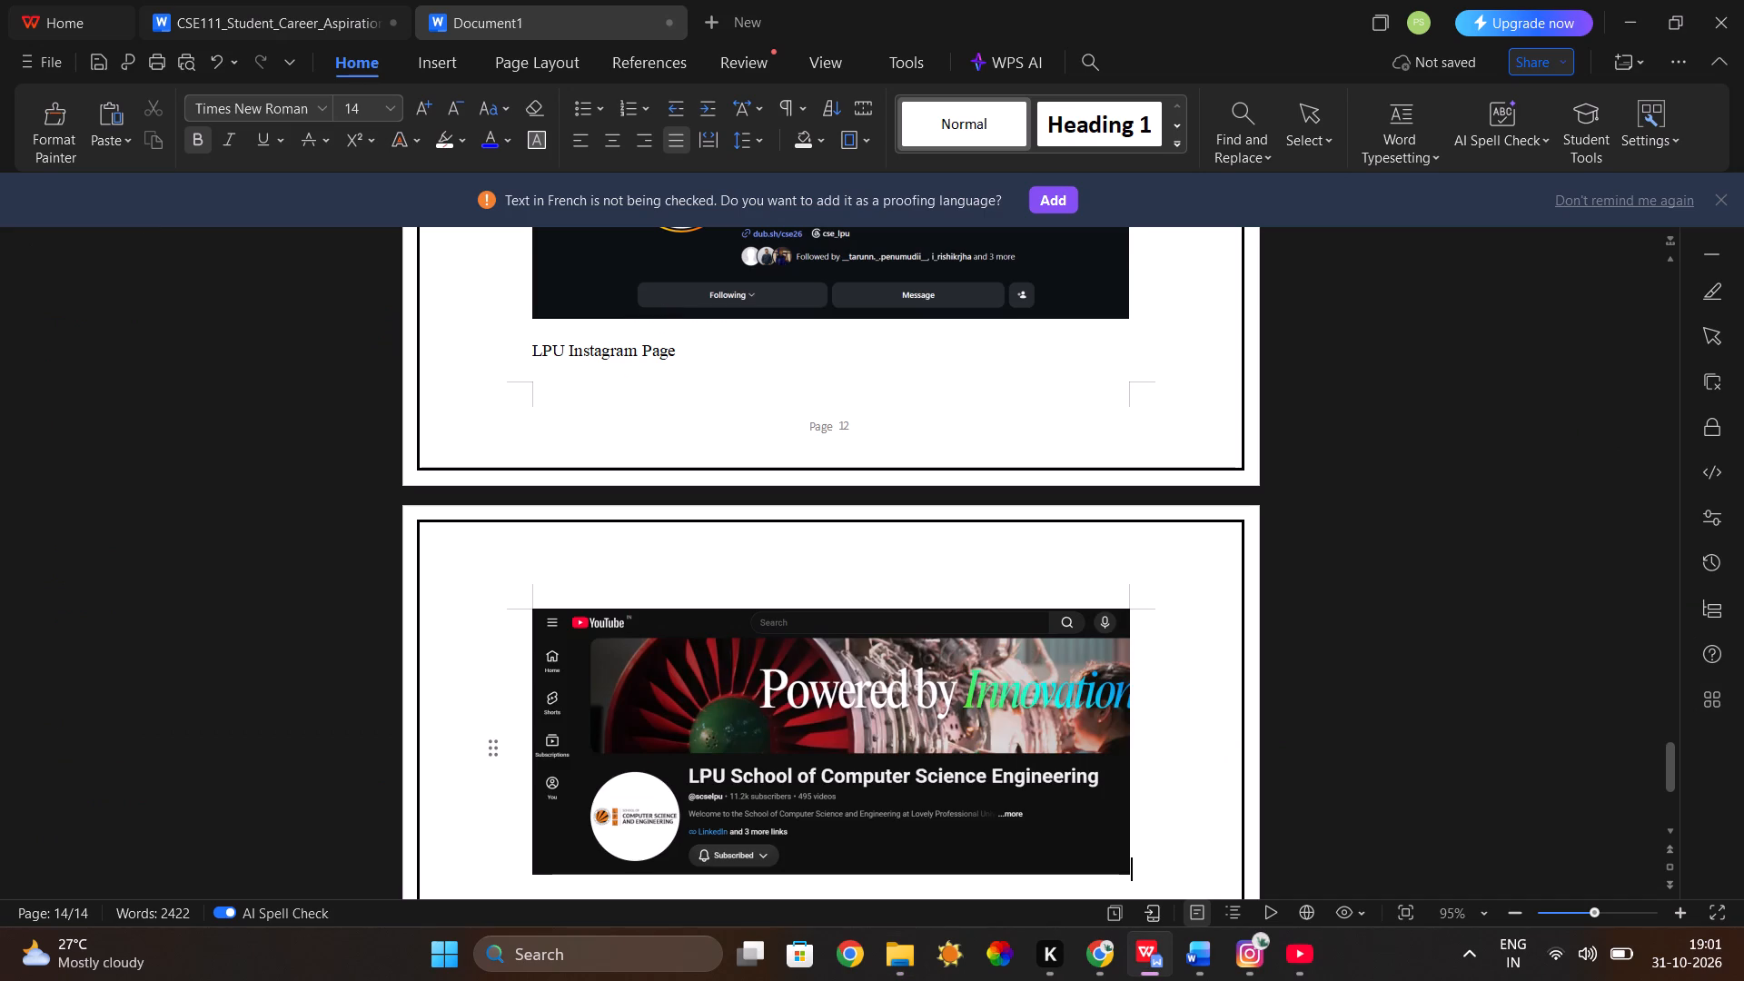
Start a new line directly below the pasted YouTube channel screenshot.
{"action": "scroll", "coordinate": [653, 650], "scroll_direction": "down", "scroll_amount": 2}
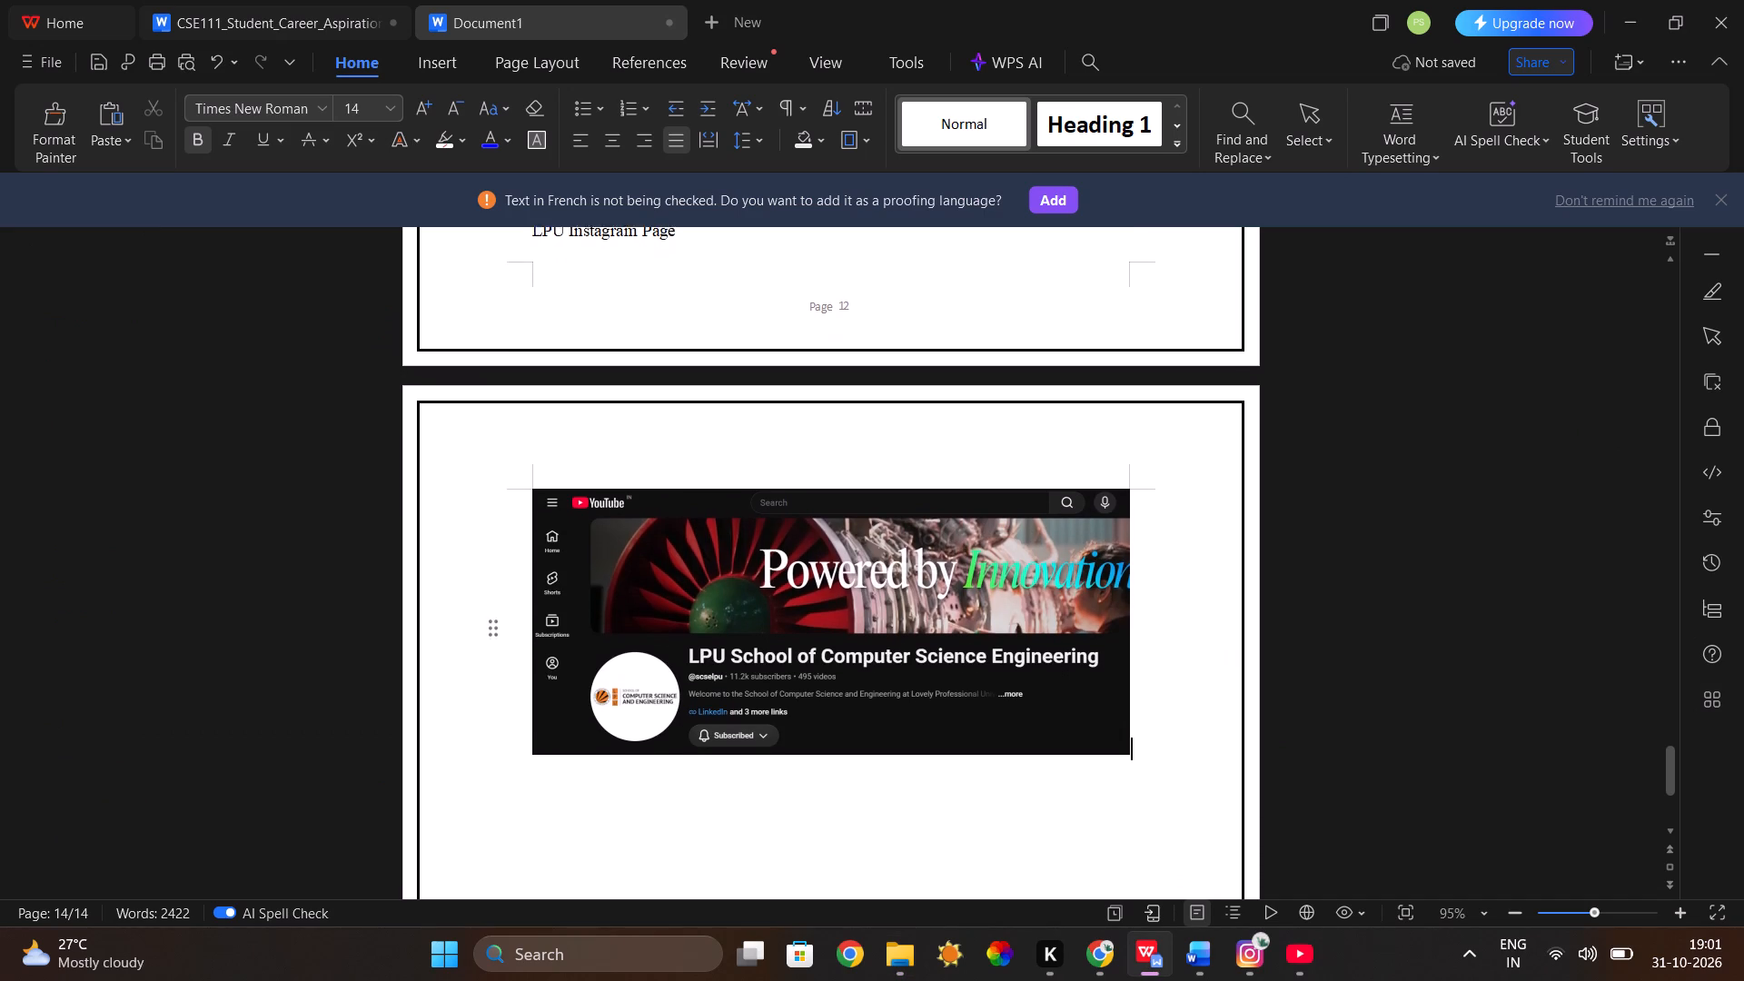
{"action": "scroll", "coordinate": [653, 650], "scroll_direction": "down", "scroll_amount": 2}
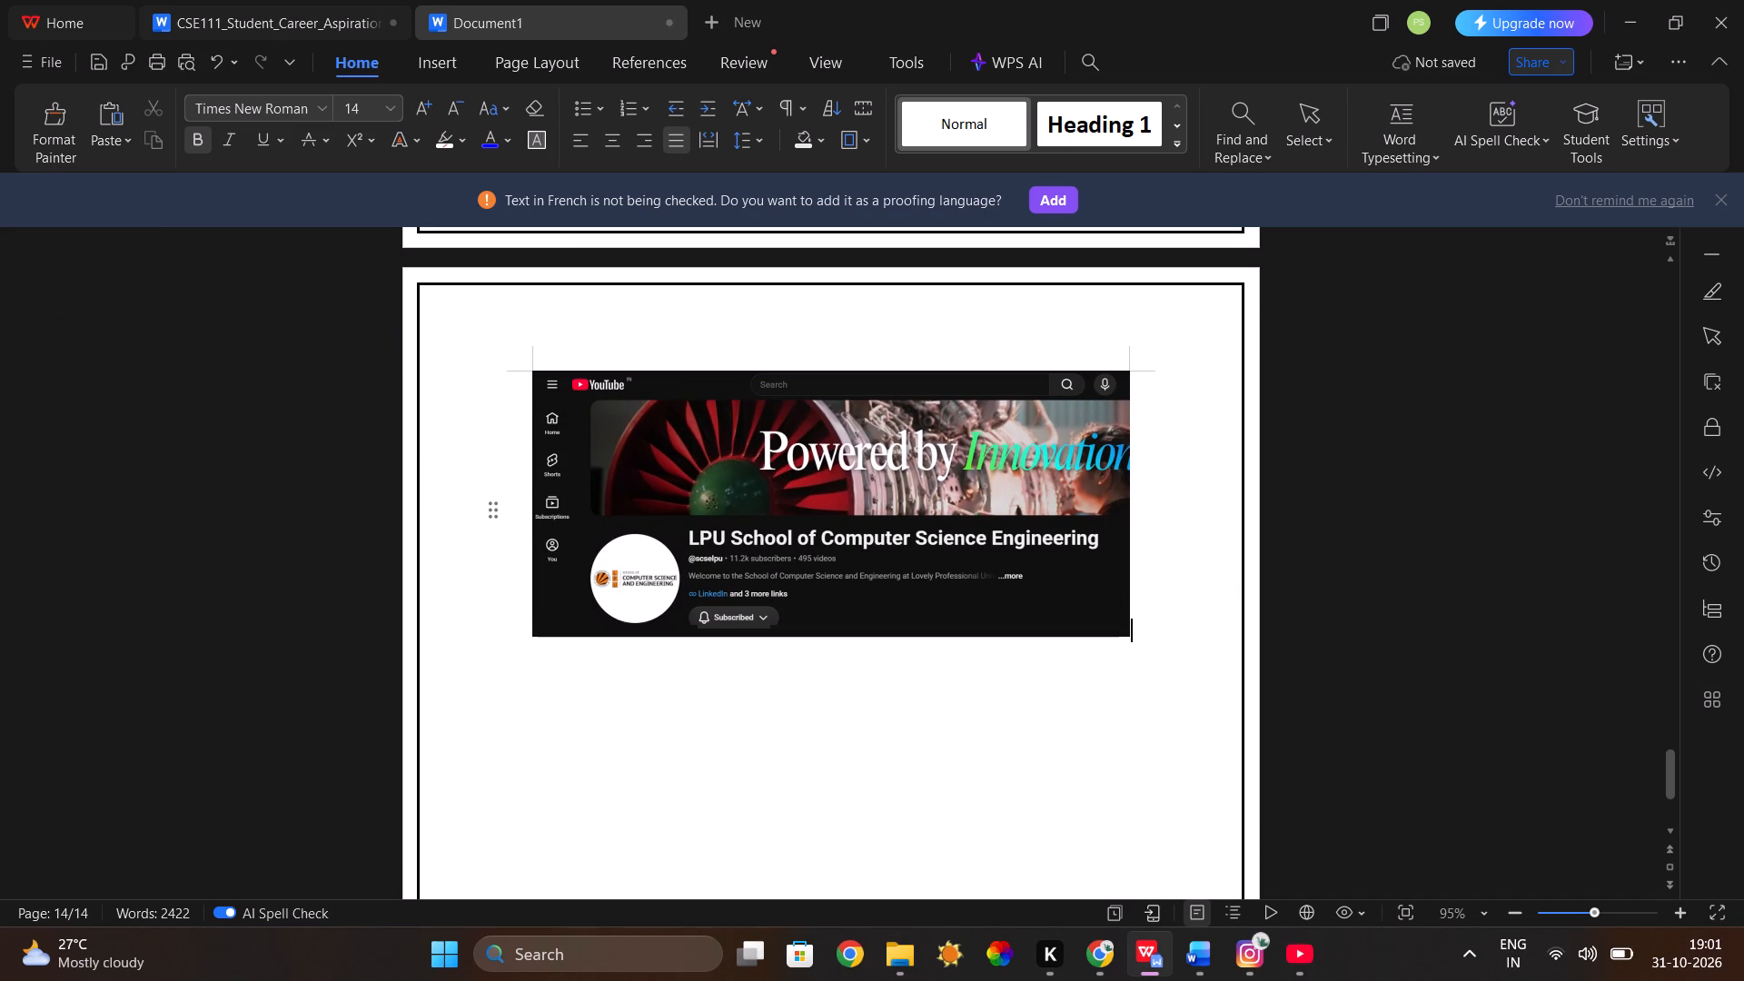
{"action": "left_click", "coordinate": [562, 689]}
{"action": "left_click", "coordinate": [538, 657]}
{"action": "left_click", "coordinate": [551, 689]}
{"action": "left_click", "coordinate": [551, 689]}
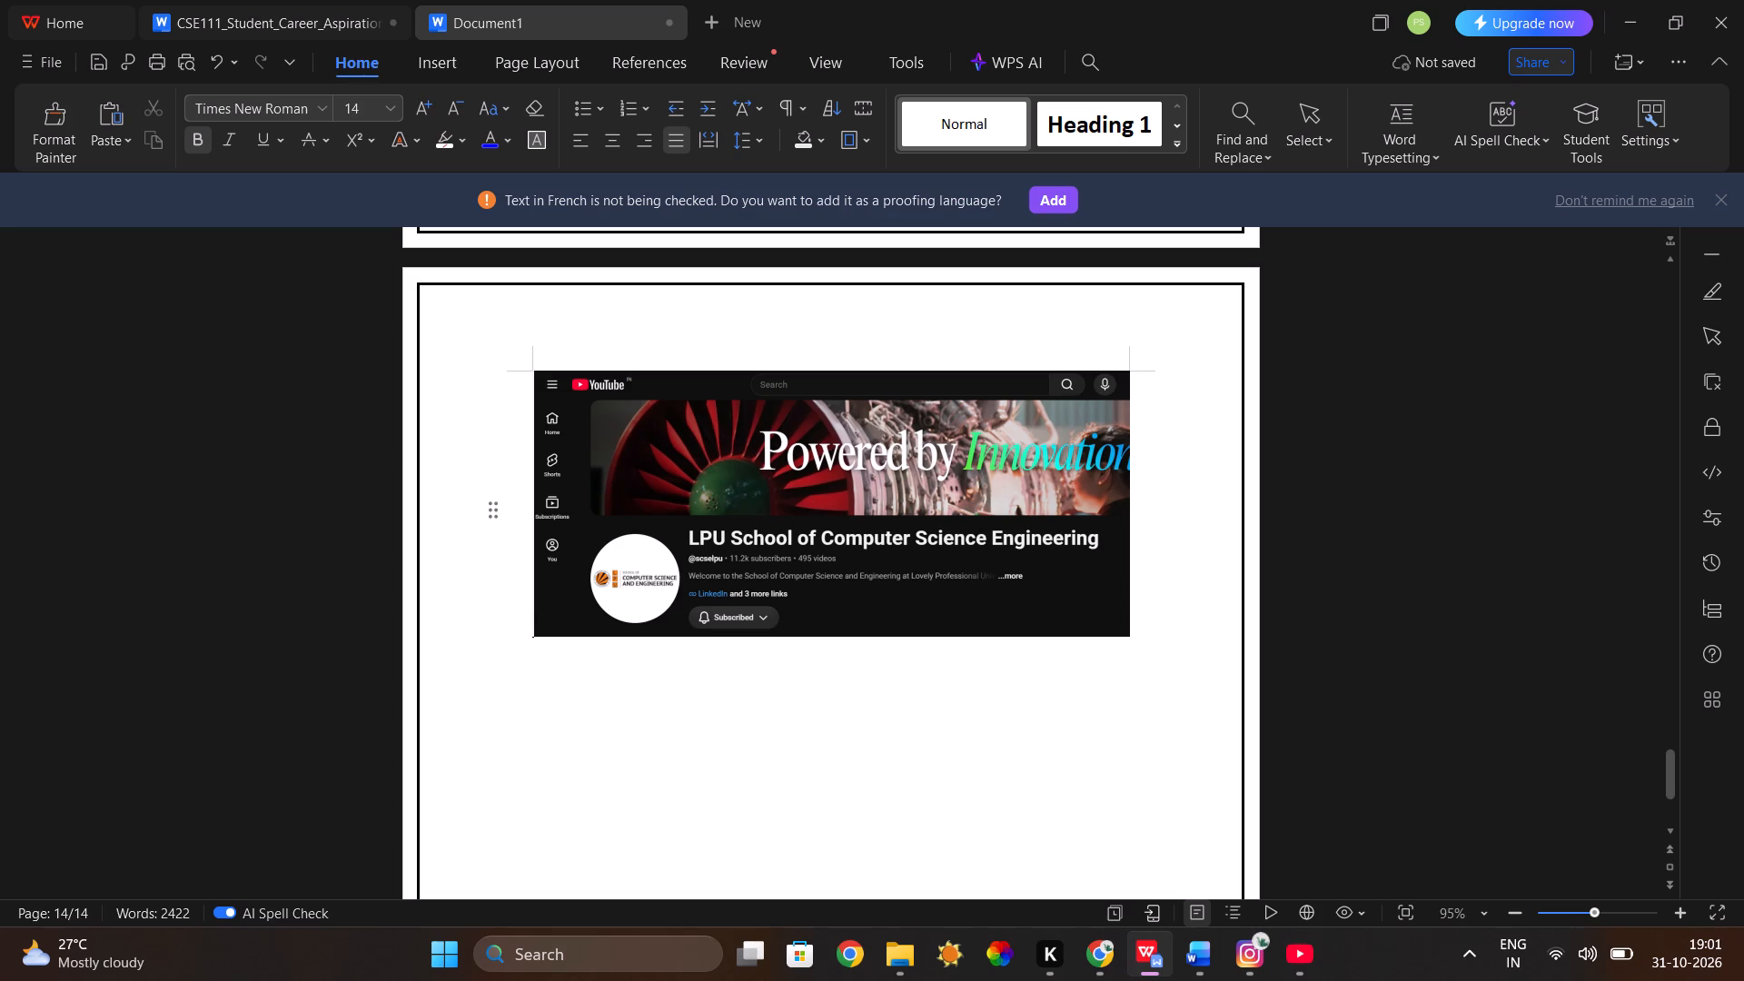
{"action": "left_click", "coordinate": [1190, 533]}
{"action": "key", "text": "Return"}
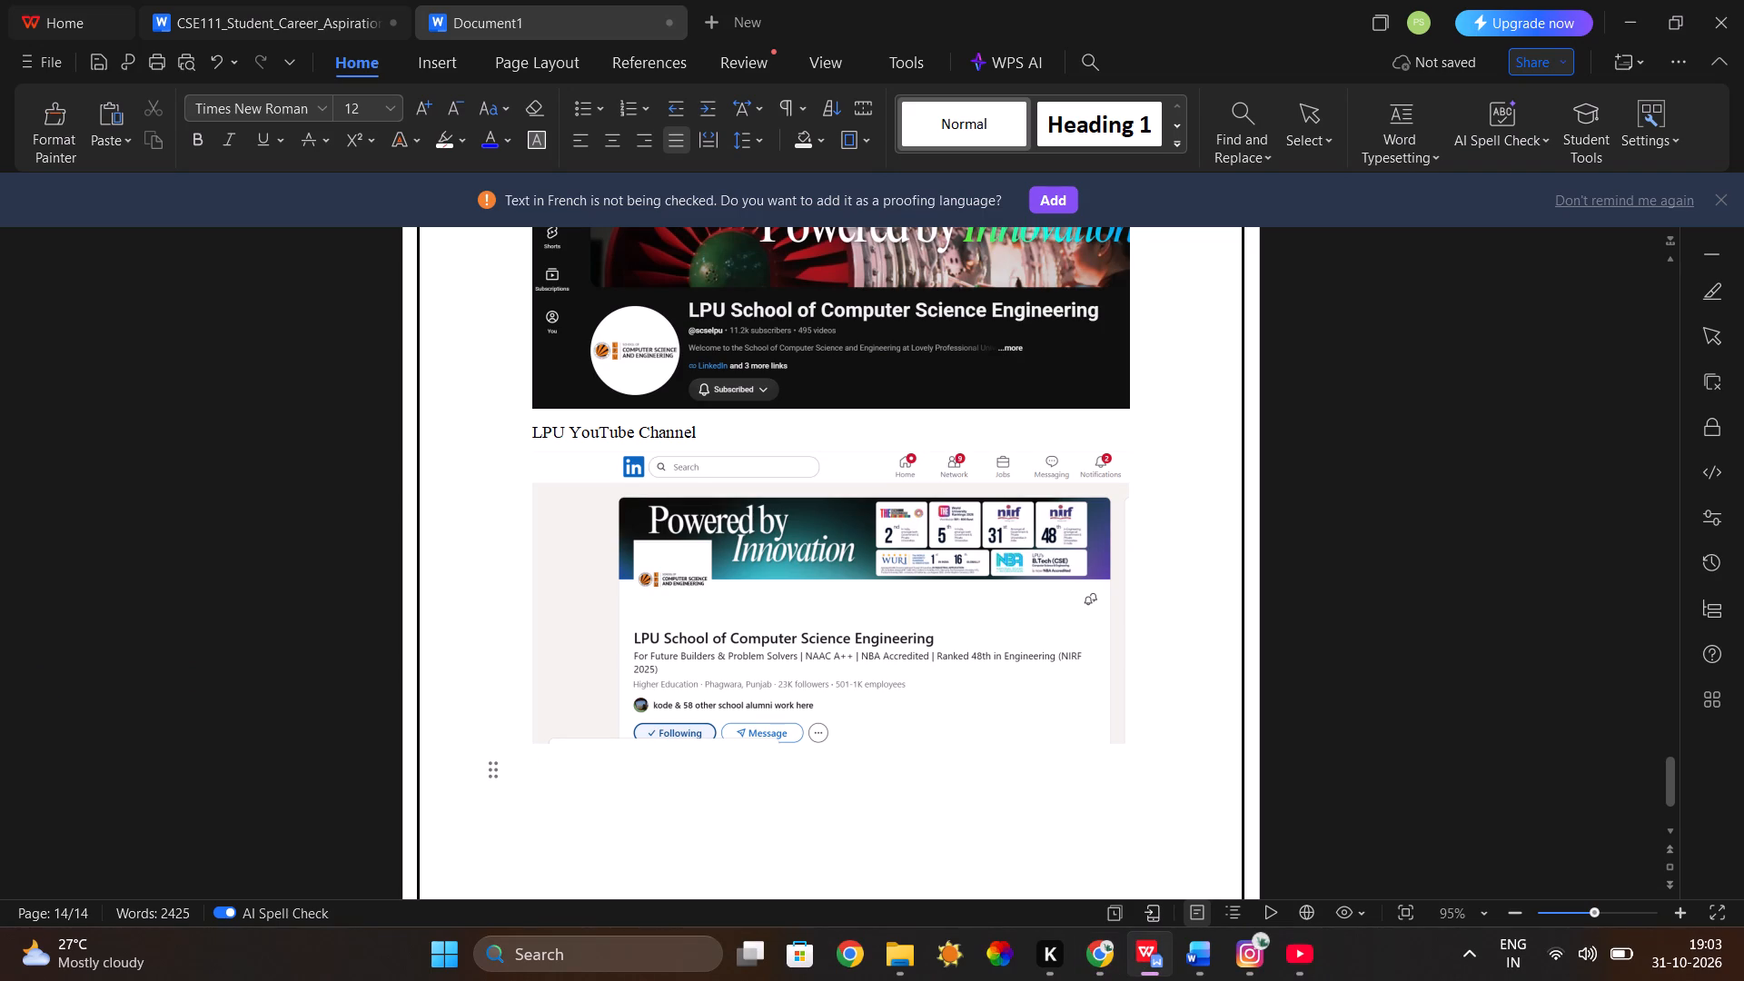
Paste the caption "LPU LinkedIn Page" below the LinkedIn page screenshot and open the font choices for the caption text.
{"action": "key", "text": "ctrl+v"}
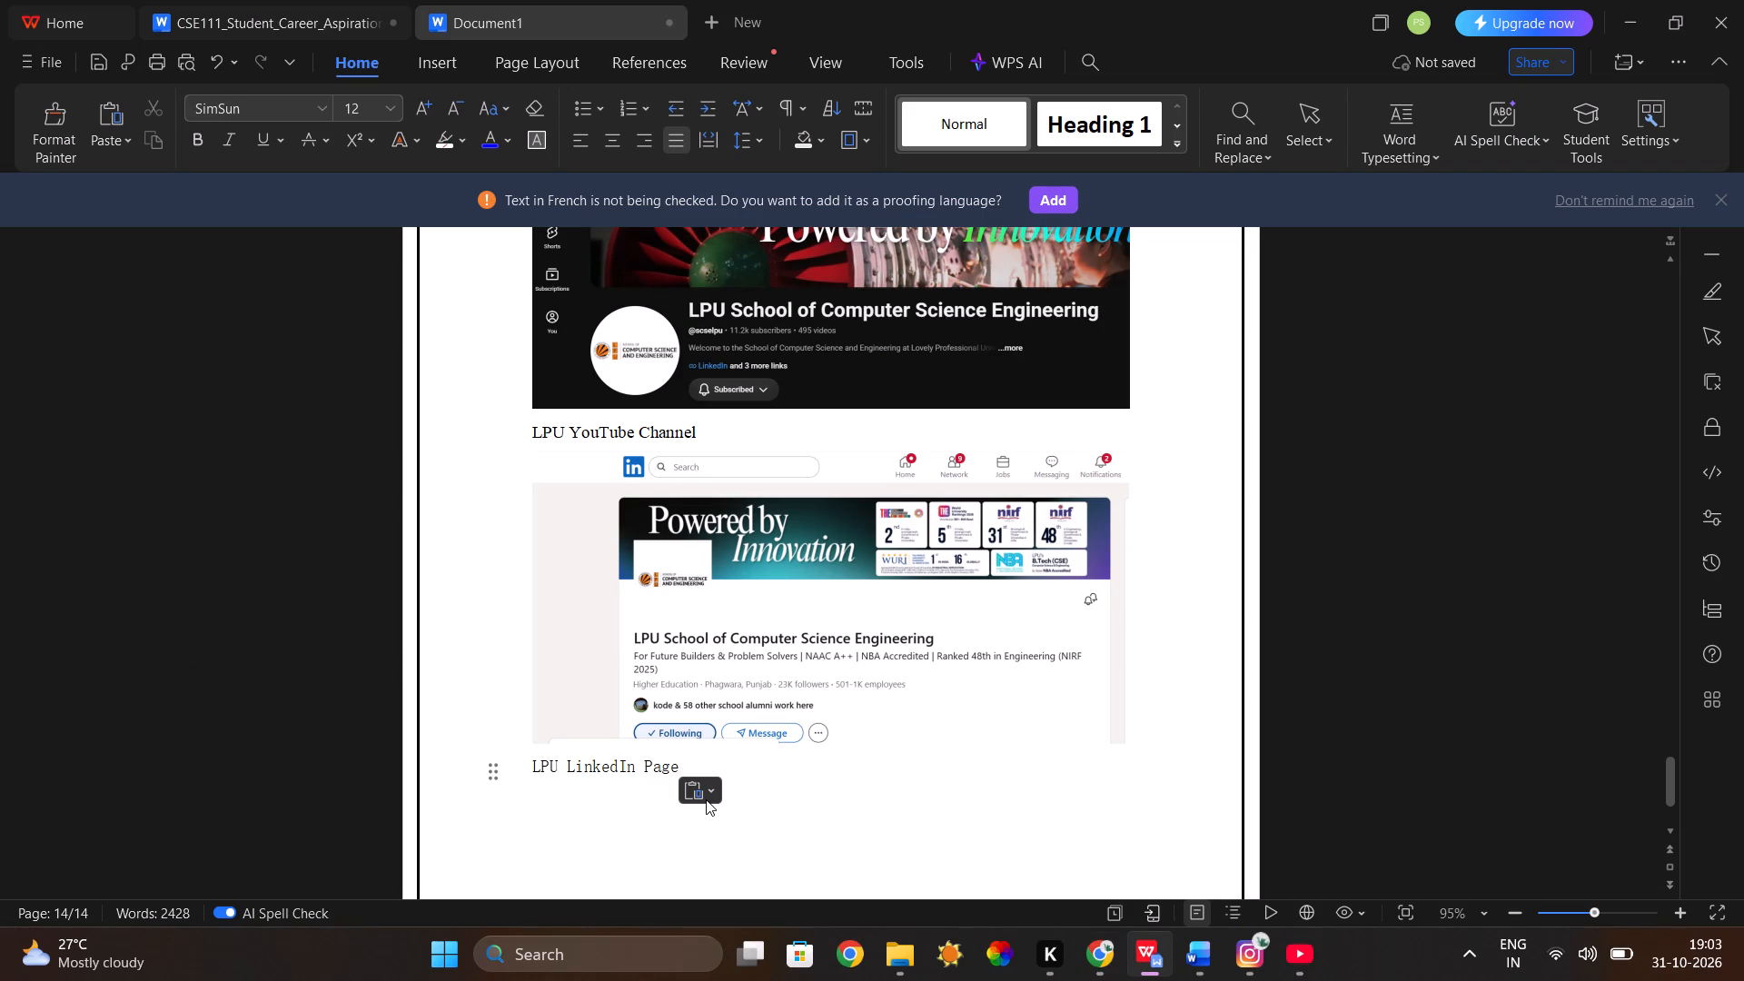
{"action": "left_click", "coordinate": [494, 768]}
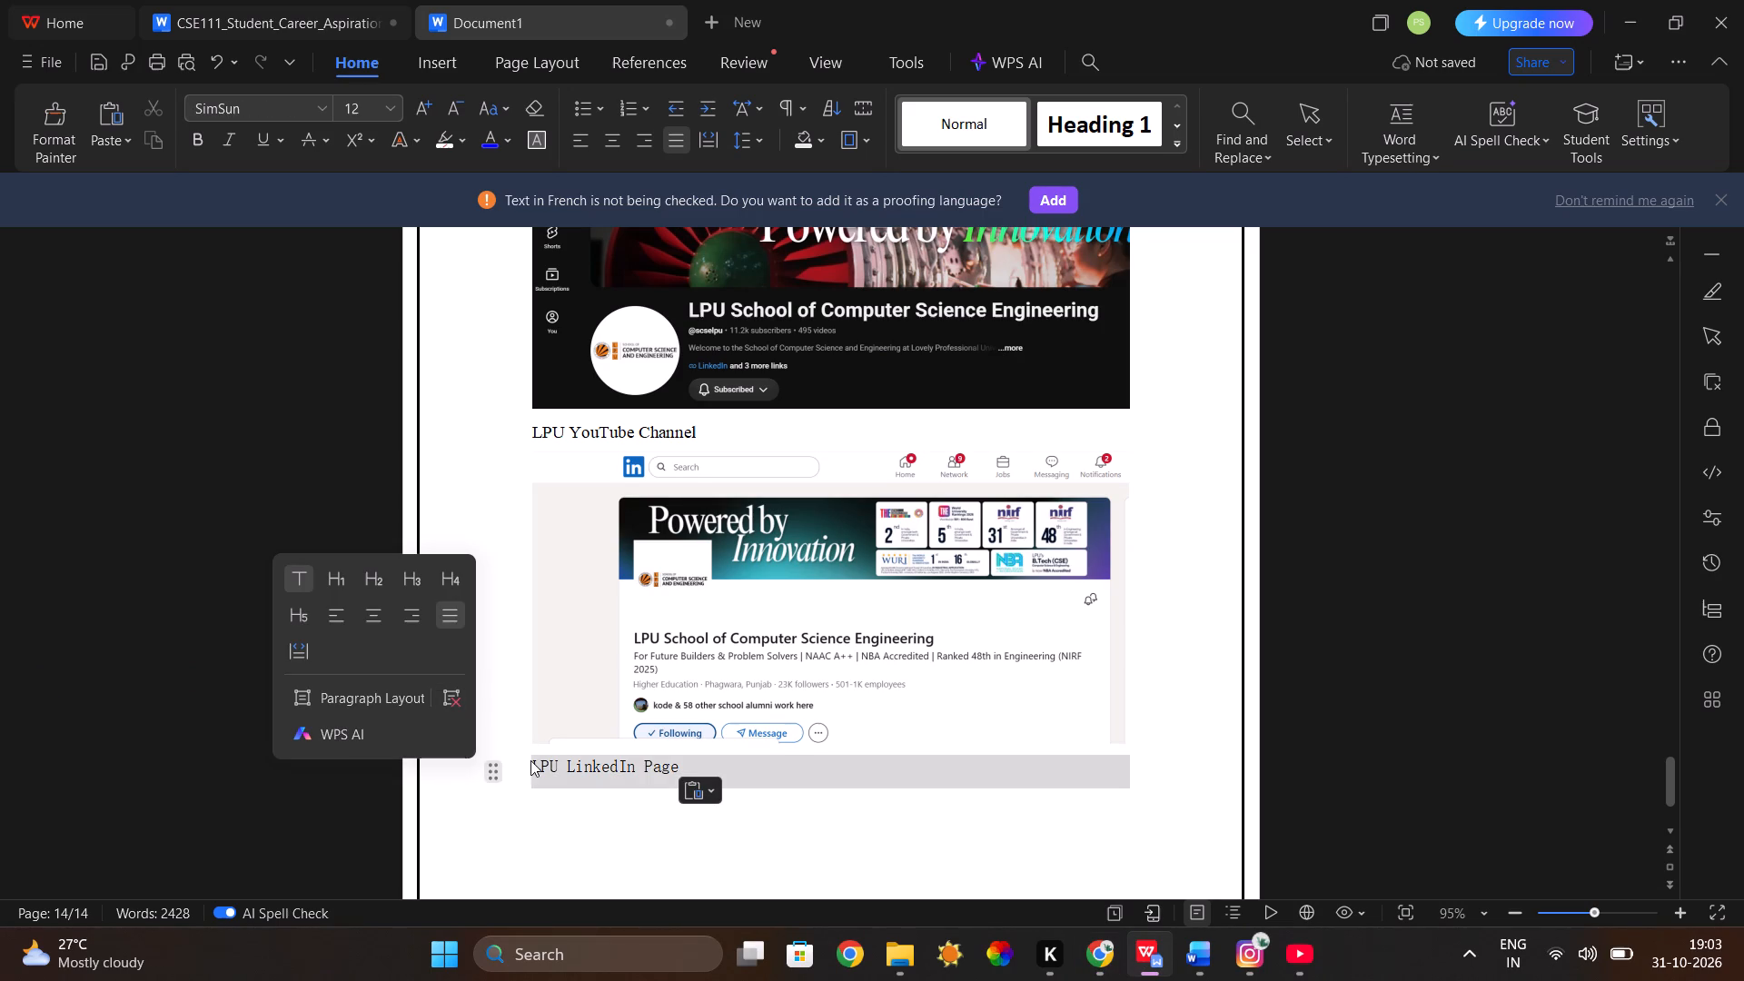
{"action": "left_click", "coordinate": [536, 768]}
{"action": "left_click_drag", "start_coordinate": [532, 767], "coordinate": [710, 764]}
{"action": "left_click", "coordinate": [679, 683]}
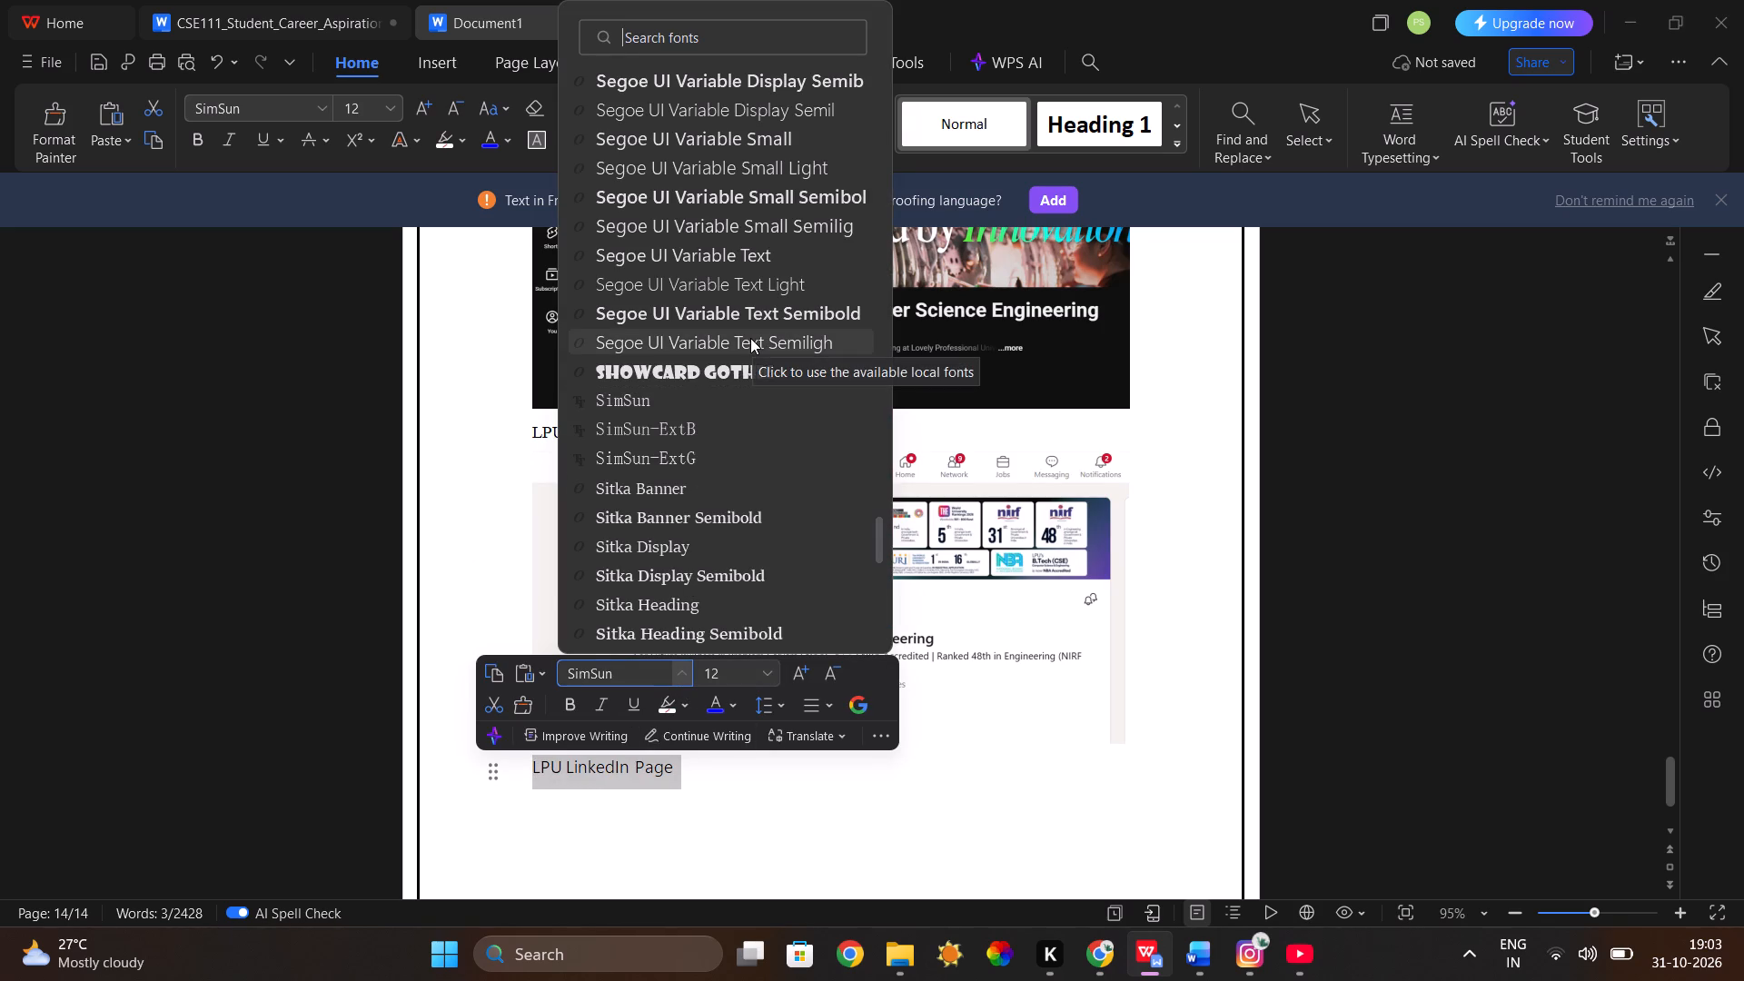
Format the "LPU LinkedIn Page" caption in Times New Roman, size 12, and start a new line below it.
{"action": "type", "text": "tim"}
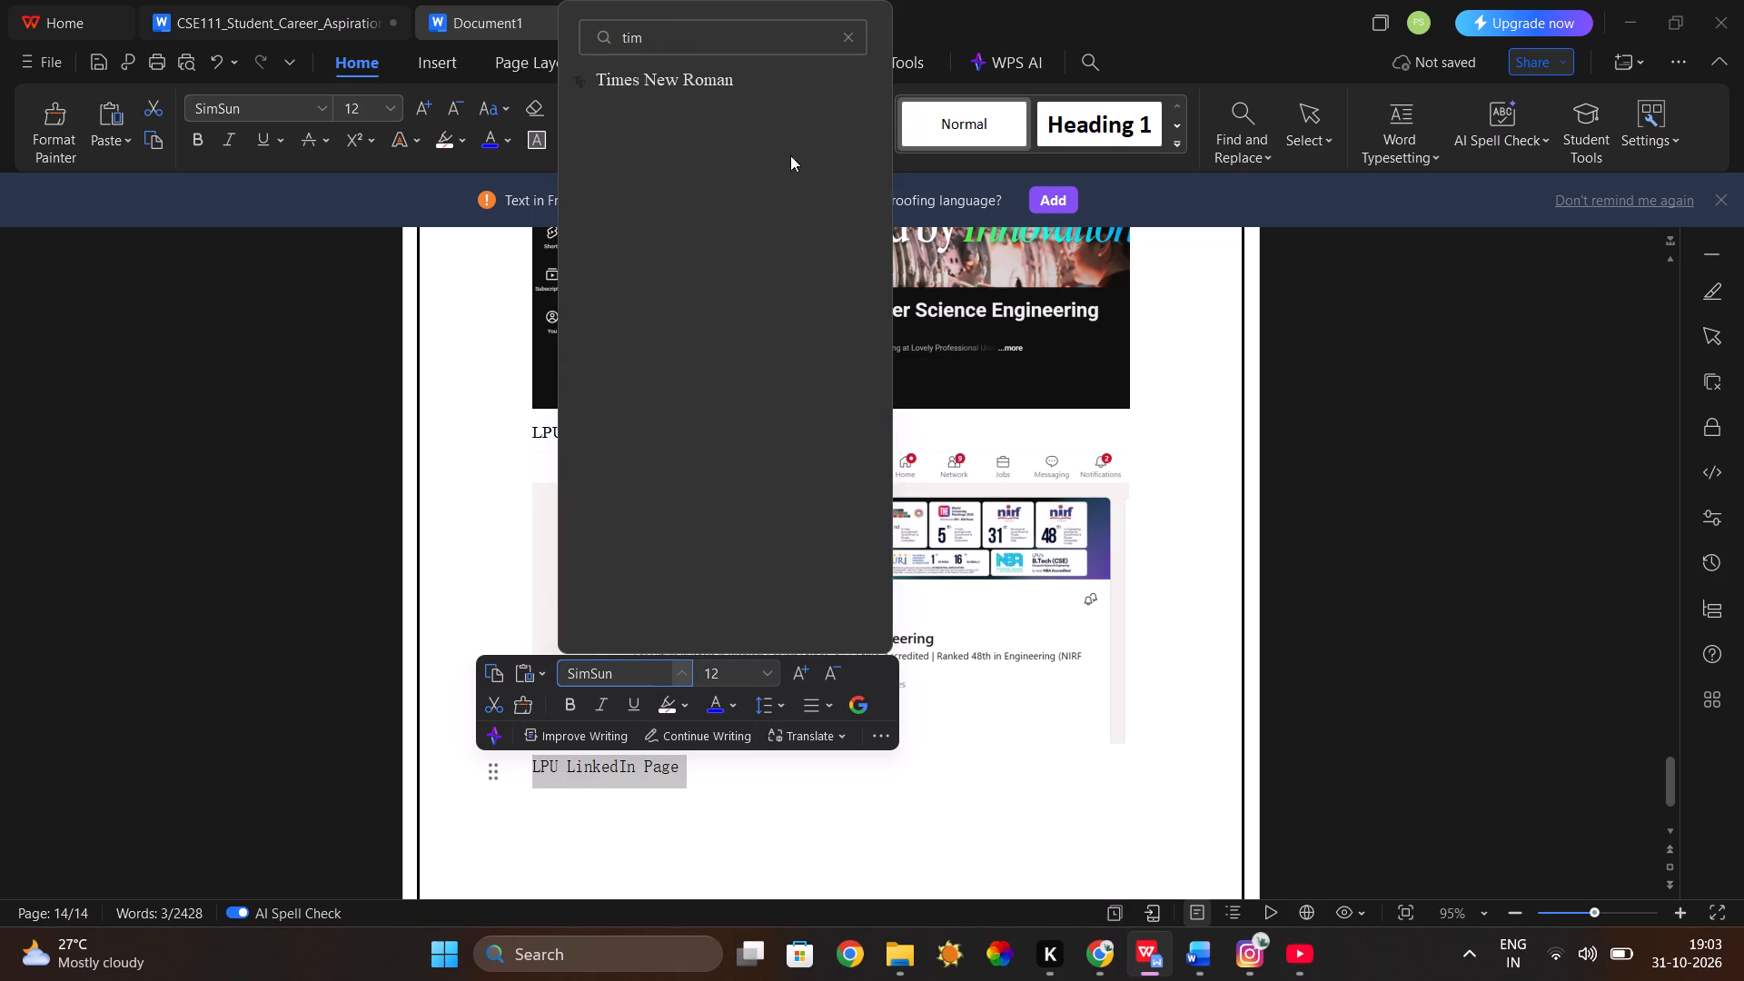
{"action": "left_click", "coordinate": [770, 73]}
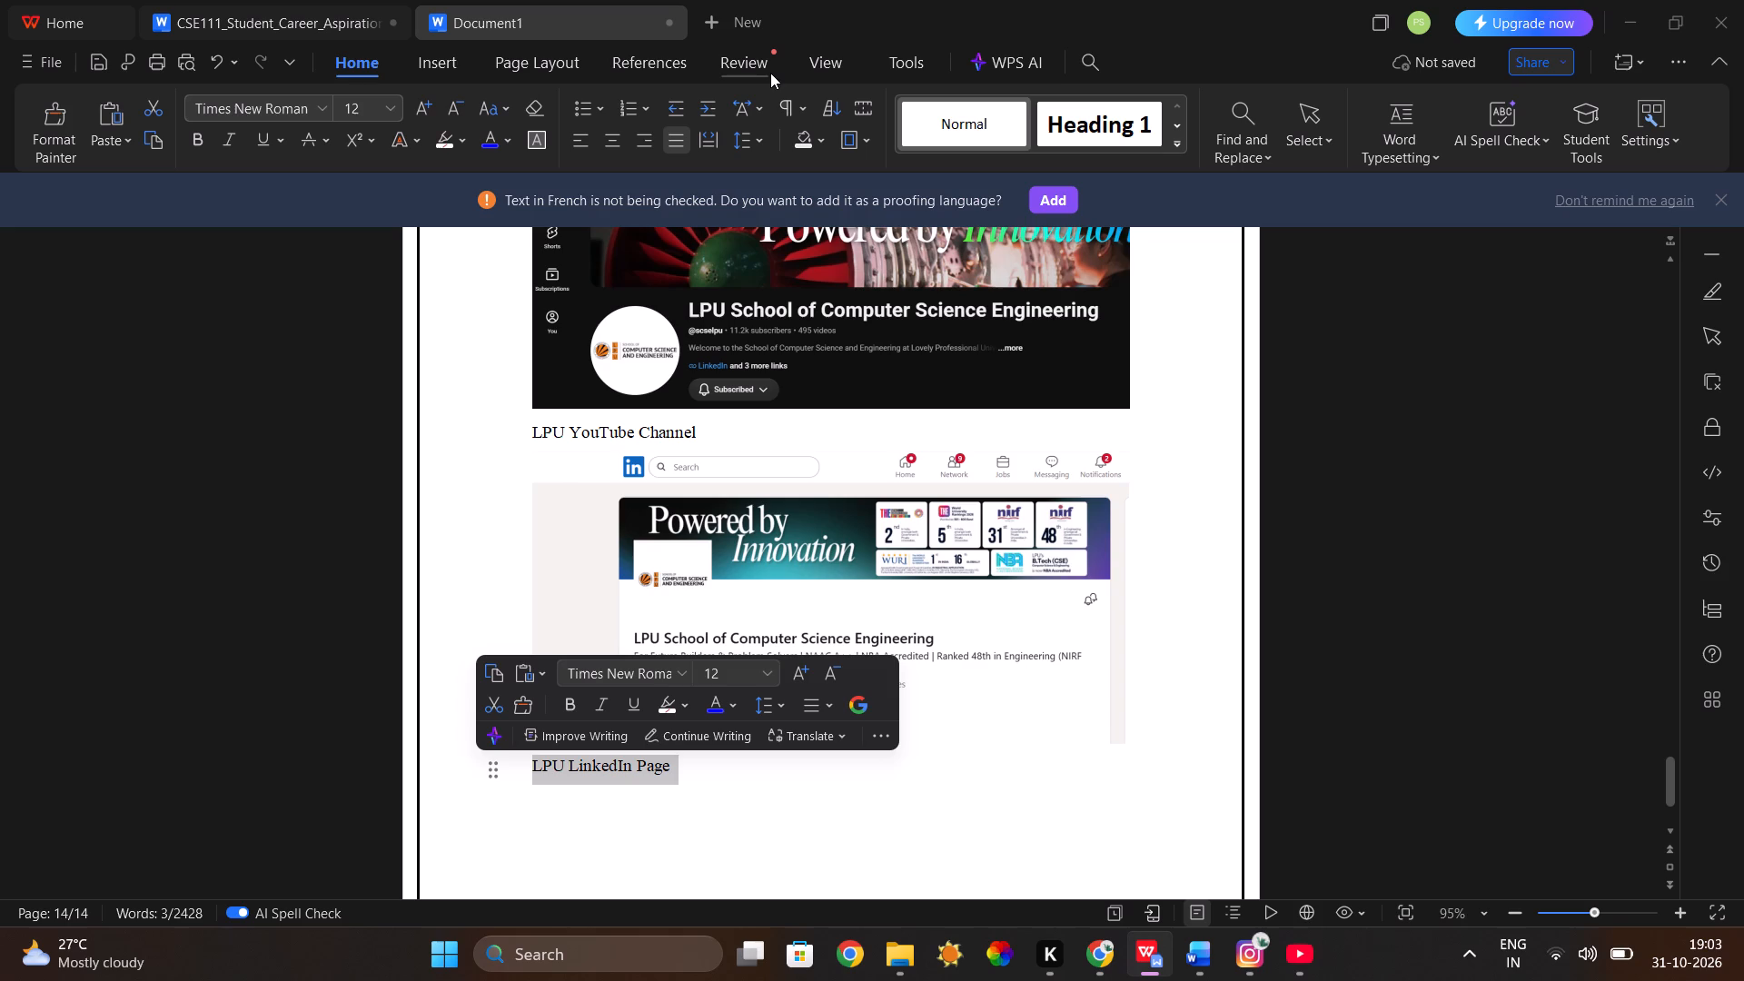
{"action": "left_click", "coordinate": [768, 670]}
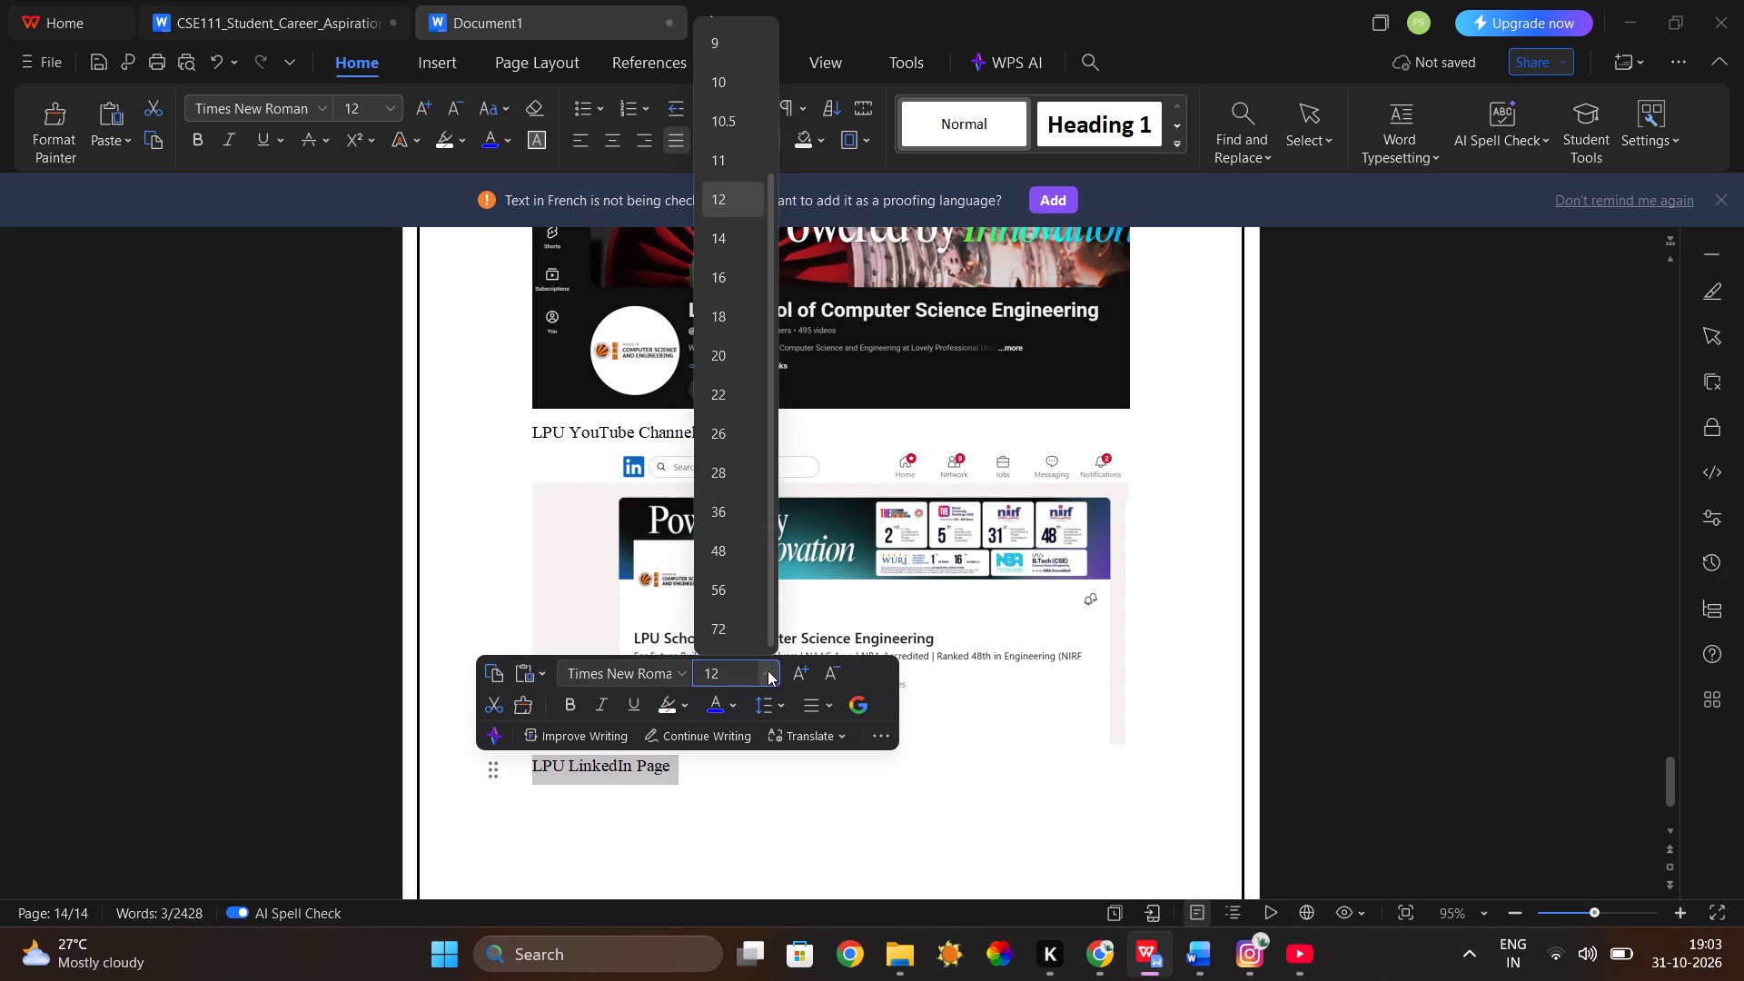
{"action": "left_click", "coordinate": [730, 208]}
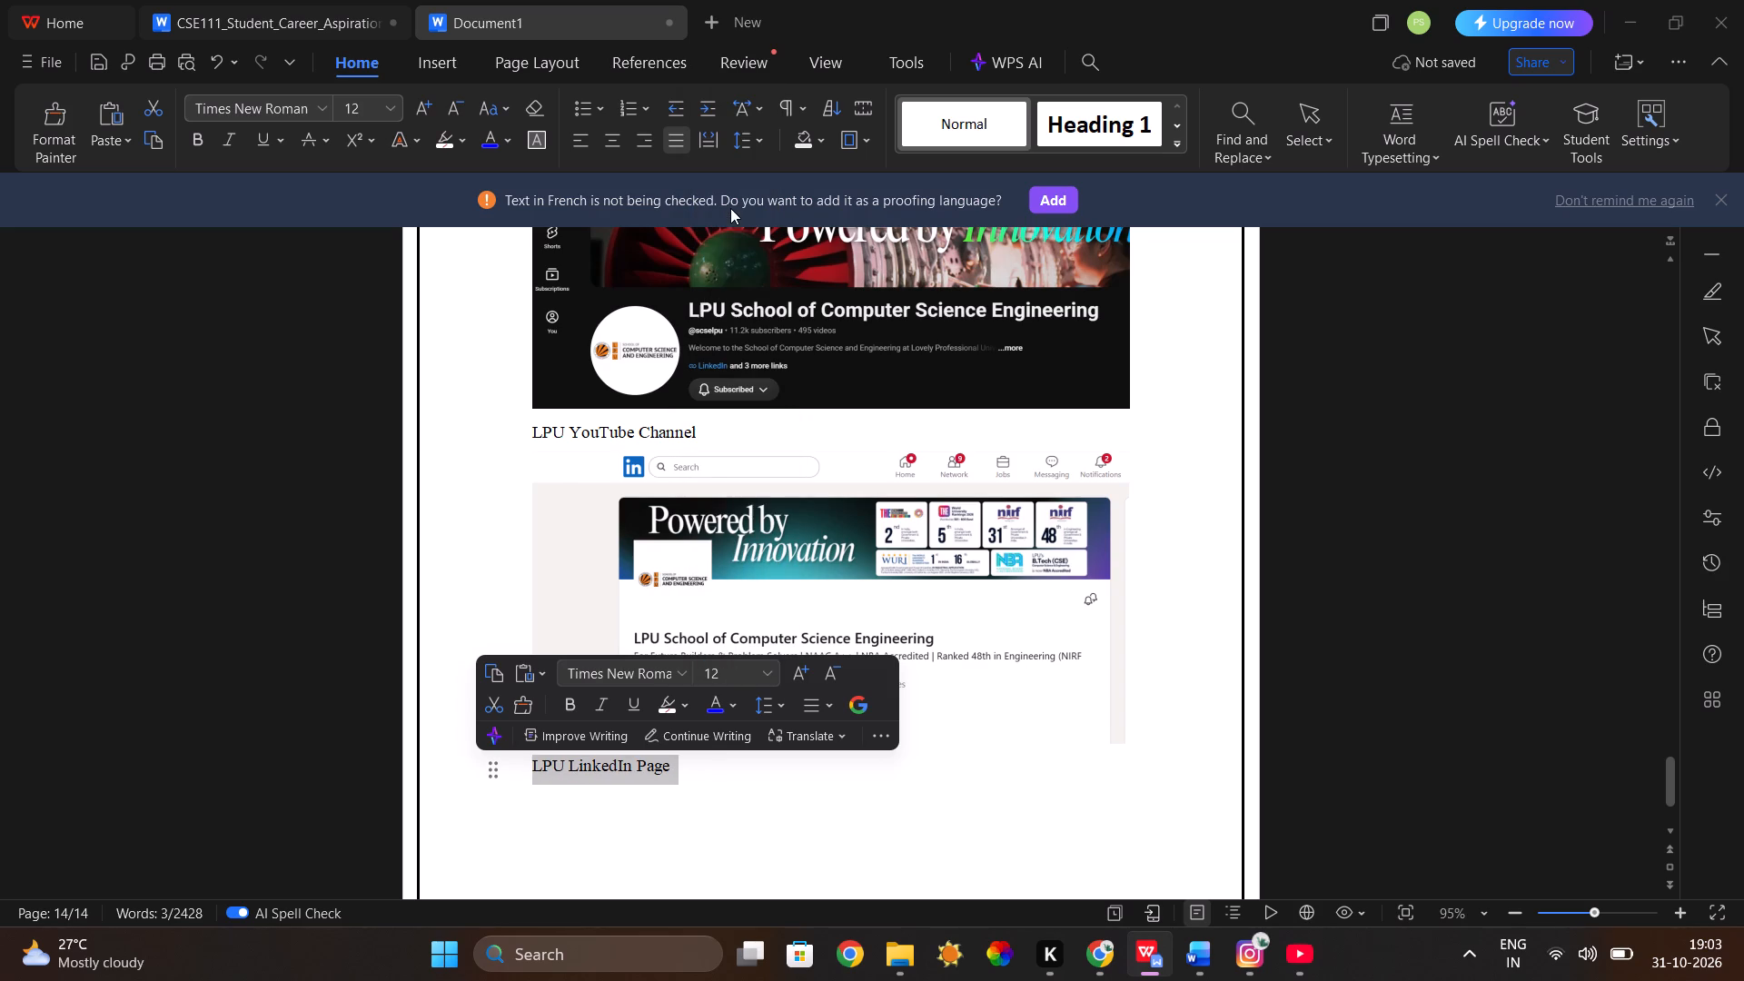
{"action": "left_click", "coordinate": [706, 775]}
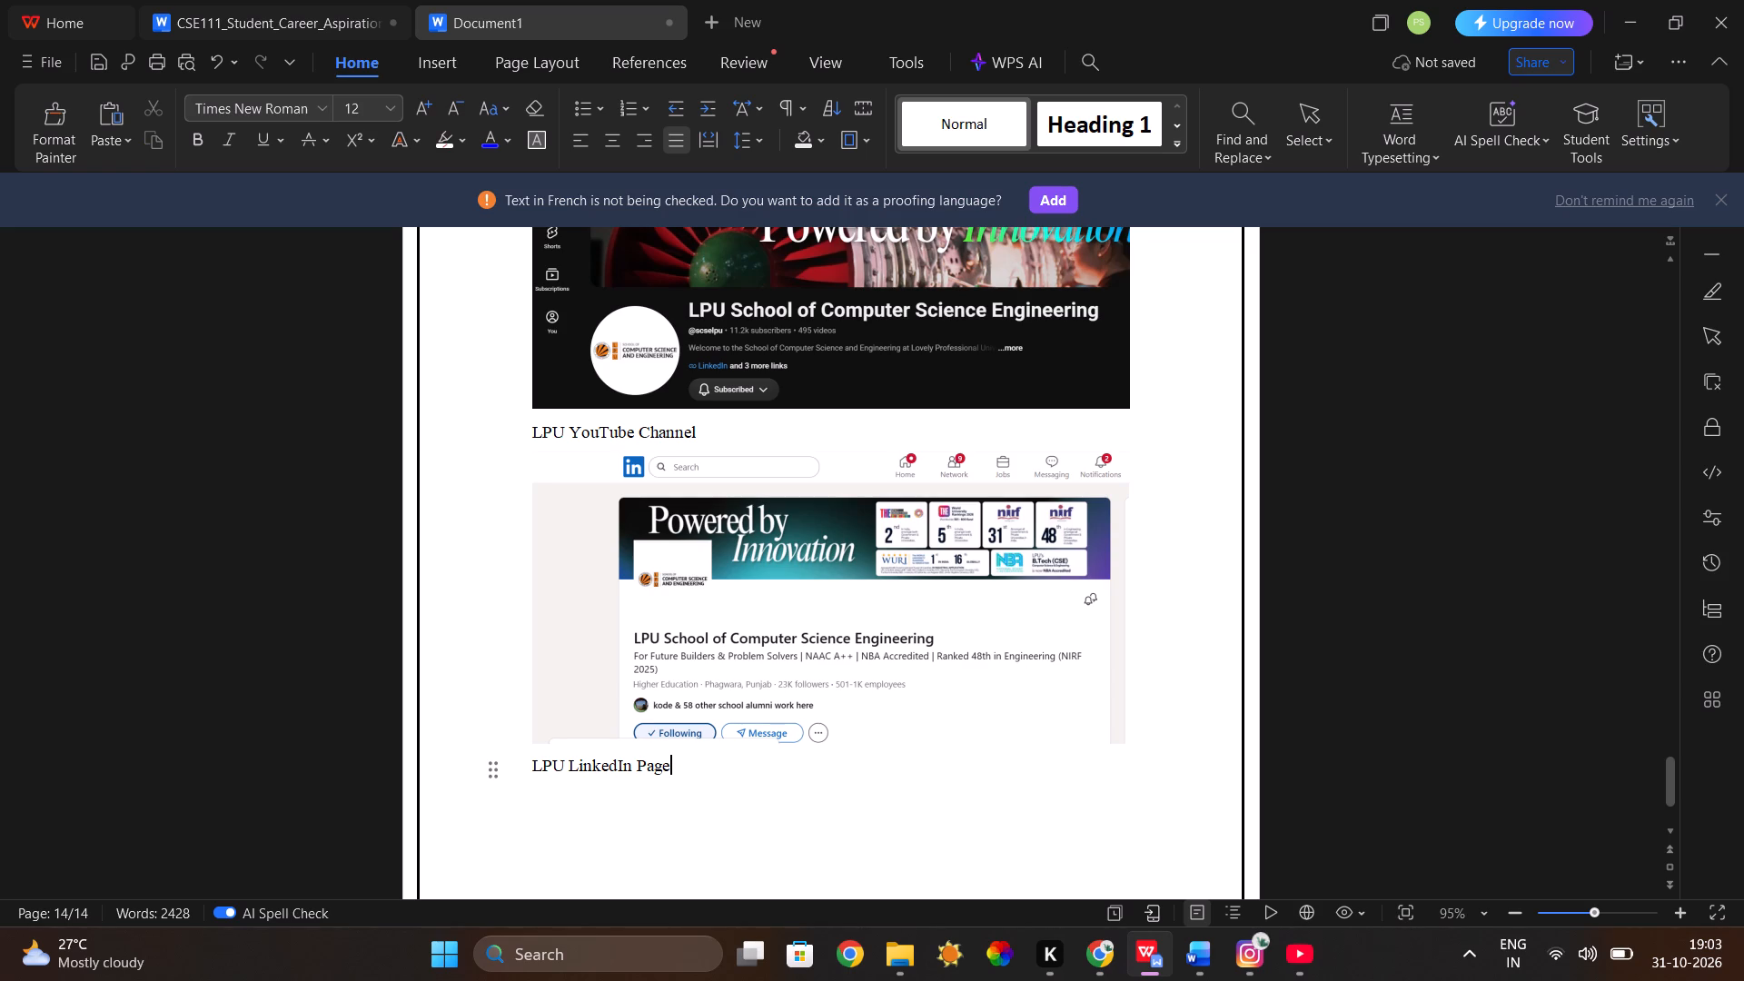
{"action": "key", "text": "Return"}
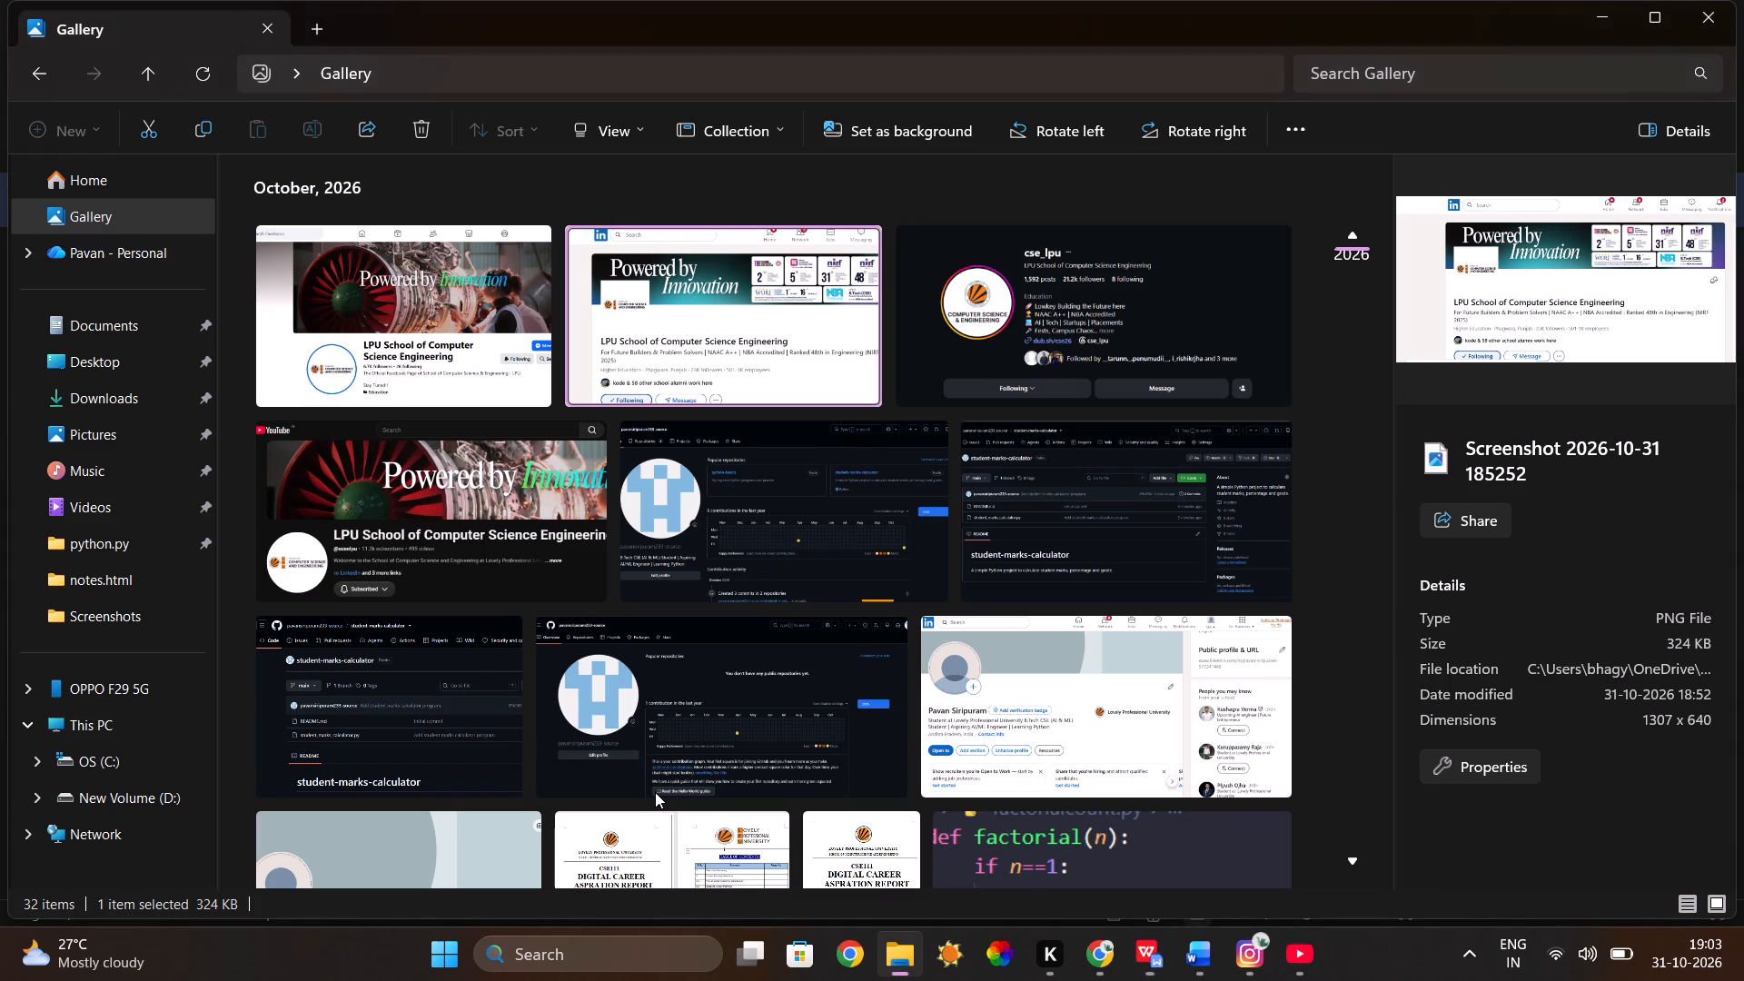
Copy the LPU School of Computer Science Engineering Facebook page screenshot from the Gallery and paste it below the "LPU LinkedIn Page" caption in WPS Office.
{"action": "right_click", "coordinate": [450, 350]}
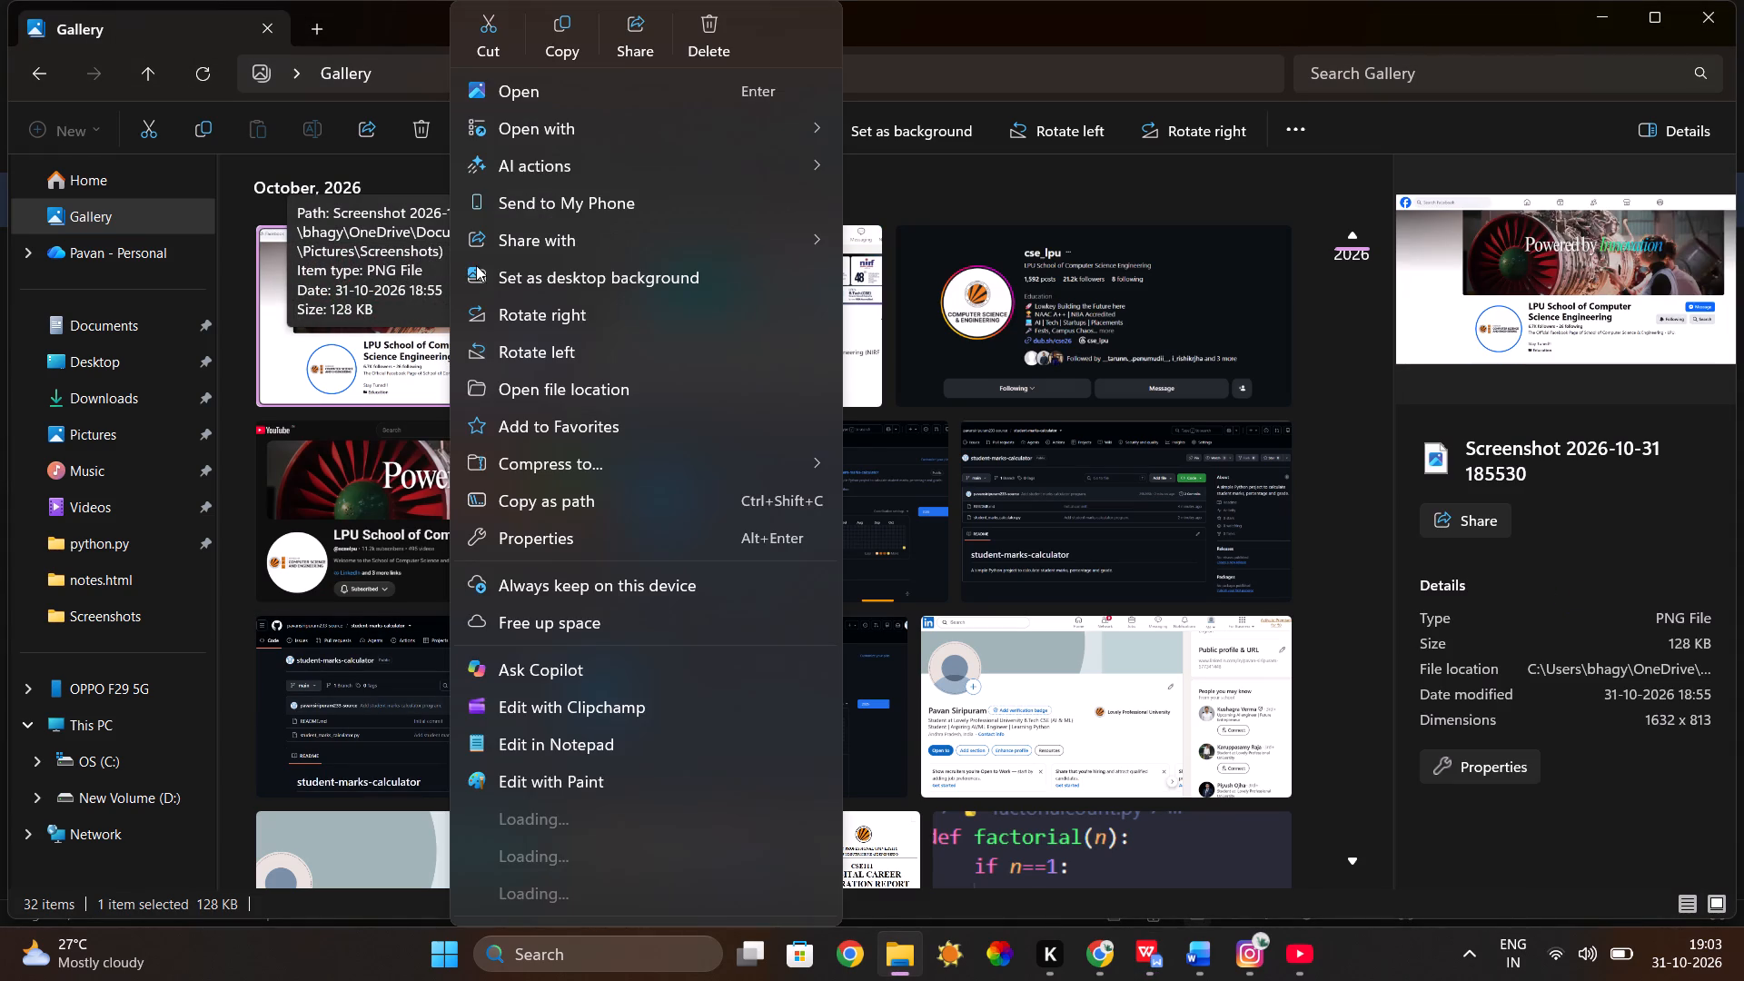
{"action": "left_click", "coordinate": [580, 25]}
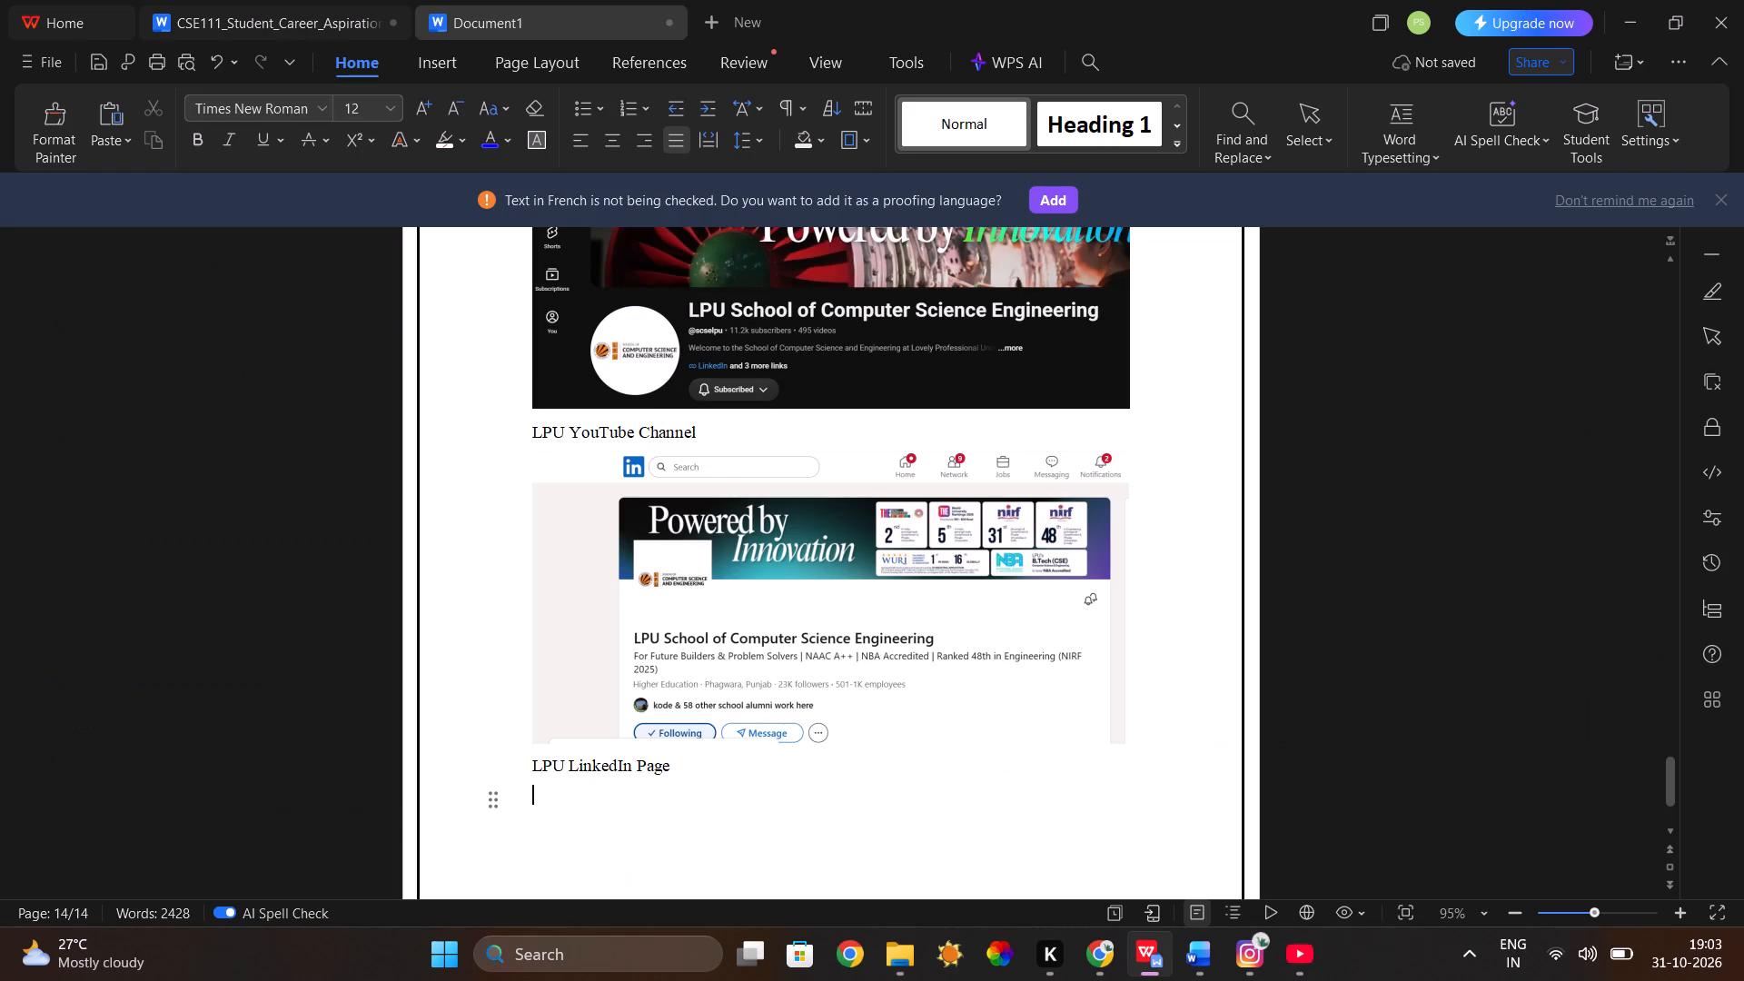
{"action": "key", "text": "ctrl+v"}
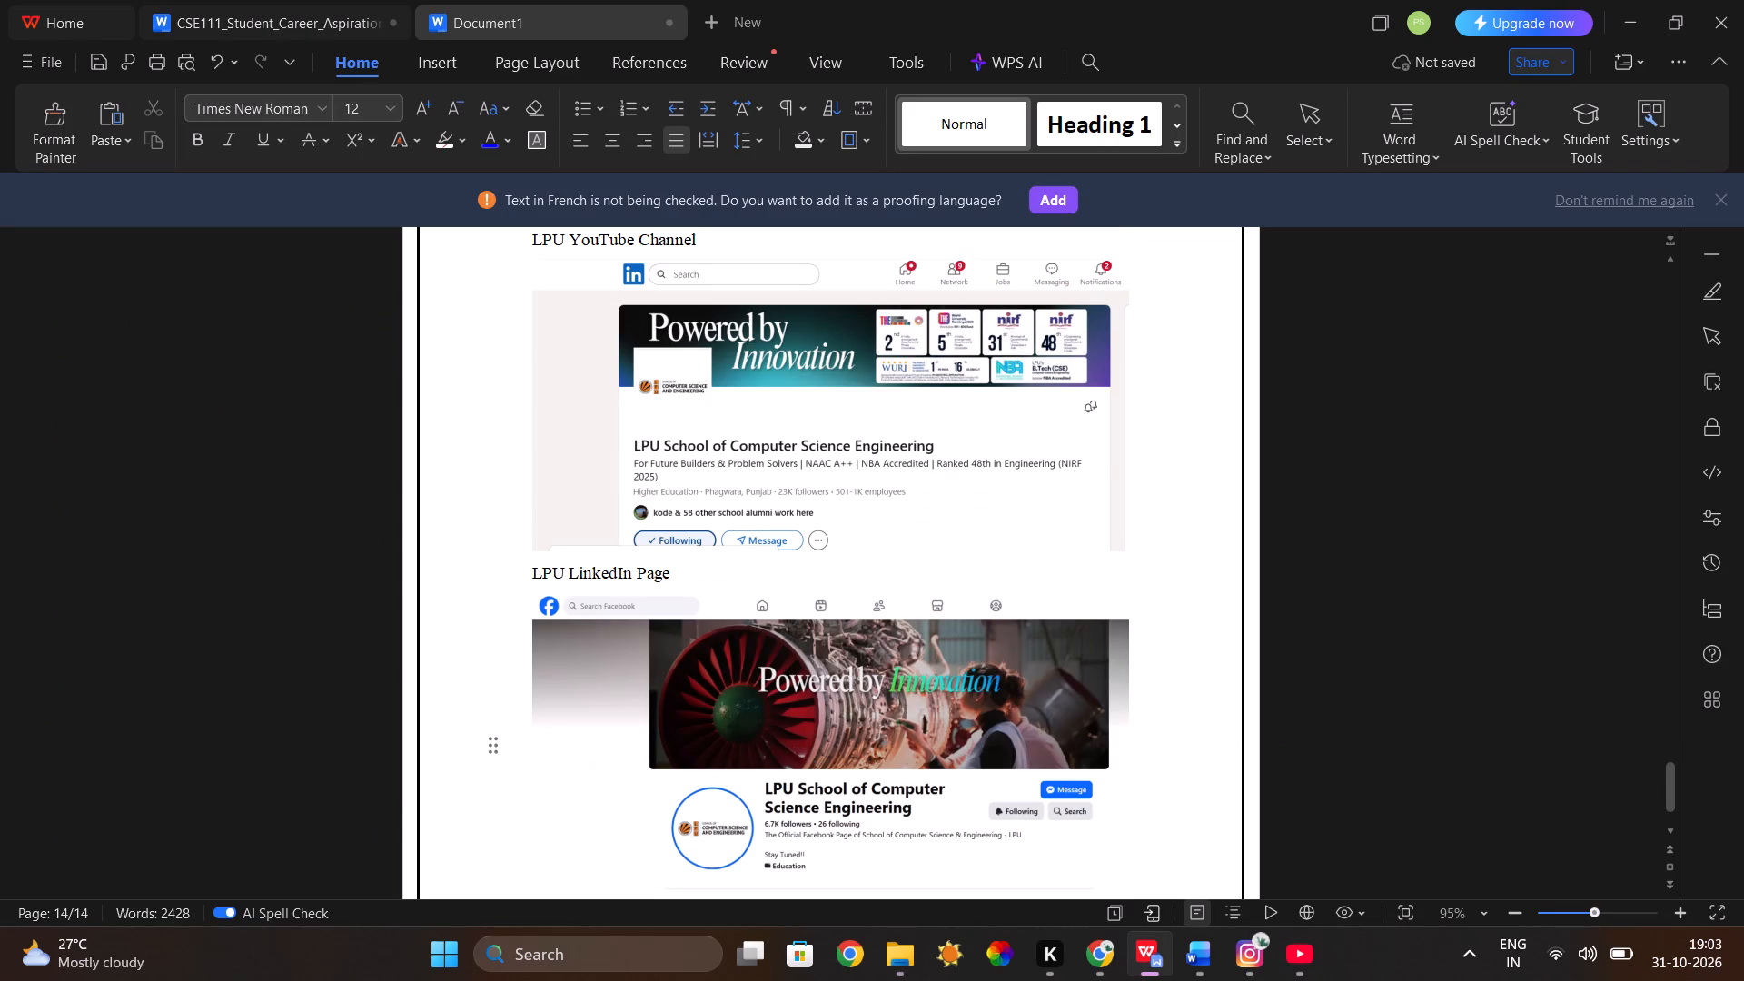
Start a new line below the Facebook screenshot and add the caption "LPU Facebook Page".
{"action": "scroll", "coordinate": [834, 724], "scroll_direction": "down", "scroll_amount": 3}
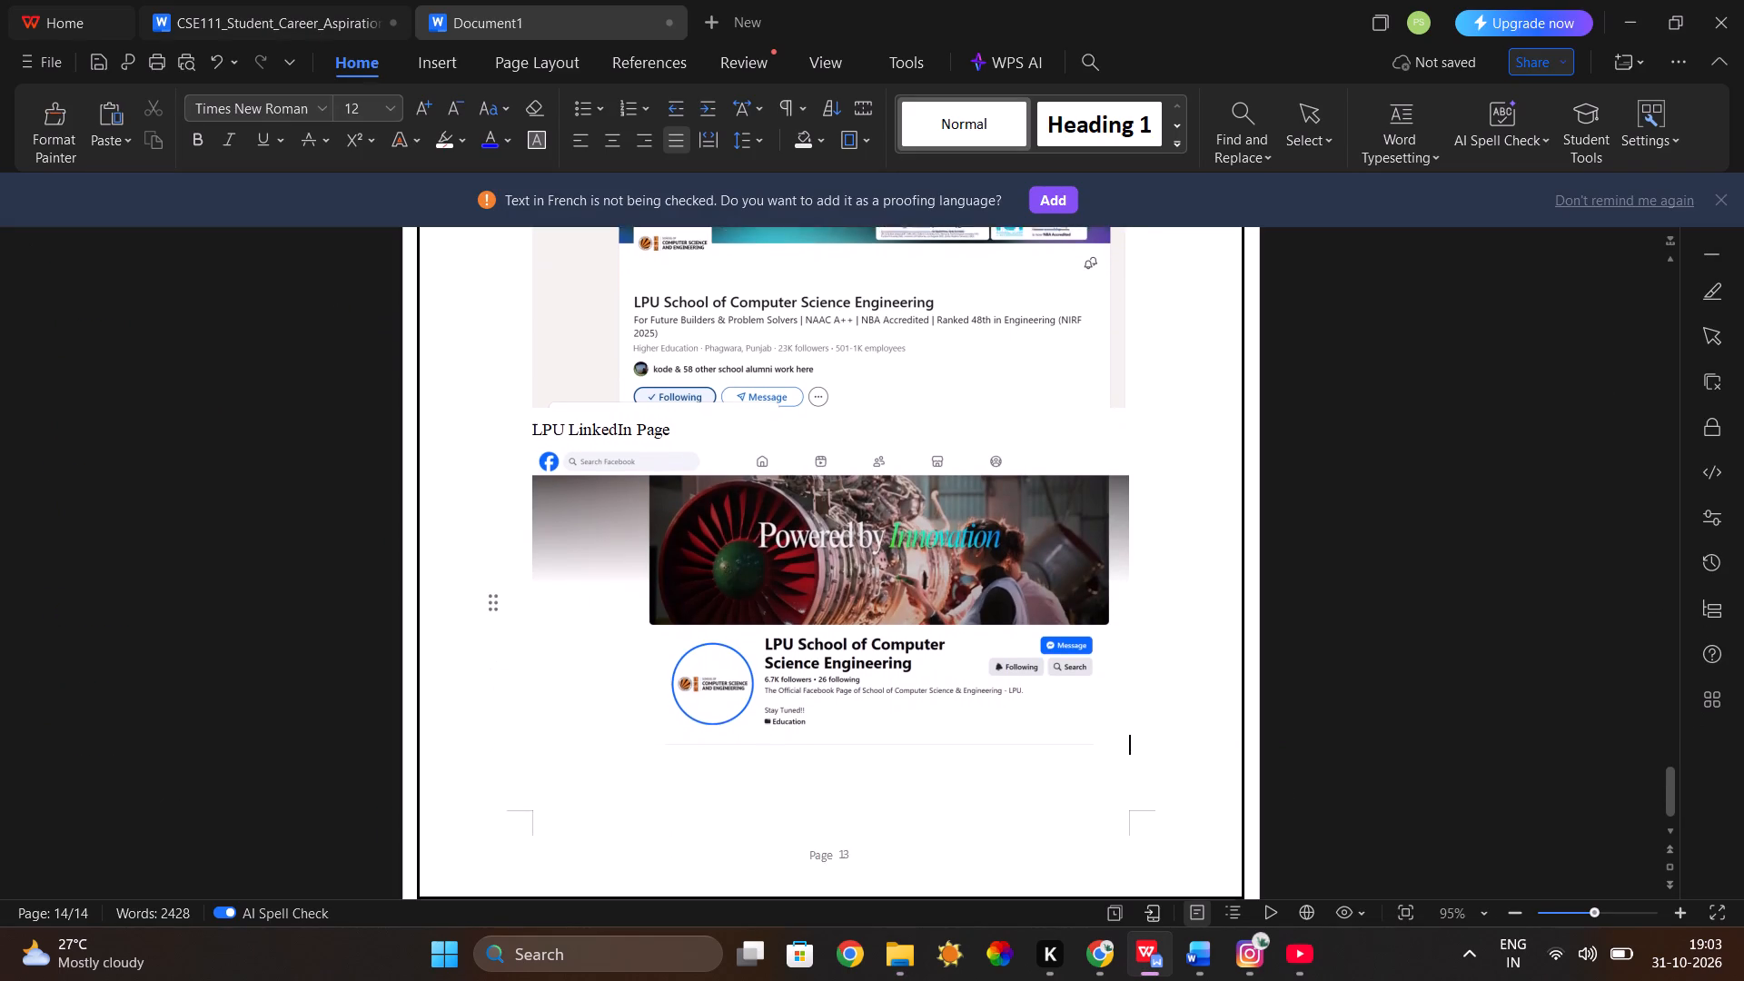
{"action": "scroll", "coordinate": [834, 724], "scroll_direction": "down", "scroll_amount": 2}
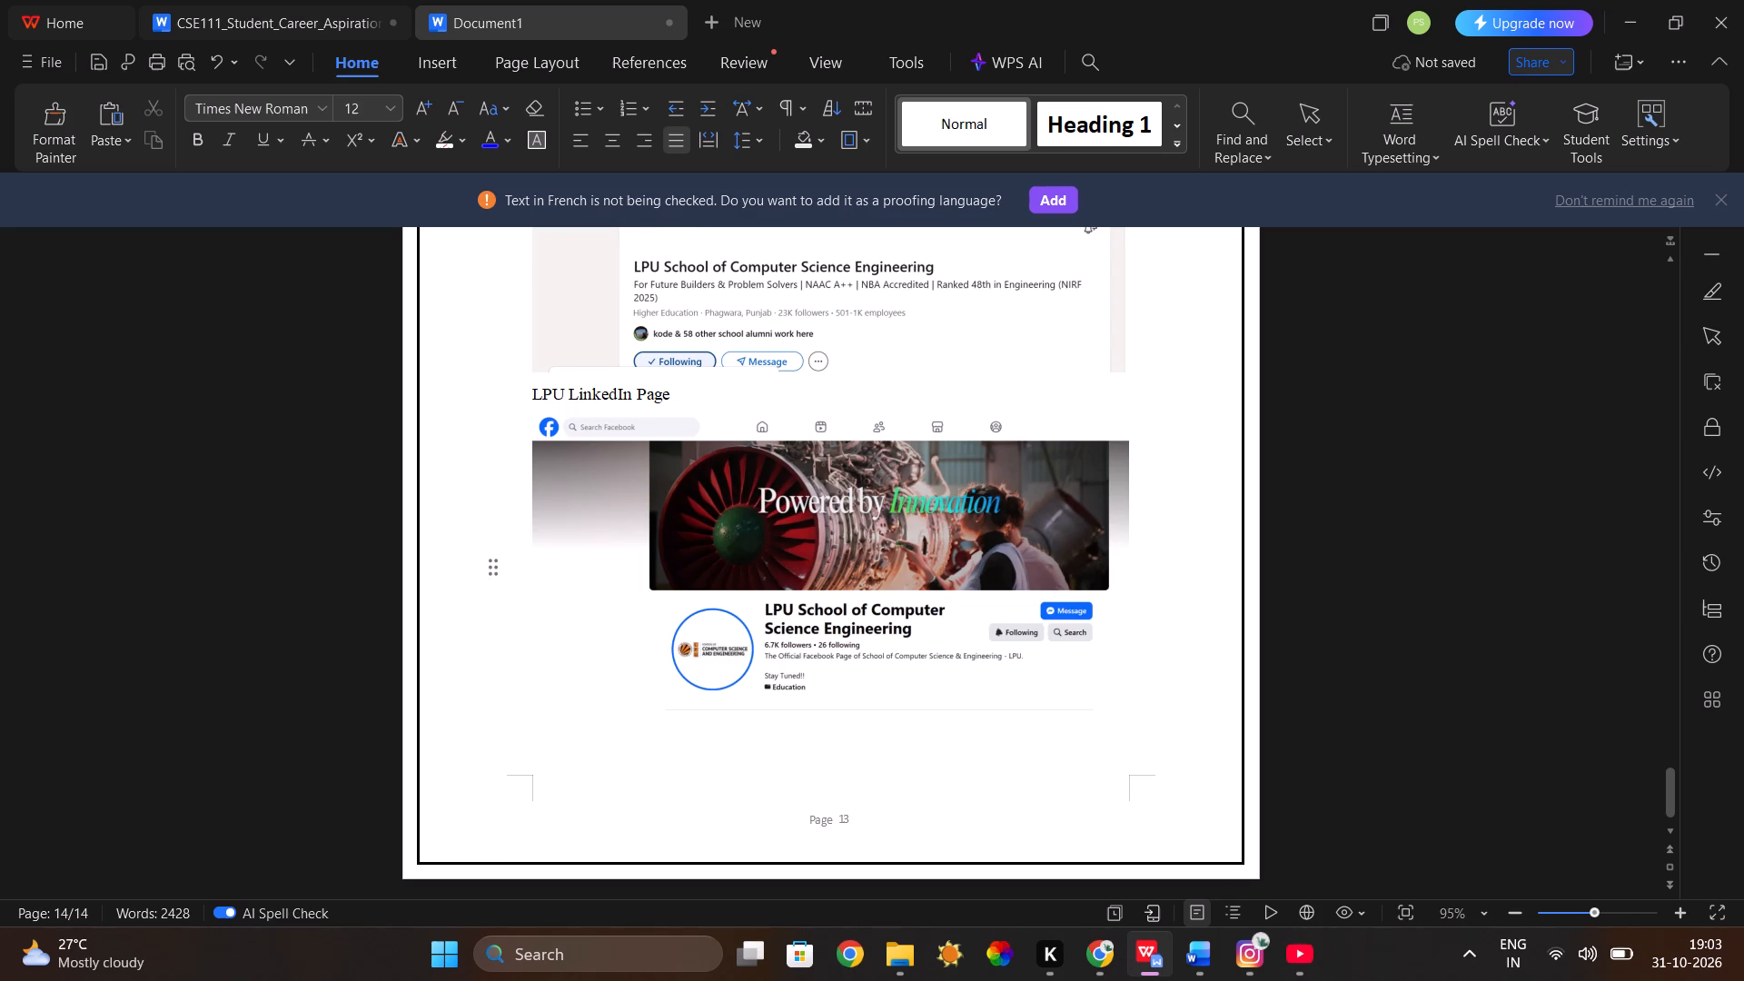
{"action": "key", "text": "Return"}
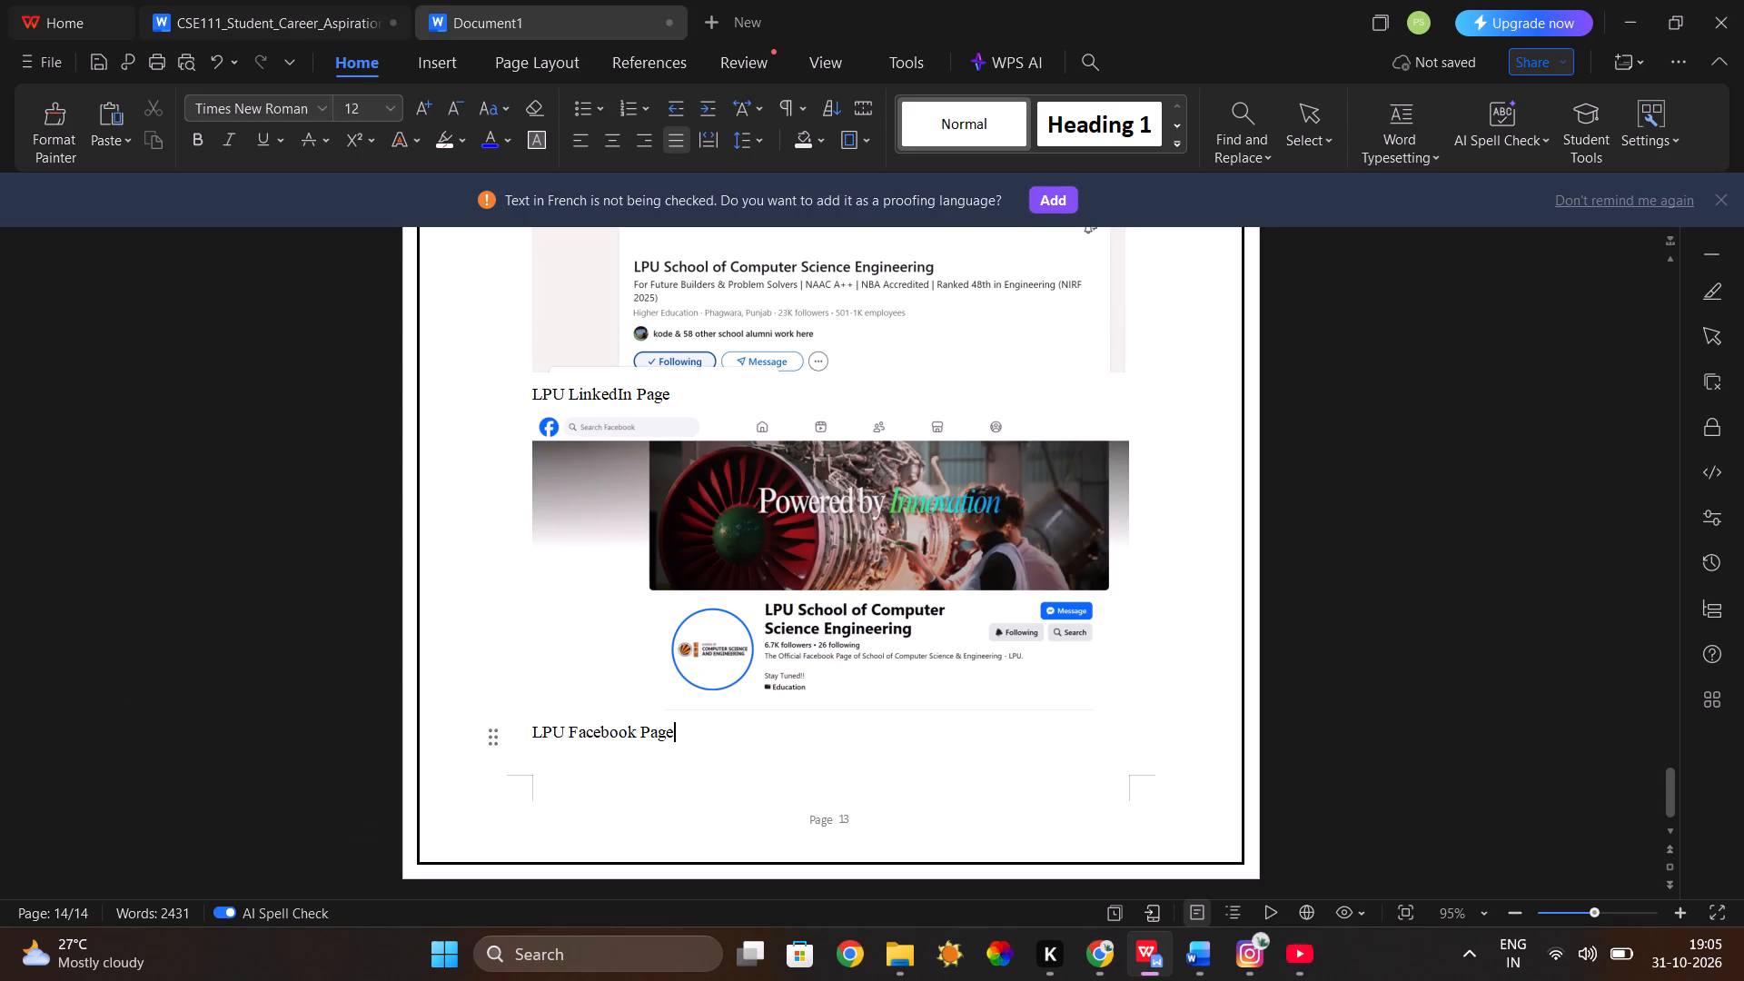
Paste the heading "Professional Profile Links" two lines below the "LPU Facebook Page" caption and set its font to Times New Roman.
{"action": "key", "text": "Return"}
{"action": "key", "text": "Return"}
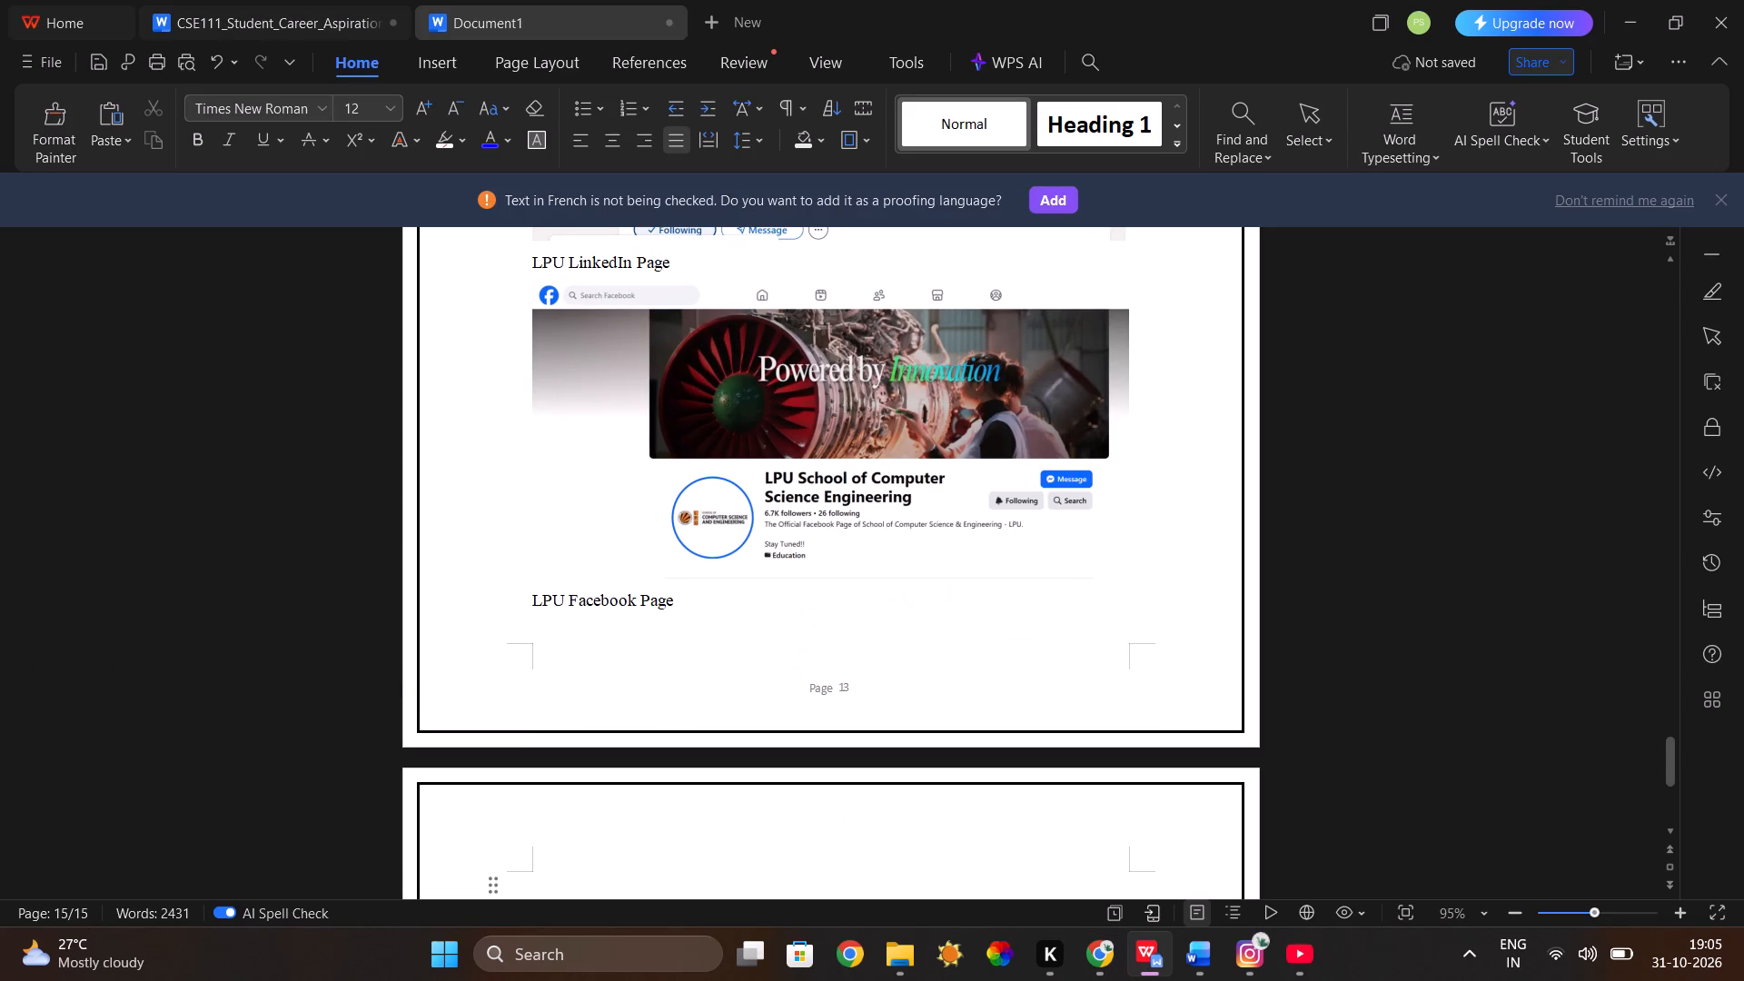
{"action": "key", "text": "ctrl+v"}
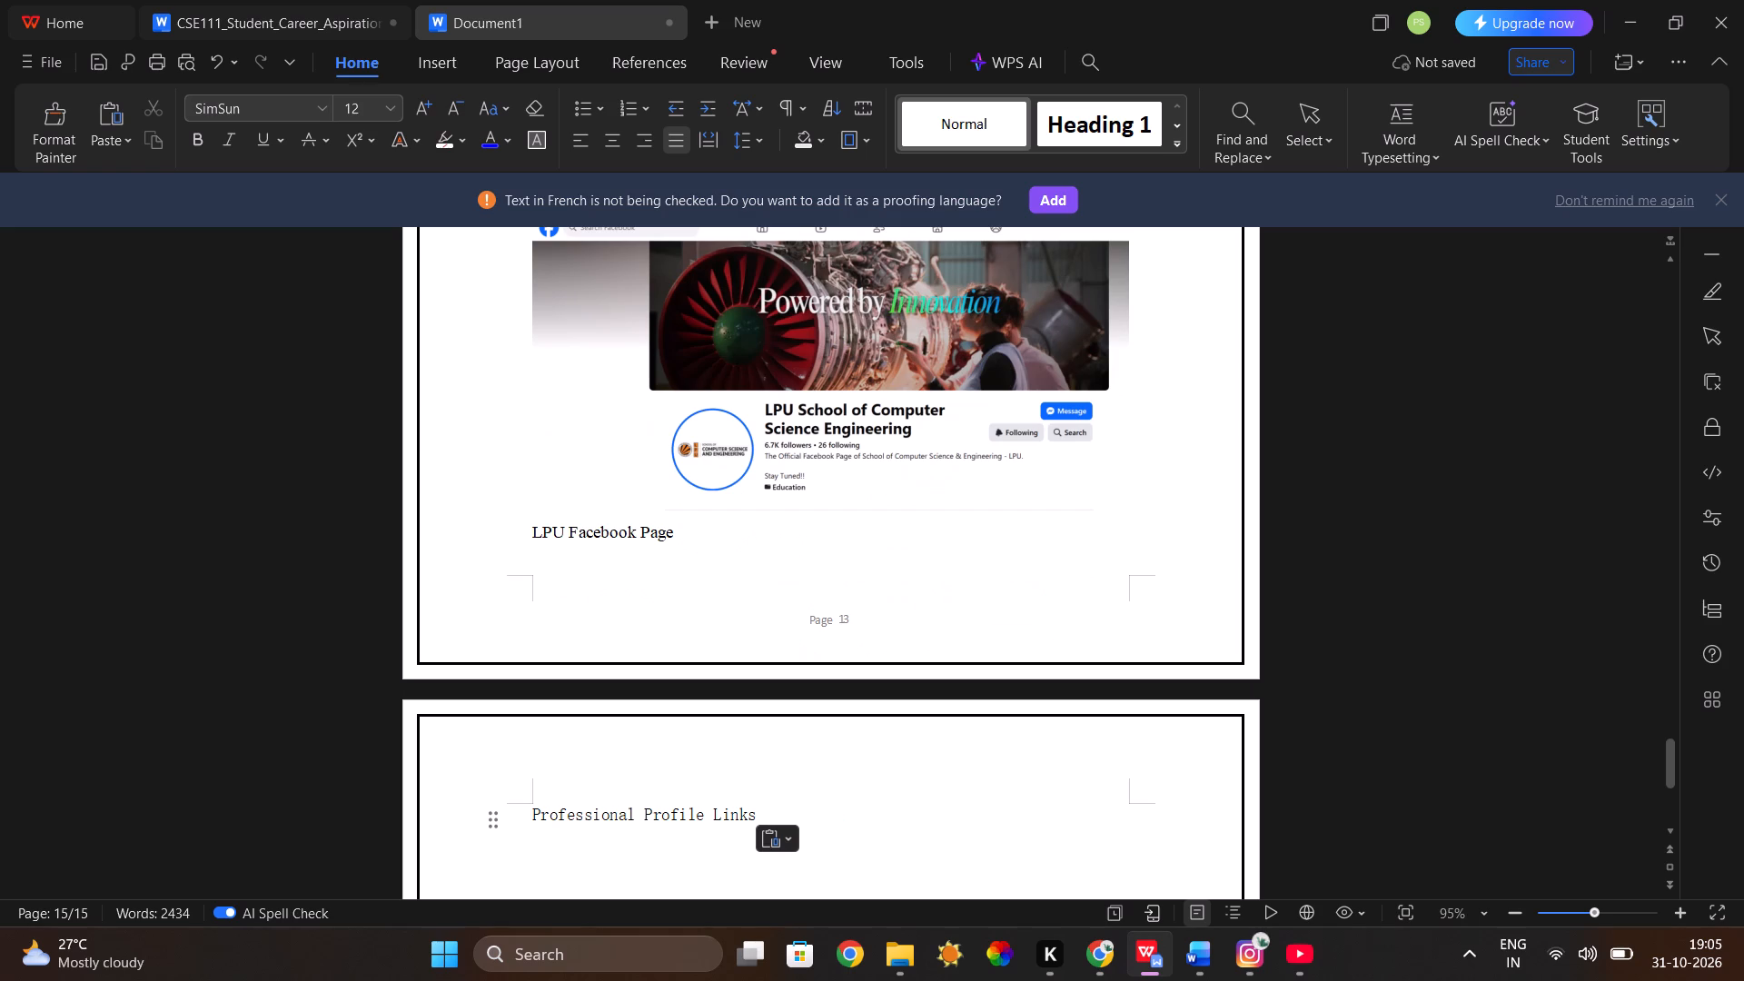
{"action": "left_click_drag", "start_coordinate": [530, 820], "coordinate": [784, 832]}
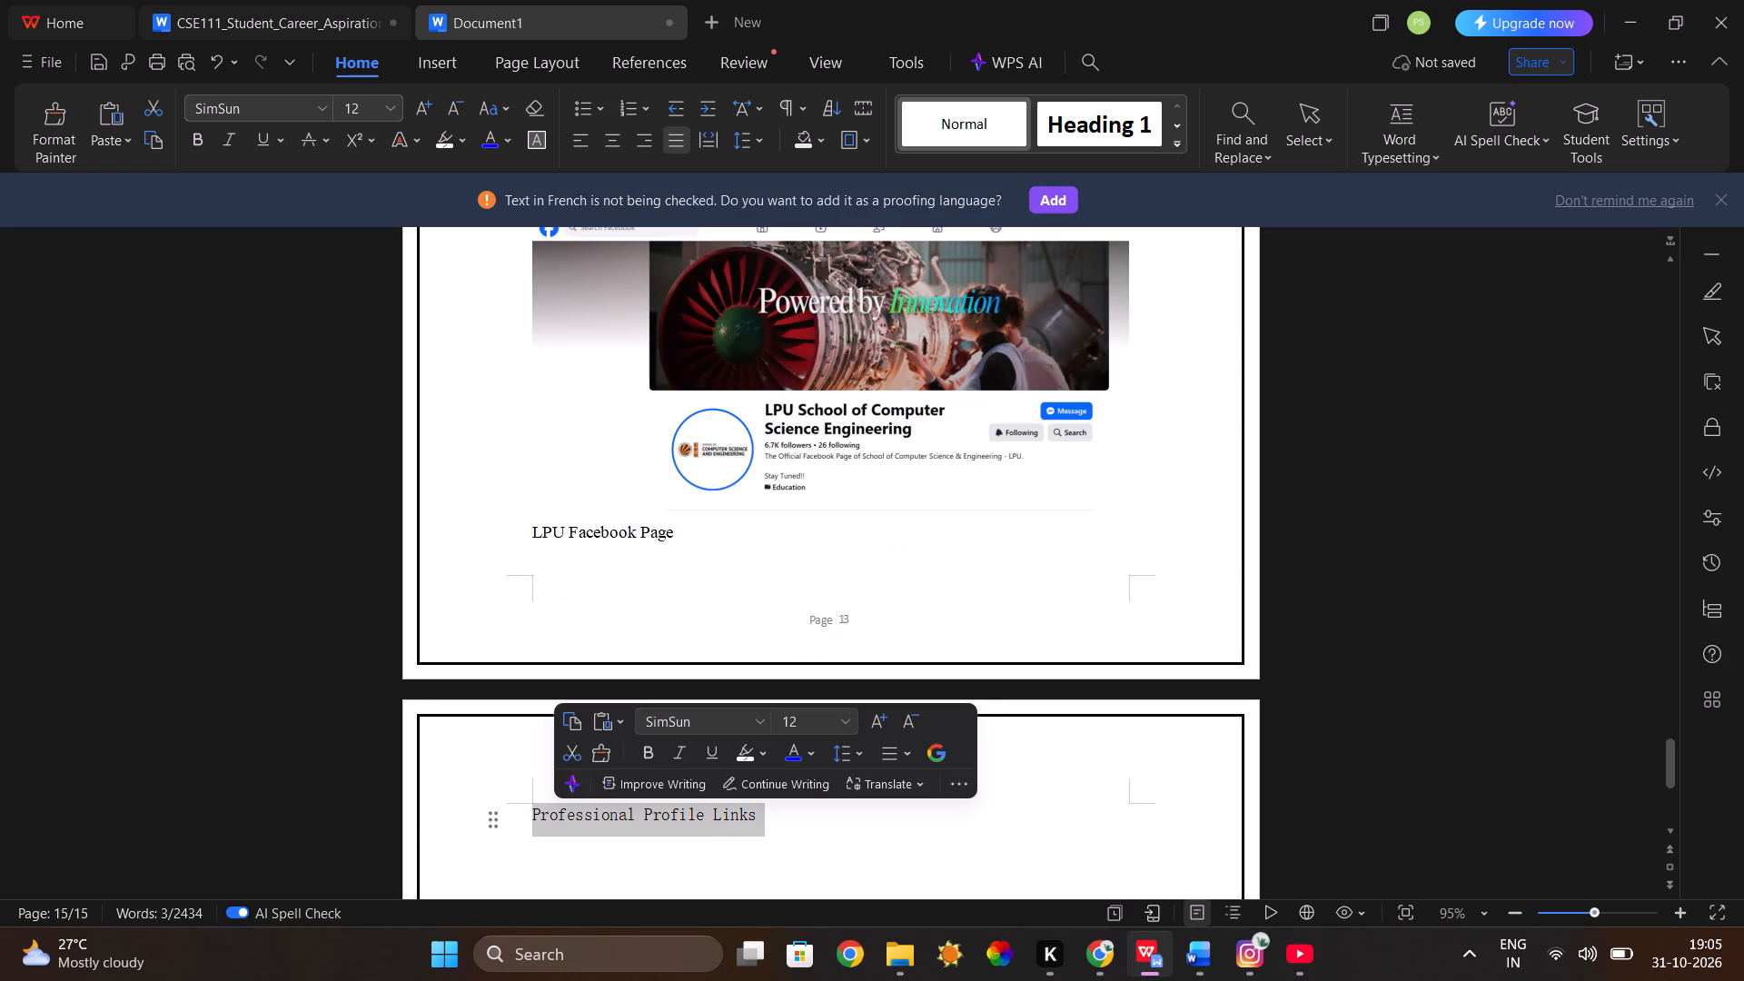
{"action": "left_click", "coordinate": [760, 723]}
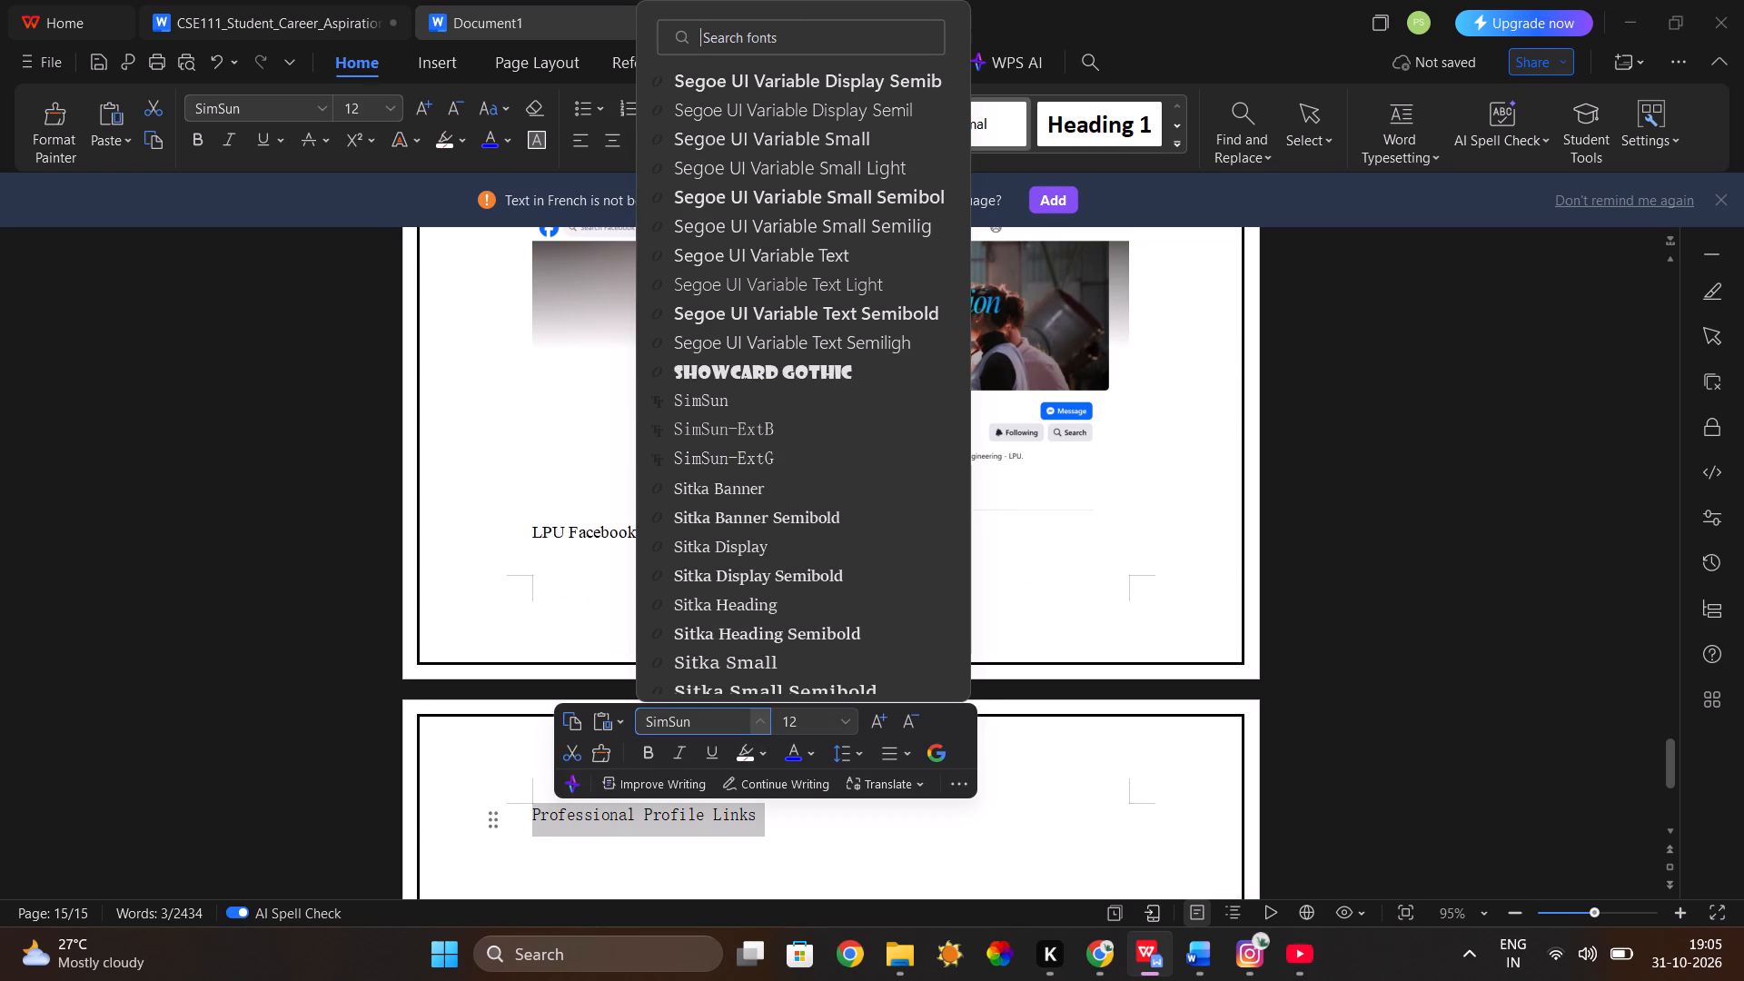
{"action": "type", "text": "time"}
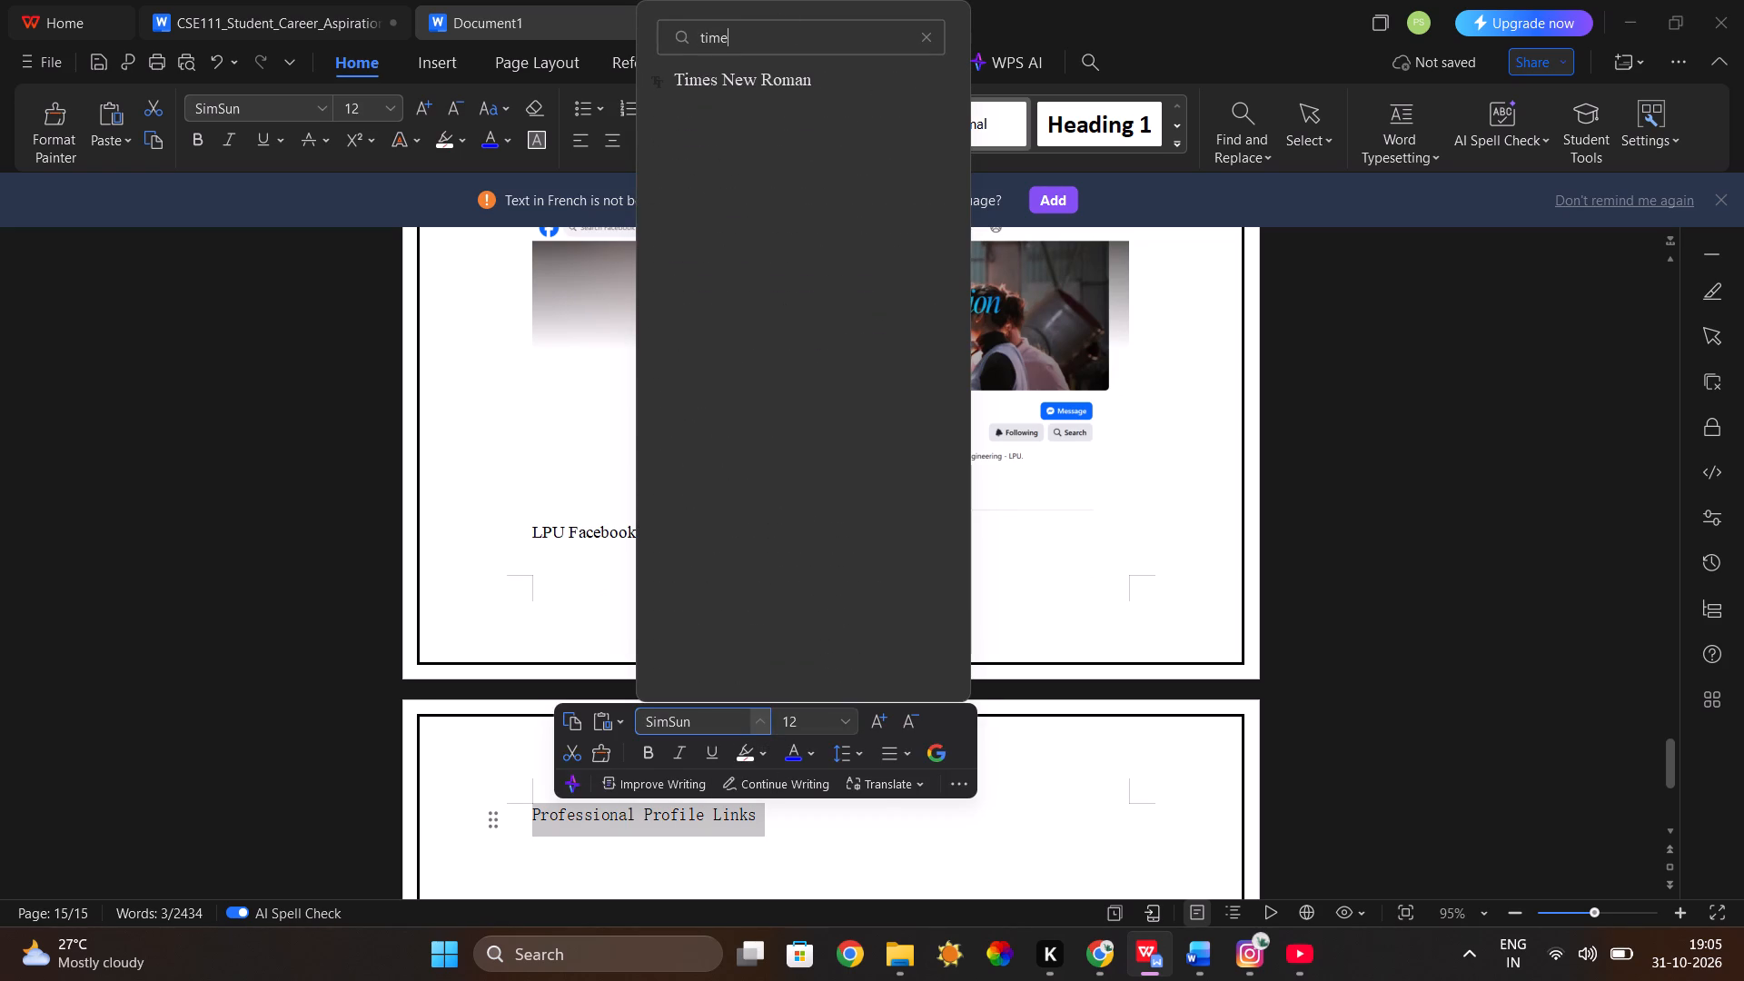
{"action": "left_click", "coordinate": [769, 76]}
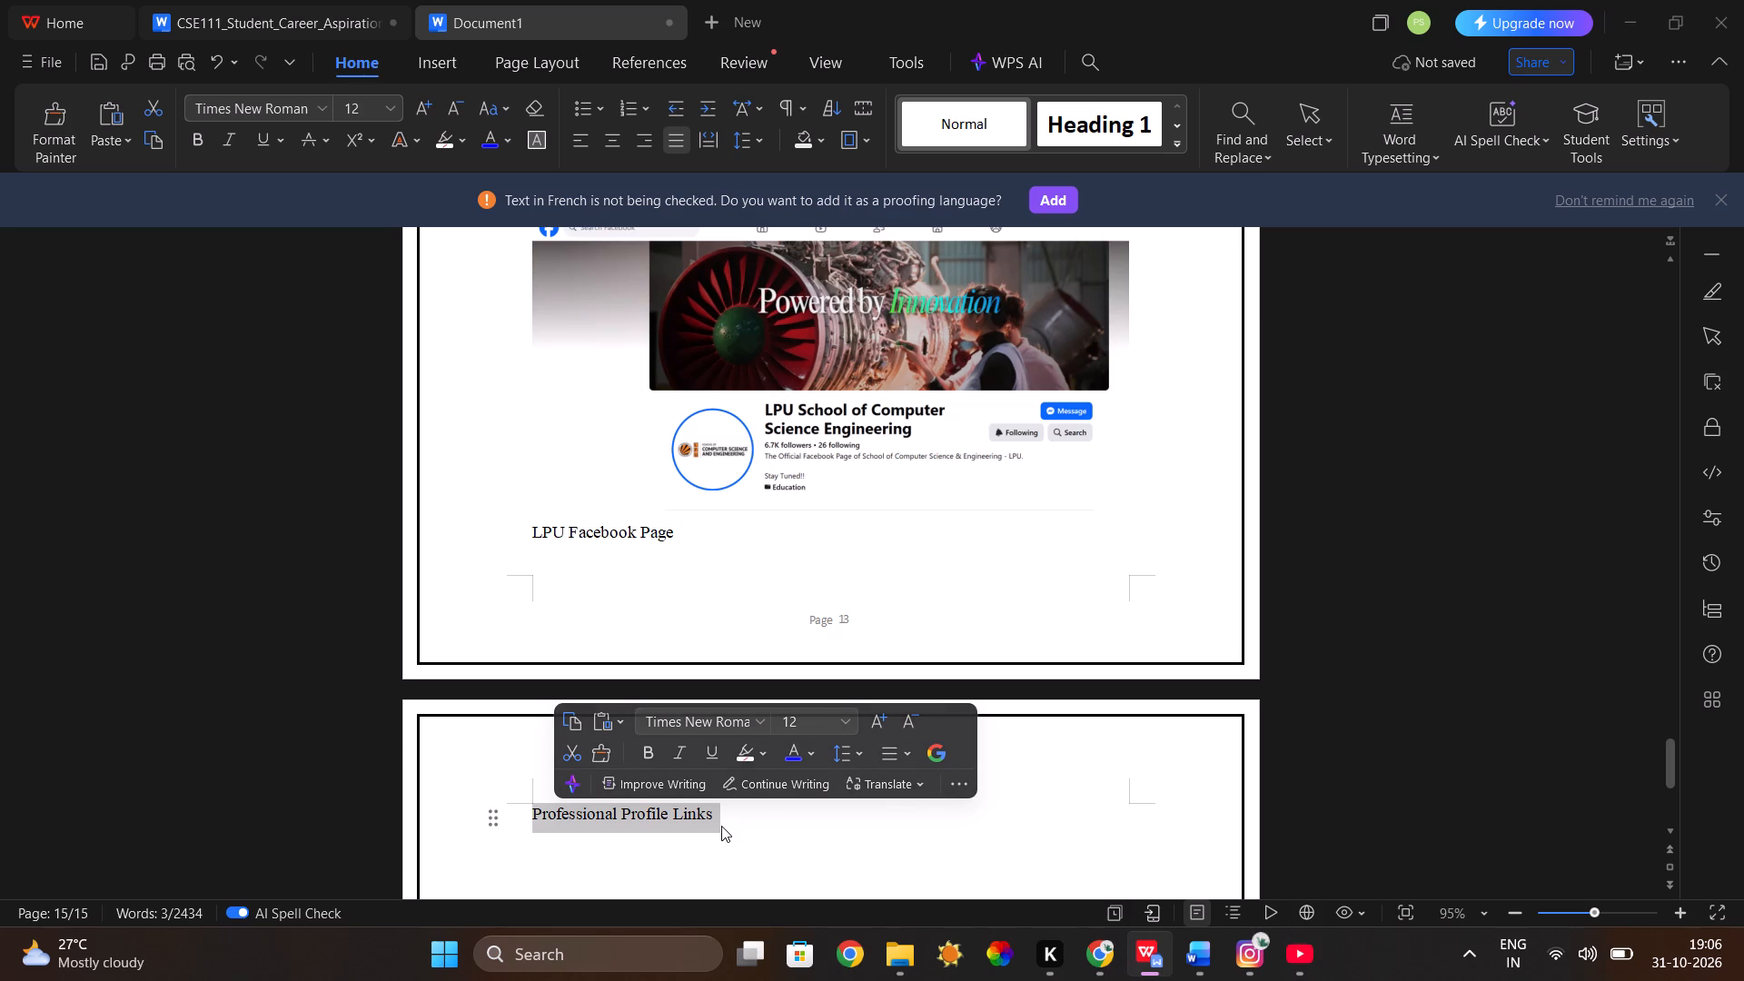
Format the "Professional Profile Links" heading as left-aligned, bold text in size 14.
{"action": "left_click", "coordinate": [736, 816]}
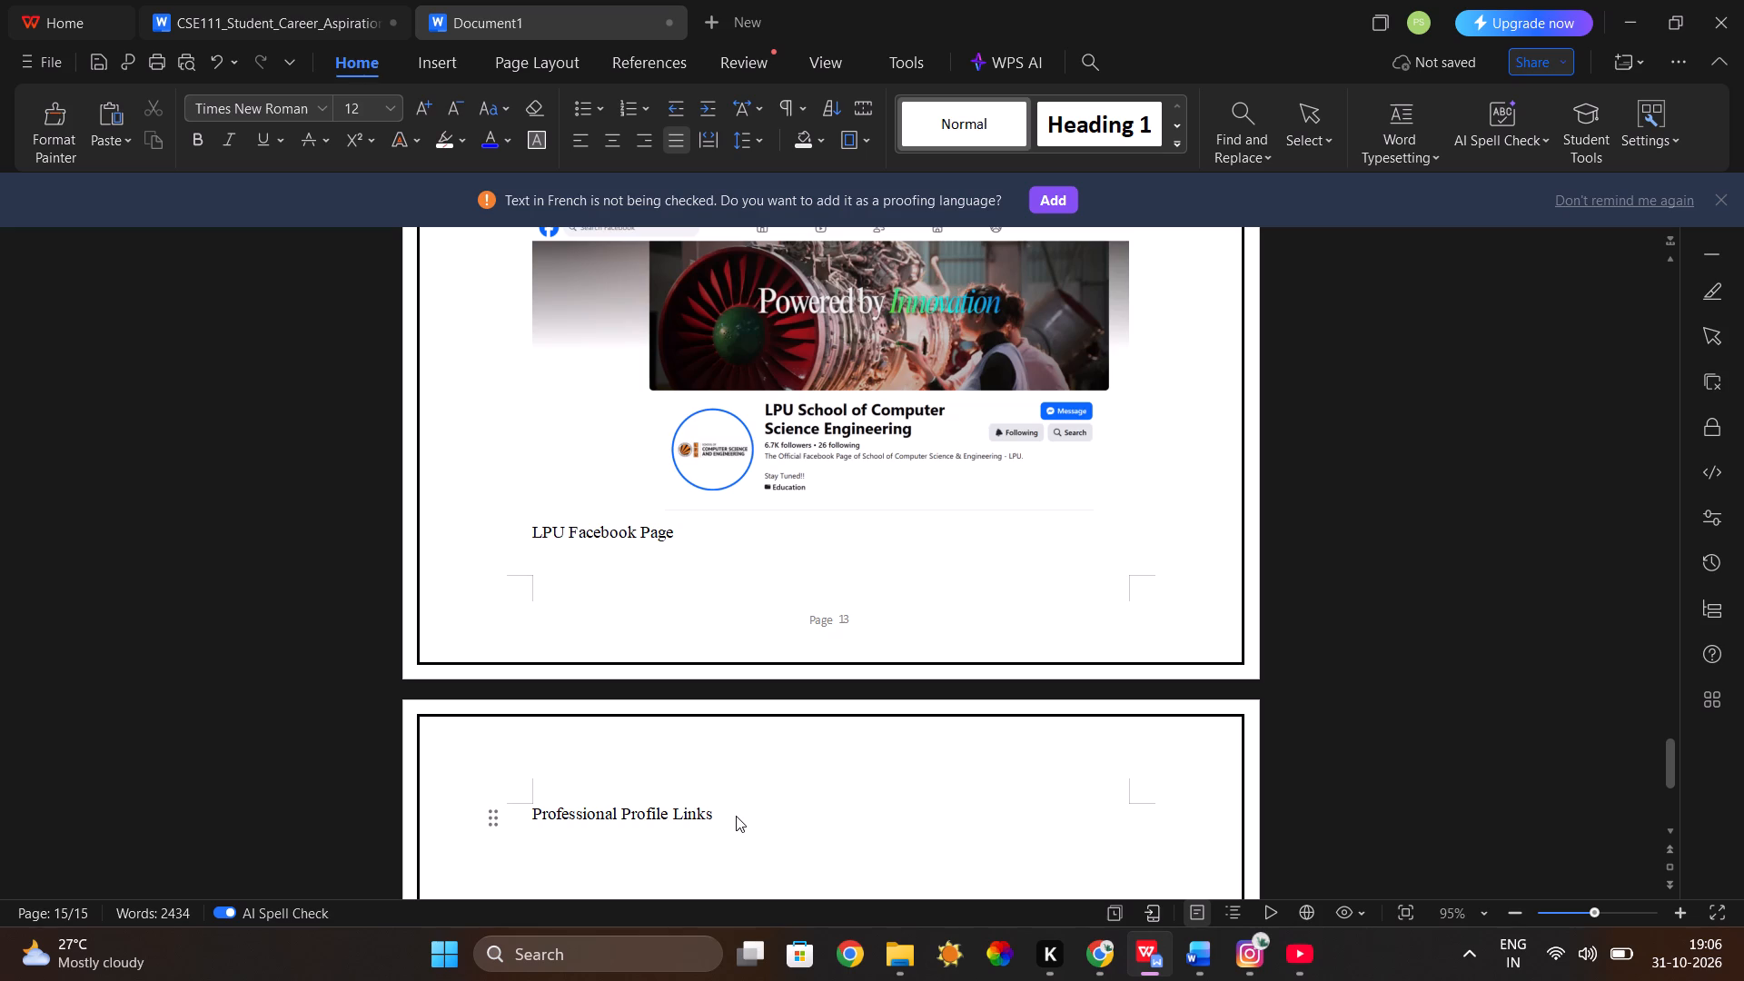
{"action": "left_click_drag", "start_coordinate": [529, 818], "coordinate": [710, 827]}
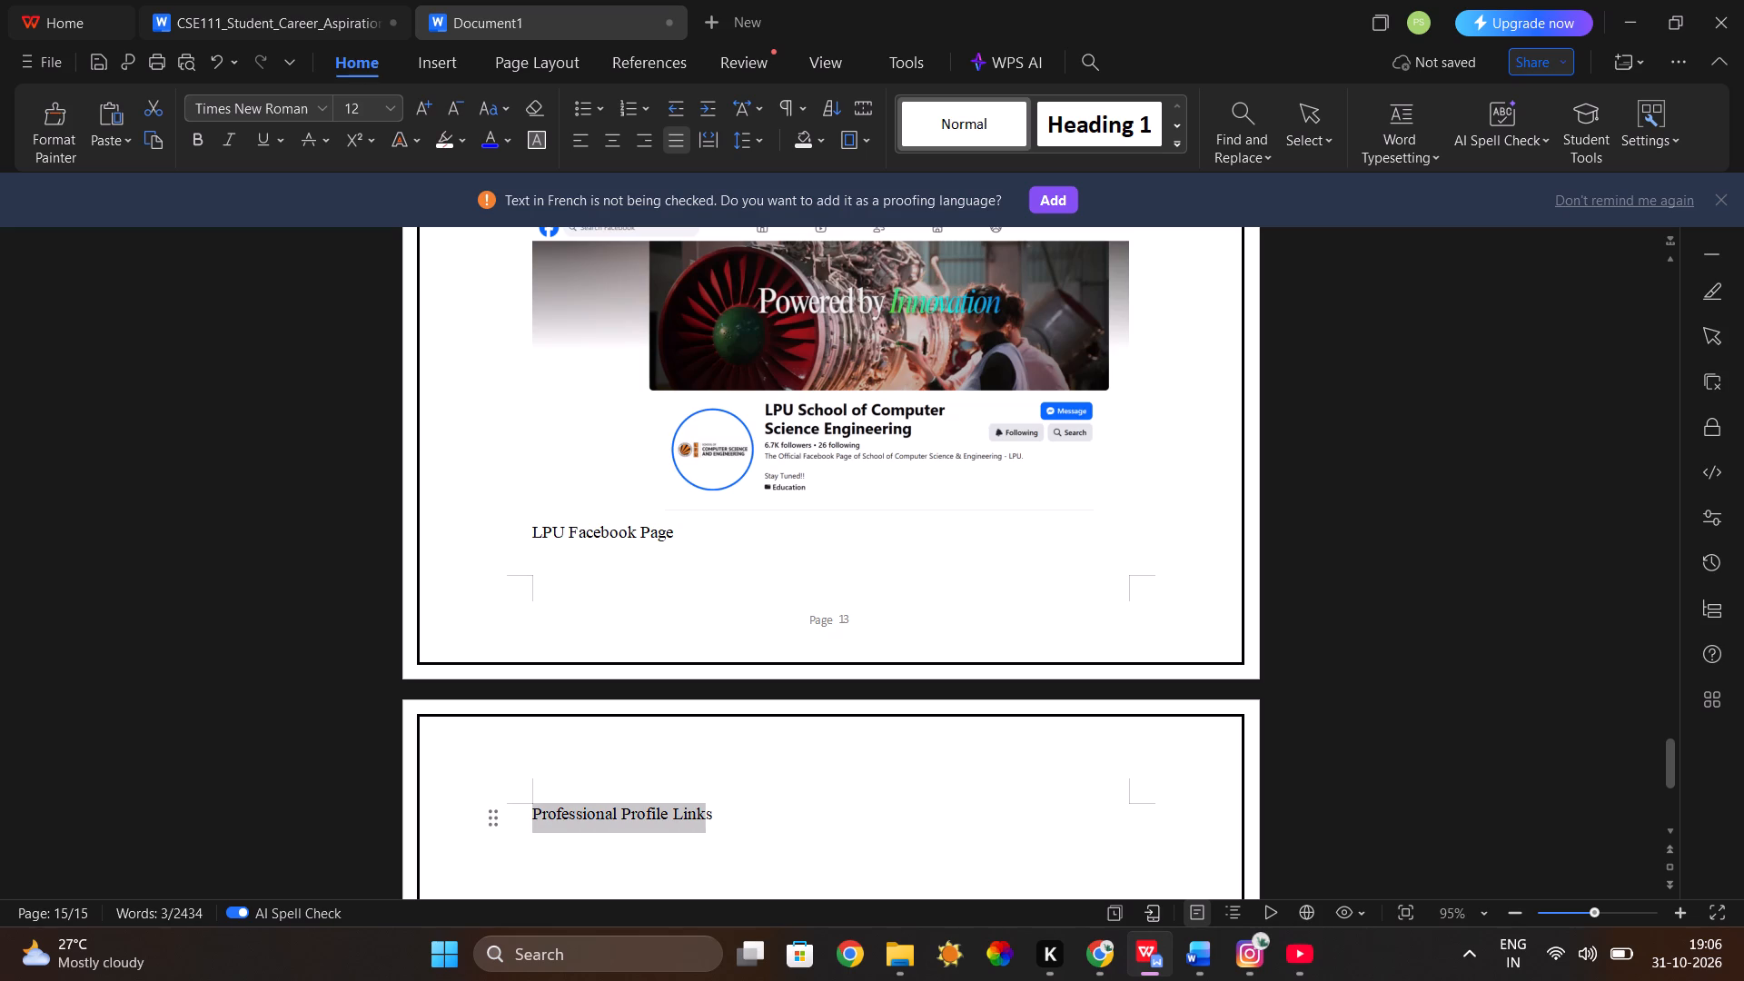
{"action": "left_click_drag", "start_coordinate": [710, 827], "coordinate": [718, 827]}
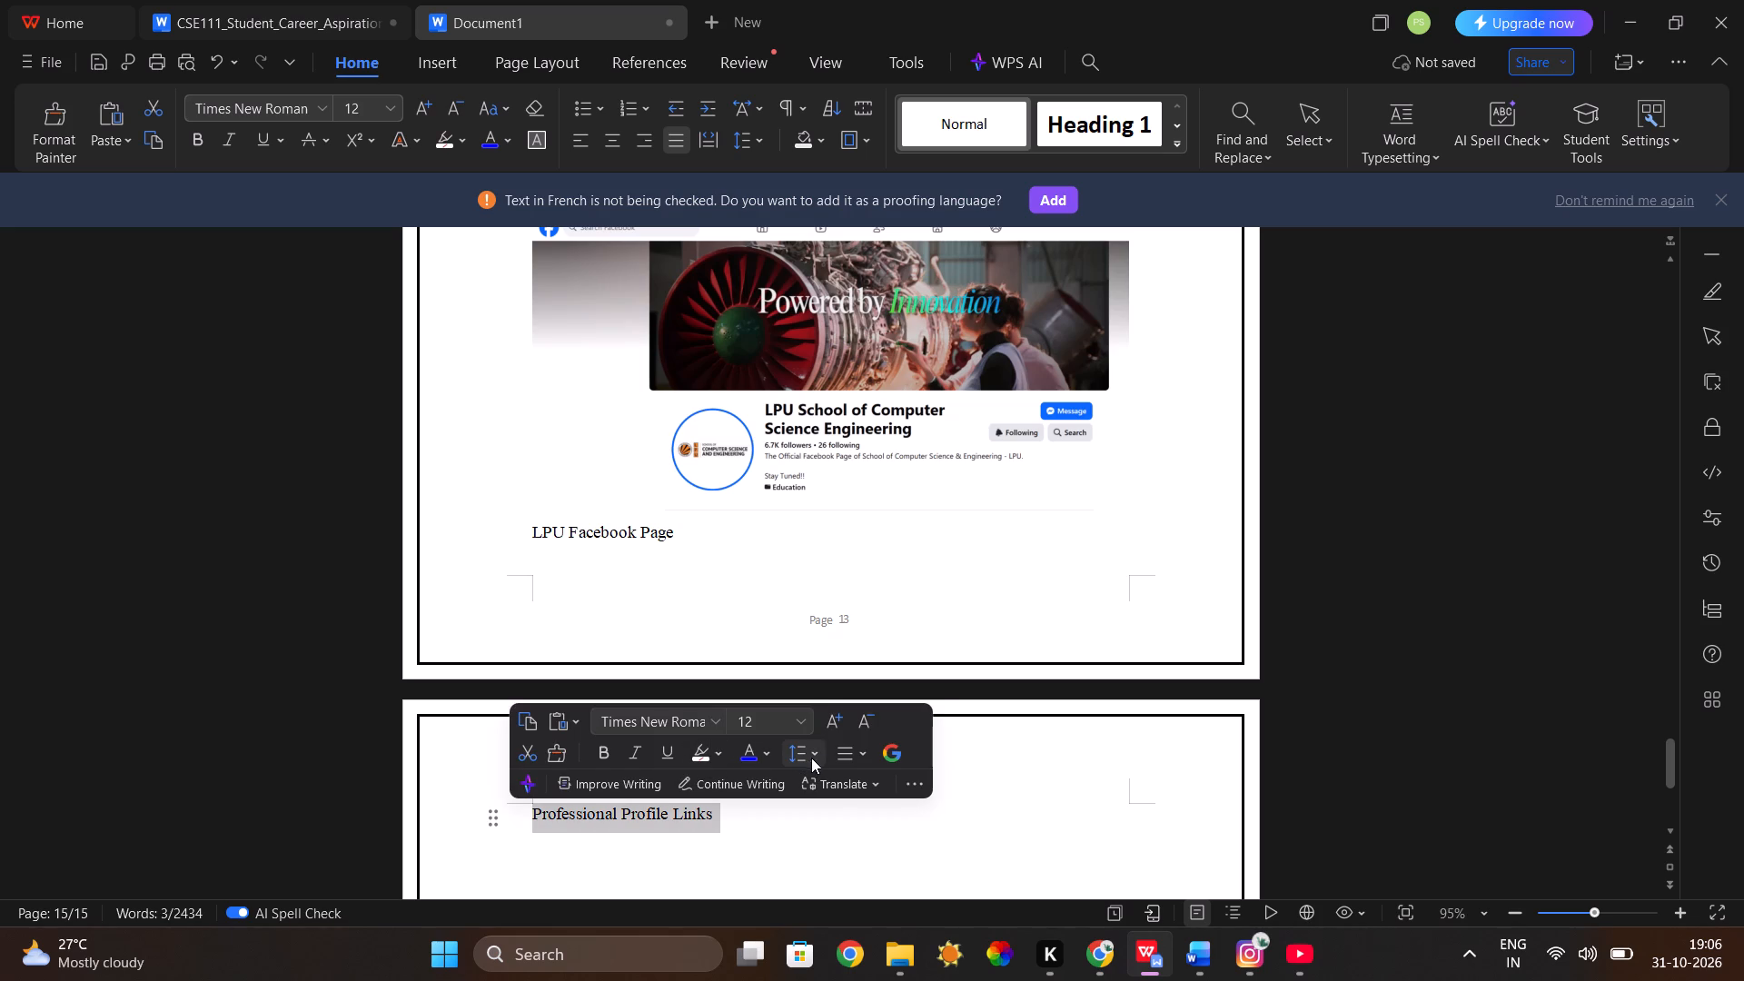
{"action": "left_click", "coordinate": [837, 758]}
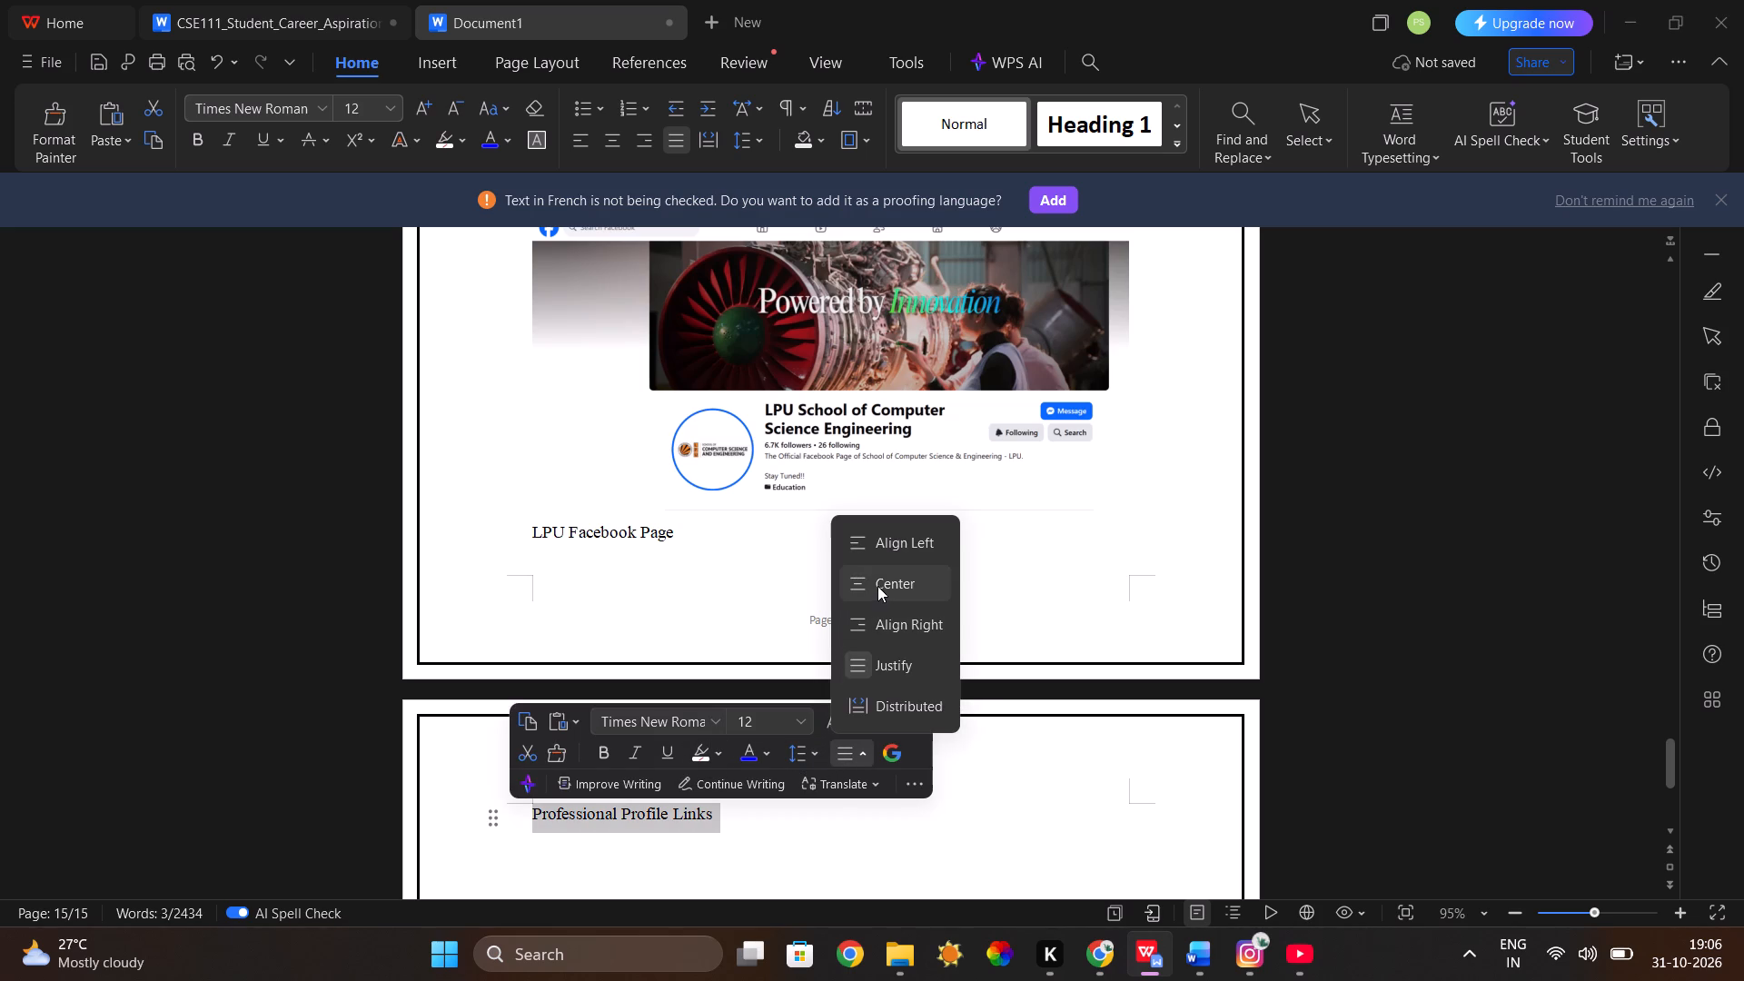
{"action": "left_click", "coordinate": [877, 586]}
{"action": "left_click", "coordinate": [846, 751]}
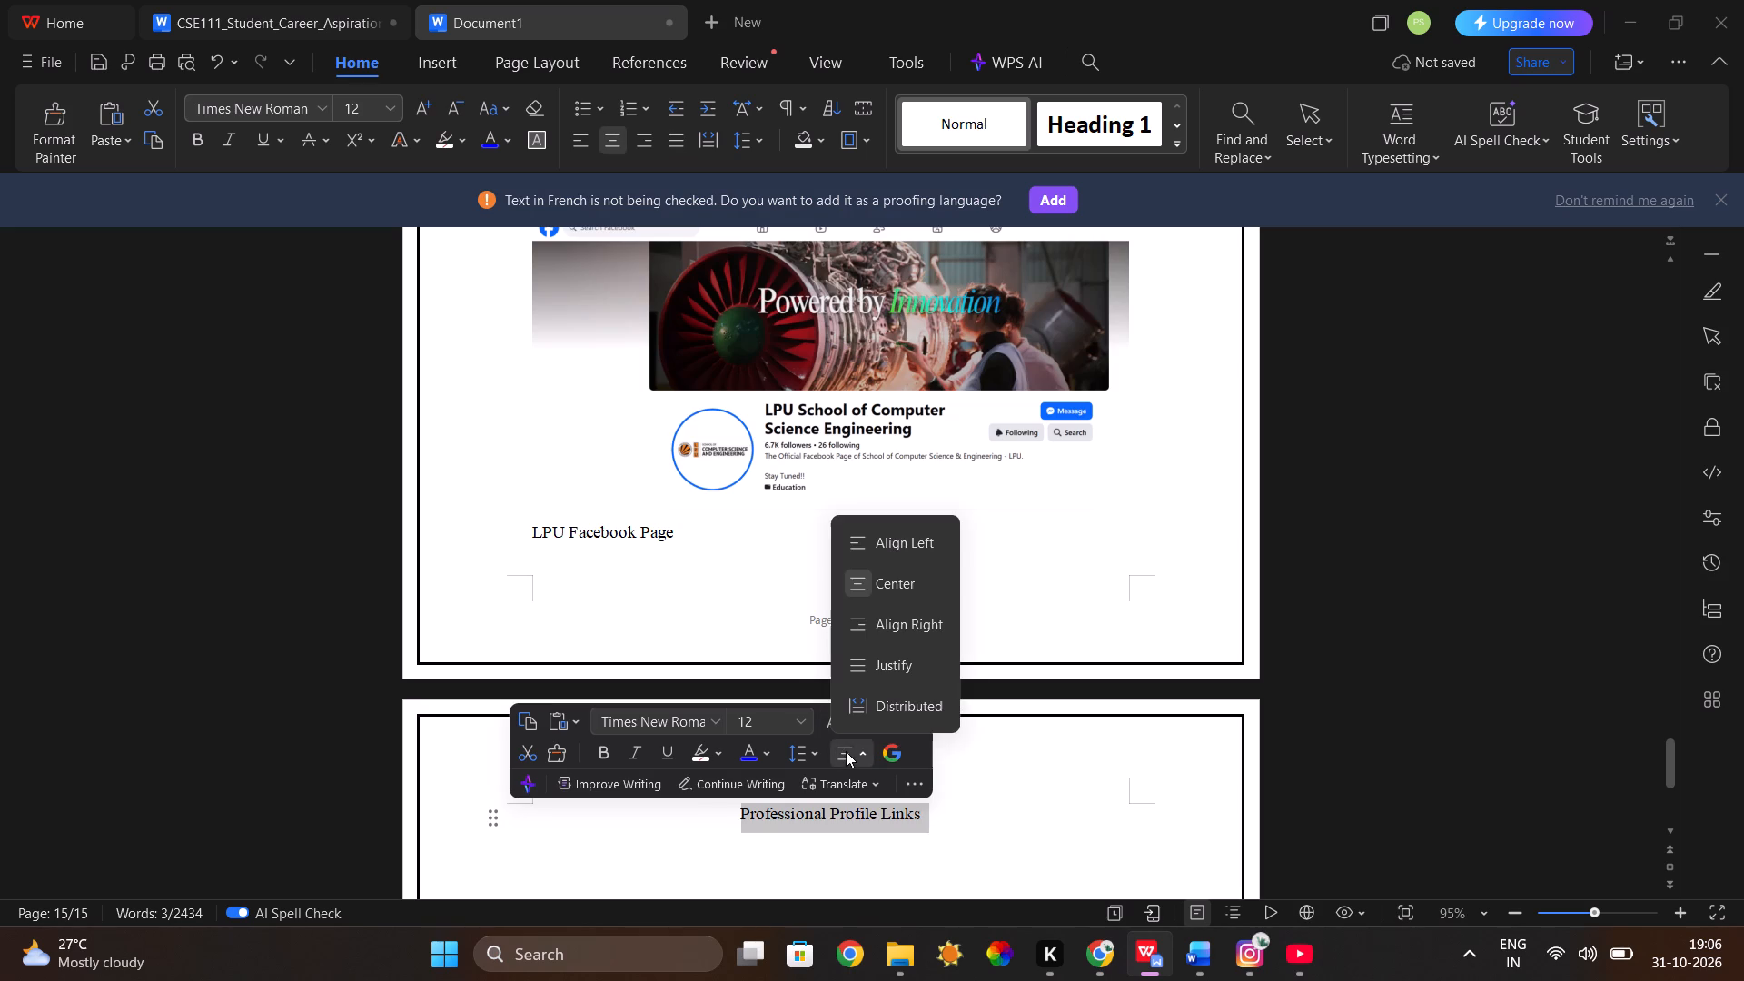
{"action": "left_click", "coordinate": [897, 540]}
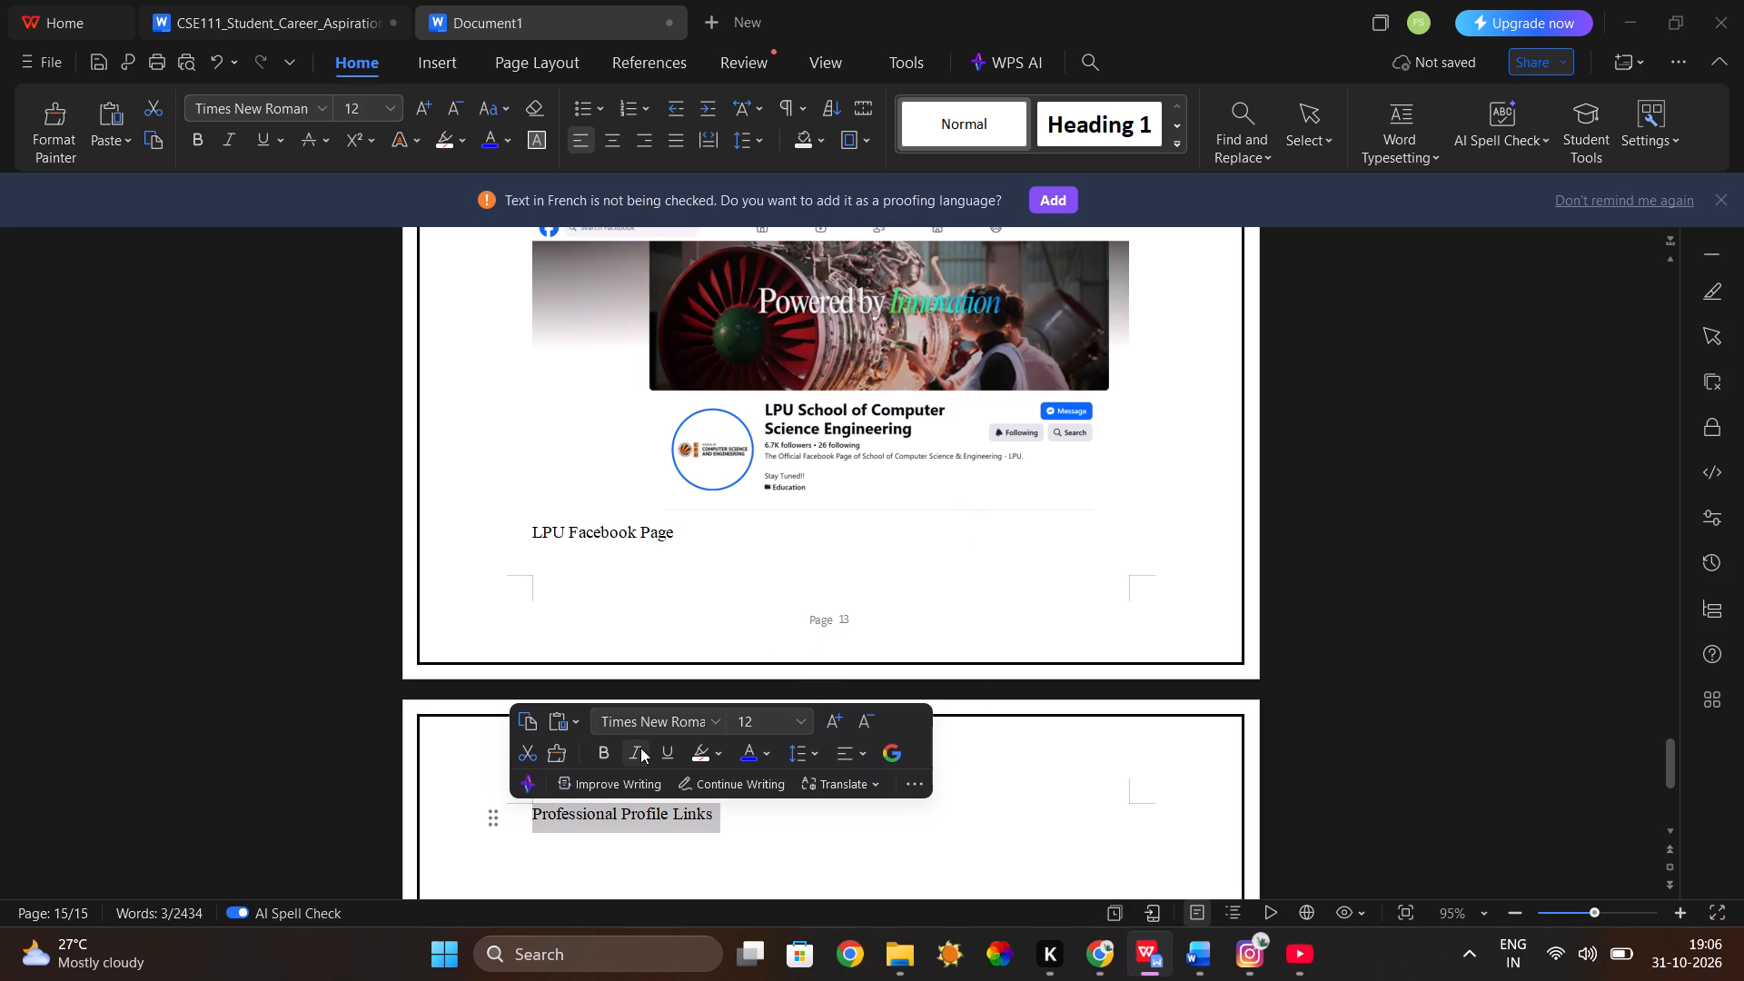
{"action": "left_click", "coordinate": [598, 754]}
{"action": "left_click", "coordinate": [800, 728]}
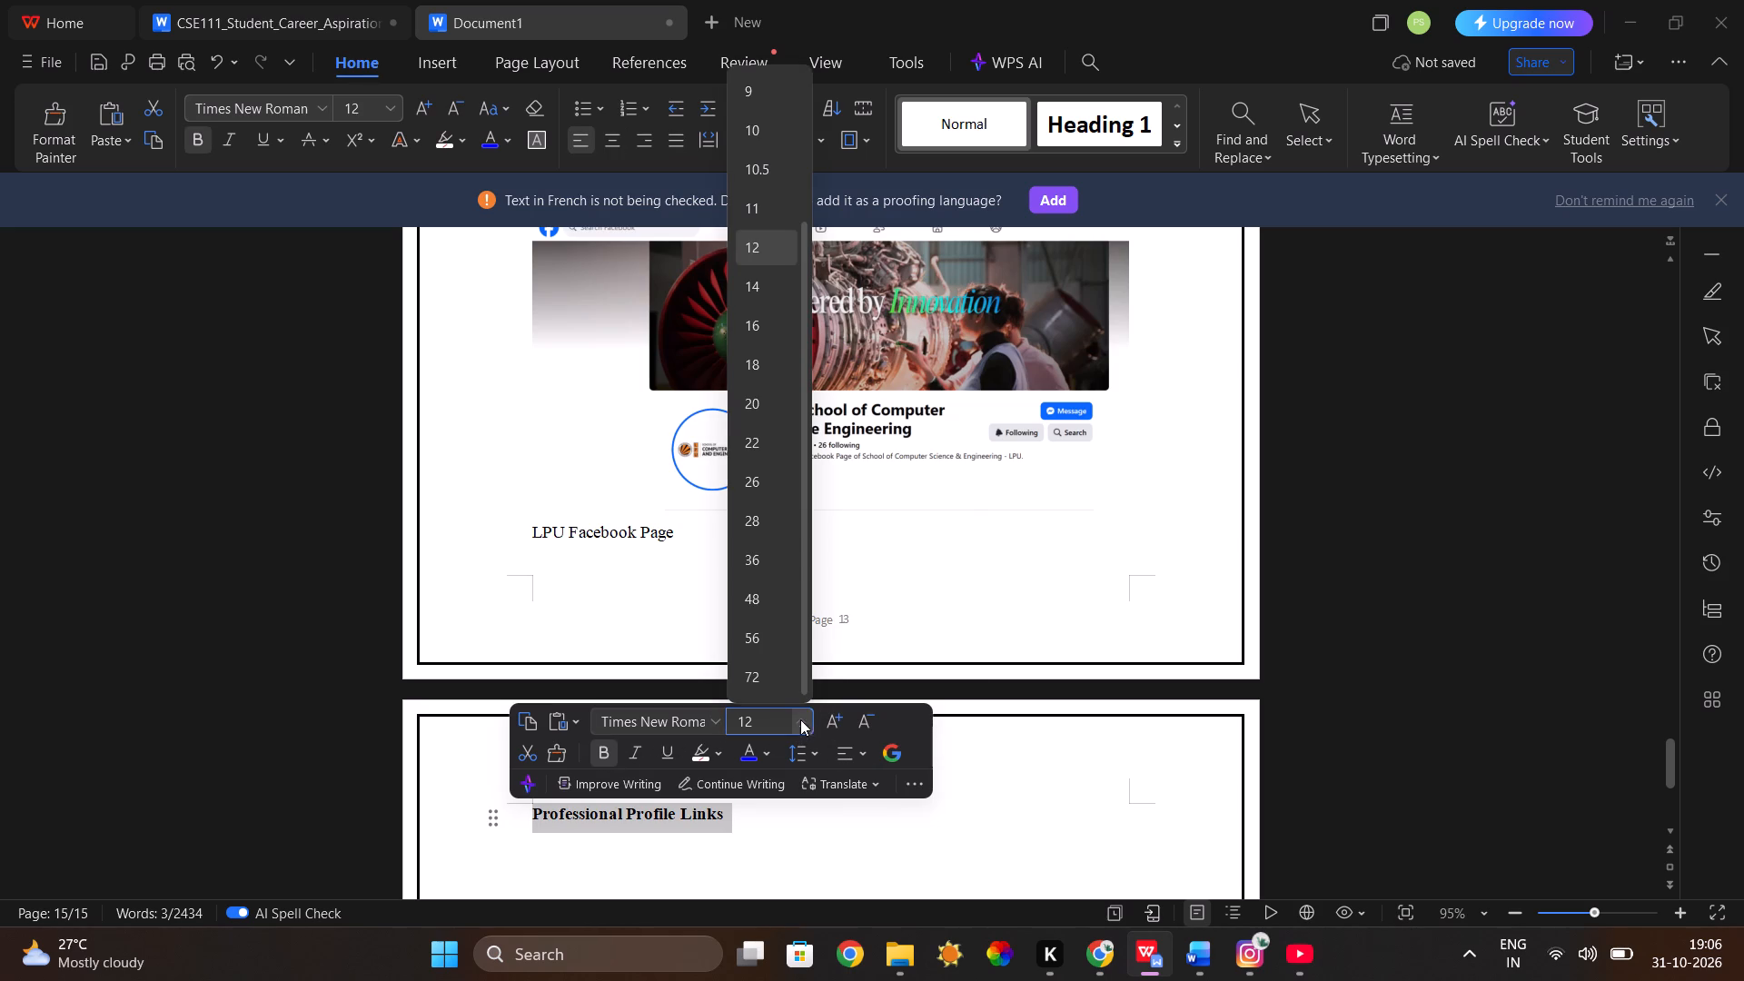
{"action": "left_click", "coordinate": [765, 272]}
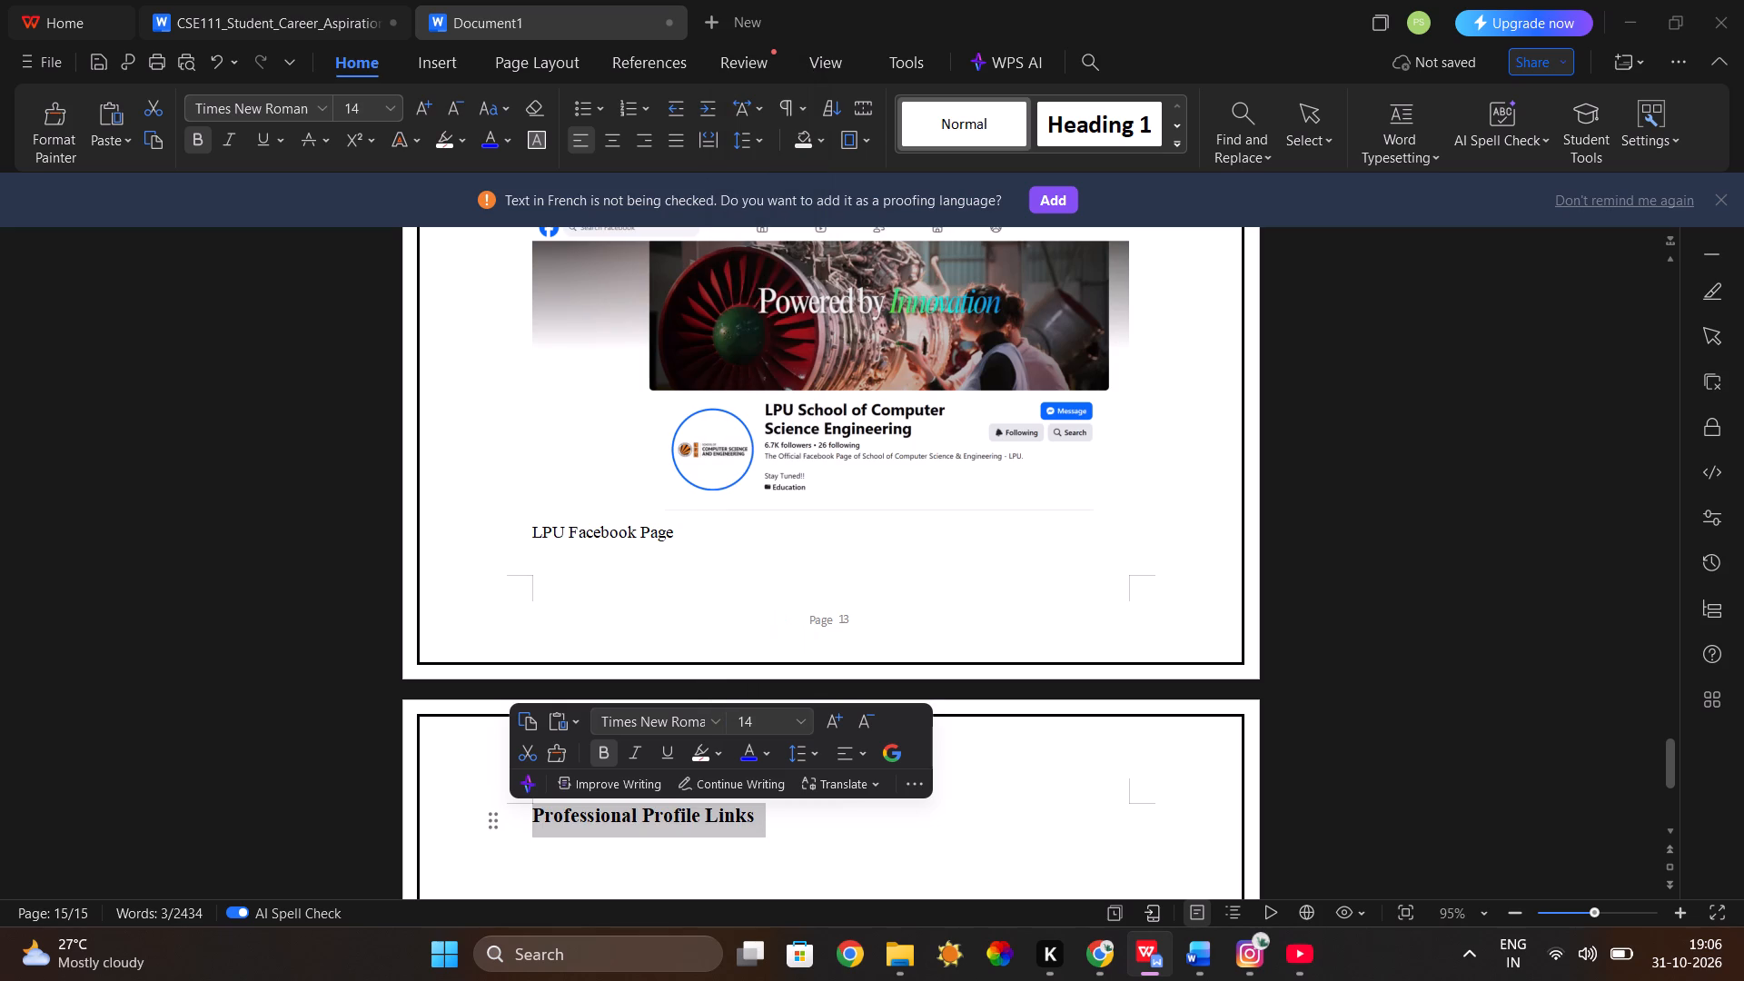
{"action": "left_click", "coordinate": [787, 815]}
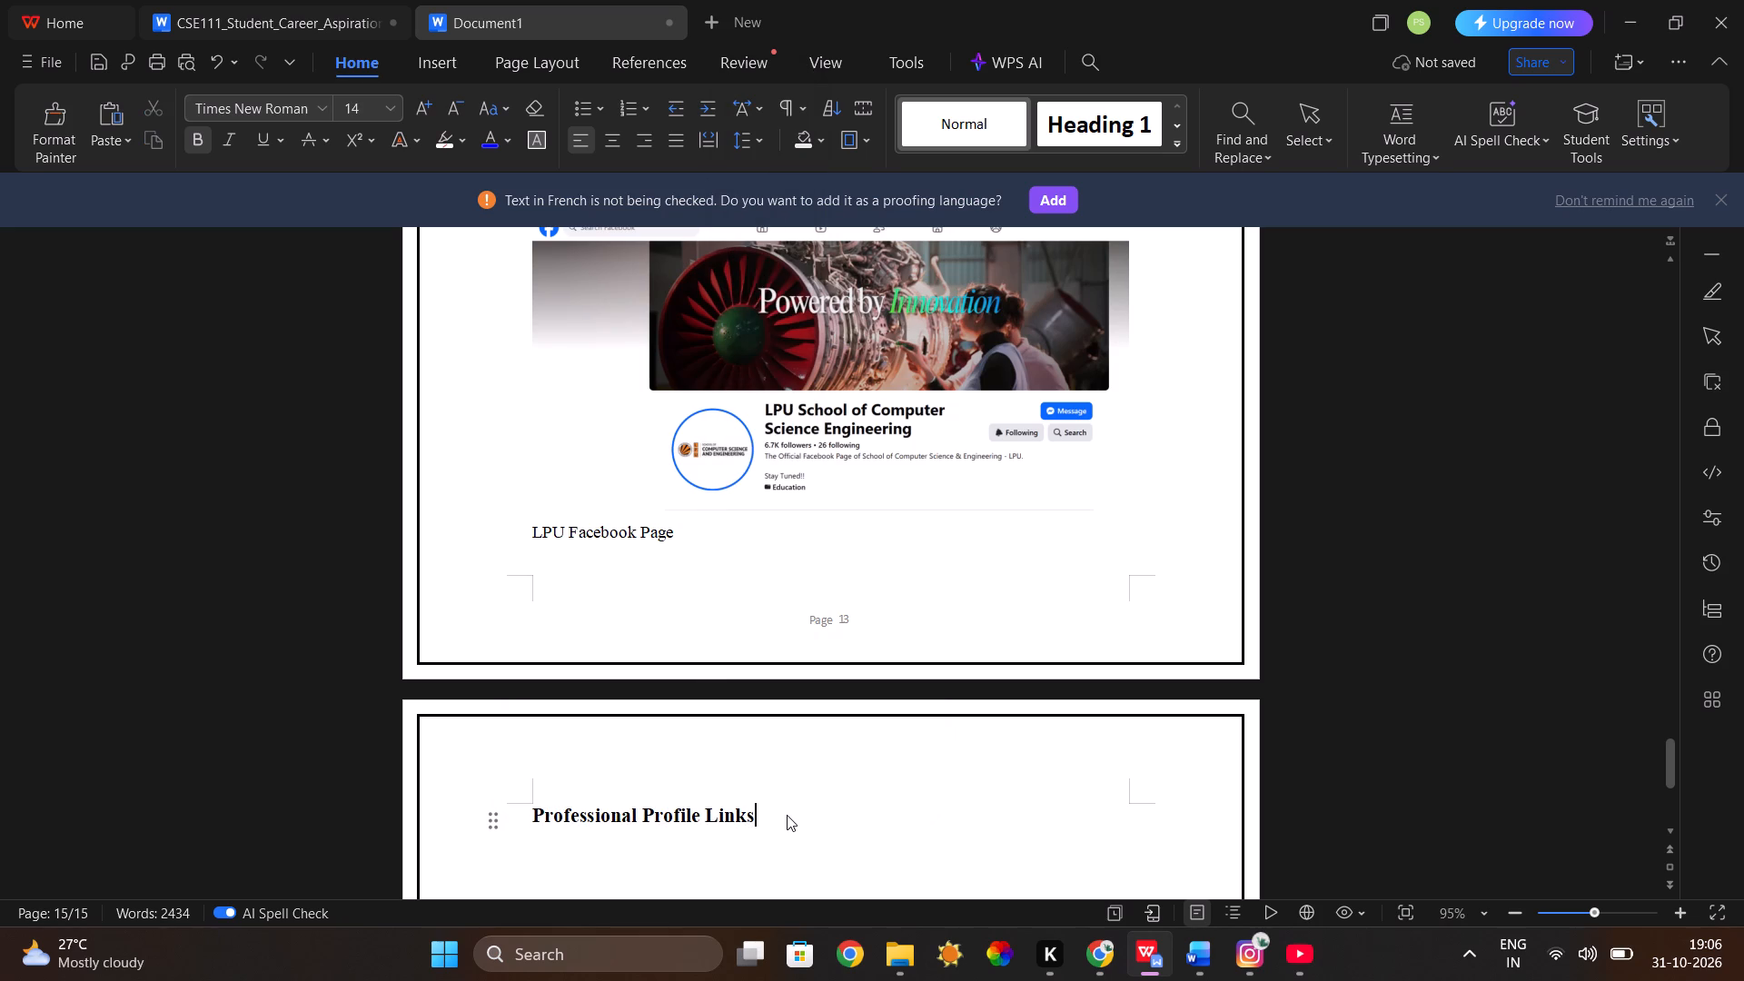
Add a colon after the "Professional Profile Links" heading and start a new line below it.
{"action": "key", "text": "space"}
{"action": "type", "text": ":"}
{"action": "key", "text": "Return"}
Copy ChatGPT's introduction paragraph about the LinkedIn and GitHub accounts and paste it under the "Professional Profile Links" heading in WPS Office.
{"action": "scroll", "coordinate": [787, 815], "scroll_direction": "down", "scroll_amount": 4}
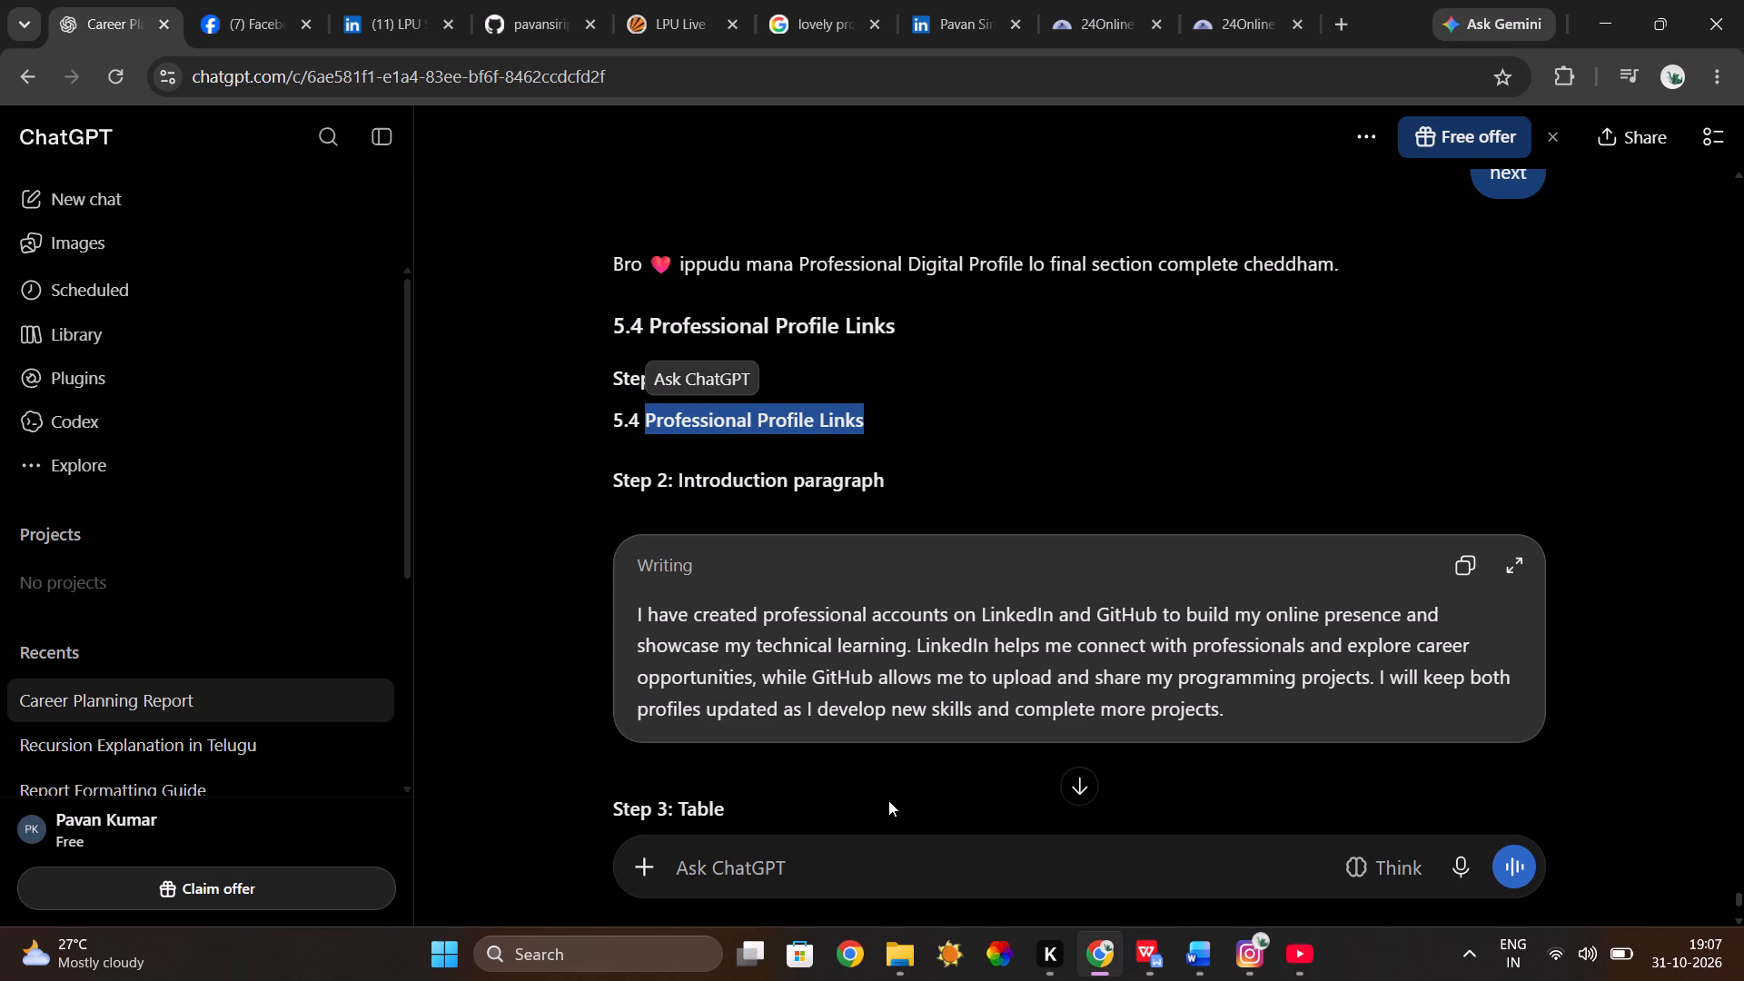
{"action": "left_click", "coordinate": [1468, 572]}
{"action": "scroll", "coordinate": [1279, 557], "scroll_direction": "down", "scroll_amount": 5}
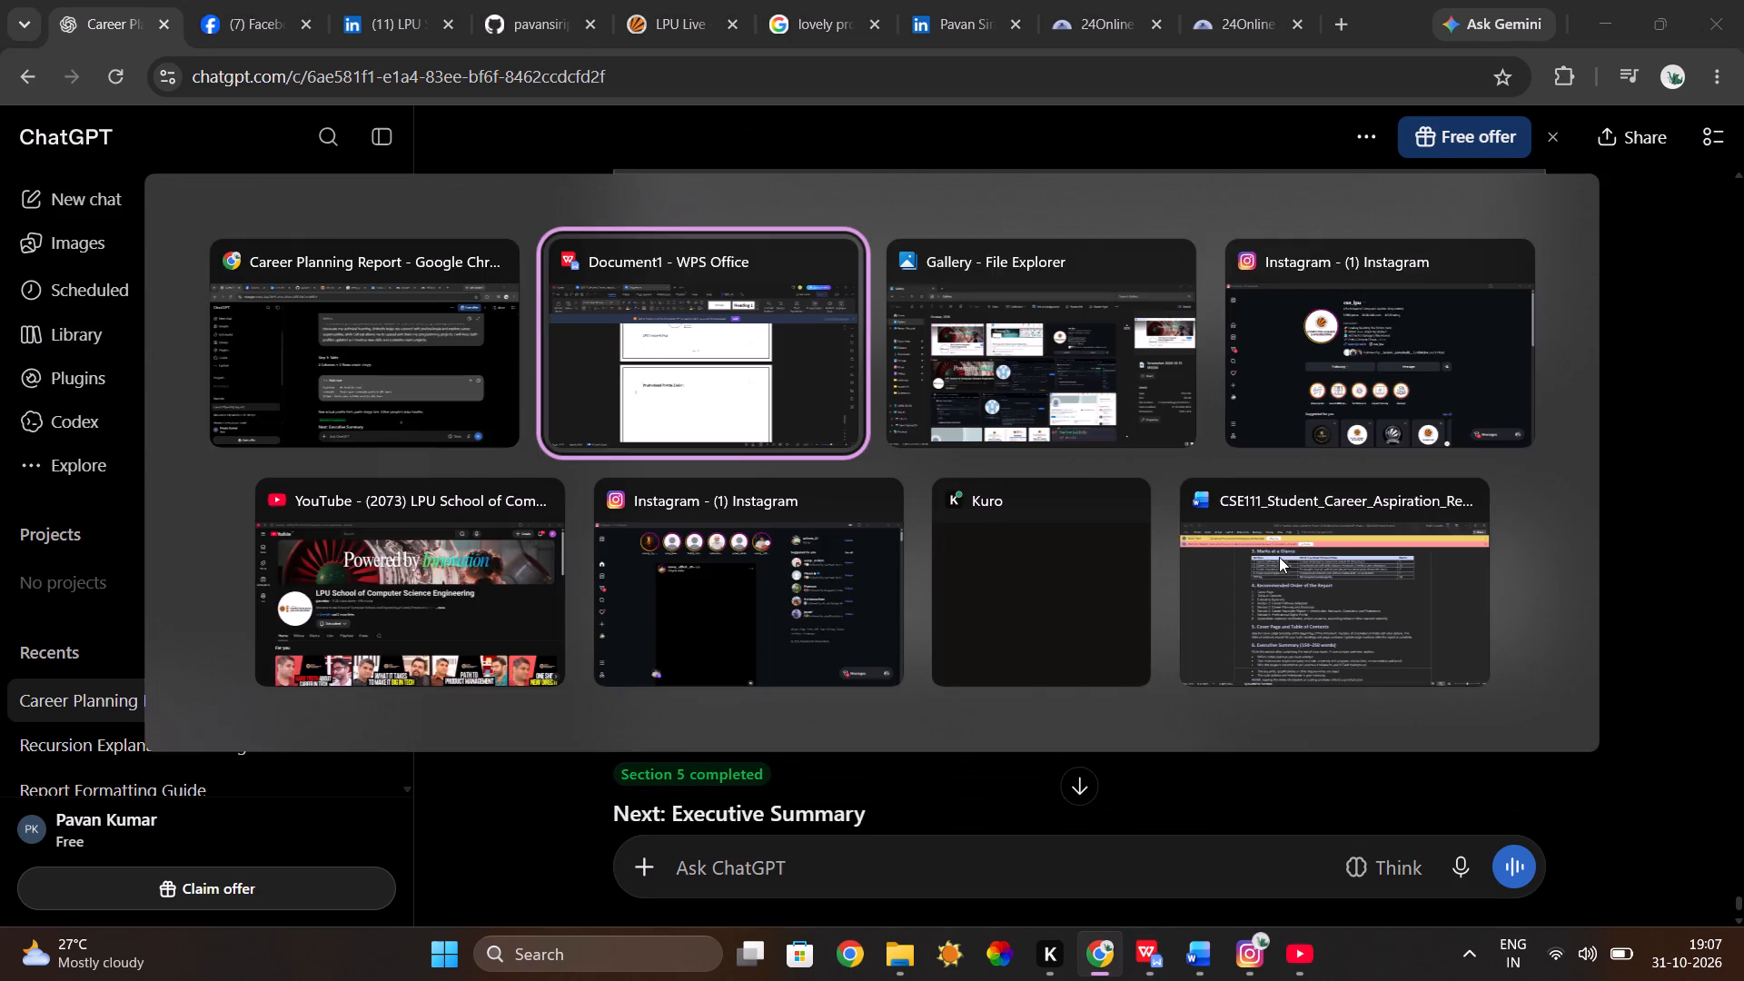
{"action": "key", "text": "ctrl+v"}
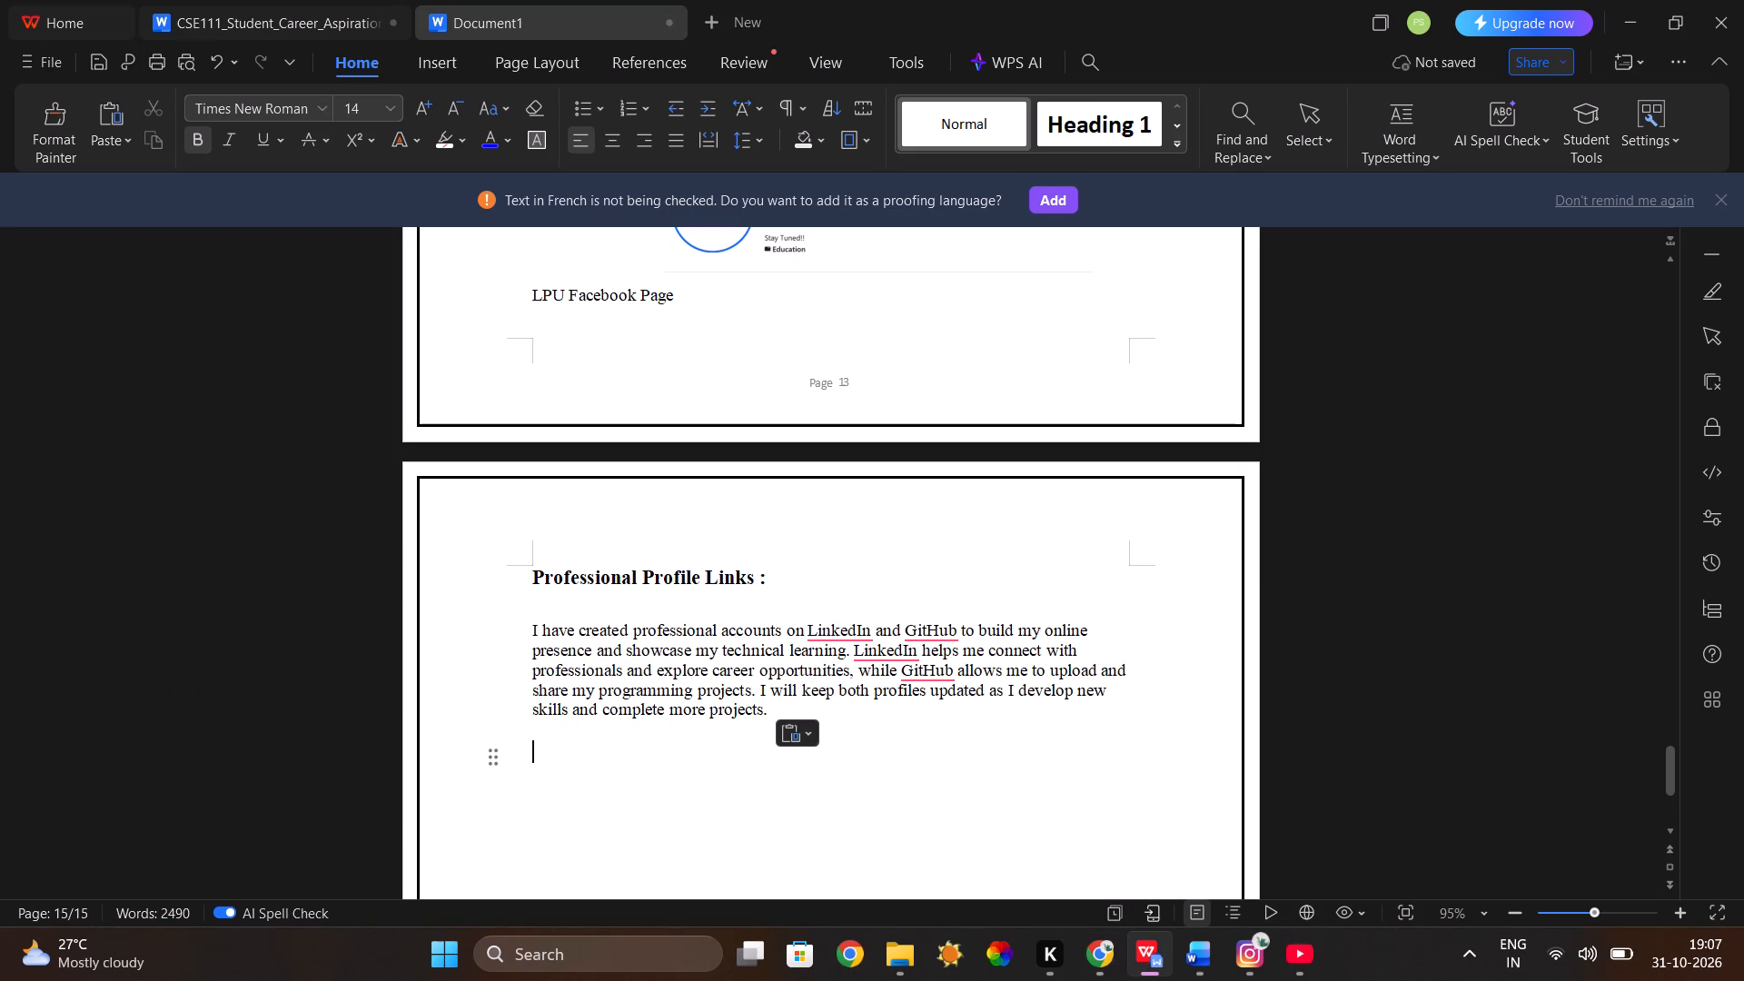
Set the introduction paragraph's line spacing to 1.5 and start a new line below it.
{"action": "left_click_drag", "start_coordinate": [531, 626], "coordinate": [781, 728]}
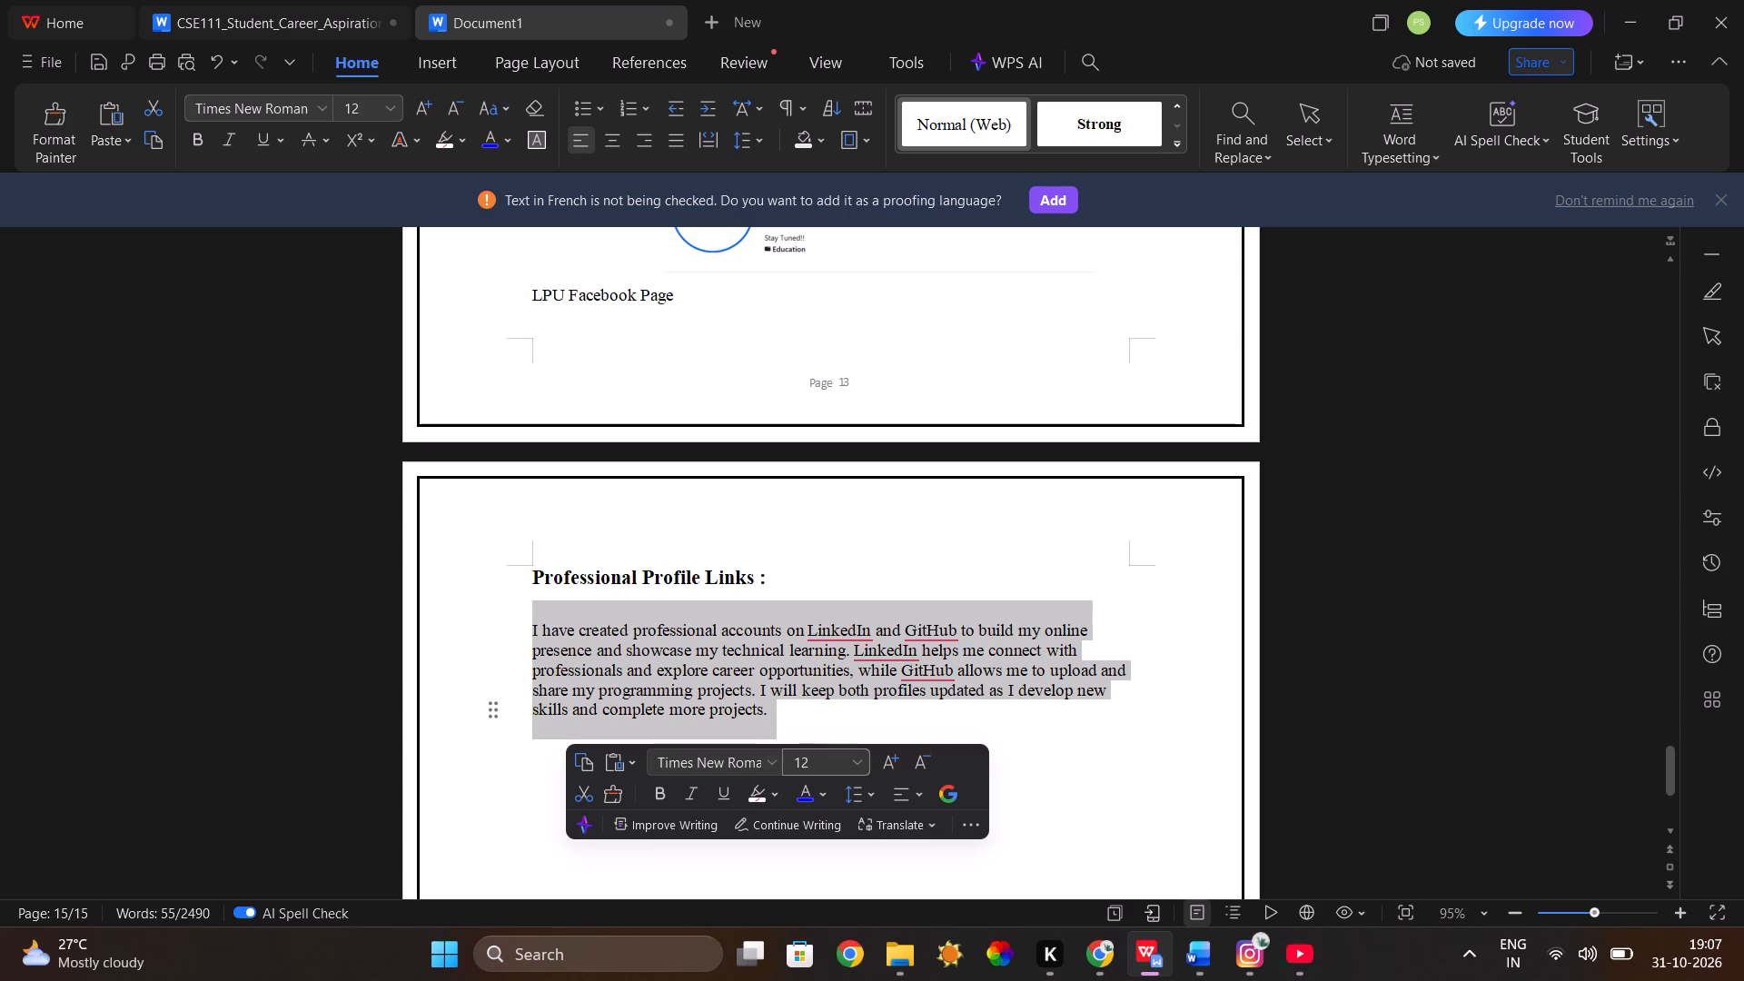
{"action": "left_click", "coordinate": [857, 794]}
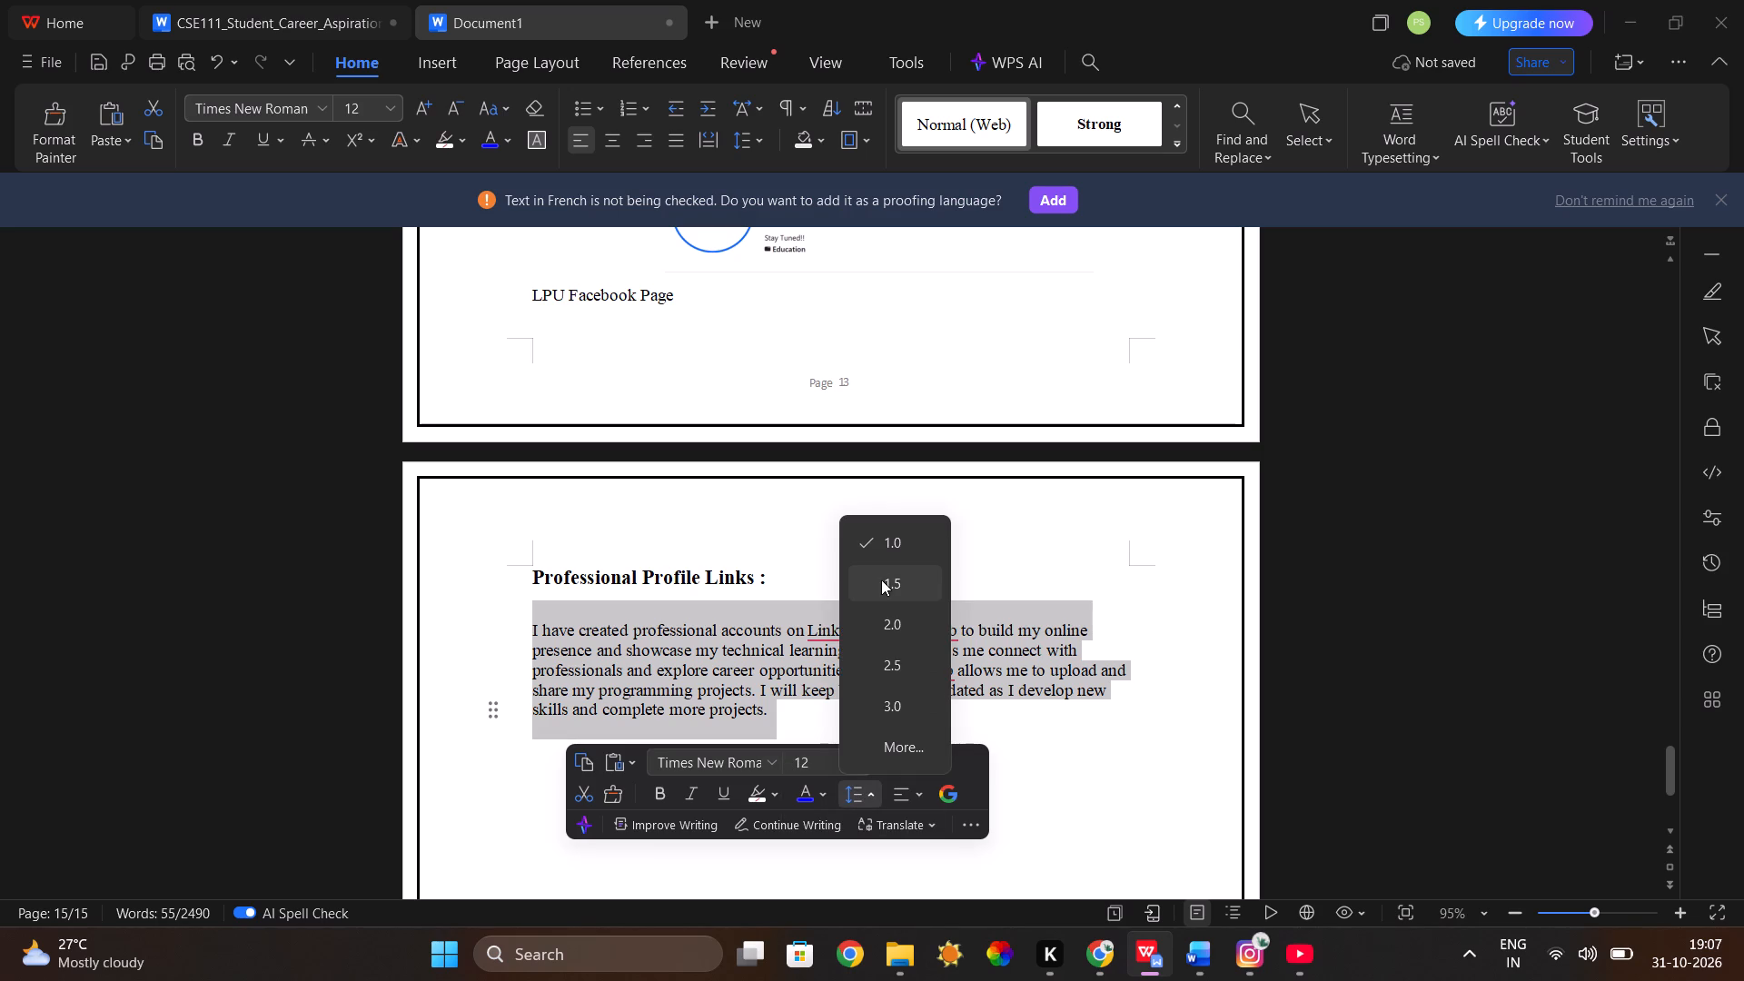
{"action": "left_click", "coordinate": [881, 580]}
{"action": "left_click", "coordinate": [1016, 749]}
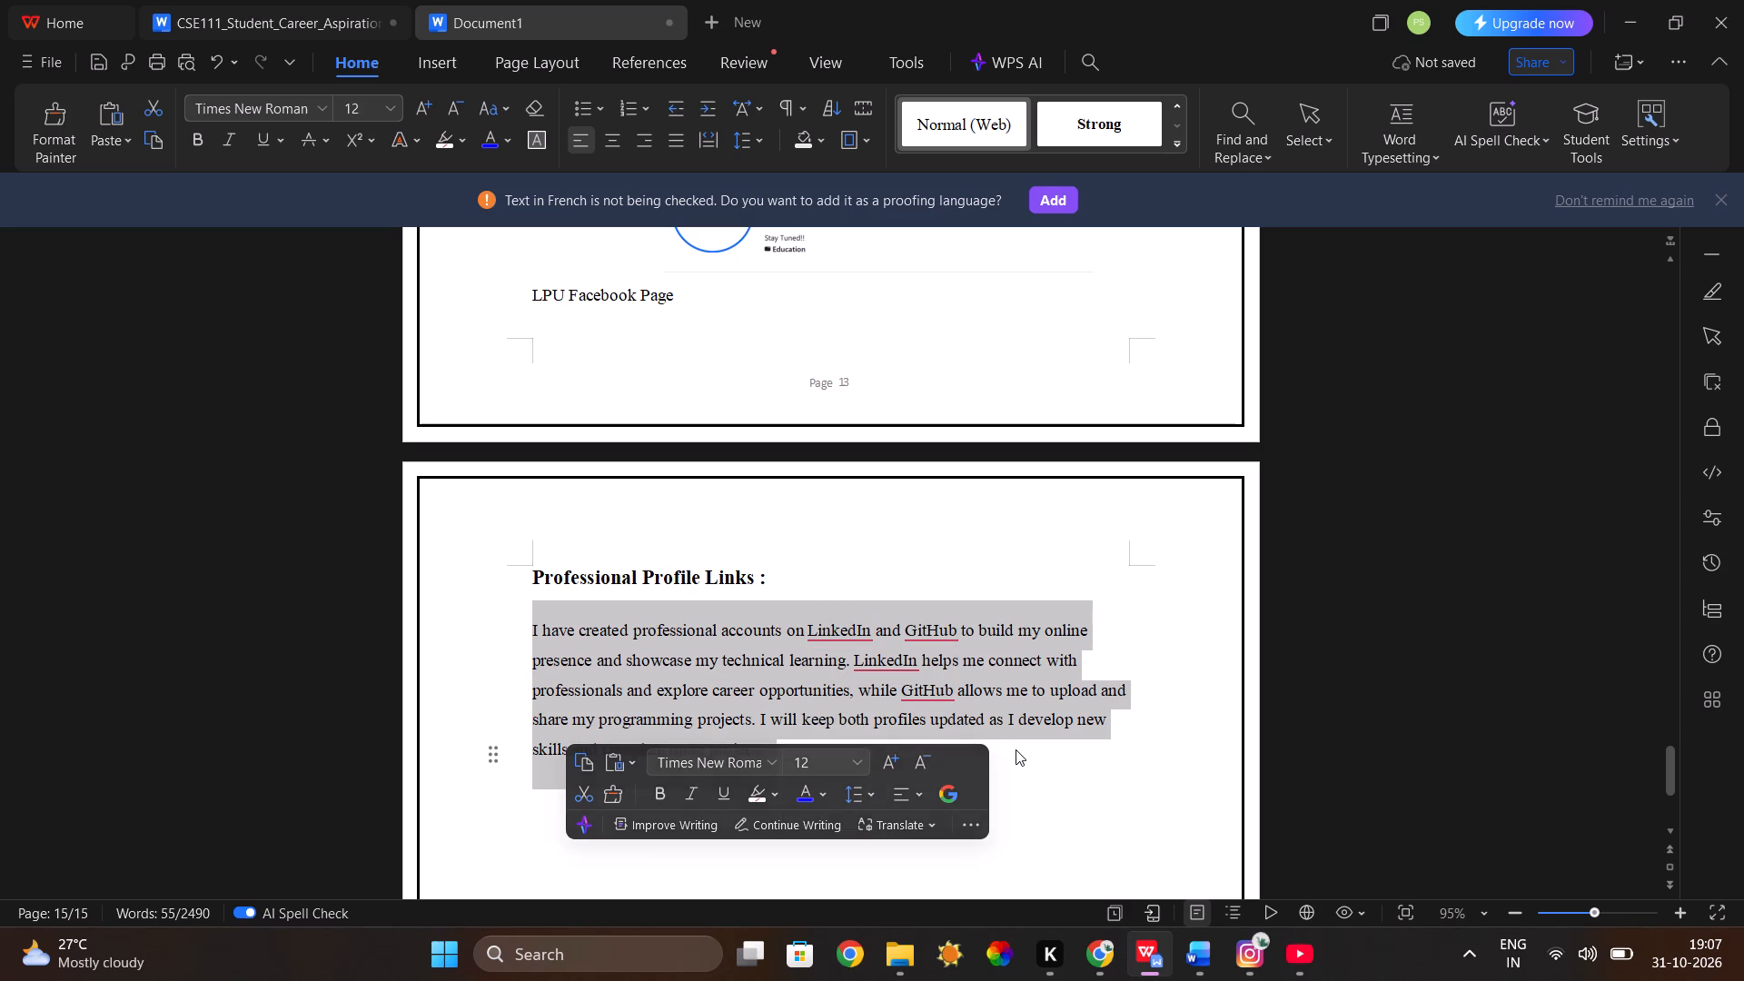
{"action": "key", "text": "Return"}
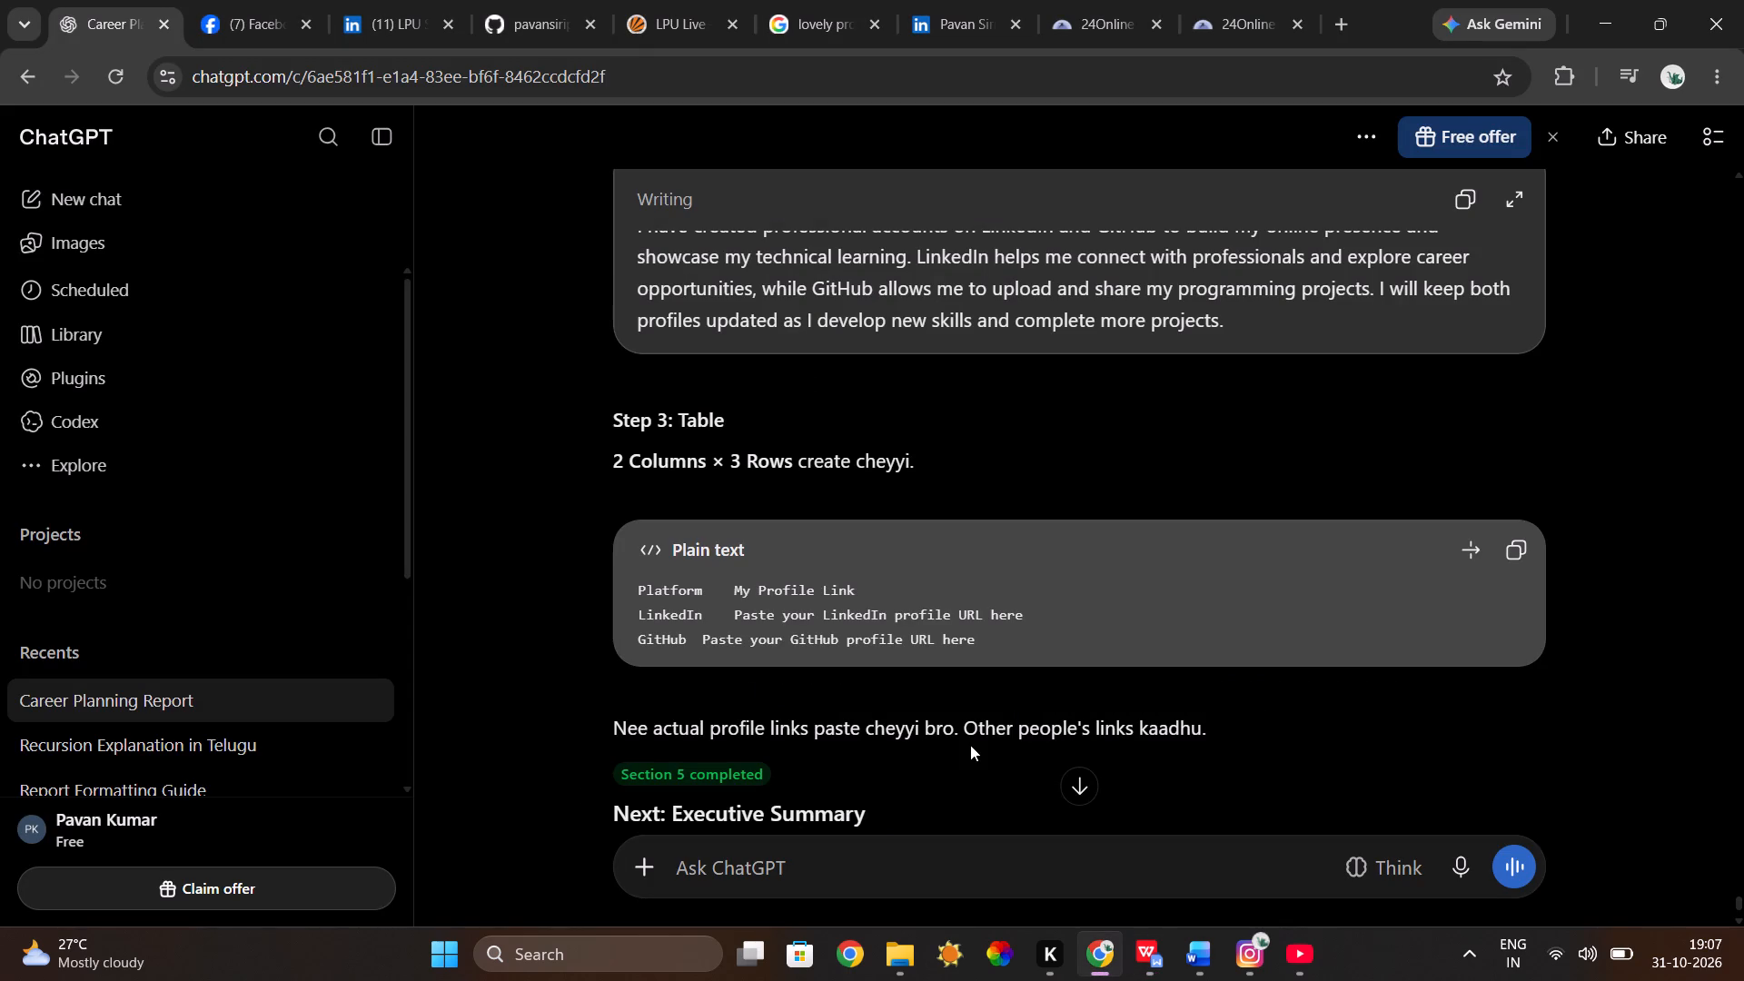
Copy ChatGPT's plain-text platform and profile link table and paste it below the introduction paragraph in WPS Office.
{"action": "left_click", "coordinate": [1503, 556]}
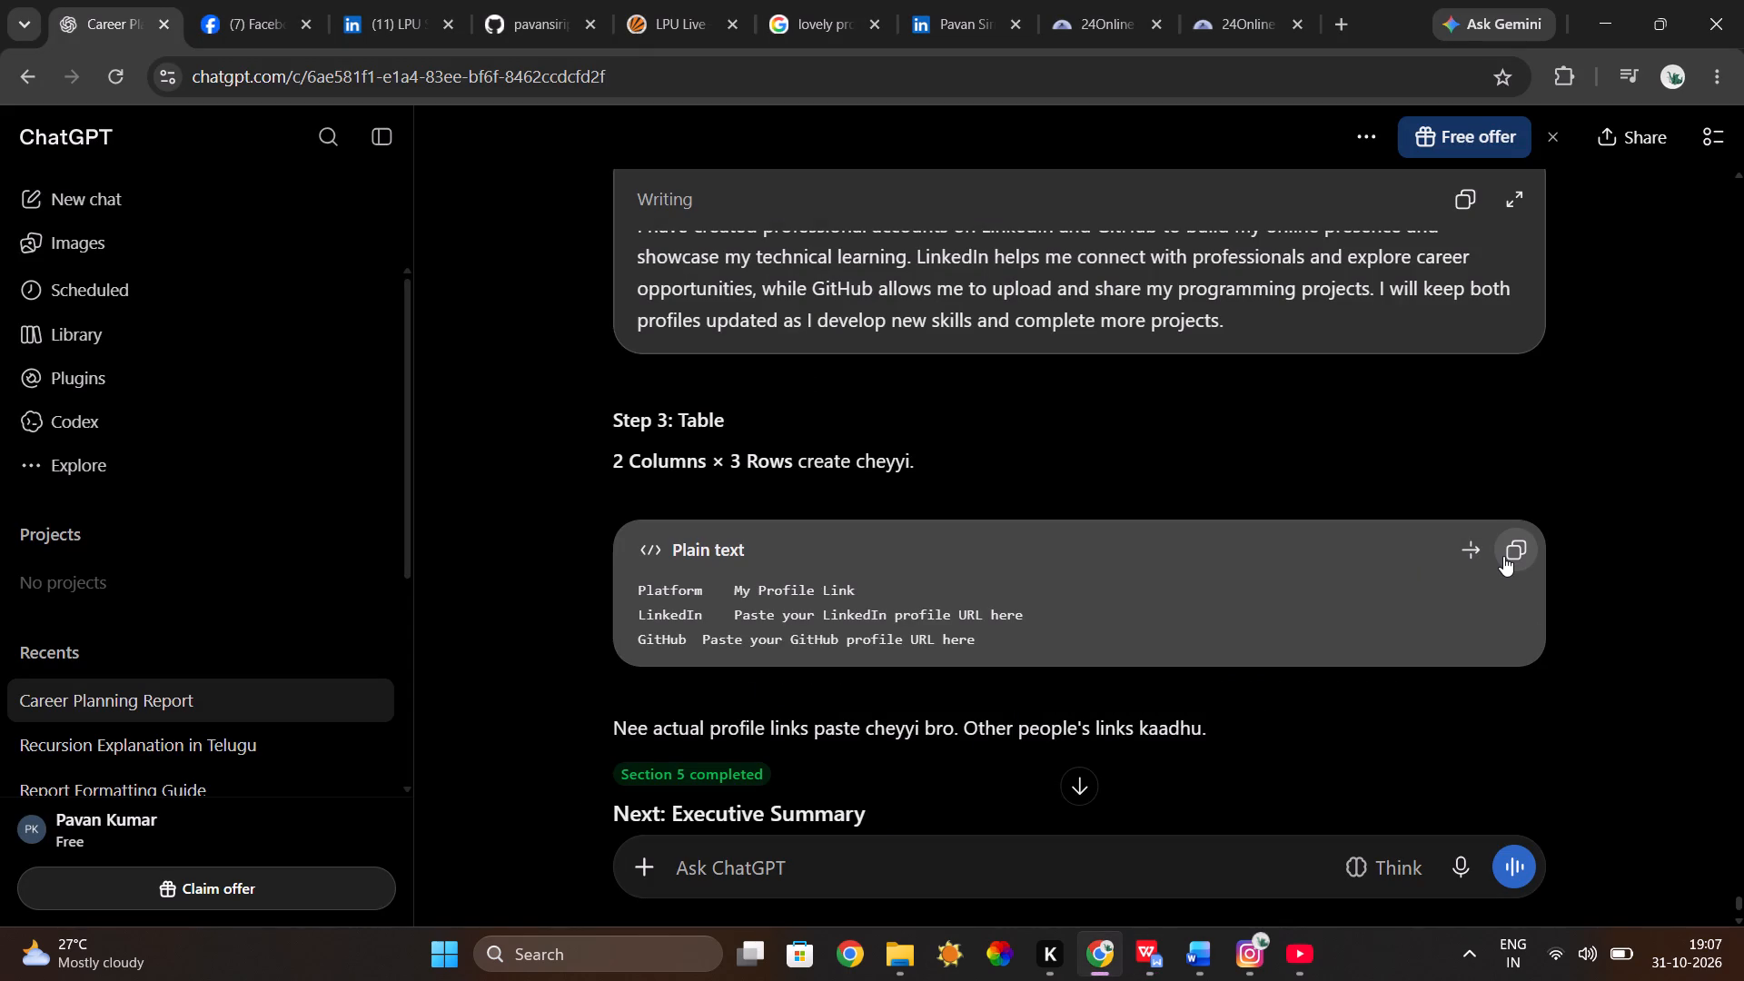
{"action": "left_click", "coordinate": [1503, 556]}
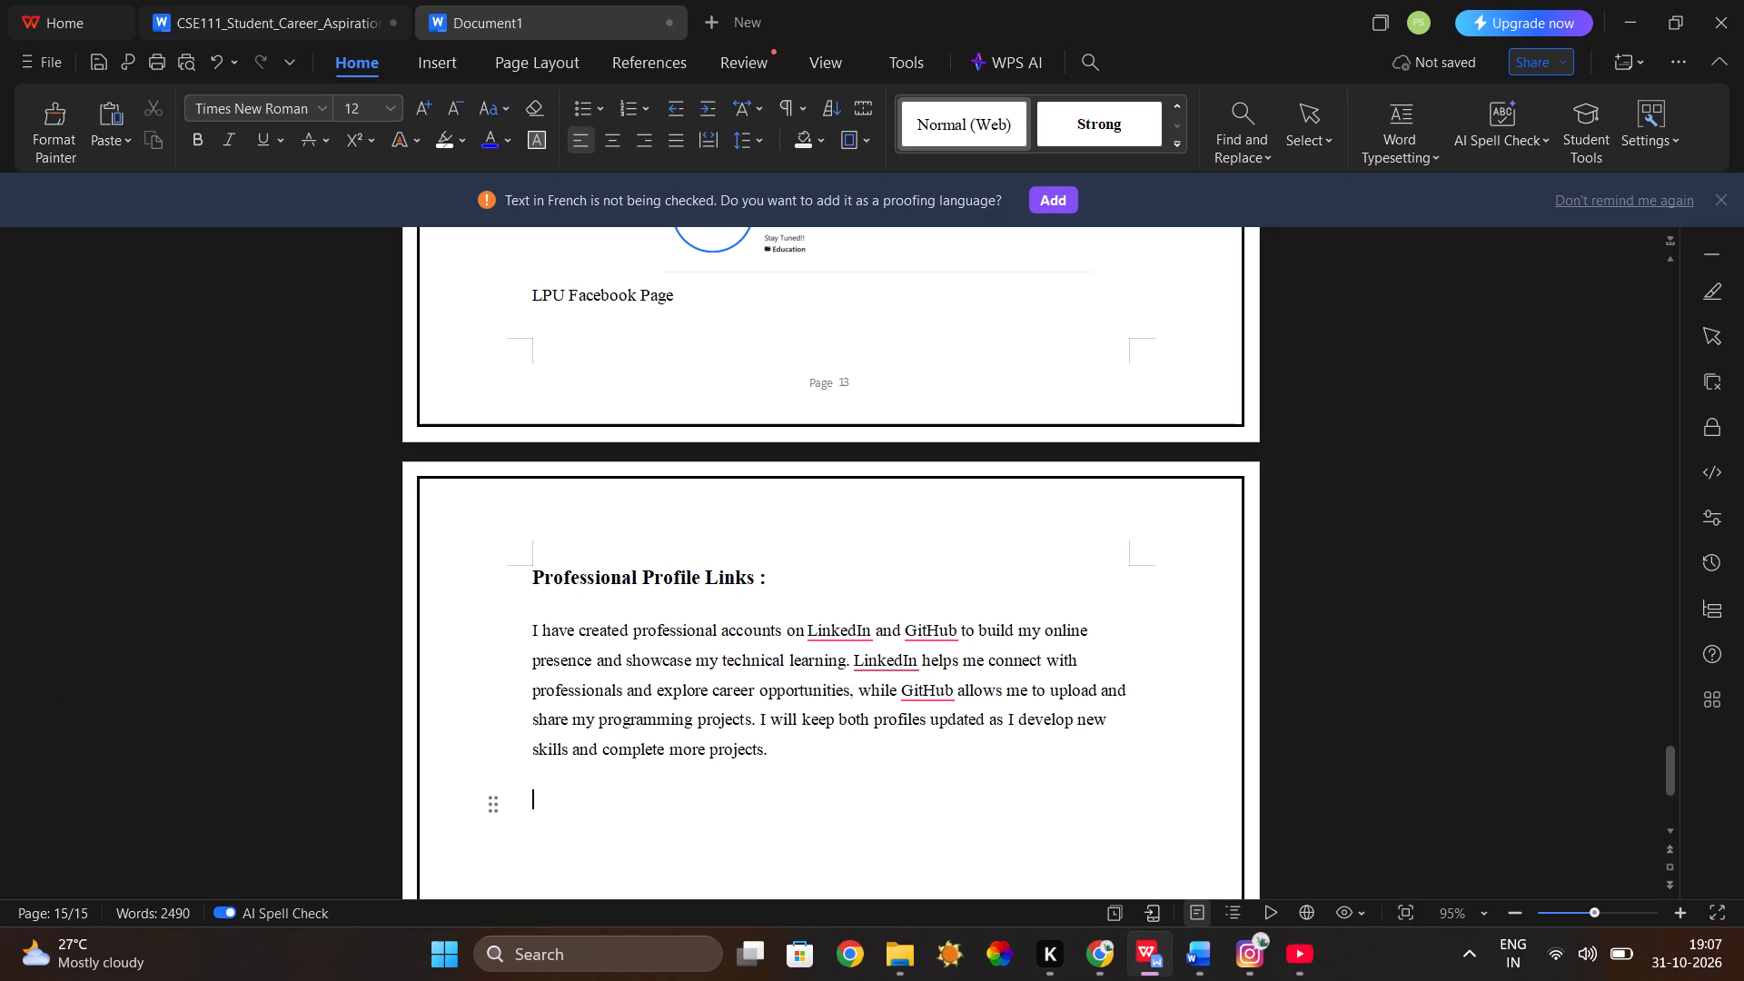
{"action": "key", "text": "ctrl+v"}
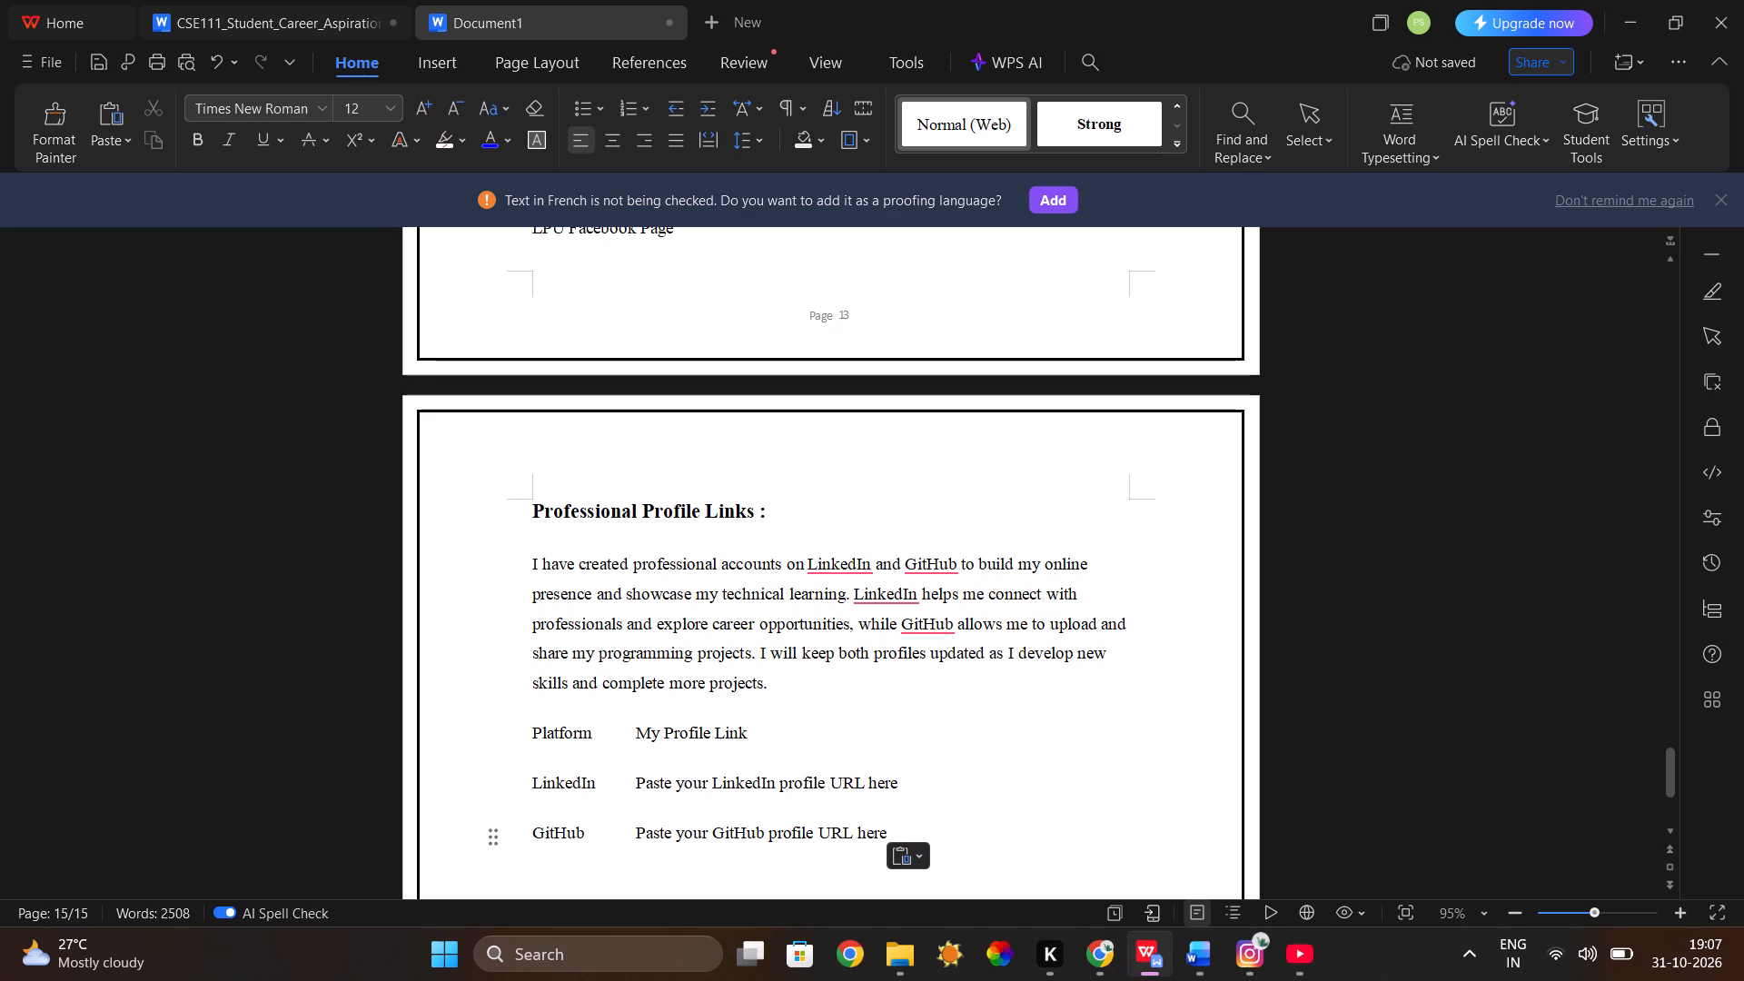
Convert the three pasted platform and profile link lines into a two-column table, separating the text at tabs.
{"action": "scroll", "coordinate": [761, 651], "scroll_direction": "down", "scroll_amount": 1}
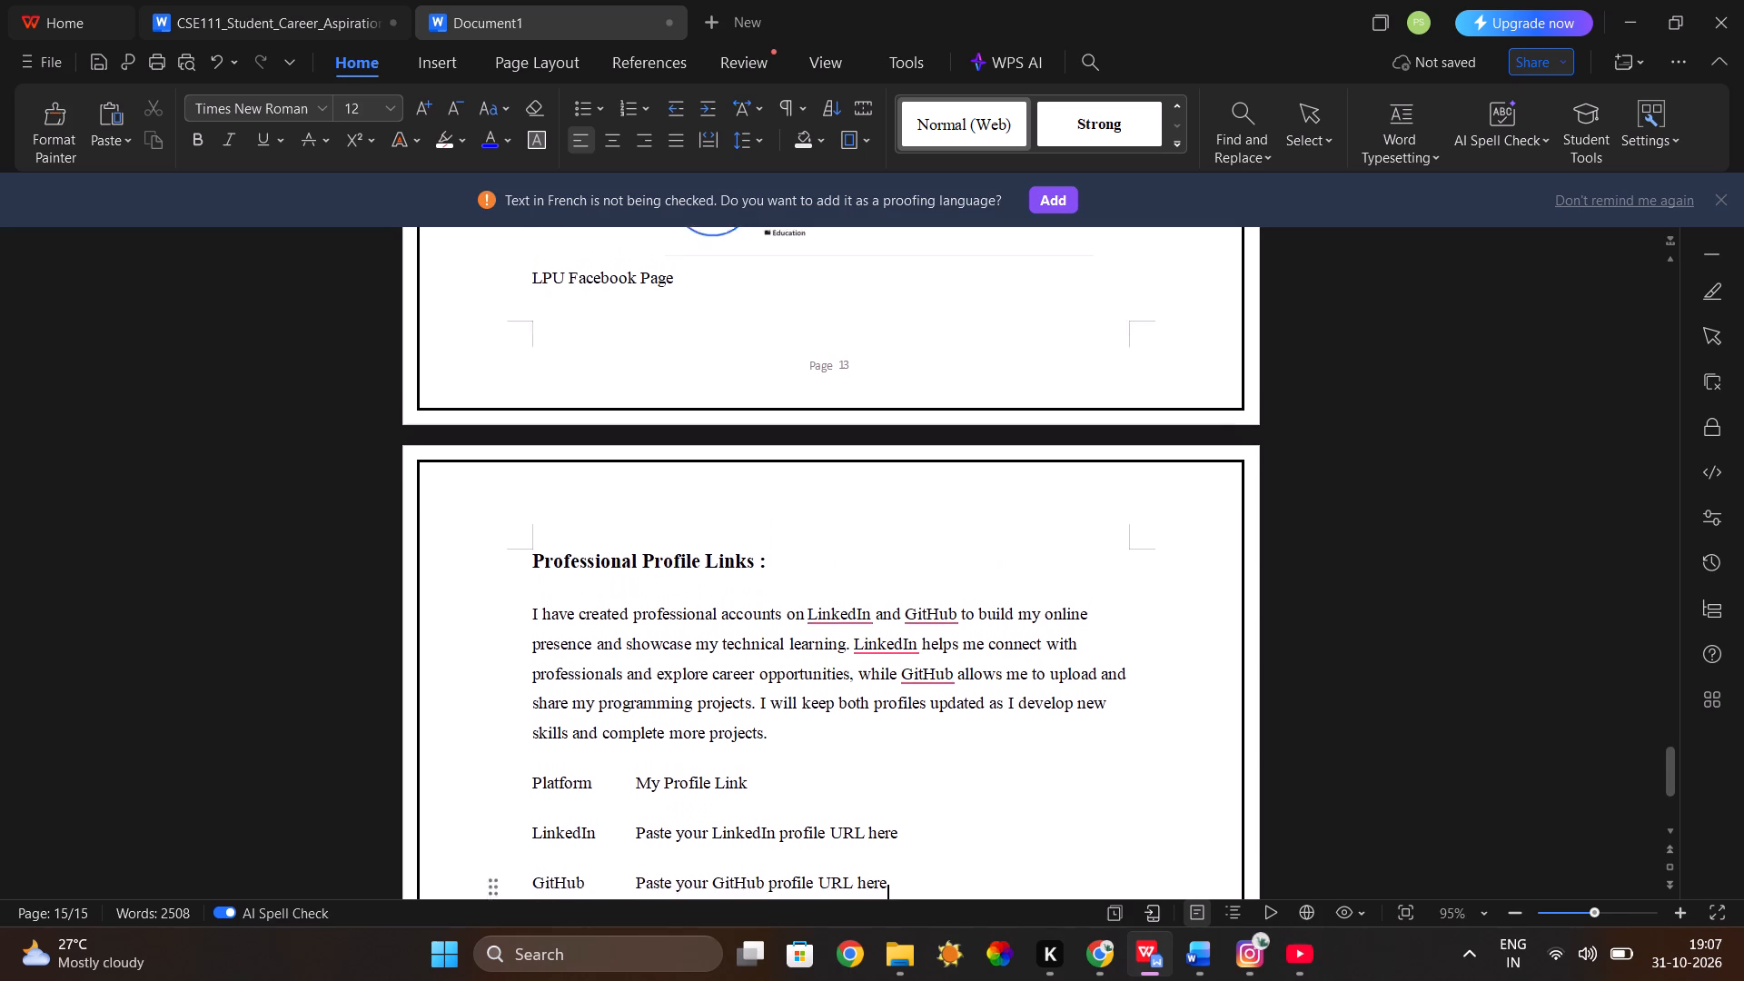
{"action": "scroll", "coordinate": [761, 651], "scroll_direction": "down", "scroll_amount": 1}
{"action": "left_click_drag", "start_coordinate": [529, 643], "coordinate": [739, 721]}
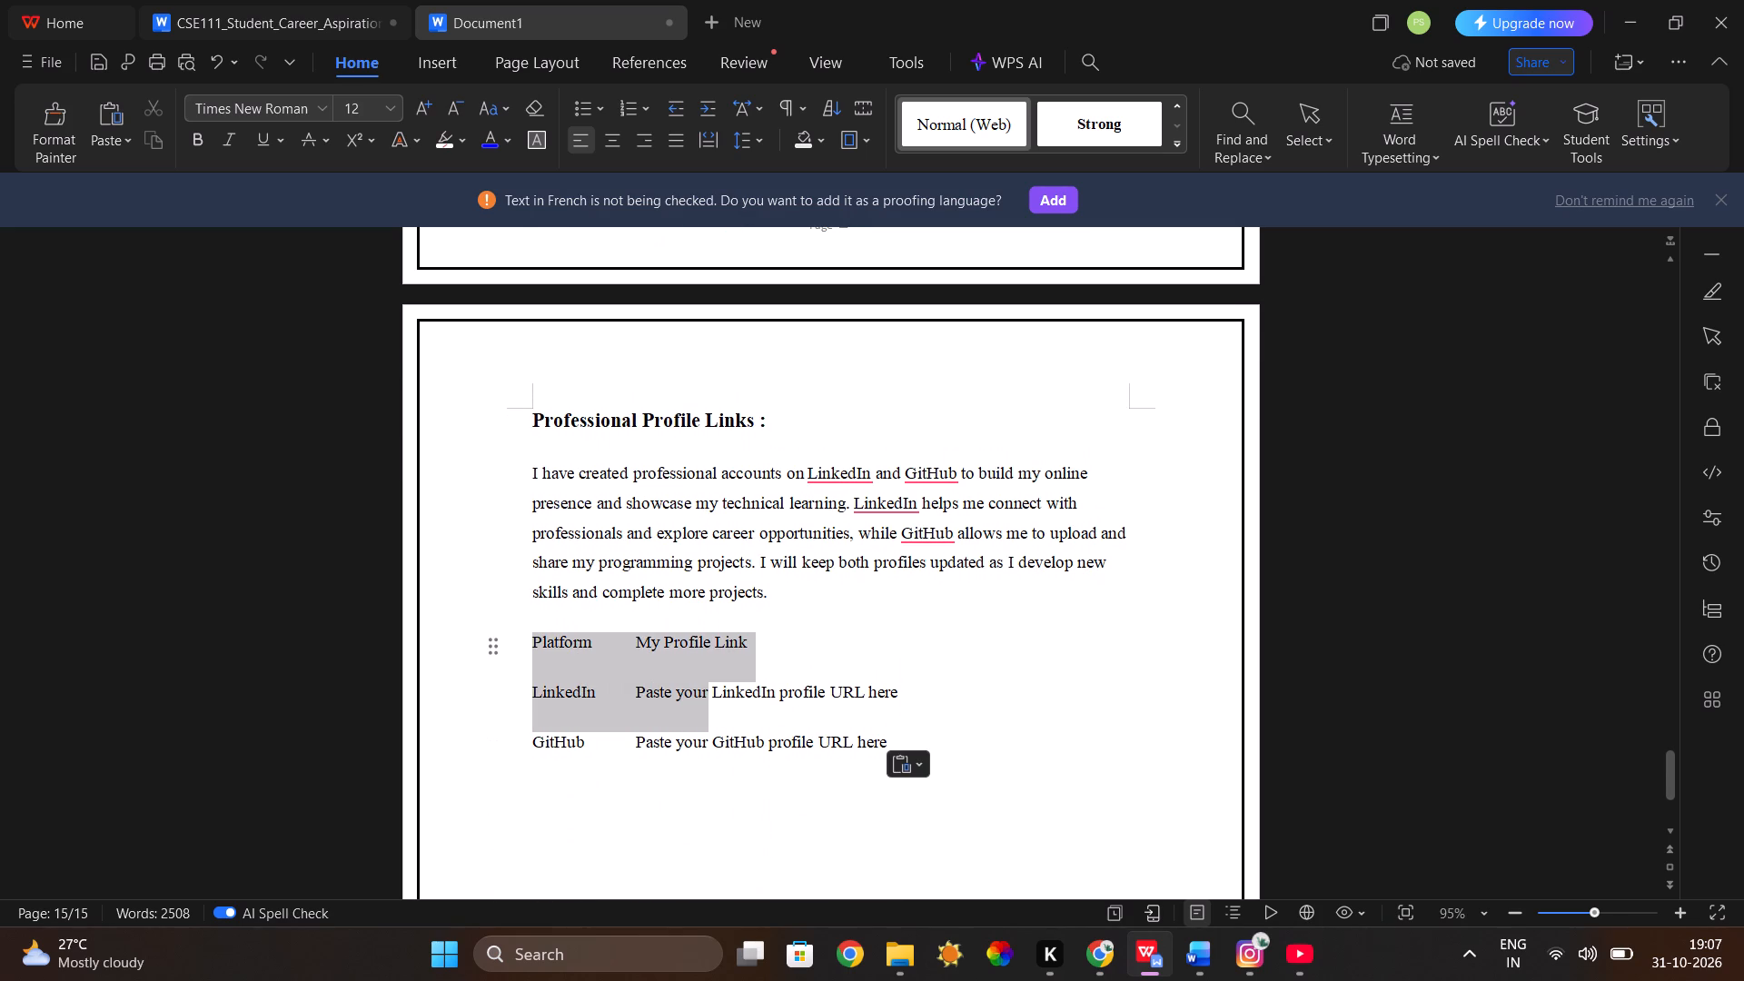
{"action": "left_click_drag", "start_coordinate": [739, 721], "coordinate": [903, 740]}
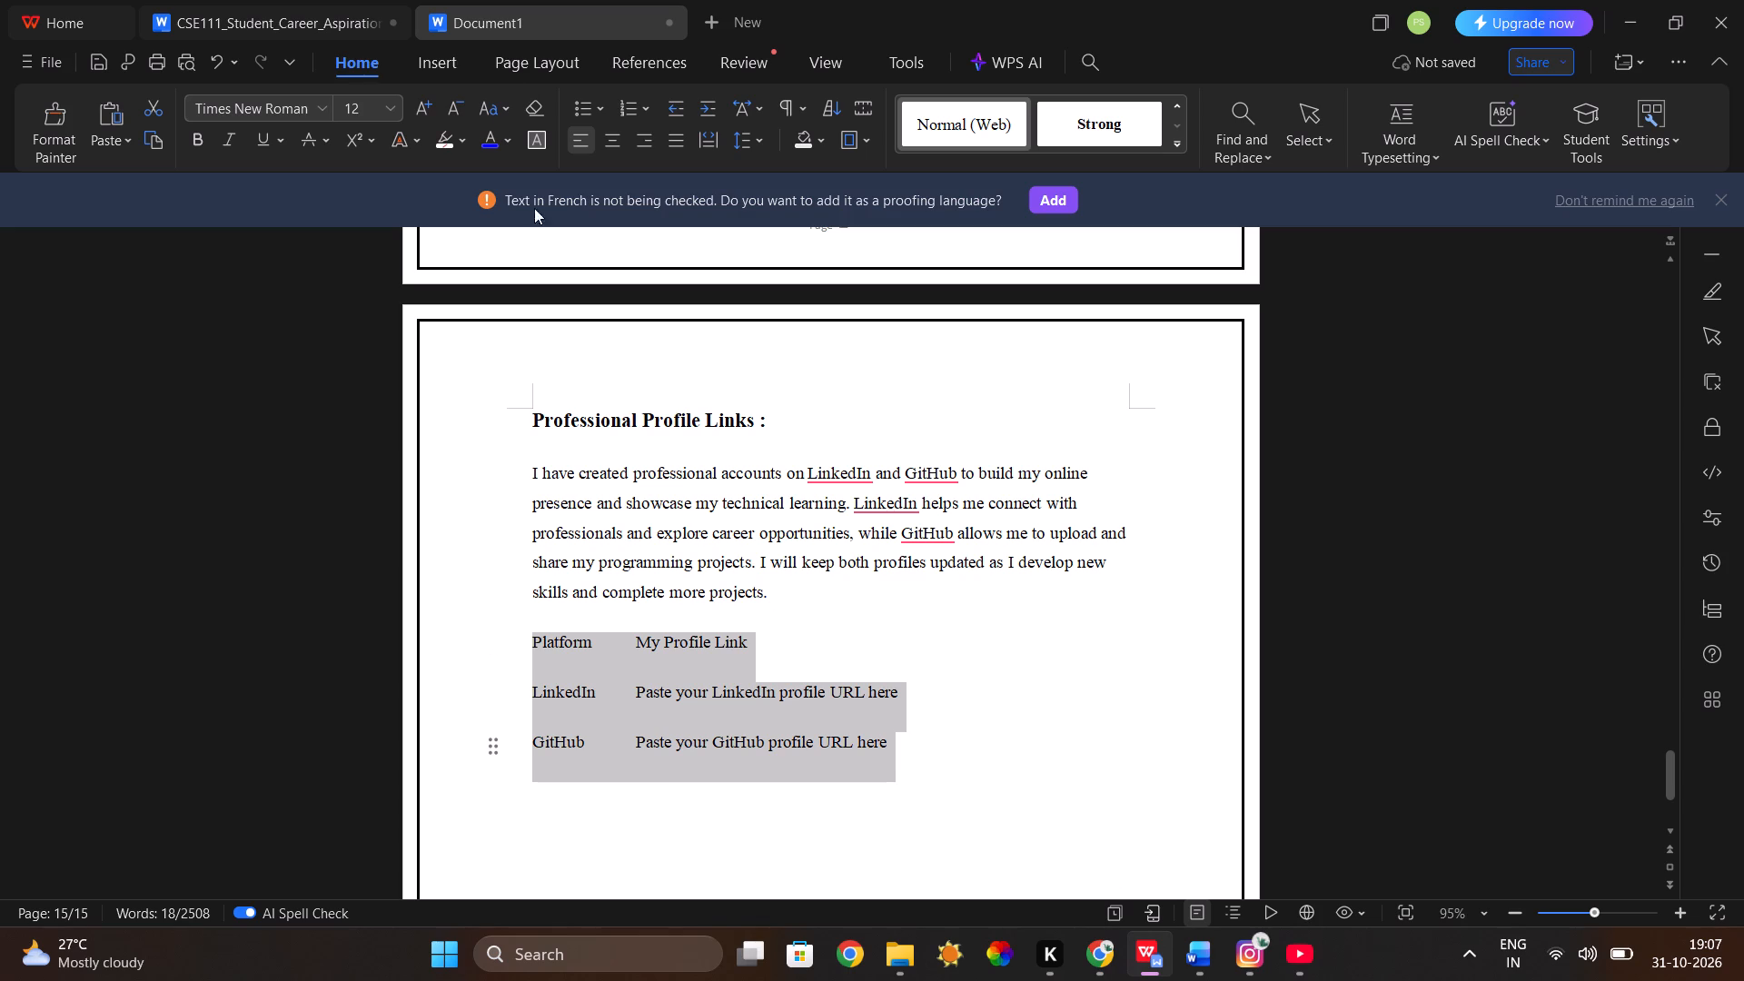
{"action": "left_click", "coordinate": [450, 52]}
{"action": "left_click", "coordinate": [447, 137]}
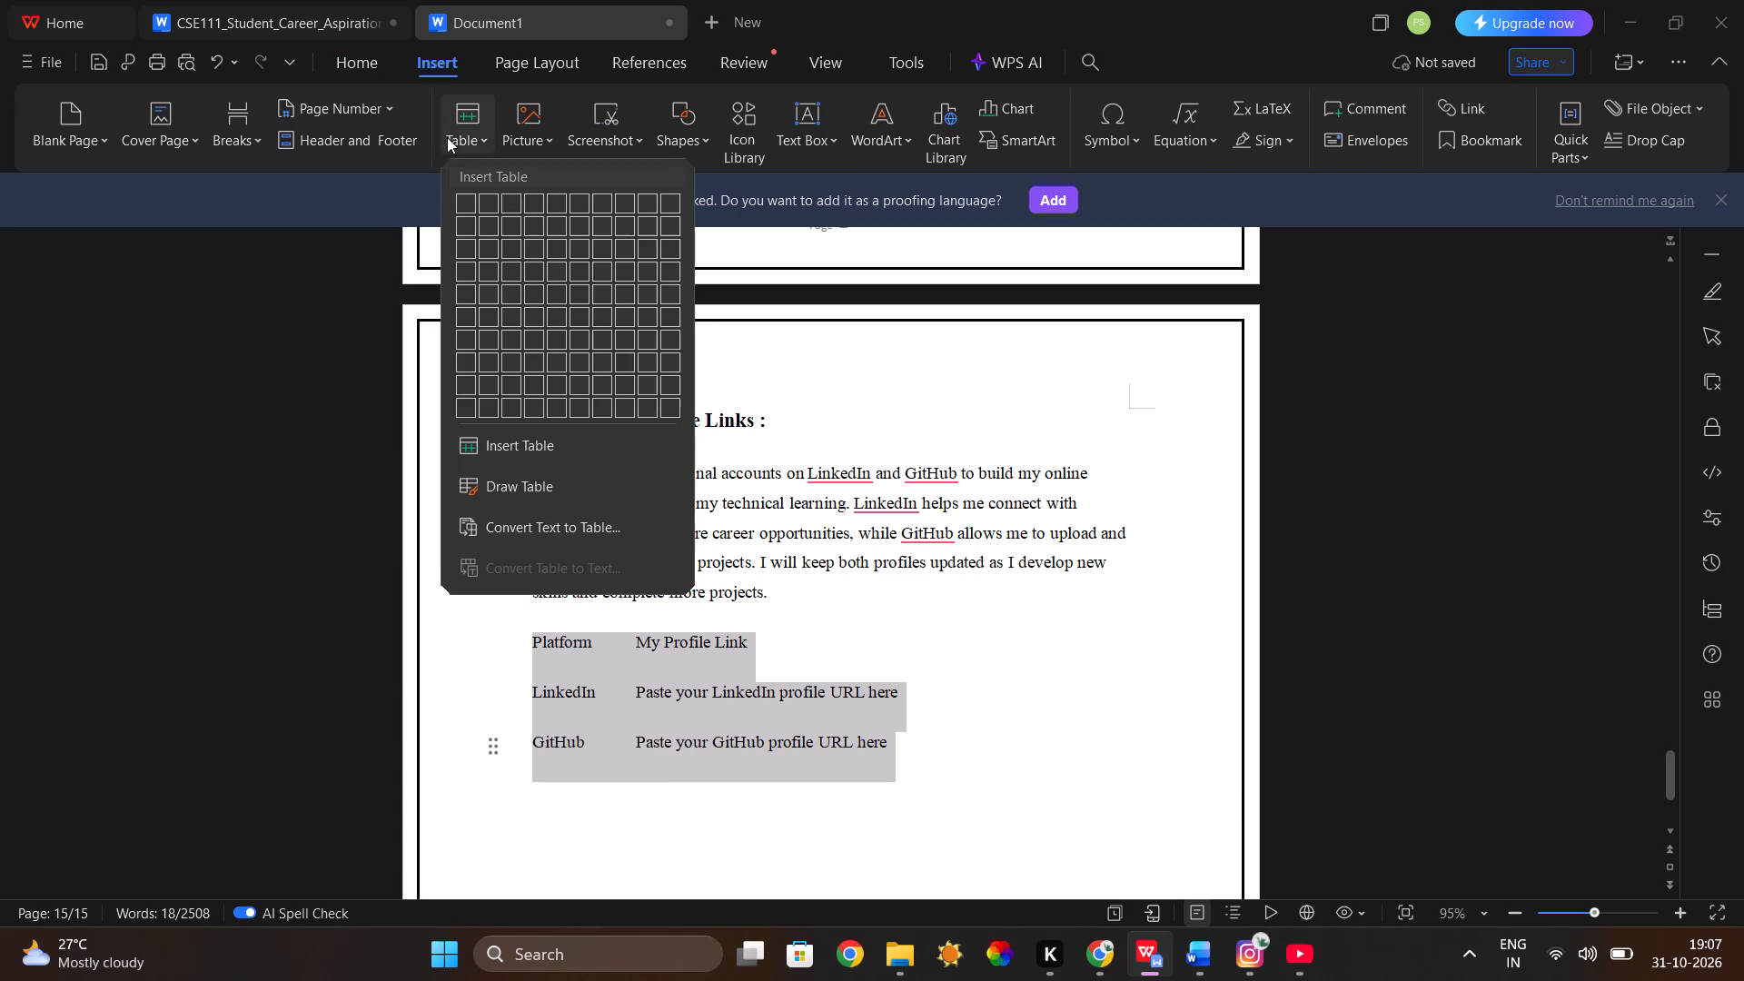
{"action": "left_click", "coordinate": [546, 531]}
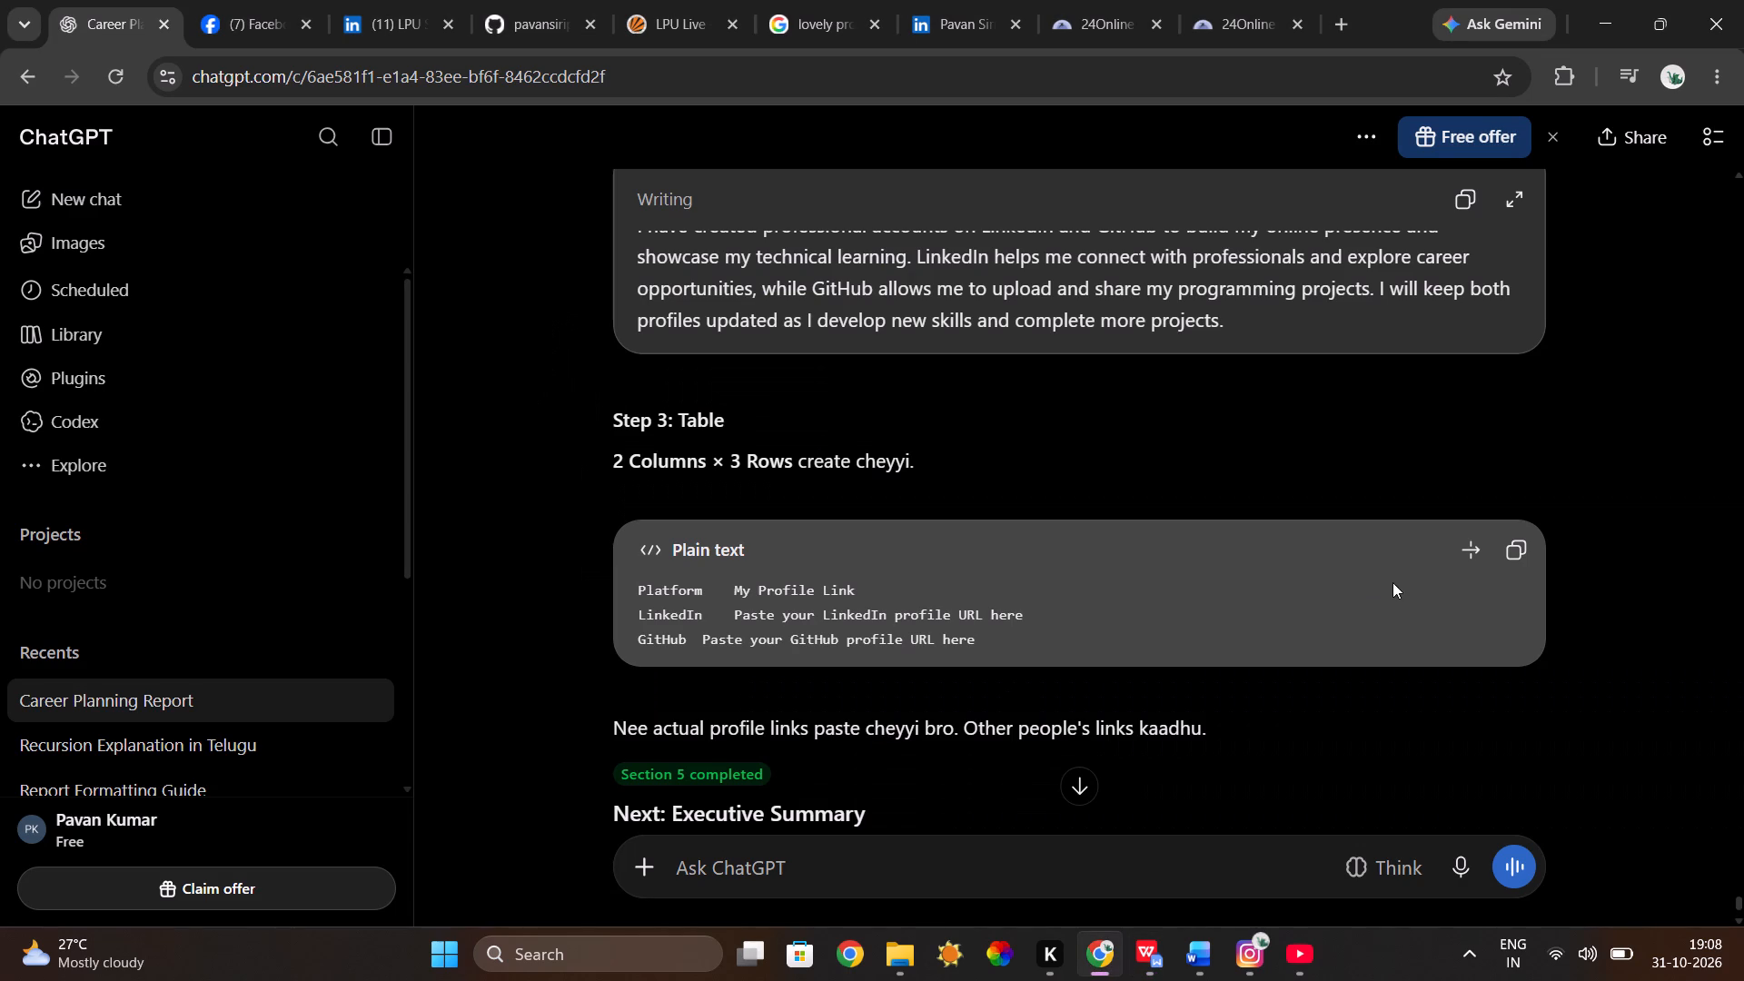
{"action": "left_click", "coordinate": [1514, 538]}
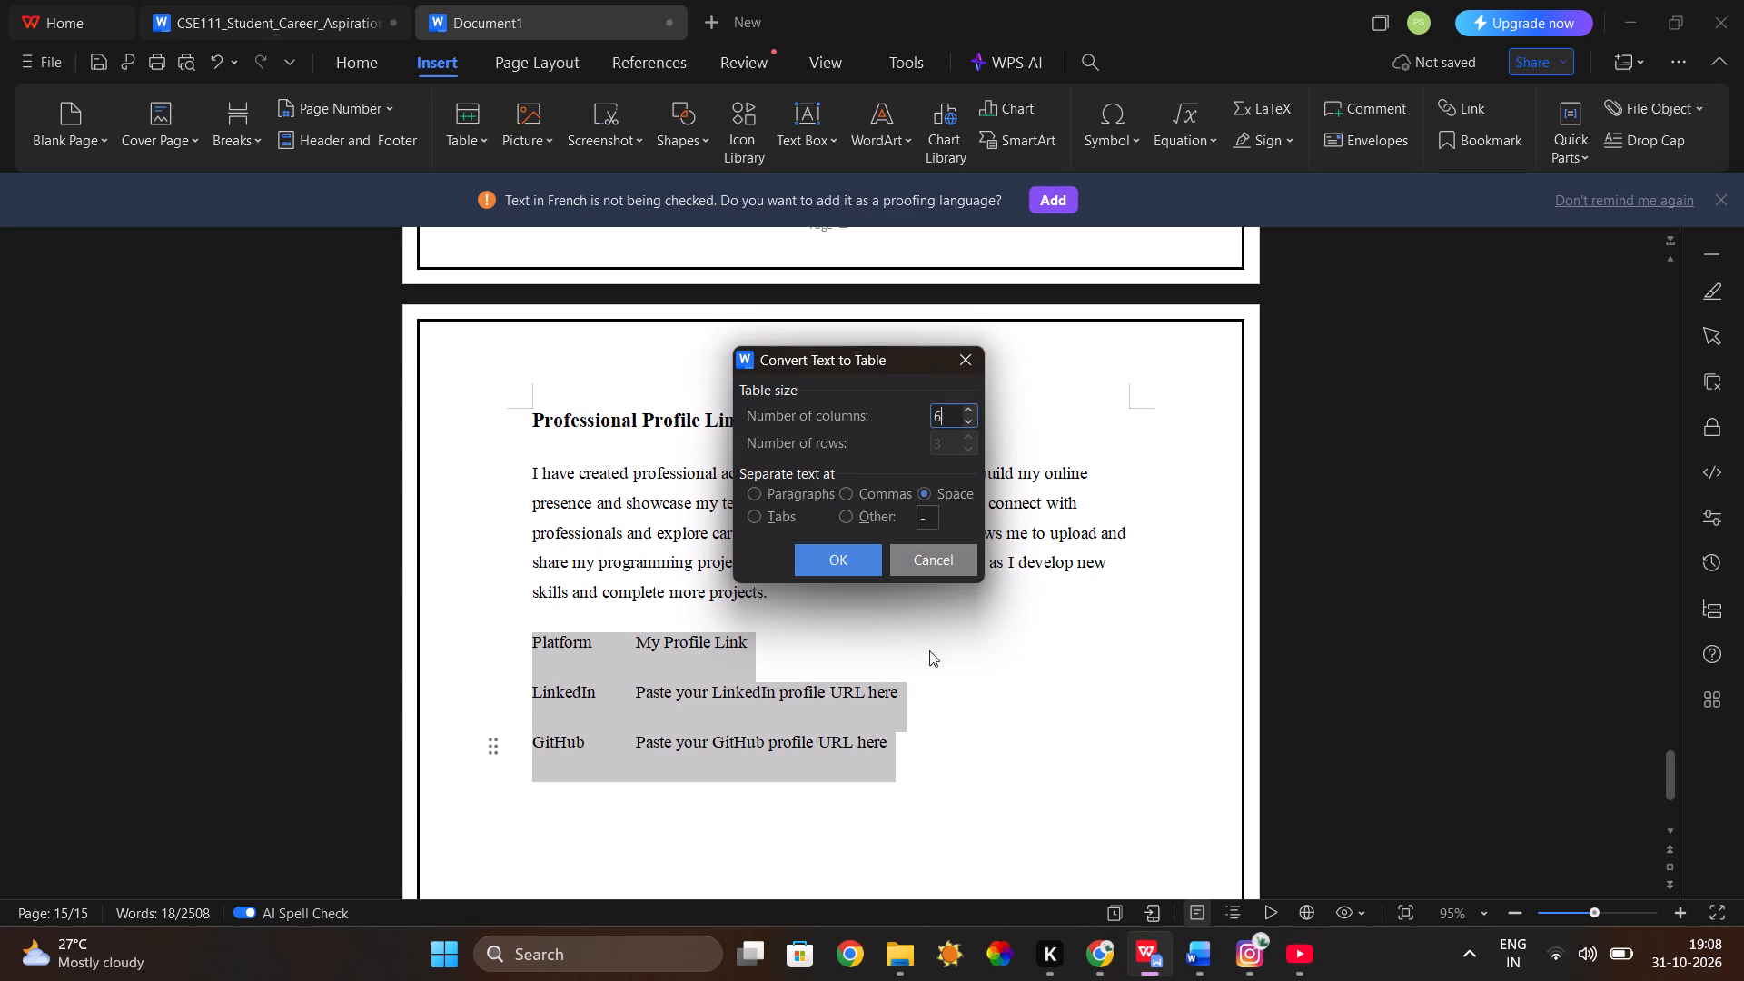
{"action": "left_click", "coordinate": [755, 517]}
{"action": "left_click", "coordinate": [858, 554]}
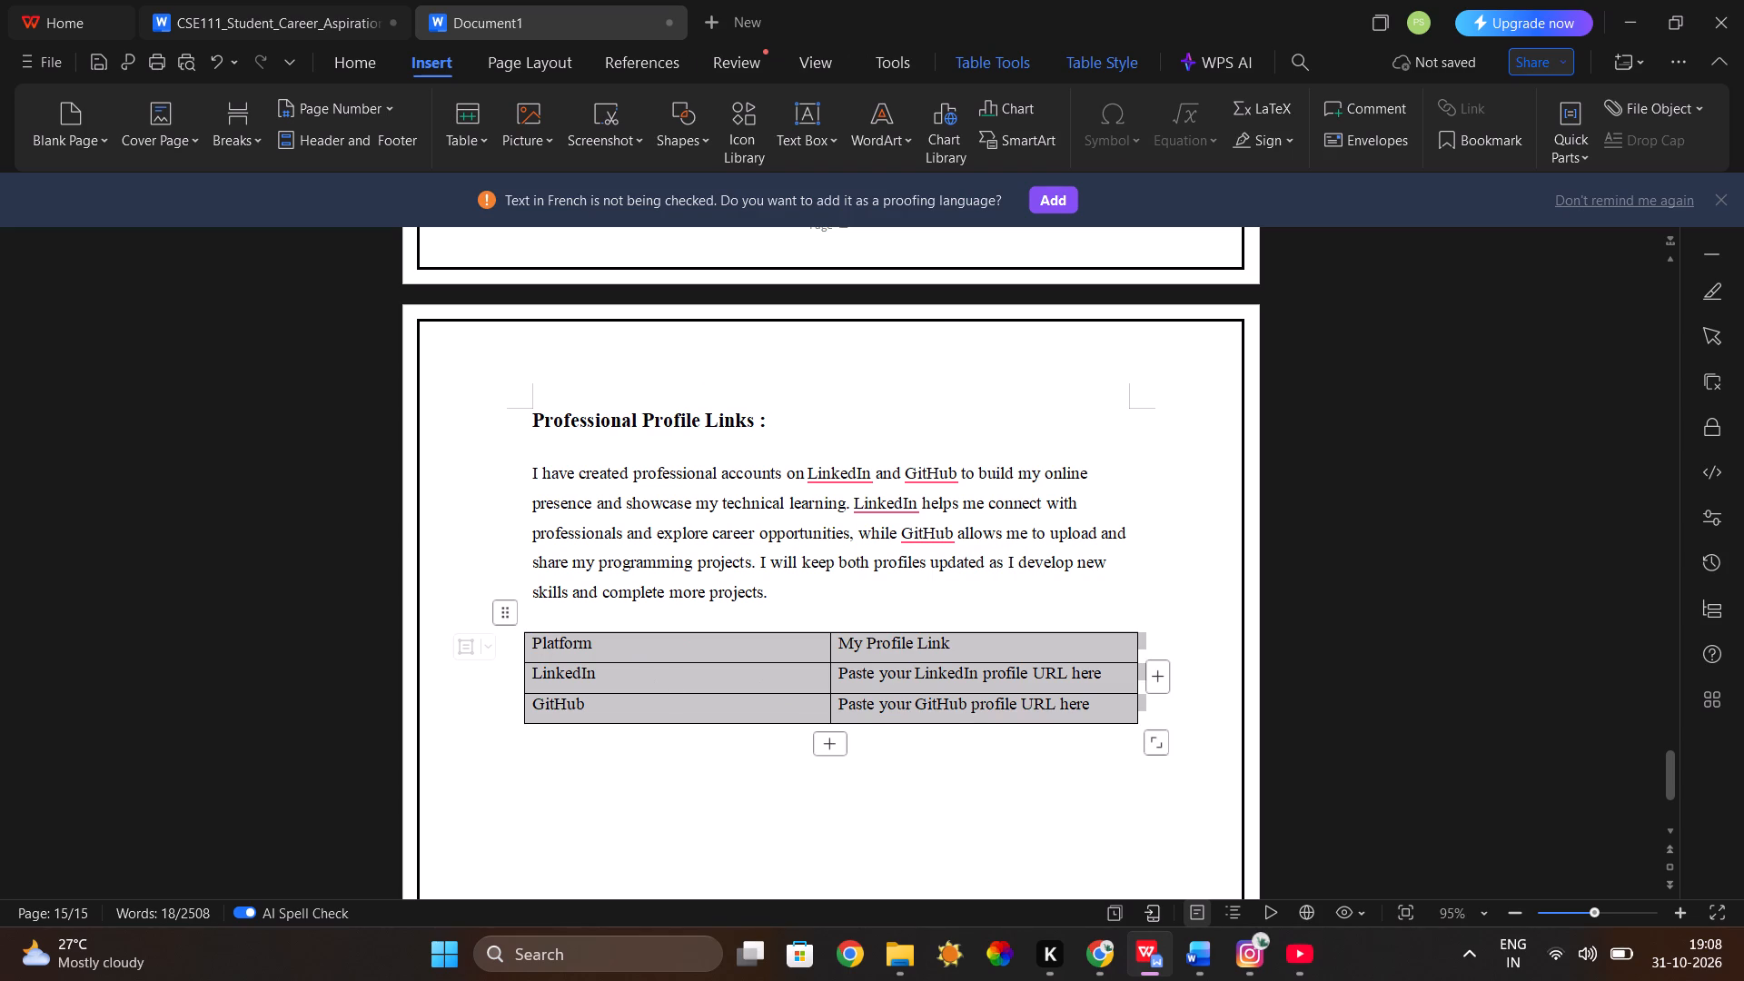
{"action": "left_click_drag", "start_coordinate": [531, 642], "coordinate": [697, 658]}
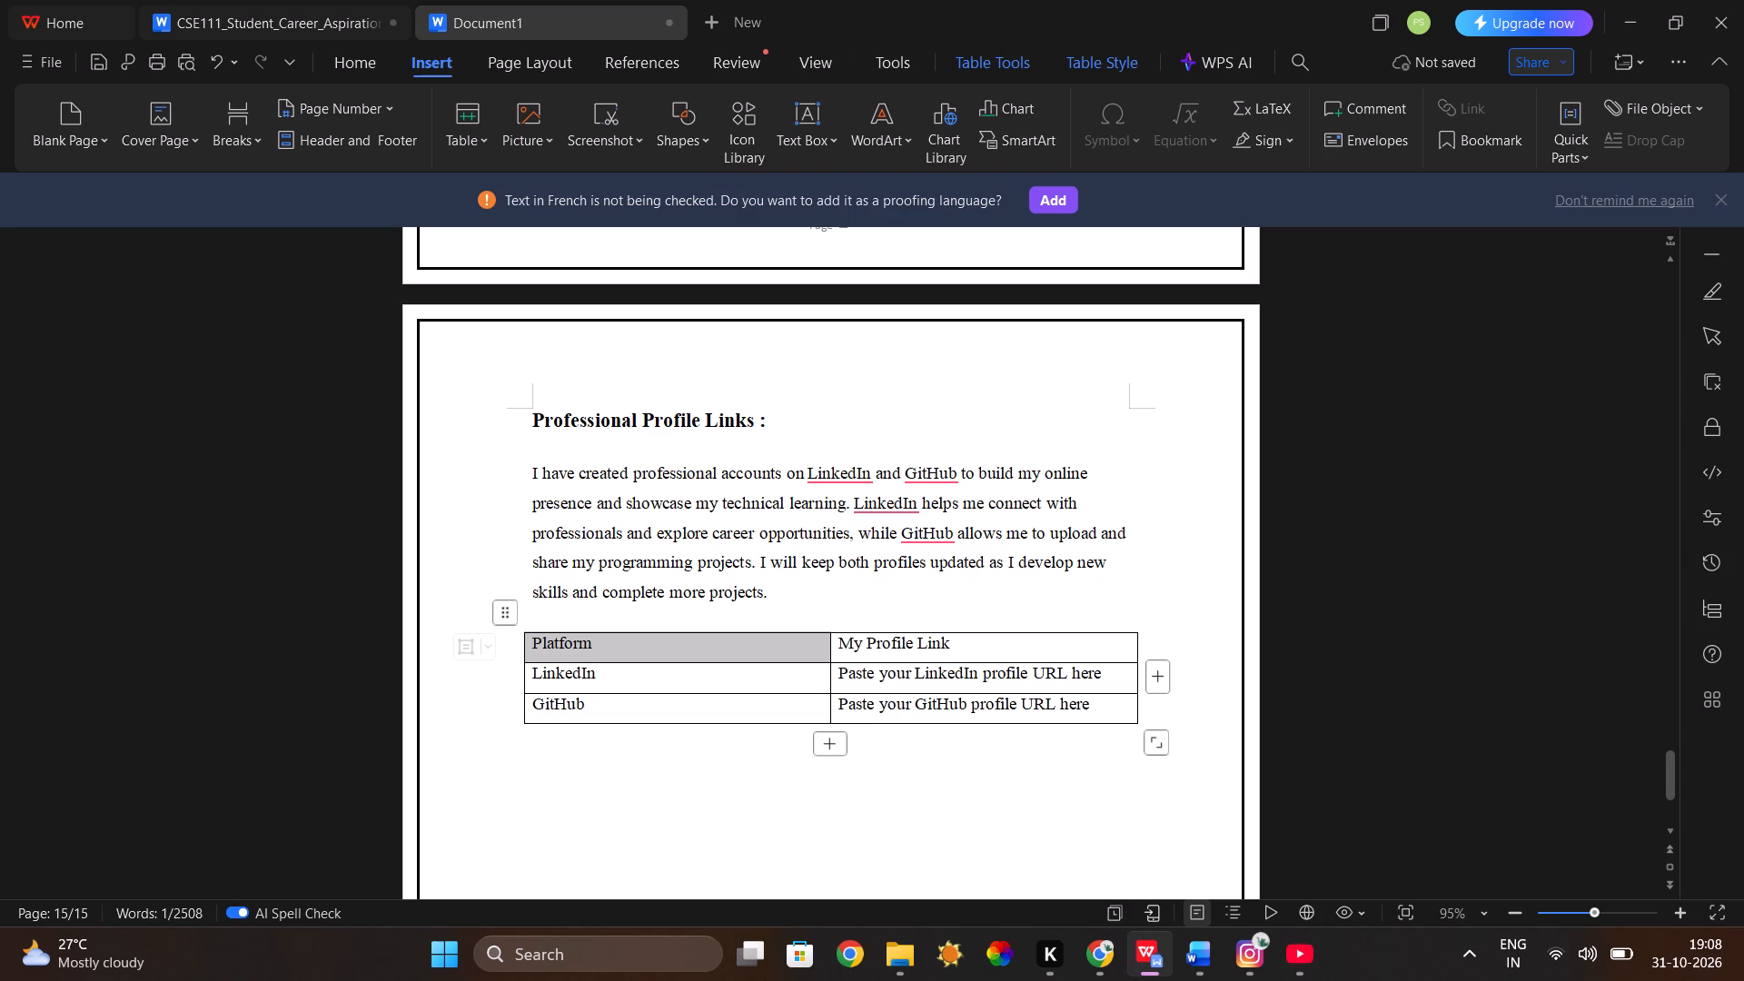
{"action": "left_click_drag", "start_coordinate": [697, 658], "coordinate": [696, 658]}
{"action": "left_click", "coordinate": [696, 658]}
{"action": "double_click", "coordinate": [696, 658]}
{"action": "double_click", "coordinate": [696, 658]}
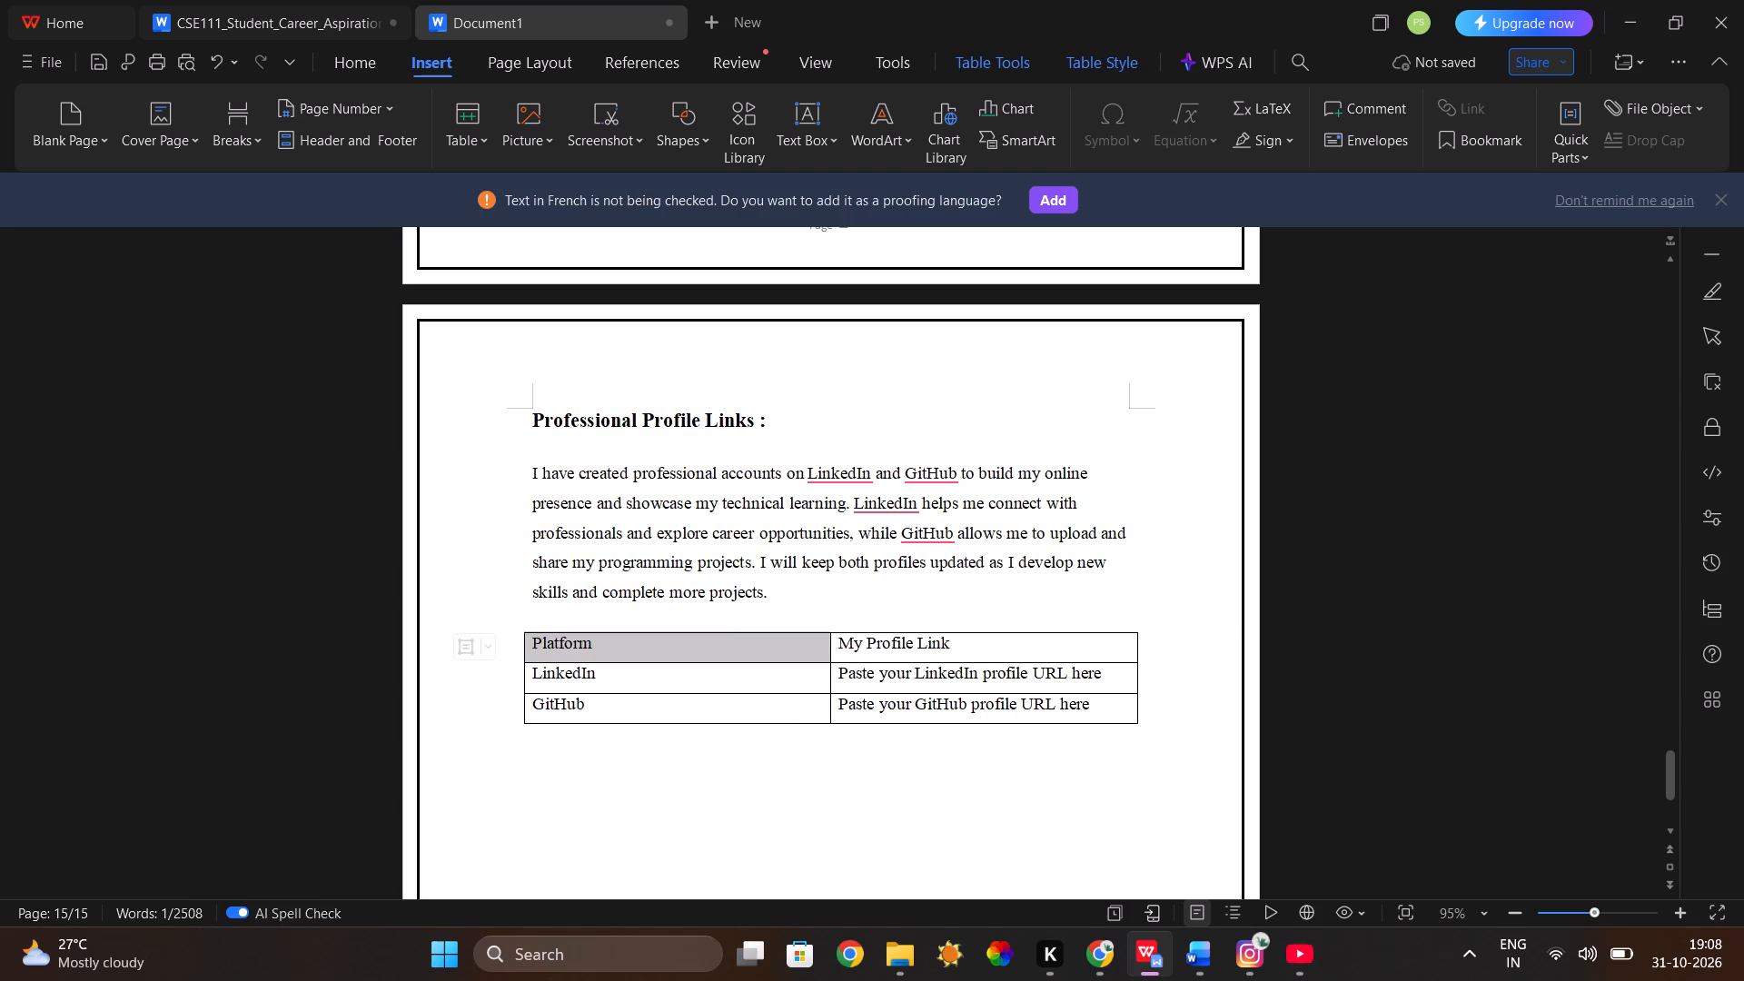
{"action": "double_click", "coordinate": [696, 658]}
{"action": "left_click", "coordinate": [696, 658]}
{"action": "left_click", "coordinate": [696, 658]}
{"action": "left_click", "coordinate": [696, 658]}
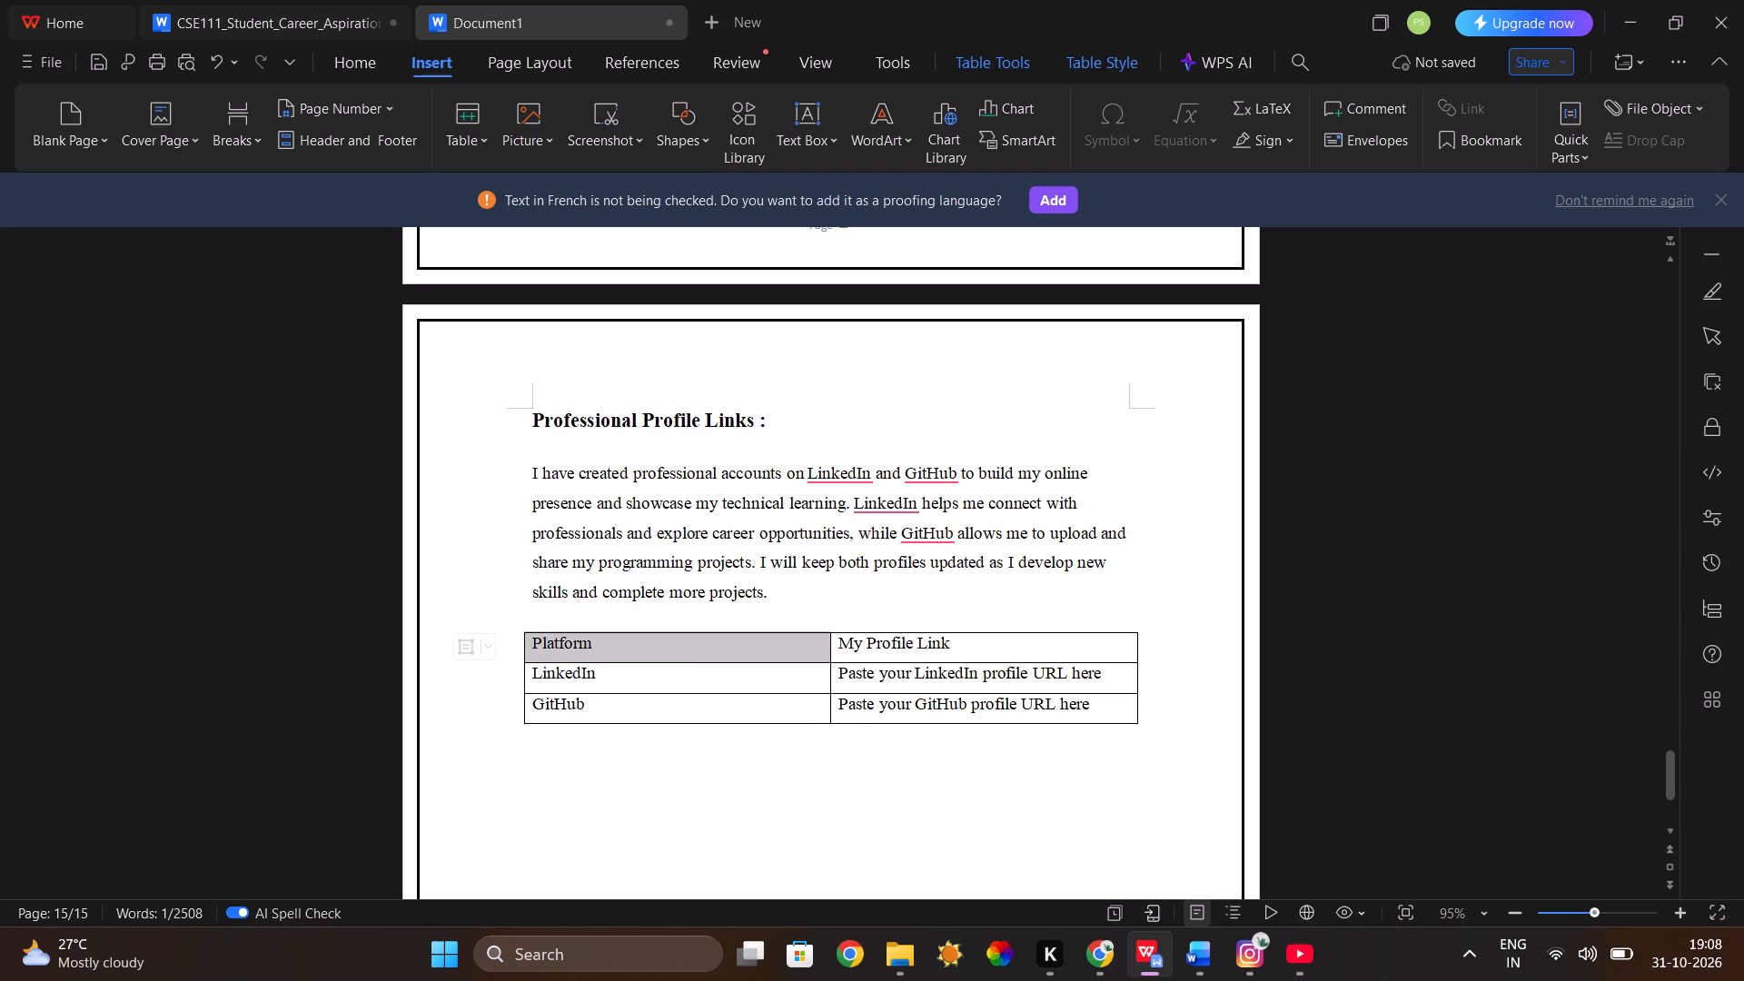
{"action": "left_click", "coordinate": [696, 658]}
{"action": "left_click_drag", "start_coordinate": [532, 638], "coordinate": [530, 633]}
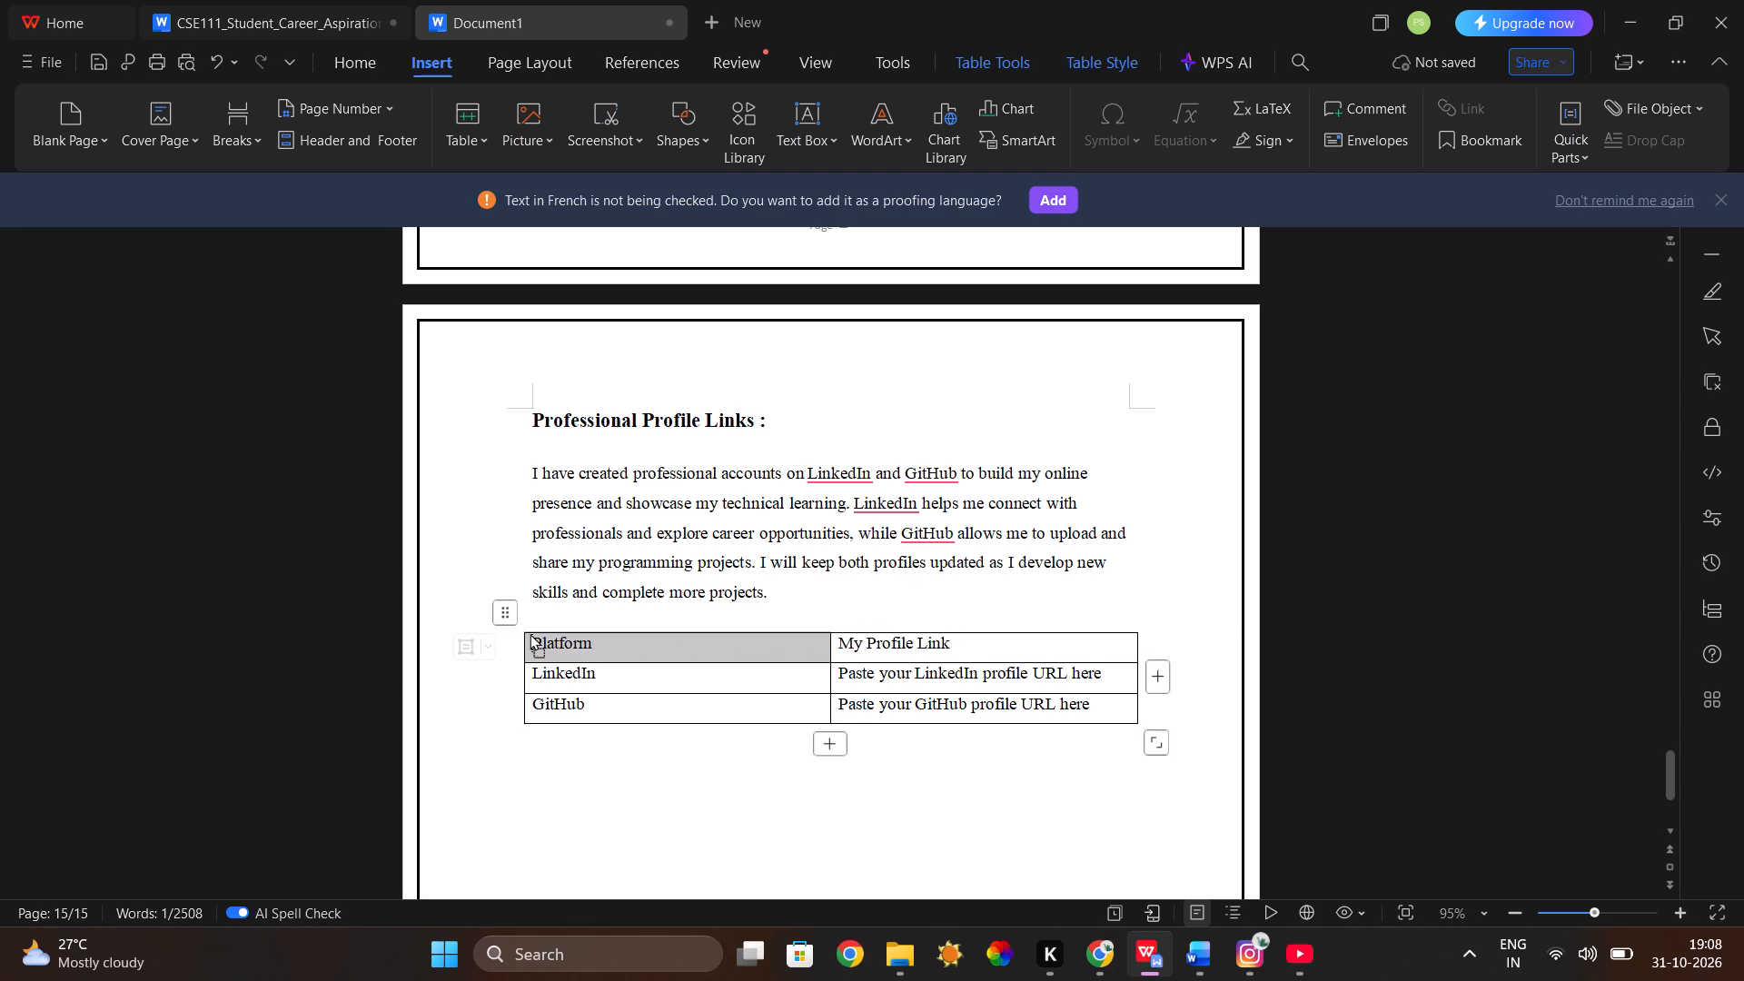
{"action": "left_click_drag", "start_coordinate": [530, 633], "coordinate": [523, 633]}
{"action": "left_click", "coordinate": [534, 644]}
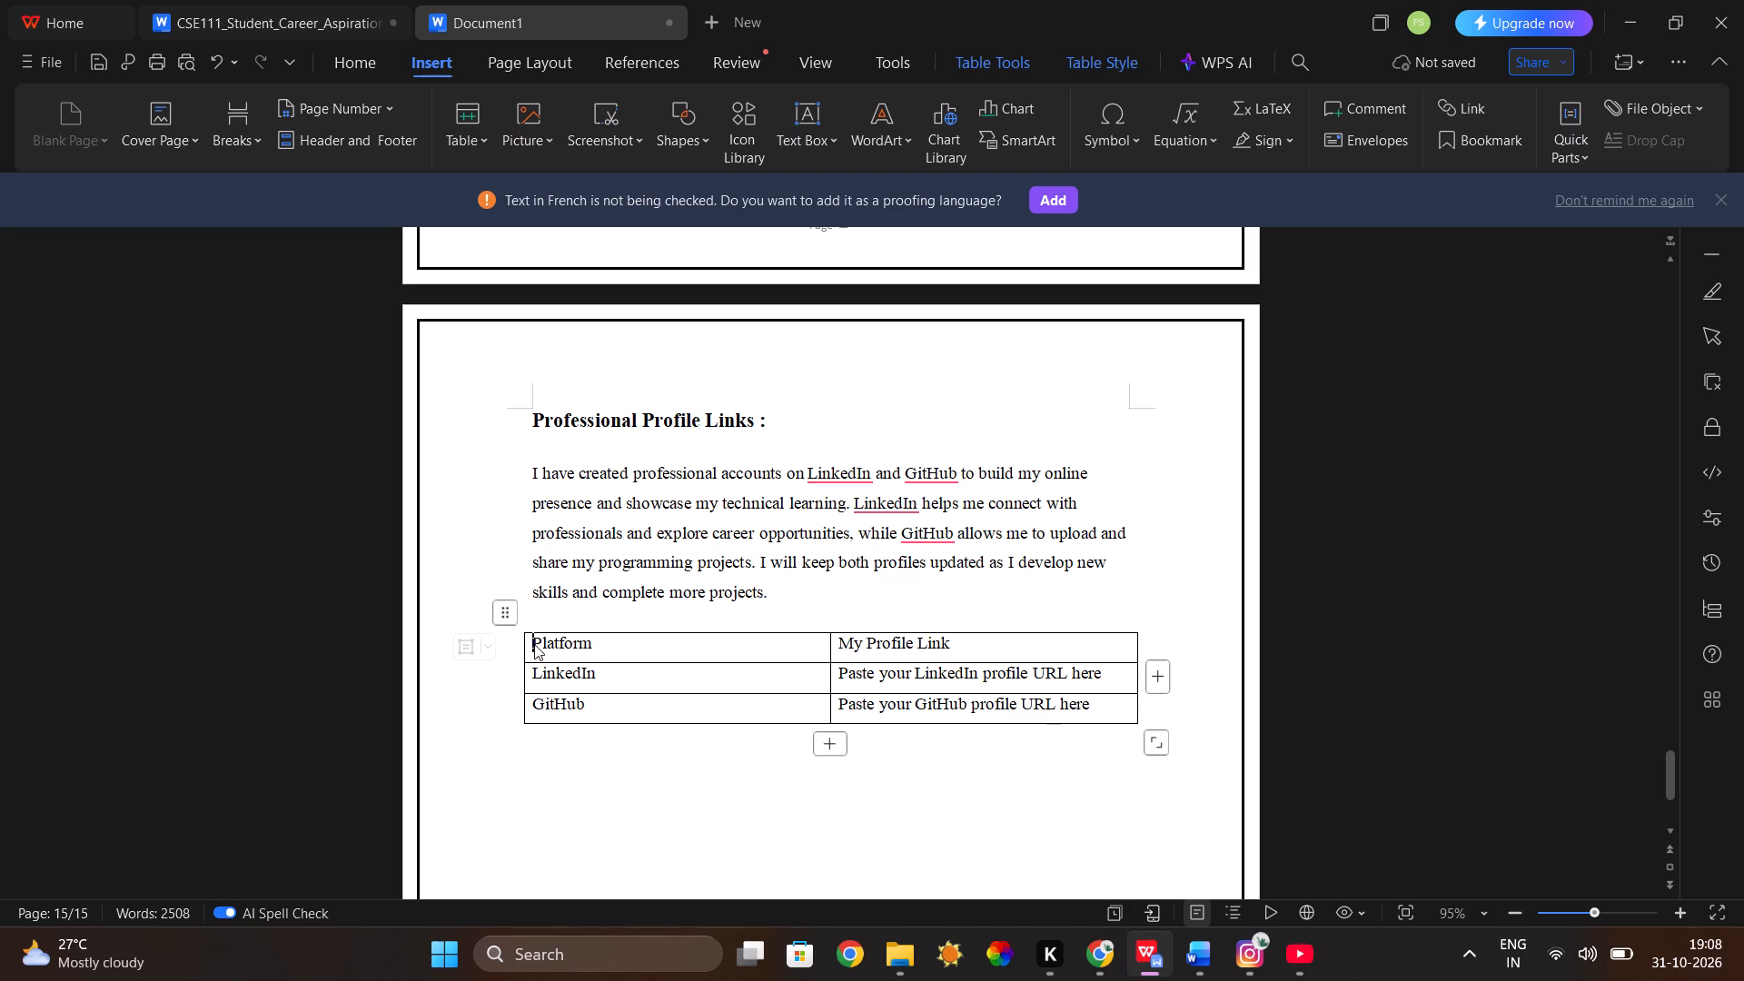
Make the table's header row, "Platform" and "My Profile Link", bold and centred.
{"action": "left_click_drag", "start_coordinate": [534, 644], "coordinate": [966, 653]}
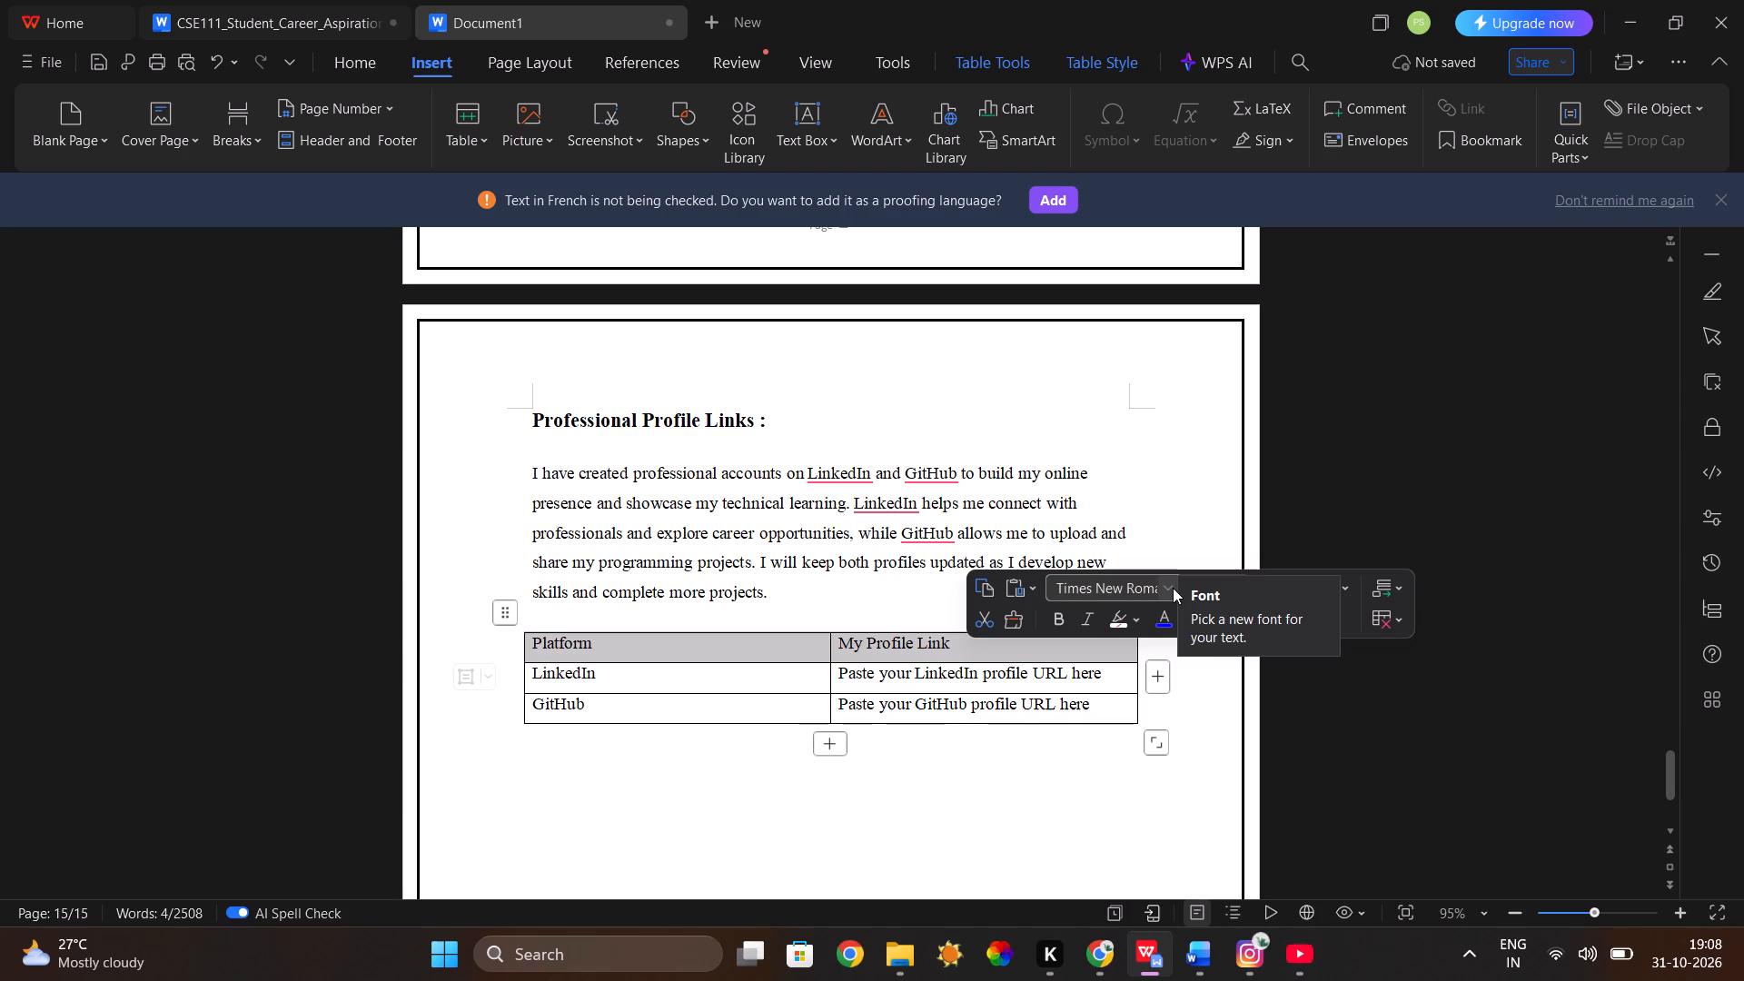
{"action": "left_click", "coordinate": [1173, 588]}
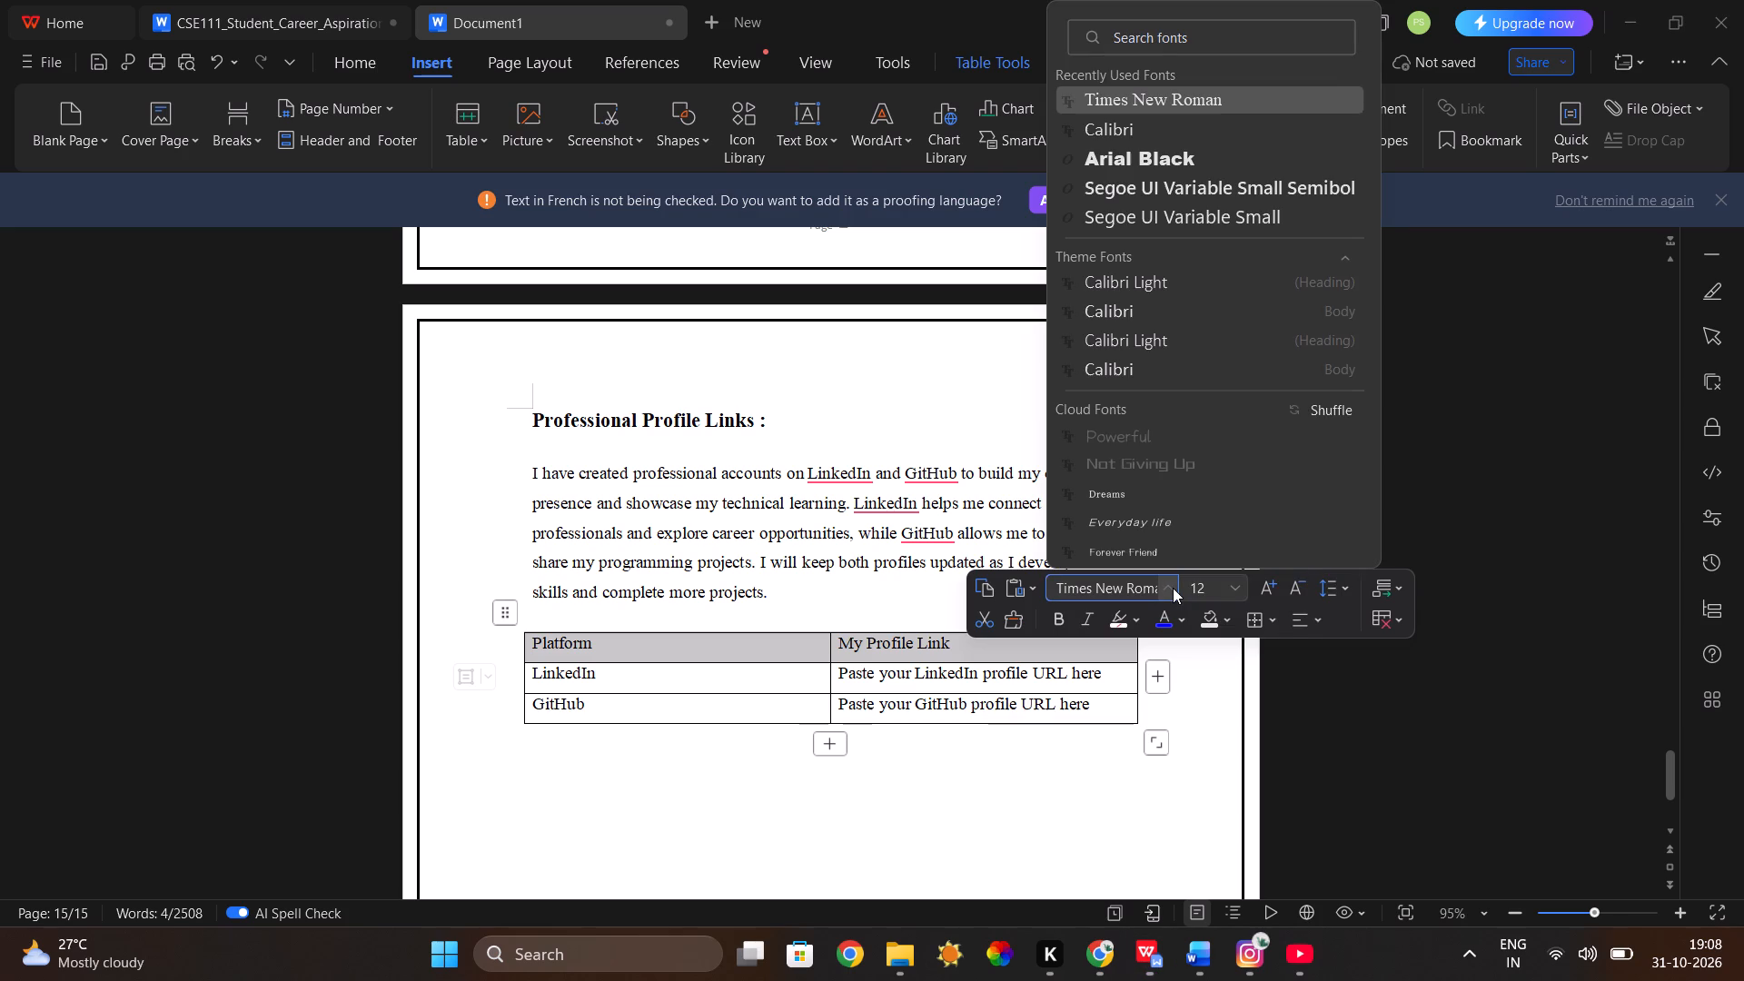
{"action": "left_click", "coordinate": [1236, 586]}
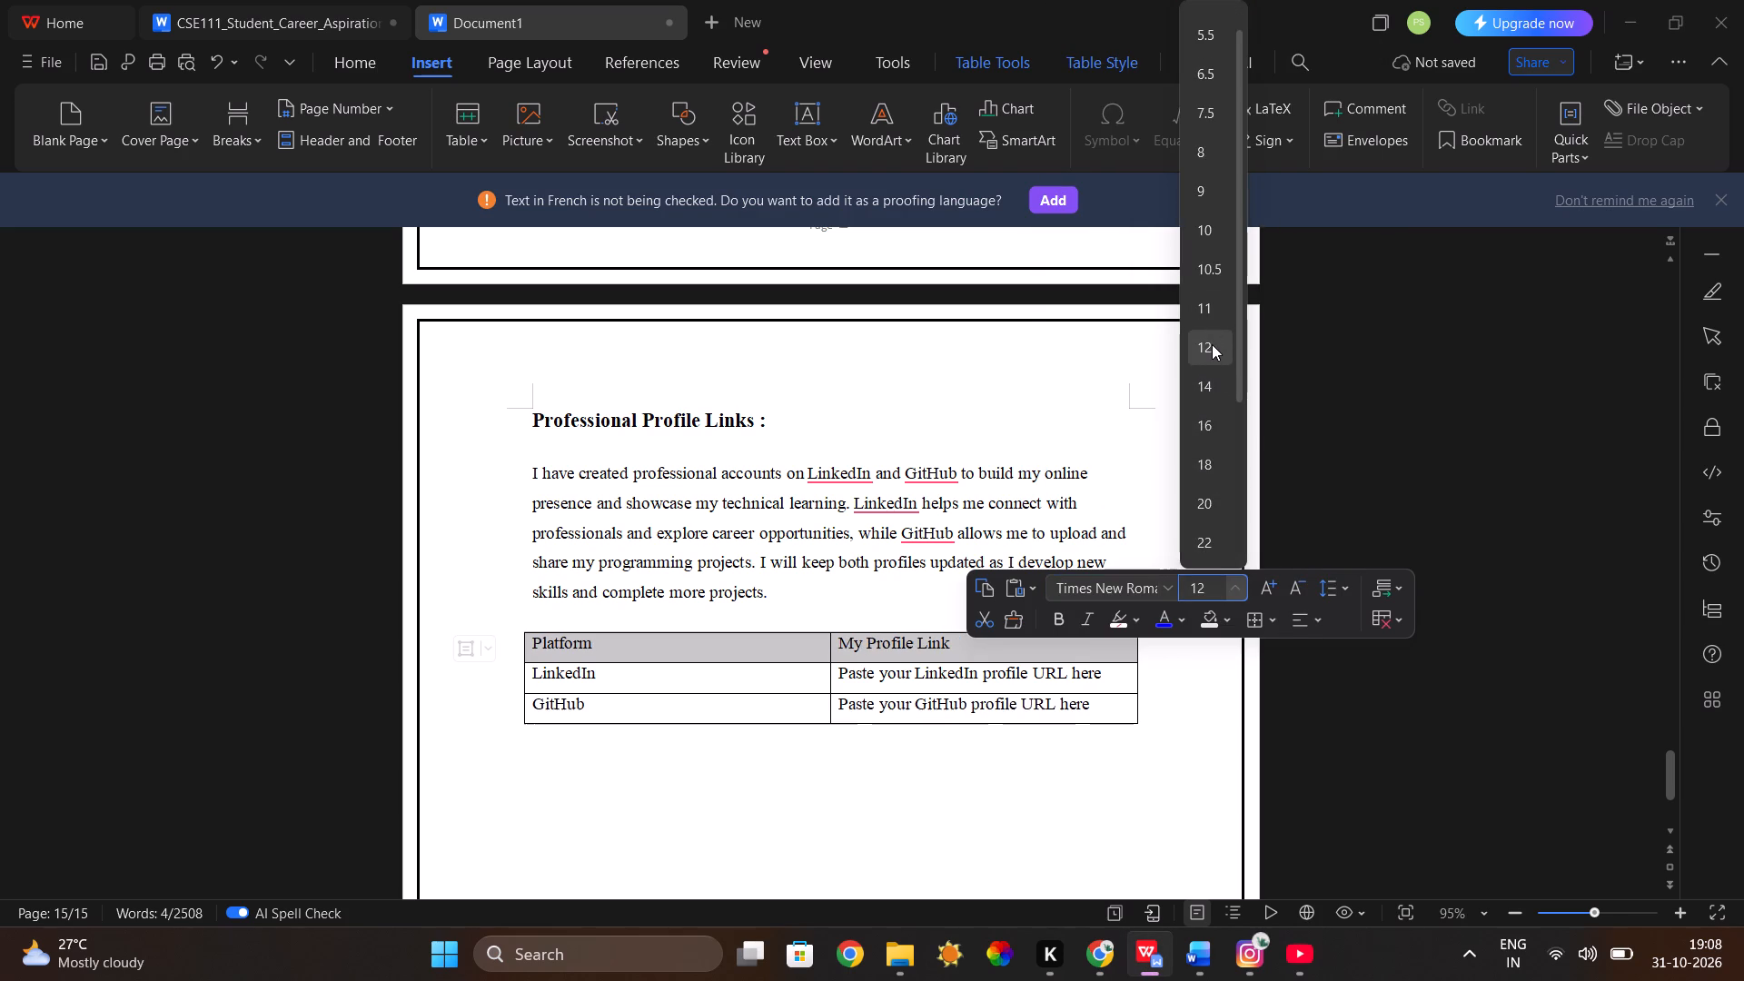
{"action": "left_click", "coordinate": [1060, 618]}
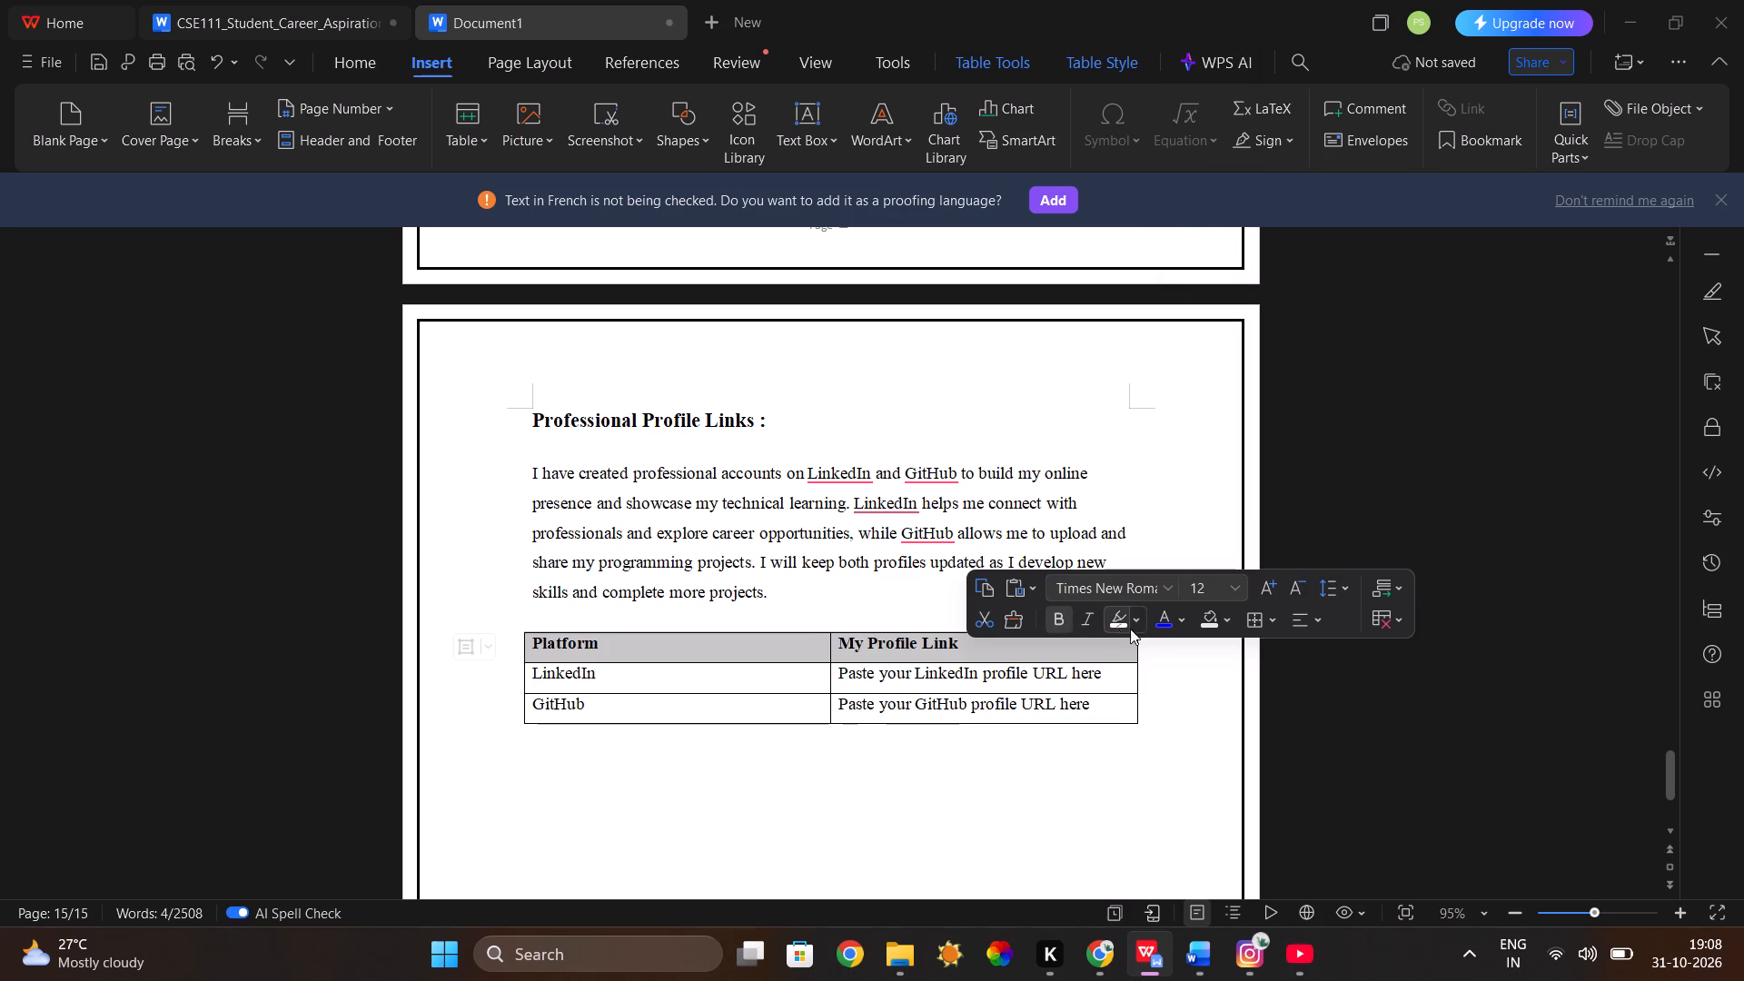
{"action": "left_click", "coordinate": [1296, 612]}
{"action": "left_click", "coordinate": [1318, 702]}
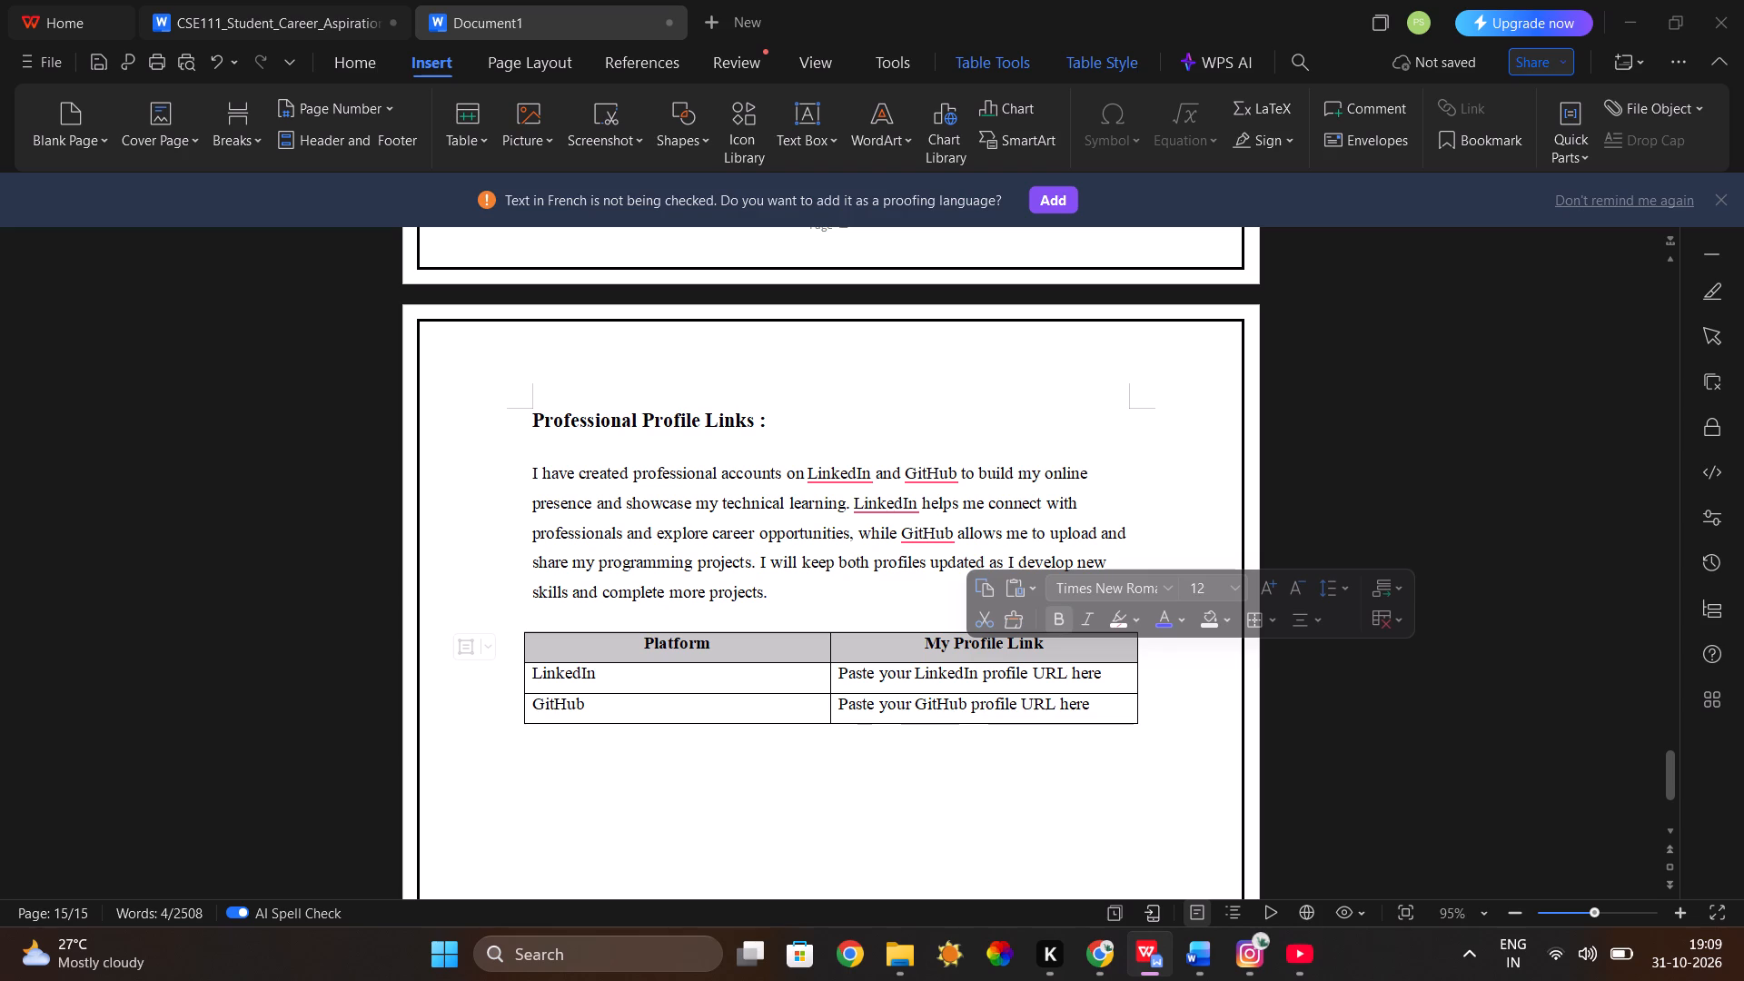
Delete the placeholder text in the LinkedIn row's "My Profile Link" cell.
{"action": "left_click", "coordinate": [1109, 679]}
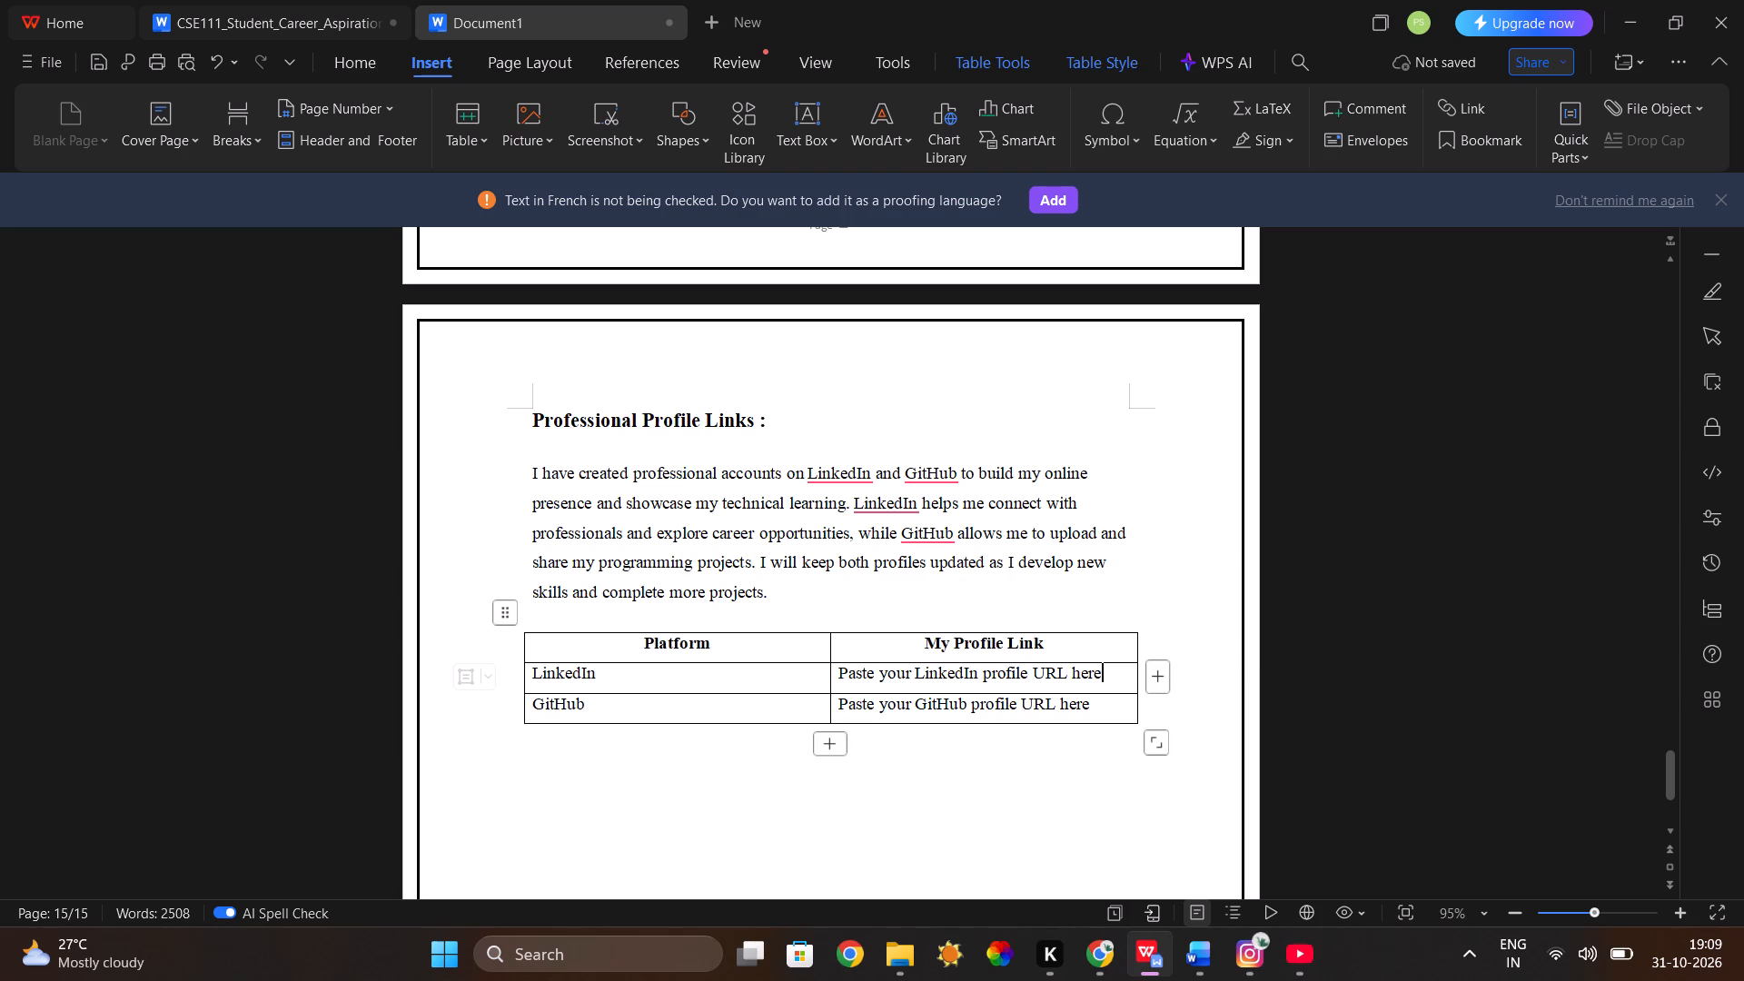
{"action": "key", "text": "ctrl+BackSpace"}
{"action": "key", "text": "ctrl+BackSpace"}
{"action": "key", "text": "ctrl+BackSpace"}
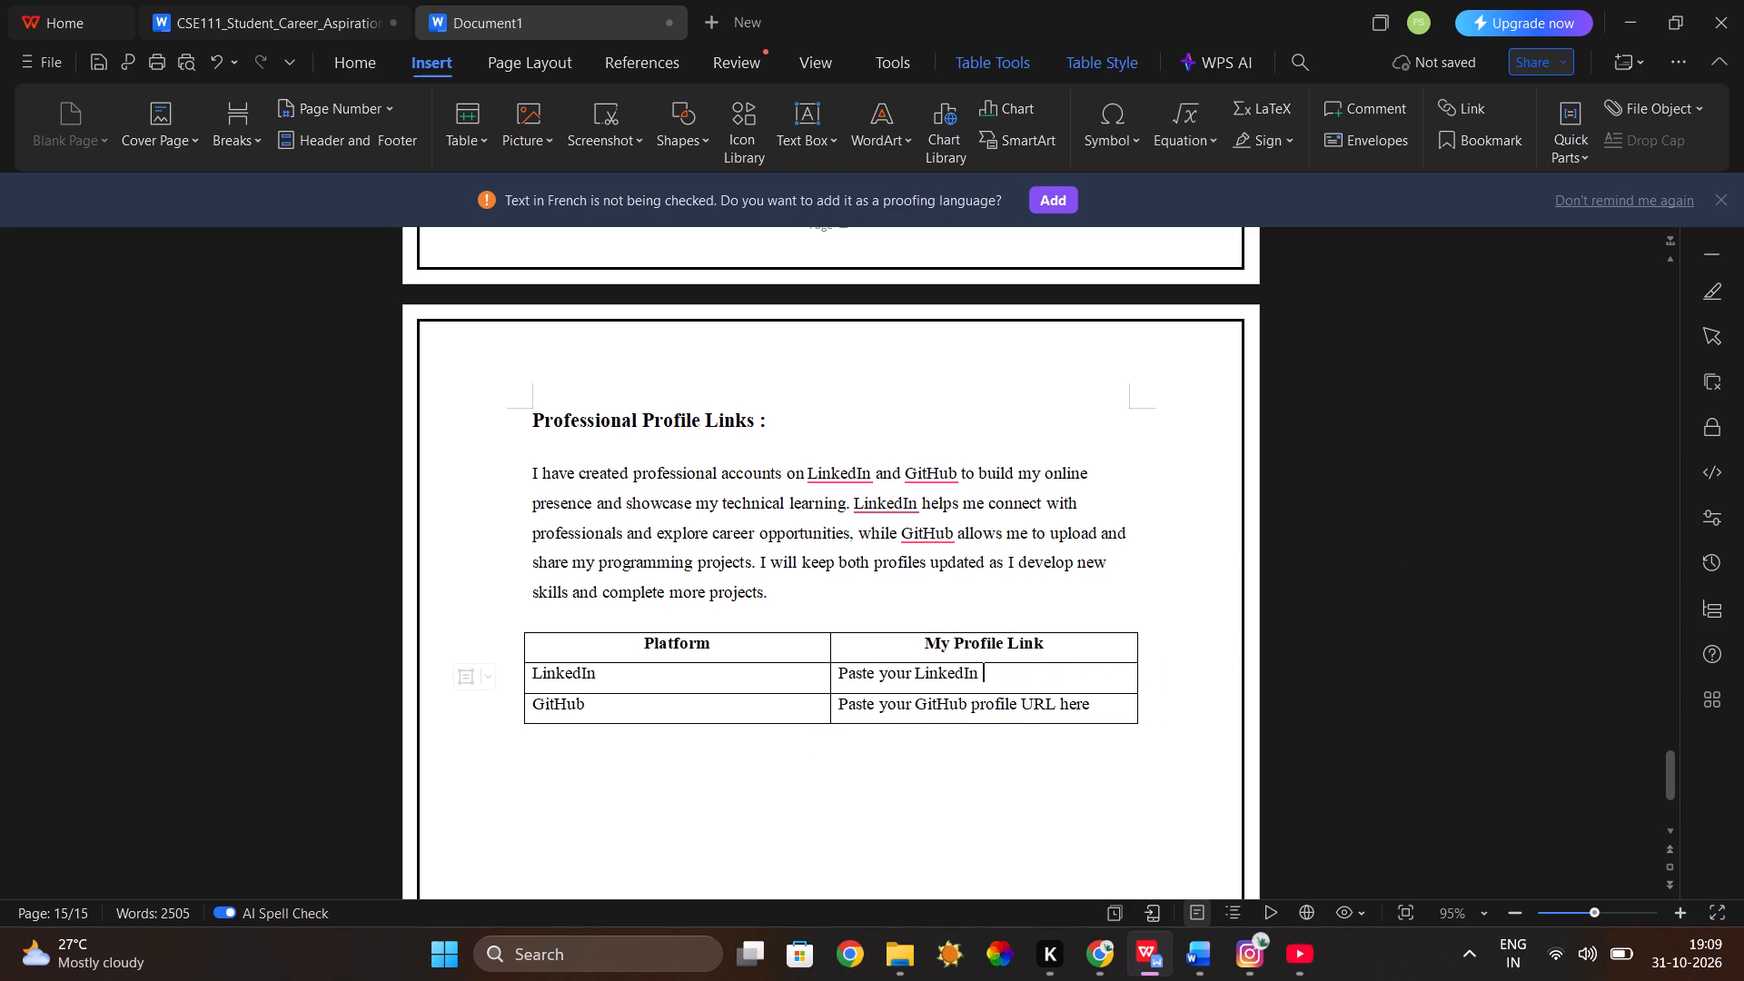
{"action": "key", "text": "ctrl+BackSpace"}
{"action": "key", "text": "ctrl+BackSpace"}
{"action": "key", "text": "ctrl+BackSpace"}
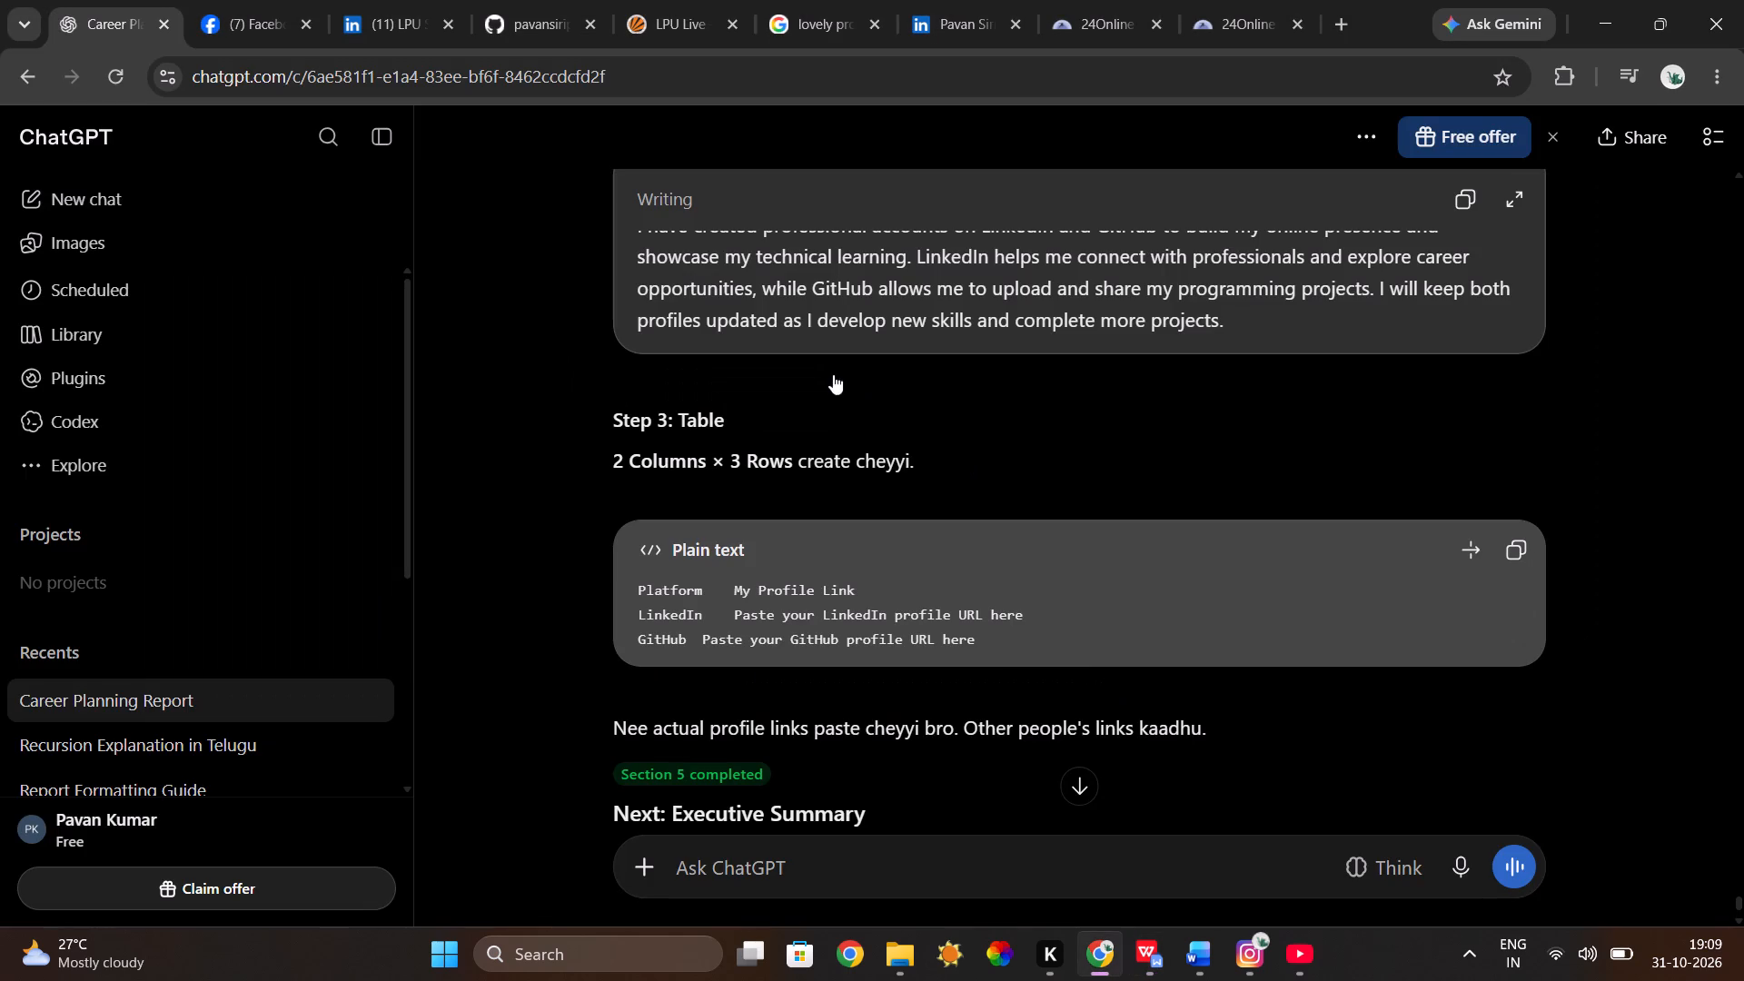
Switch to LinkedIn in the browser and open the student's own profile page for its URL.
{"action": "left_click", "coordinate": [396, 13]}
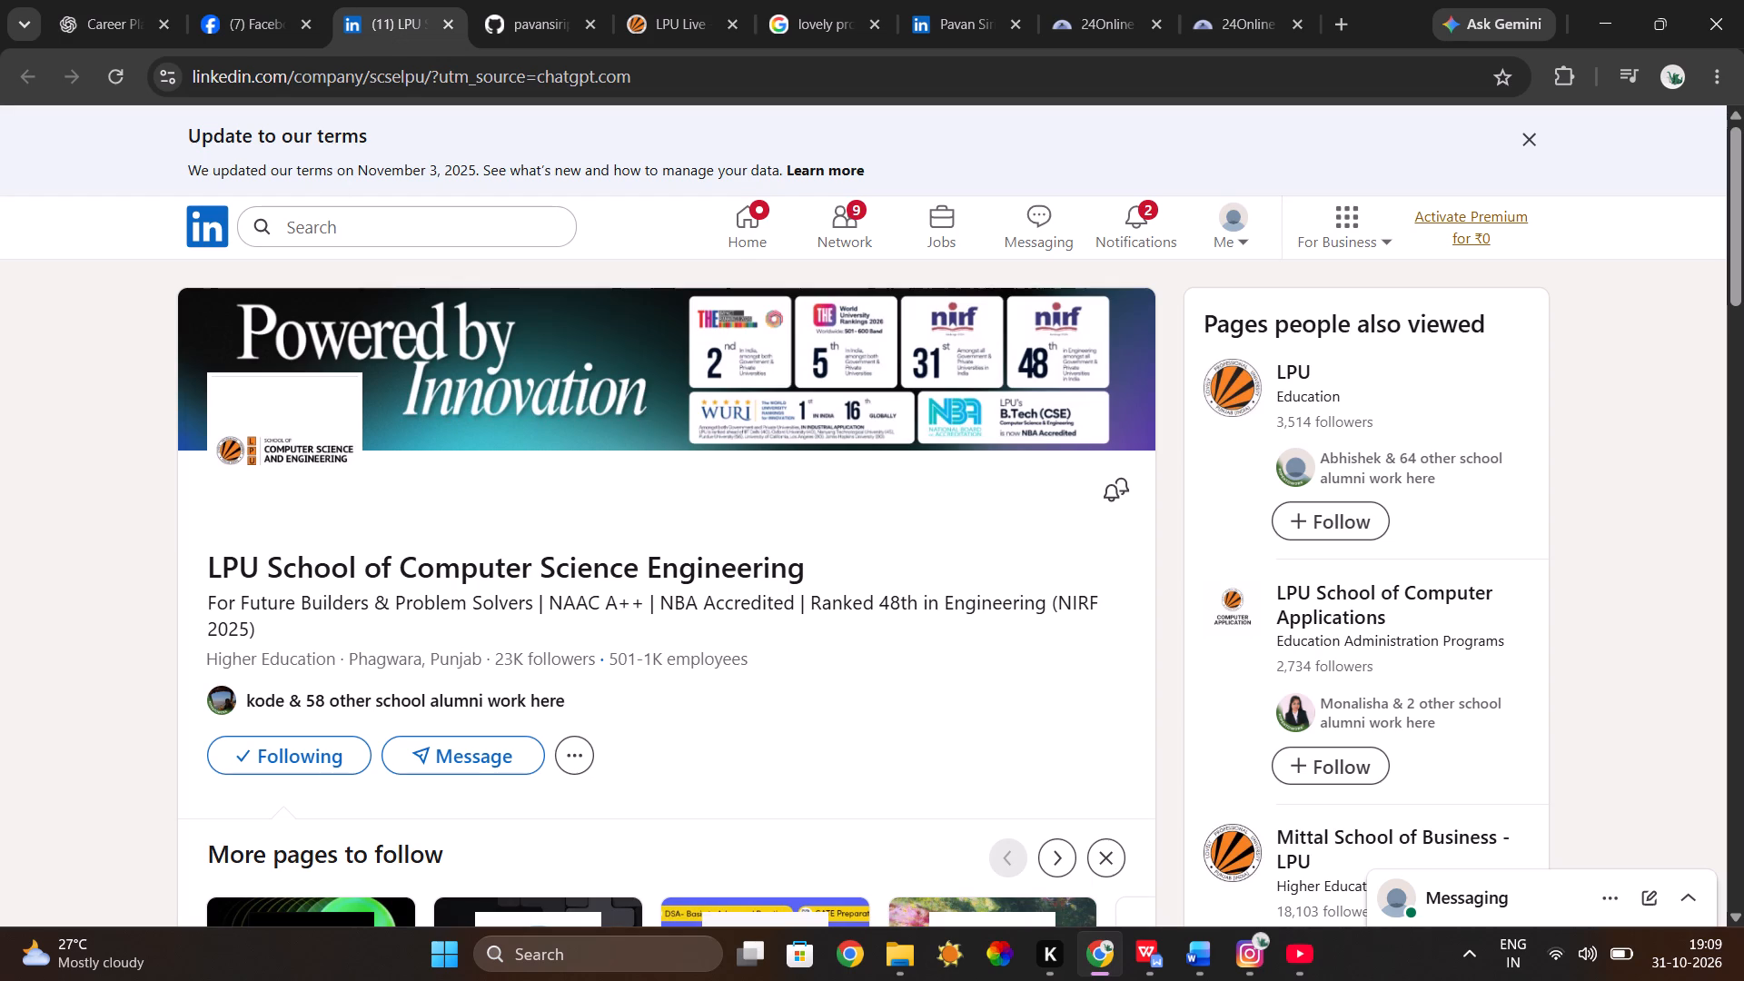
{"action": "left_click", "coordinate": [1222, 228]}
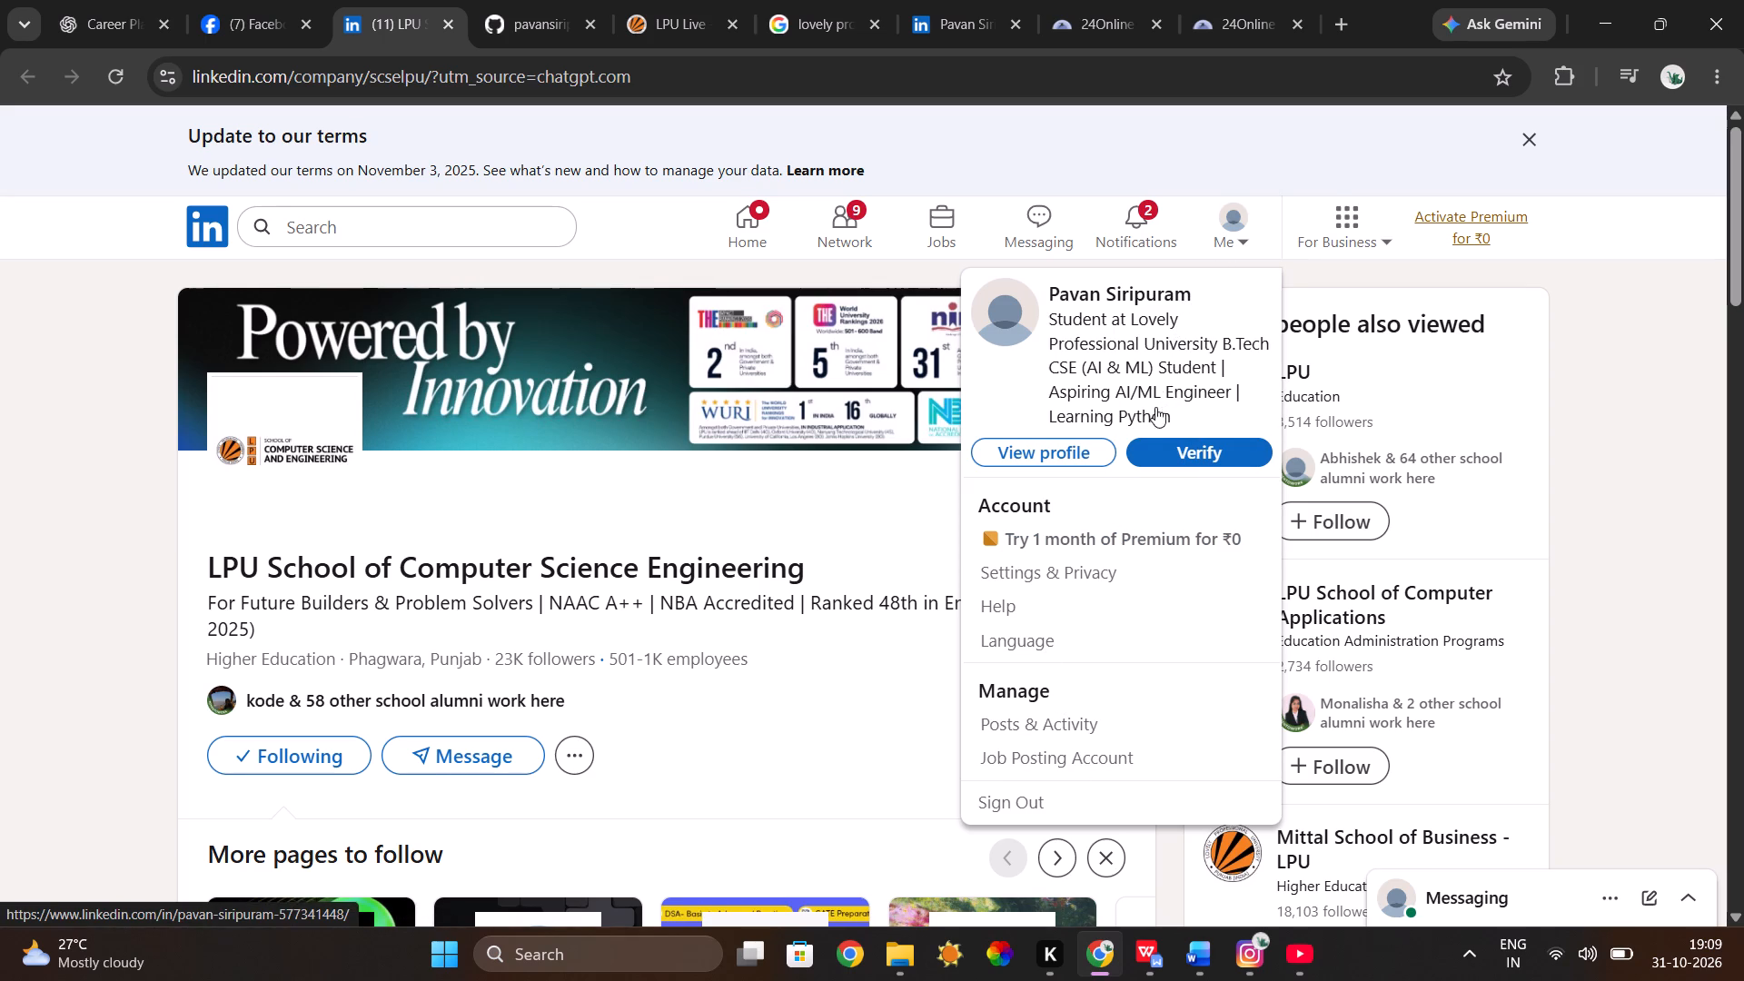
{"action": "left_click", "coordinate": [1058, 443]}
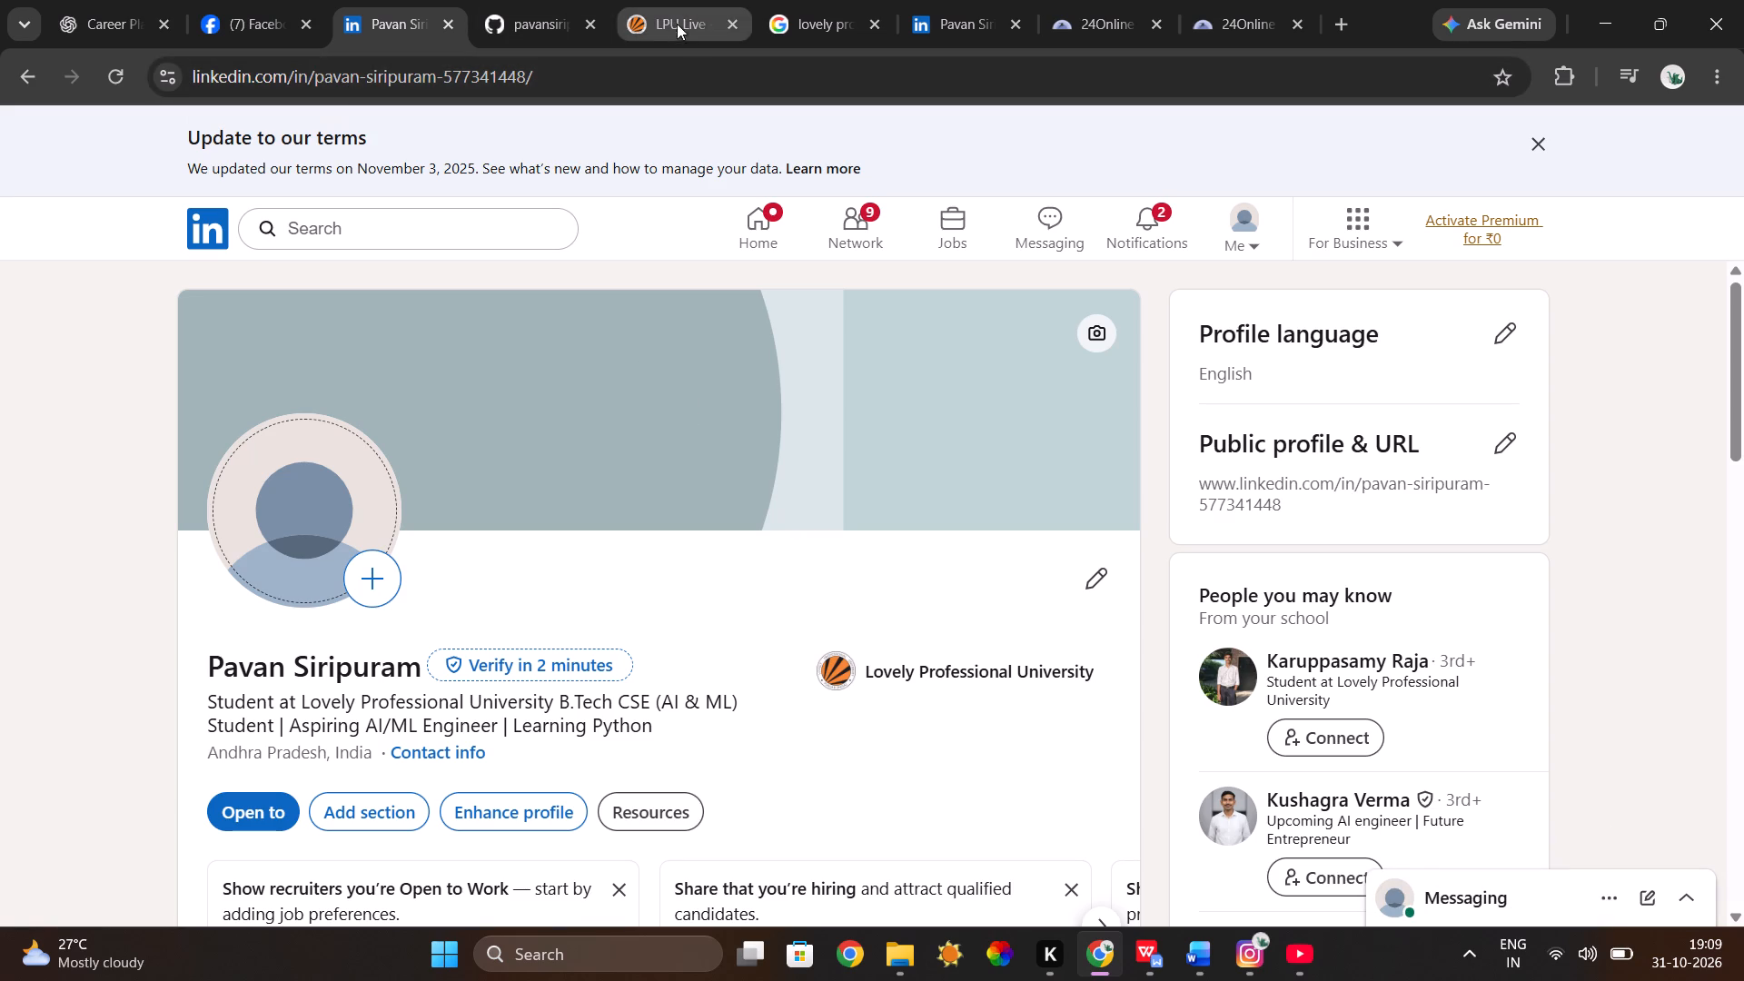
Copy the LinkedIn profile page's URL and paste it into the LinkedIn row's "My Profile Link" cell in WPS Office.
{"action": "left_click", "coordinate": [732, 78]}
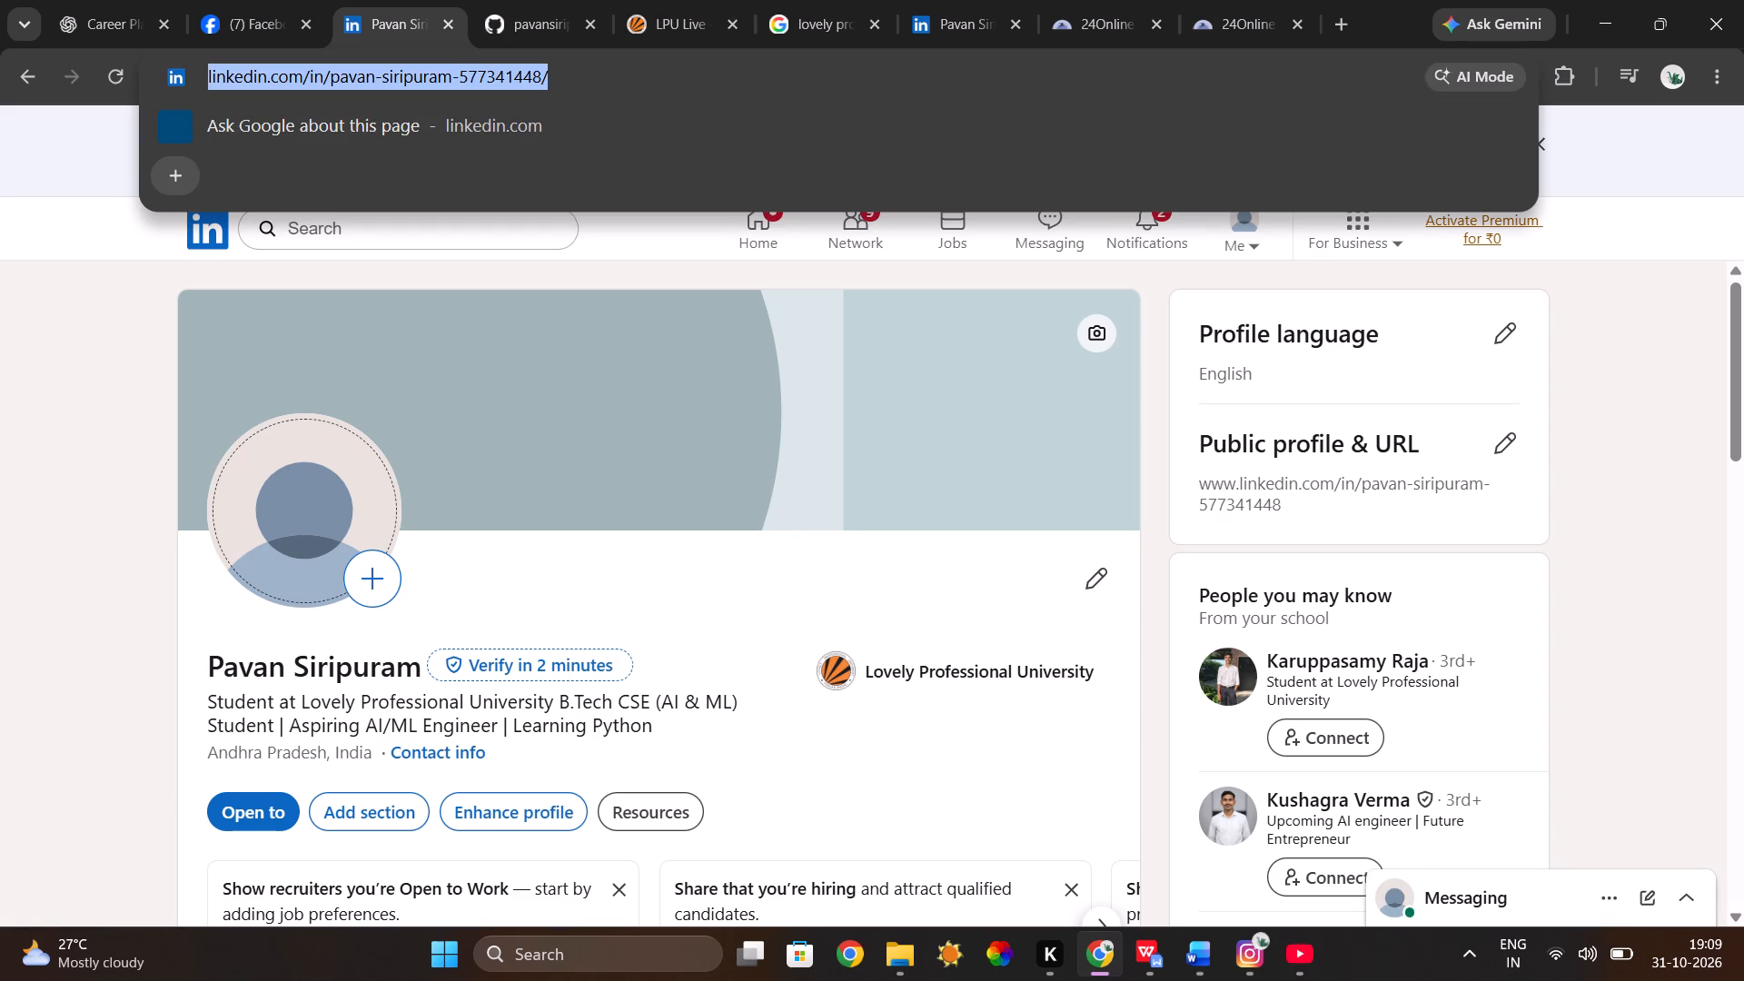
{"action": "key", "text": "ctrl+c"}
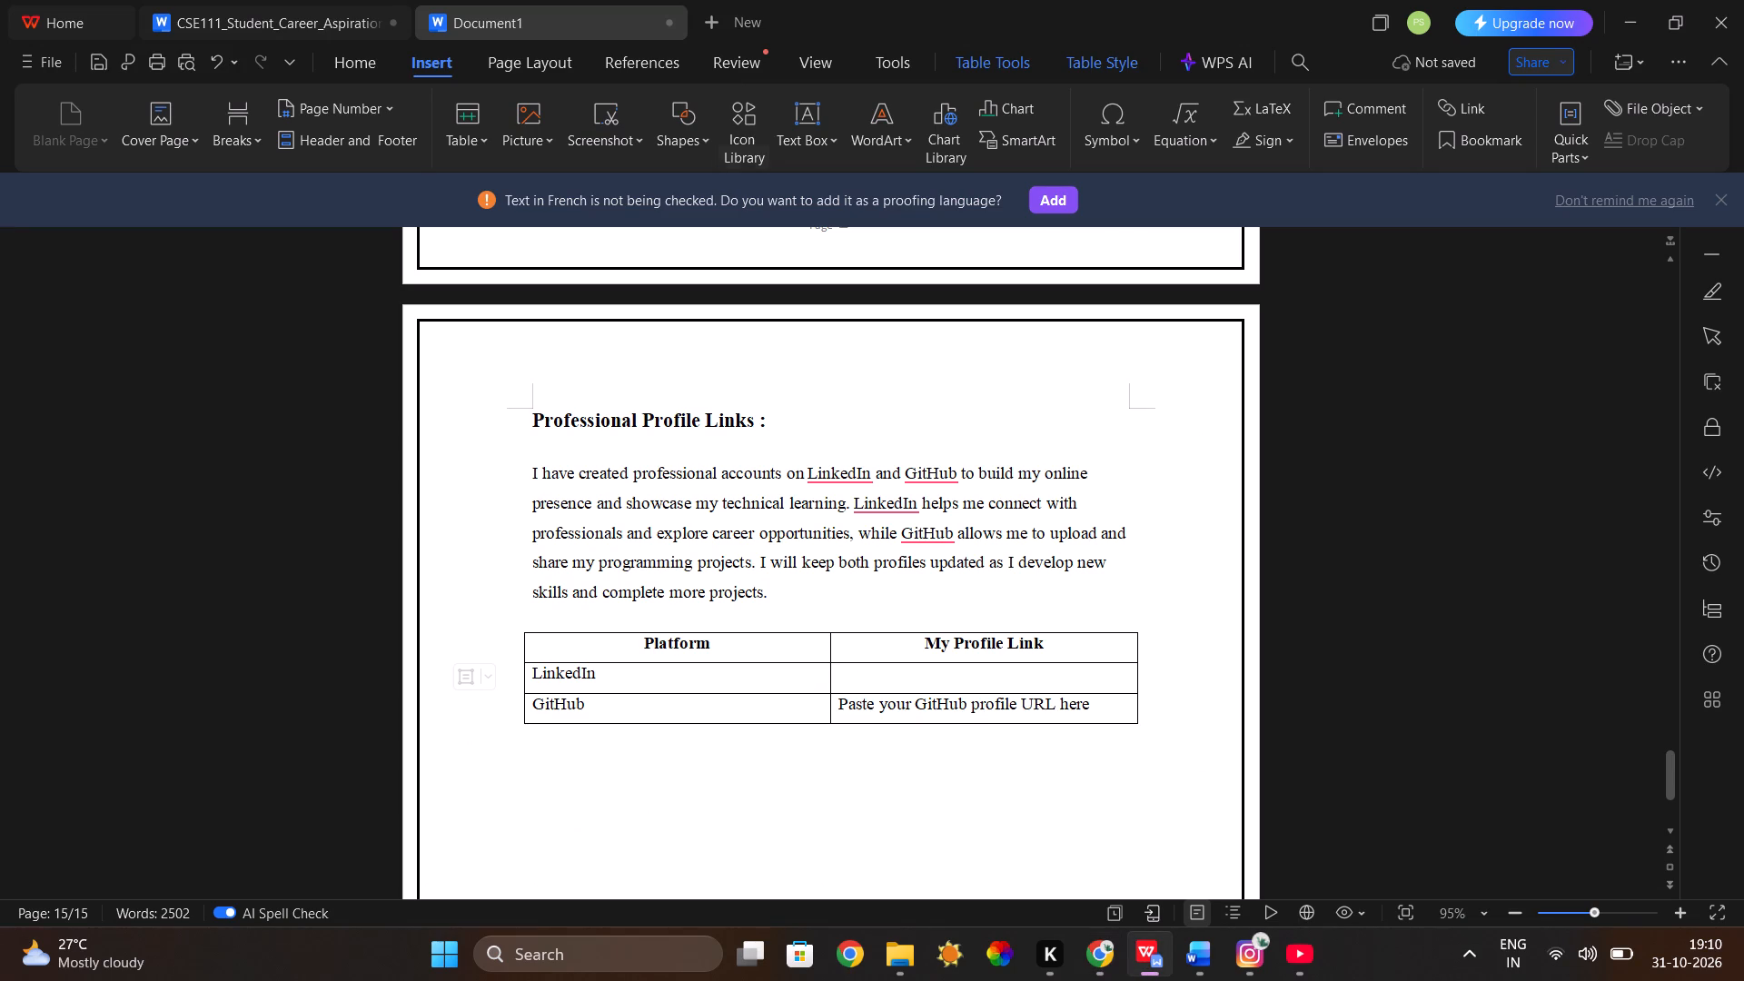
{"action": "key", "text": "ctrl+v"}
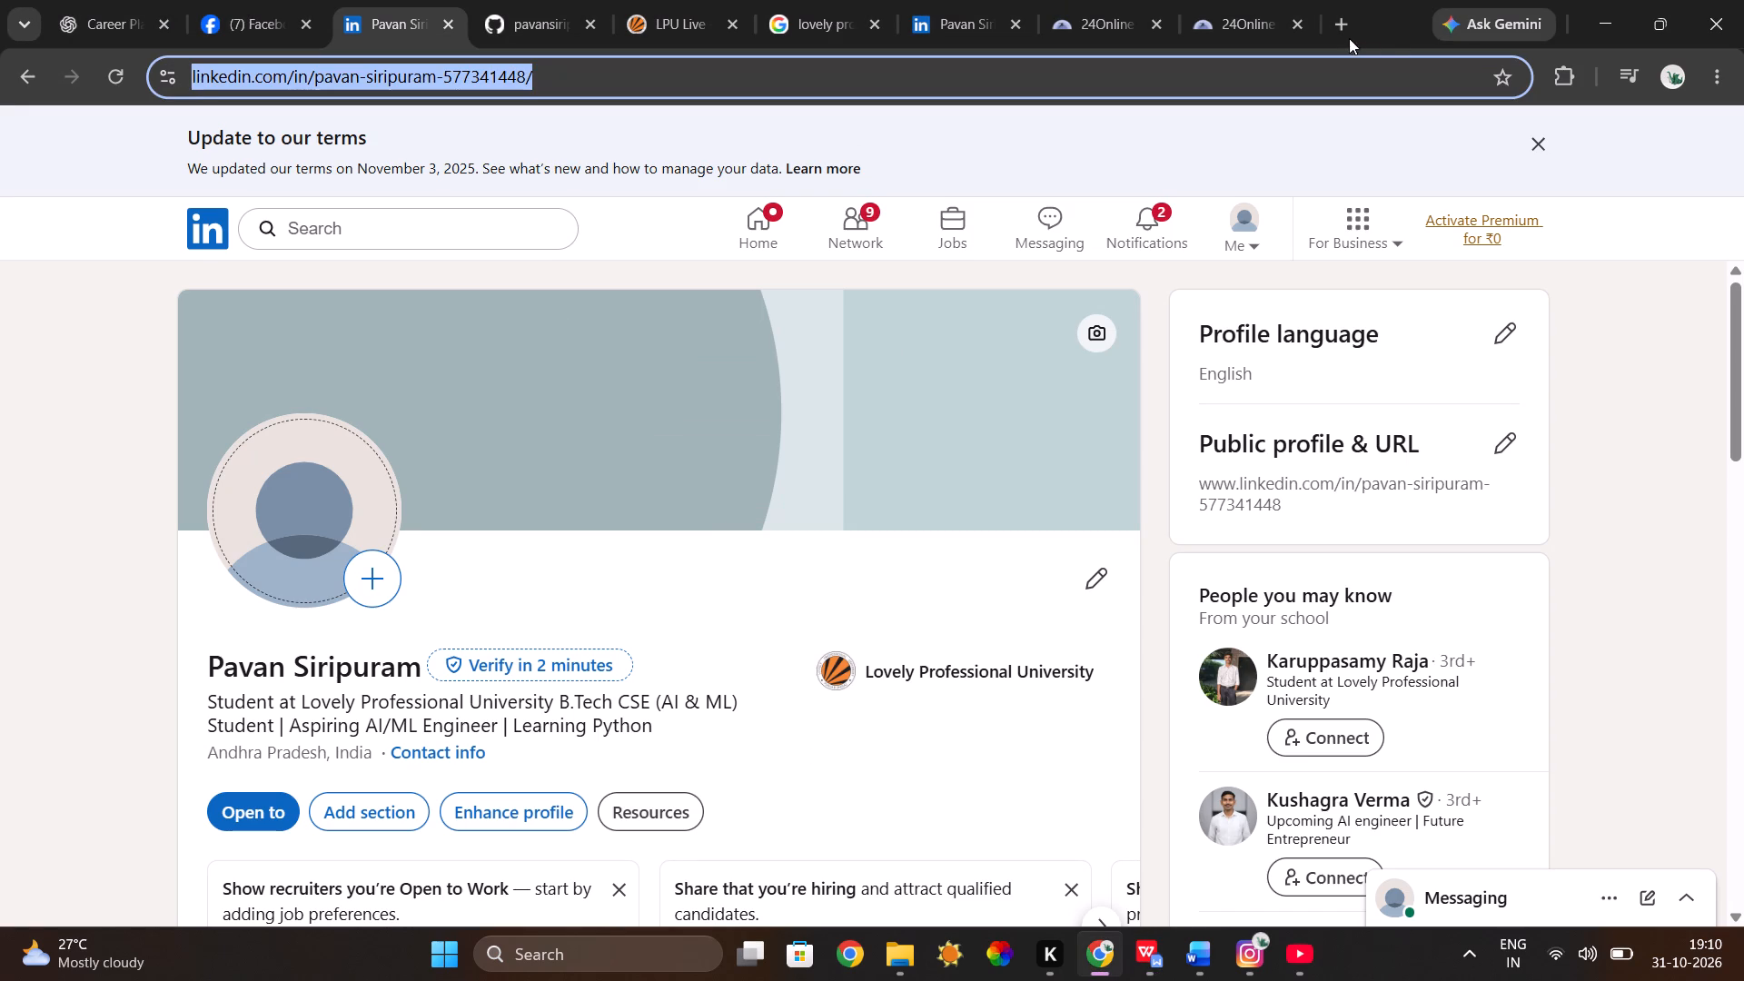
Switch back to the browser and check the copied LinkedIn profile link by opening it in a new tab.
{"action": "left_click", "coordinate": [1340, 25]}
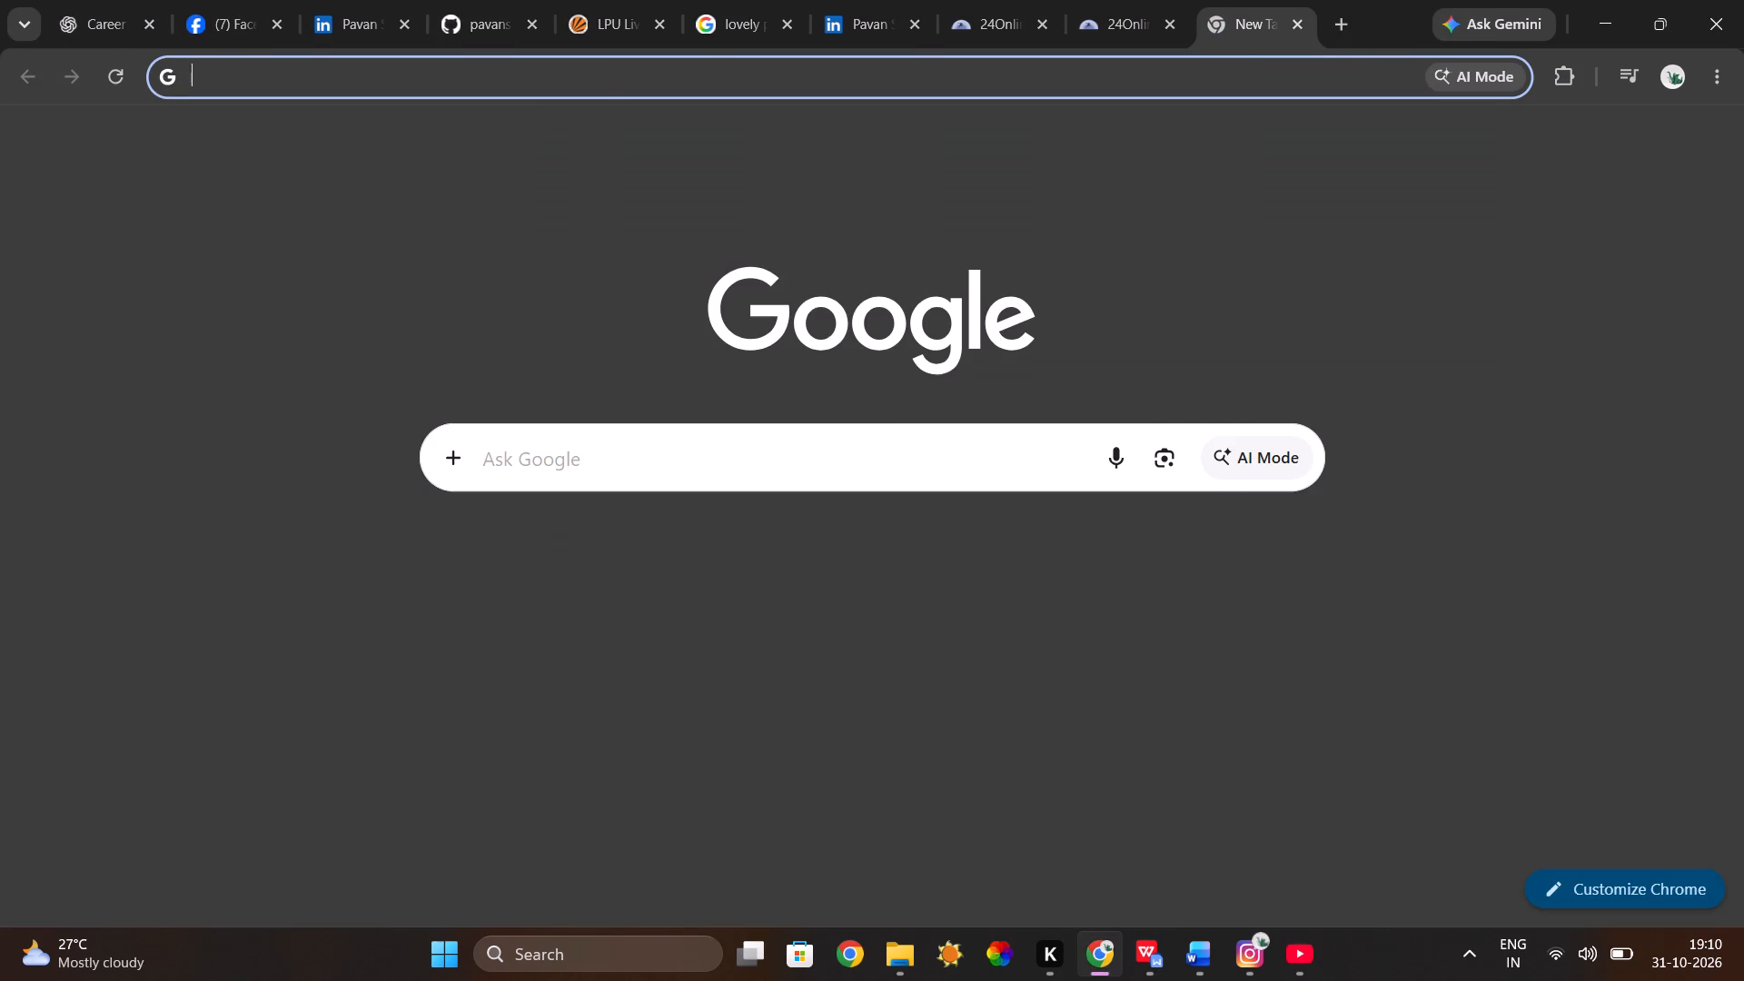
{"action": "key", "text": "ctrl+v"}
{"action": "key", "text": "Return"}
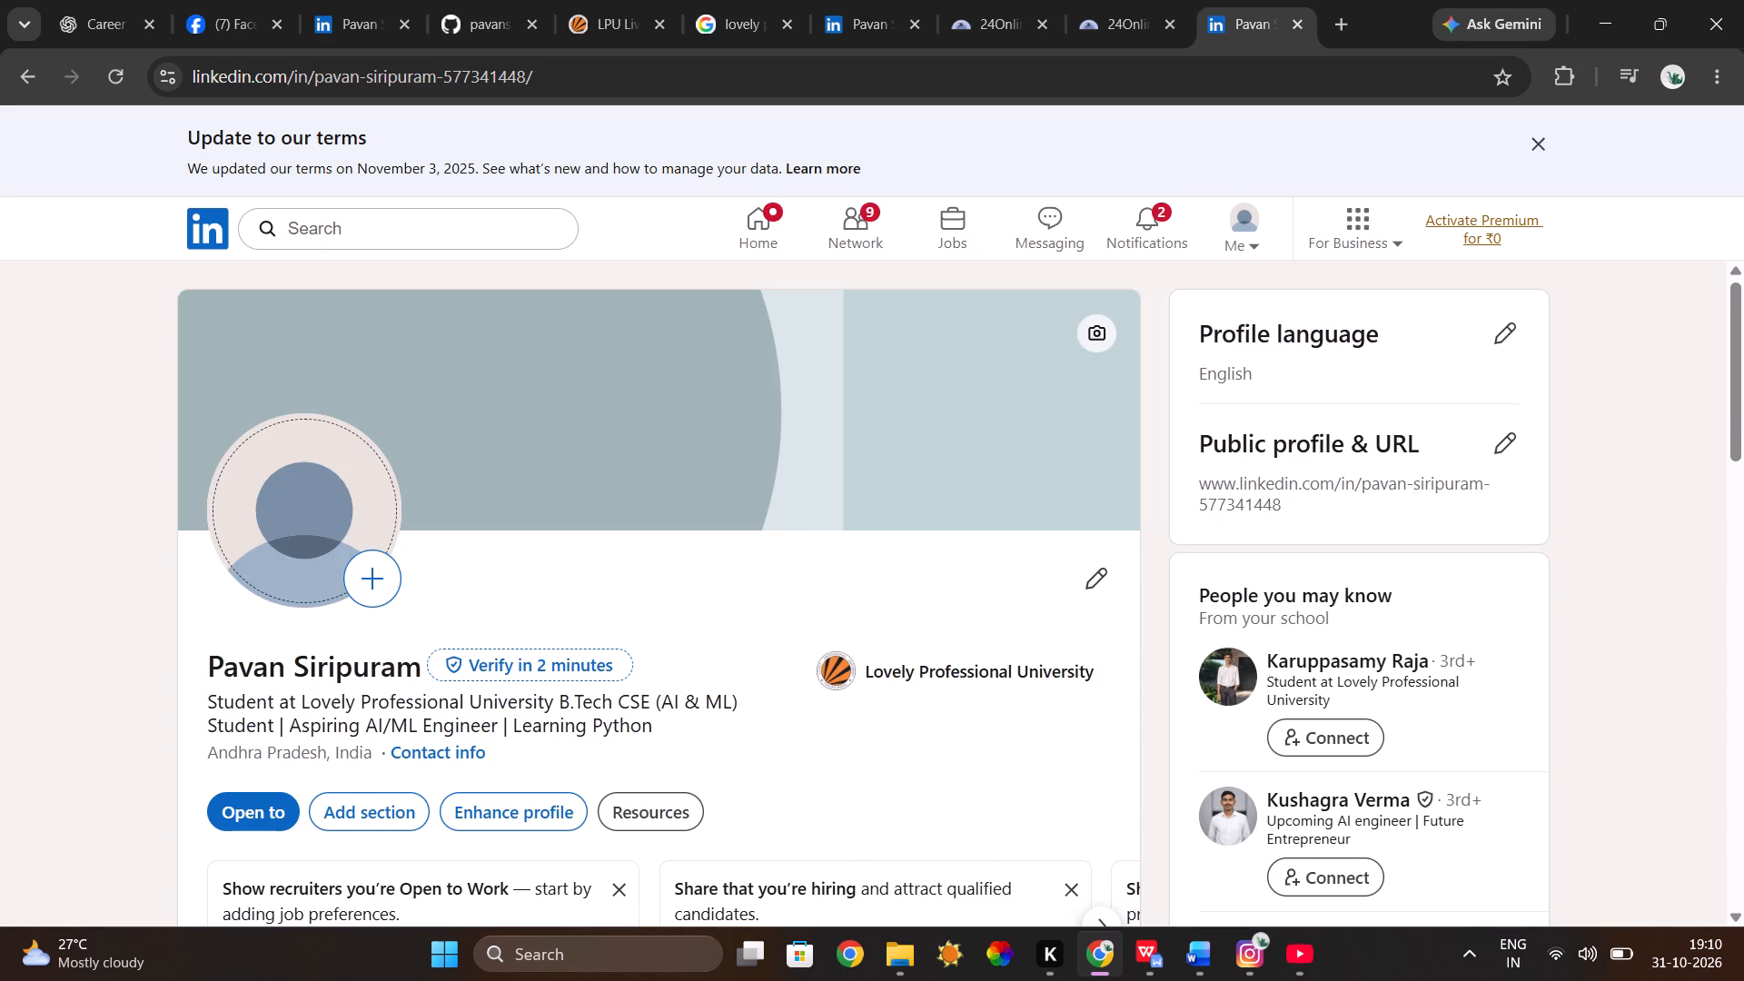
Go to the student's open GitHub profile page and copy its URL.
{"action": "left_click", "coordinate": [470, 22]}
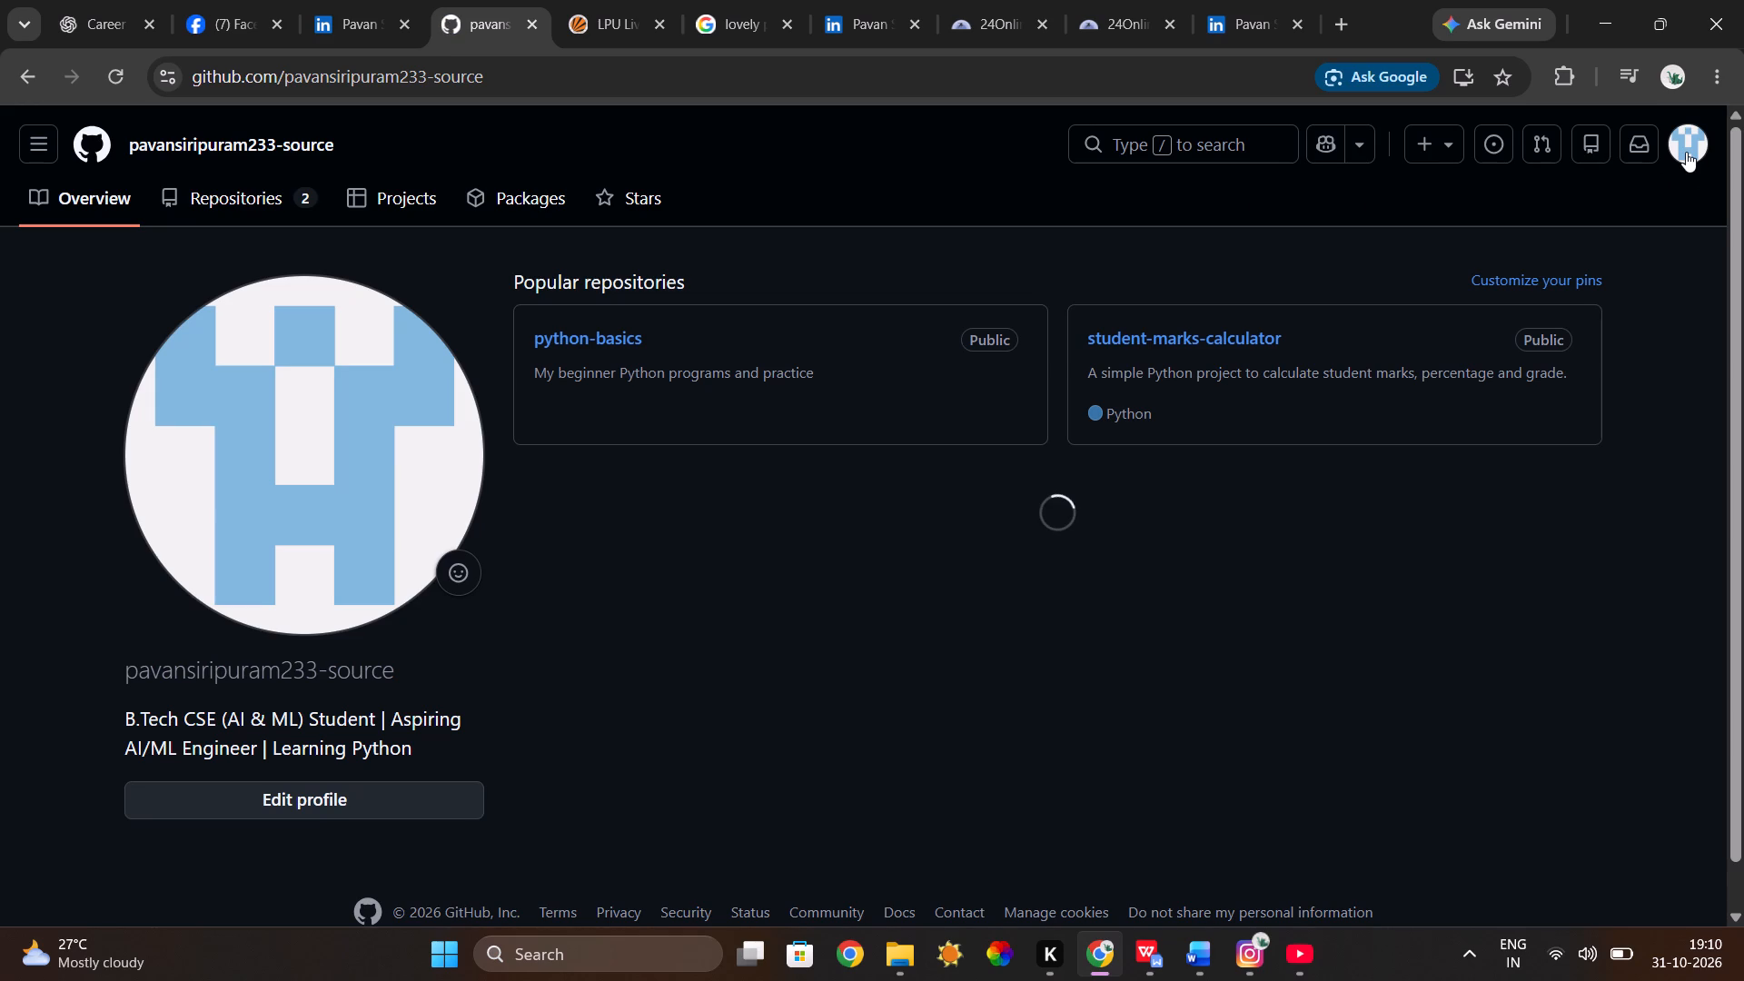
{"action": "left_click", "coordinate": [1686, 152]}
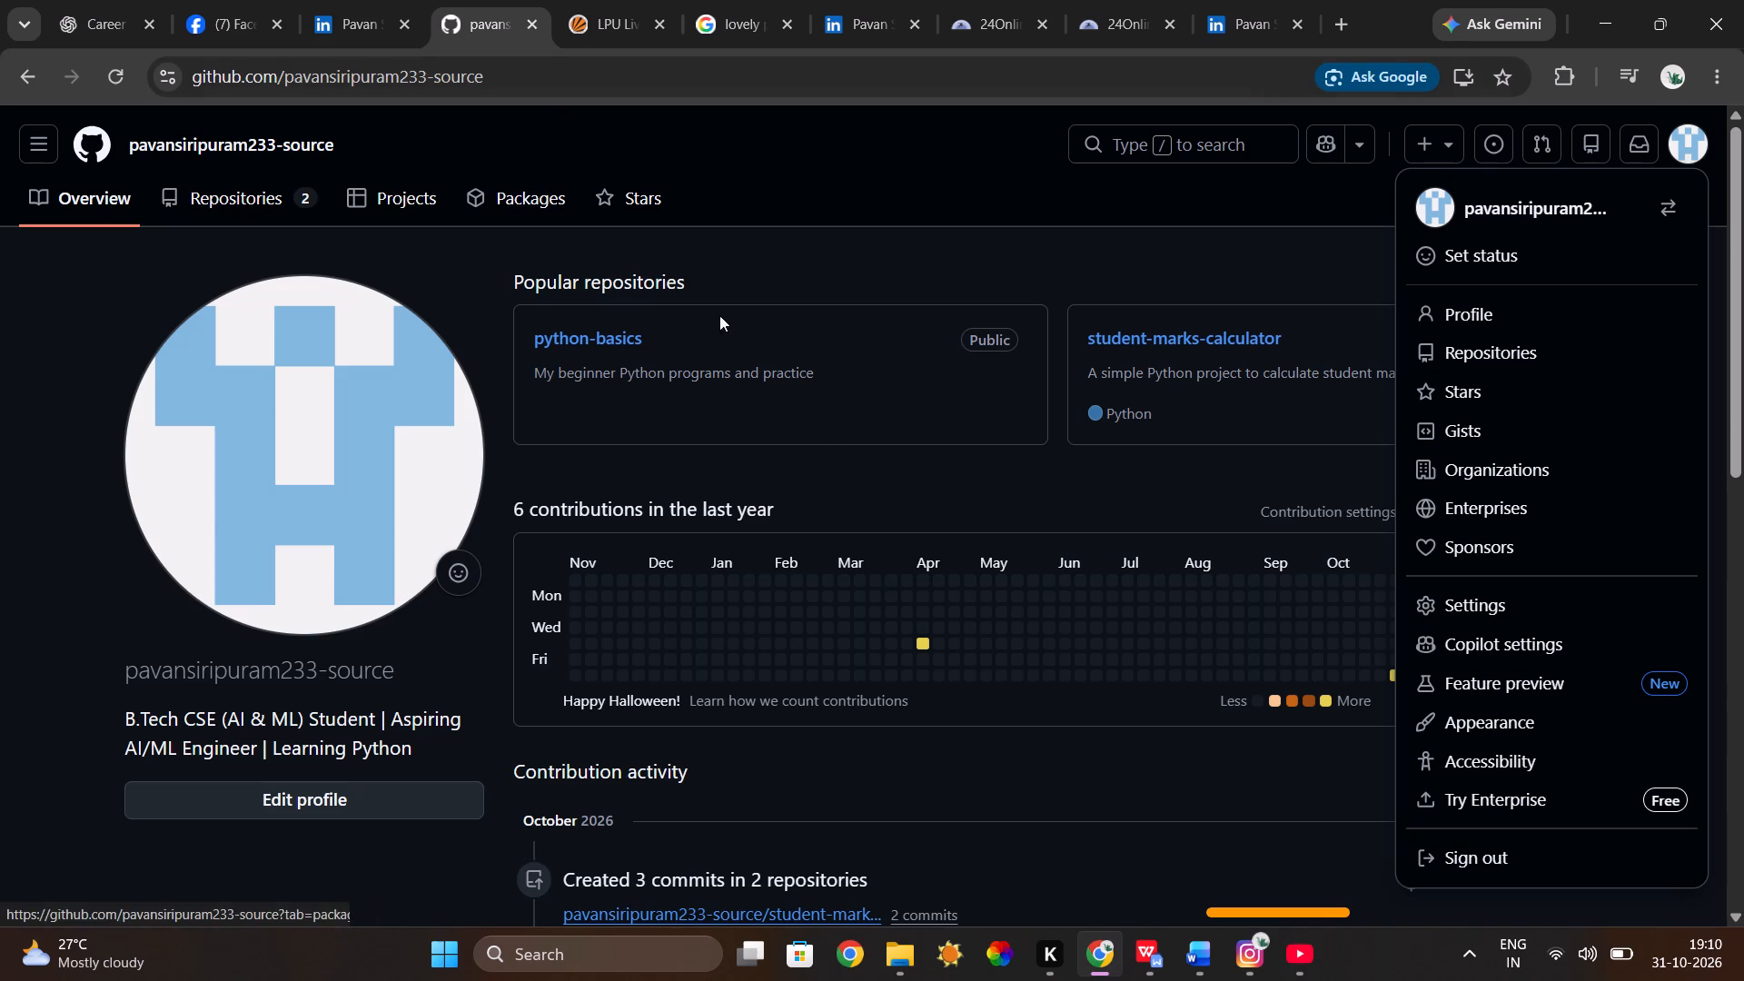
{"action": "left_click", "coordinate": [1032, 718]}
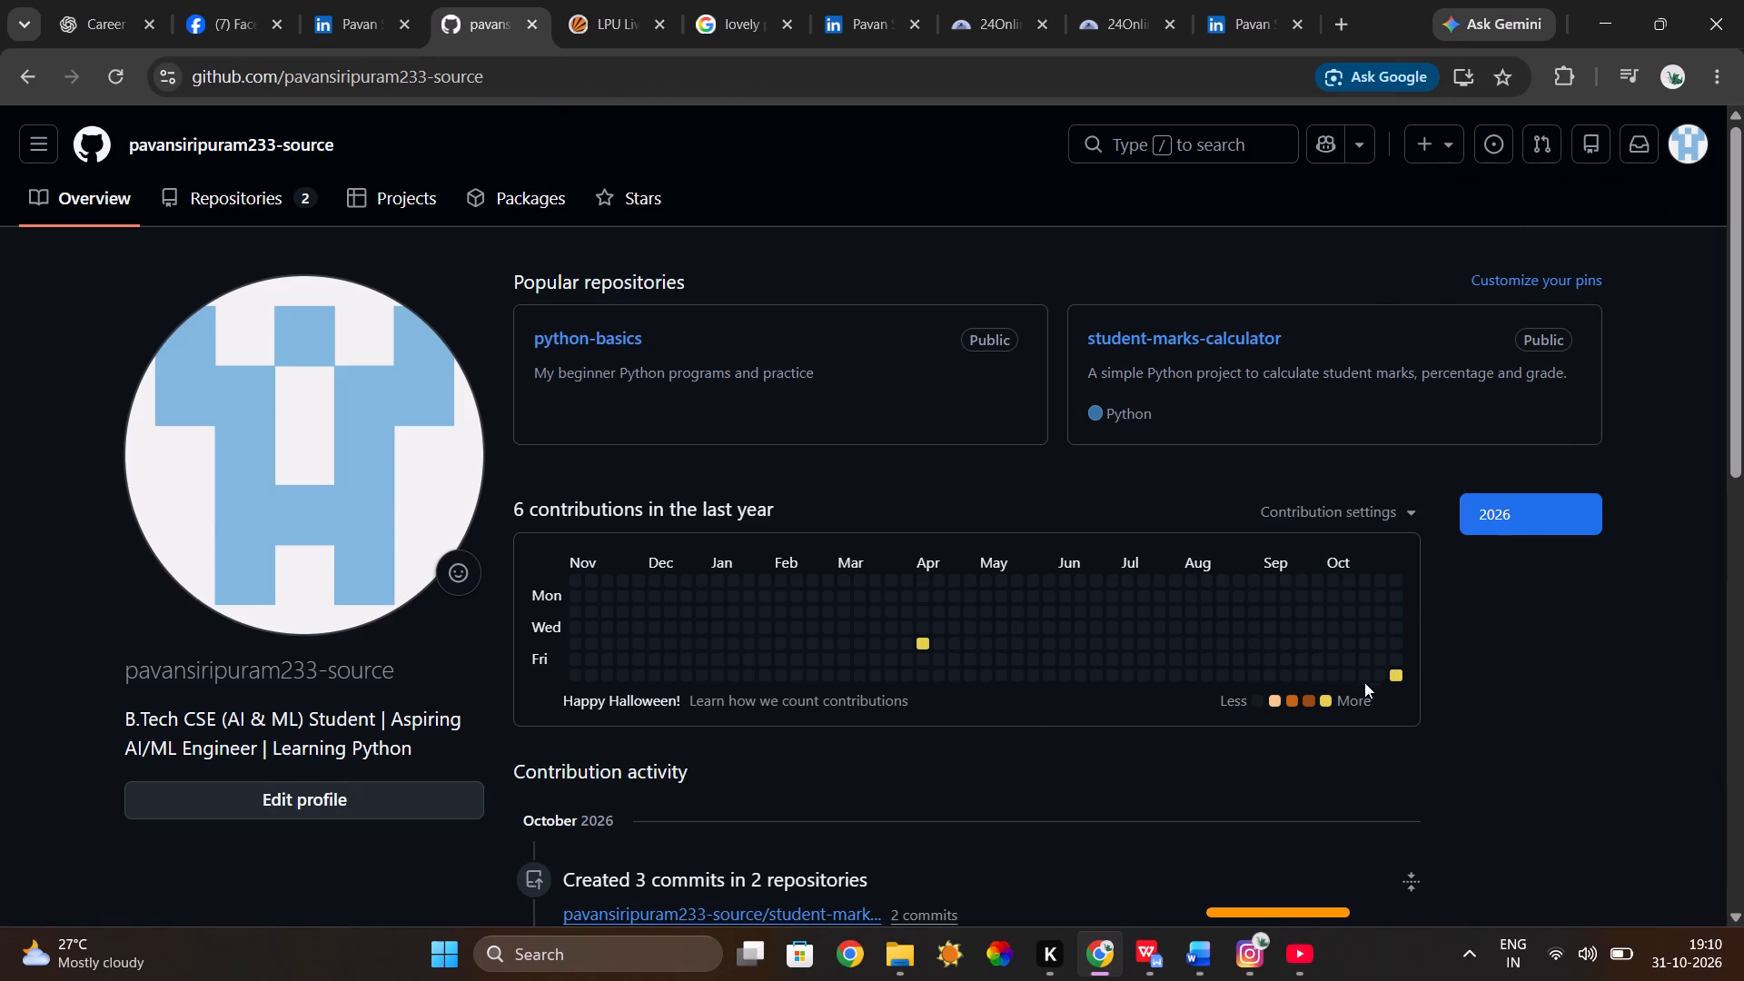
{"action": "left_click", "coordinate": [520, 76]}
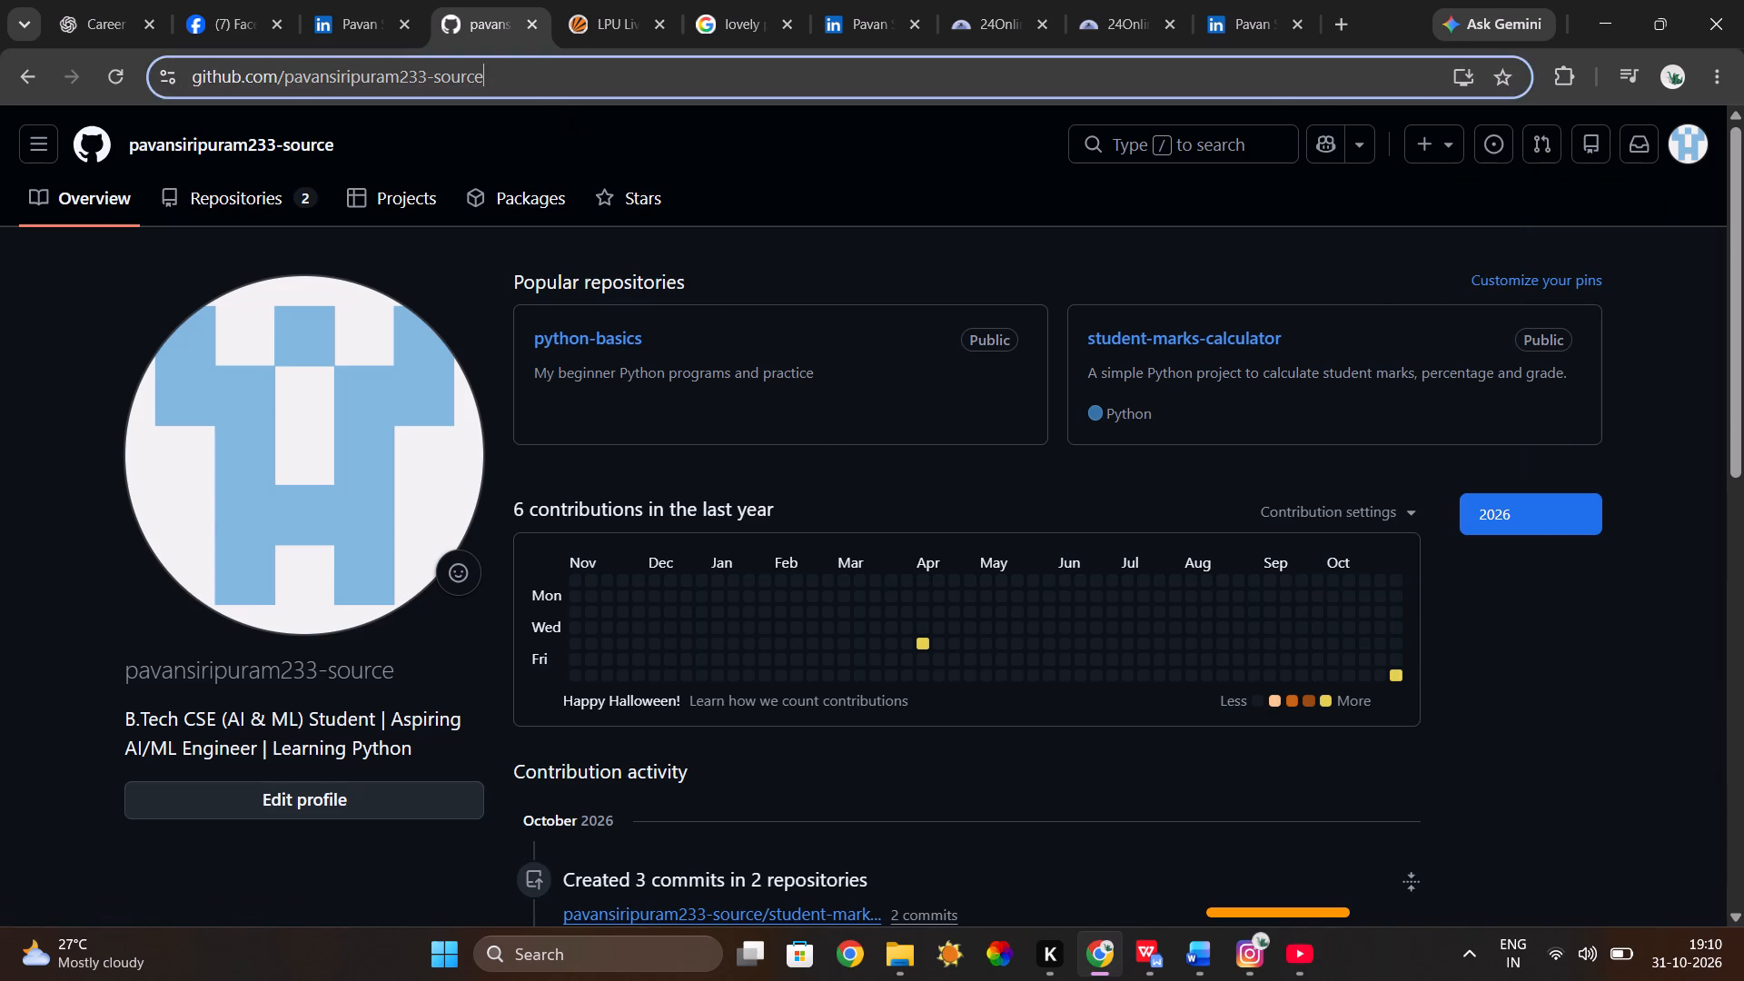
{"action": "key", "text": "ctrl+c"}
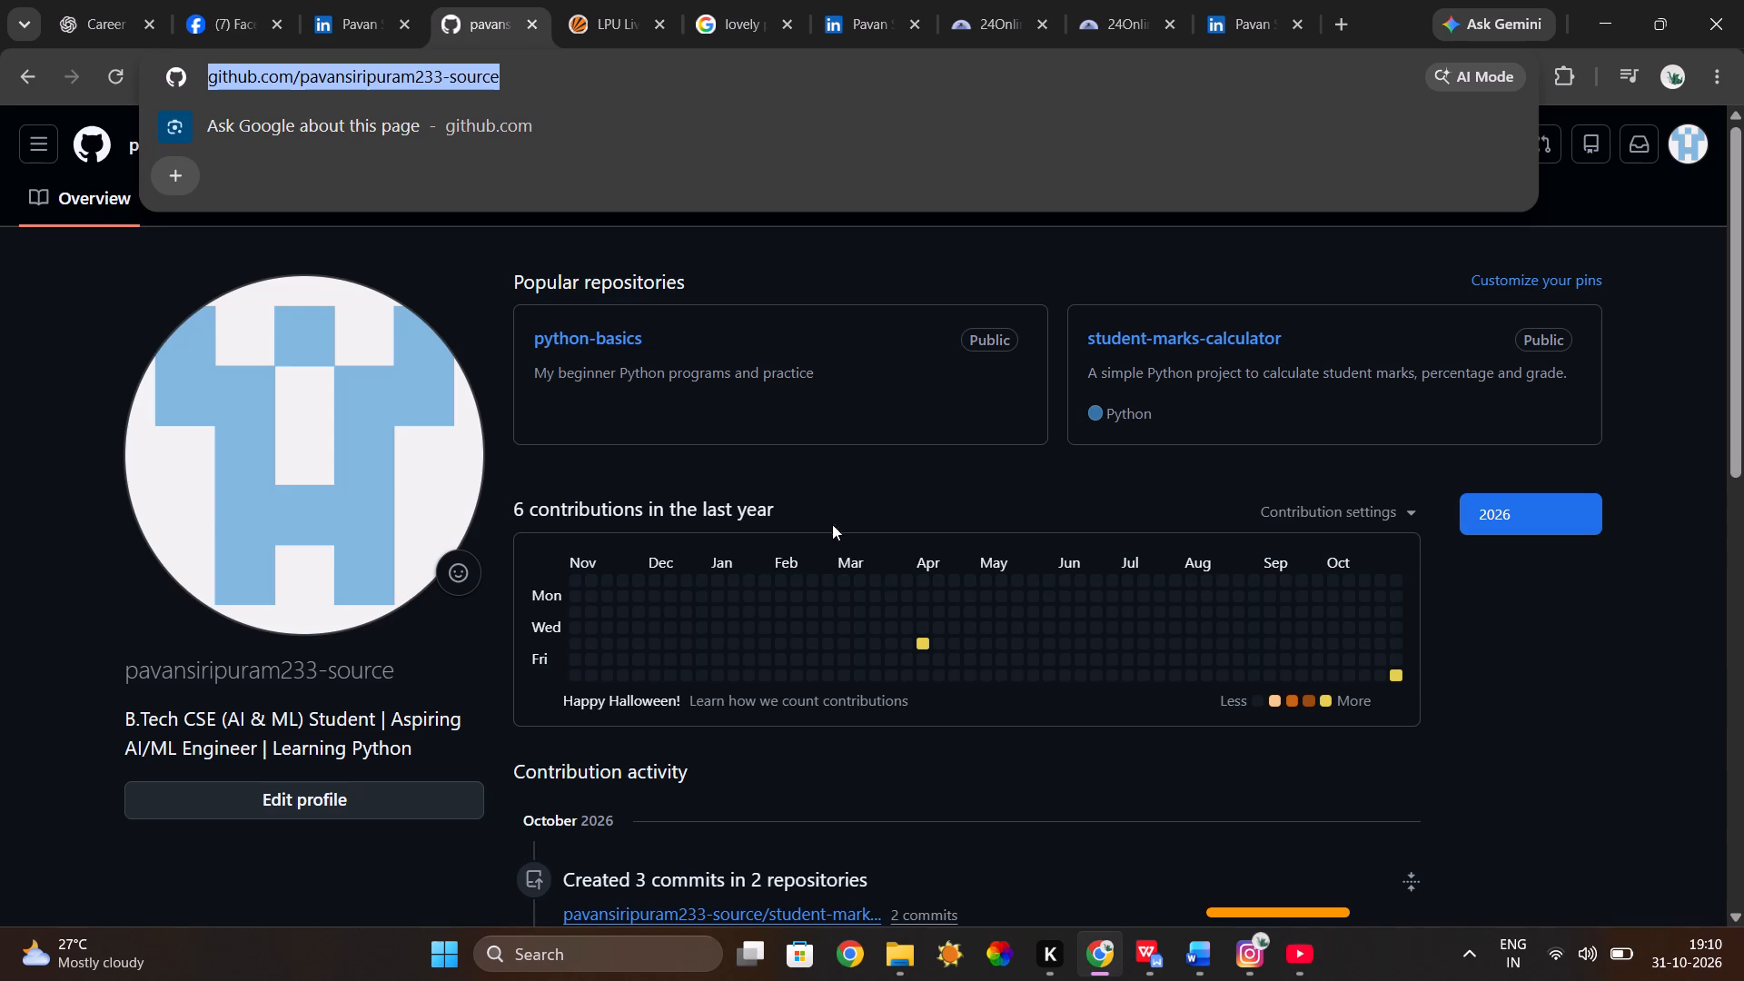
Examine the GitHub contribution activity for April 2 and October 31, and the student-marks-calculator repository.
{"action": "left_click", "coordinate": [921, 642]}
{"action": "scroll", "coordinate": [921, 642], "scroll_direction": "down", "scroll_amount": 1}
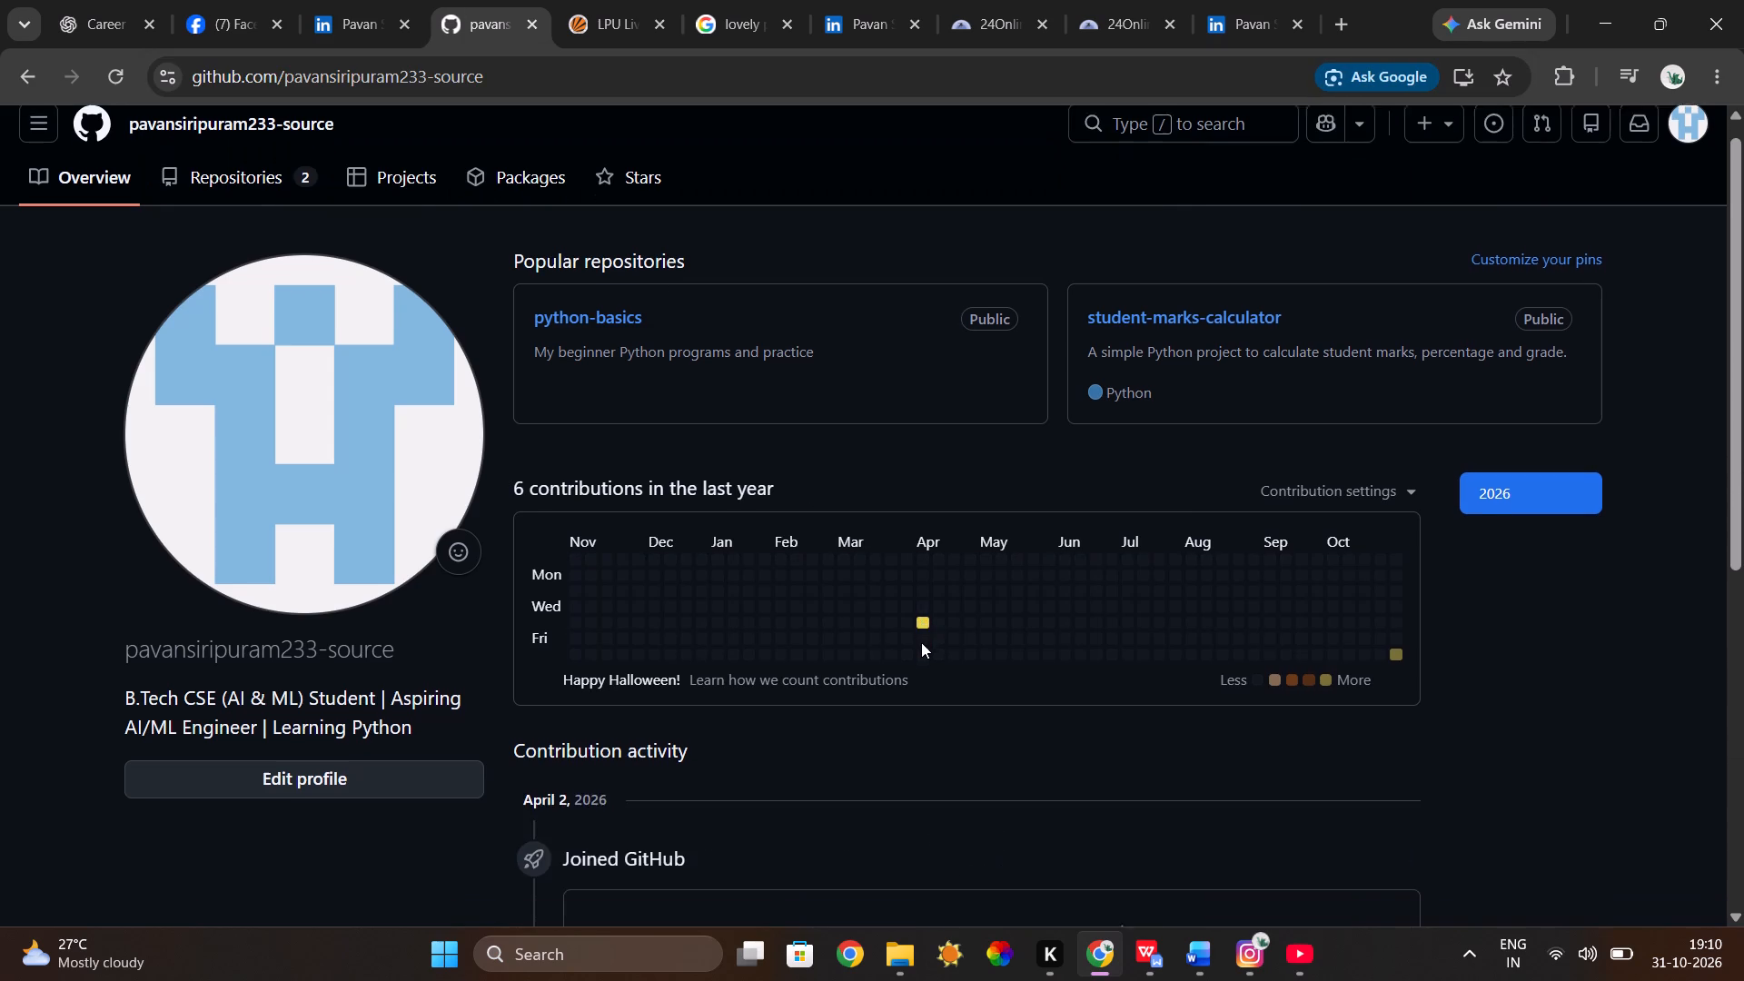
{"action": "scroll", "coordinate": [921, 642], "scroll_direction": "down", "scroll_amount": 2}
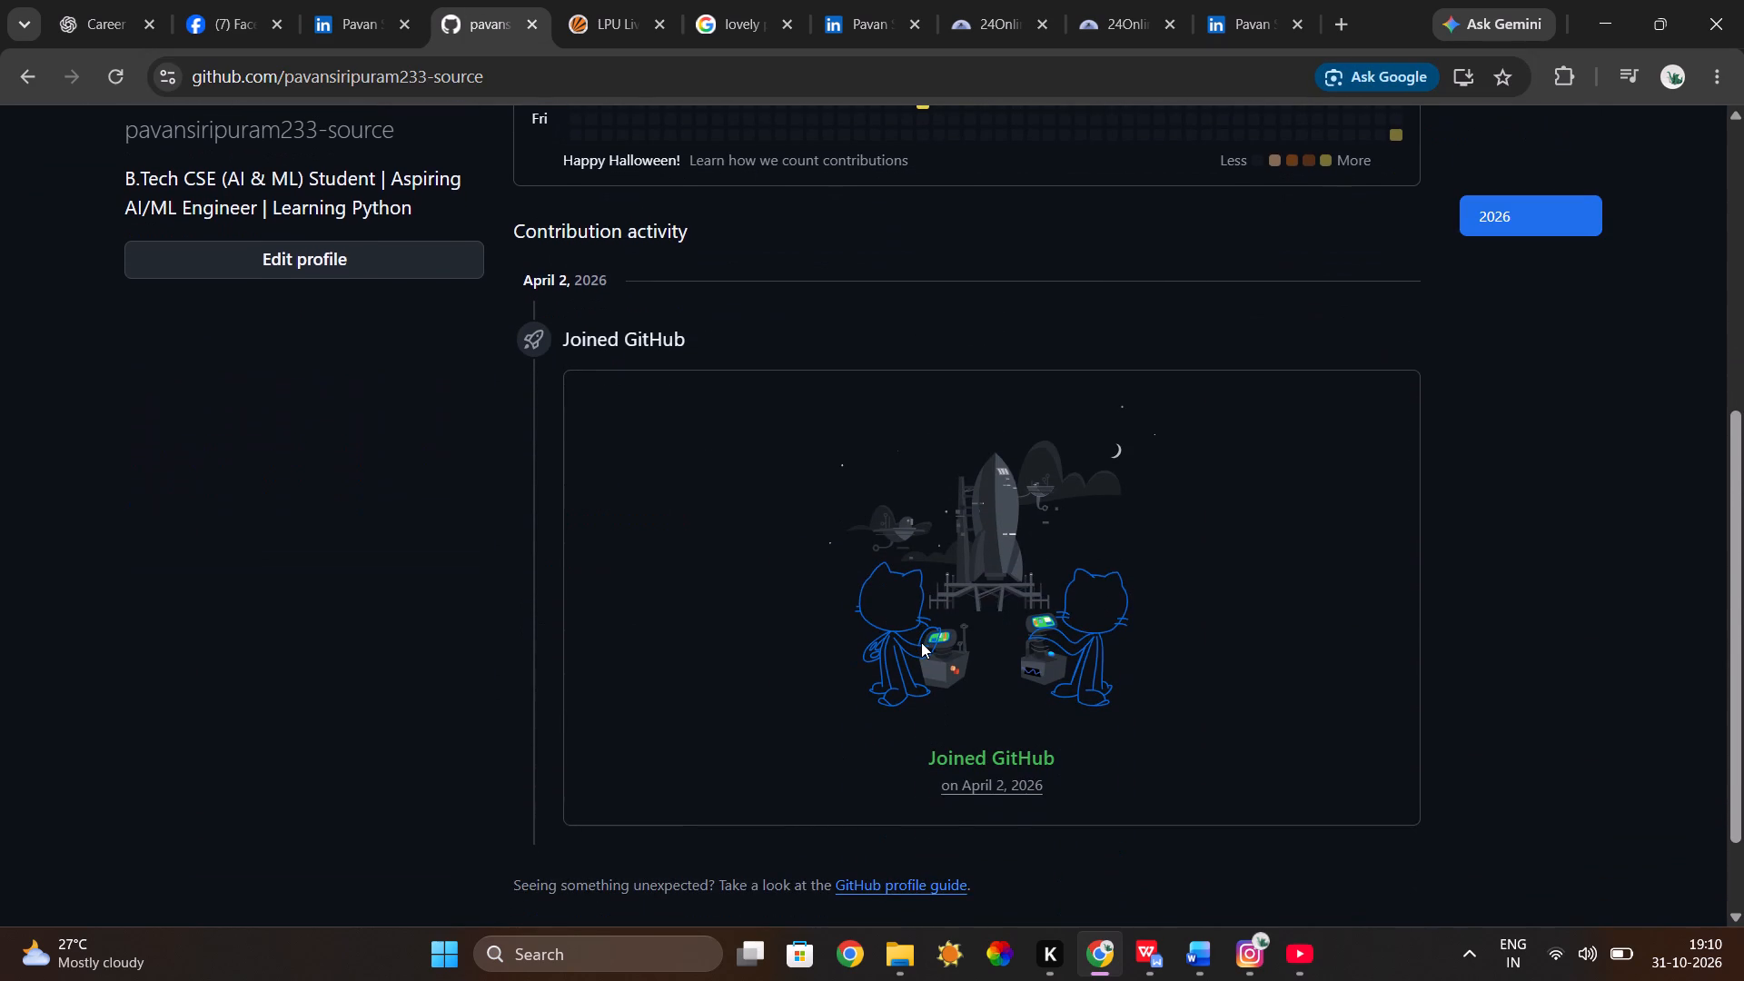
{"action": "scroll", "coordinate": [935, 592], "scroll_direction": "down", "scroll_amount": 6}
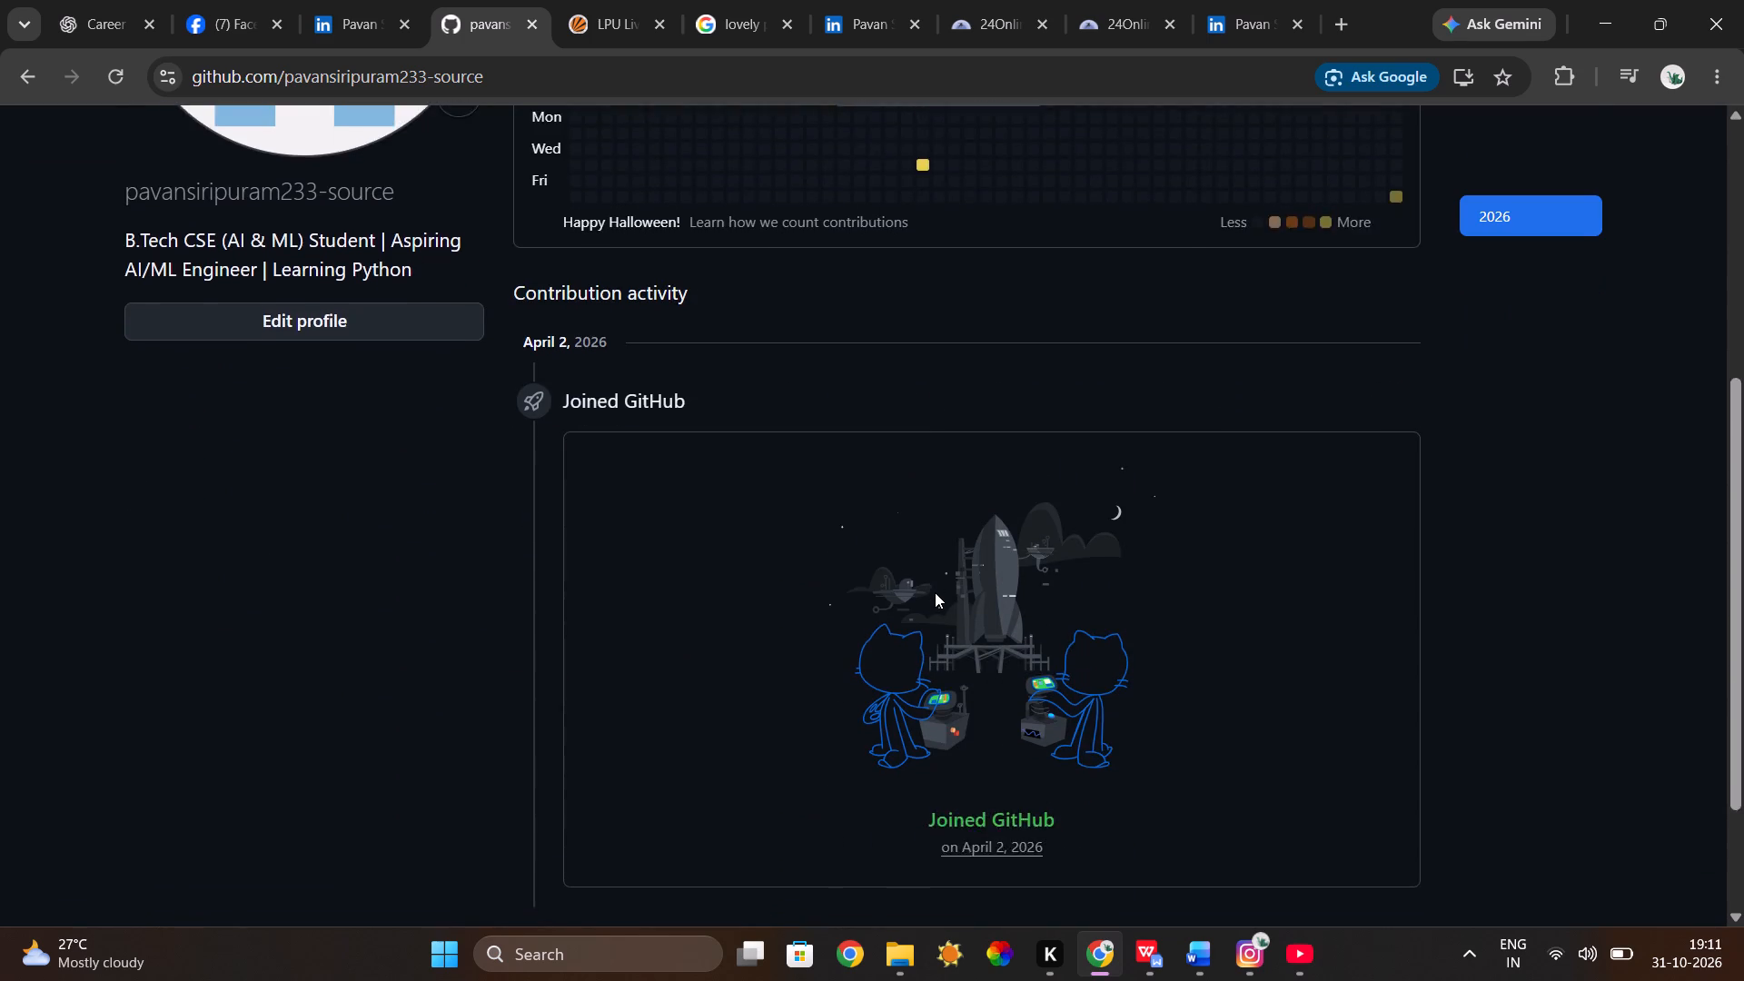
{"action": "scroll", "coordinate": [935, 592], "scroll_direction": "down", "scroll_amount": 1}
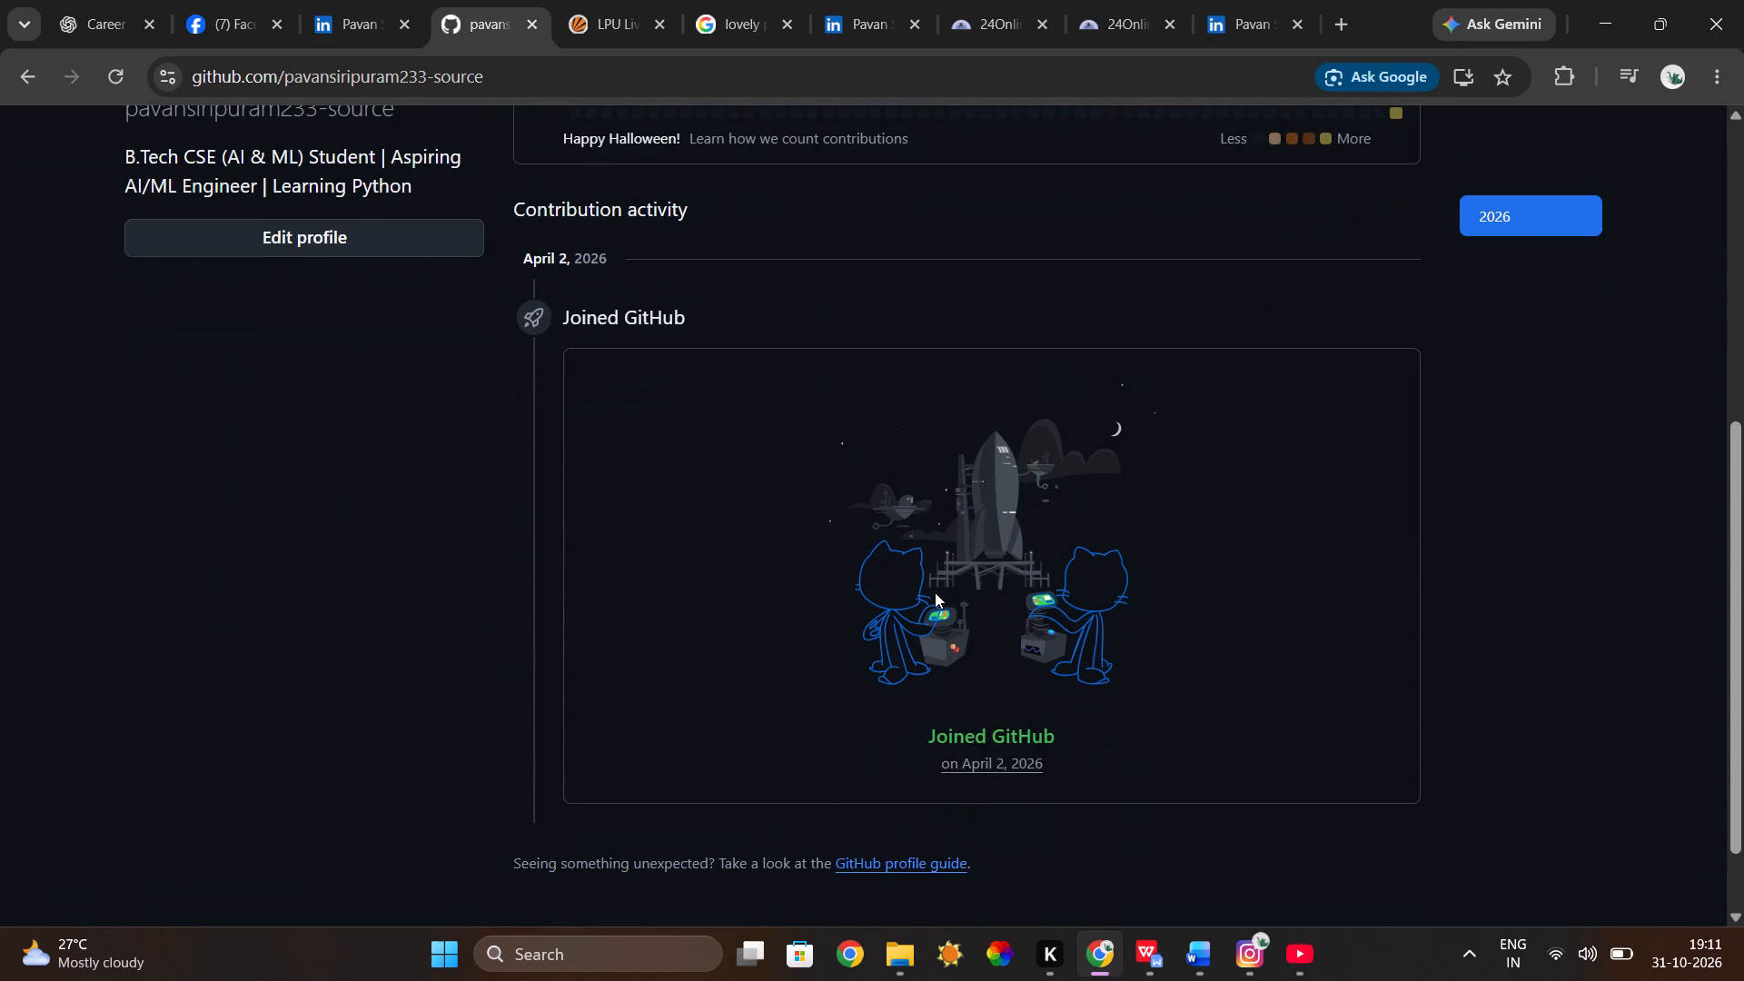
{"action": "scroll", "coordinate": [935, 592], "scroll_direction": "up", "scroll_amount": 6}
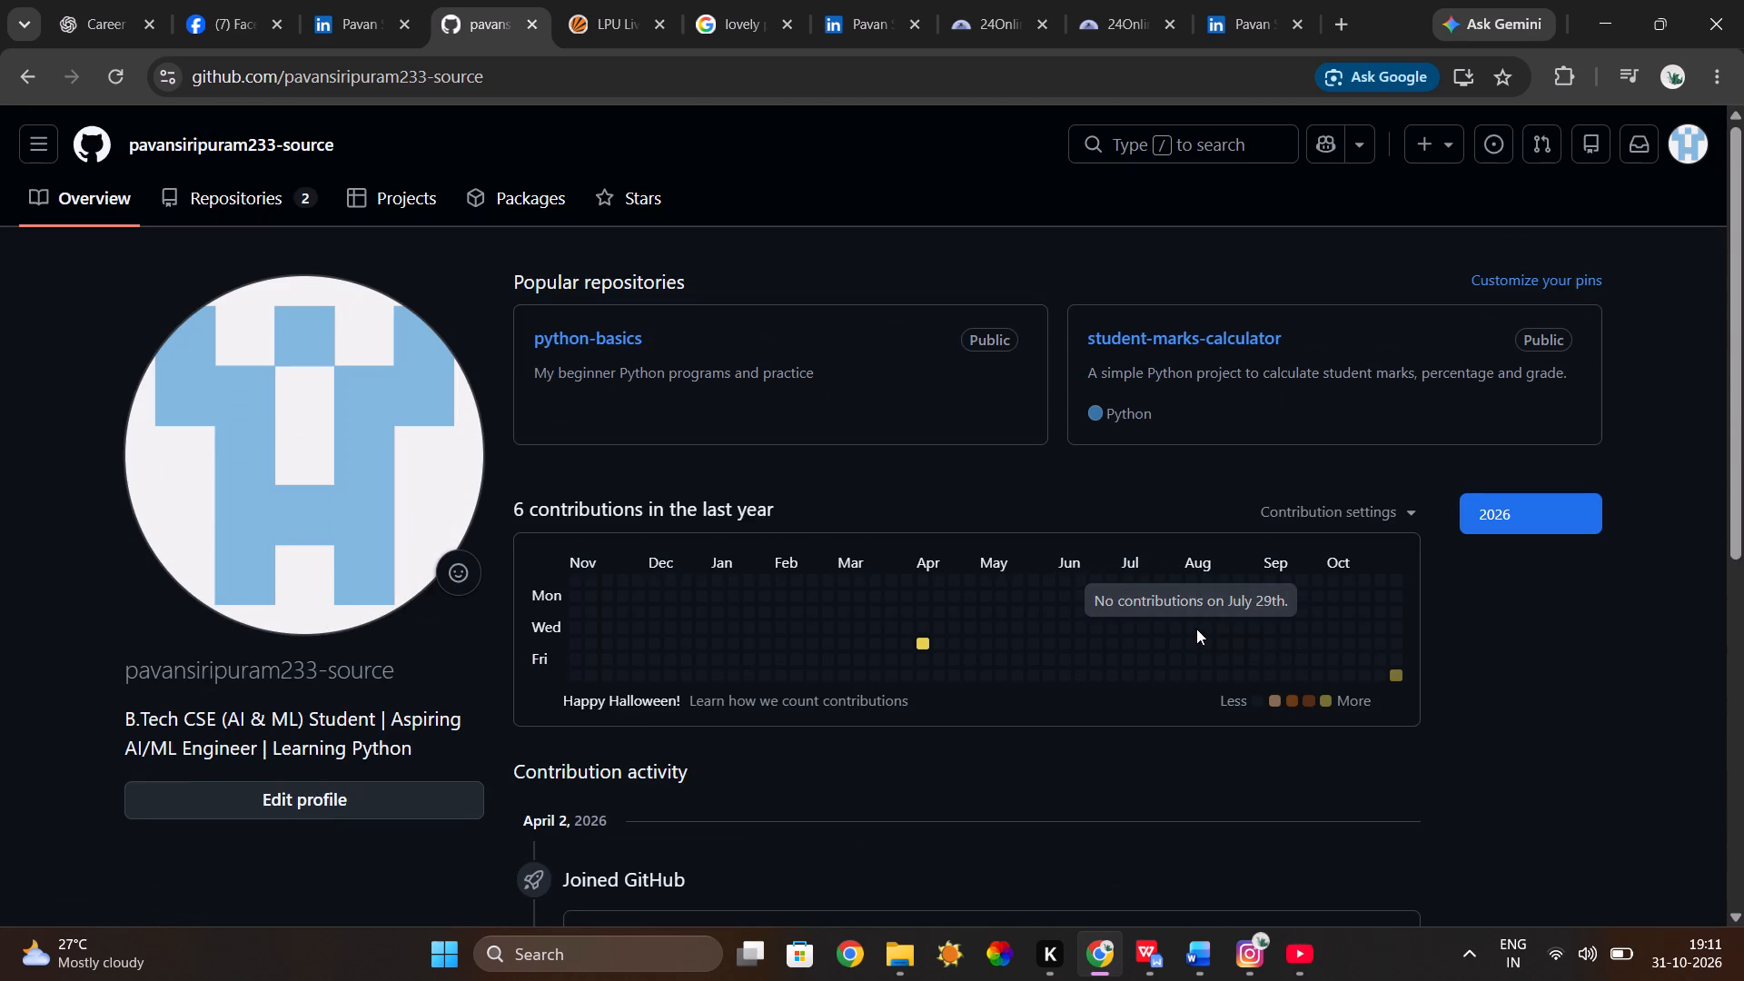
{"action": "scroll", "coordinate": [1196, 629], "scroll_direction": "down", "scroll_amount": 5}
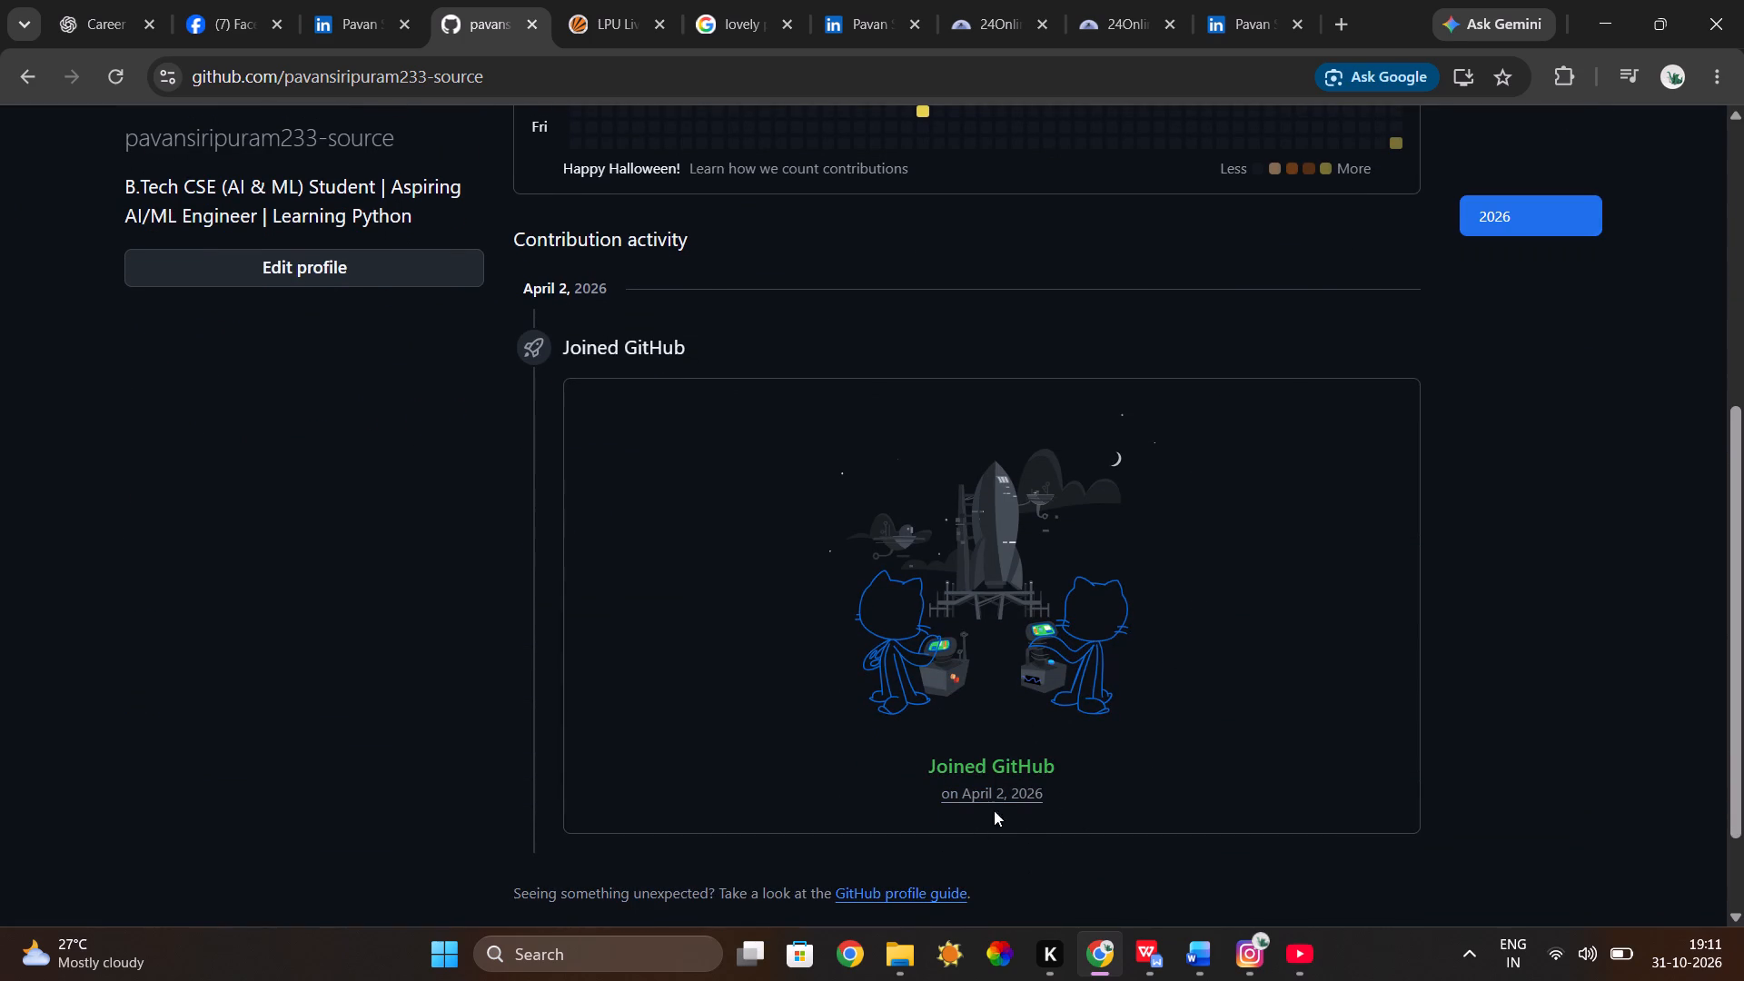
{"action": "scroll", "coordinate": [1028, 808], "scroll_direction": "up", "scroll_amount": 5}
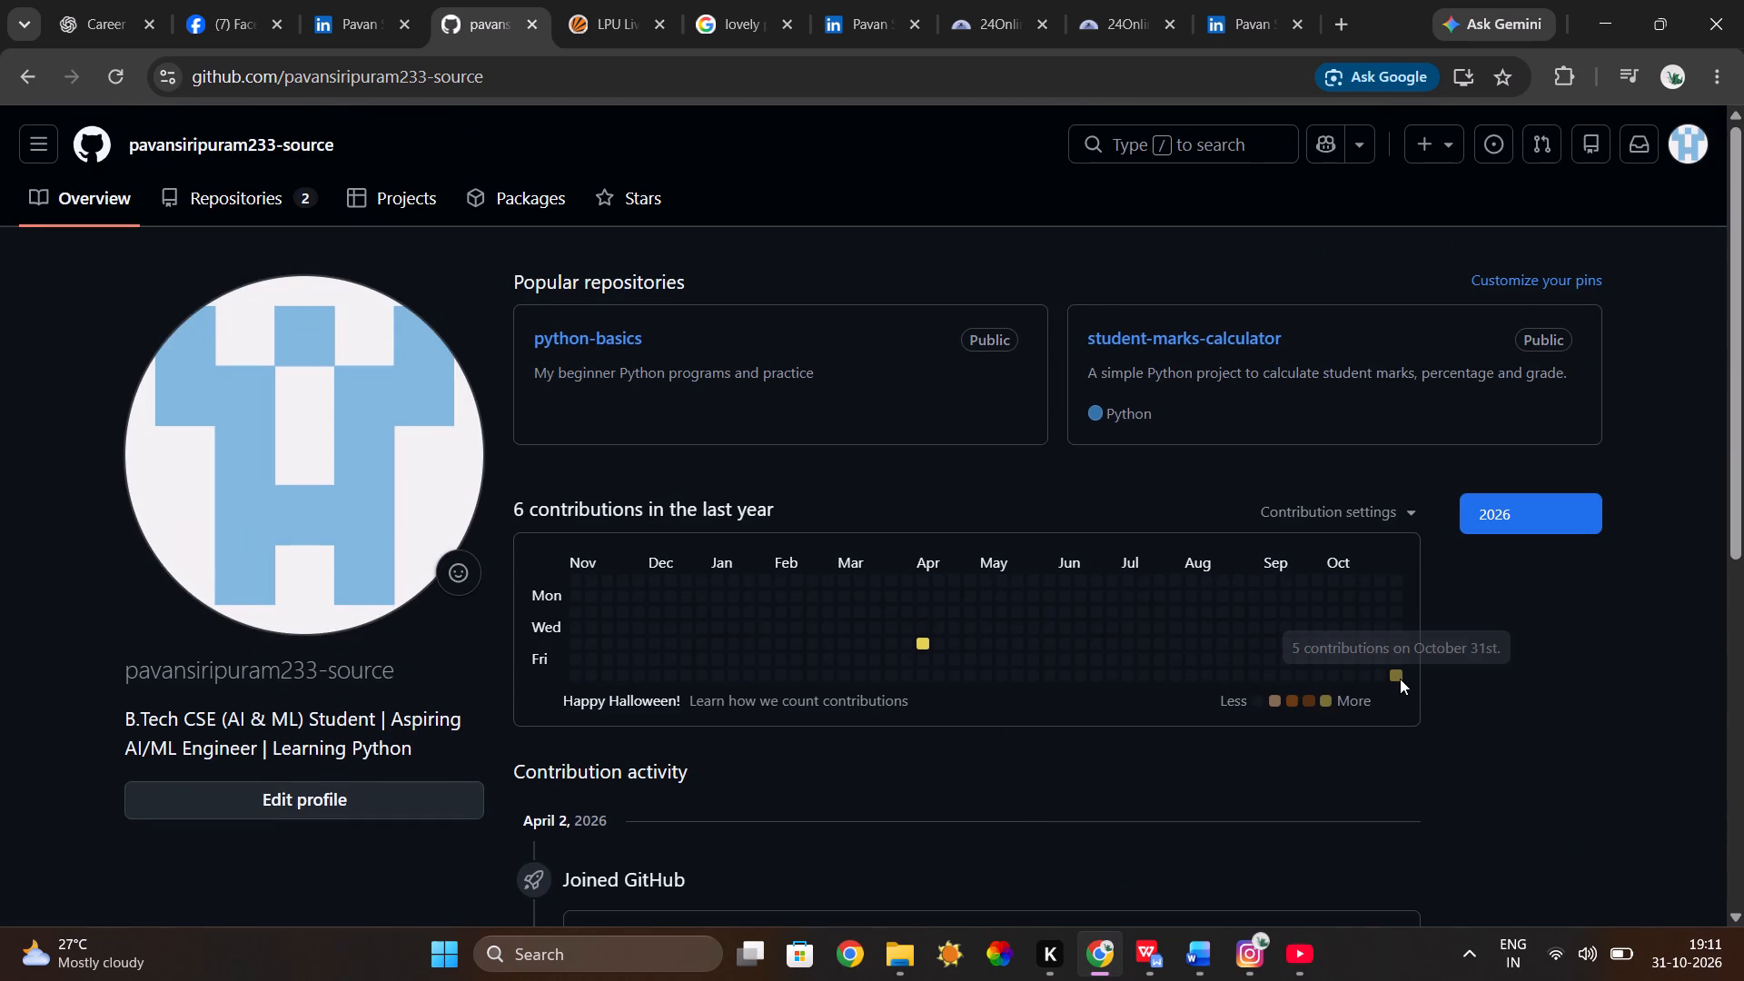
{"action": "left_click", "coordinate": [1400, 677]}
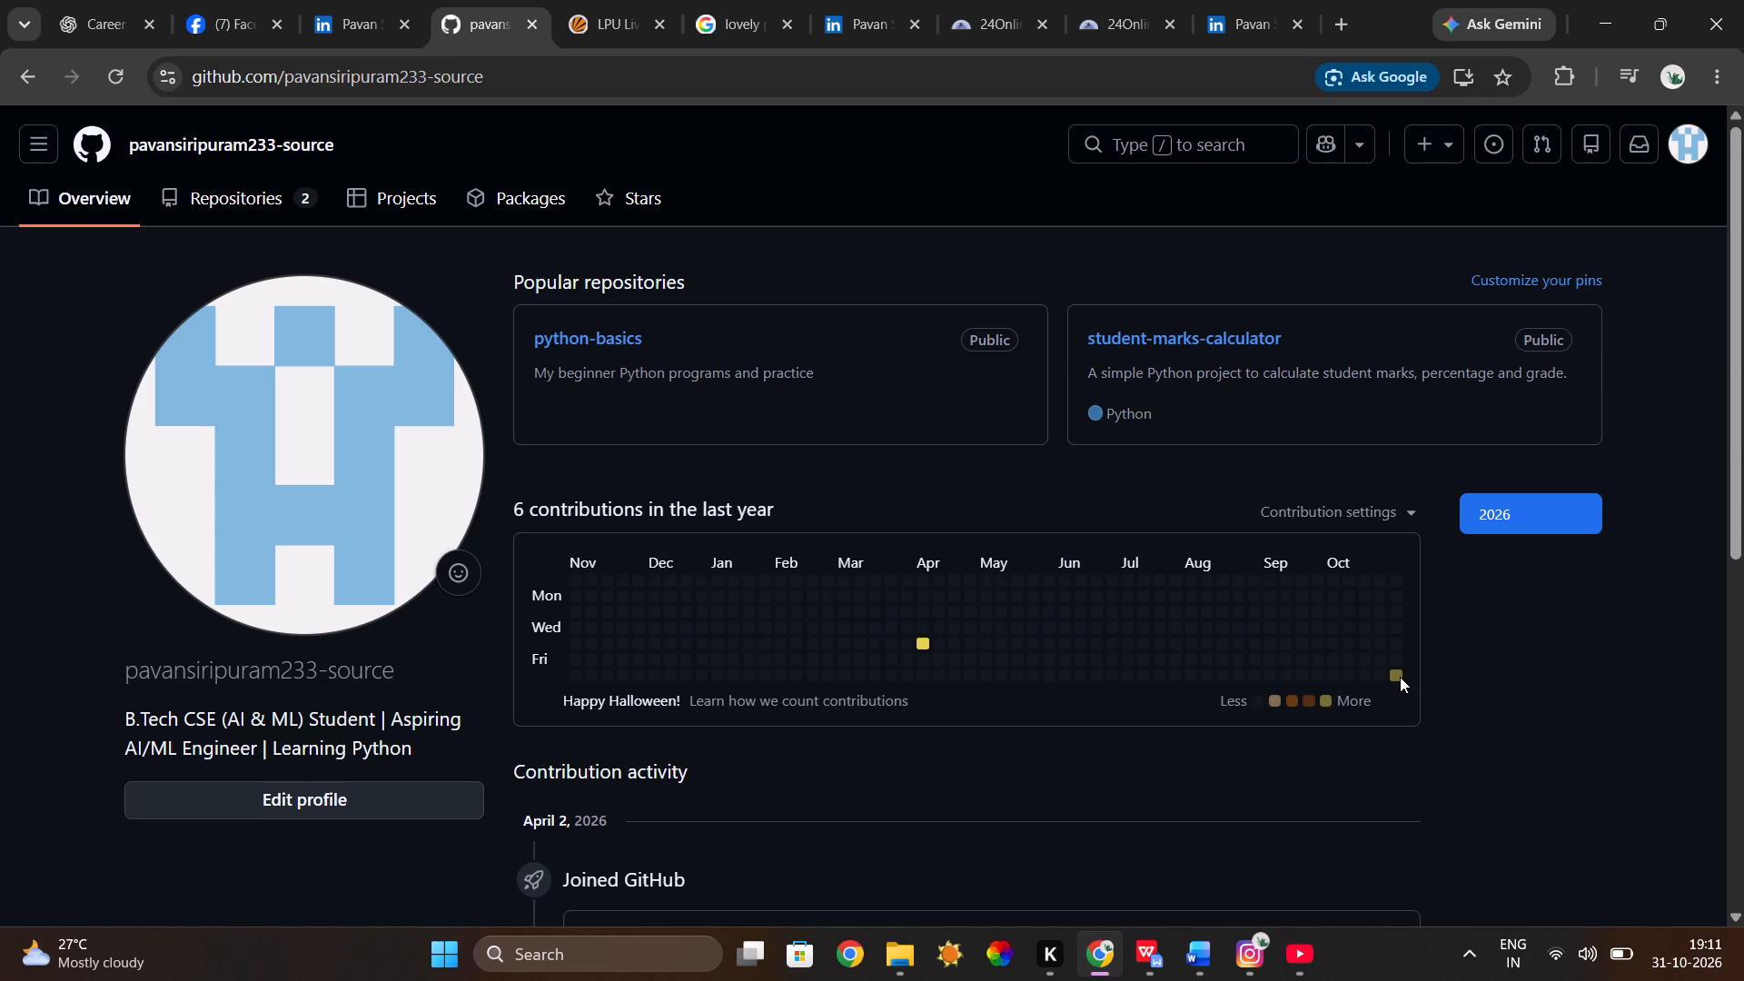
{"action": "scroll", "coordinate": [1366, 758], "scroll_direction": "down", "scroll_amount": 2}
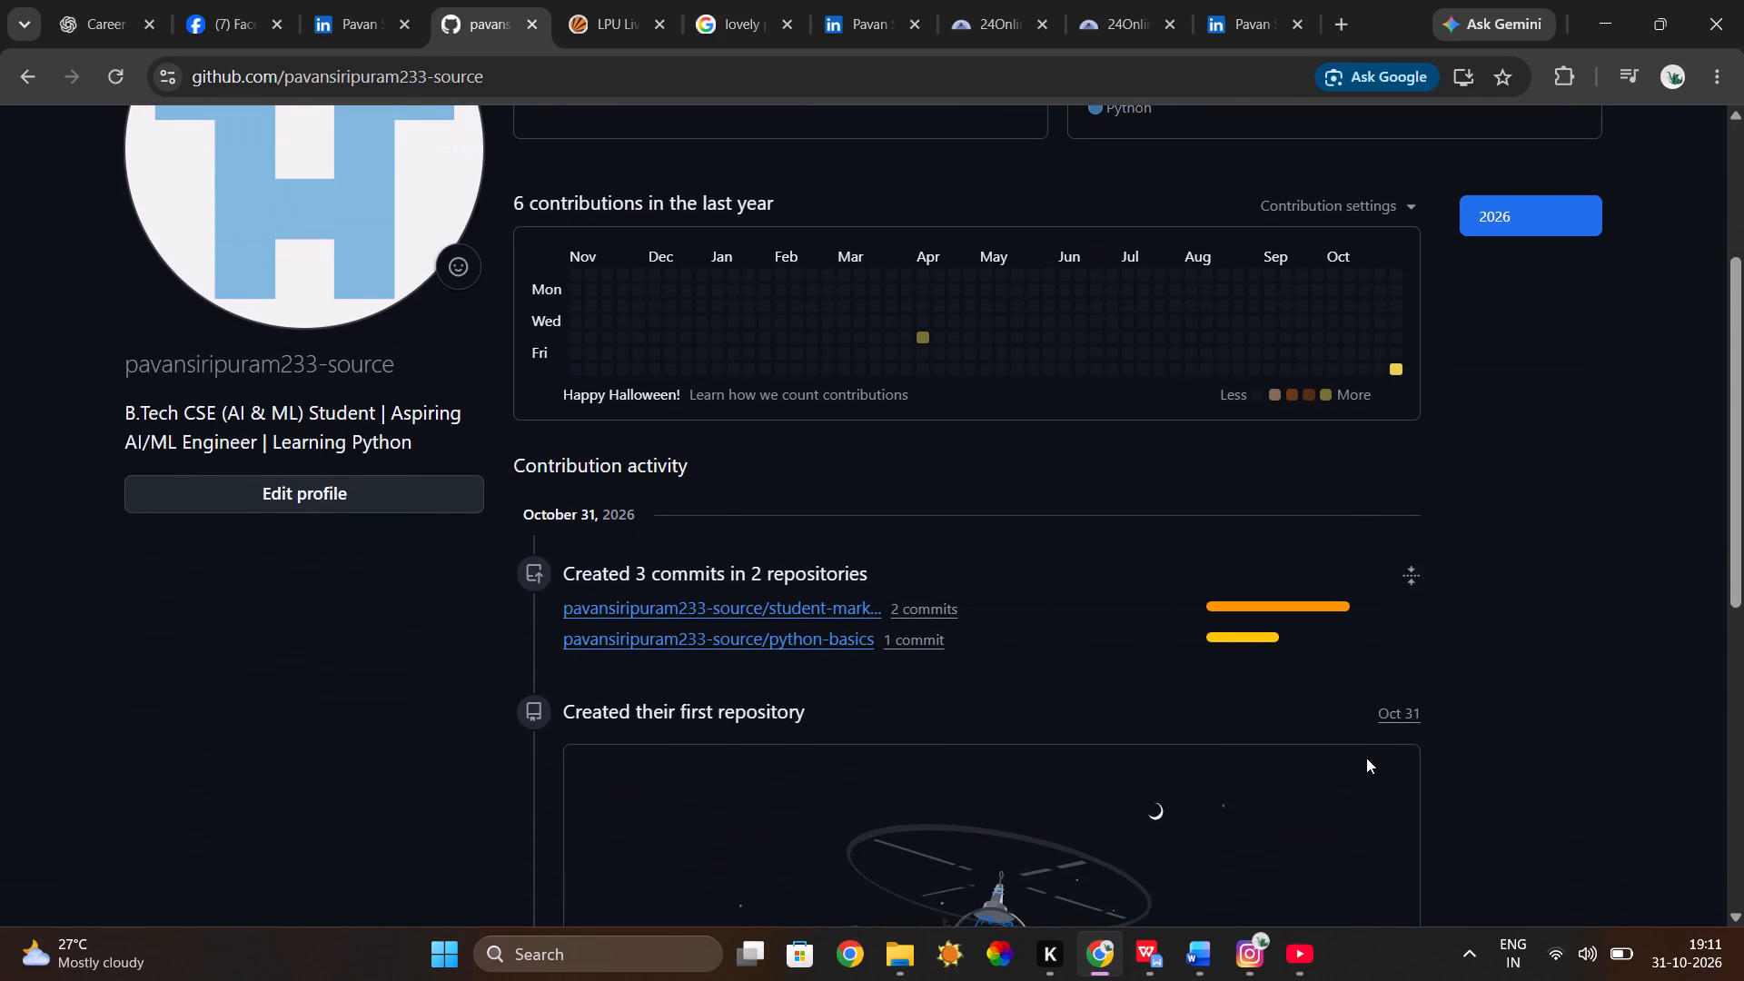
{"action": "scroll", "coordinate": [1366, 758], "scroll_direction": "down", "scroll_amount": 1}
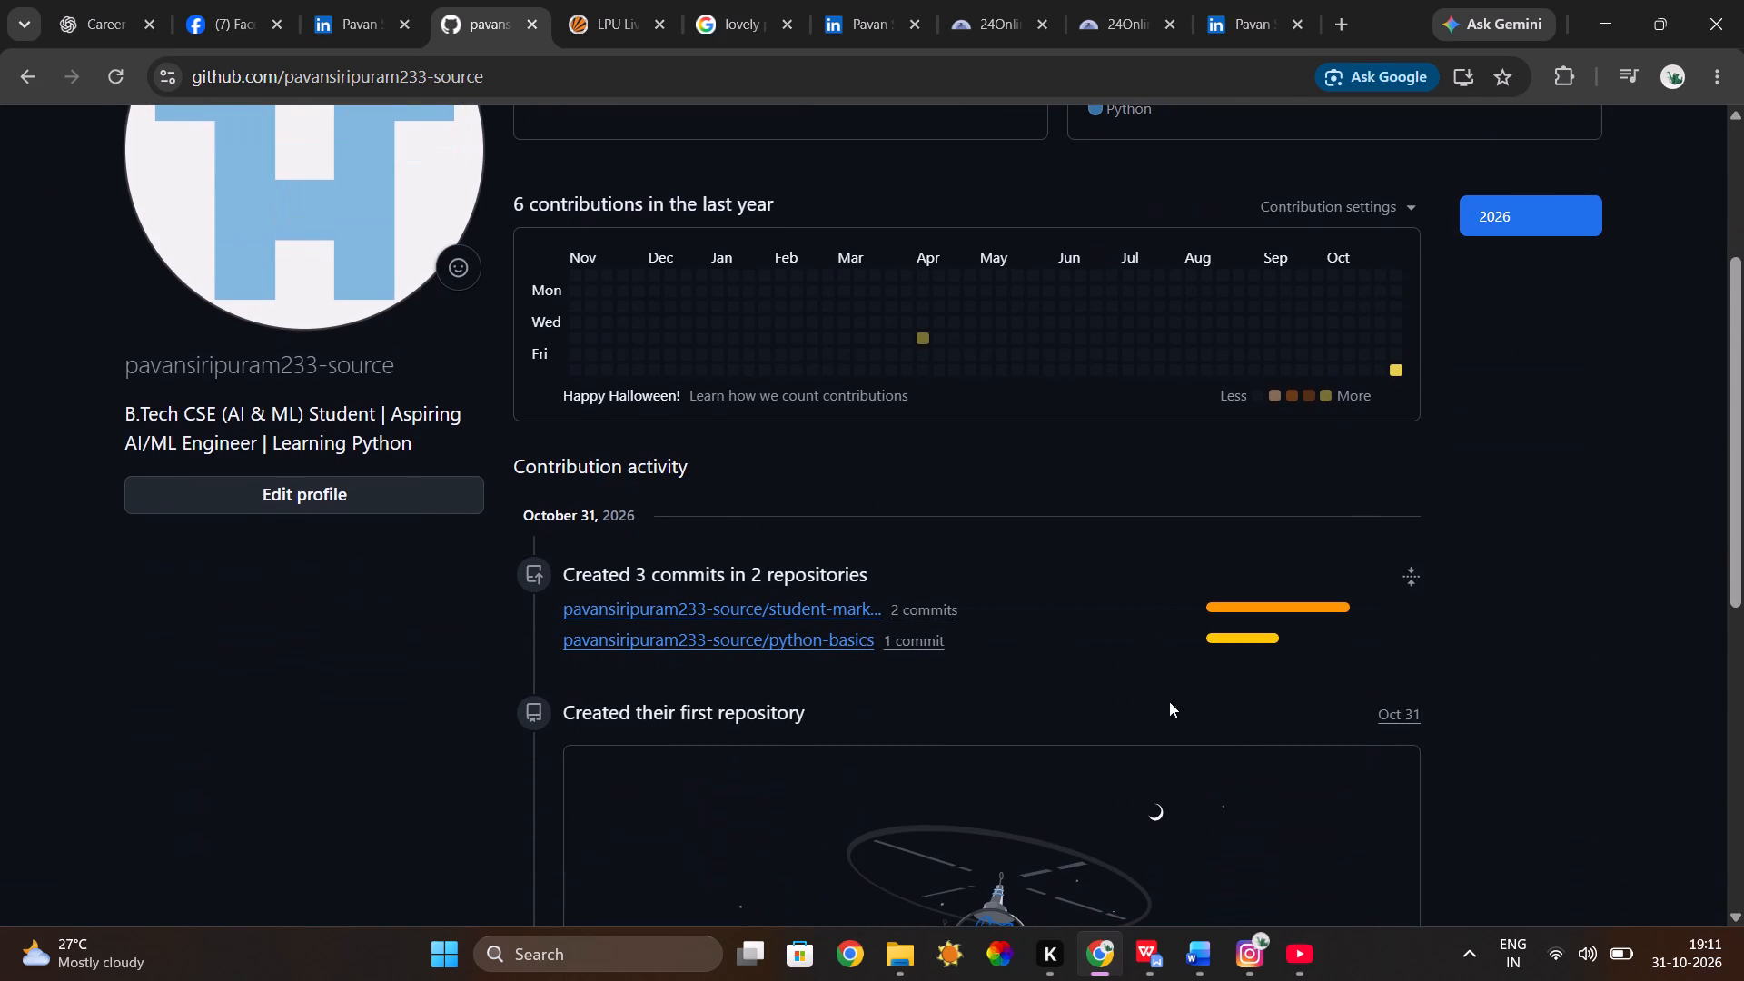
{"action": "left_click", "coordinate": [819, 604]}
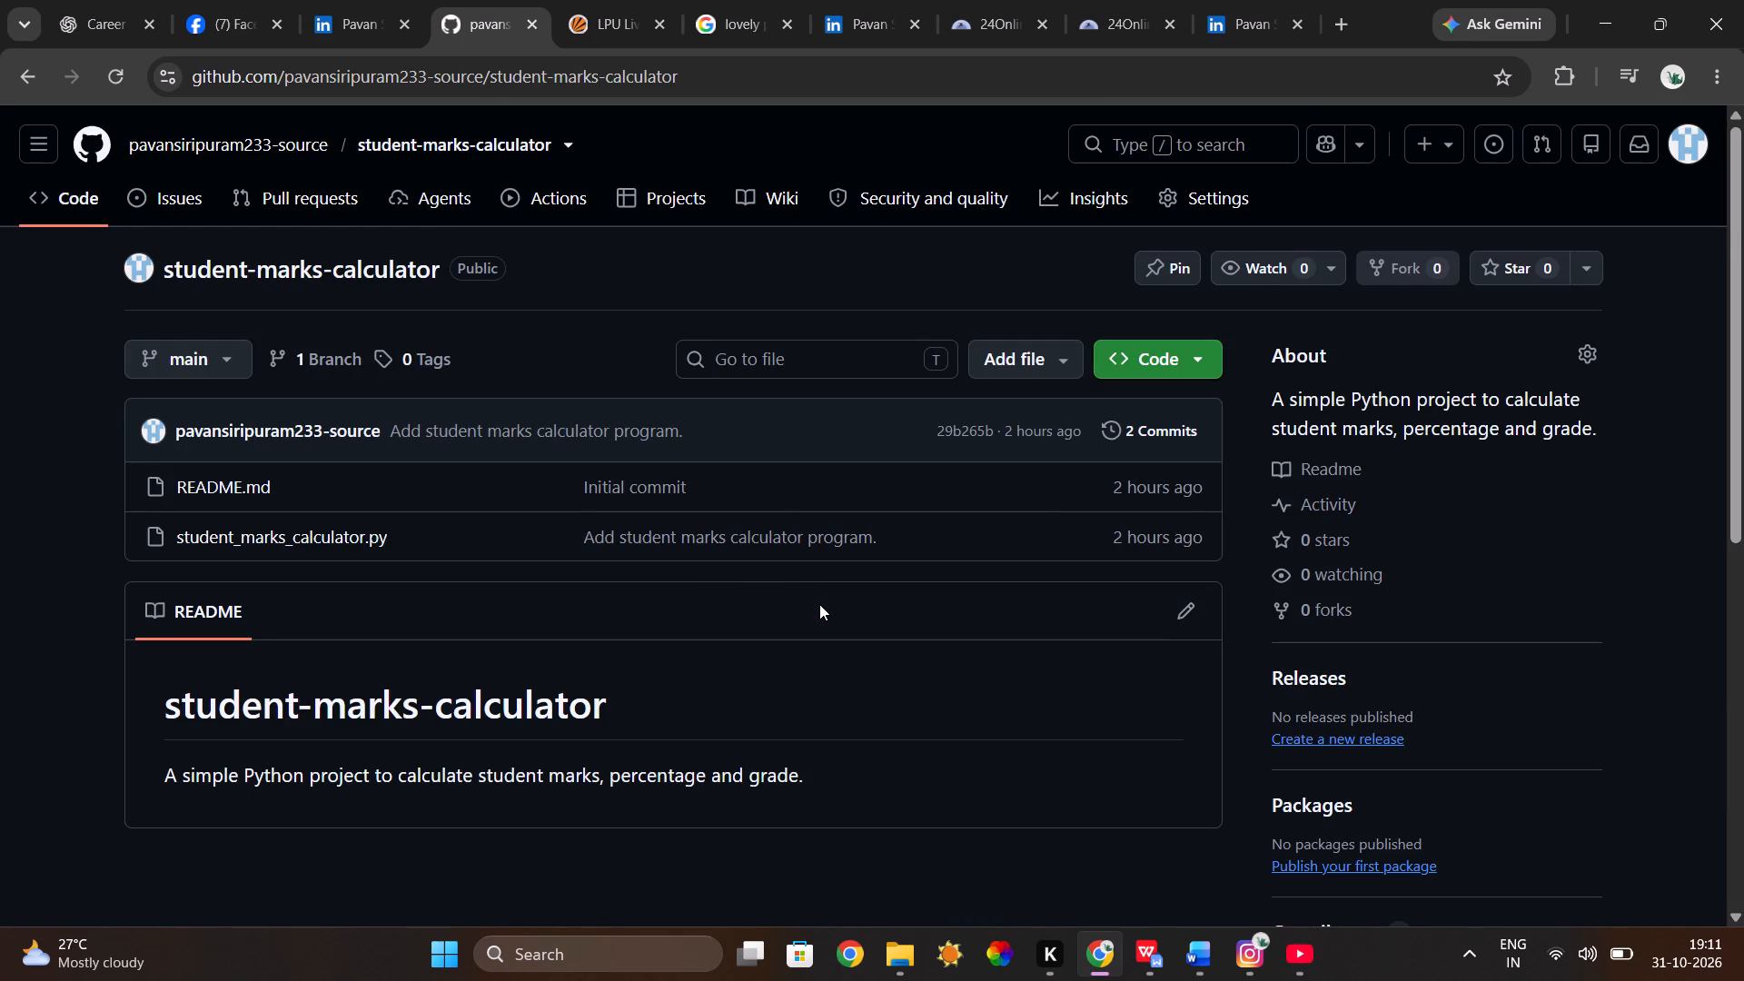
{"action": "scroll", "coordinate": [819, 604], "scroll_direction": "up", "scroll_amount": 4}
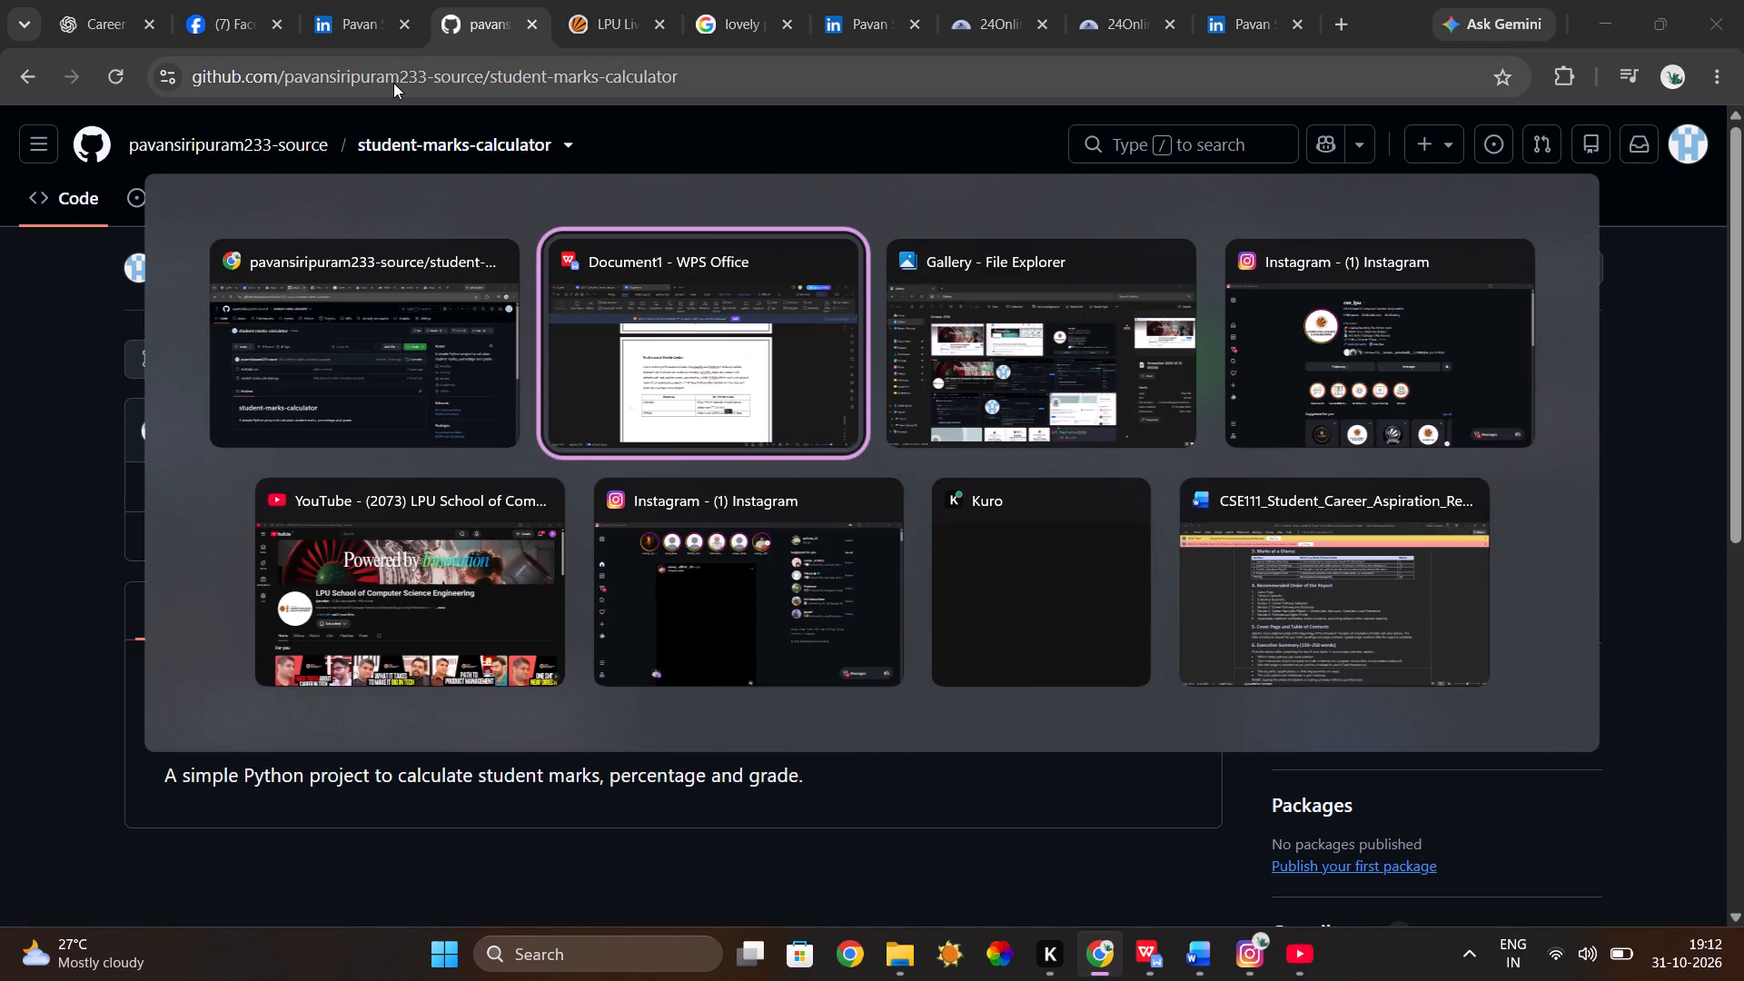
In WPS Office, review the report's captioned screenshots from the LPU Facebook page back to the GitHub profile and first Python project.
{"action": "scroll", "coordinate": [677, 398], "scroll_direction": "up", "scroll_amount": 5}
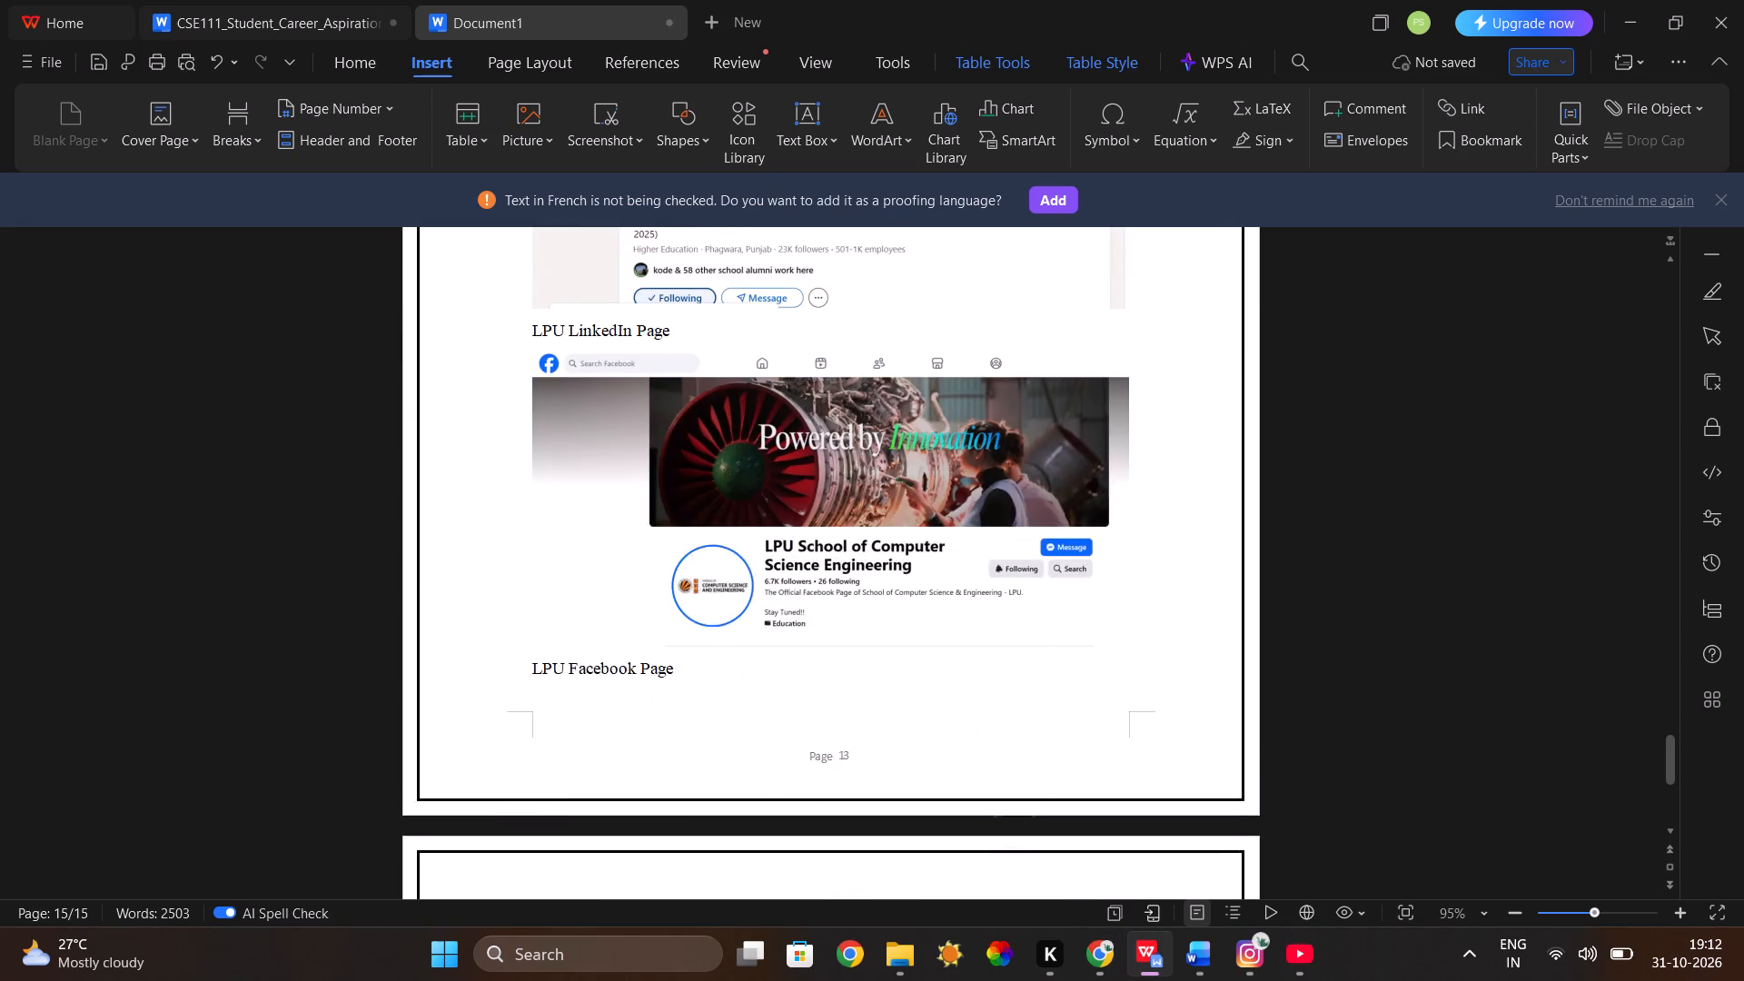
{"action": "scroll", "coordinate": [677, 398], "scroll_direction": "up", "scroll_amount": 6}
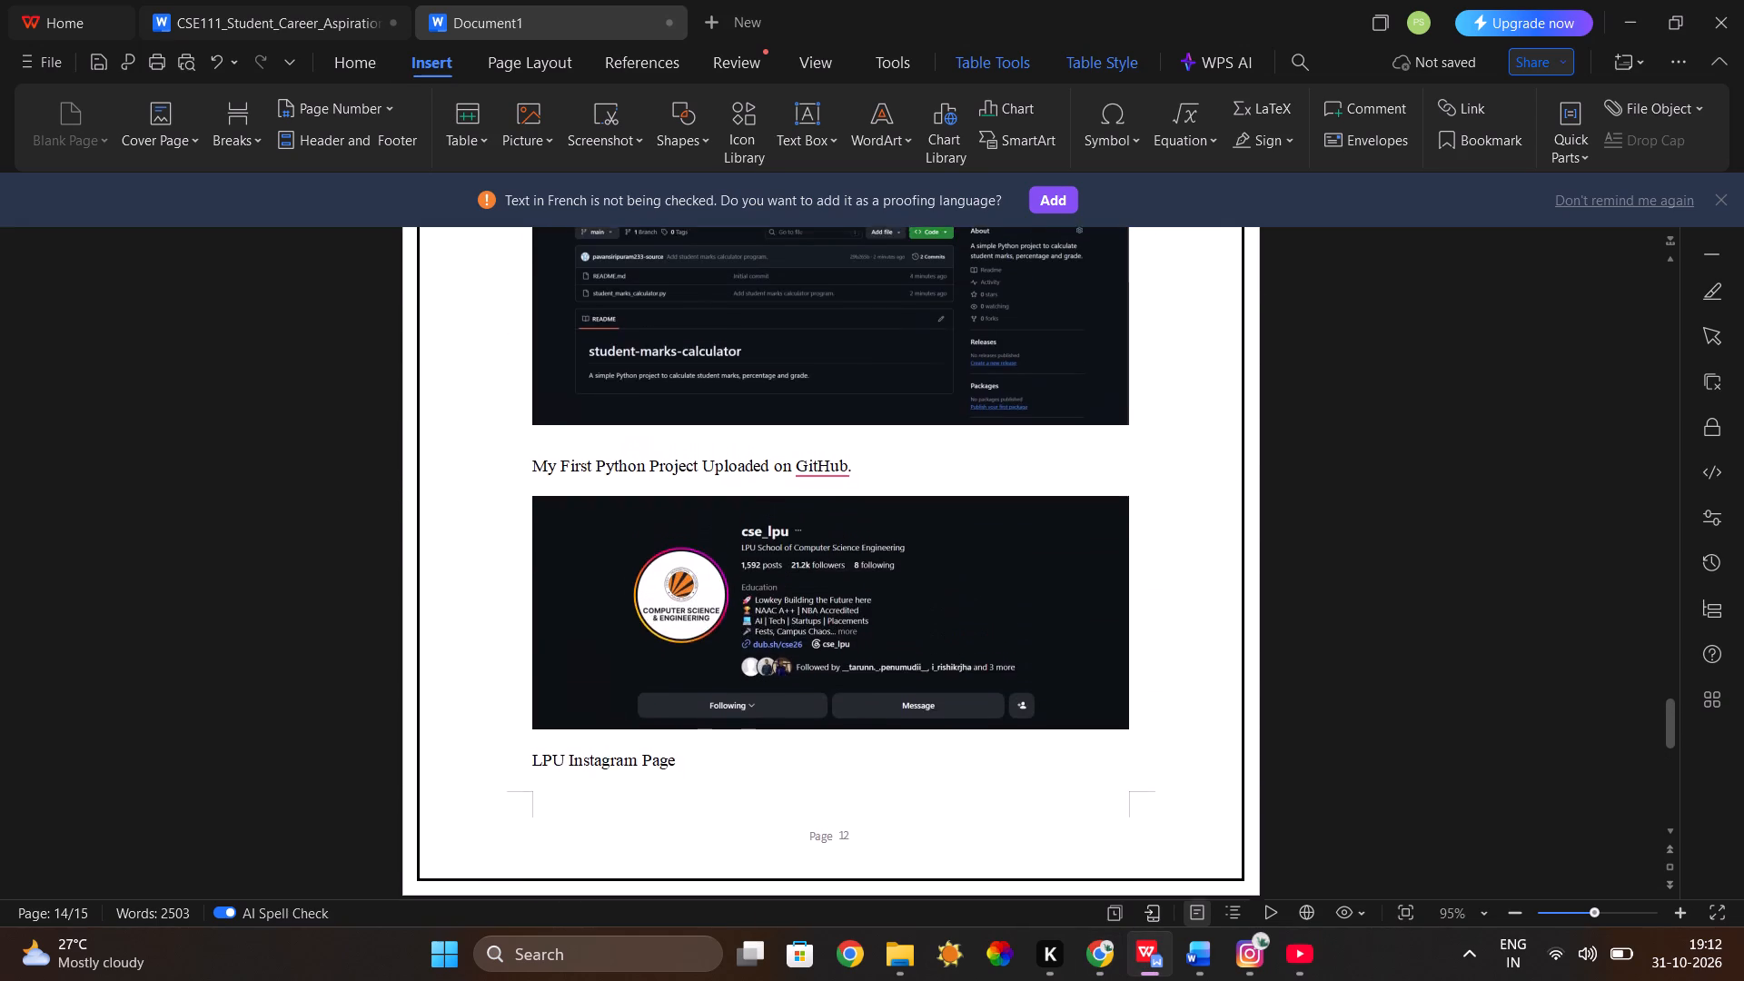
{"action": "scroll", "coordinate": [677, 398], "scroll_direction": "up", "scroll_amount": 2}
{"action": "scroll", "coordinate": [677, 398], "scroll_direction": "down", "scroll_amount": 1}
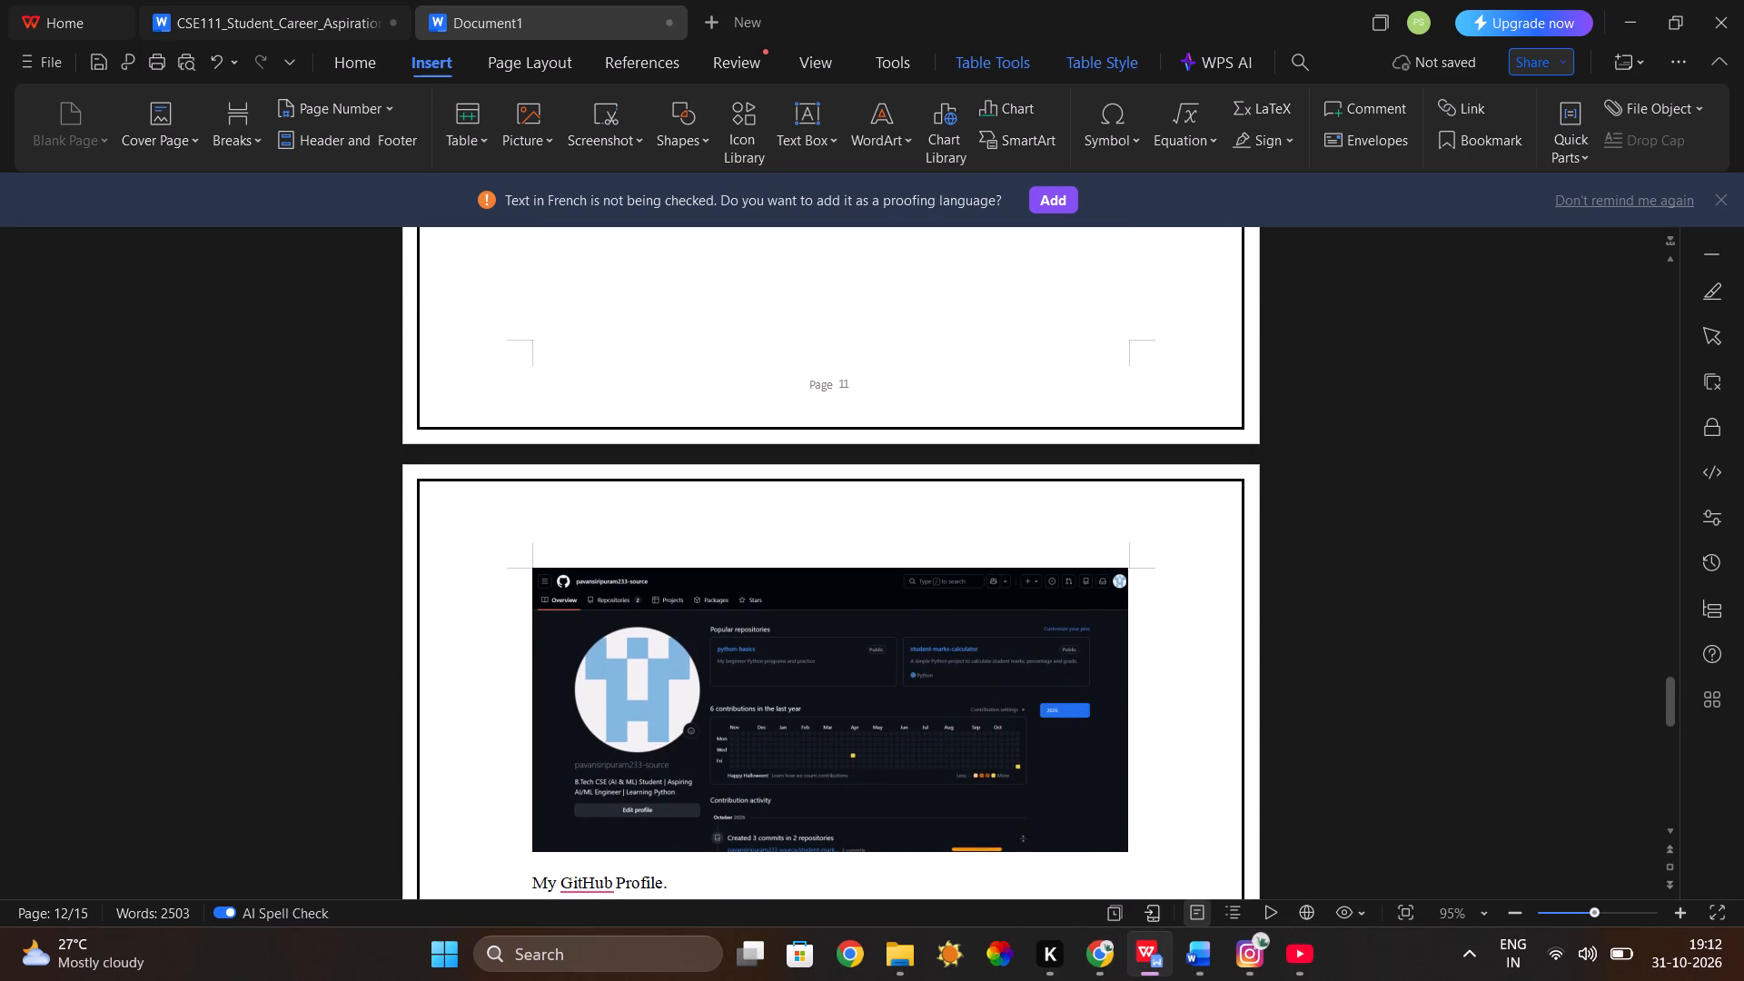
{"action": "scroll", "coordinate": [822, 712], "scroll_direction": "down", "scroll_amount": 1}
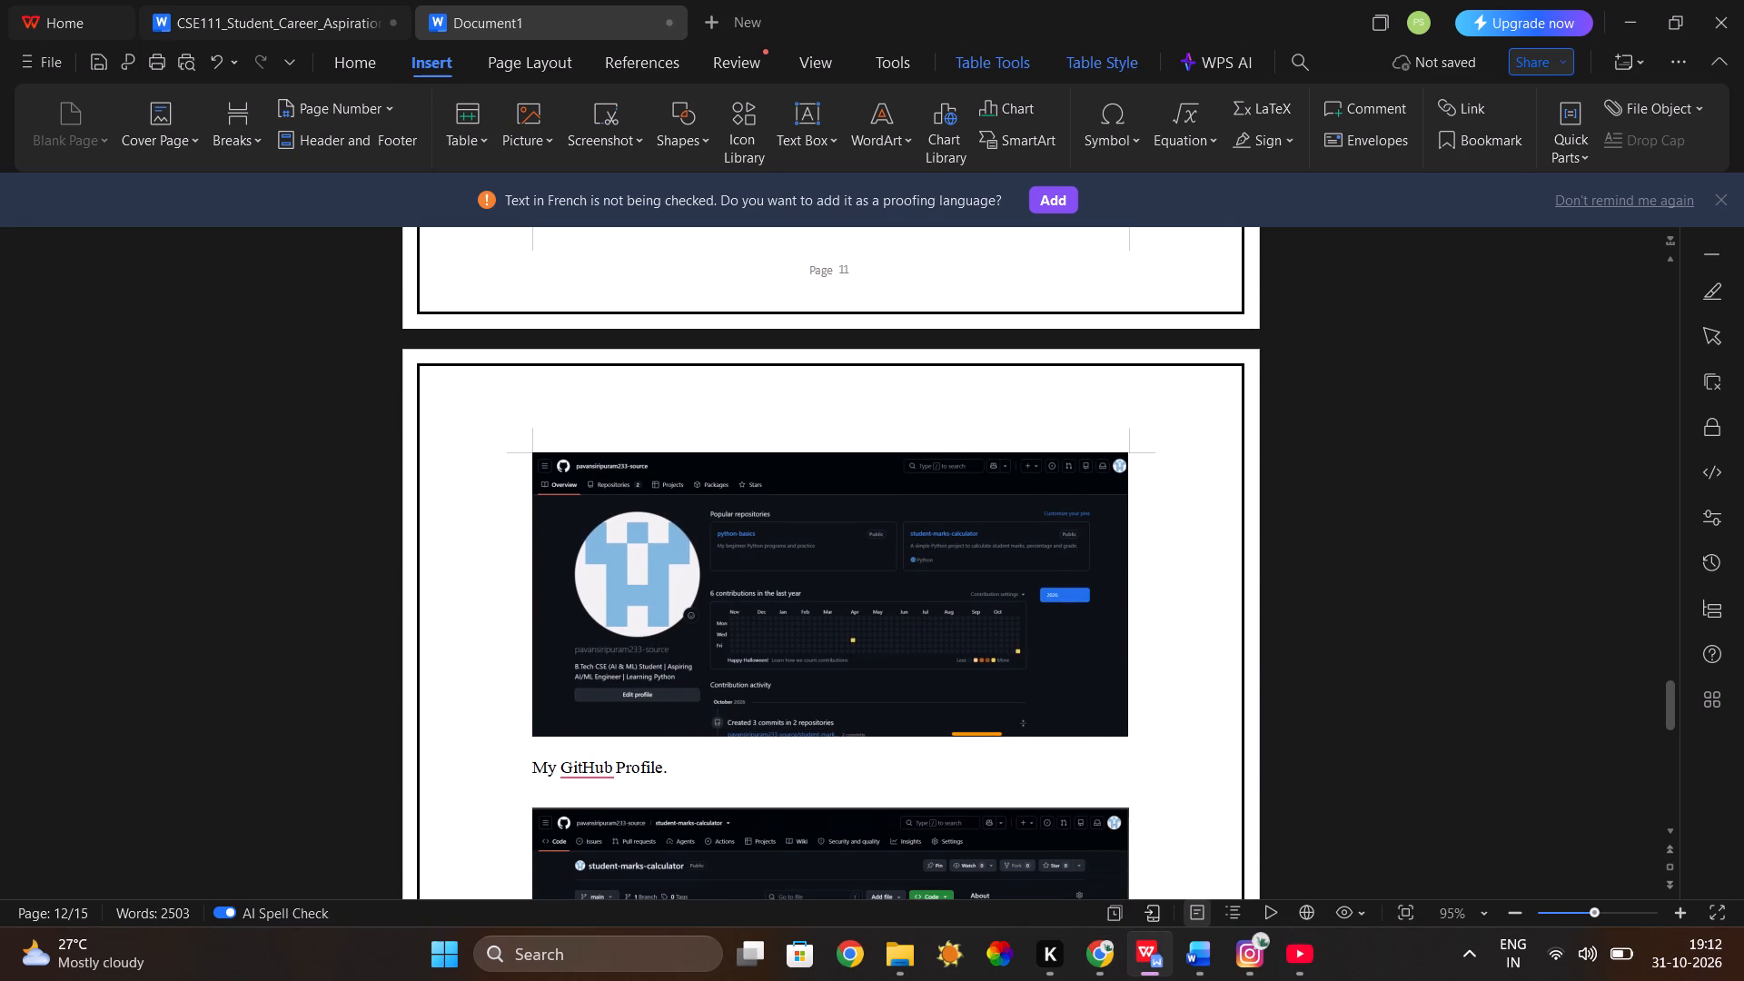
{"action": "scroll", "coordinate": [847, 682], "scroll_direction": "down", "scroll_amount": 2}
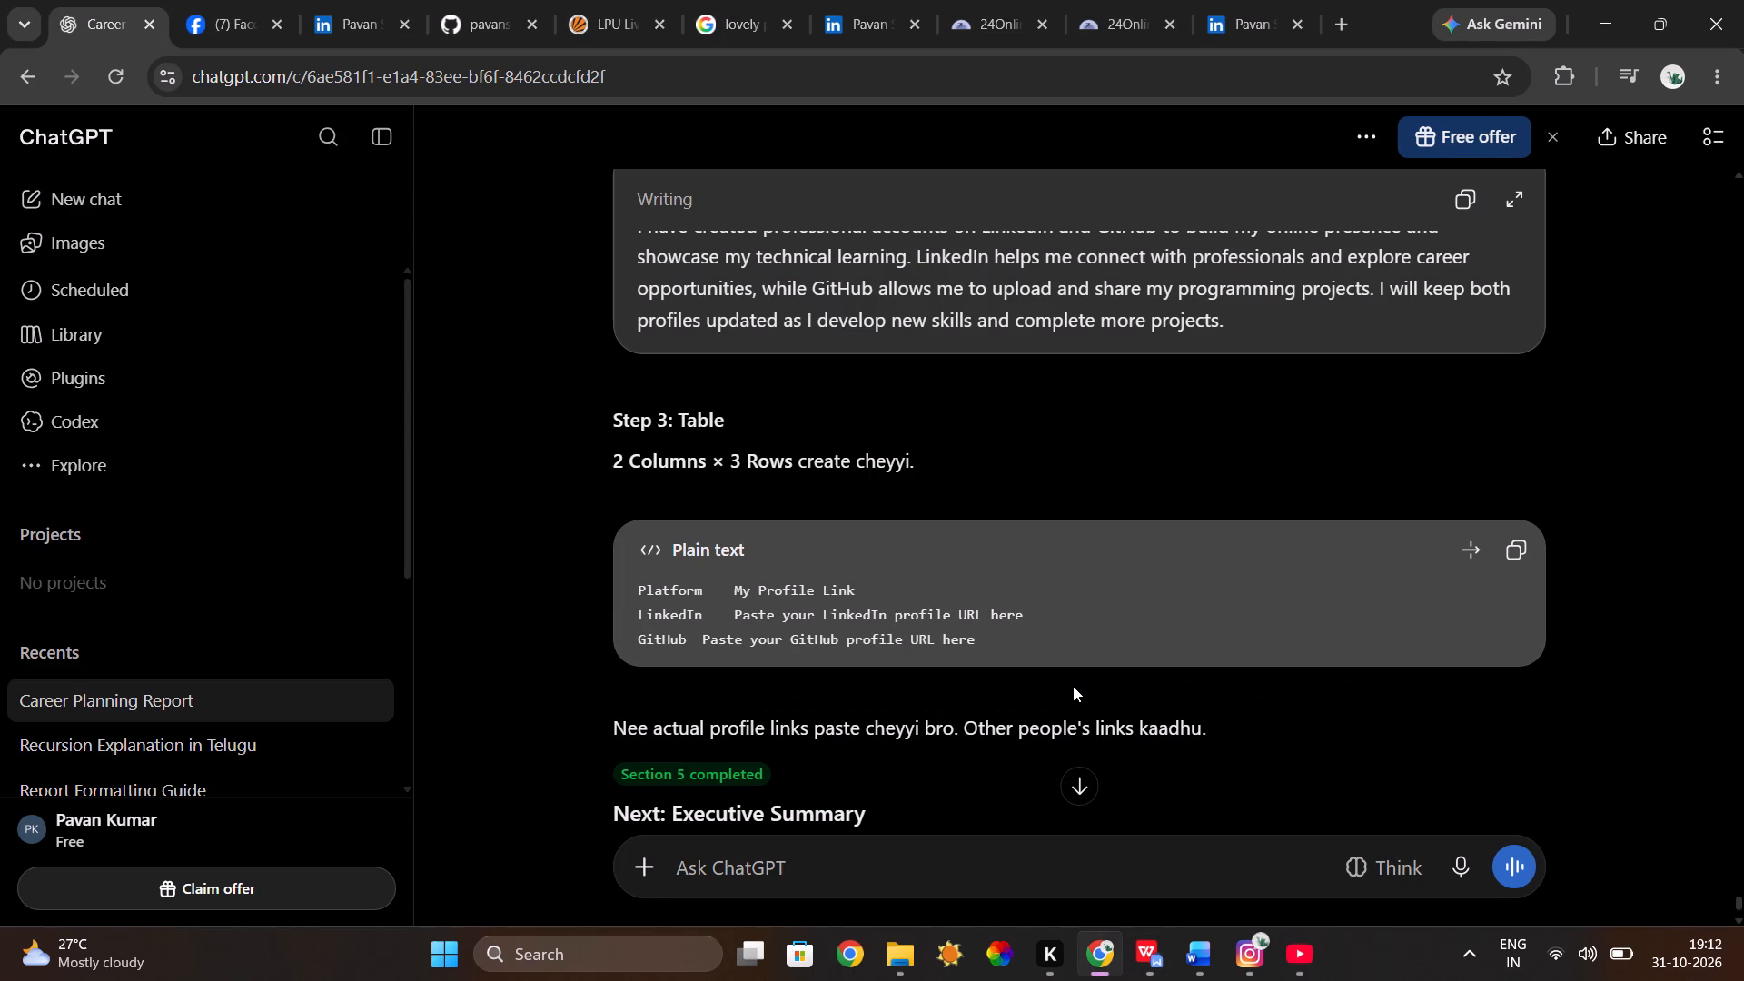
Switch to the student-marks-calculator repository on GitHub and go from there to the student's own profile page.
{"action": "left_click", "coordinate": [490, 43]}
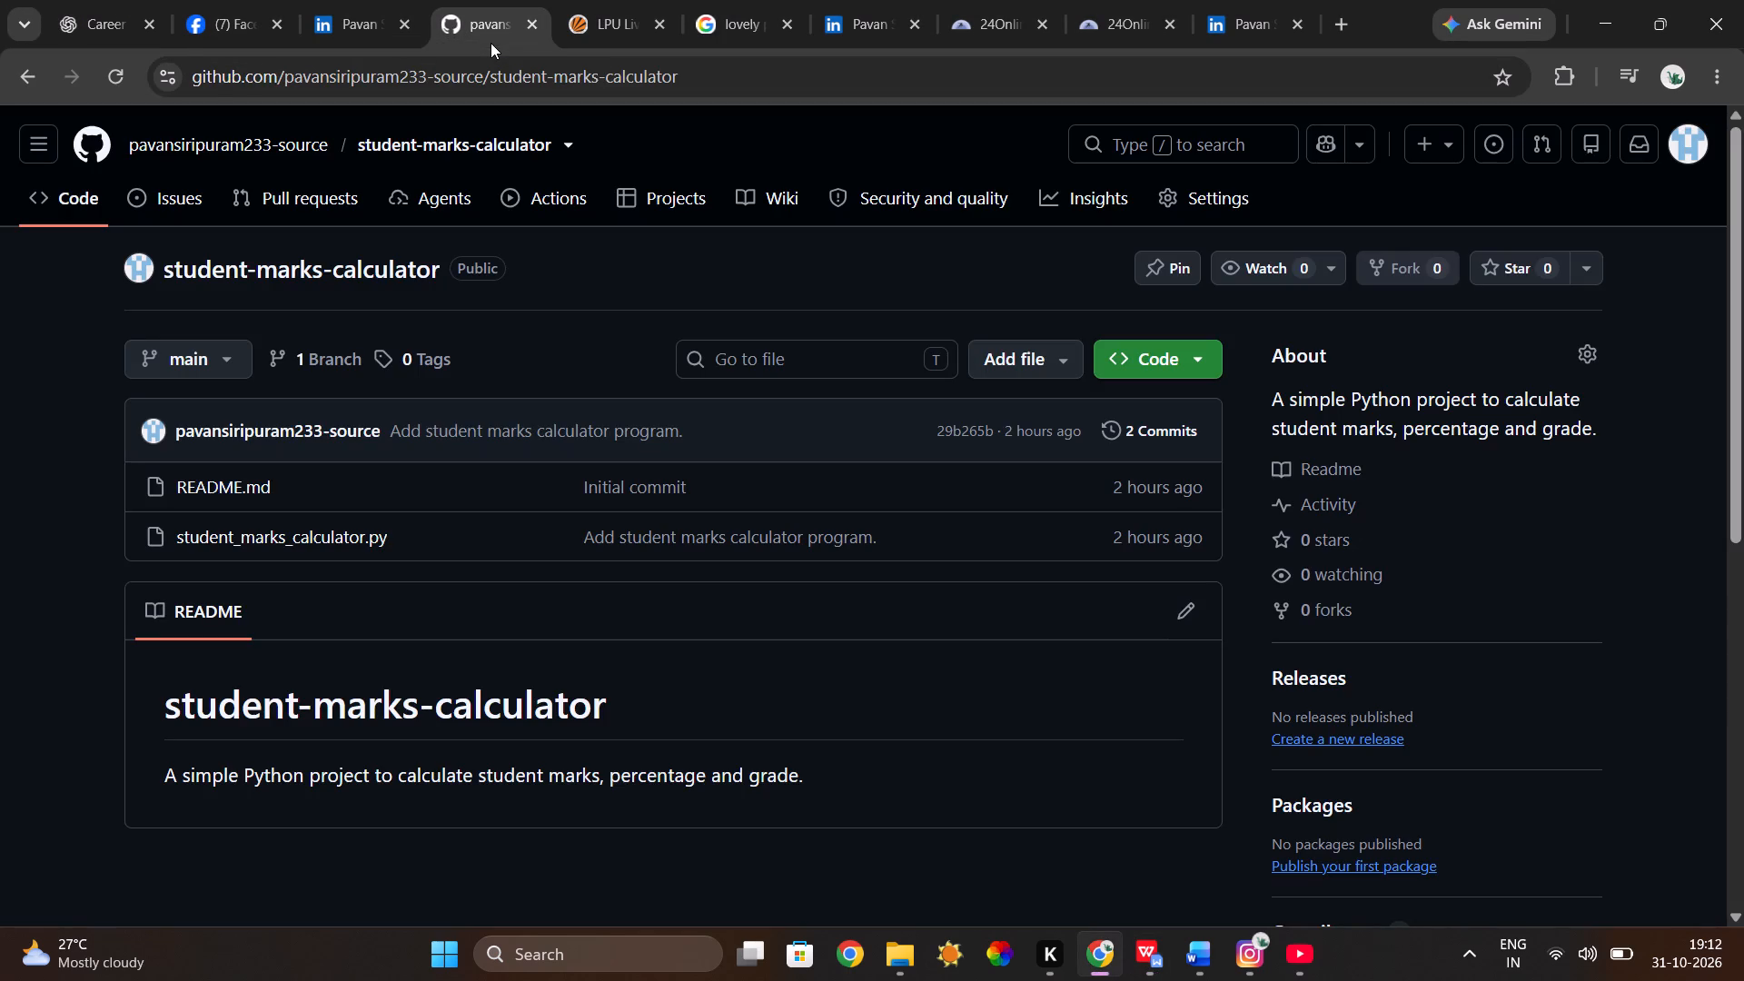
{"action": "left_click", "coordinate": [686, 82]}
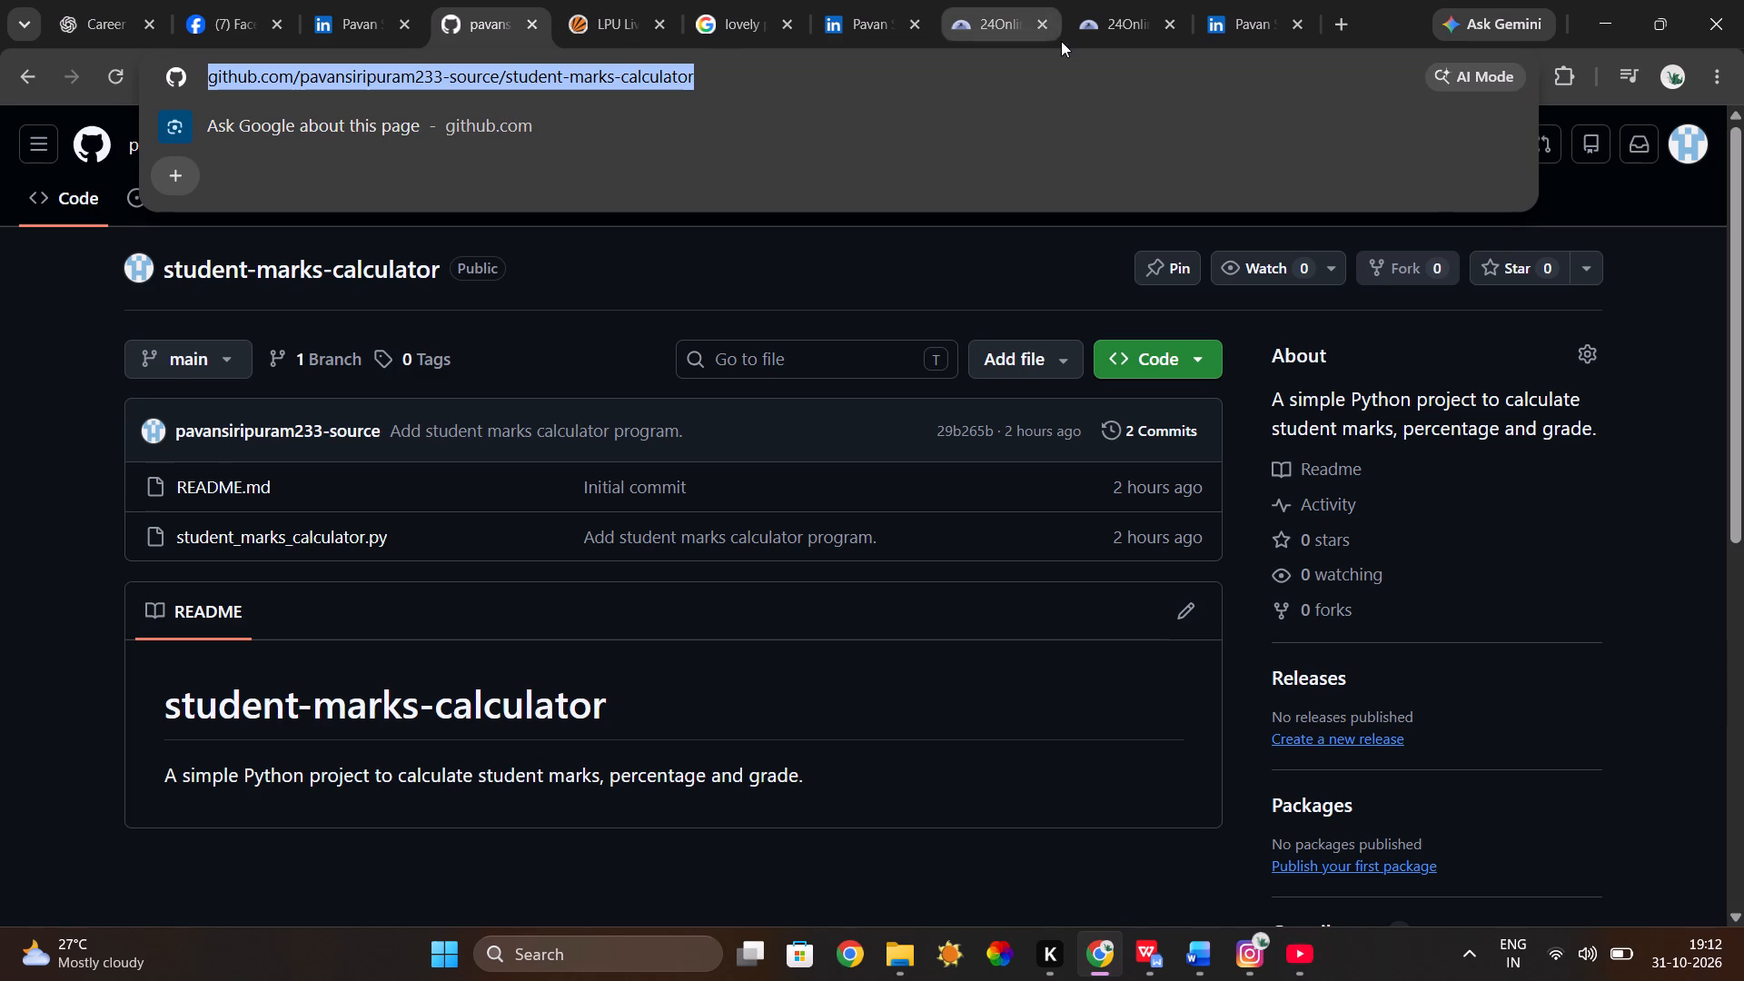
{"action": "left_click", "coordinate": [1685, 158]}
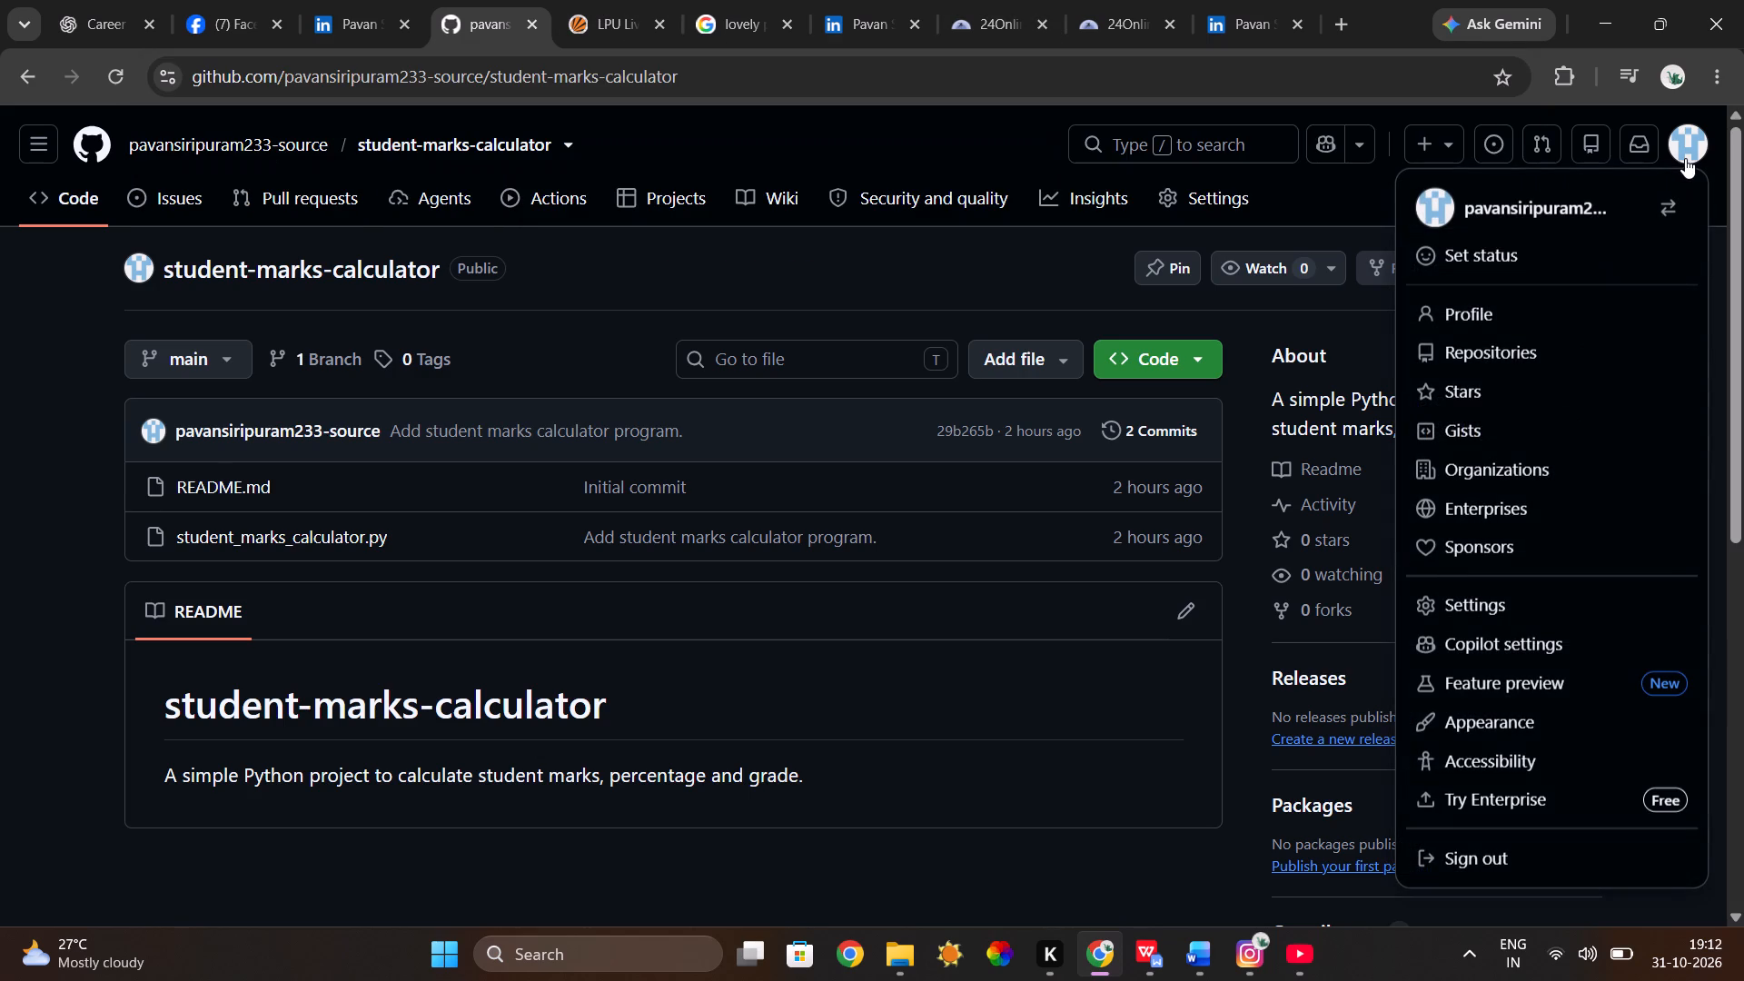
{"action": "left_click", "coordinate": [1551, 196]}
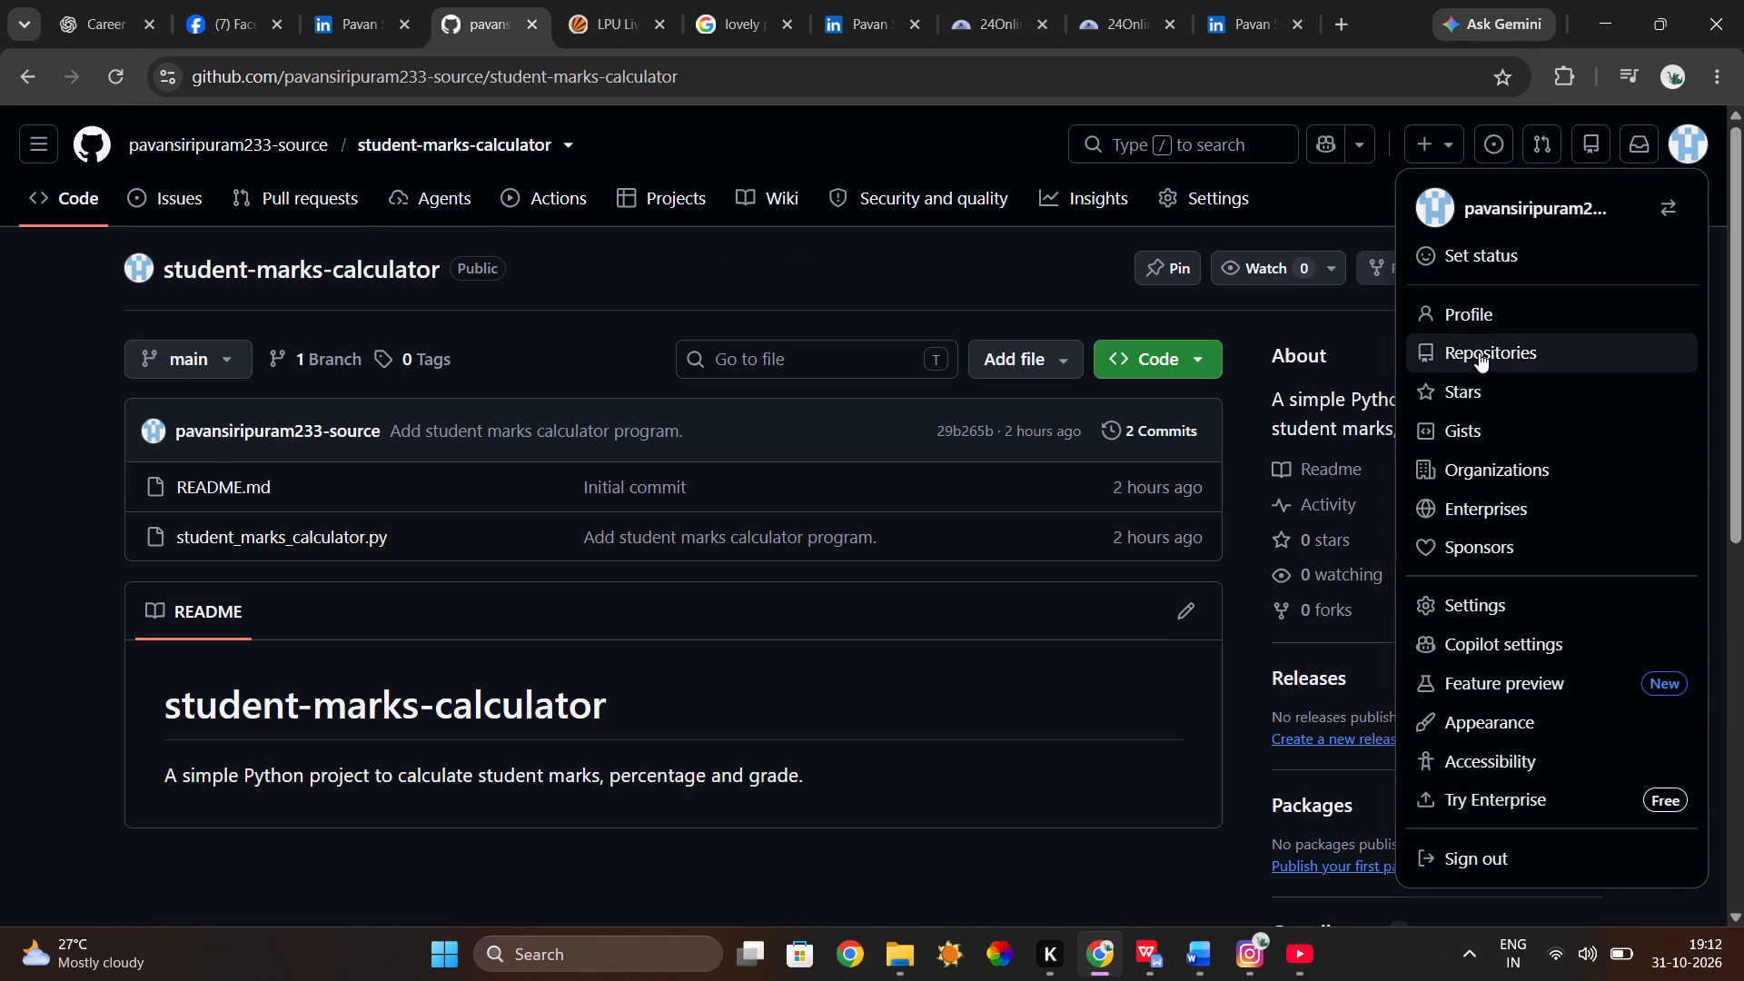
{"action": "left_click", "coordinate": [1482, 314]}
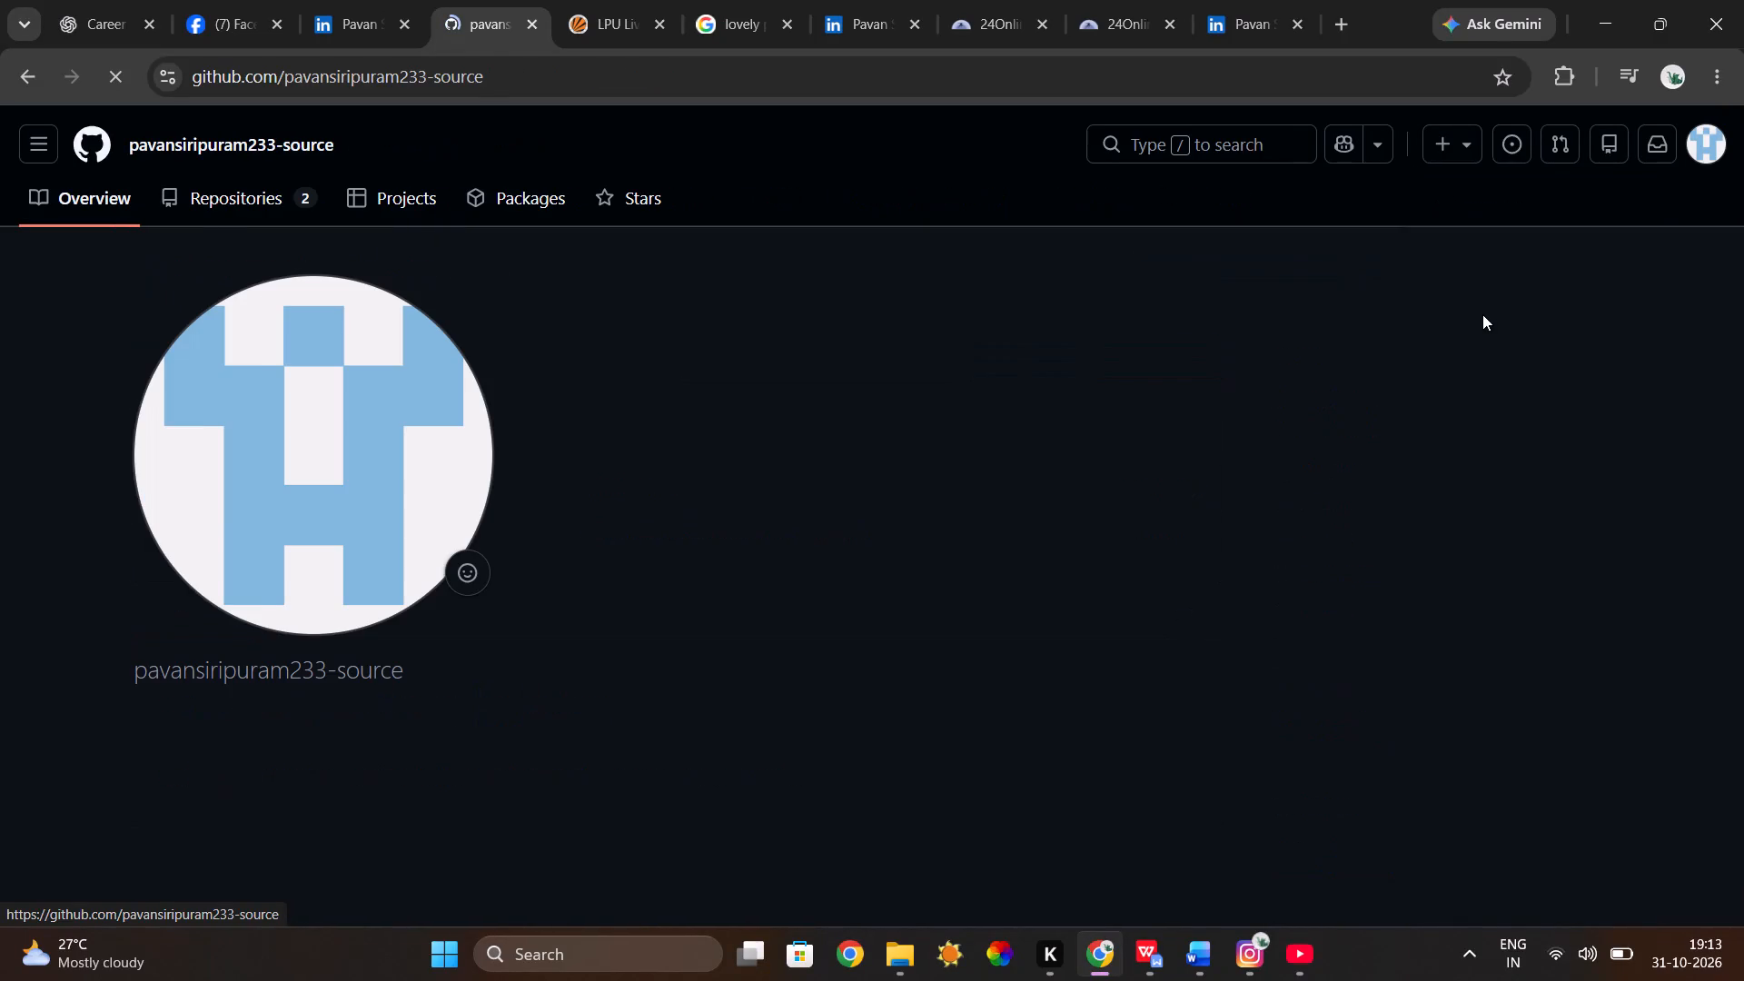
Copy the GitHub profile URL and paste it over the placeholder in the GitHub row's "My Profile Link" cell in WPS Office.
{"action": "left_click", "coordinate": [554, 79]}
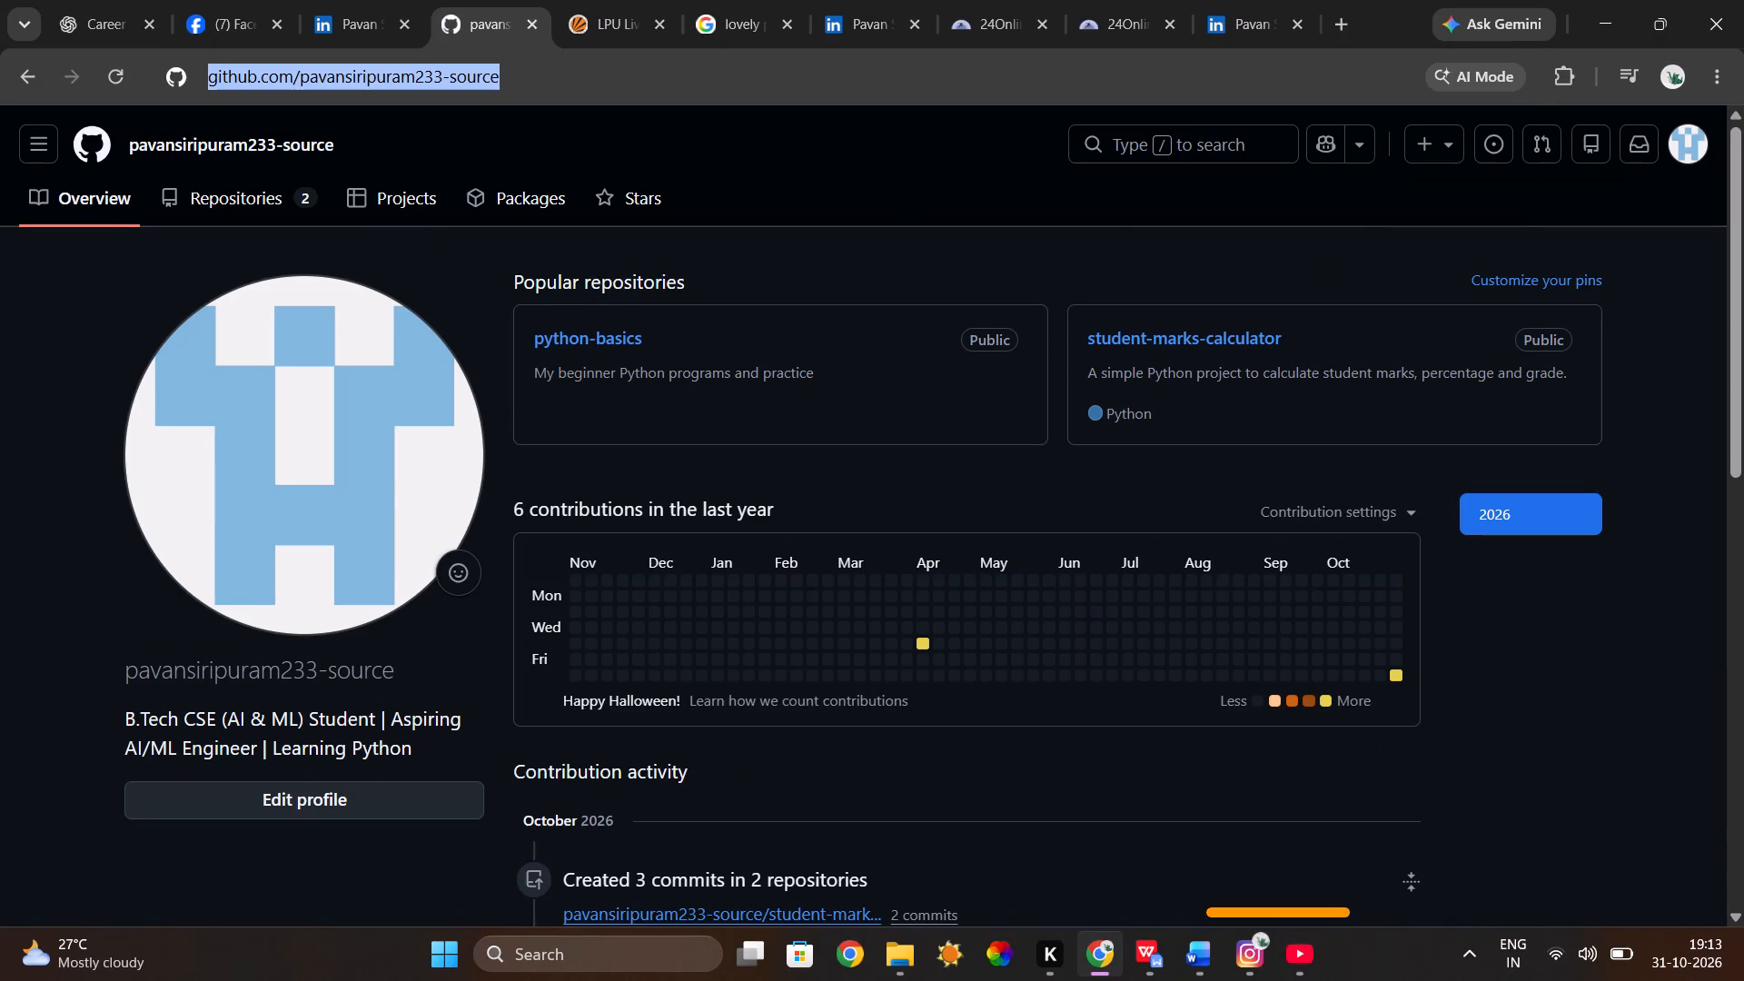
{"action": "key", "text": "ctrl+c"}
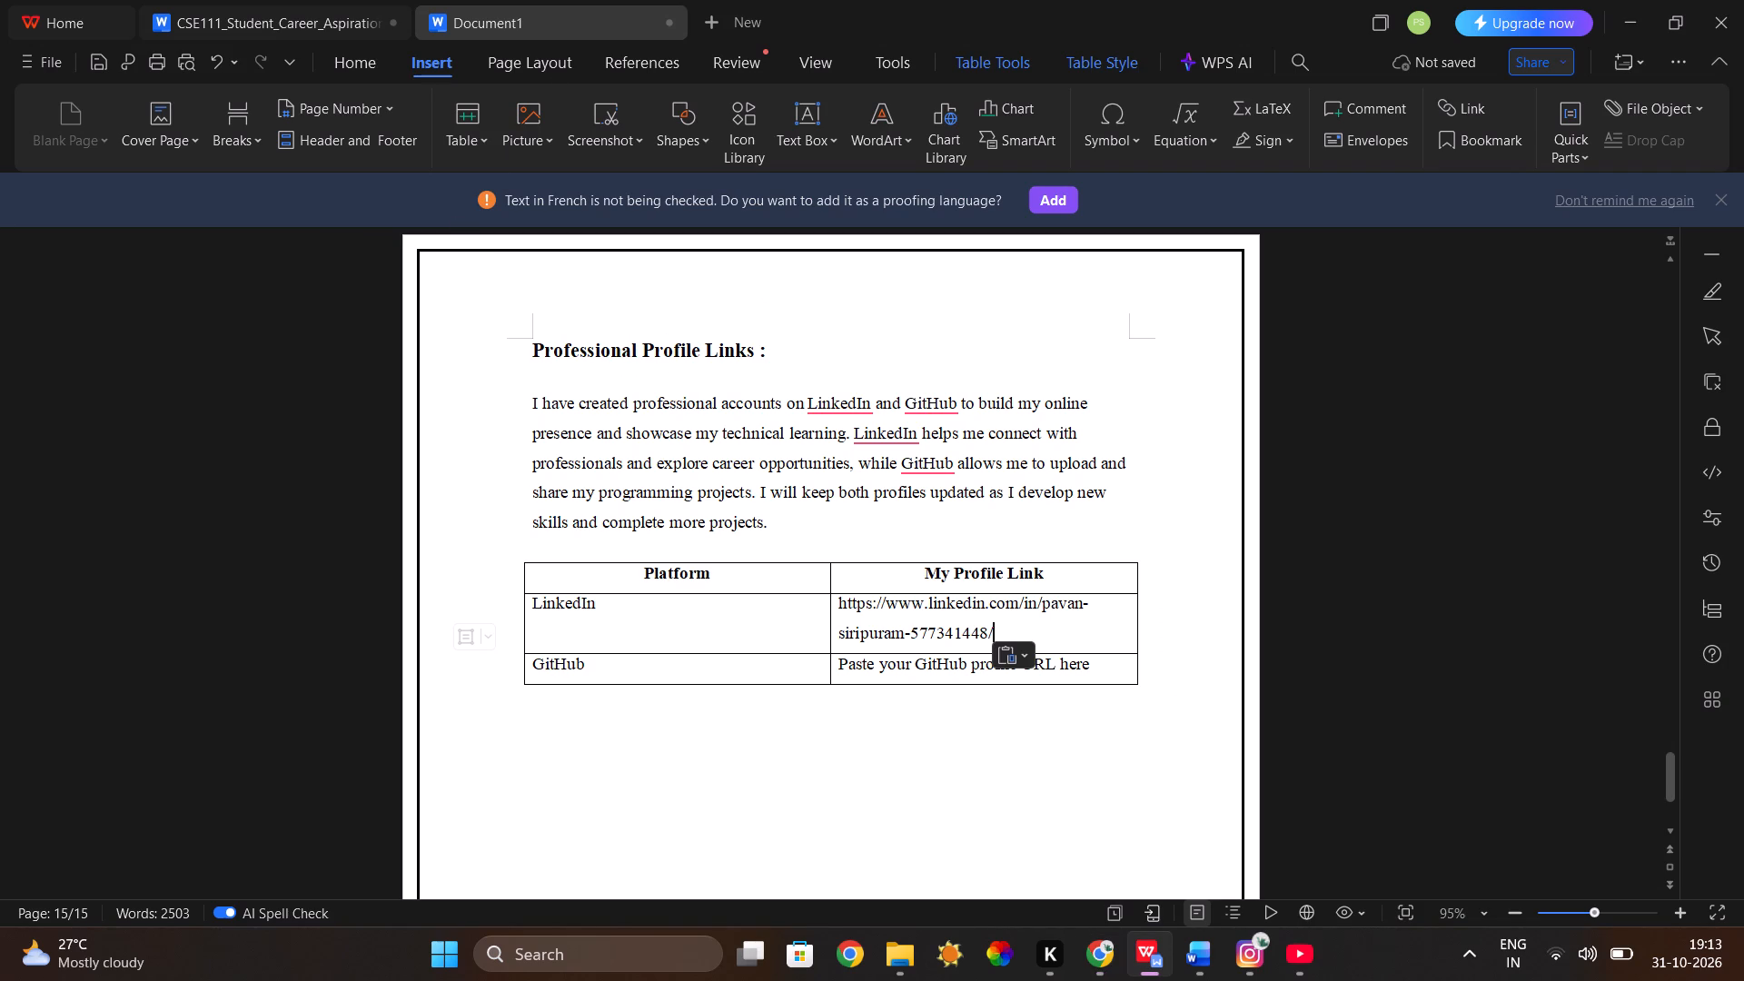
{"action": "double_click", "coordinate": [837, 662]}
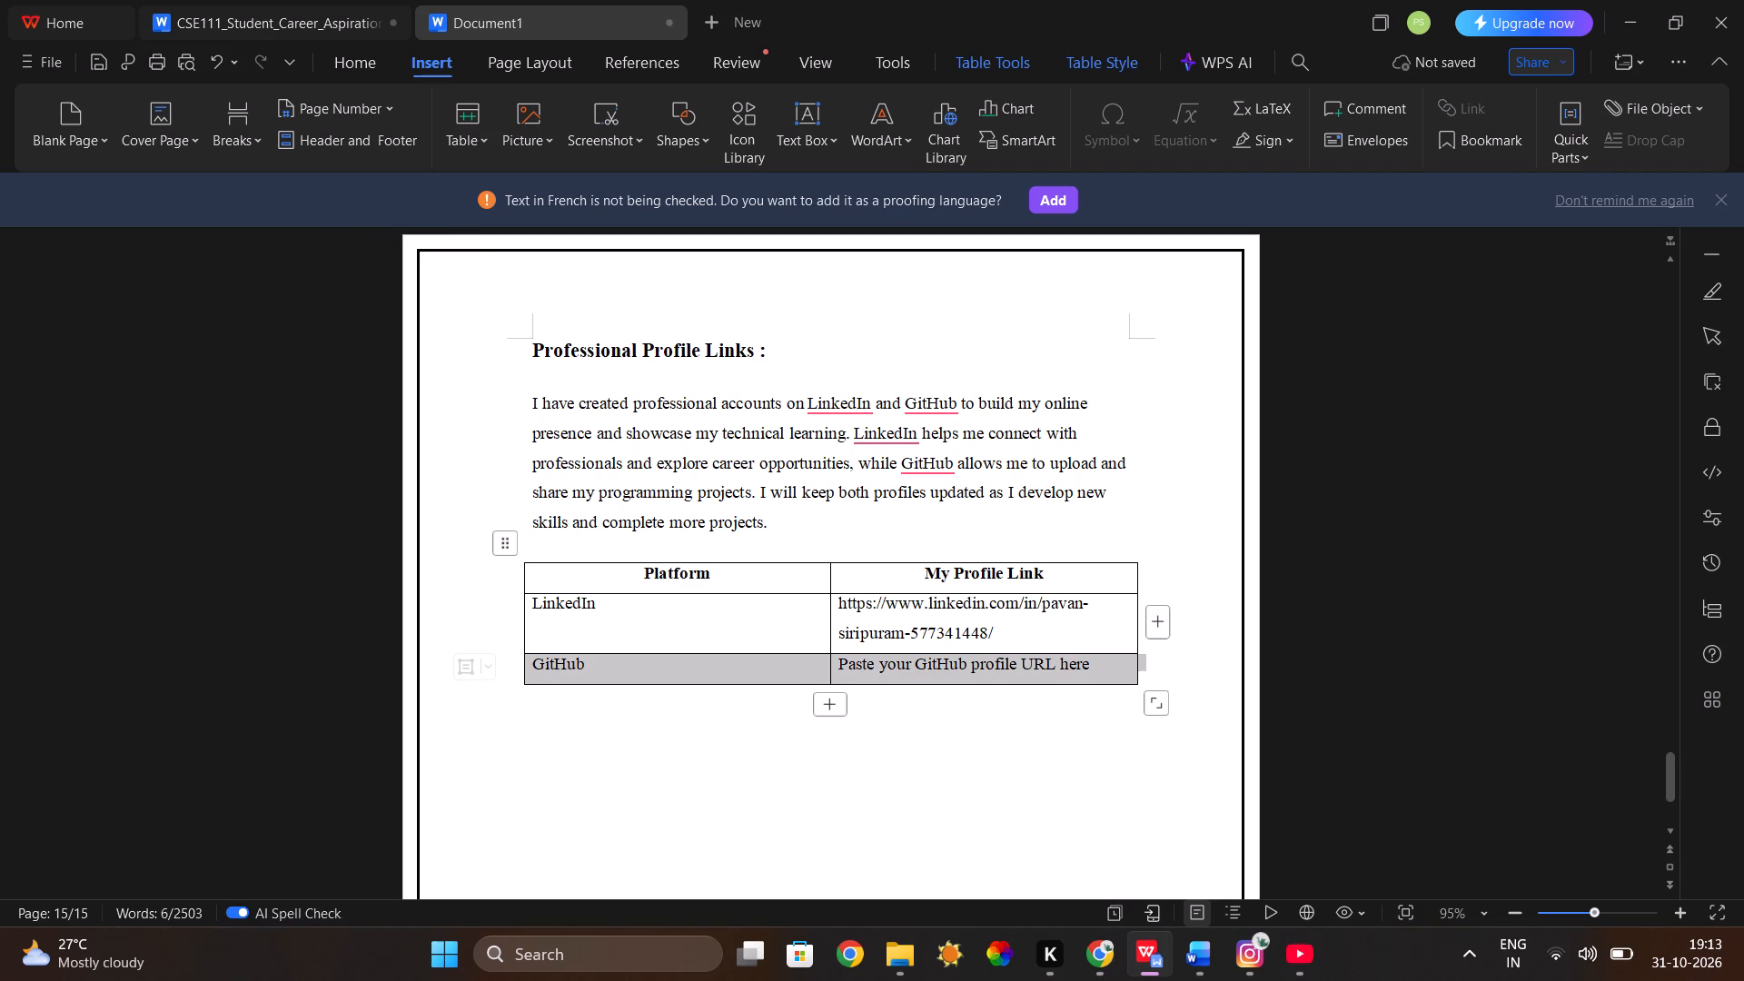
{"action": "left_click", "coordinate": [837, 662]}
{"action": "key", "text": "ctrl+v"}
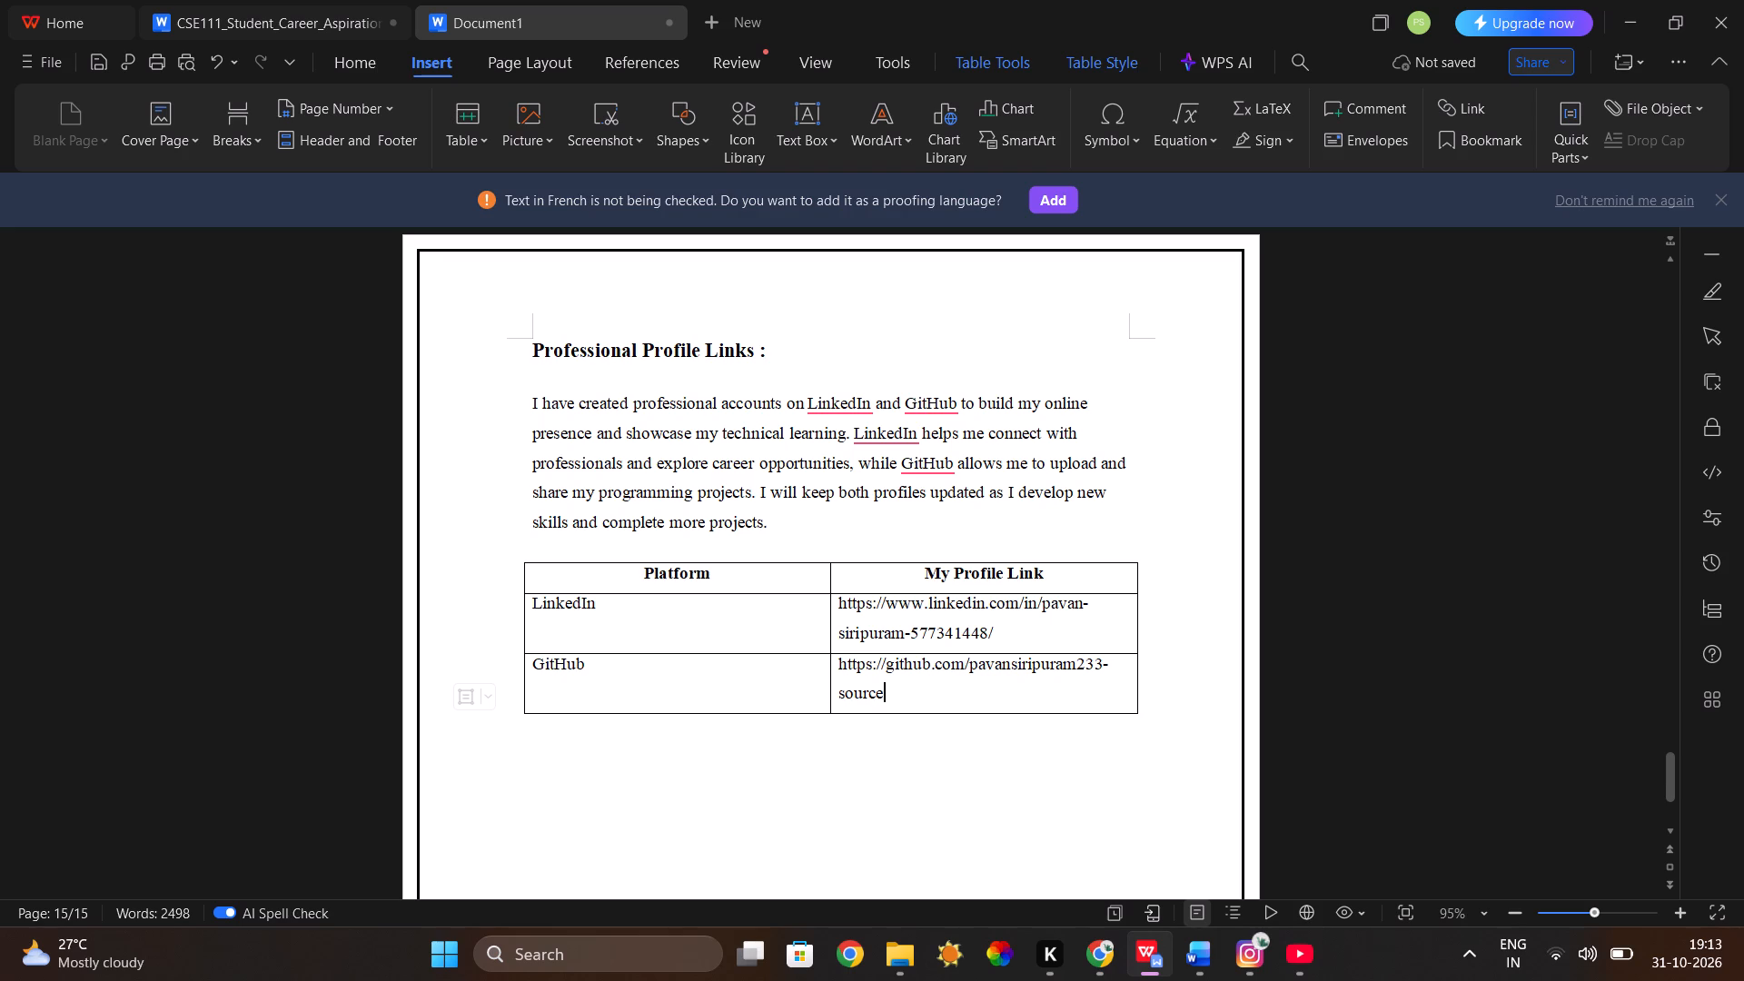
Set up a hyperlink below the table with the GitHub profile URL as both its display text and address.
{"action": "left_click", "coordinate": [926, 748]}
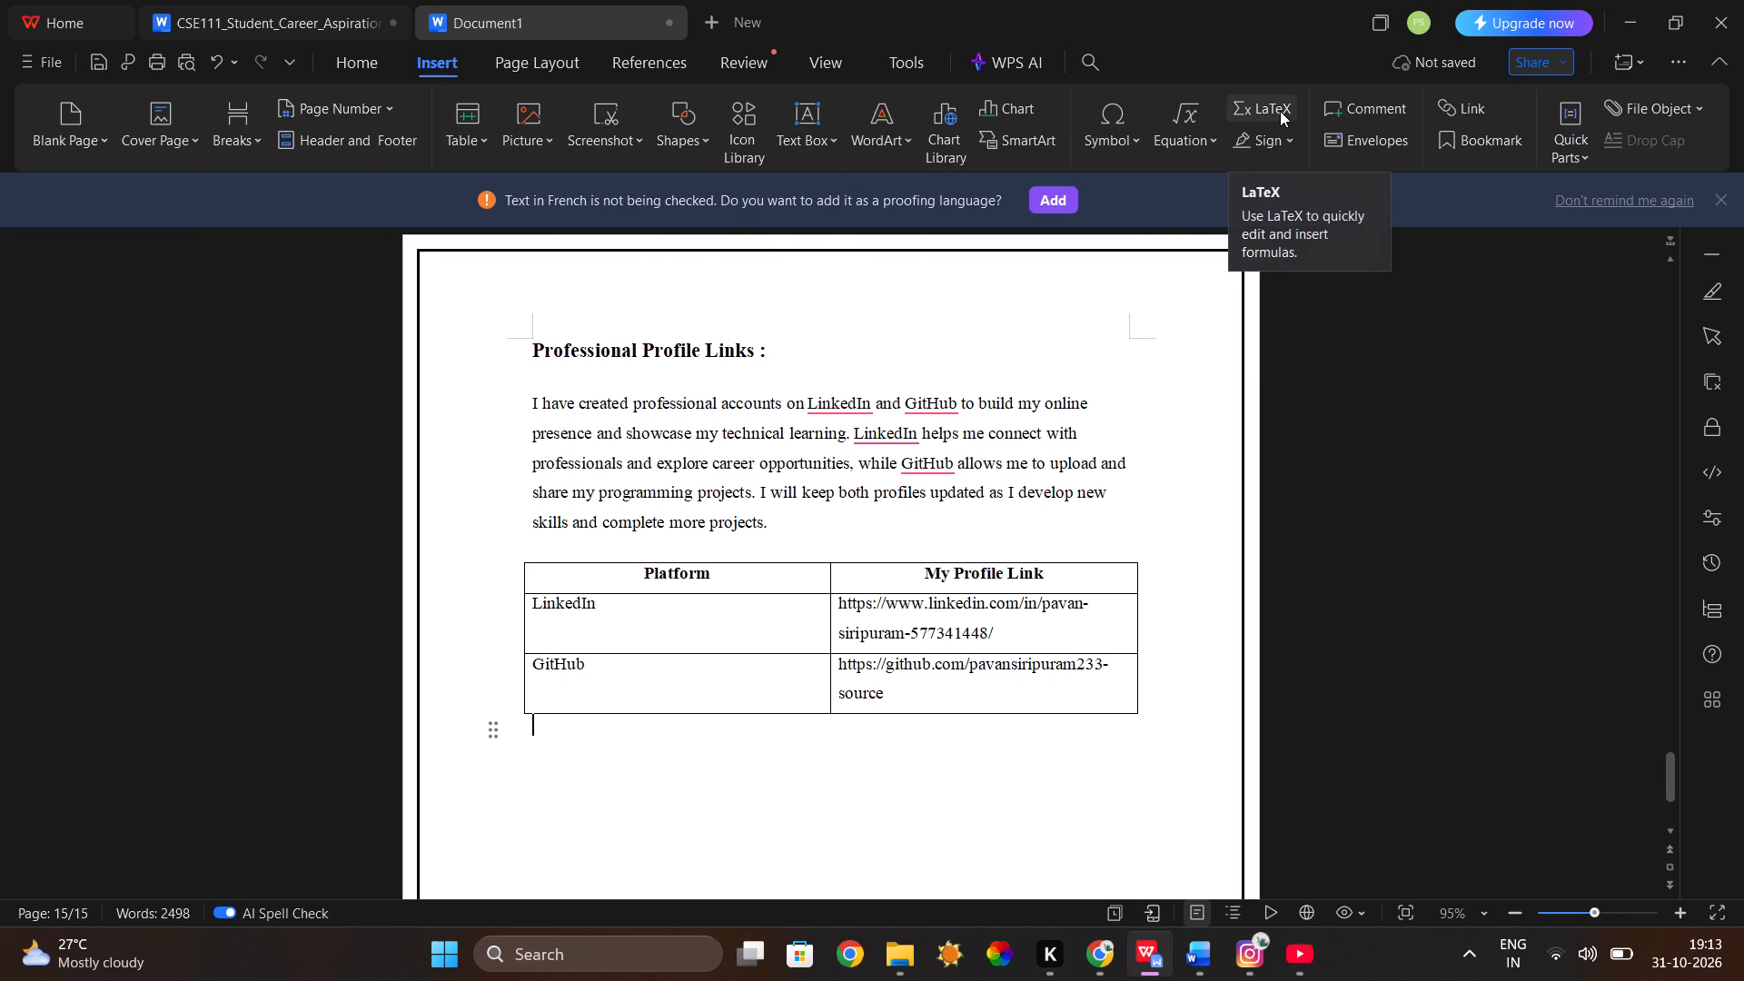
{"action": "left_click", "coordinate": [1454, 101]}
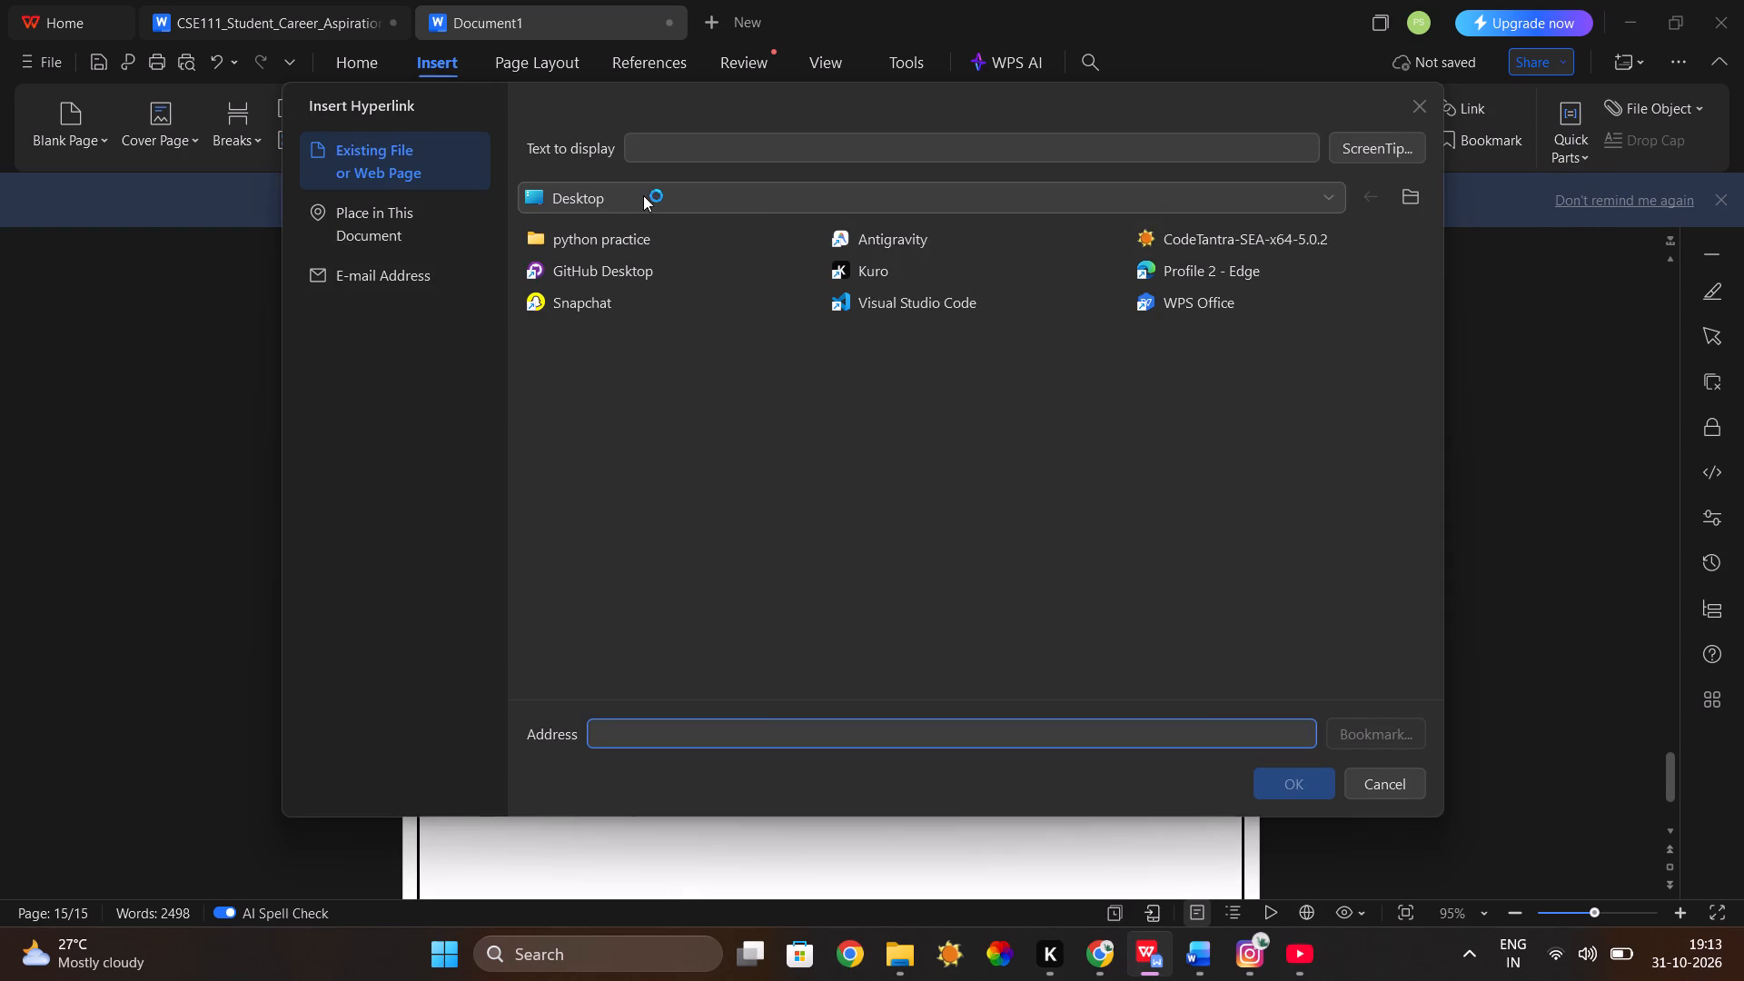
{"action": "left_click", "coordinate": [728, 151]}
{"action": "key", "text": "ctrl+v"}
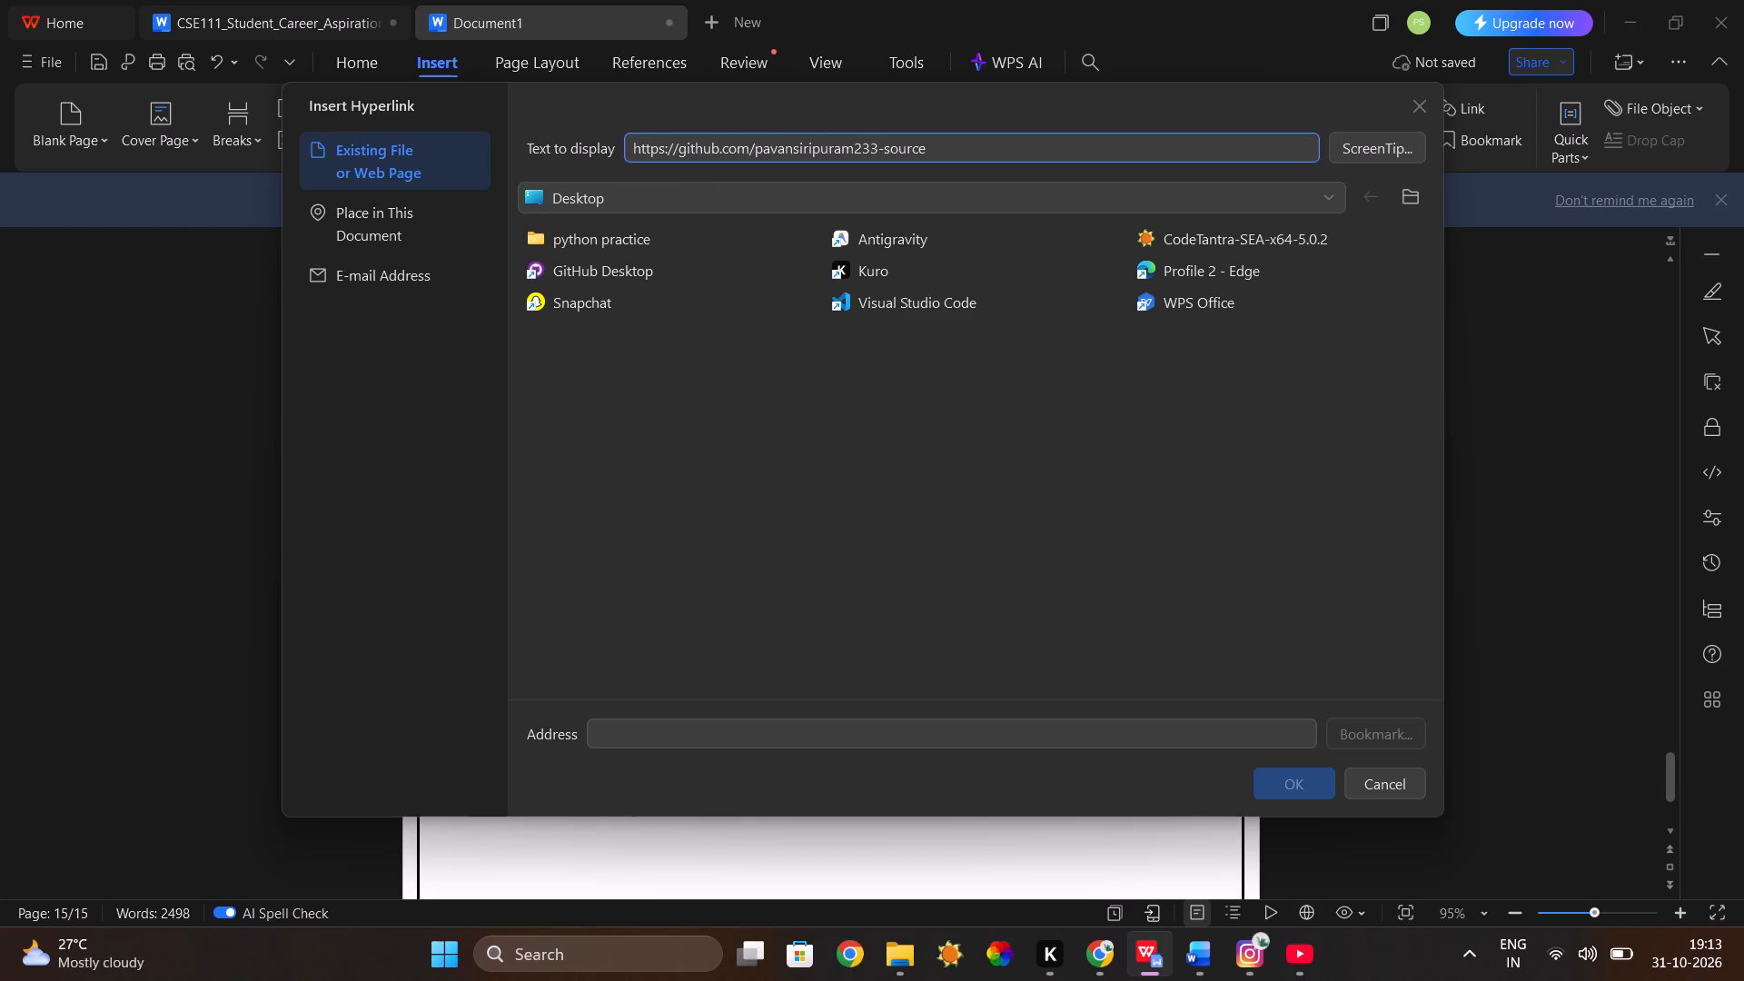
{"action": "left_click", "coordinate": [666, 732]}
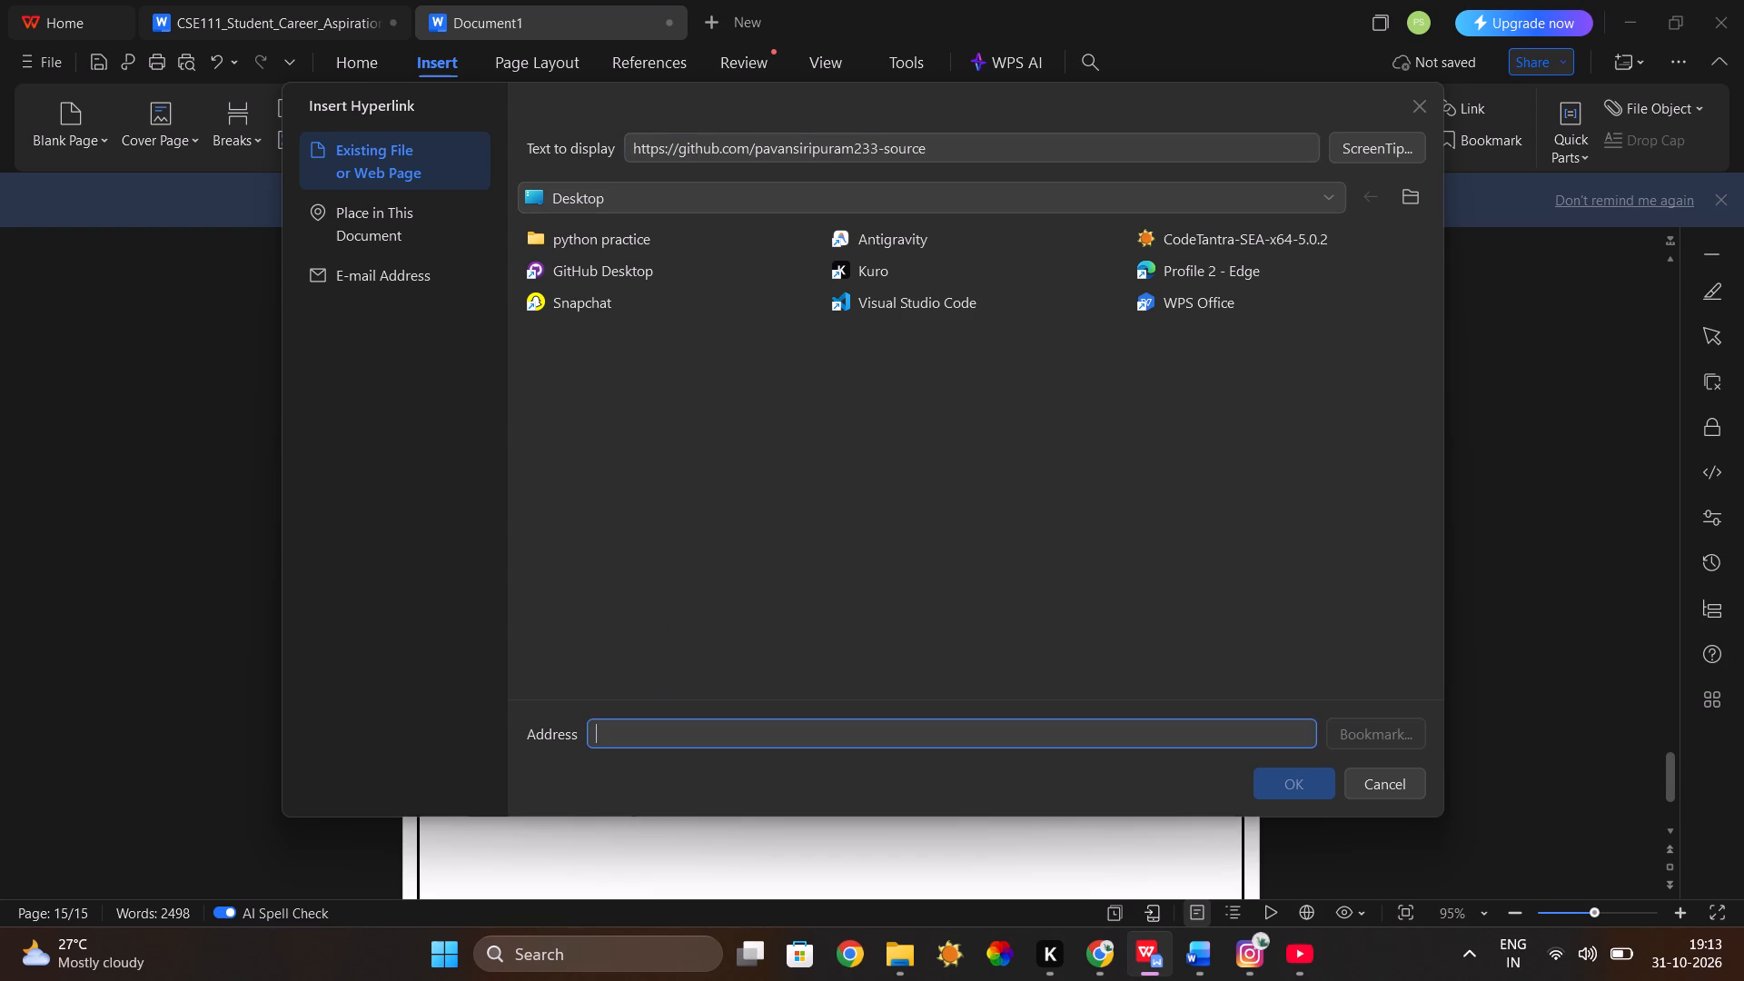
{"action": "key", "text": "ctrl+v"}
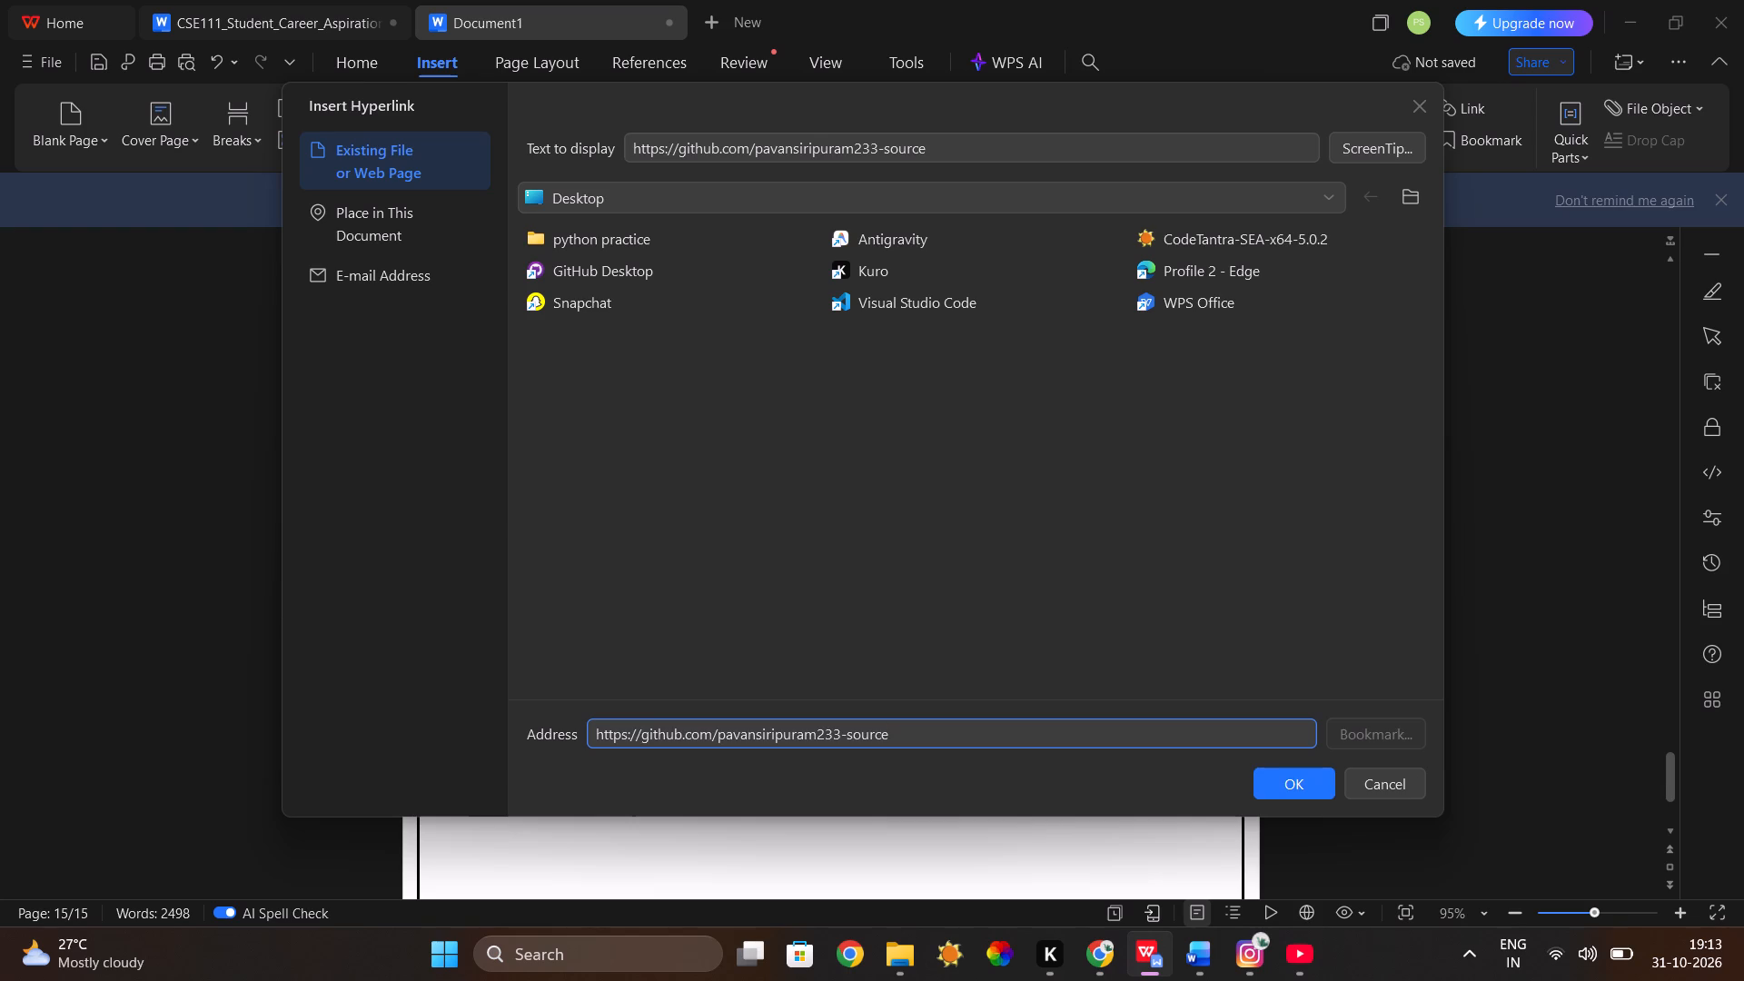
Replace the GitHub hyperlink's display text with "Pavan's github link" and insert the hyperlink below the table.
{"action": "left_click", "coordinate": [946, 143]}
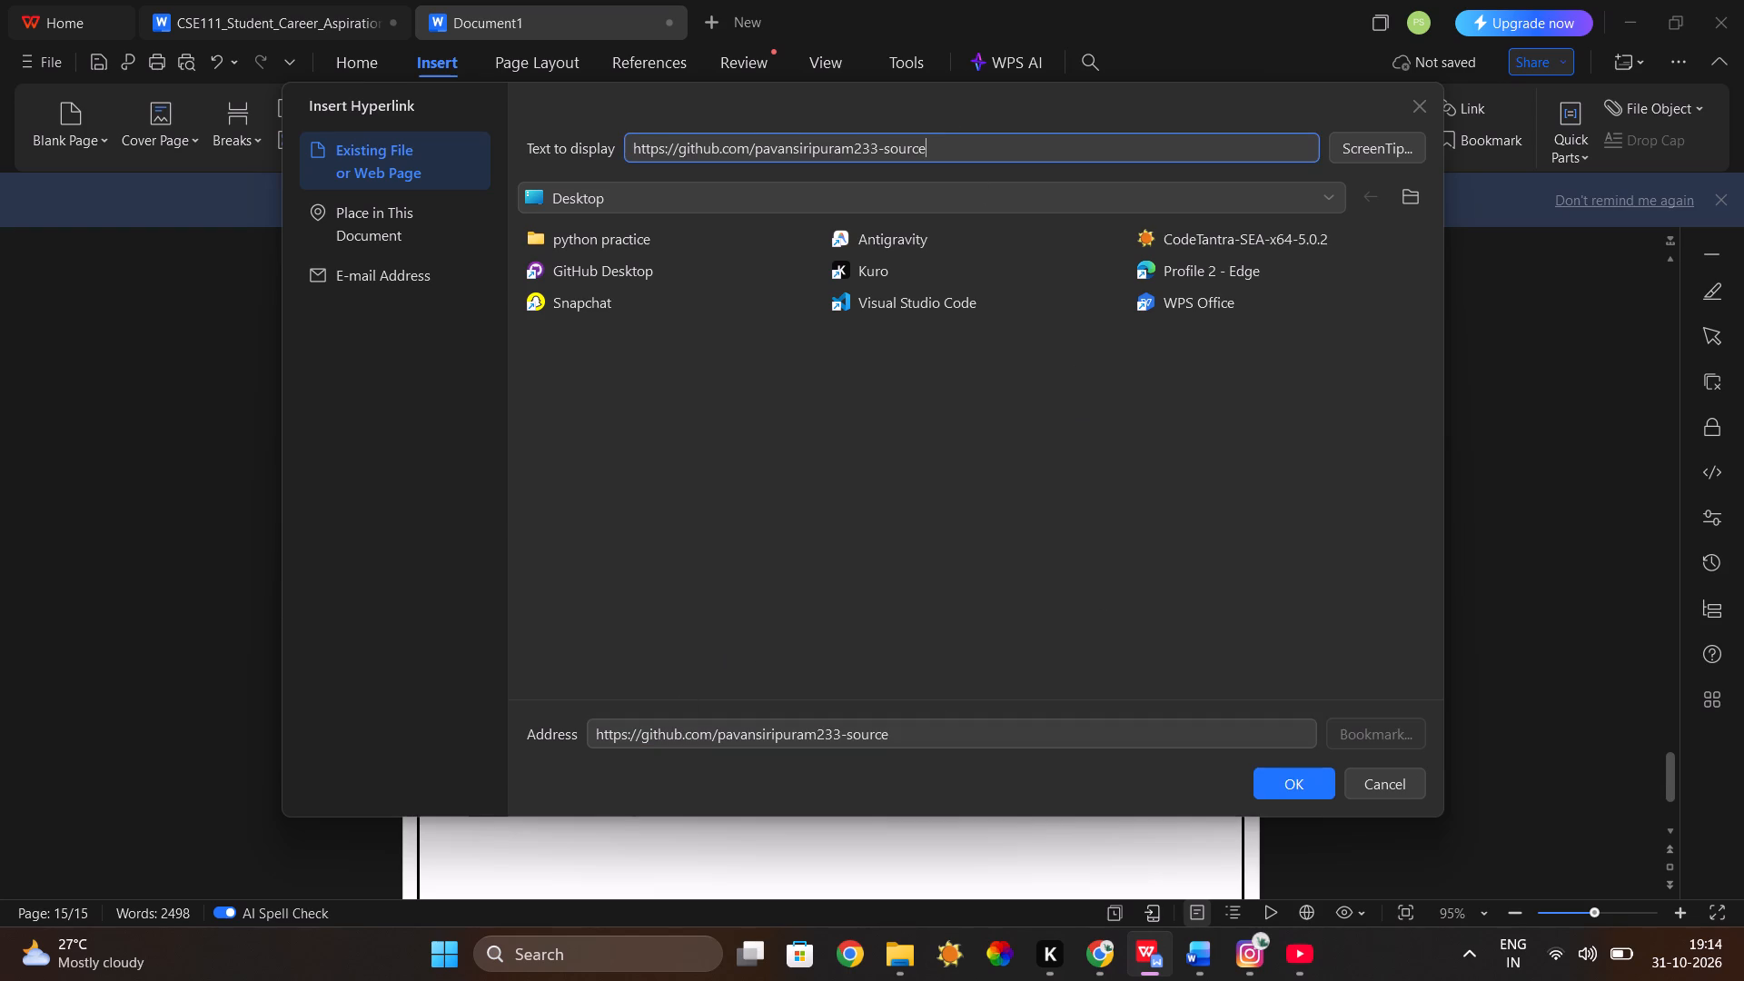
{"action": "key", "text": "BackSpace"}
{"action": "key", "text": "BackSpace"}
{"action": "key", "text": "BackSpace"}
{"action": "key", "text": "BackSpace"}
{"action": "key", "text": "BackSpace"}
{"action": "key", "text": "BackSpace"}
{"action": "key", "text": "BackSpace"}
{"action": "key", "text": "BackSpace"}
{"action": "key", "text": "BackSpace"}
{"action": "key", "text": "BackSpace"}
{"action": "key", "text": "BackSpace"}
{"action": "key", "text": "BackSpace"}
{"action": "key", "text": "BackSpace"}
{"action": "key", "text": "BackSpace"}
{"action": "key", "text": "BackSpace"}
{"action": "key", "text": "BackSpace"}
{"action": "key", "text": "BackSpace"}
{"action": "key", "text": "BackSpace"}
{"action": "key", "text": "BackSpace"}
{"action": "key", "text": "BackSpace"}
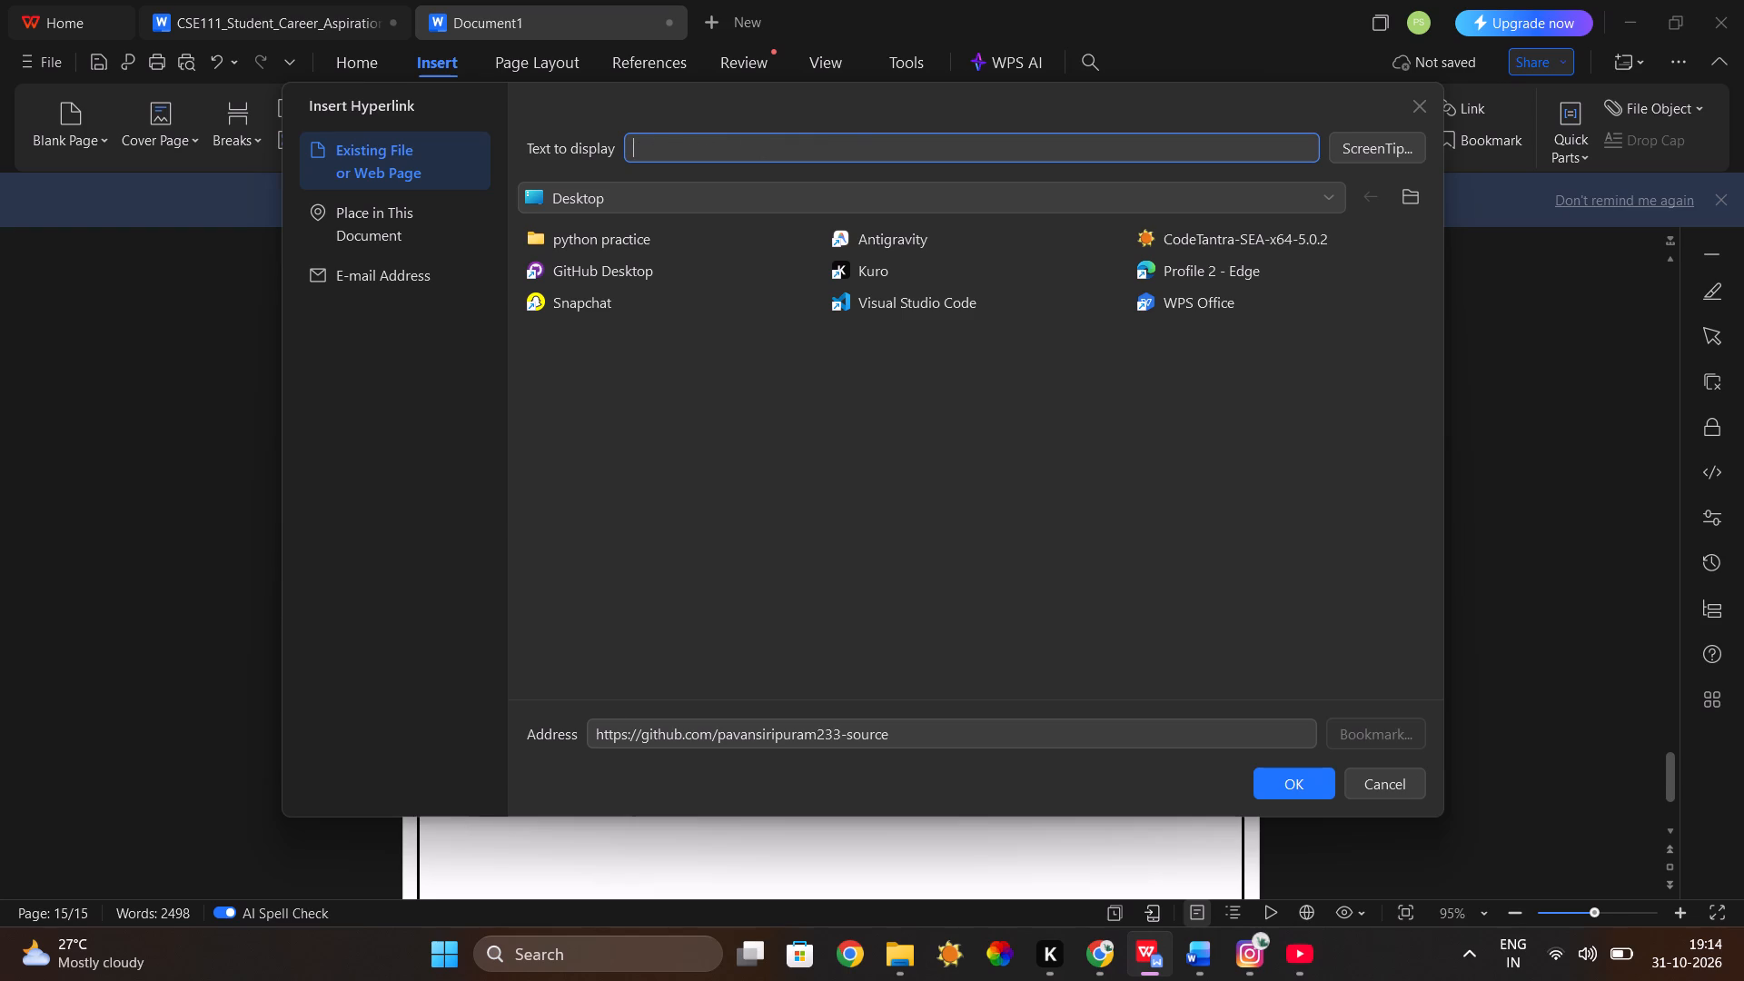
{"action": "type", "text": "github pavan link"}
{"action": "left_click", "coordinate": [713, 150]}
{"action": "key", "text": "BackSpace"}
{"action": "key", "text": "BackSpace"}
{"action": "key", "text": "BackSpace"}
{"action": "key", "text": "BackSpace"}
{"action": "key", "text": "BackSpace"}
{"action": "key", "text": "BackSpace"}
{"action": "key", "text": "BackSpace"}
{"action": "key", "text": "BackSpace"}
{"action": "key", "text": "BackSpace"}
{"action": "key", "text": "BackSpace"}
{"action": "key", "text": "BackSpace"}
{"action": "key", "text": "BackSpace"}
{"action": "key", "text": "BackSpace"}
{"action": "key", "text": "BackSpace"}
{"action": "key", "text": "BackSpace"}
{"action": "type", "text": "Pavan"}
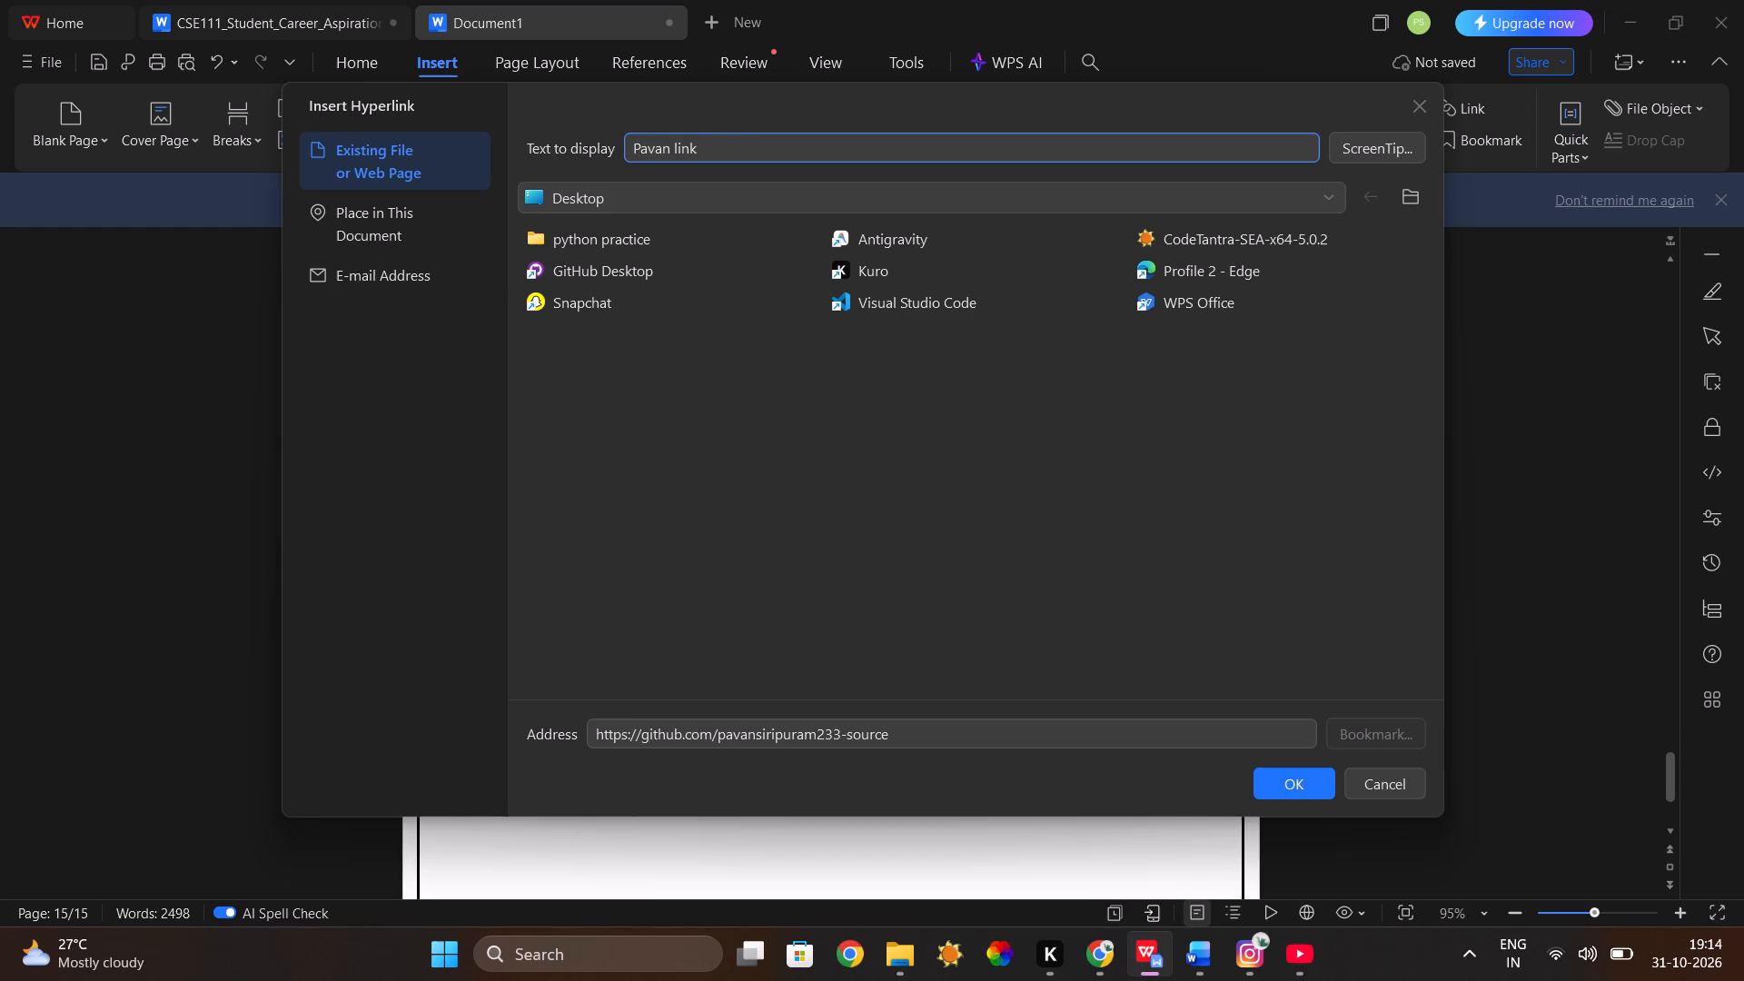
{"action": "type", "text": "'s"}
{"action": "key", "text": "space"}
{"action": "type", "text": "githun"}
{"action": "key", "text": "BackSpace"}
{"action": "key", "text": "b"}
{"action": "left_click", "coordinate": [1309, 788]}
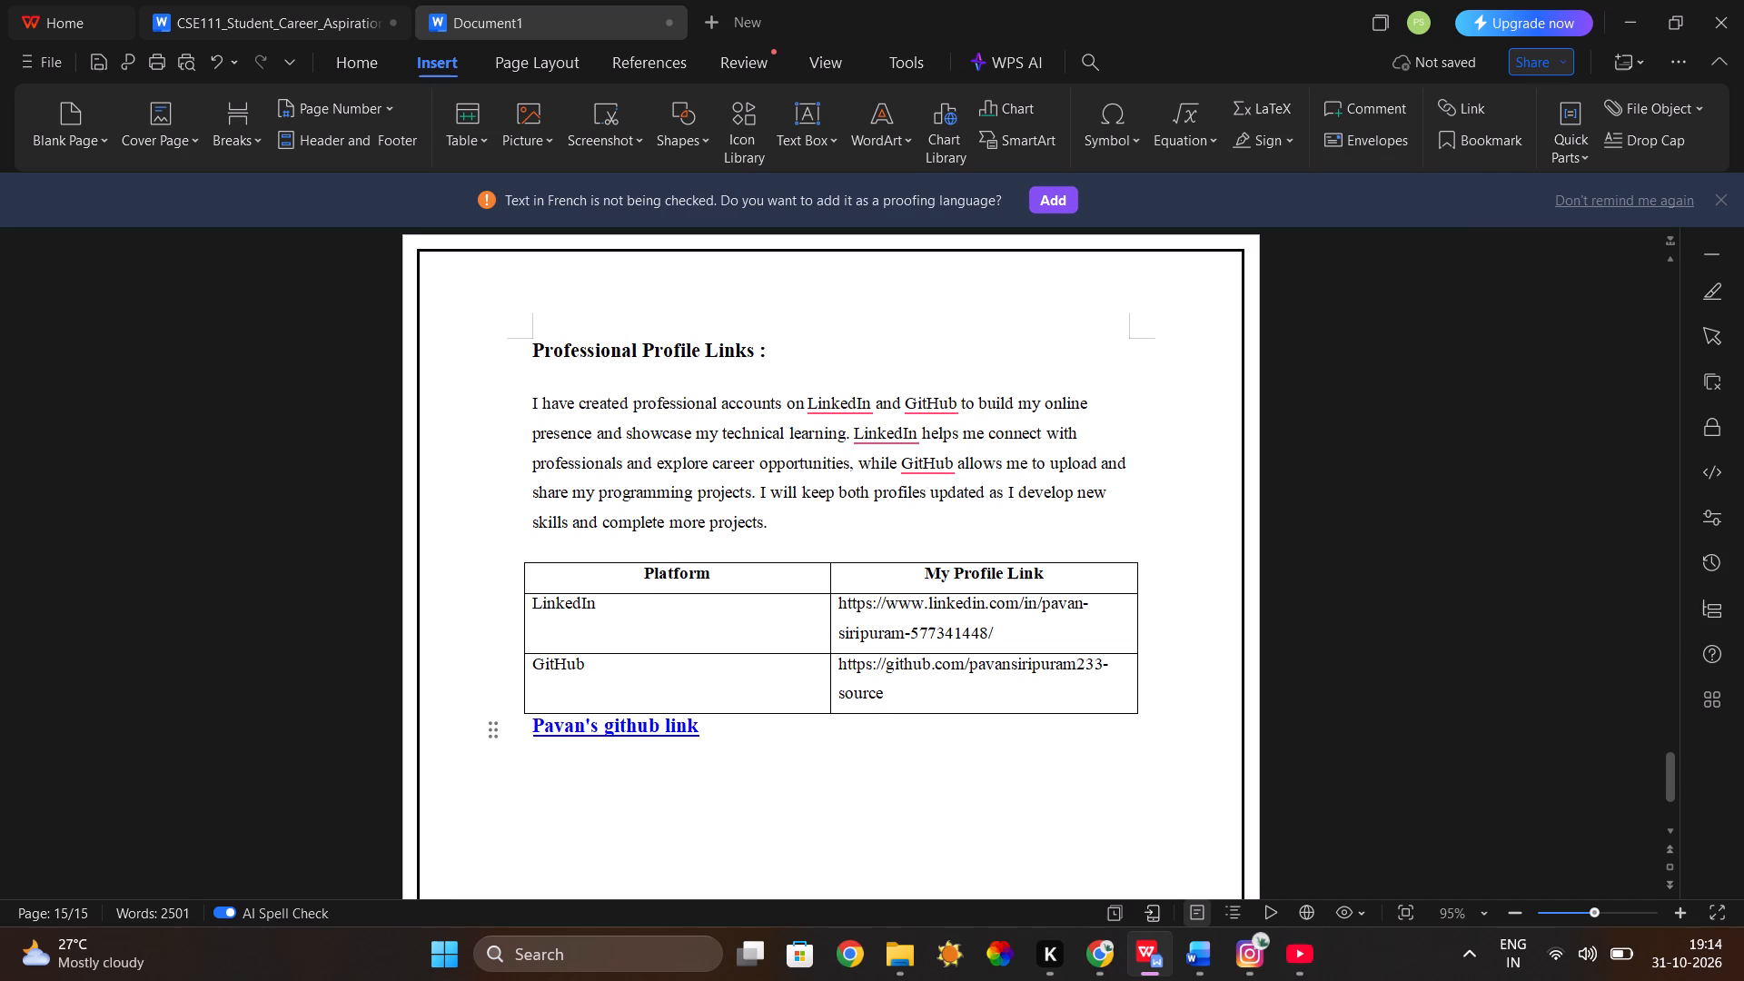
Move the "Pavan's github link" hyperlink from below the table into the LinkedIn row's "My Profile Link" cell, replacing the URL there.
{"action": "left_click_drag", "start_coordinate": [532, 726], "coordinate": [701, 730]}
{"action": "key", "text": "ctrl+c"}
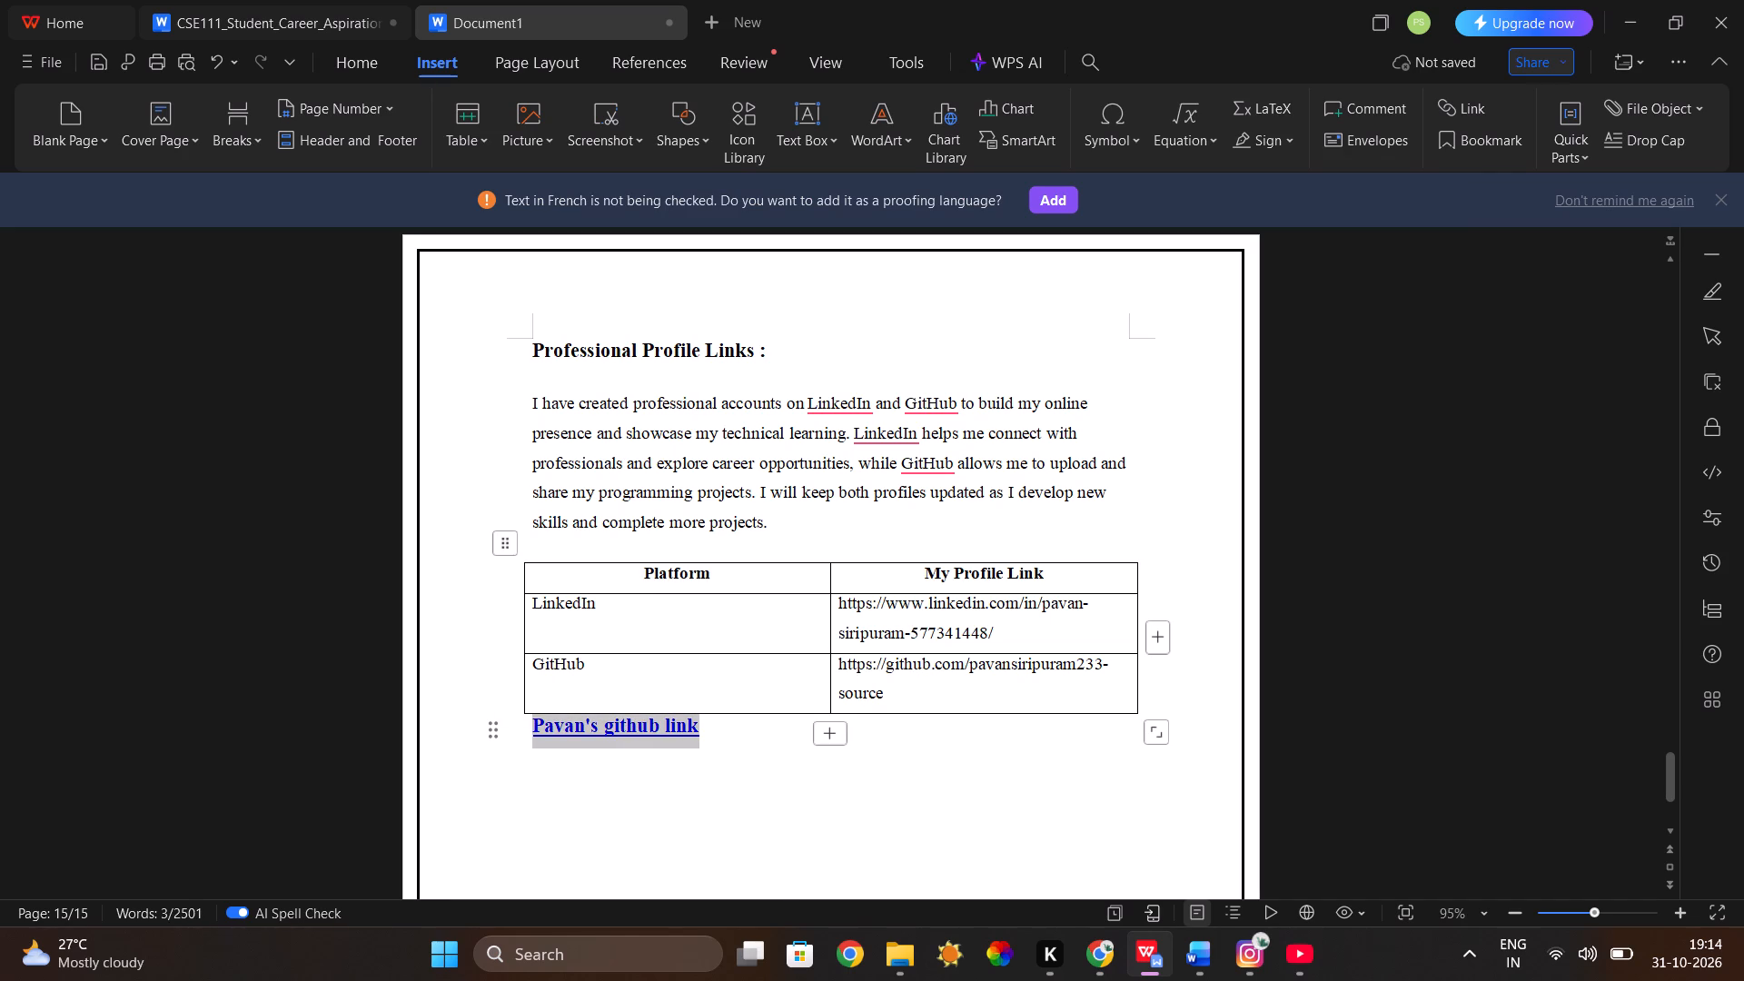
{"action": "double_click", "coordinate": [835, 602]}
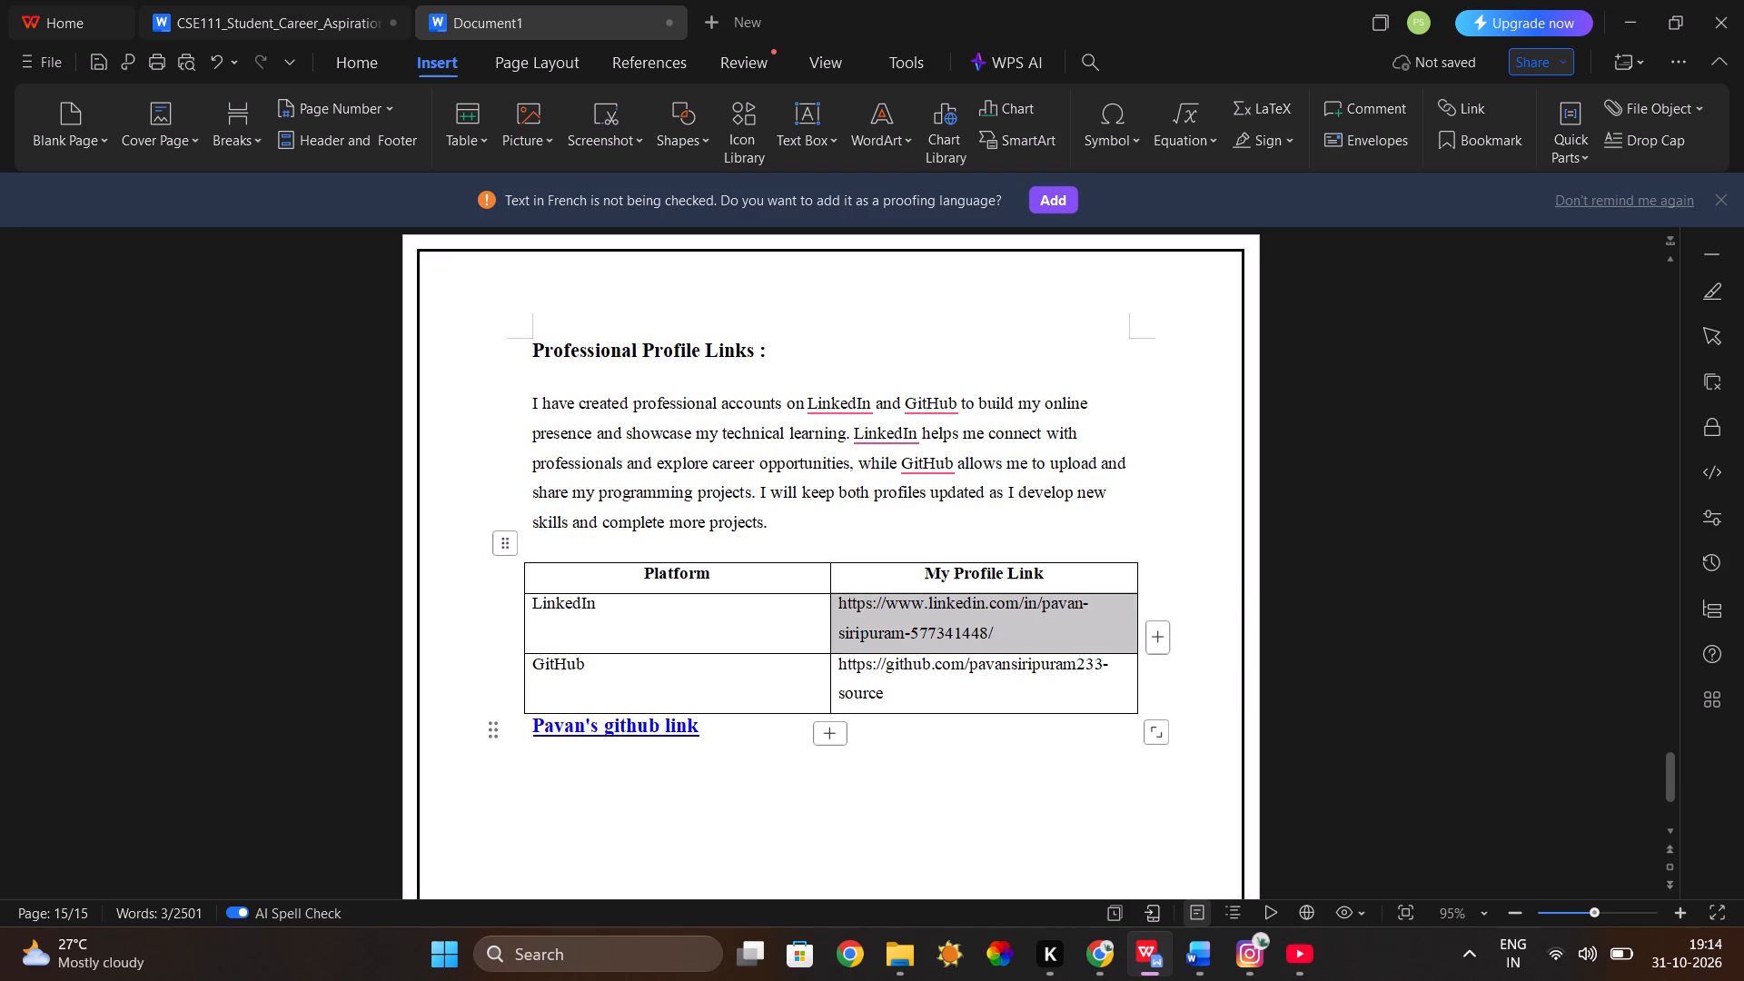
{"action": "left_click", "coordinate": [835, 602]}
{"action": "key", "text": "ctrl+v"}
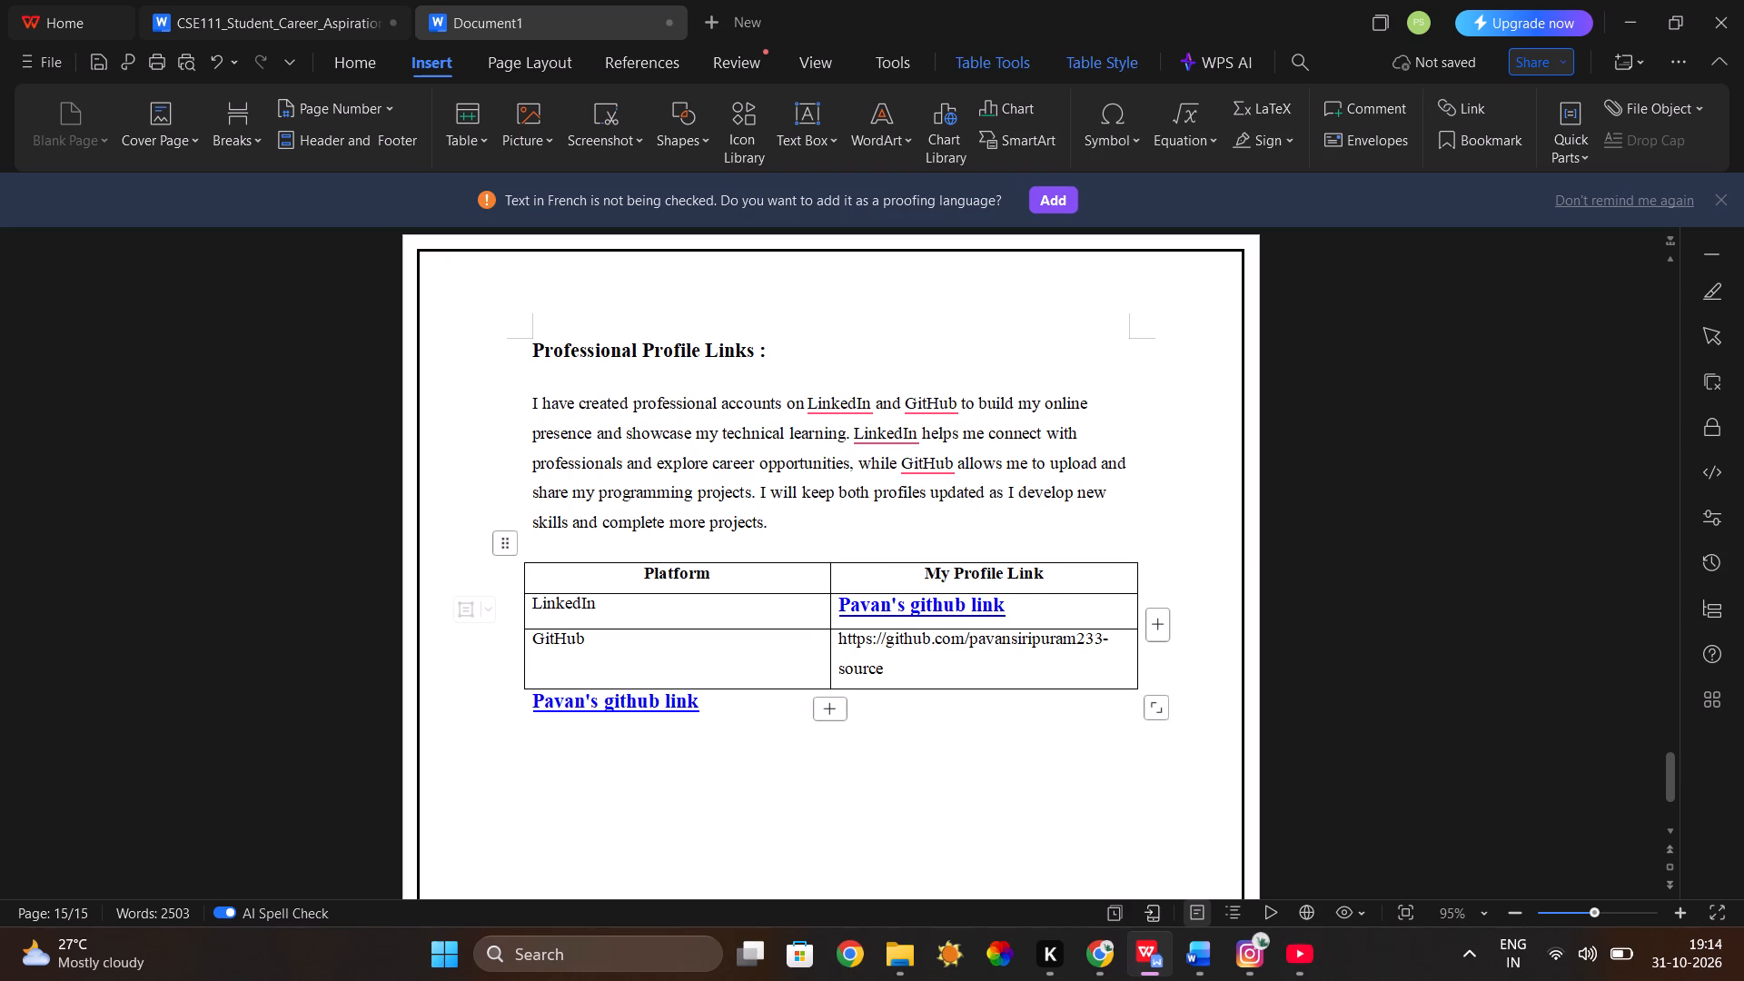
{"action": "left_click_drag", "start_coordinate": [699, 709], "coordinate": [504, 694]}
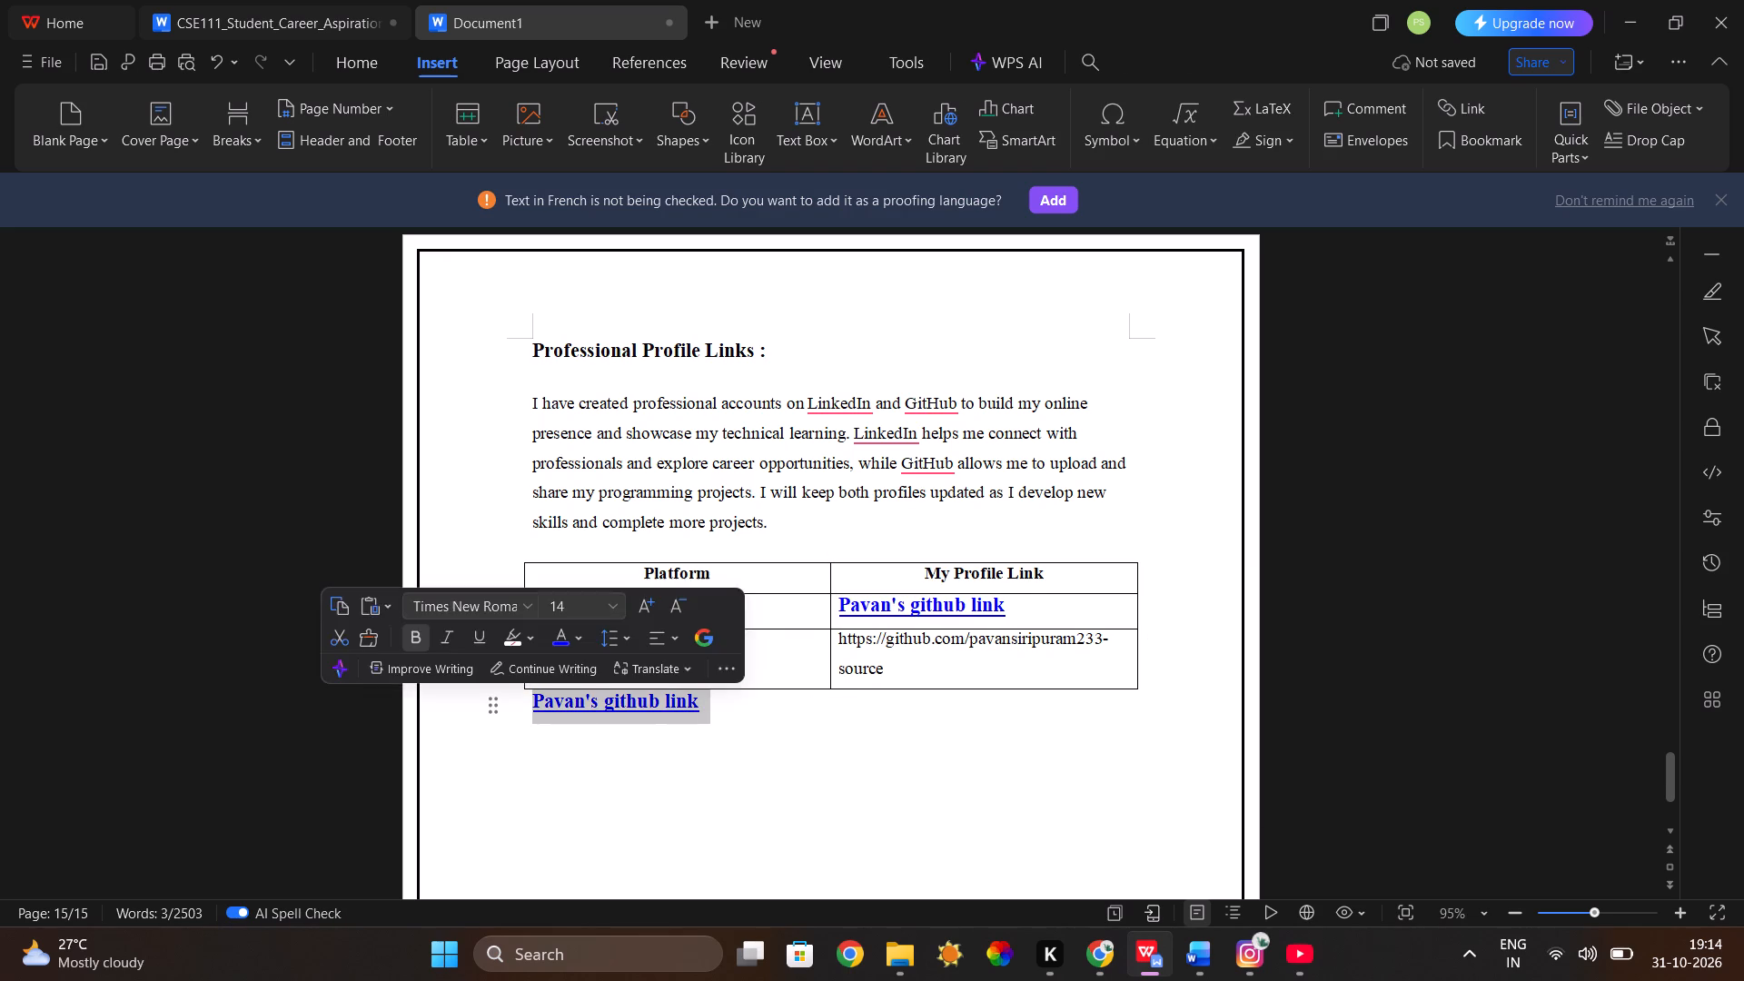
{"action": "key", "text": "BackSpace"}
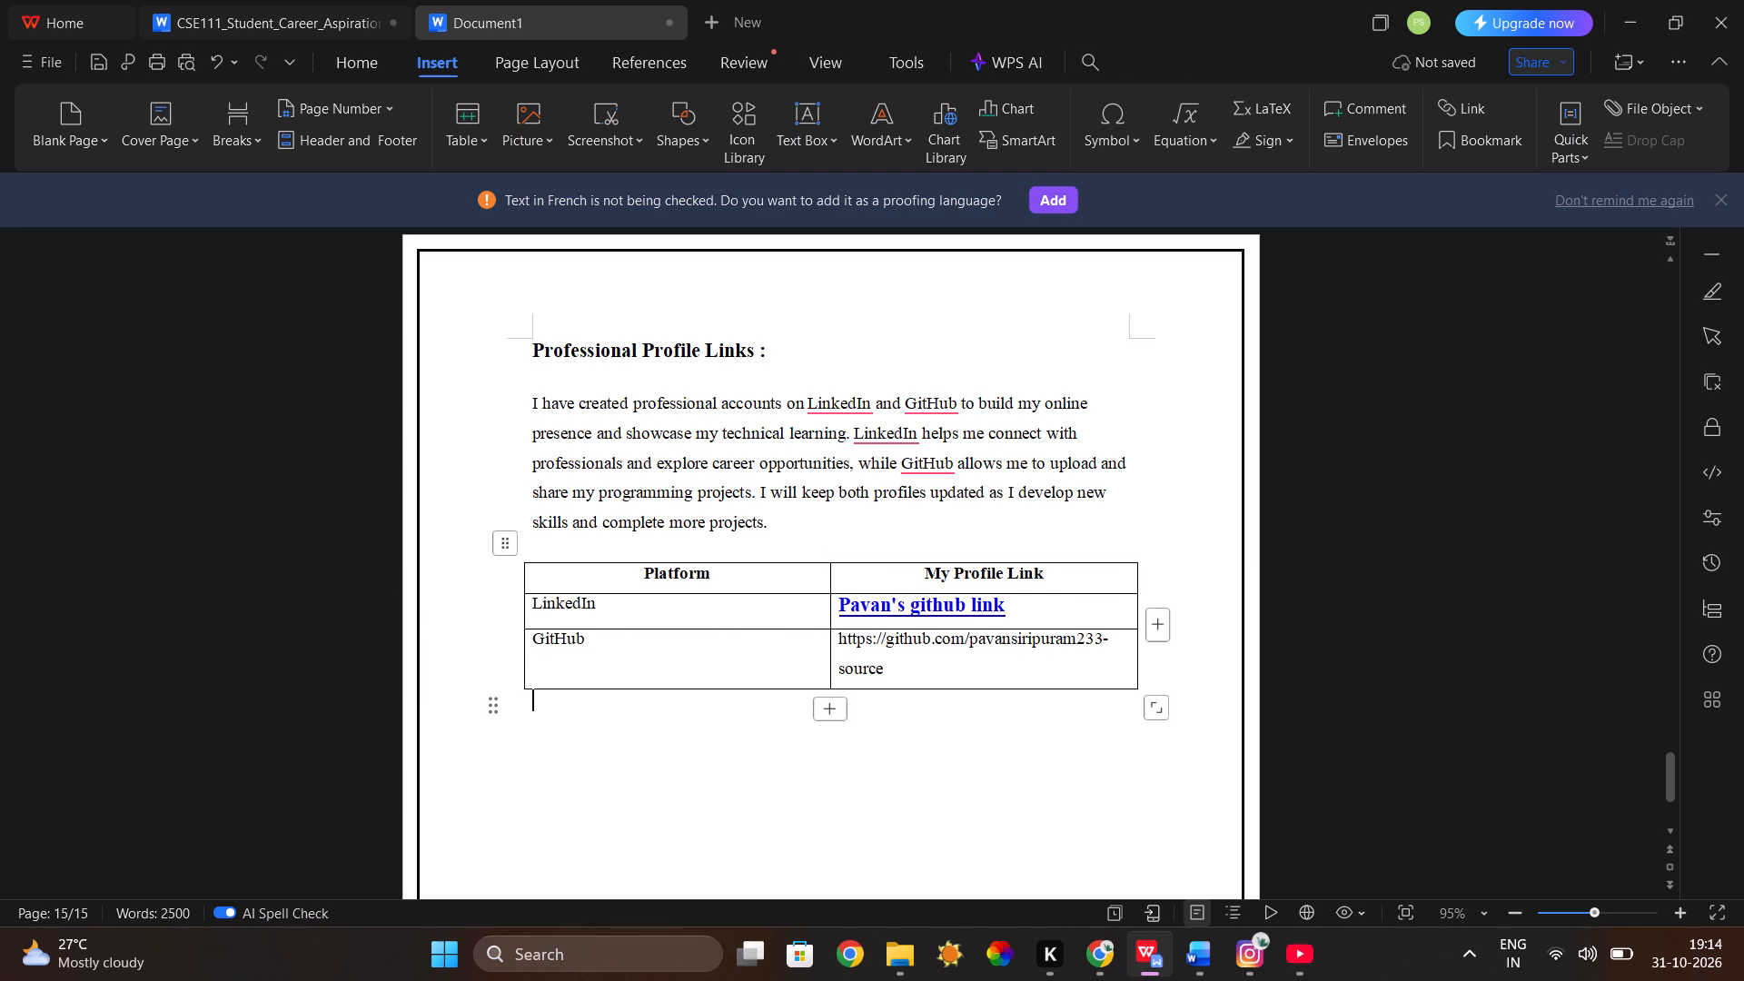
{"action": "left_click", "coordinate": [837, 642]}
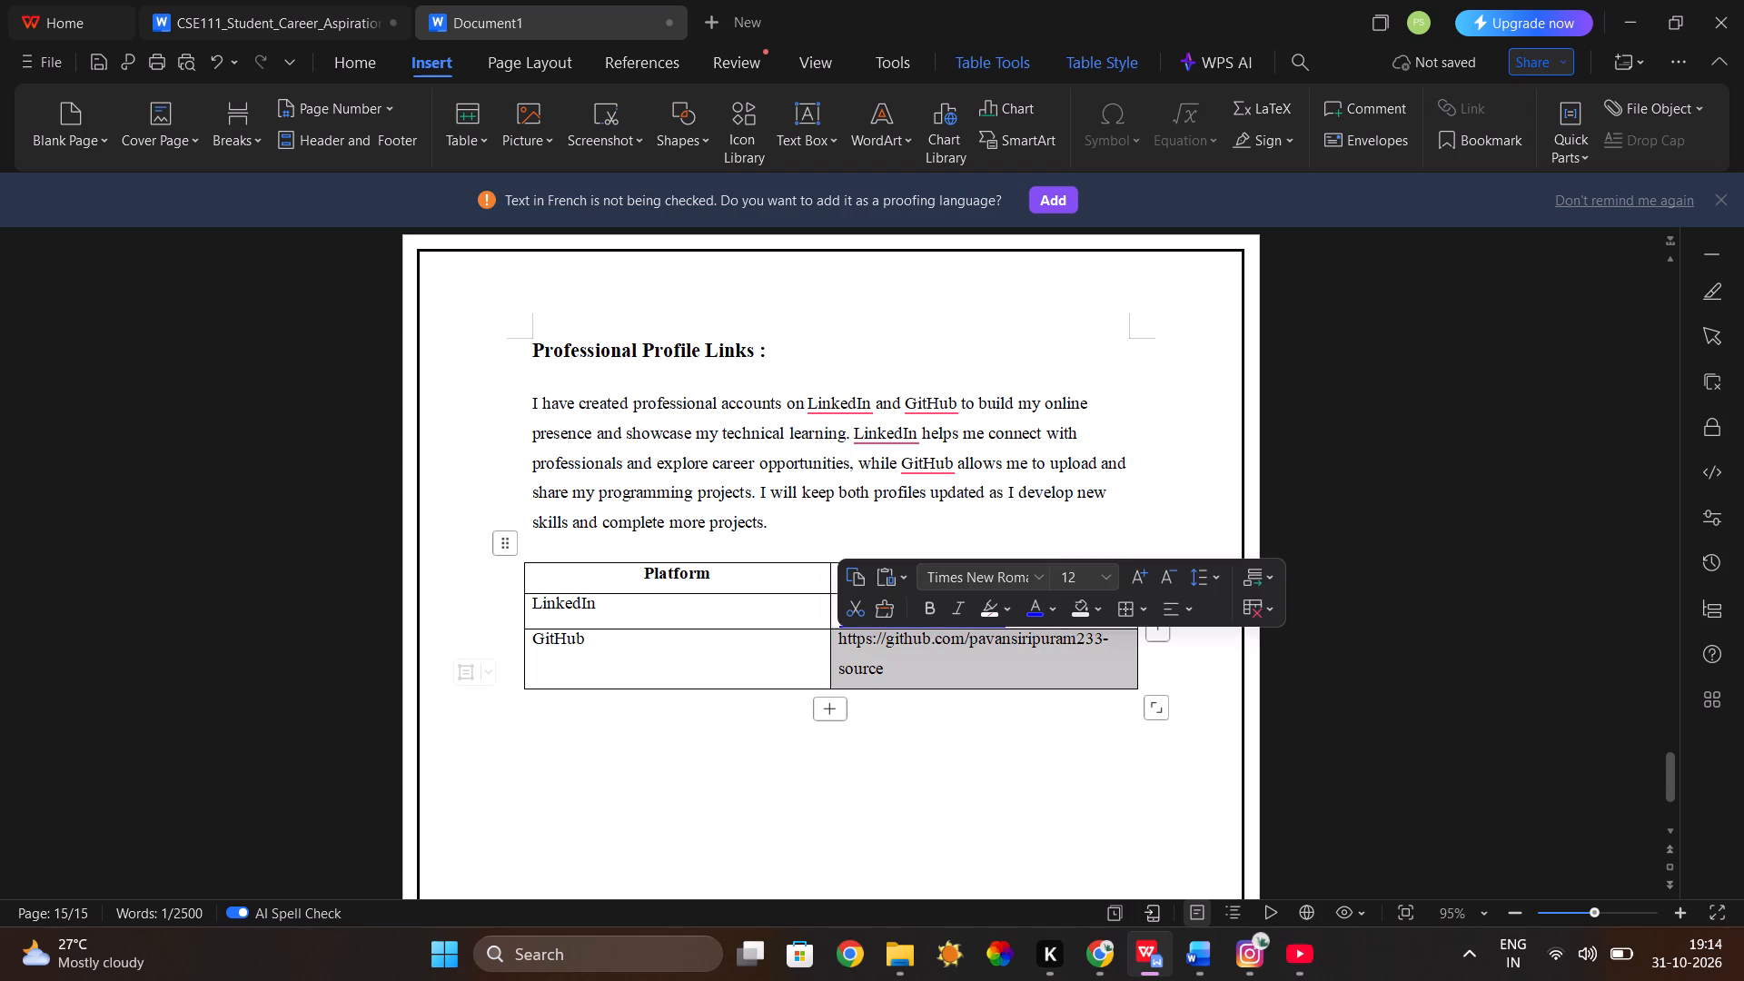
{"action": "left_click", "coordinate": [940, 788]}
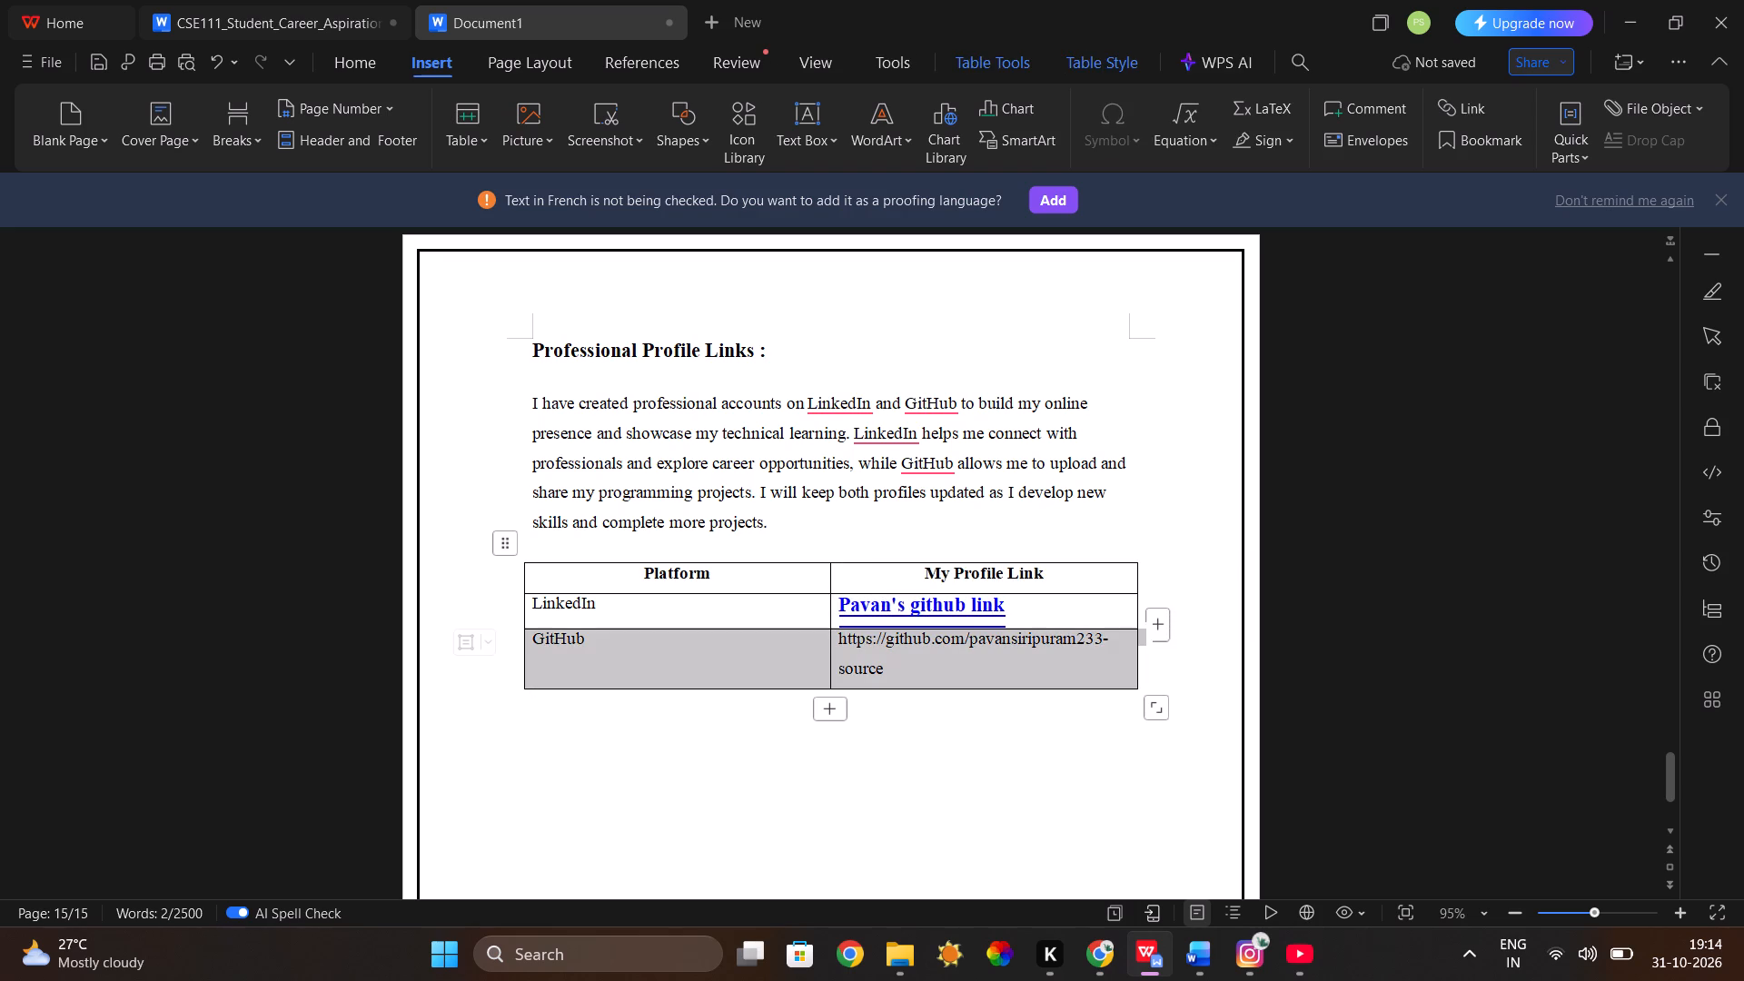
{"action": "left_click", "coordinate": [936, 786]}
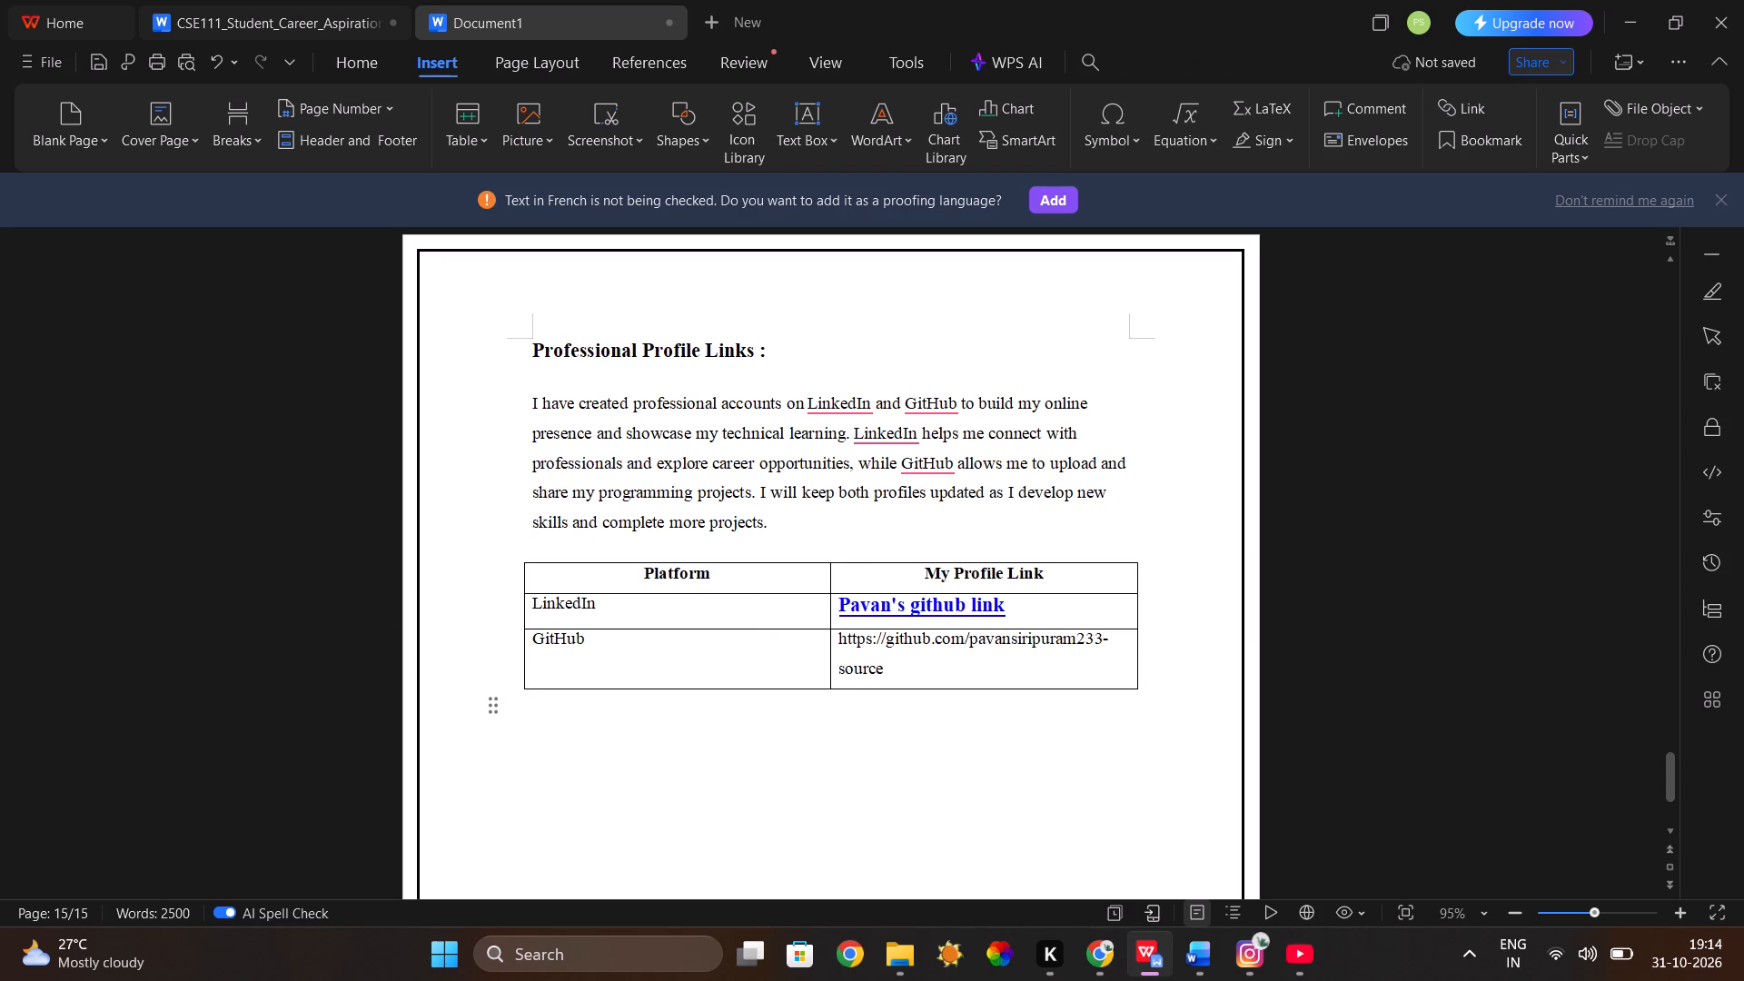
Open the "Pavan's github link" hyperlink in the table to check its destination, and return to the document.
{"action": "left_click", "coordinate": [928, 608], "text": "ctrl"}
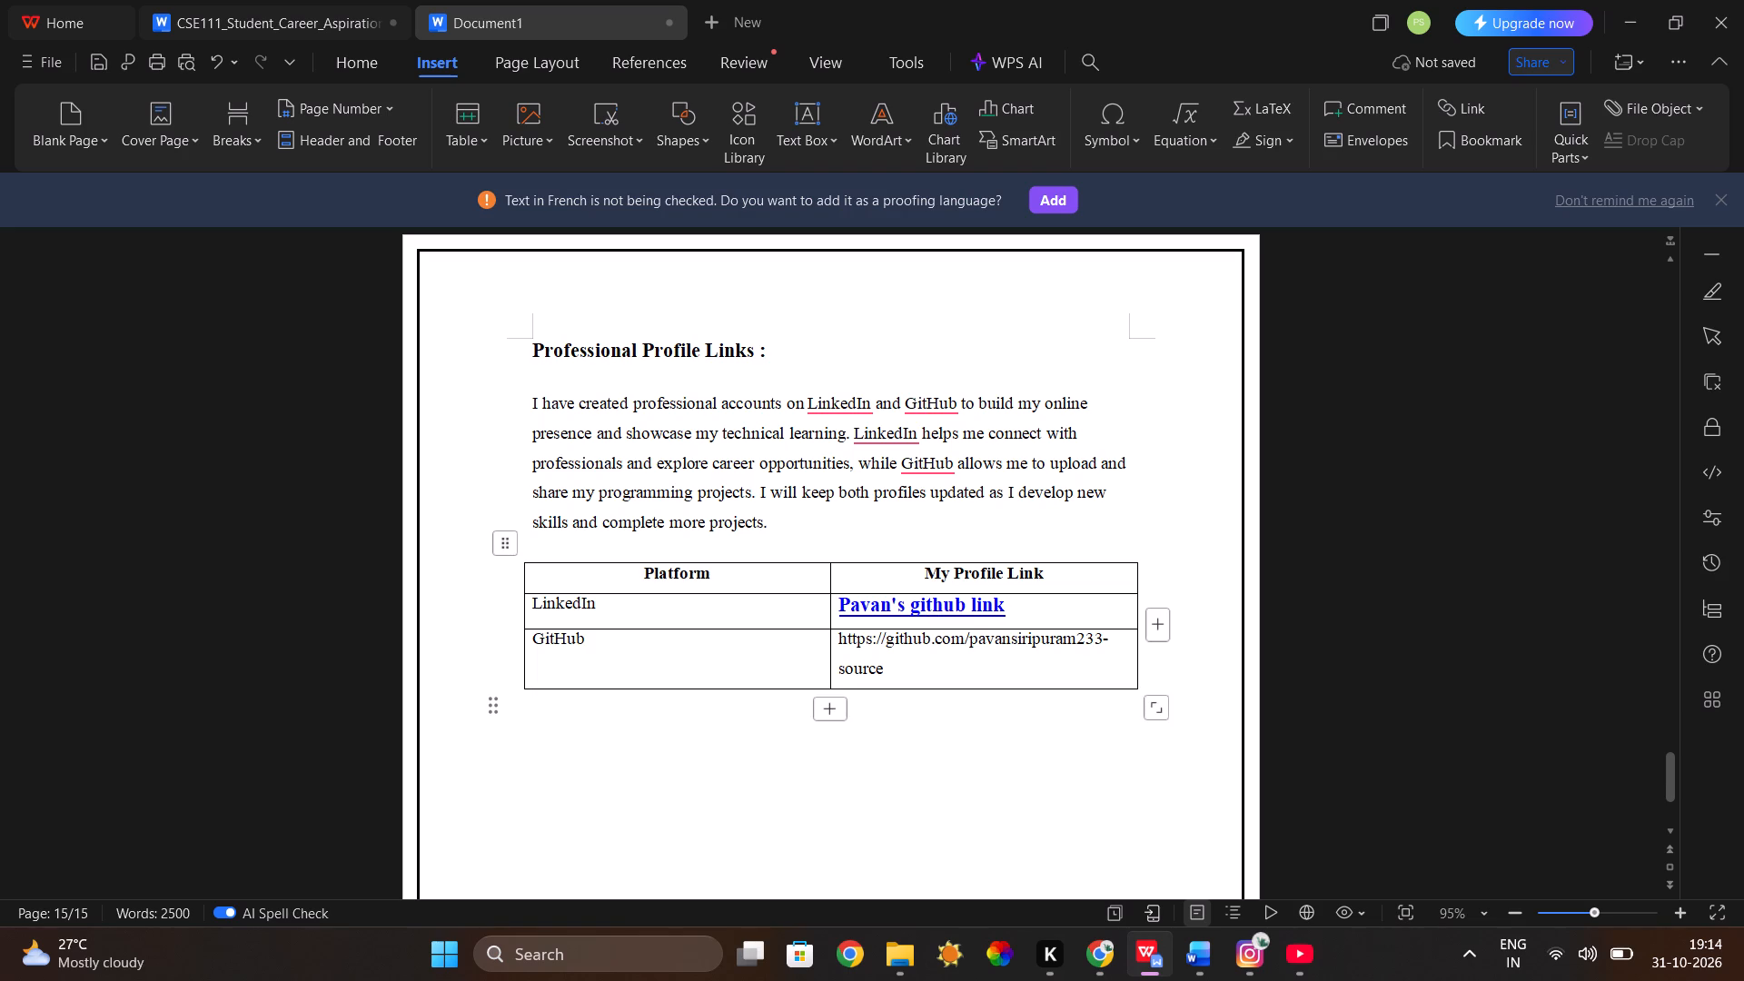
{"action": "left_click", "coordinate": [922, 604], "text": "ctrl"}
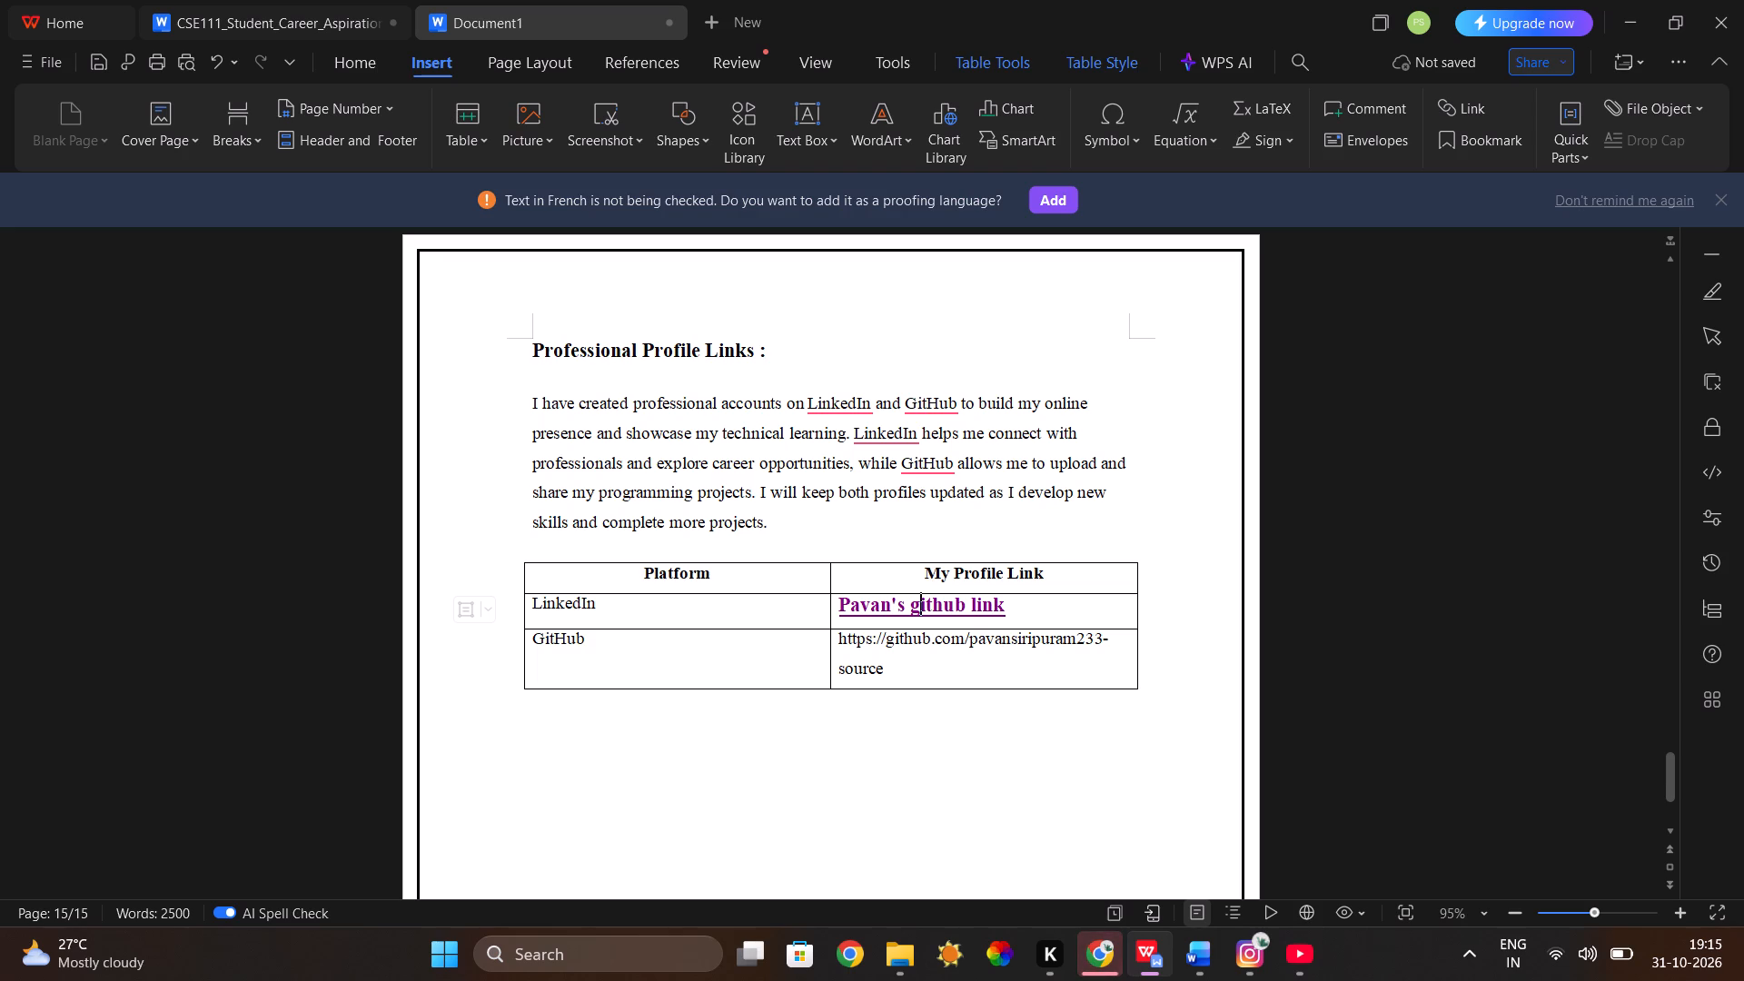
{"action": "left_click", "coordinate": [1088, 941]}
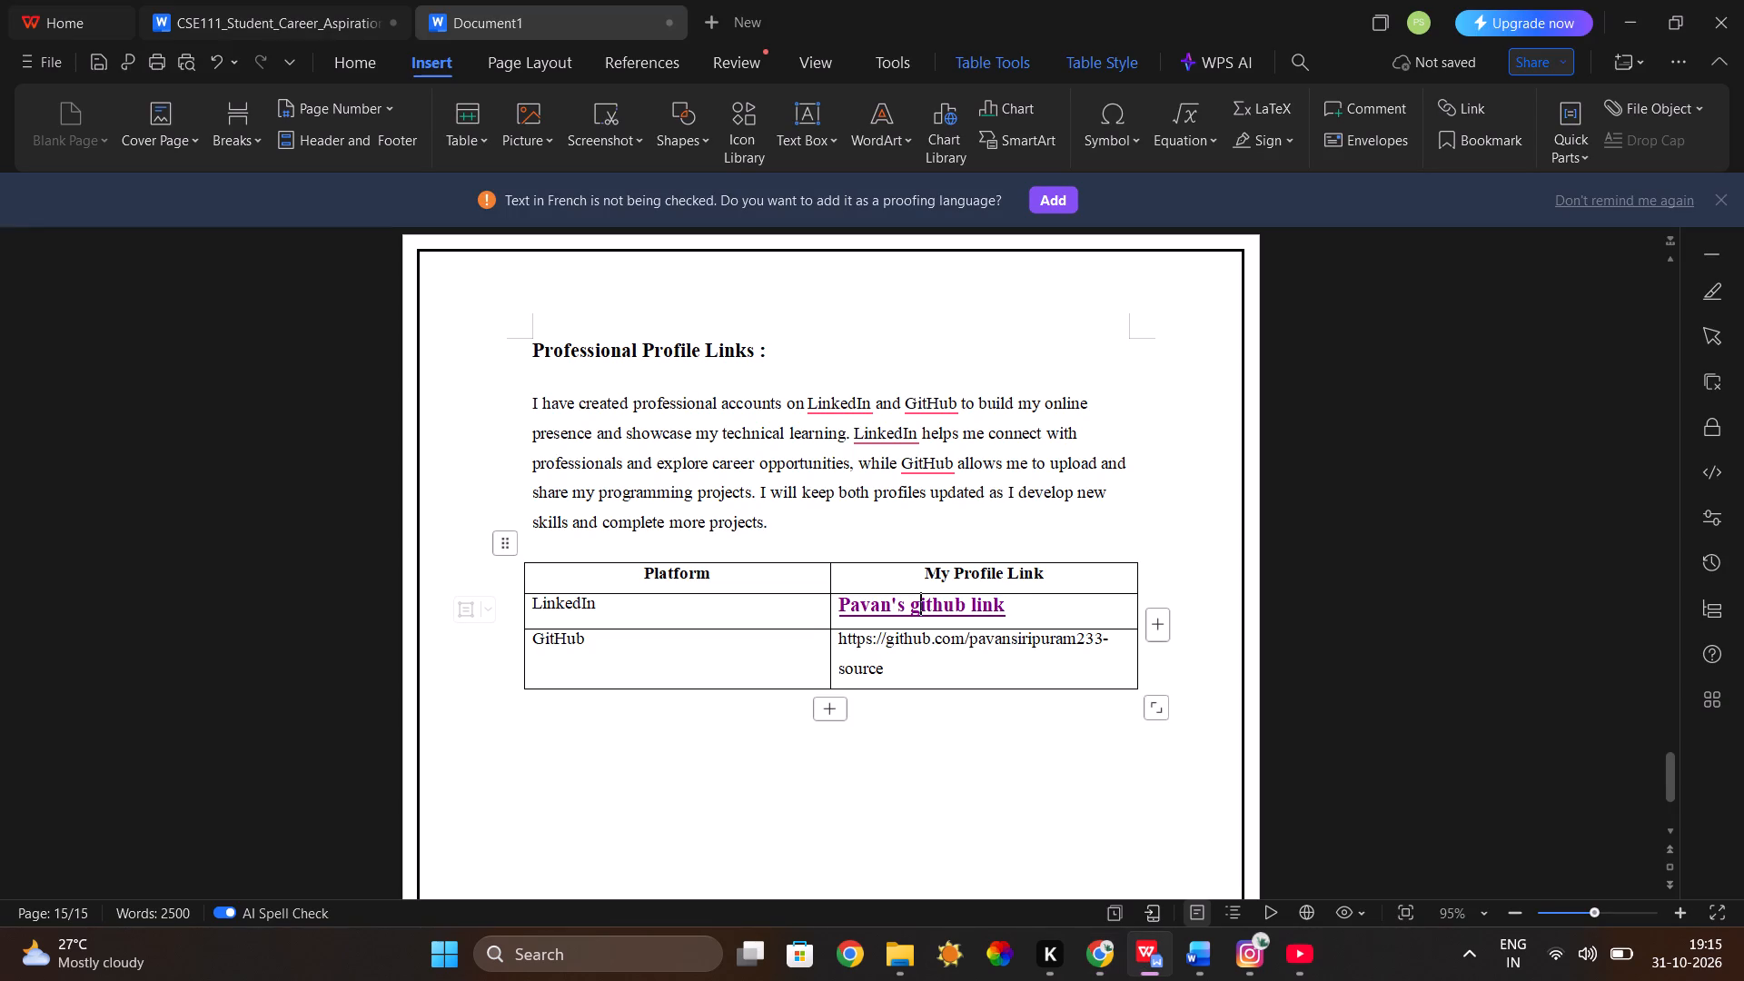
{"action": "left_click", "coordinate": [939, 614], "text": "ctrl"}
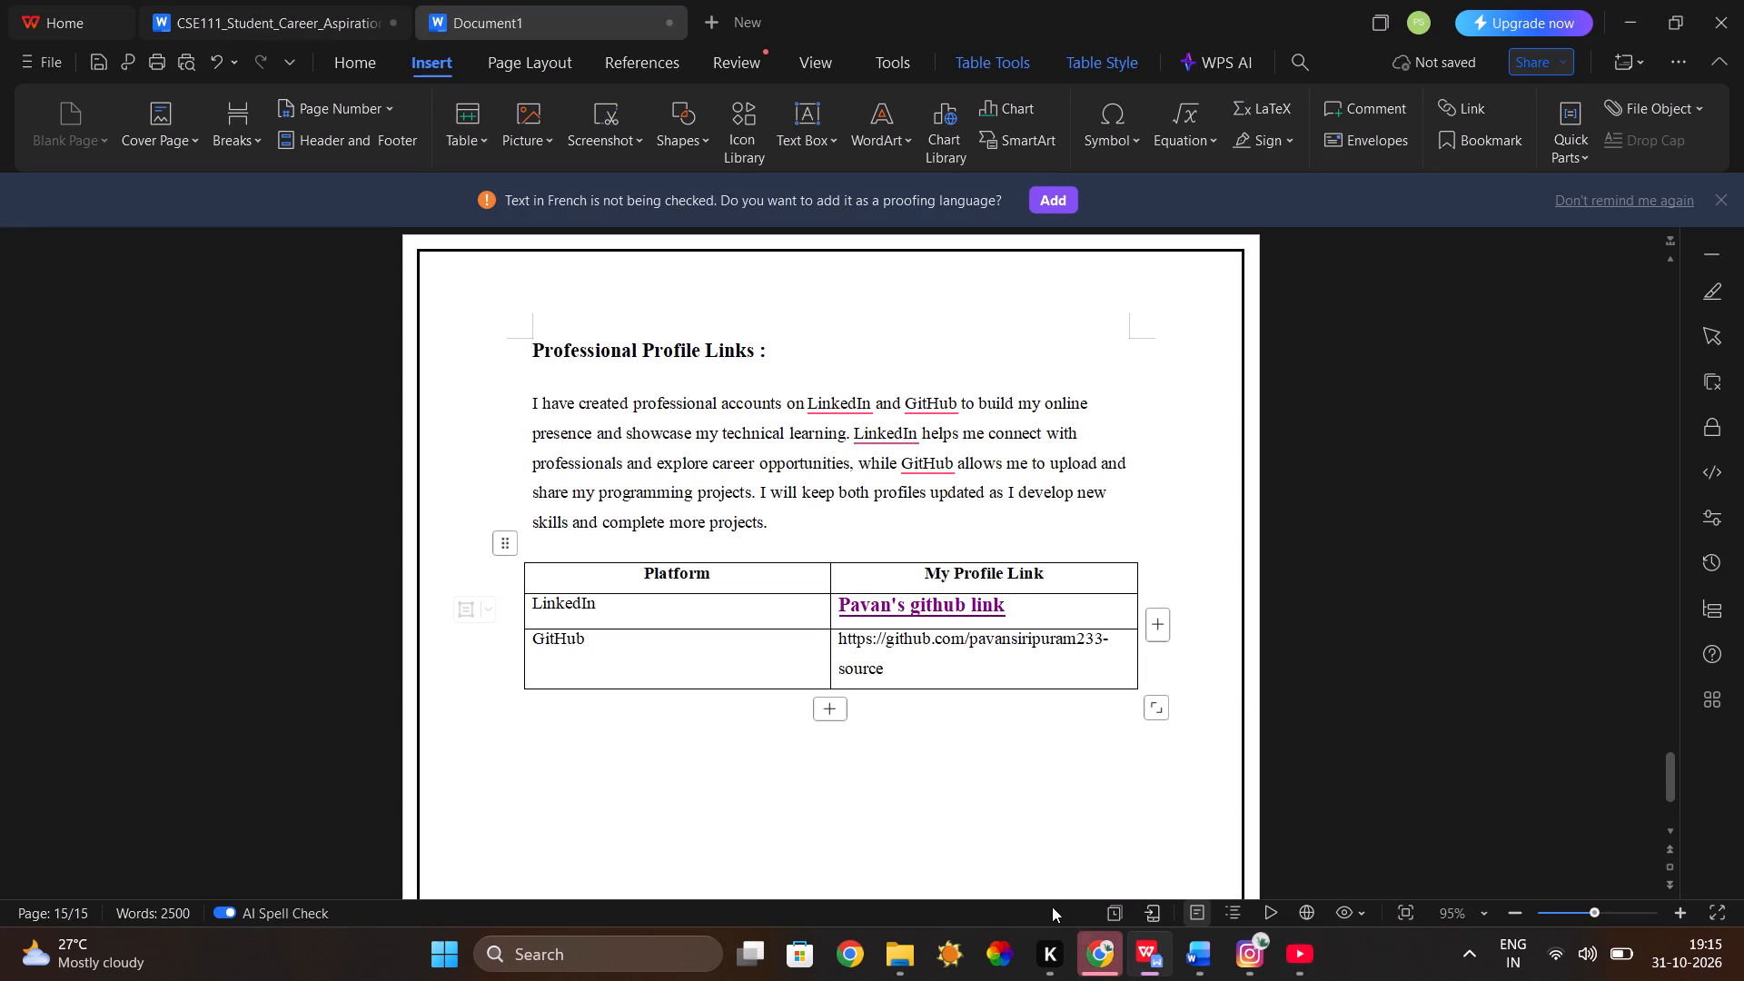
{"action": "left_click", "coordinate": [1102, 944]}
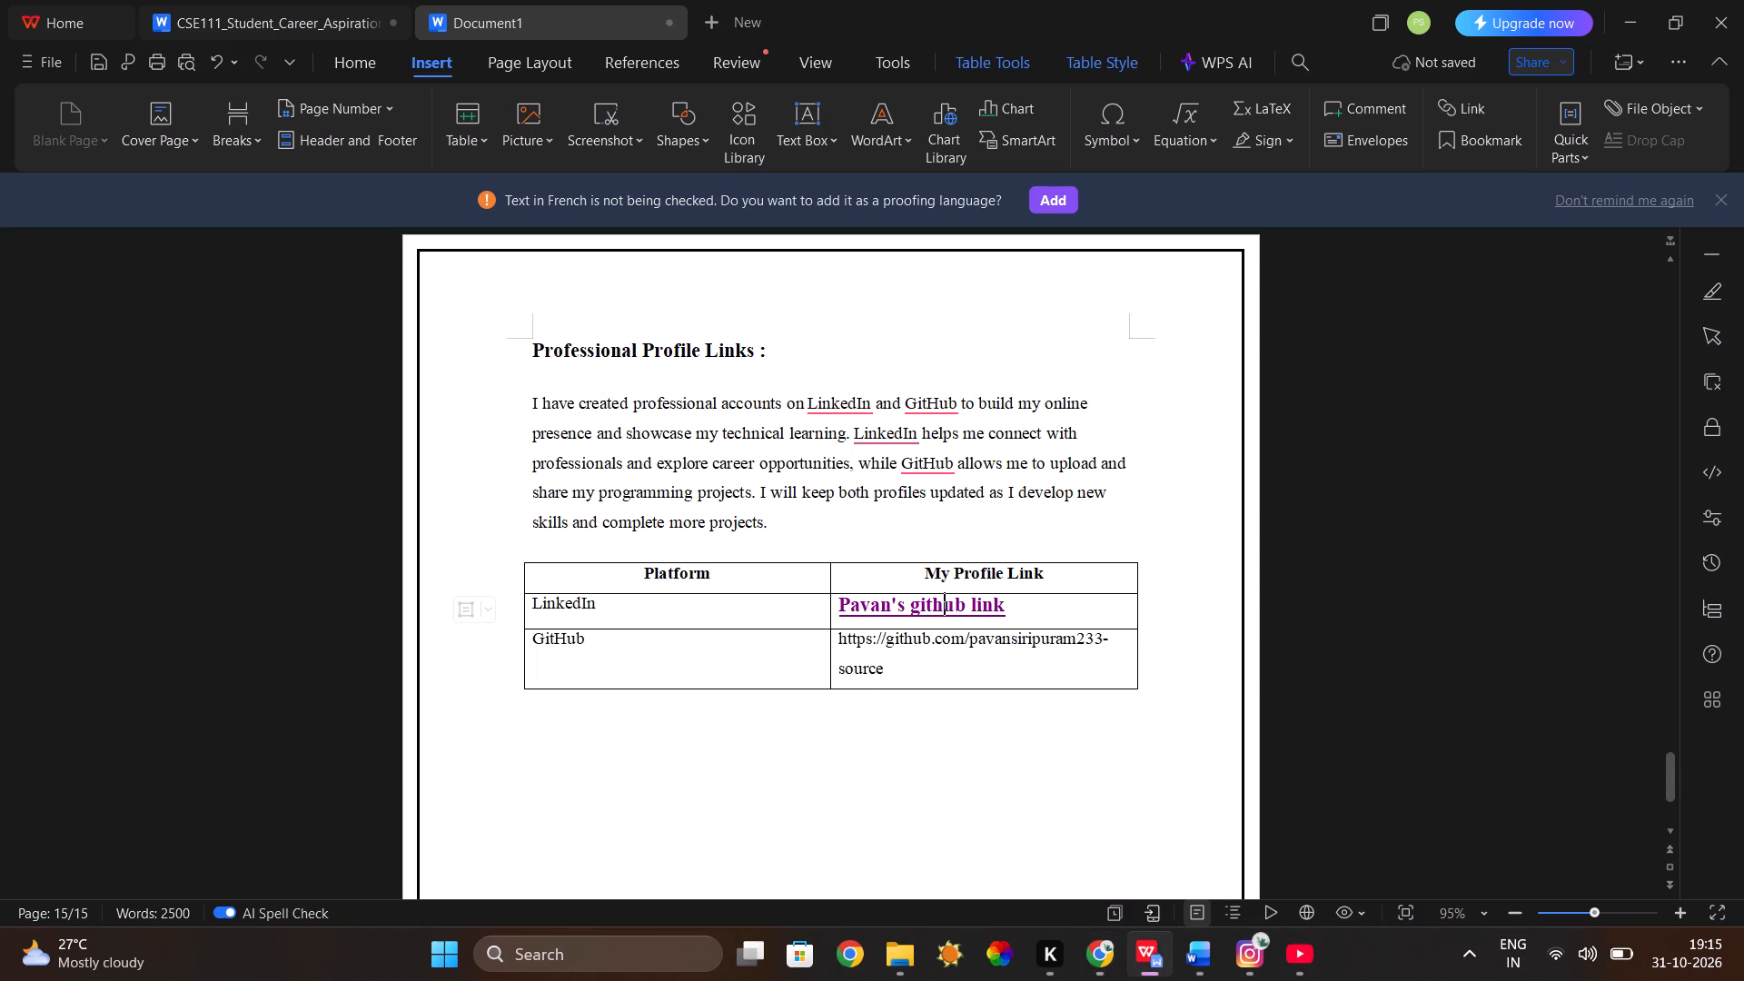
Cut the plain URL out of the GitHub row's "My Profile Link" cell.
{"action": "left_click", "coordinate": [837, 638]}
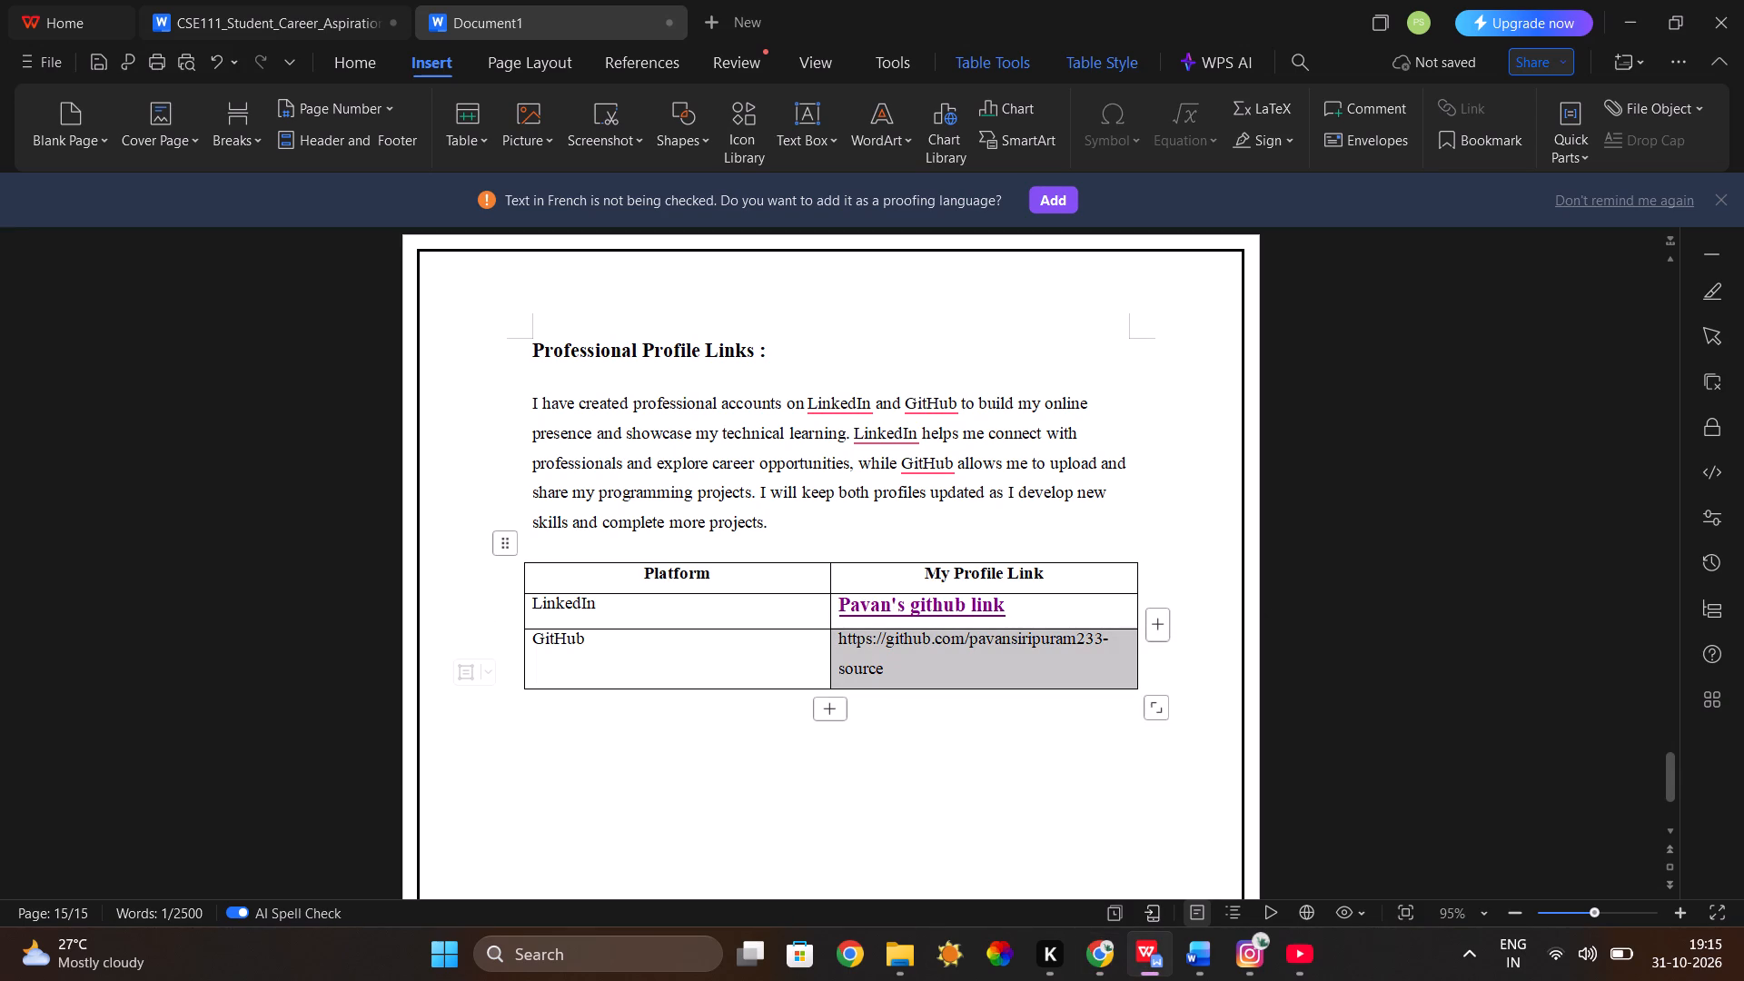
{"action": "key", "text": "ctrl+c"}
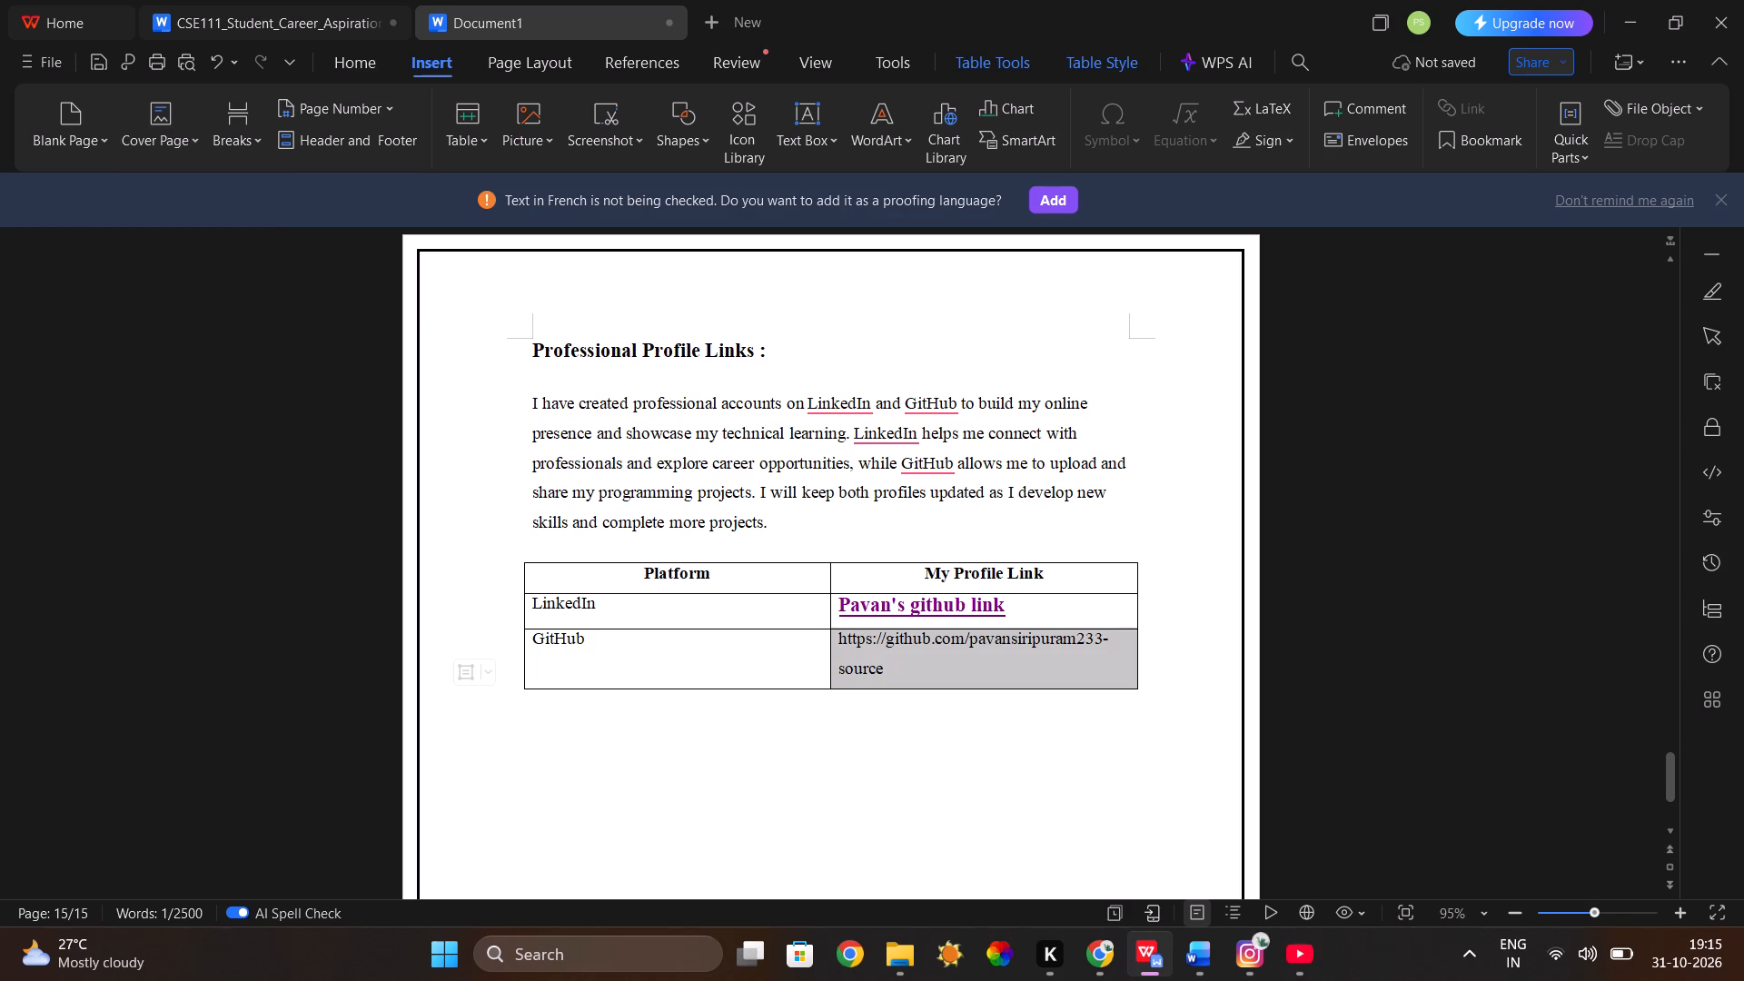
{"action": "key", "text": "BackSpace"}
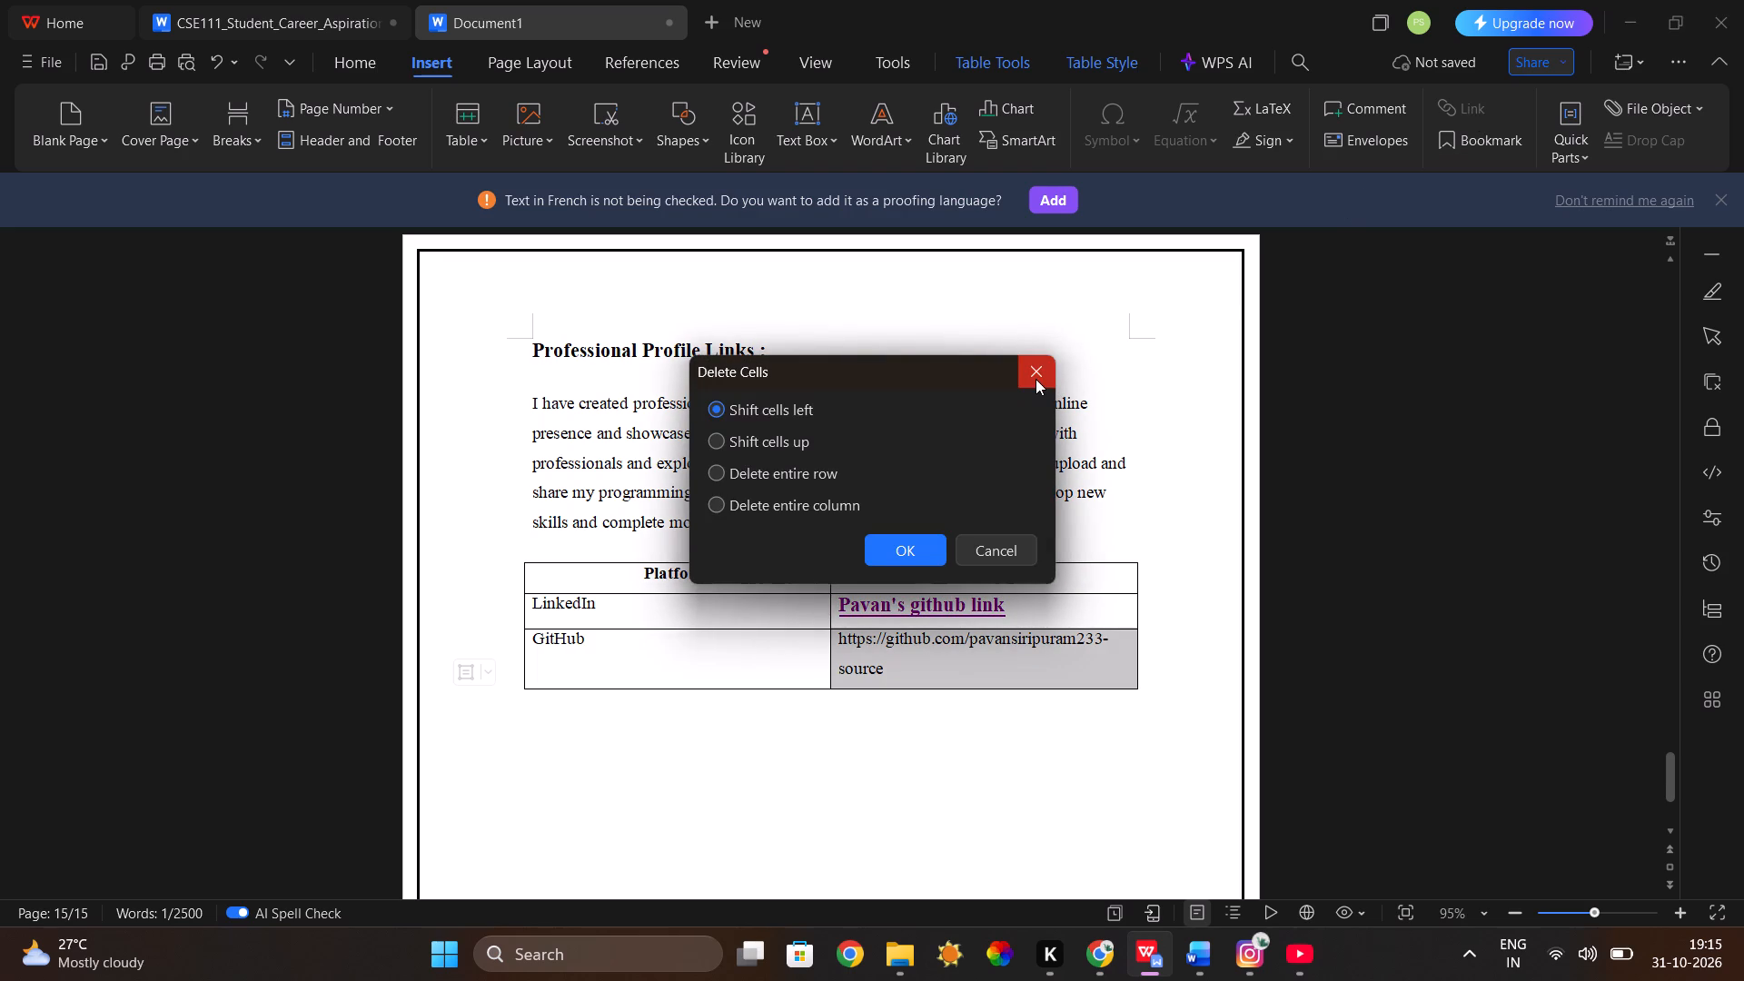
{"action": "left_click", "coordinate": [1033, 373]}
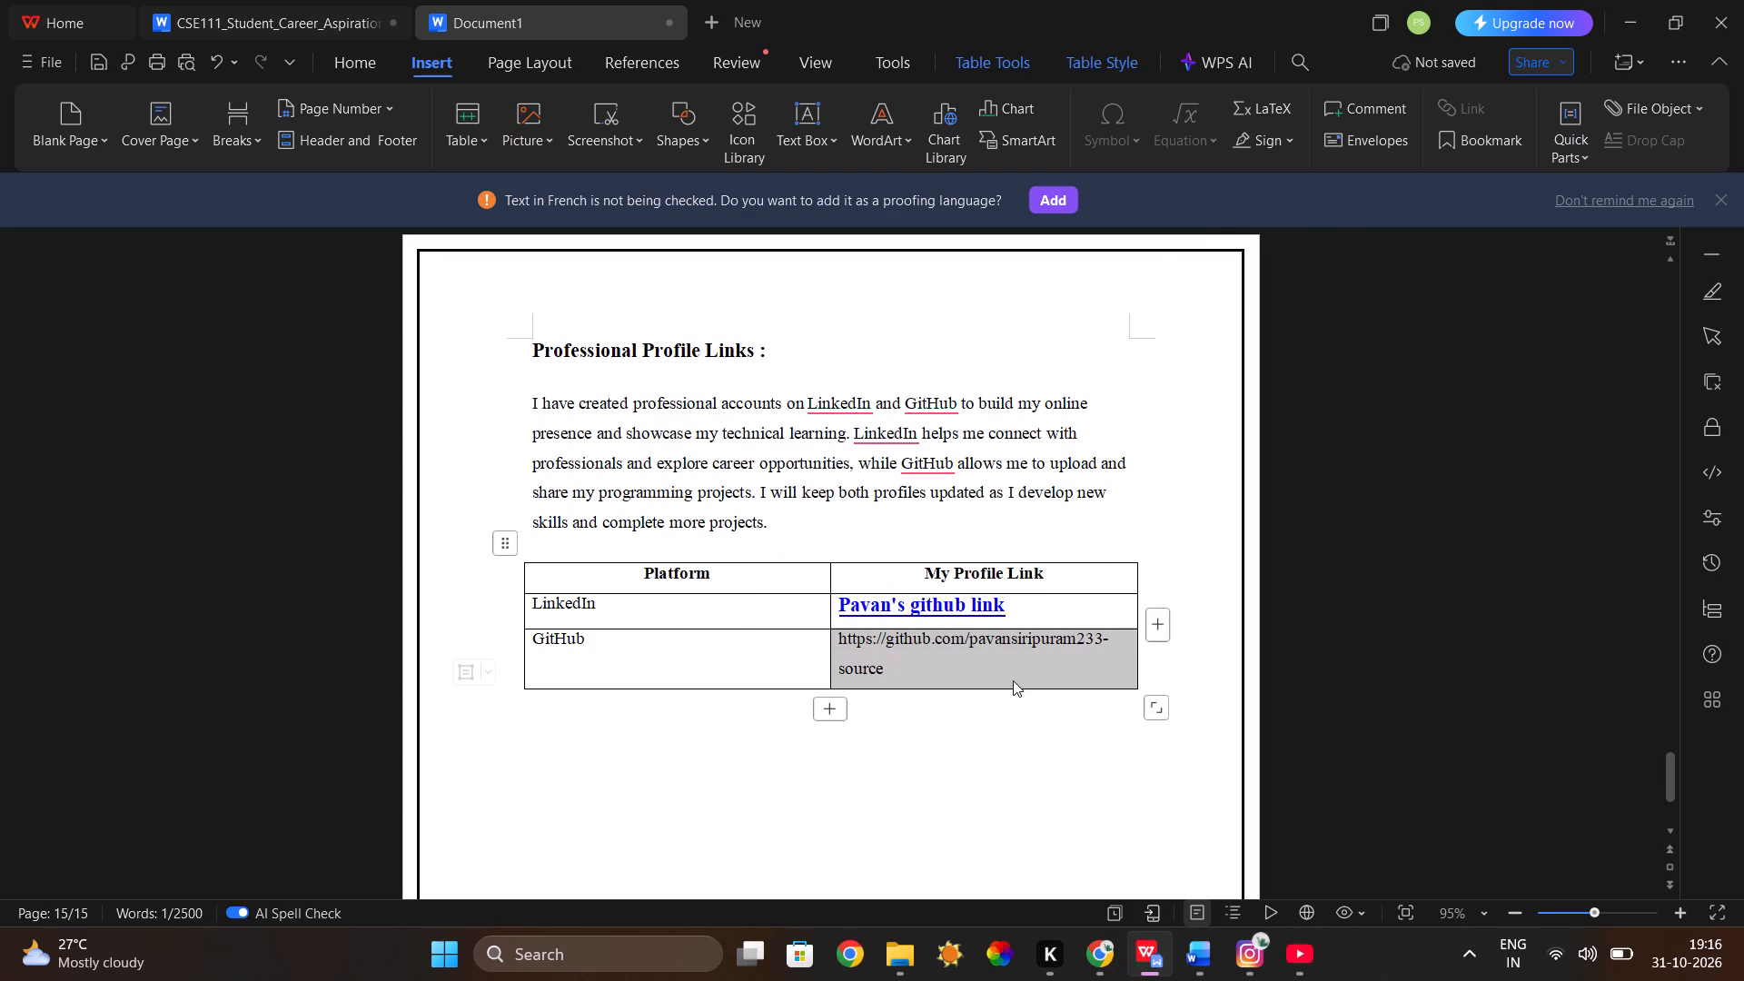
{"action": "left_click", "coordinate": [833, 674]}
{"action": "key", "text": "ctrl+x"}
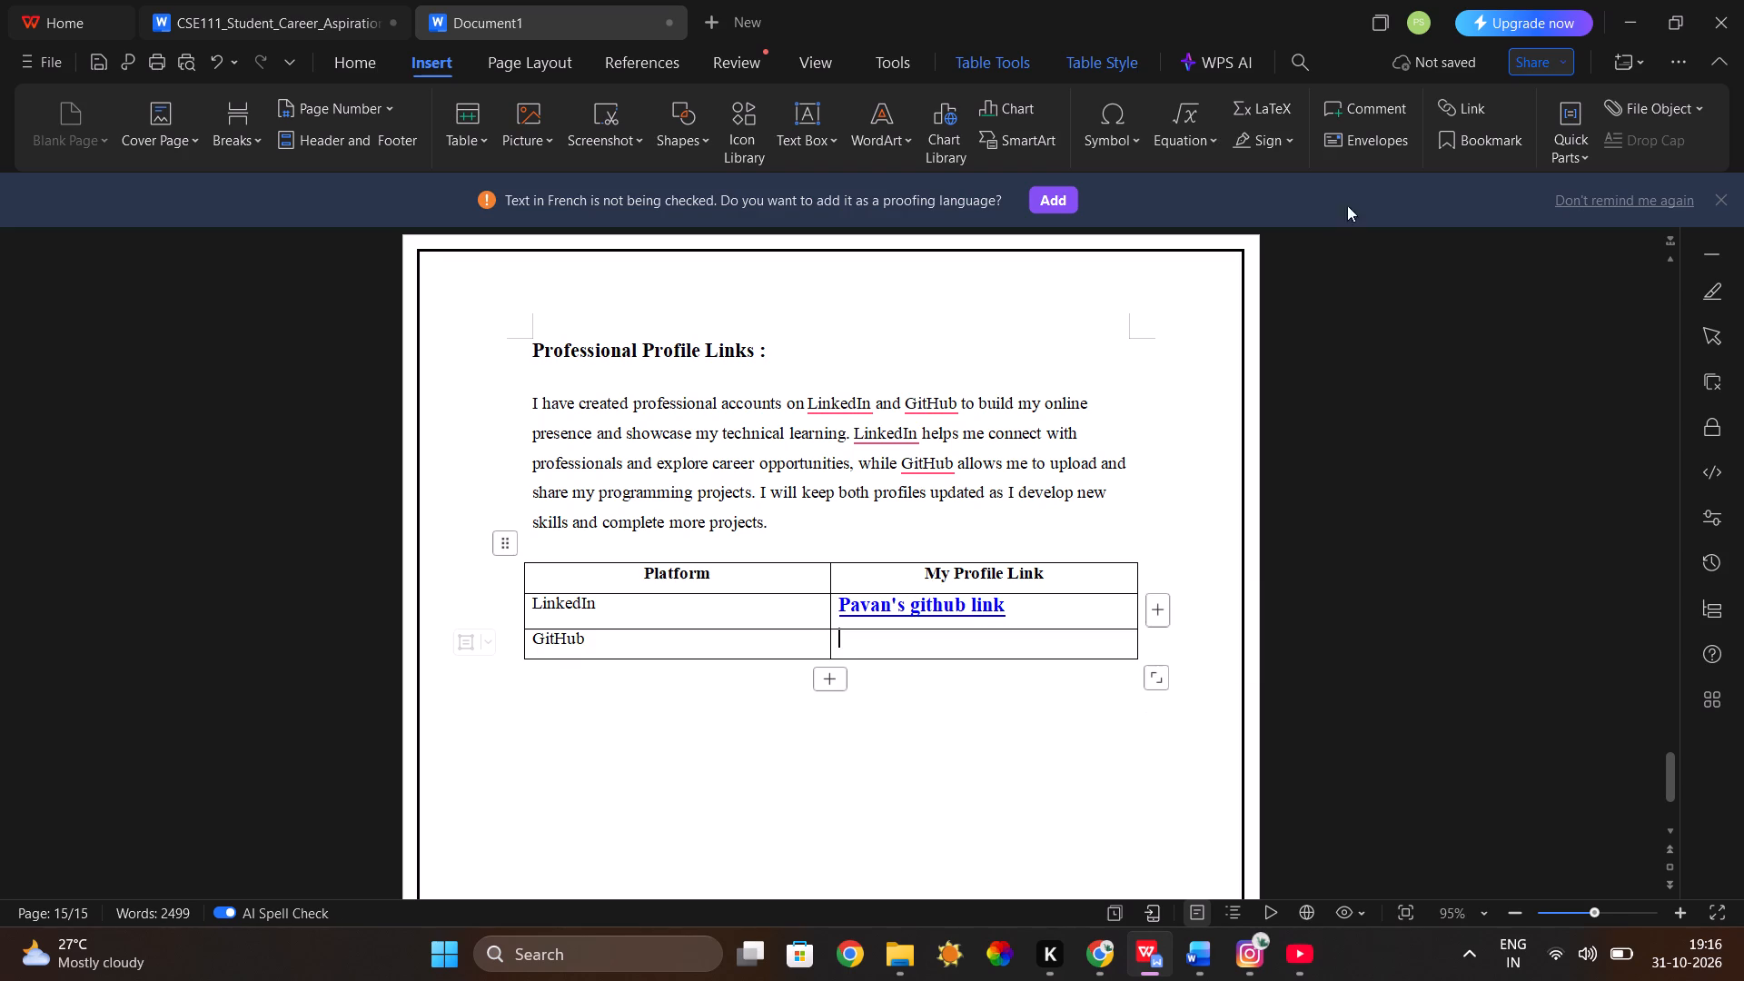
Set up a hyperlink in the empty GitHub row cell with display text "pavan's linkedin link" and the cut URL pasted as its address.
{"action": "left_click", "coordinate": [1457, 107]}
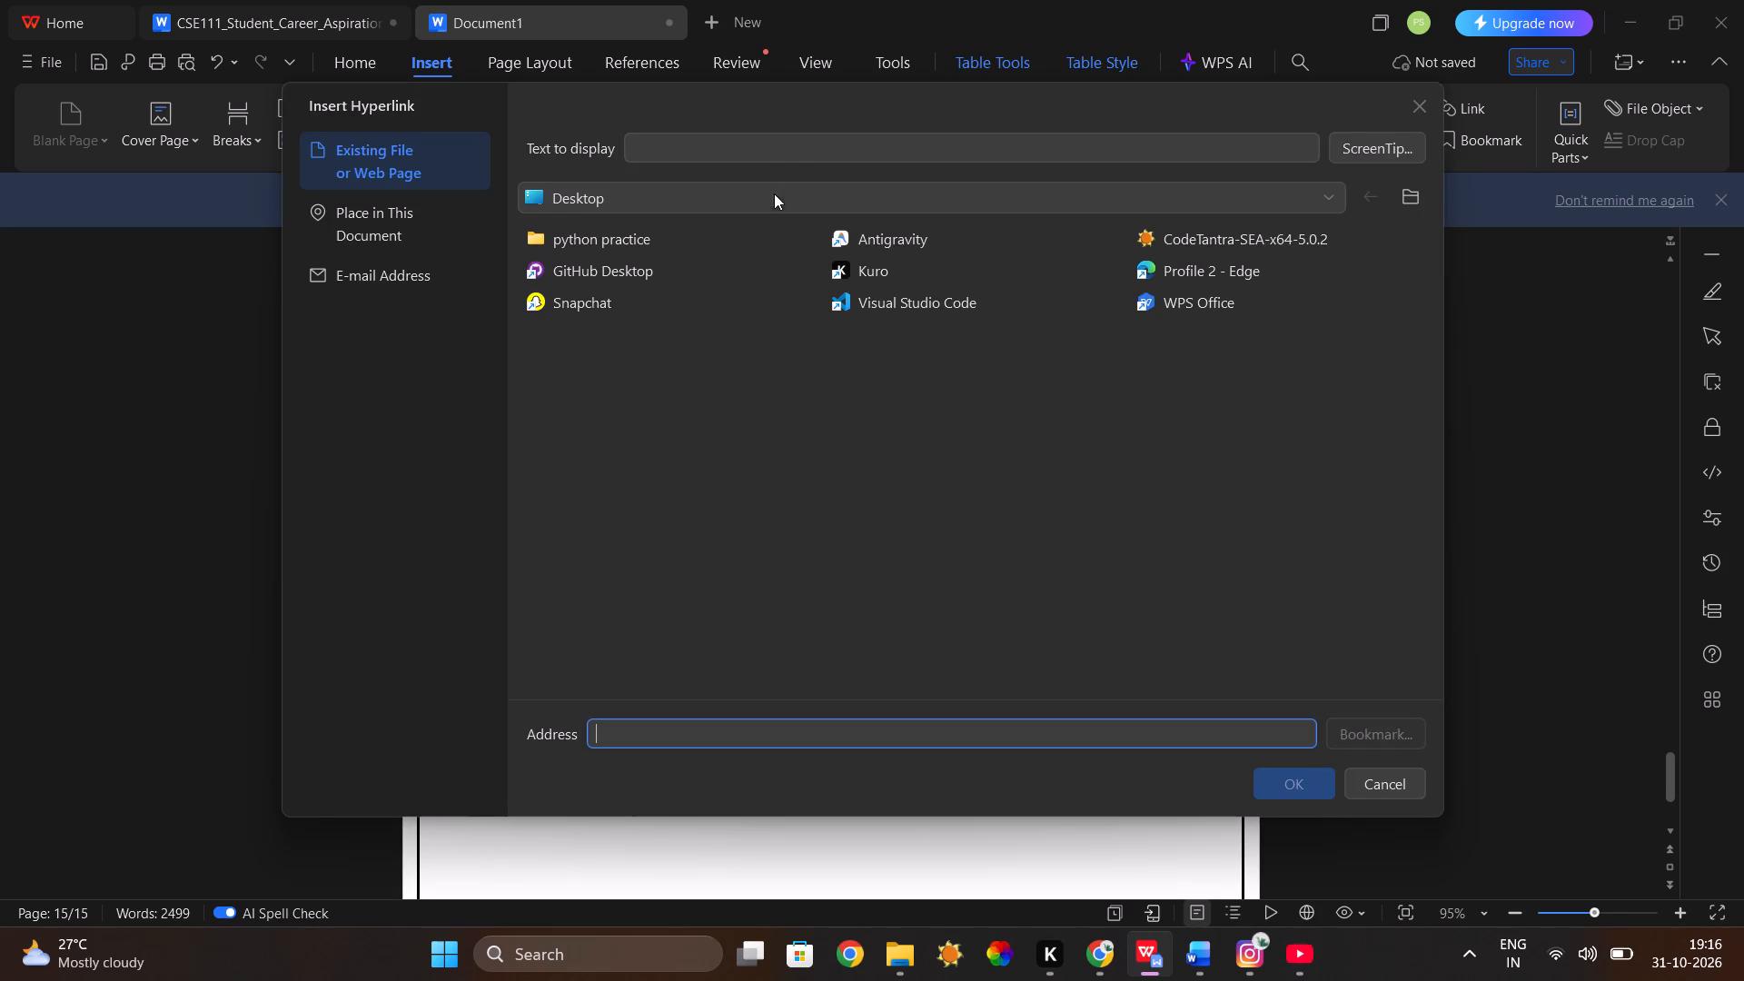
{"action": "left_click", "coordinate": [788, 139]}
{"action": "type", "text": "pavan"}
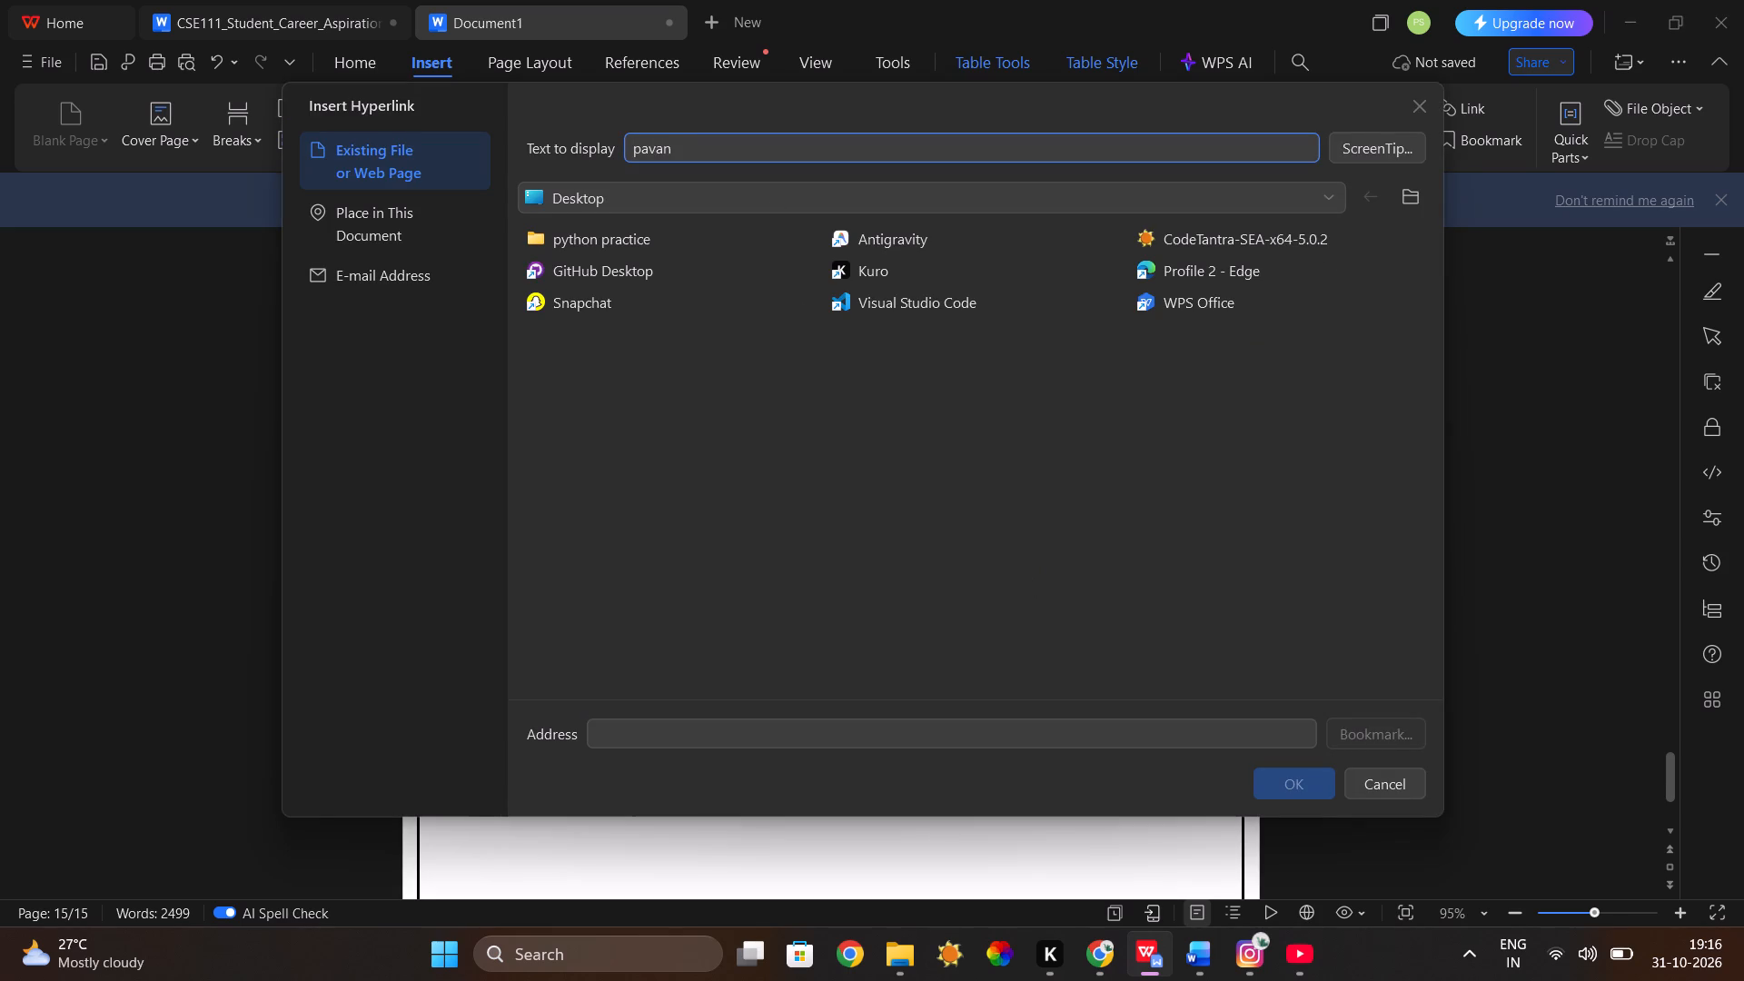
{"action": "type", "text": "'s"}
{"action": "key", "text": "space"}
{"action": "type", "text": "linkedin link"}
{"action": "left_click", "coordinate": [930, 740]}
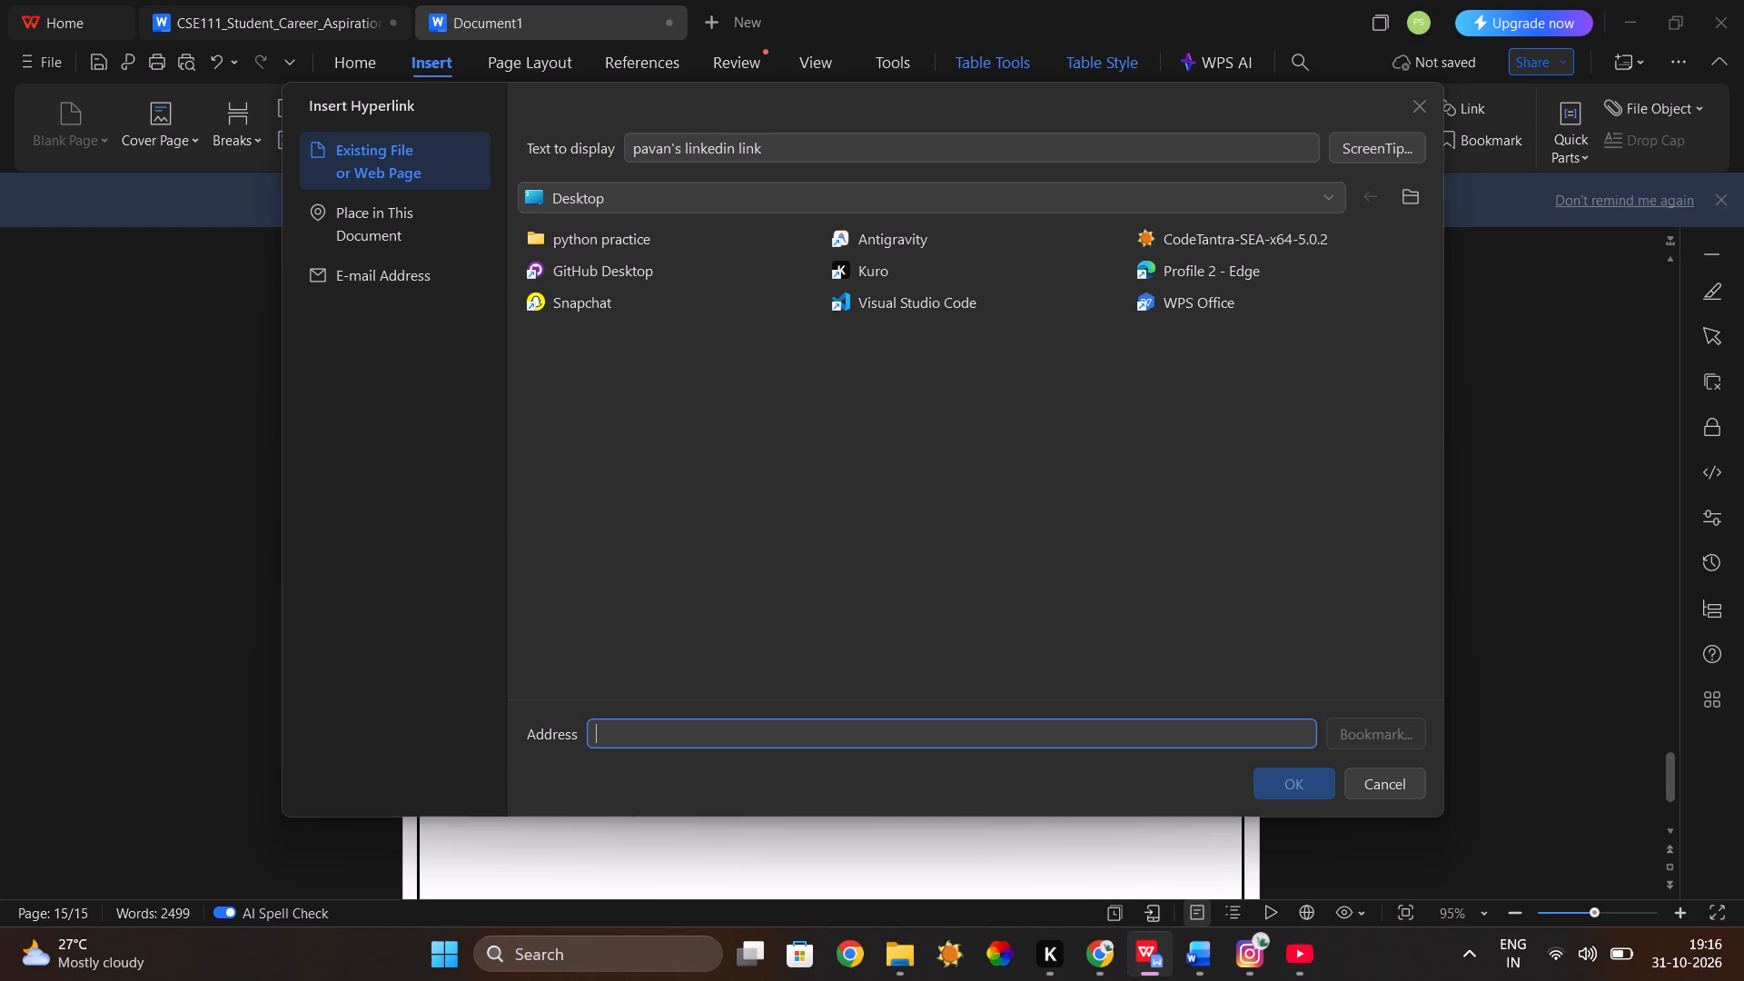
{"action": "key", "text": "ctrl+v"}
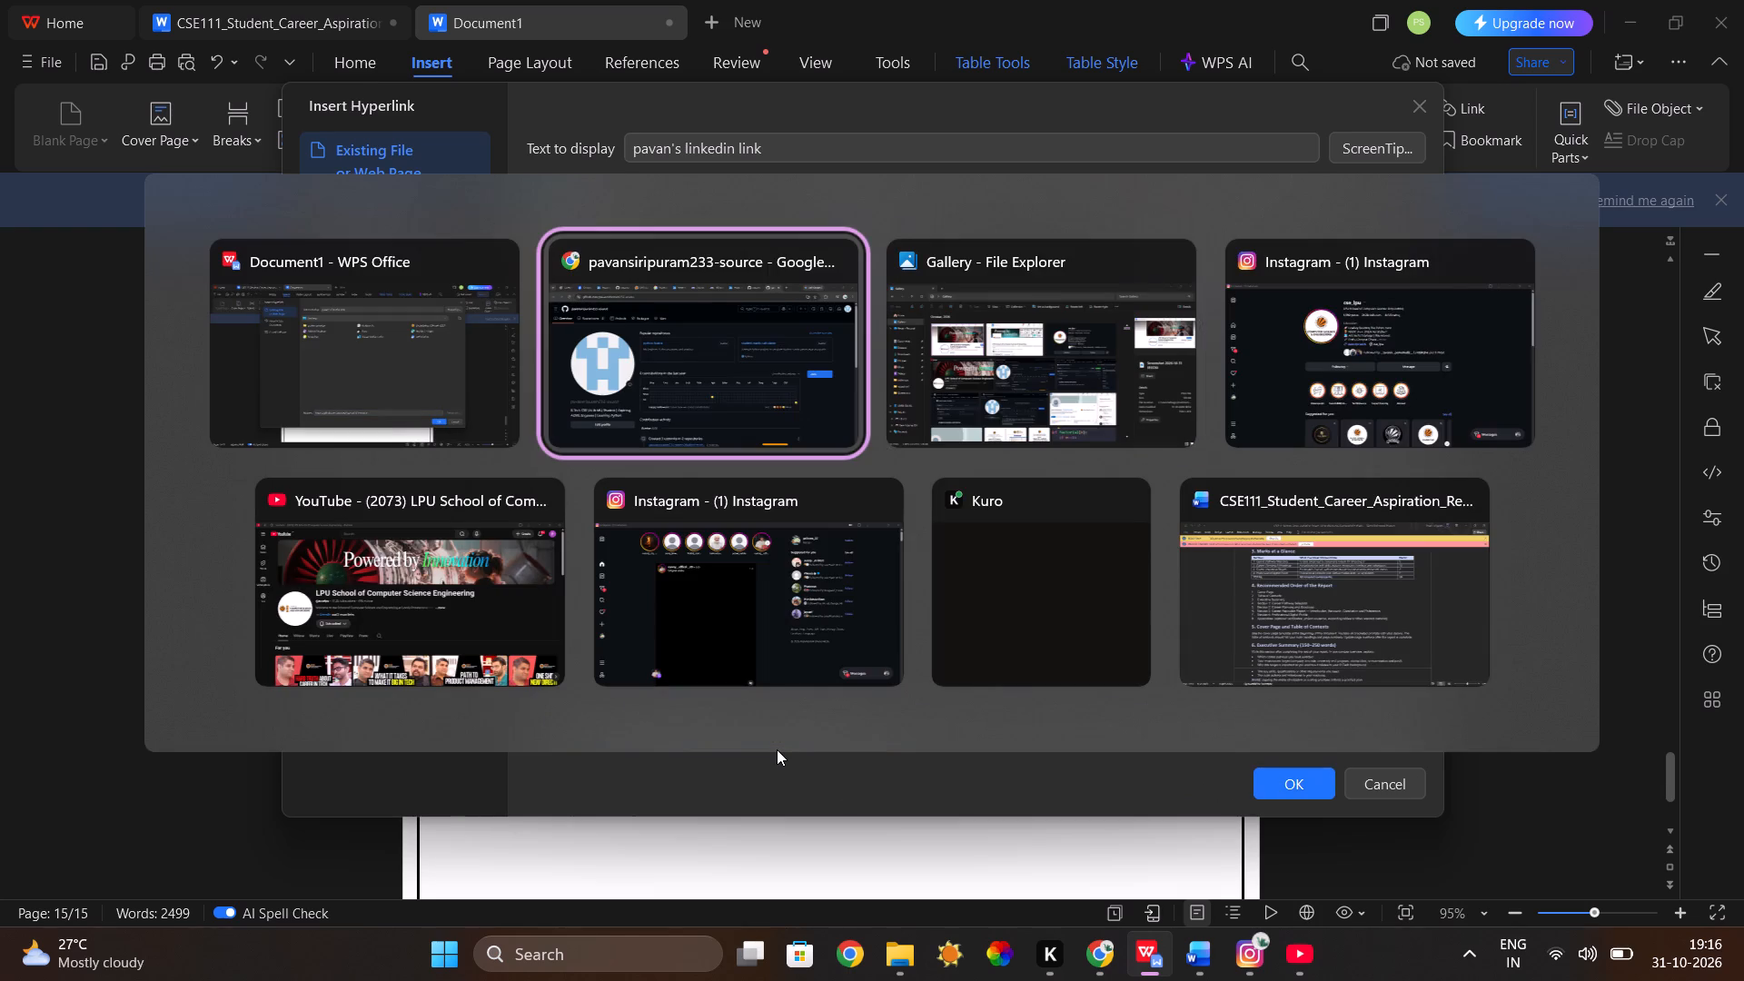
Copy the LinkedIn profile URL from Chrome, replace the GitHub address in the WPS hyperlink settings with it, and insert the "pavan's linkedin link" hyperlink.
{"action": "left_click", "coordinate": [1015, 0]}
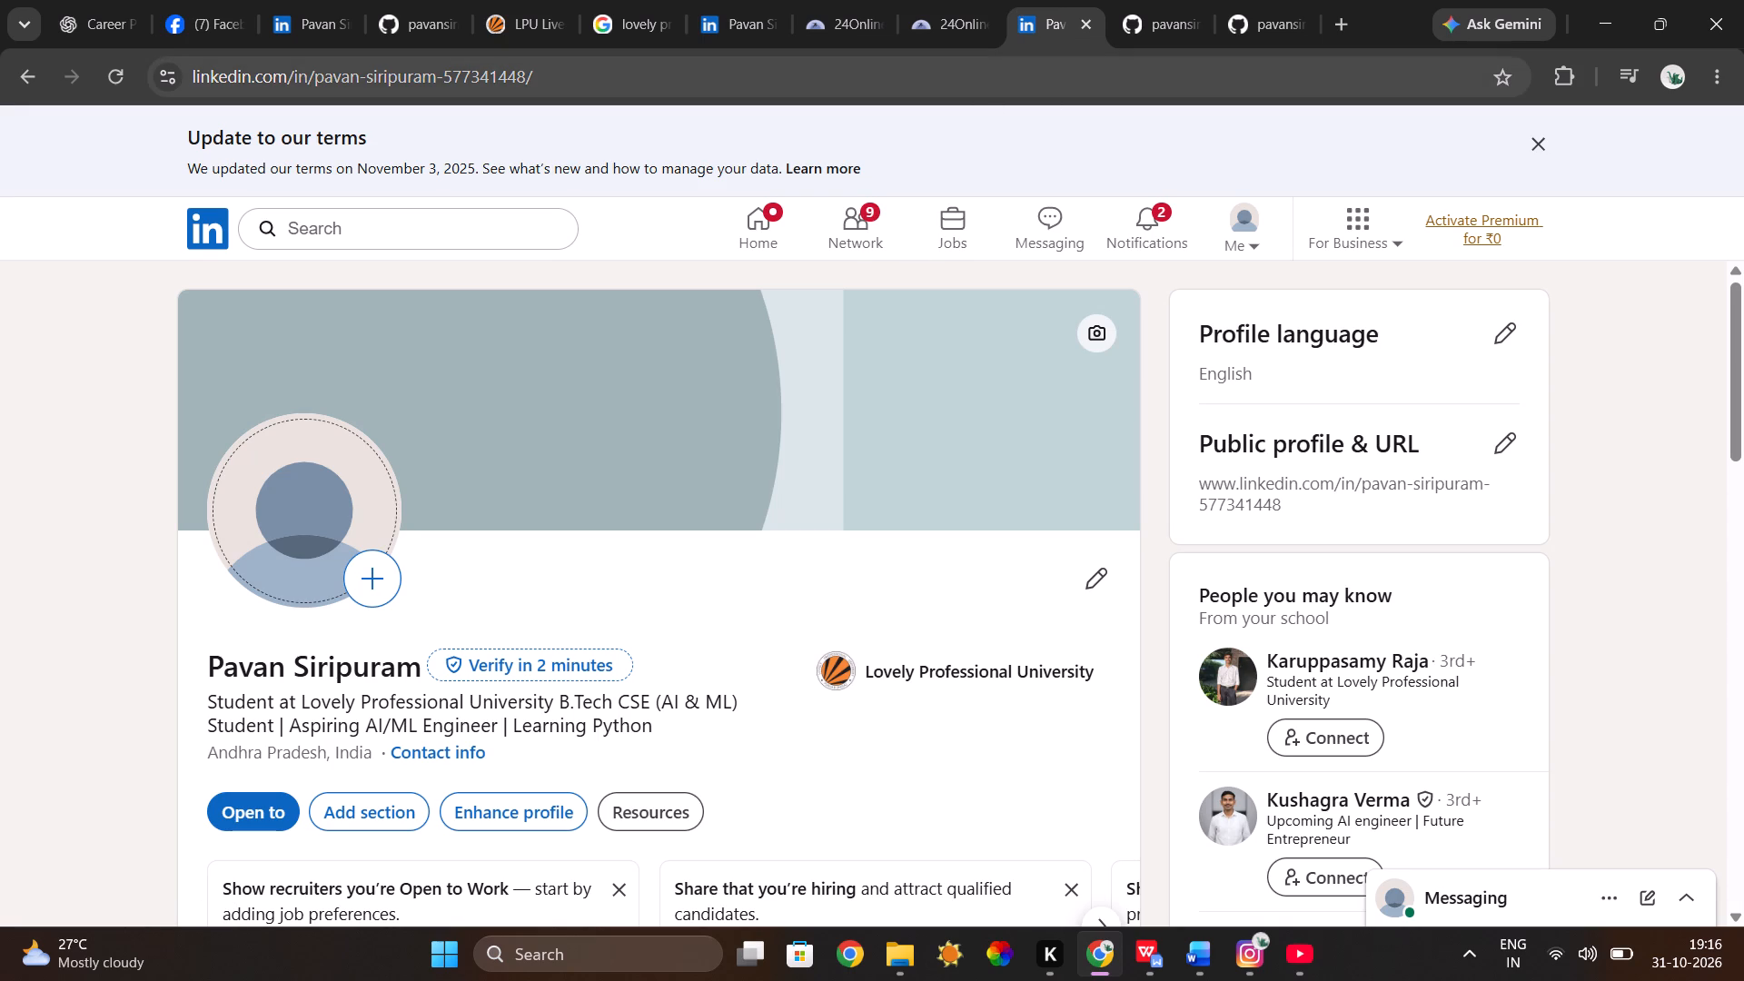
{"action": "left_click", "coordinate": [842, 87]}
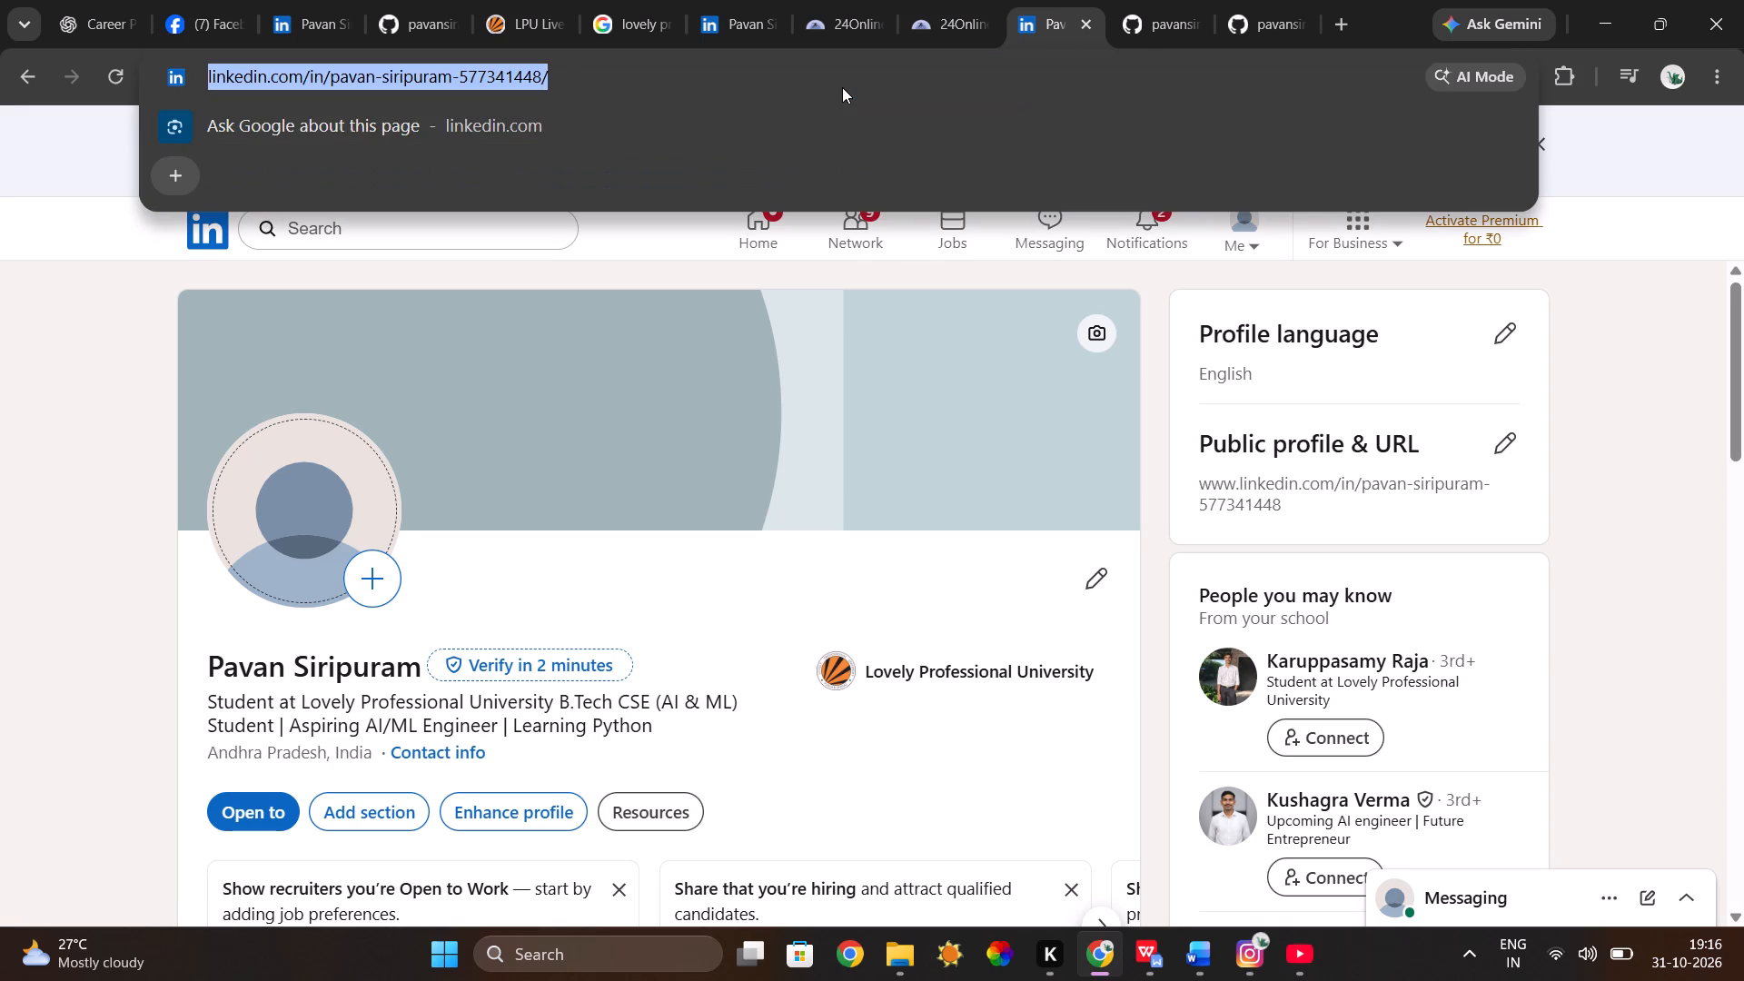
{"action": "key", "text": "ctrl+c"}
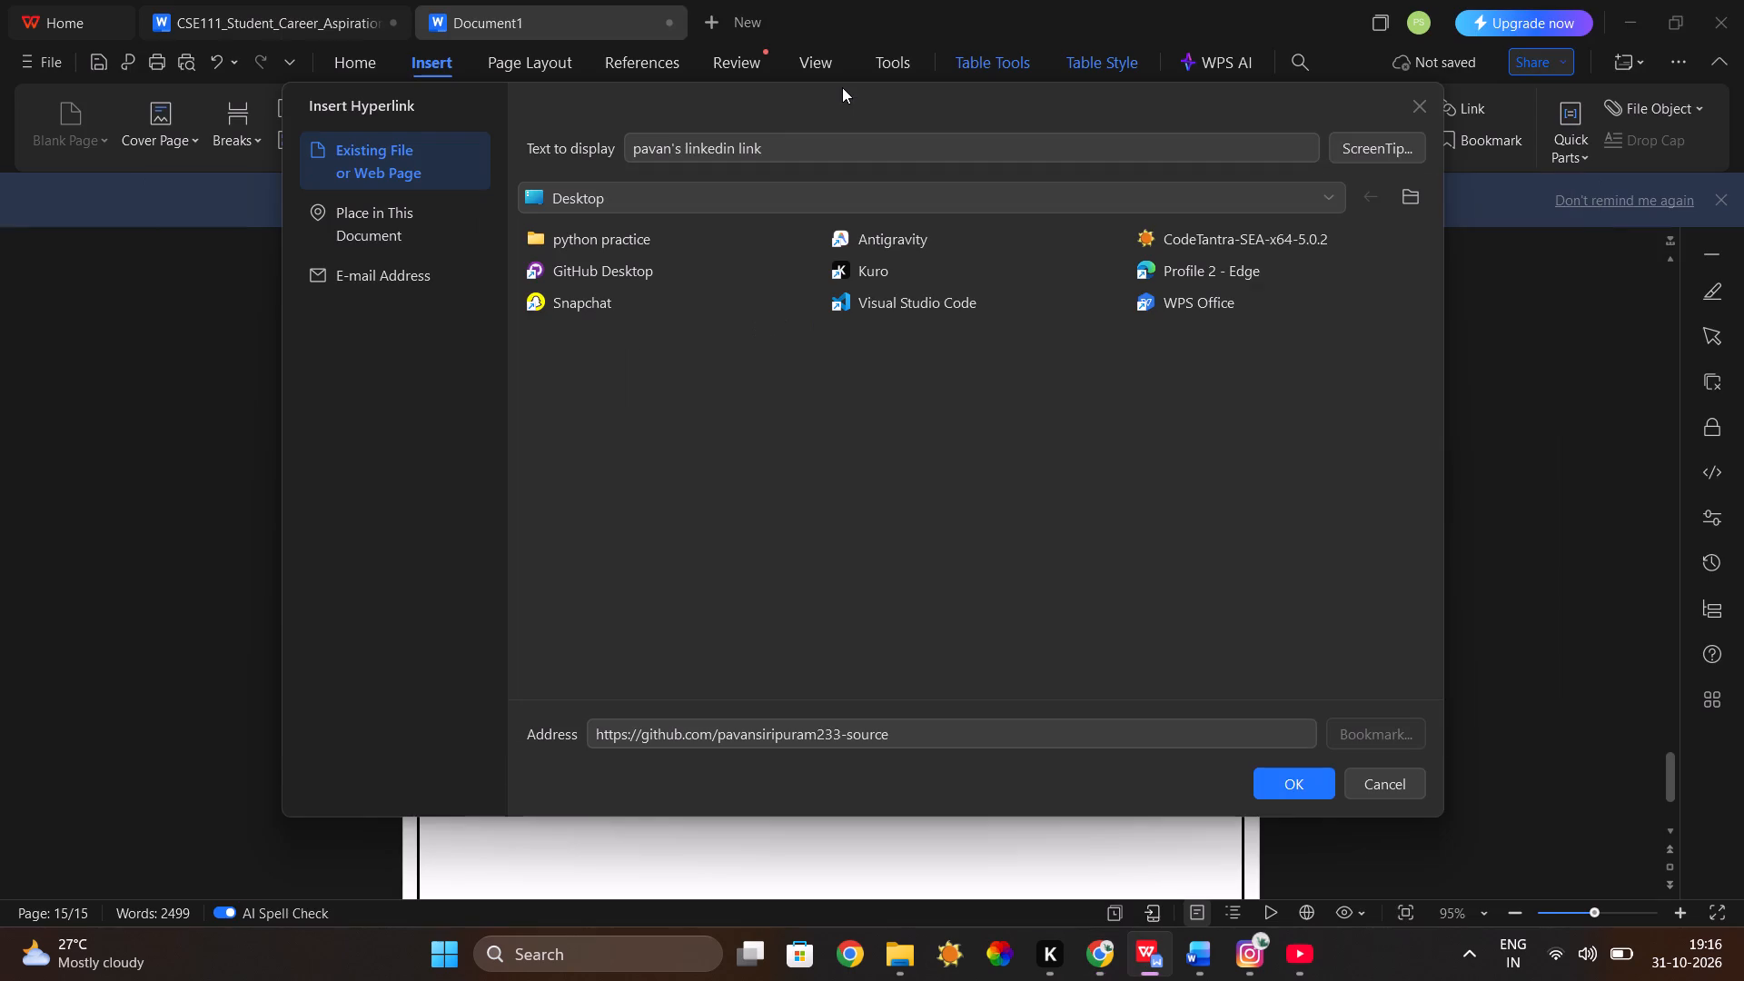
{"action": "left_click", "coordinate": [913, 732]}
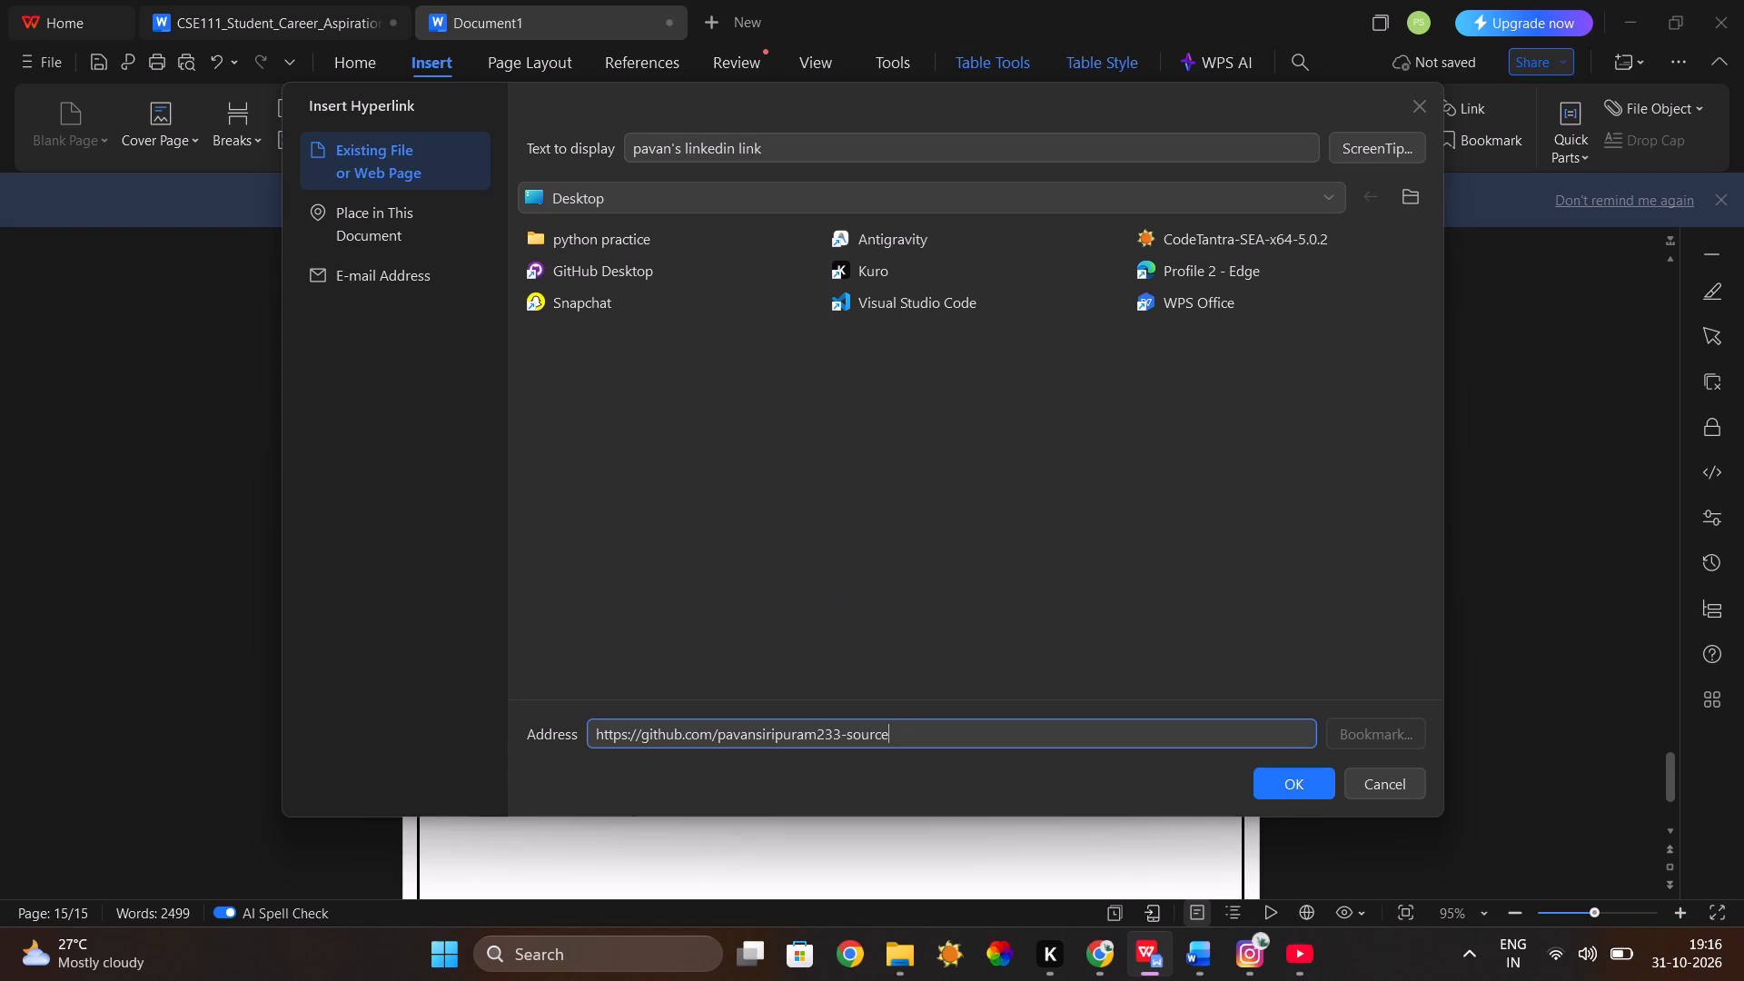
{"action": "double_click", "coordinate": [913, 732]}
{"action": "left_click_drag", "start_coordinate": [592, 736], "coordinate": [948, 738]}
{"action": "key", "text": "BackSpace"}
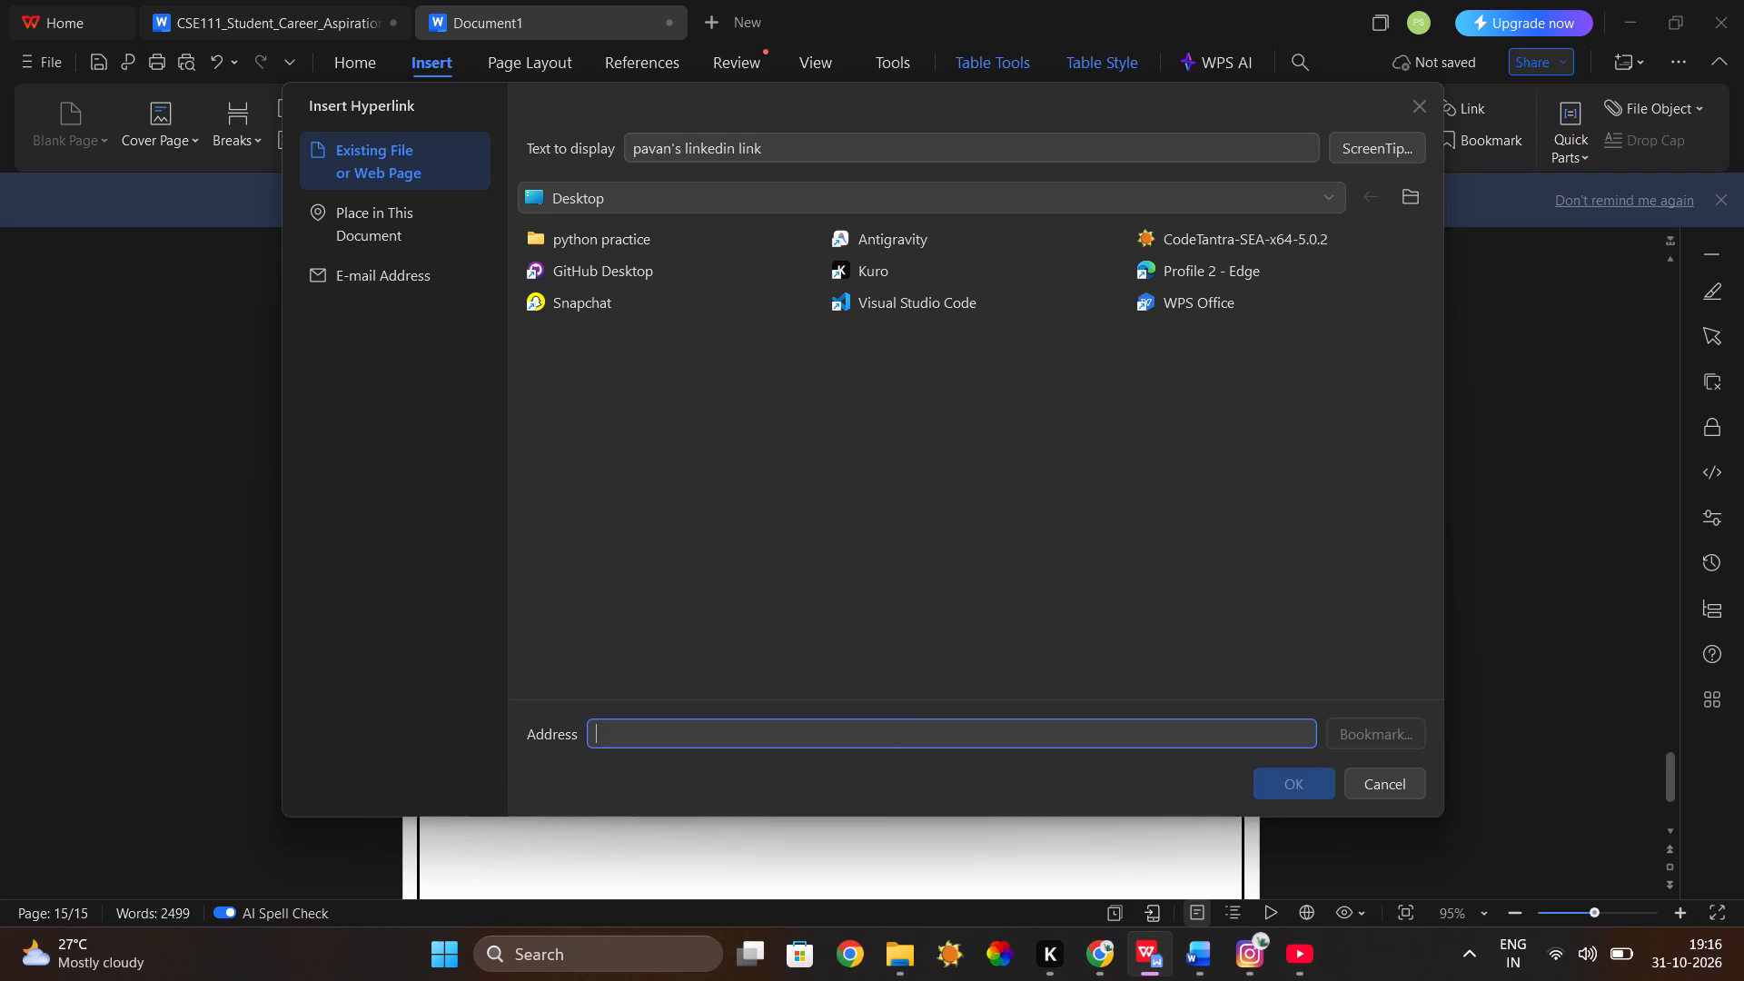
{"action": "key", "text": "ctrl+v"}
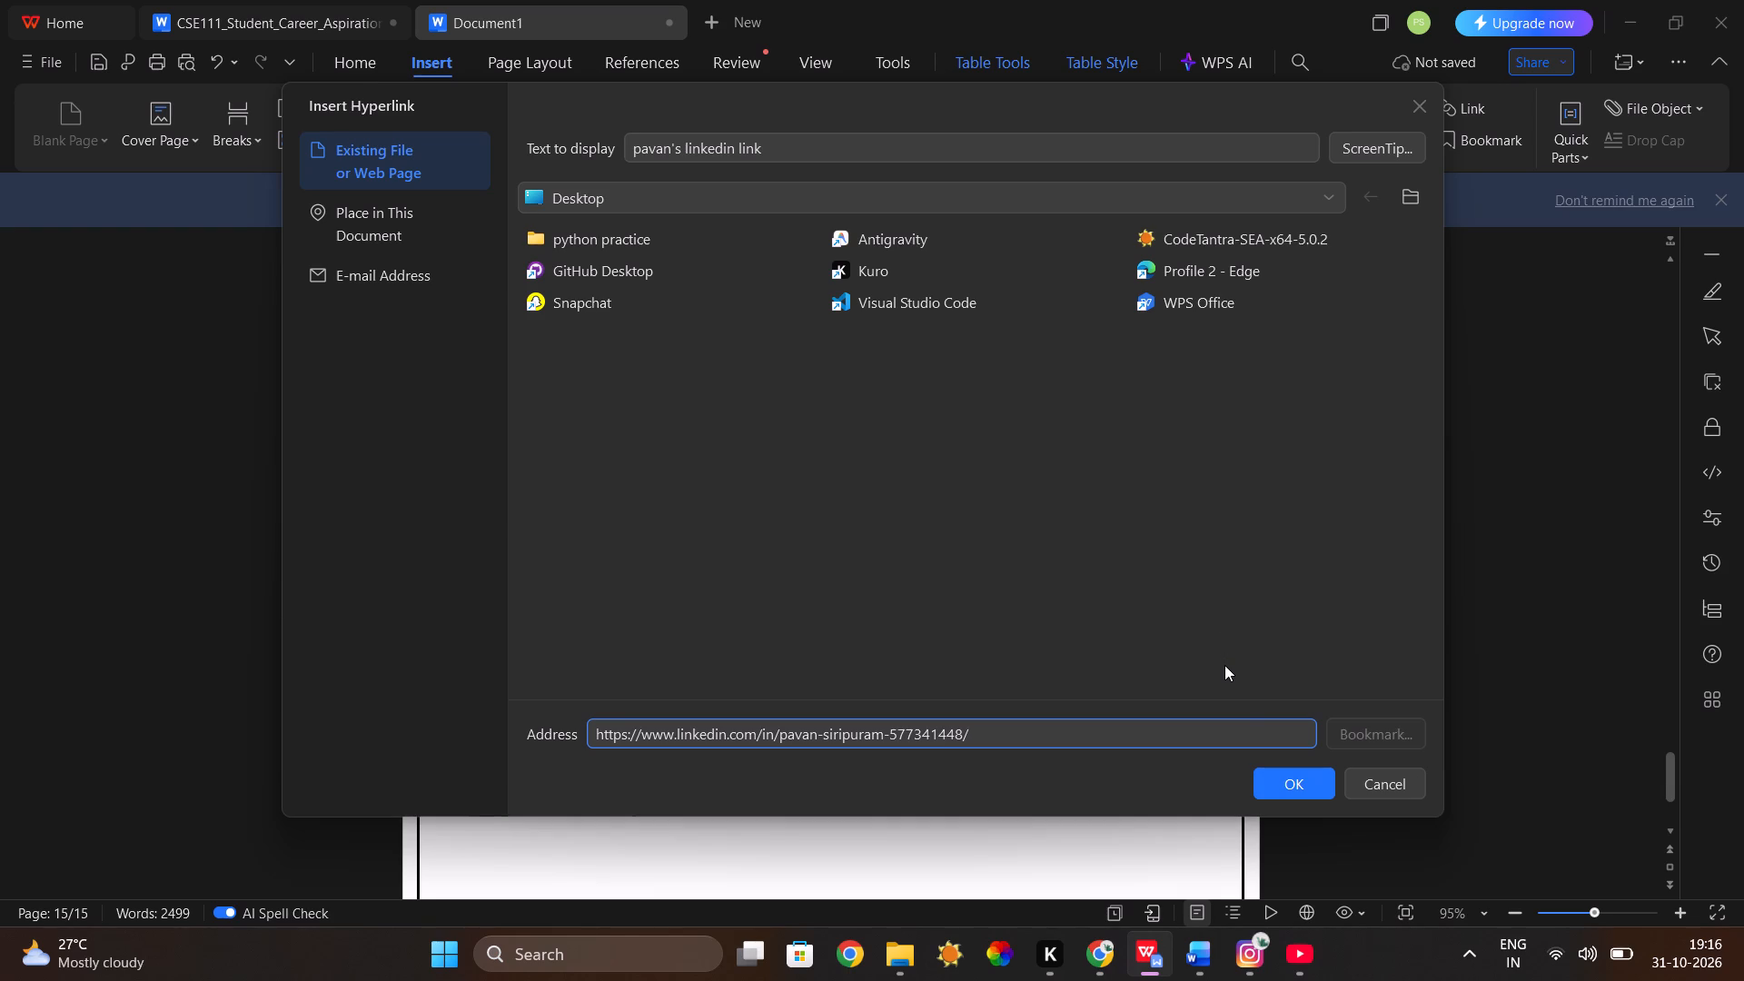
{"action": "left_click", "coordinate": [1285, 784]}
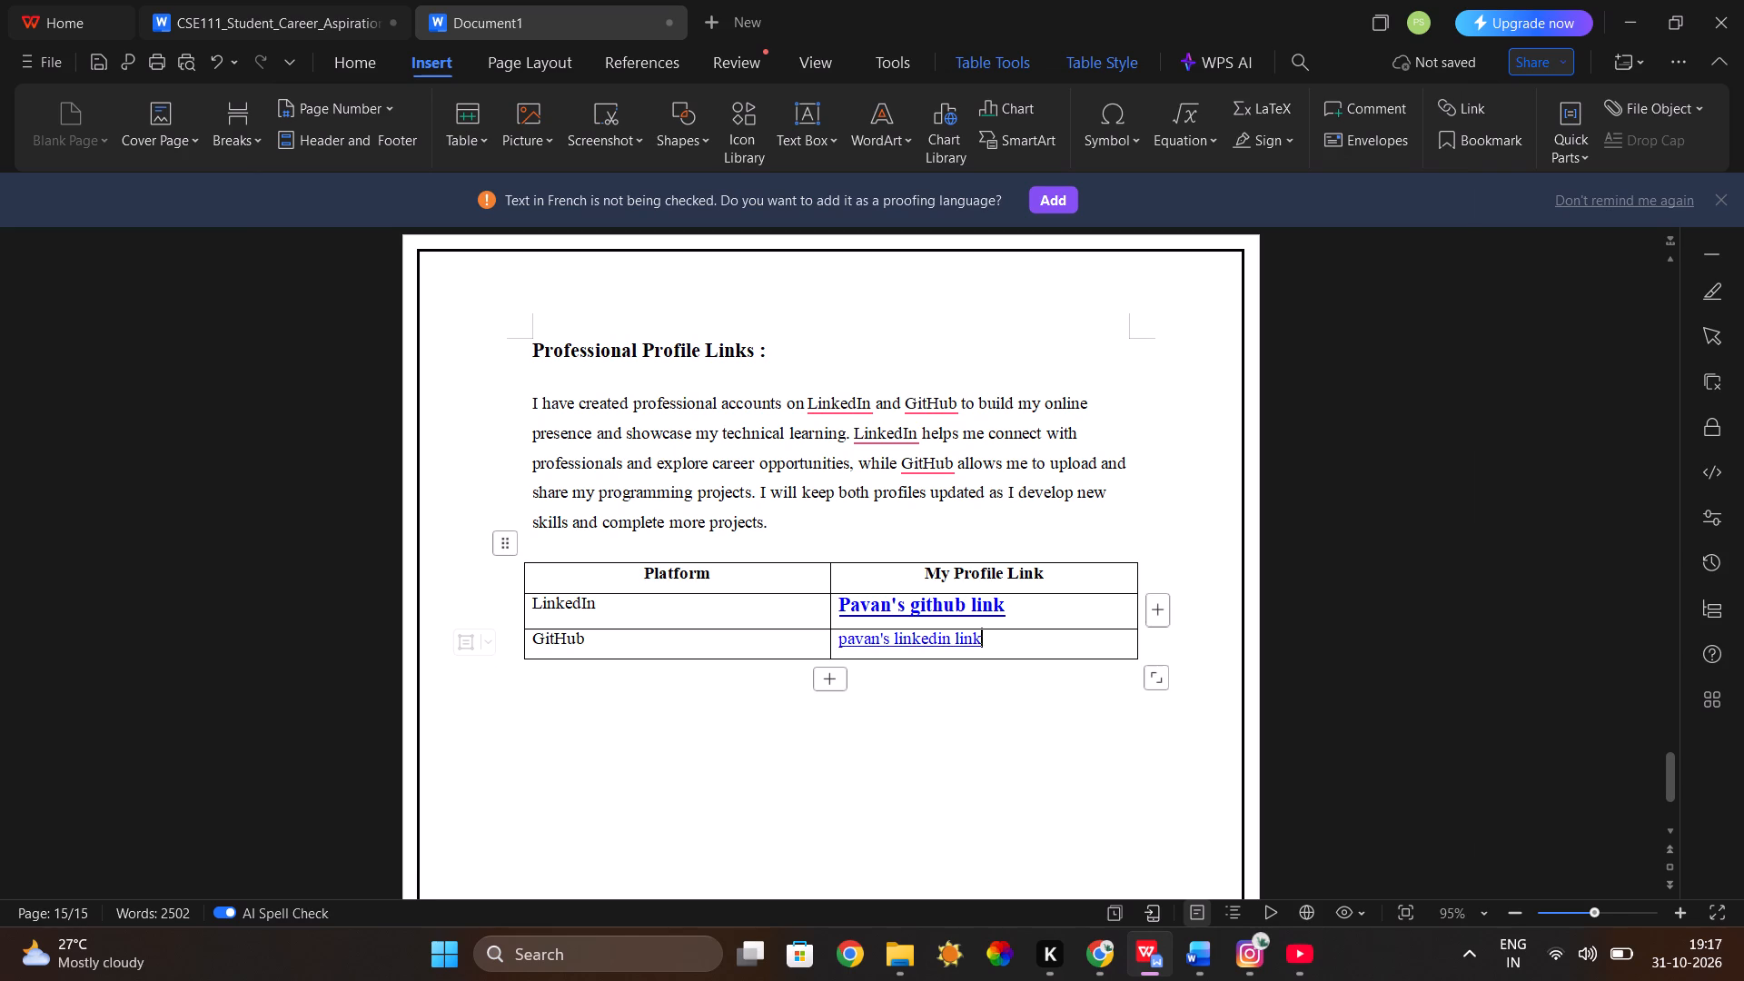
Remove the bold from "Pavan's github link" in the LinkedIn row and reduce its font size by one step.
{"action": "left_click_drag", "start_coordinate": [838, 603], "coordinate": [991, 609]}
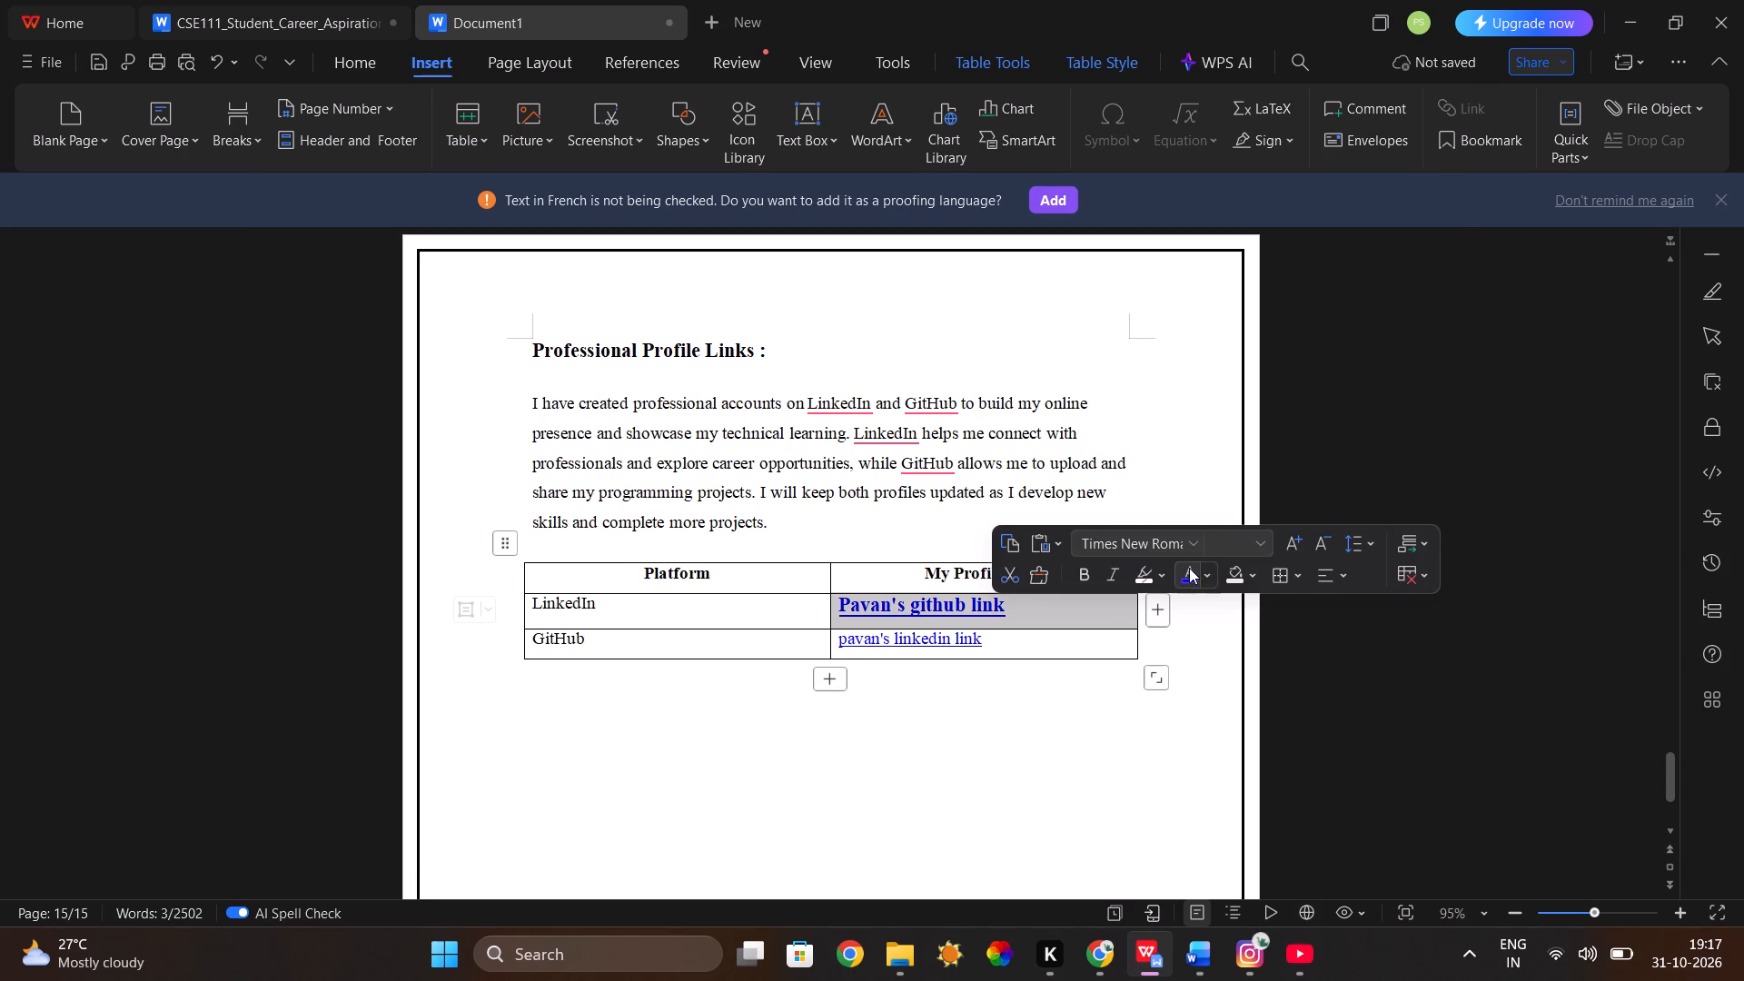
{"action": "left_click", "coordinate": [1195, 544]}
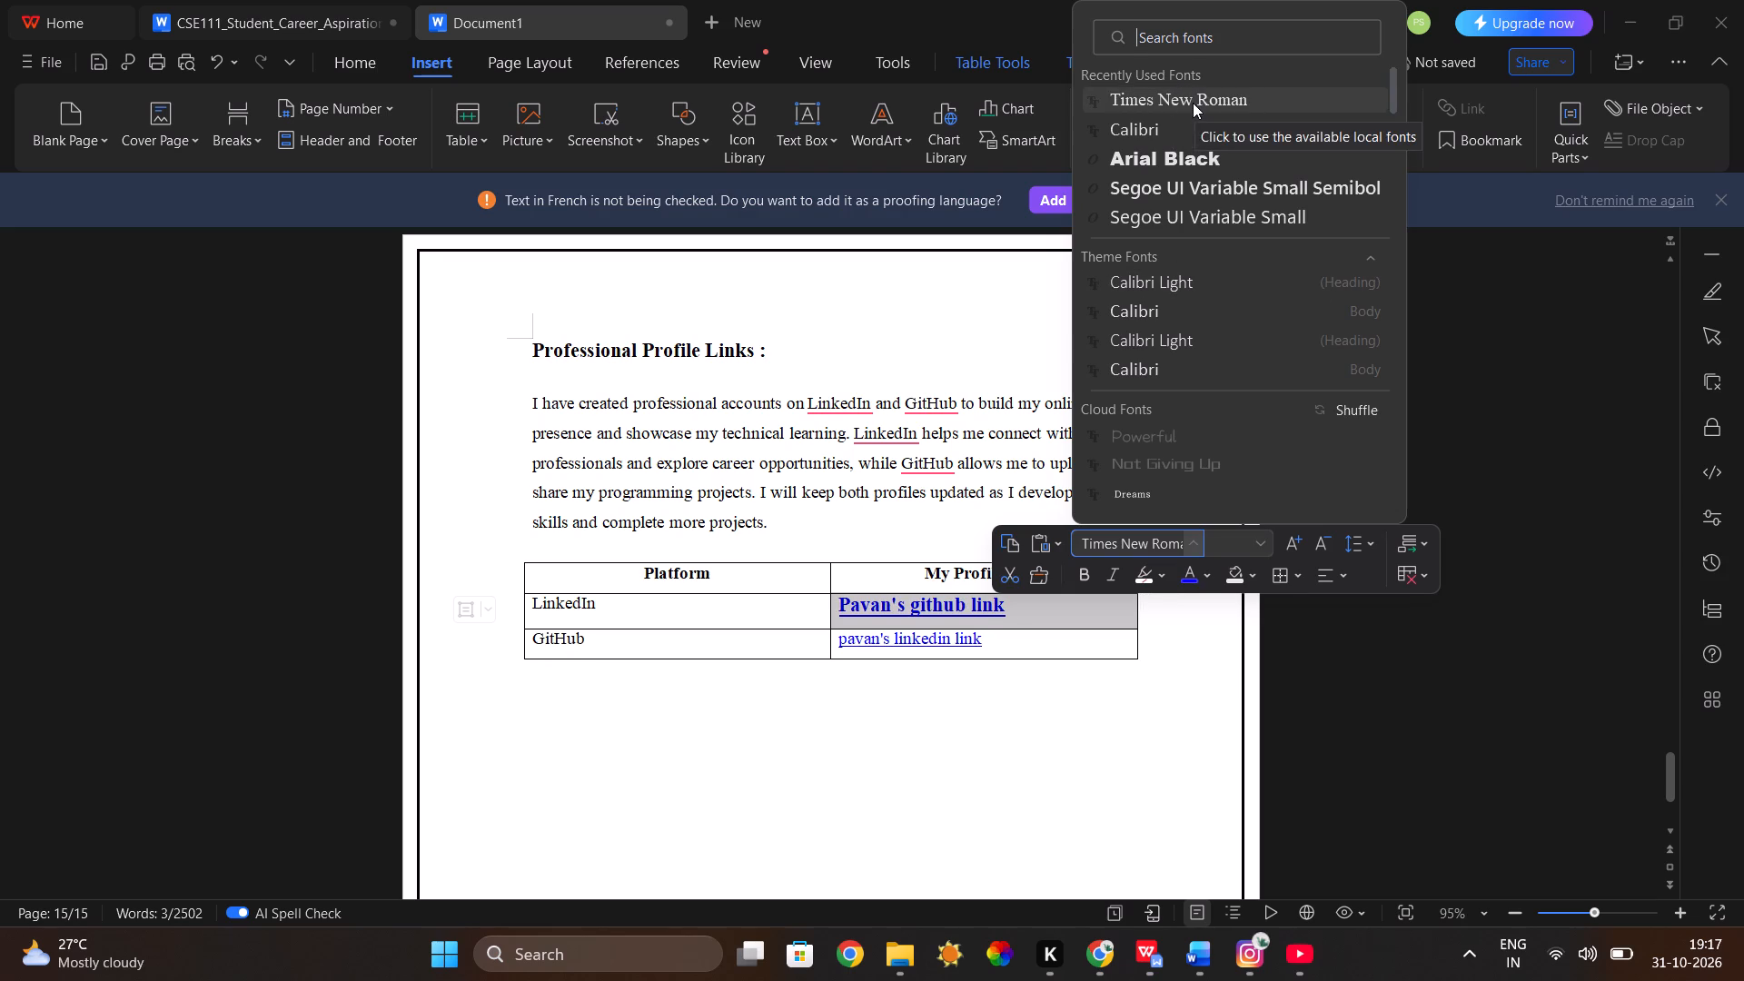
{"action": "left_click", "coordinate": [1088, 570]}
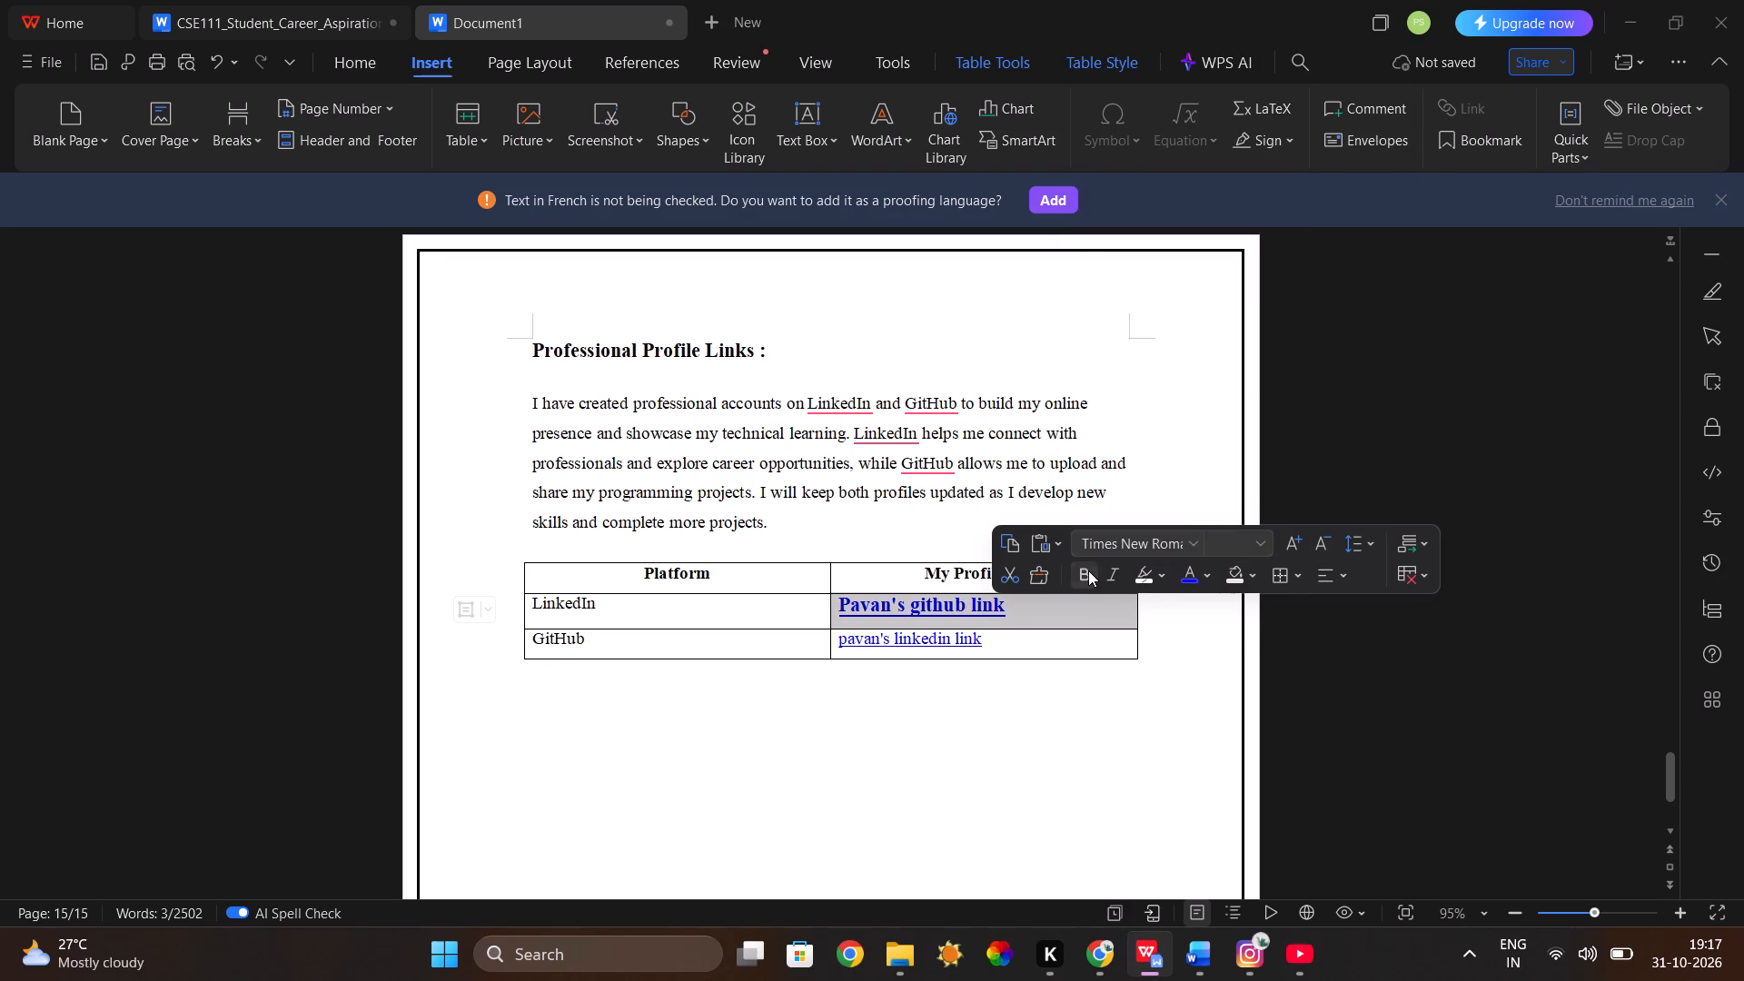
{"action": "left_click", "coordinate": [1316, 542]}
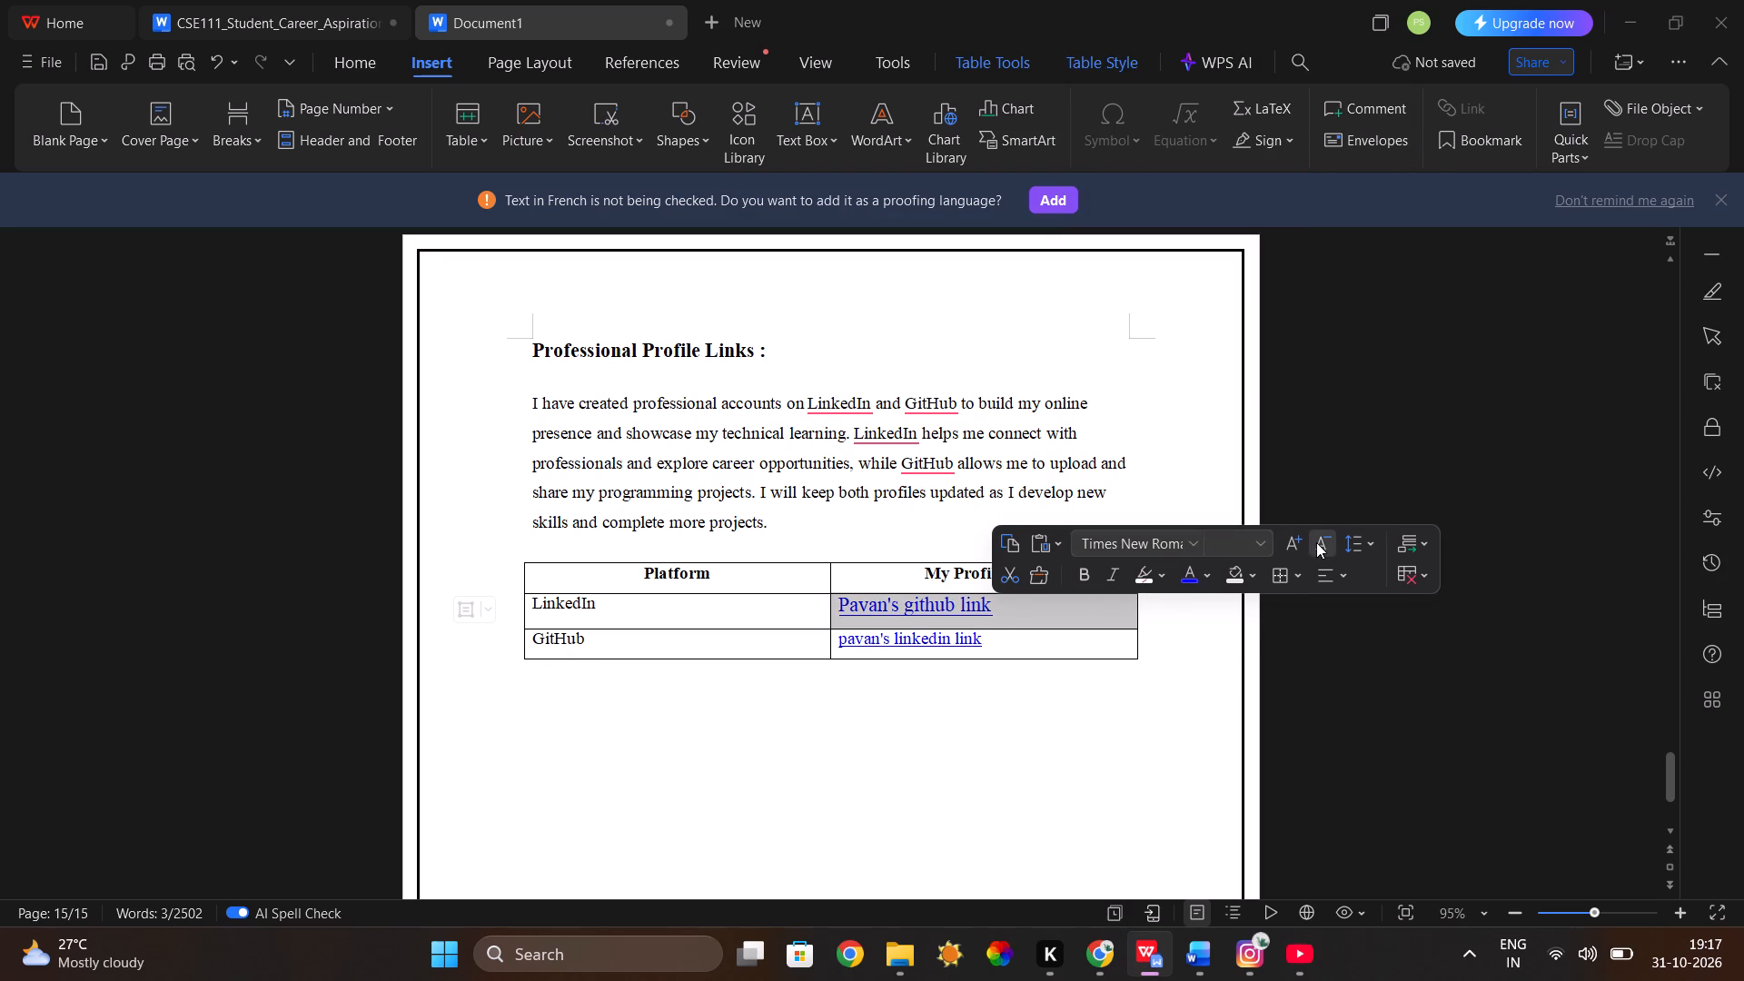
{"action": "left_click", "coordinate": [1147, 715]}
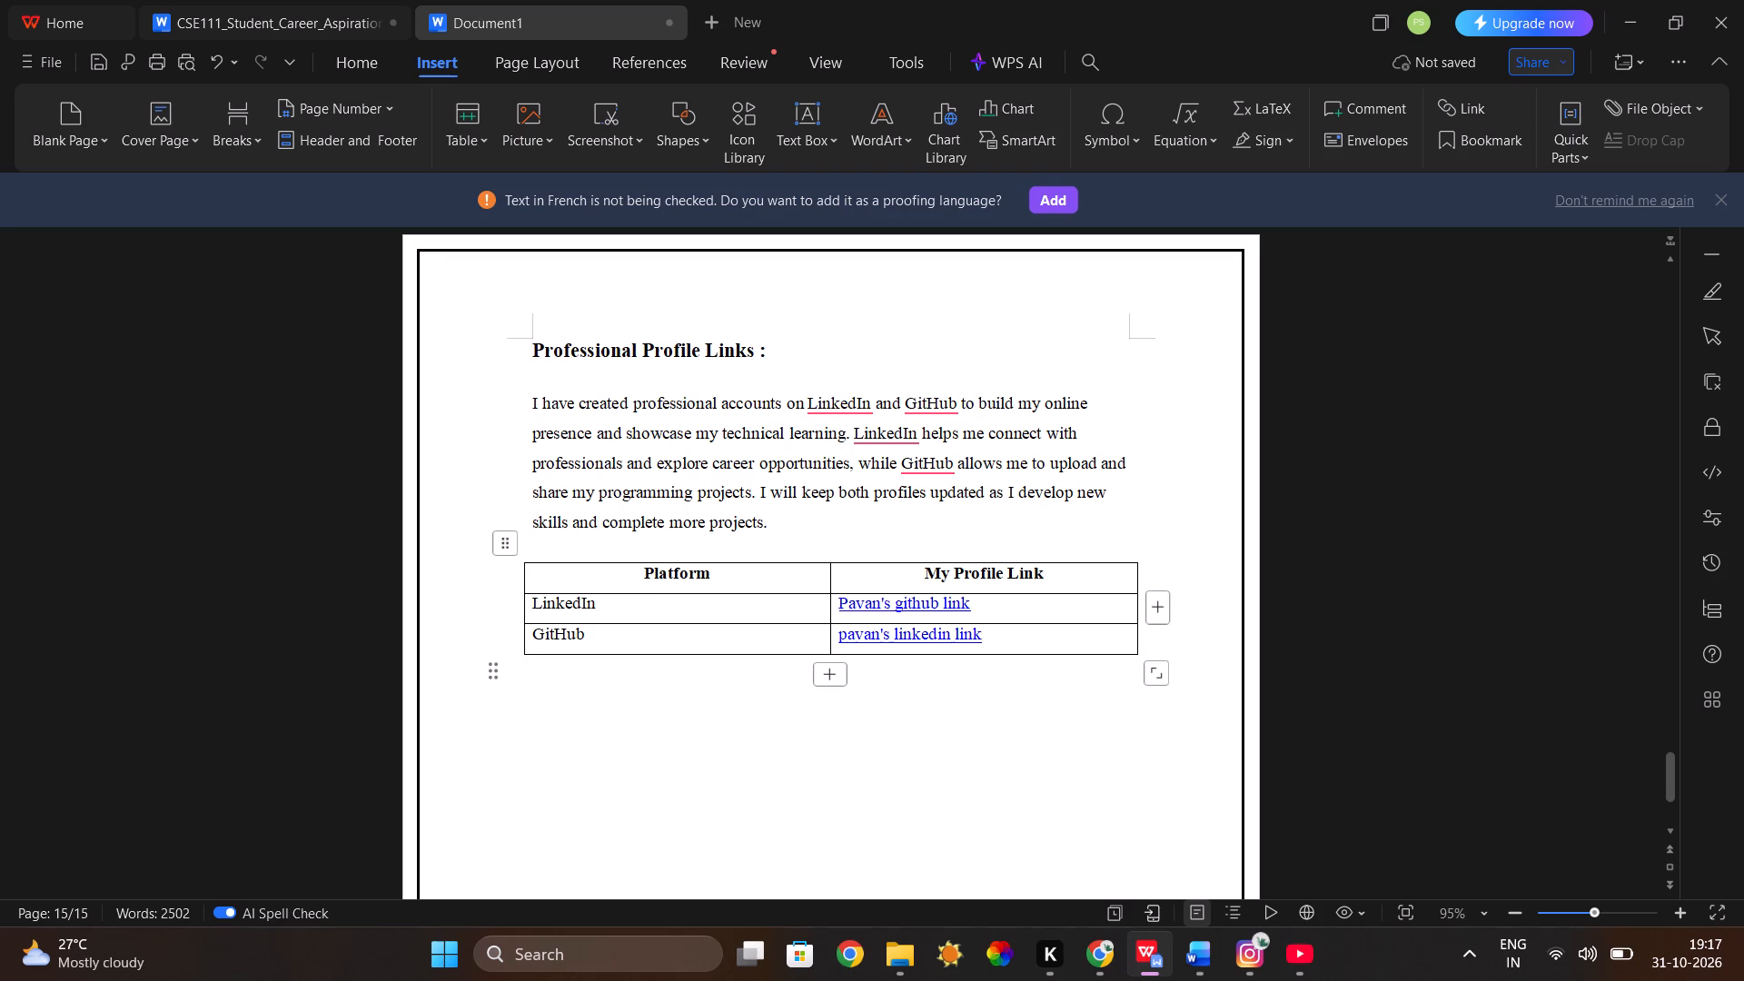
Copy the "pavan's linkedin link" hyperlink from the GitHub row into the LinkedIn row's "My Profile Link" cell, replacing the GitHub link there.
{"action": "left_click_drag", "start_coordinate": [839, 635], "coordinate": [990, 637]}
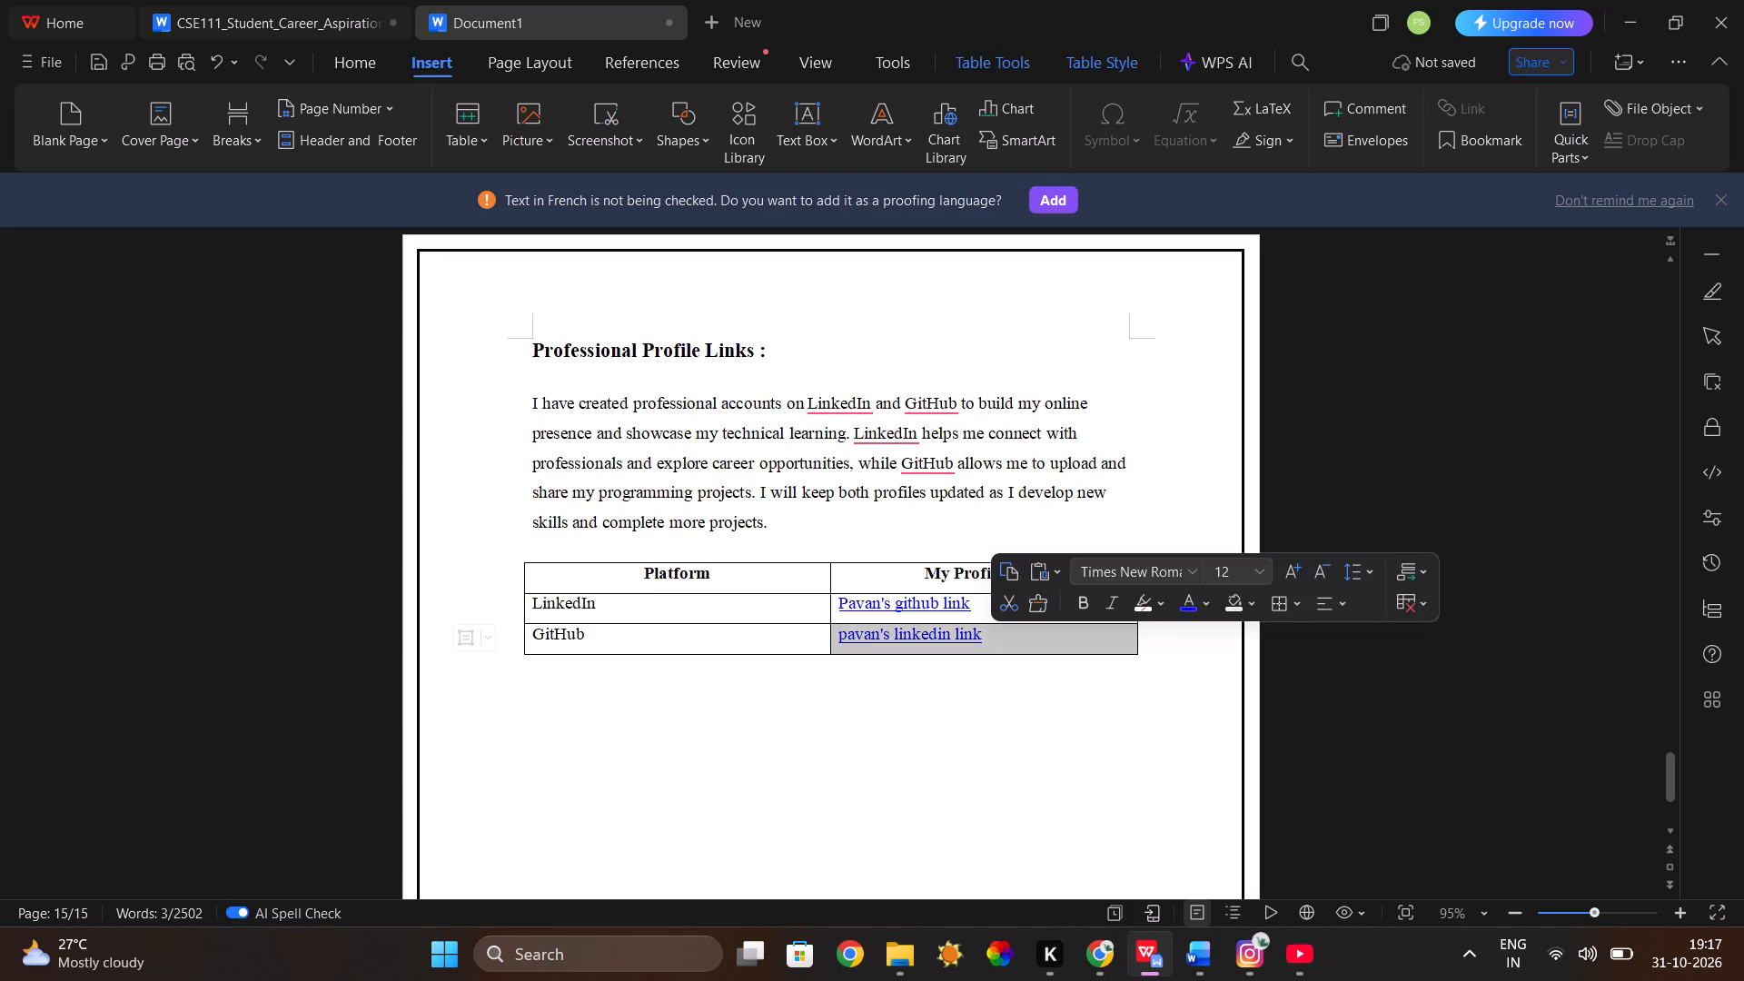
{"action": "key", "text": "ctrl+c"}
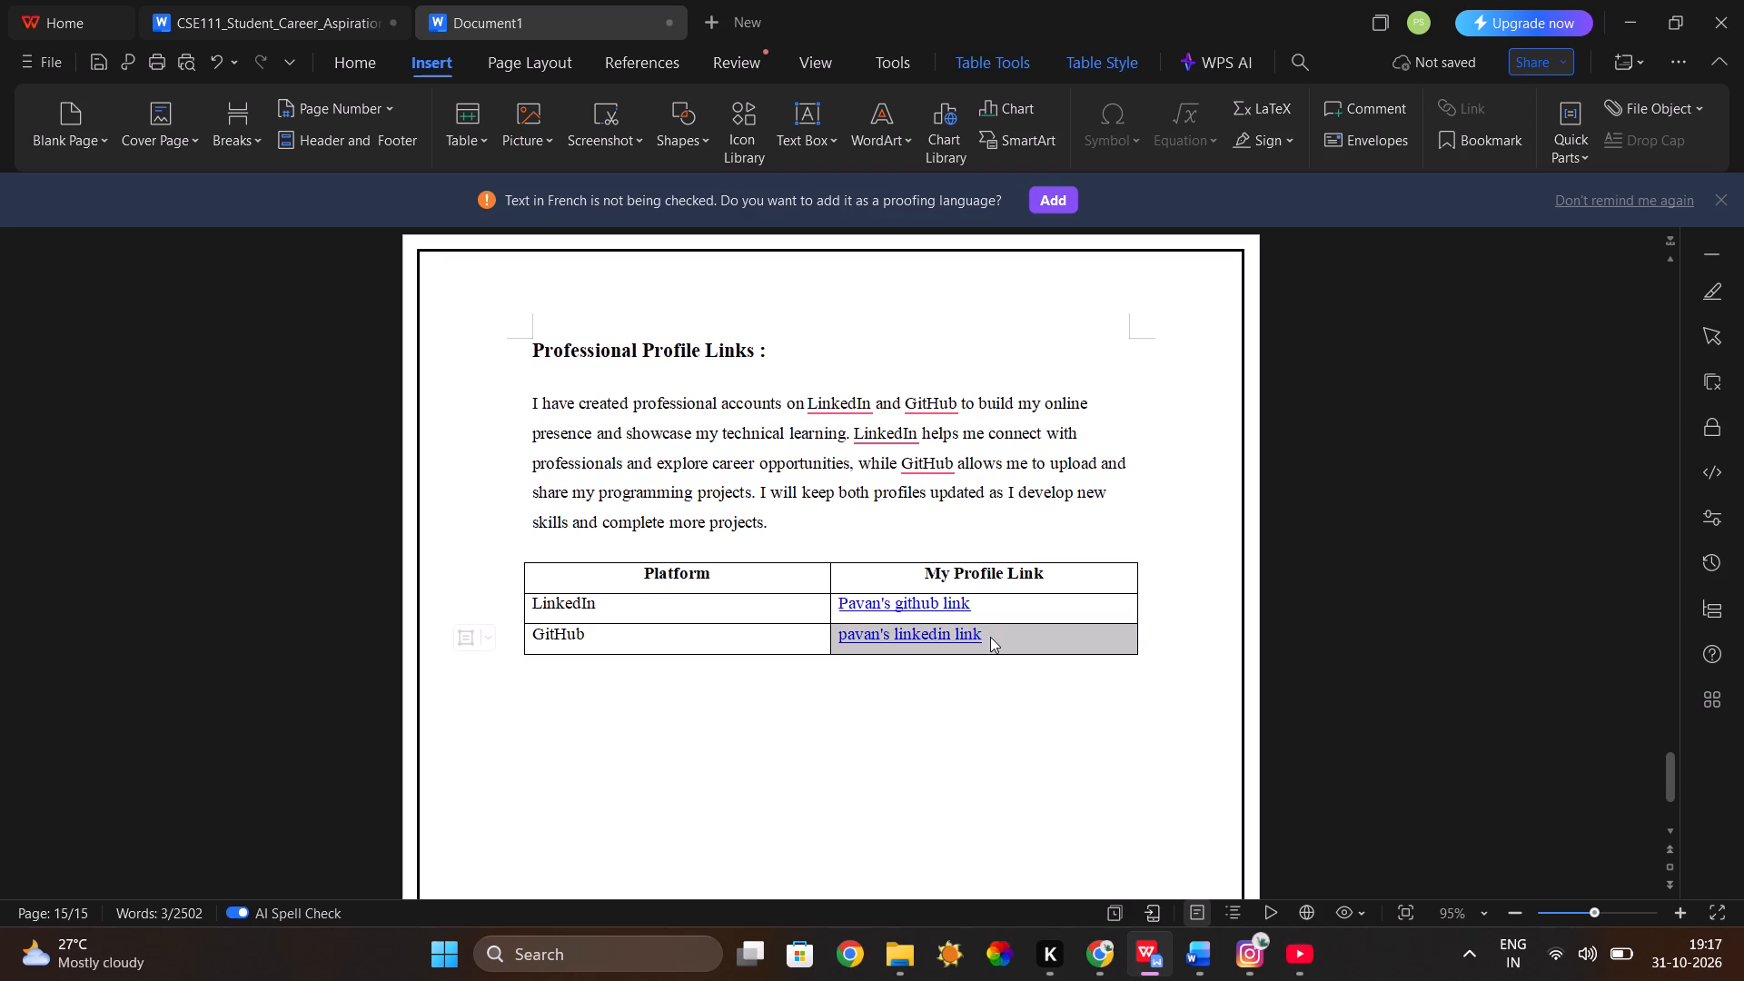
{"action": "left_click", "coordinate": [1004, 608]}
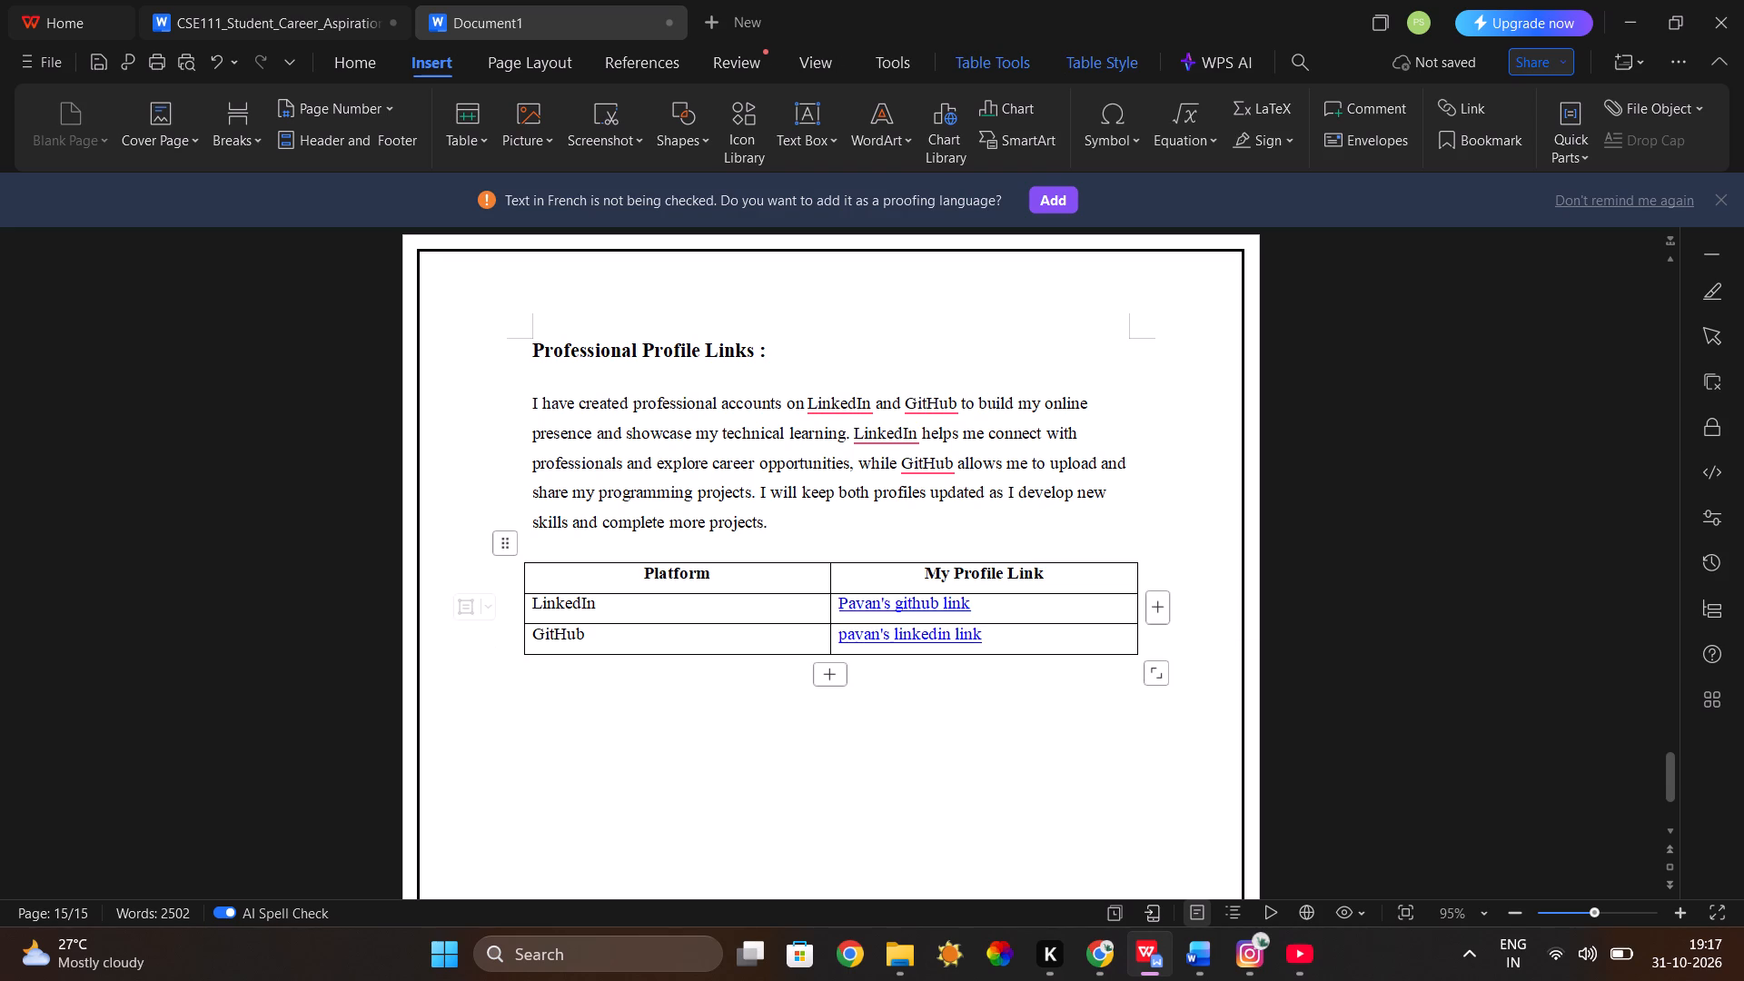
{"action": "key", "text": "ctrl+v"}
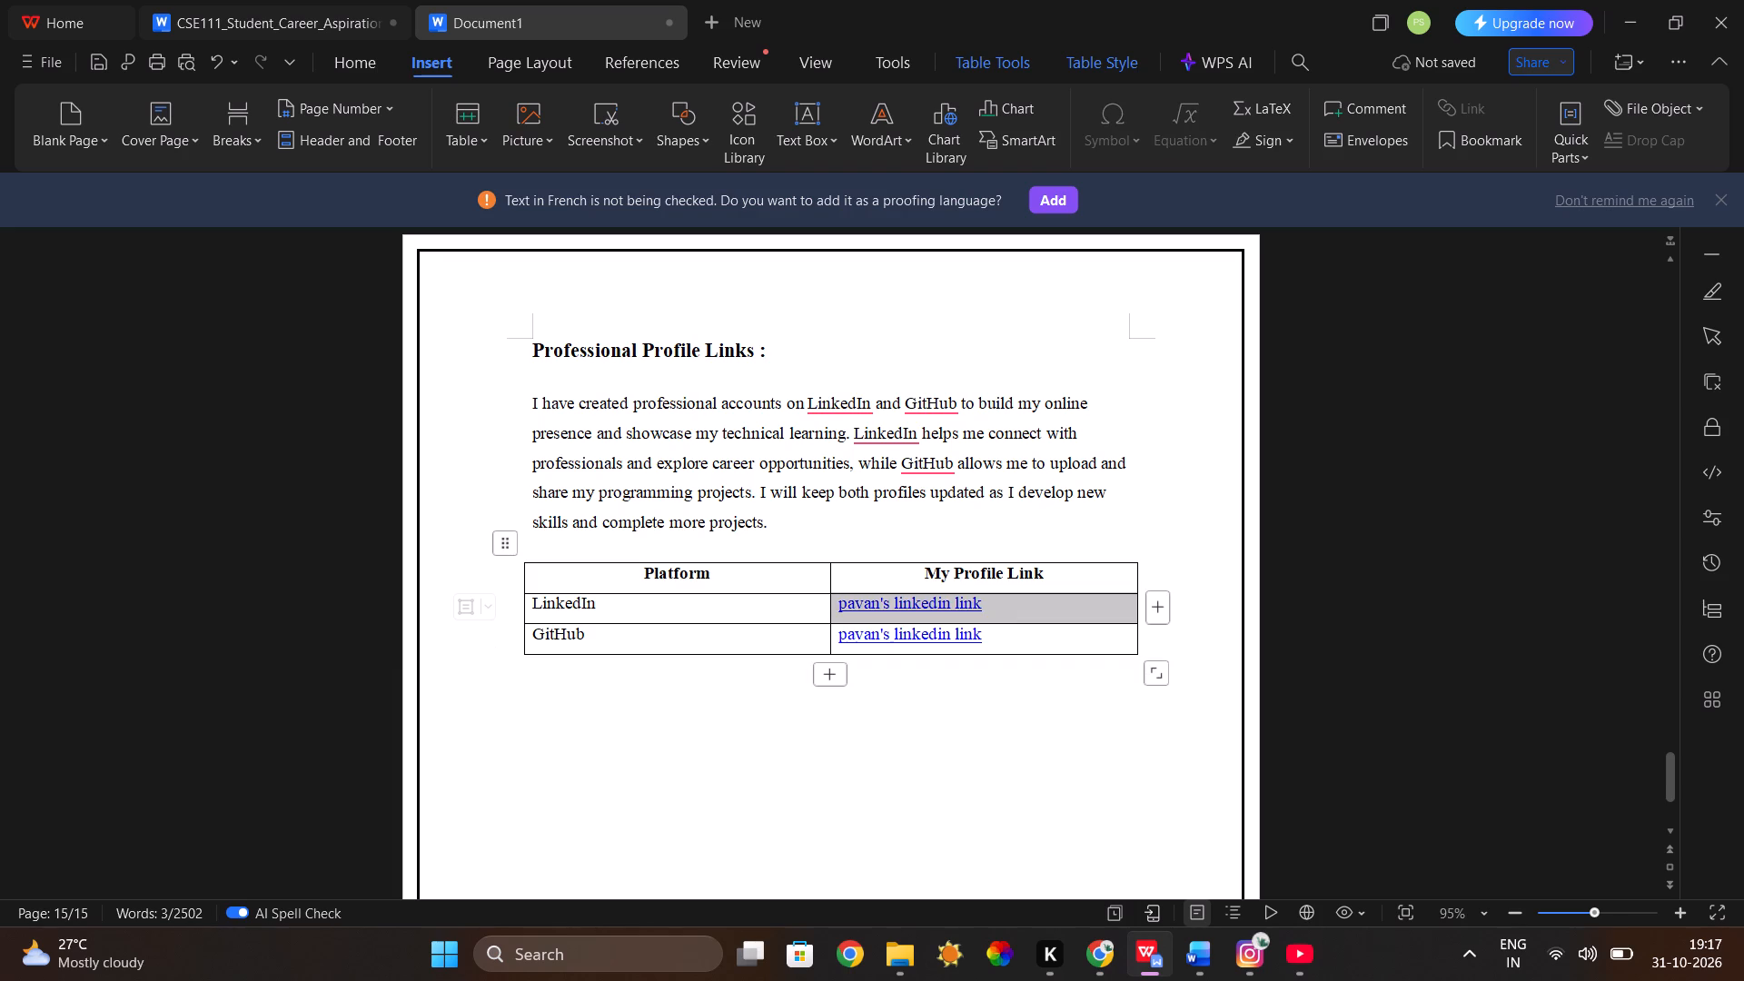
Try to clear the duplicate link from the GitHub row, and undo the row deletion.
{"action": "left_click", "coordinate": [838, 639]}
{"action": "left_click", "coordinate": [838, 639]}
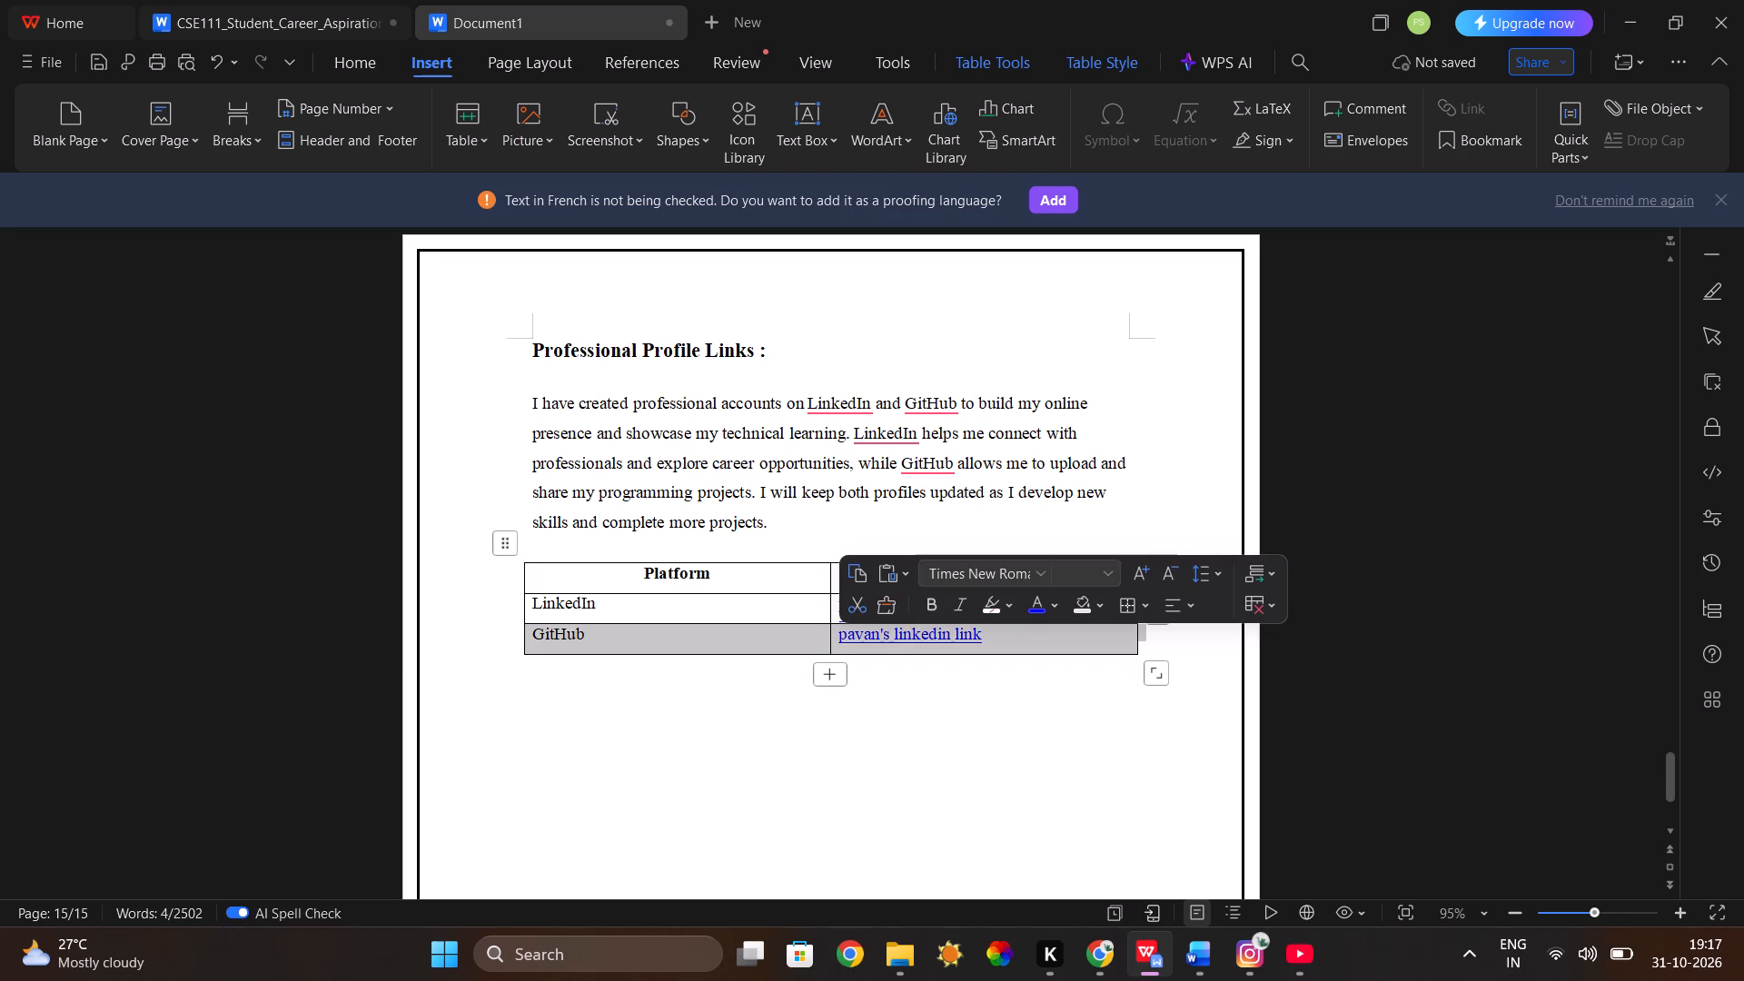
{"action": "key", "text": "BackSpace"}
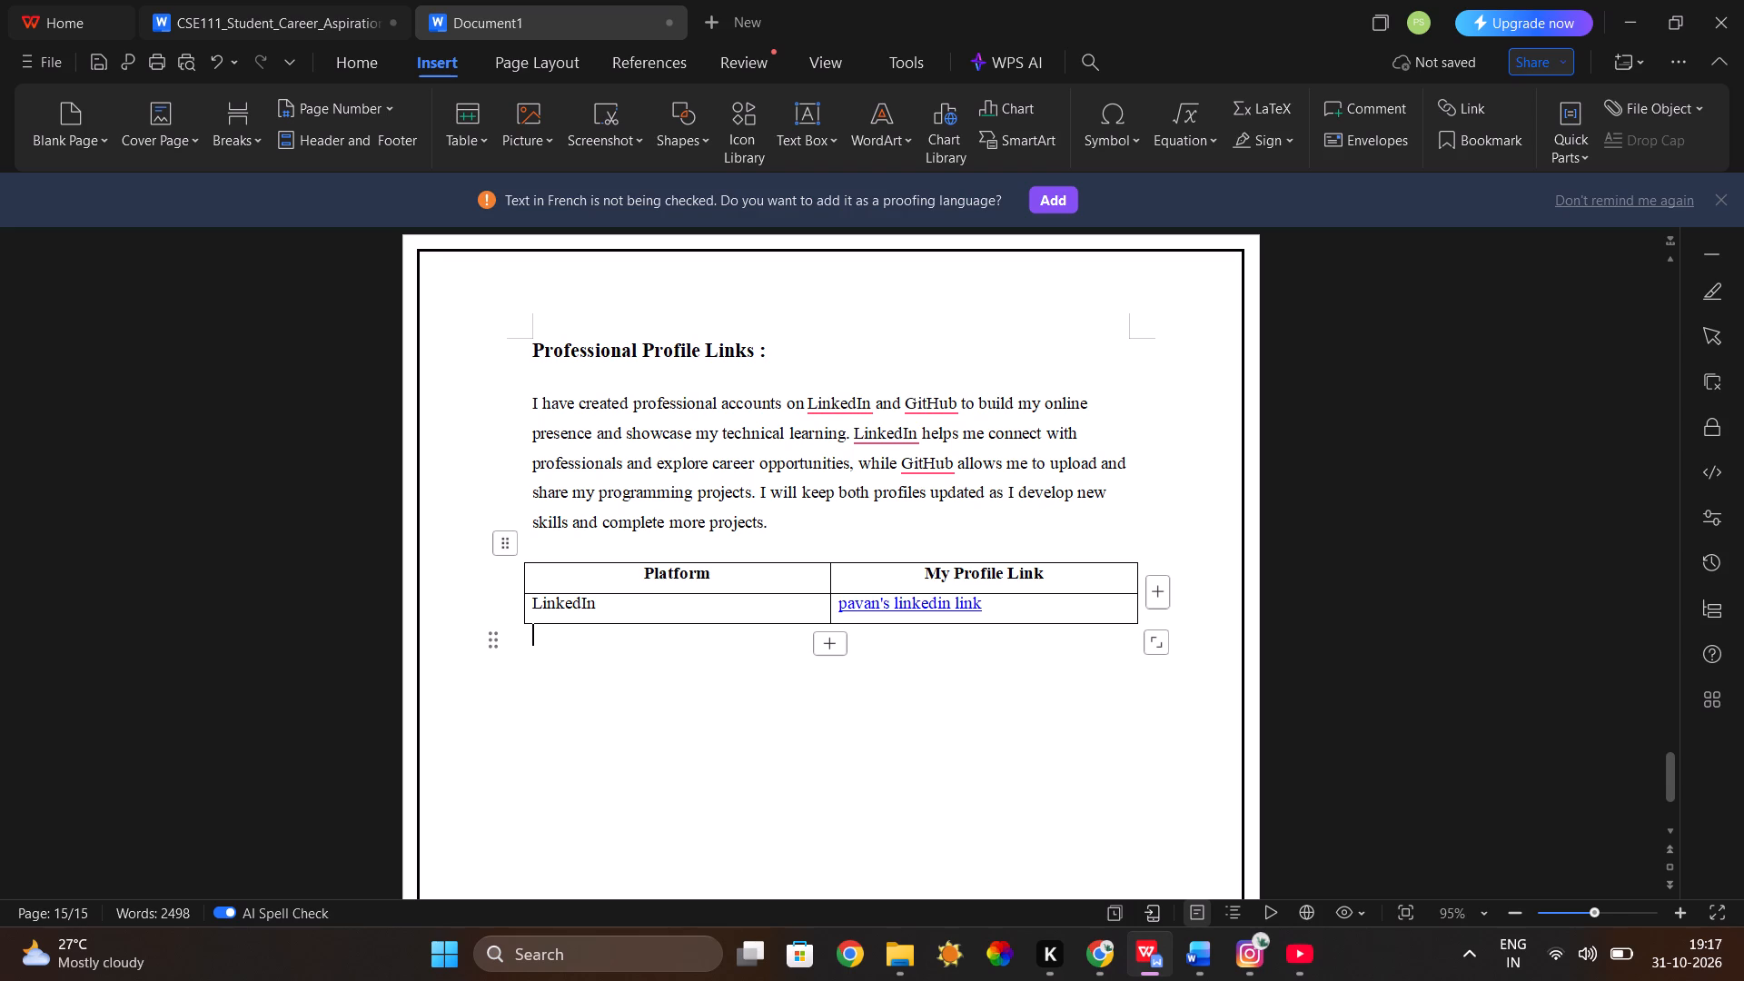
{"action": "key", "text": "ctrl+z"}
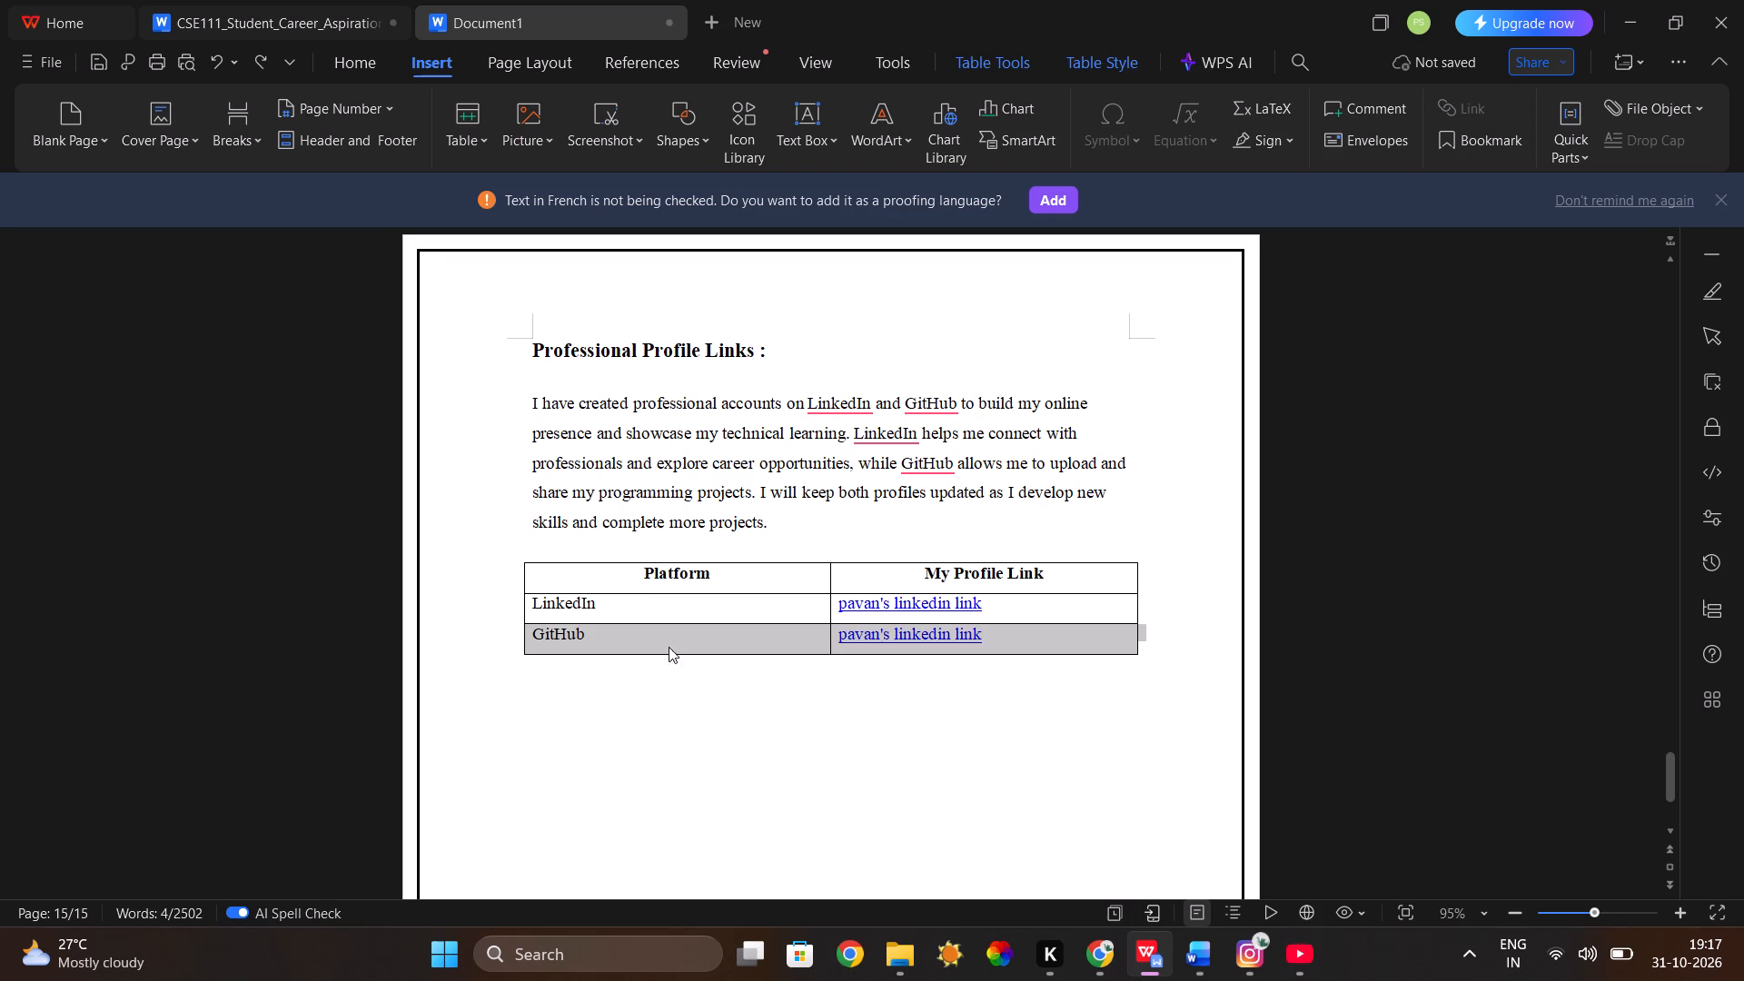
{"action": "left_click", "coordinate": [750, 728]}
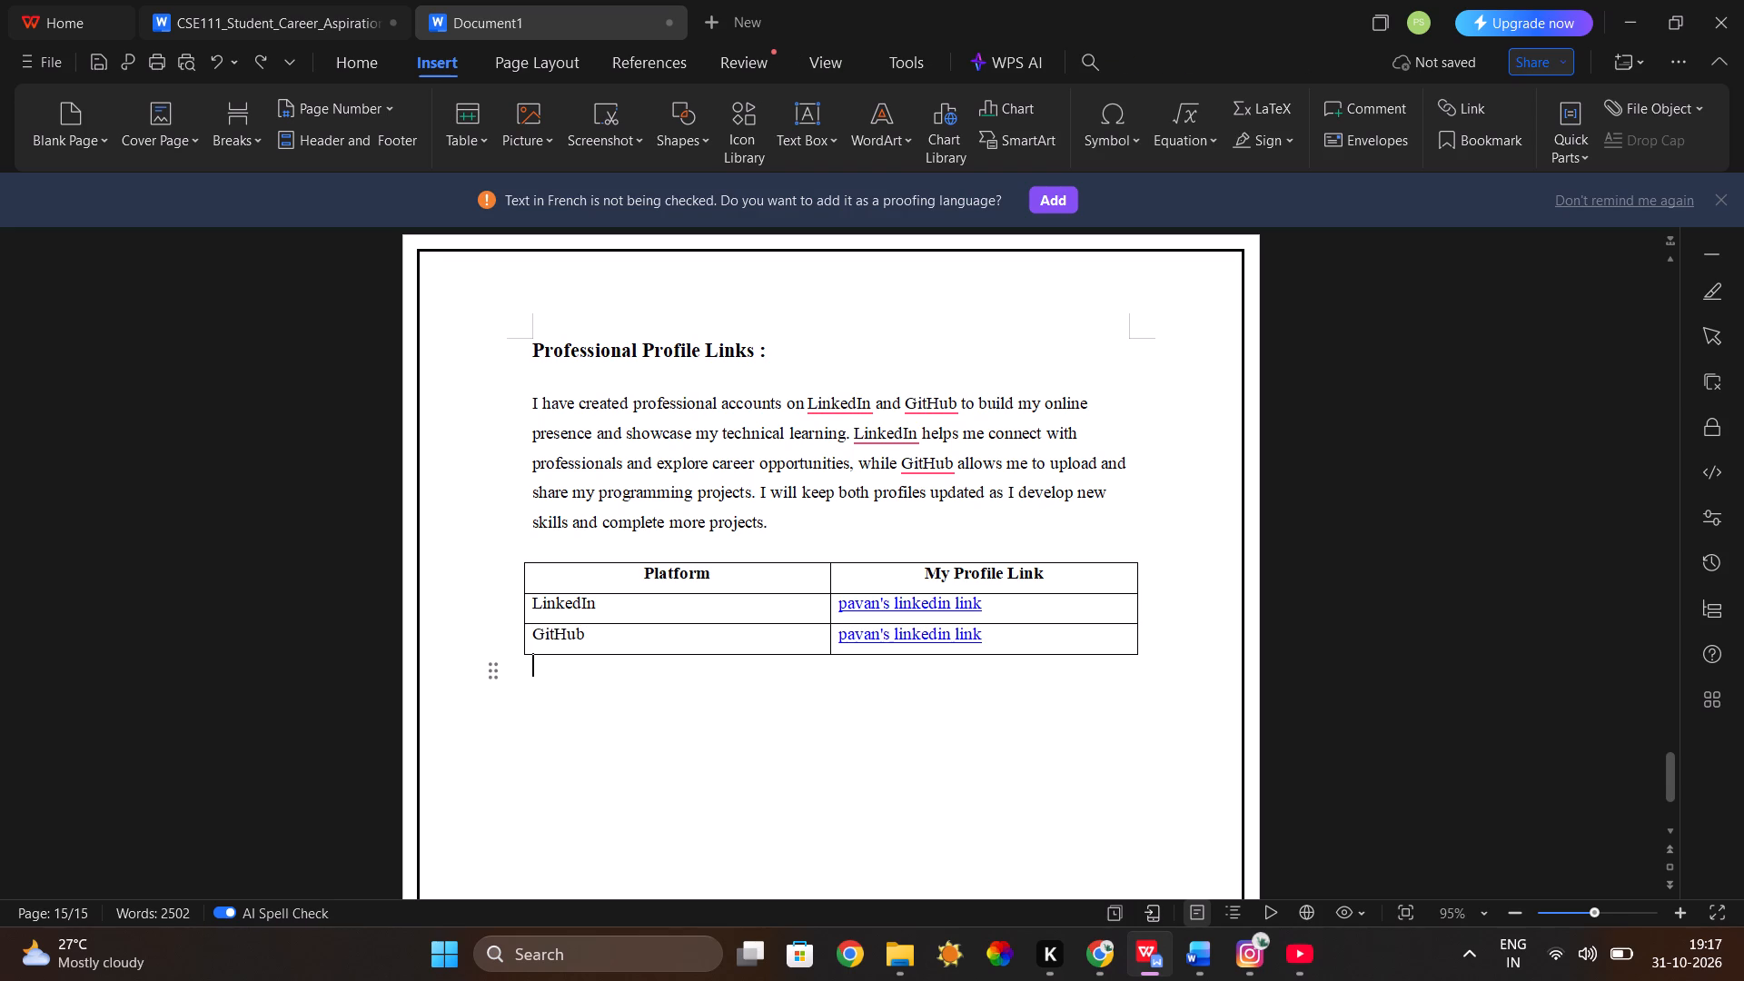
Cut the "pavan's linkedin link" hyperlink out of the GitHub row's "My Profile Link" cell.
{"action": "left_click", "coordinate": [841, 637]}
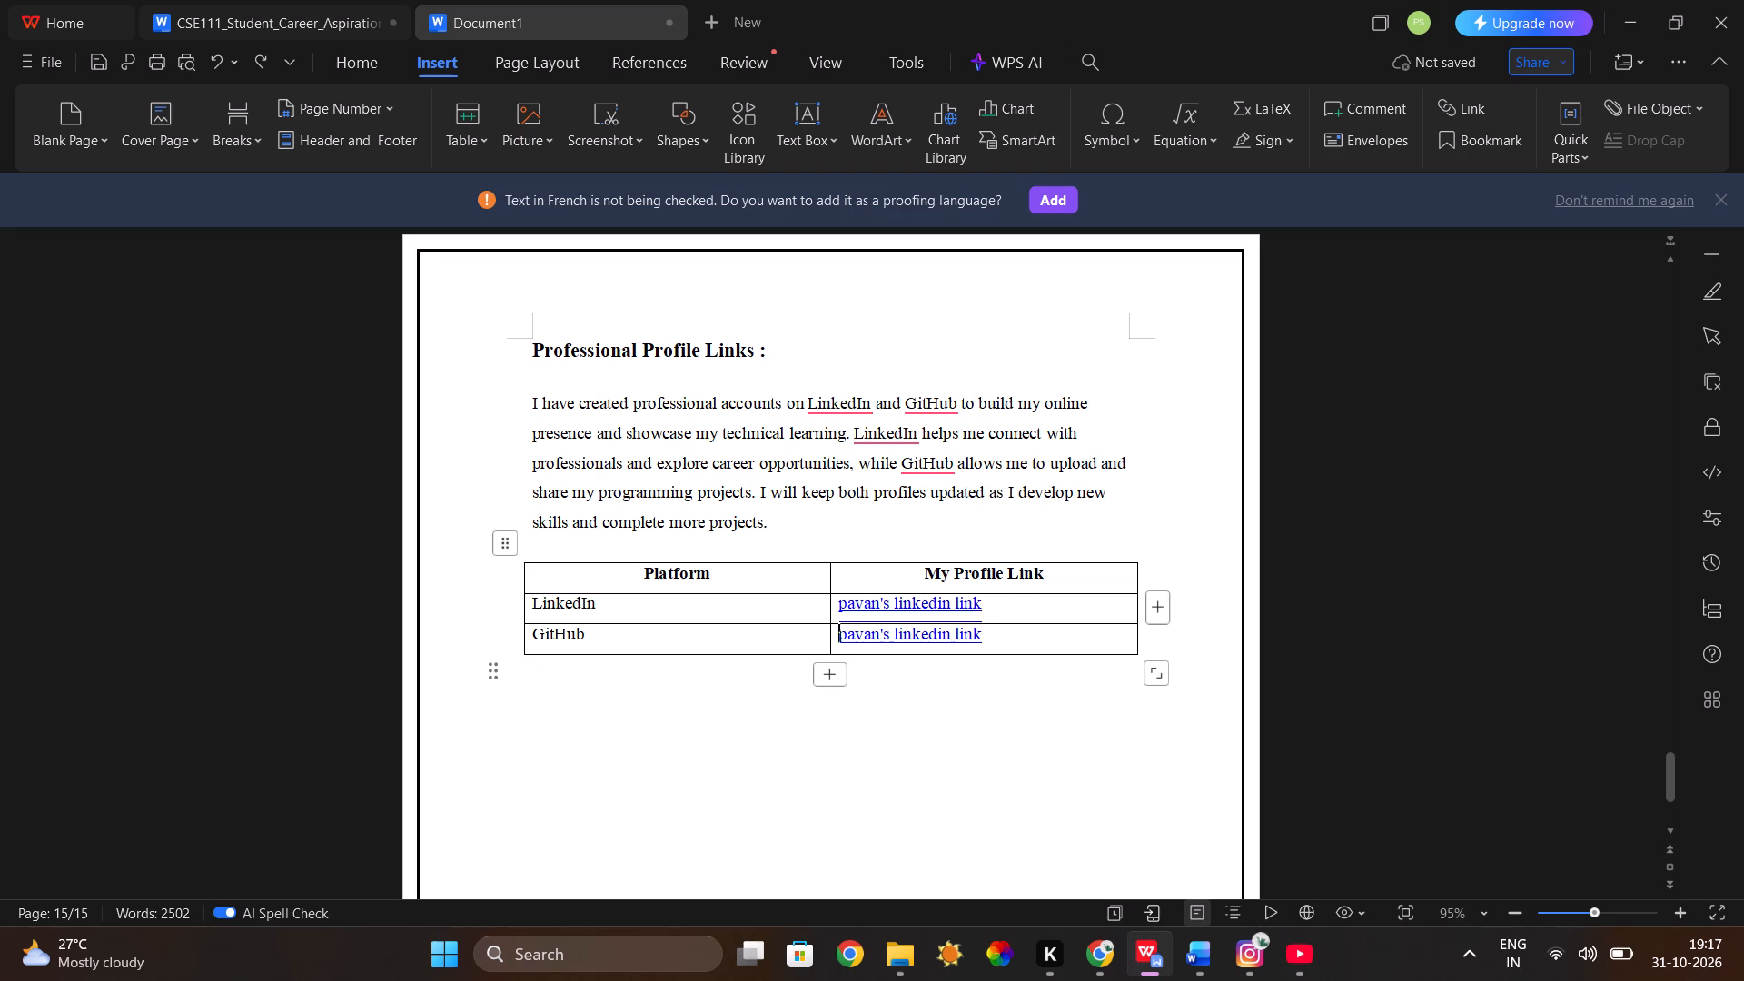
{"action": "left_click_drag", "start_coordinate": [841, 637], "coordinate": [985, 637]}
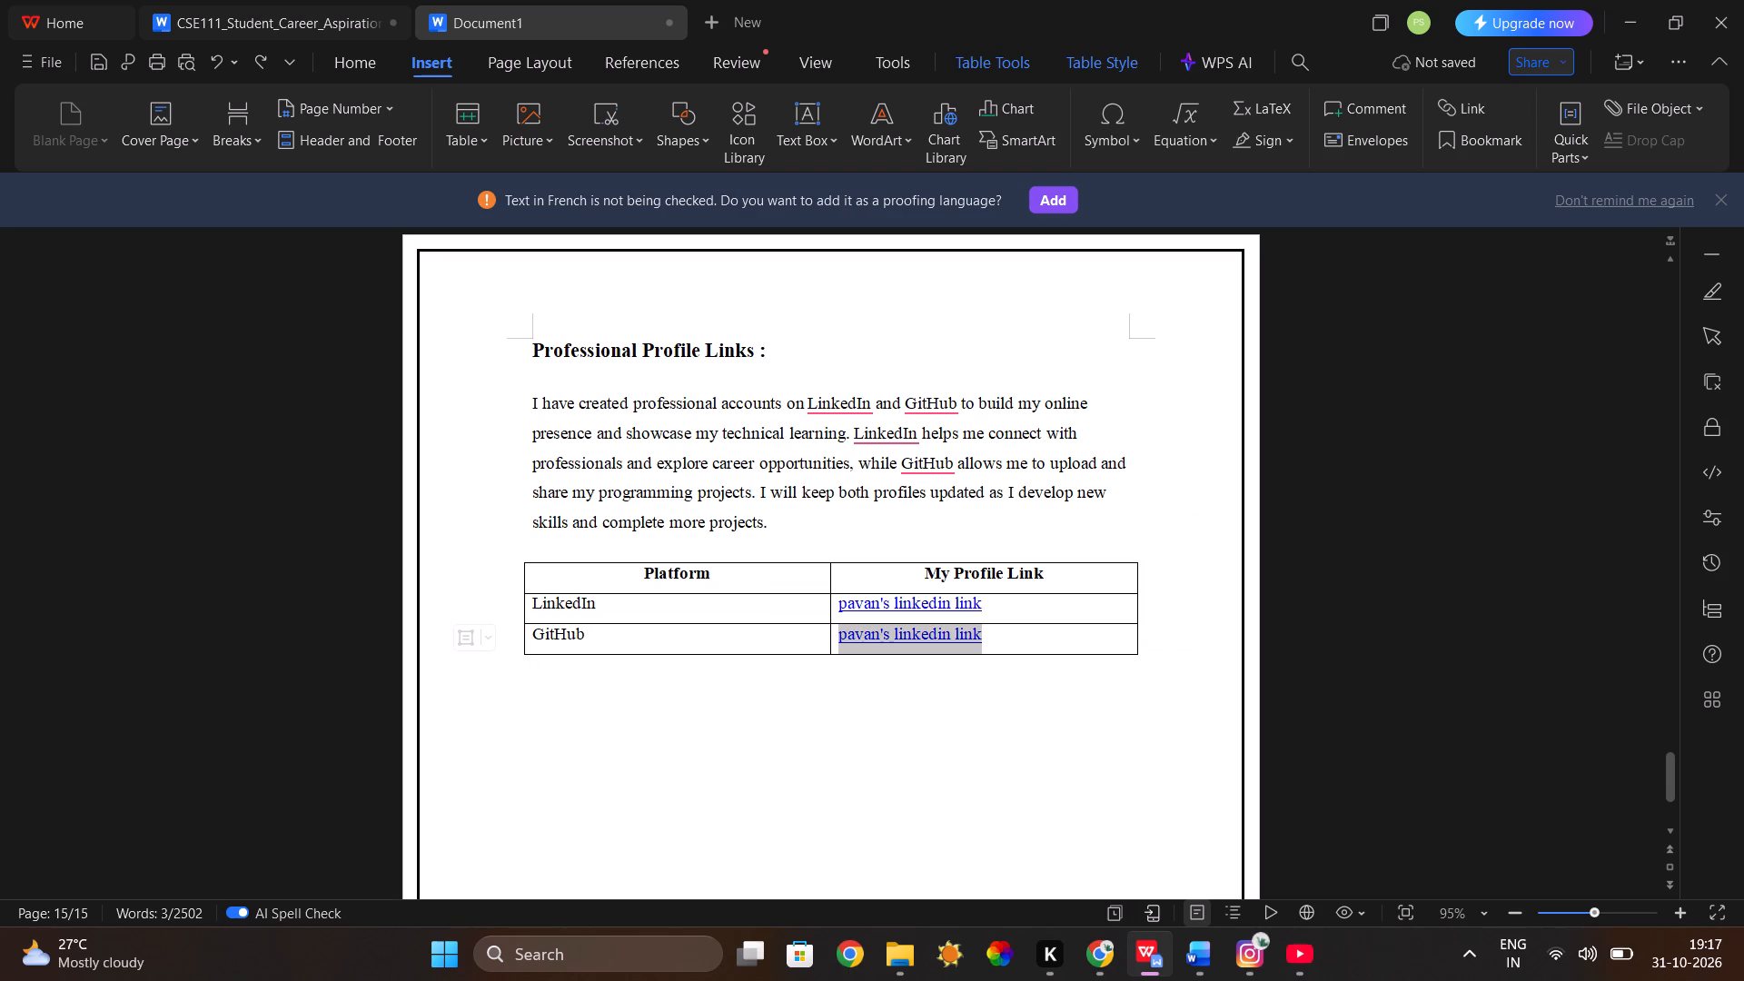
{"action": "key", "text": "ctrl+x"}
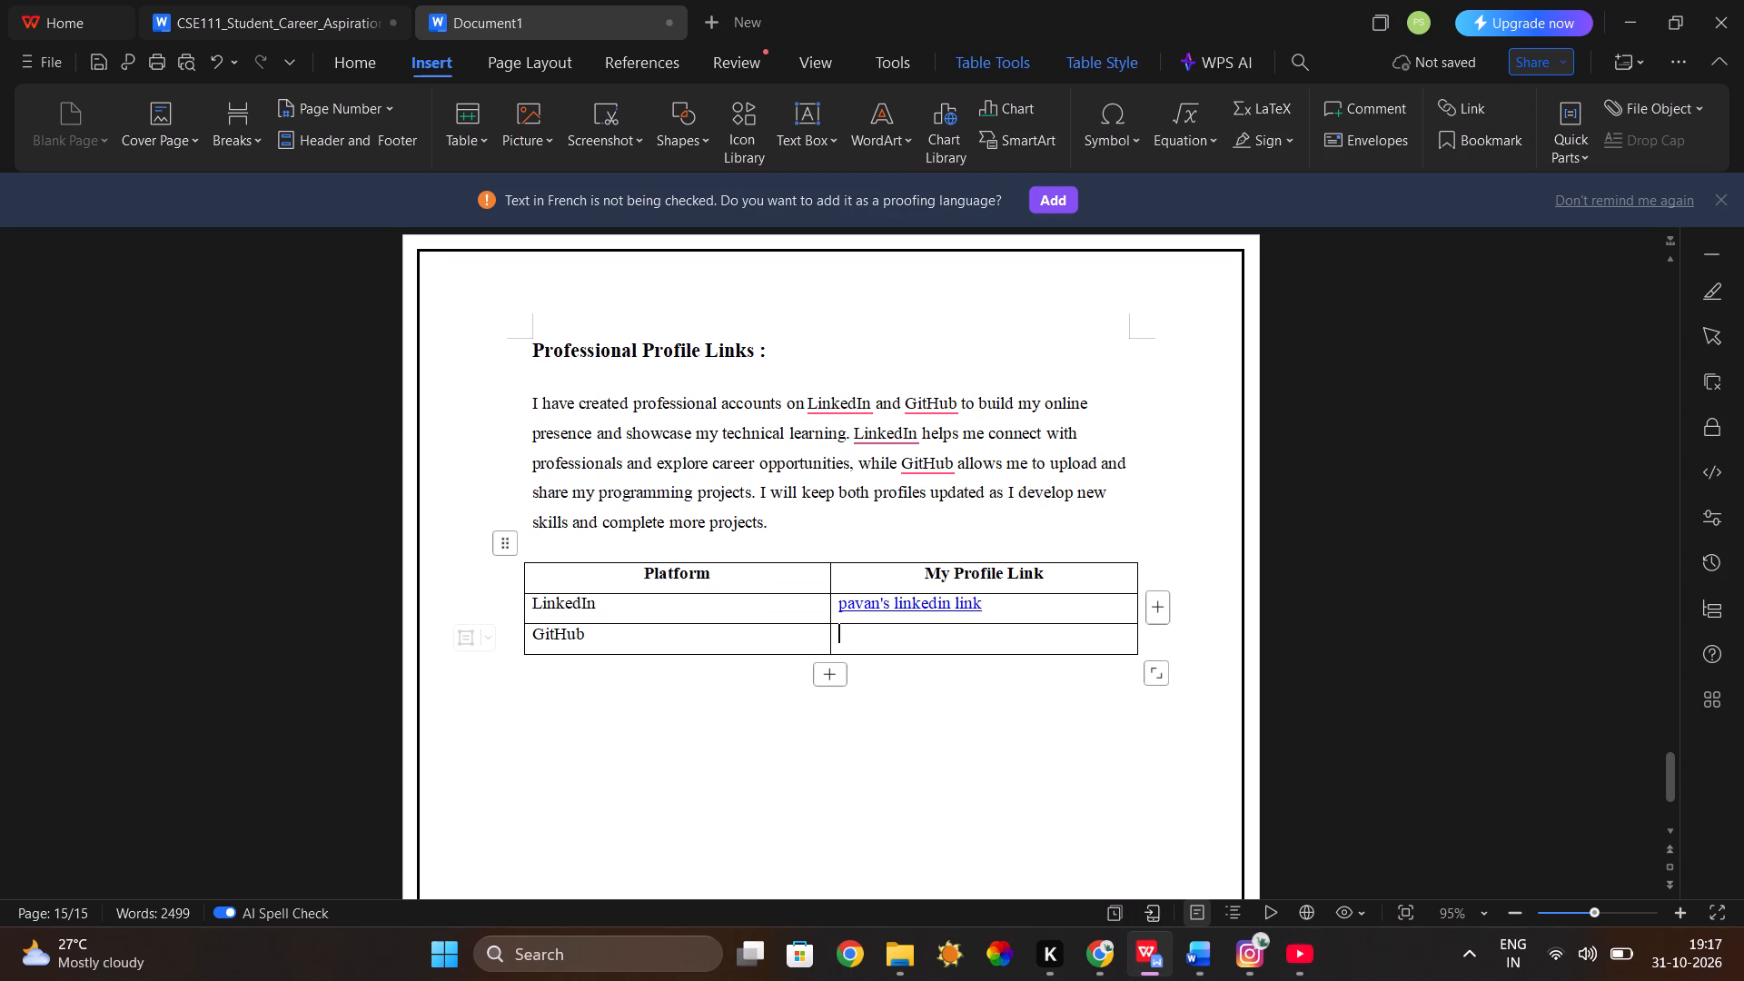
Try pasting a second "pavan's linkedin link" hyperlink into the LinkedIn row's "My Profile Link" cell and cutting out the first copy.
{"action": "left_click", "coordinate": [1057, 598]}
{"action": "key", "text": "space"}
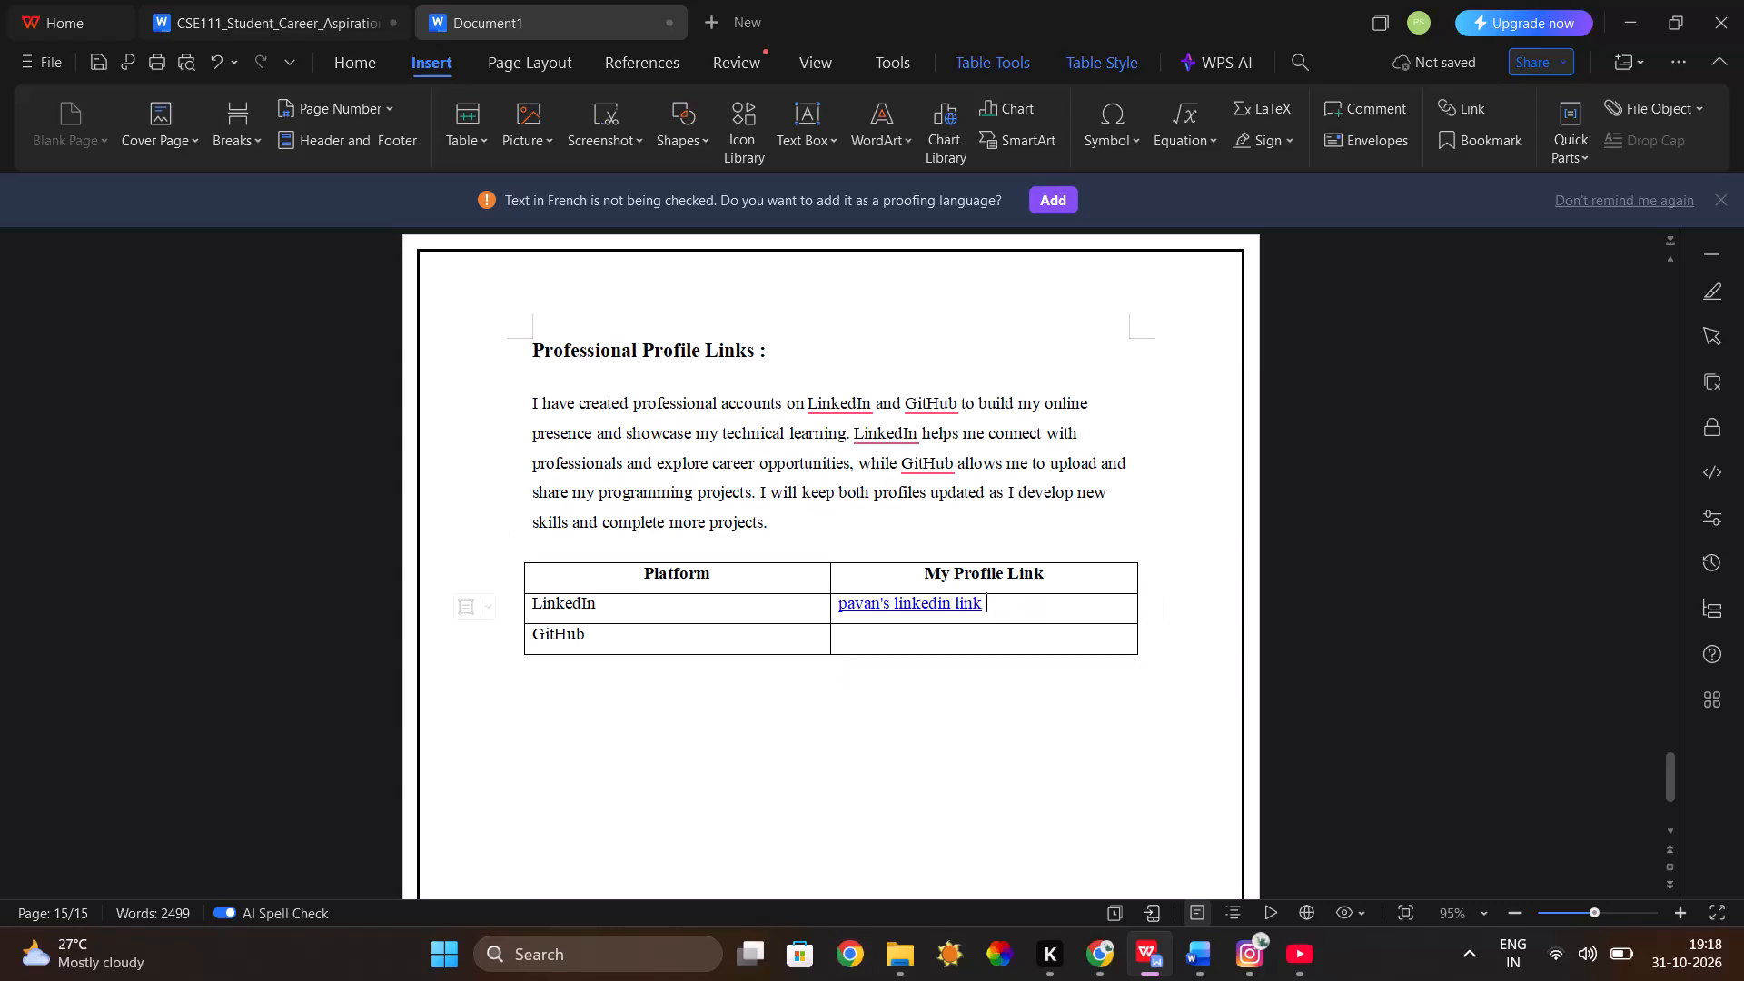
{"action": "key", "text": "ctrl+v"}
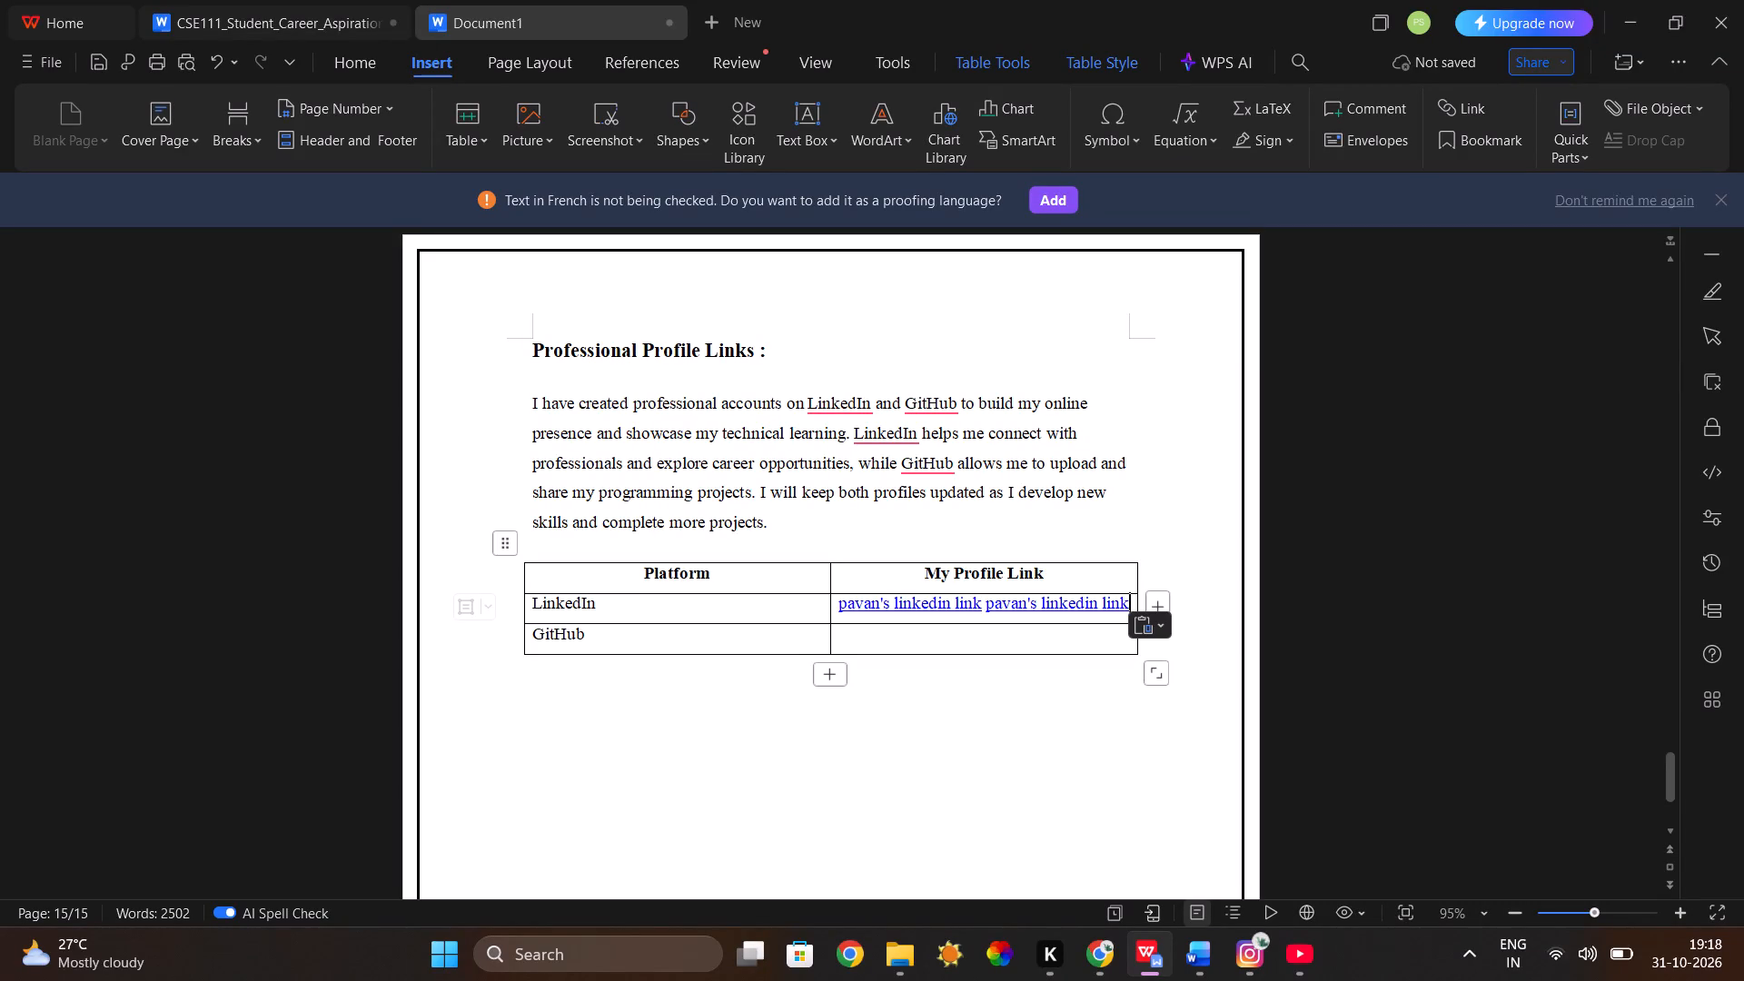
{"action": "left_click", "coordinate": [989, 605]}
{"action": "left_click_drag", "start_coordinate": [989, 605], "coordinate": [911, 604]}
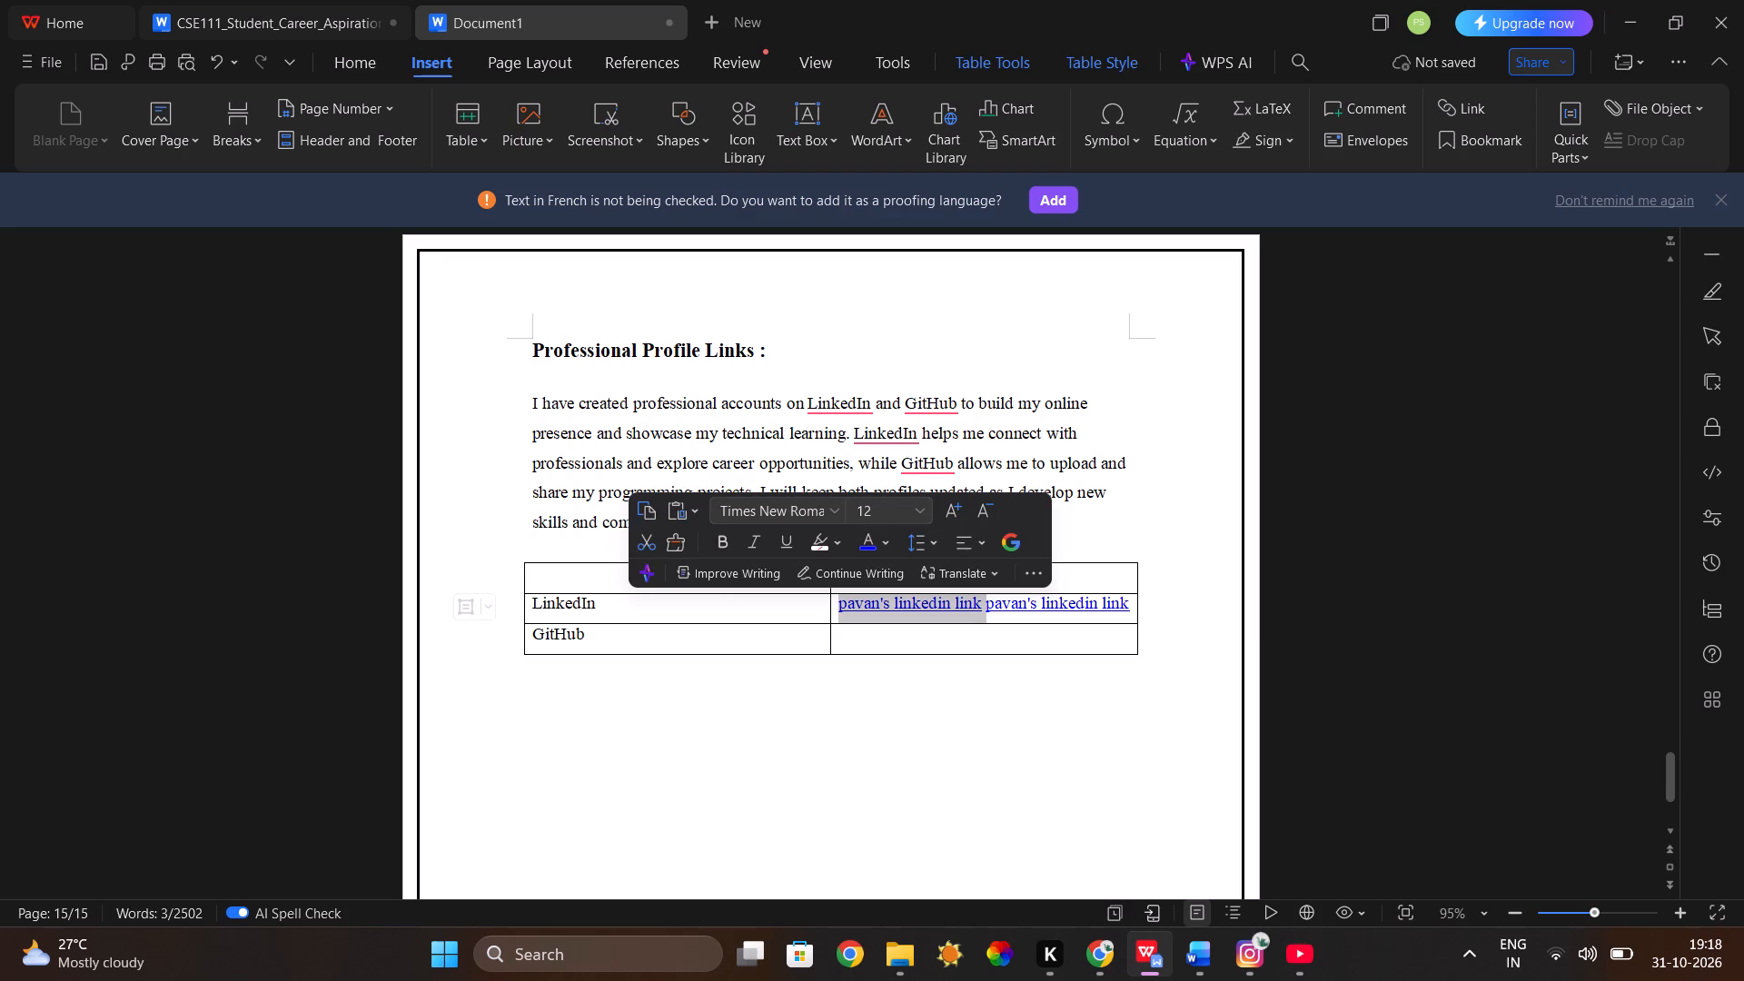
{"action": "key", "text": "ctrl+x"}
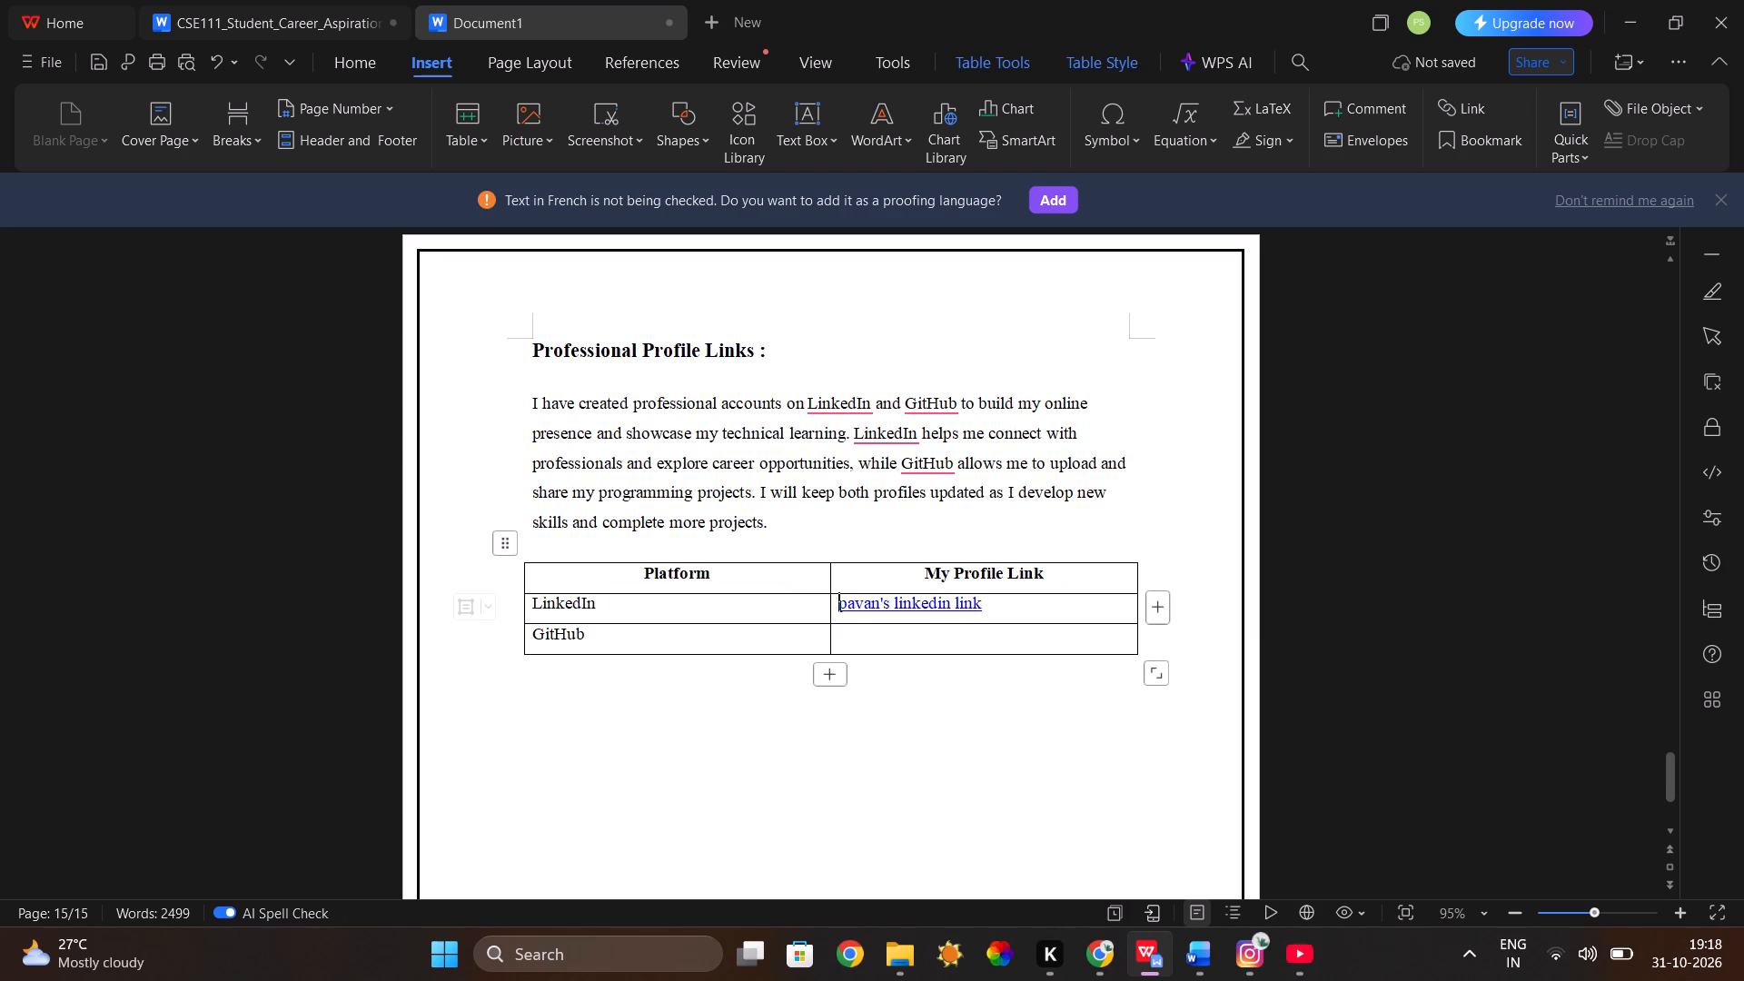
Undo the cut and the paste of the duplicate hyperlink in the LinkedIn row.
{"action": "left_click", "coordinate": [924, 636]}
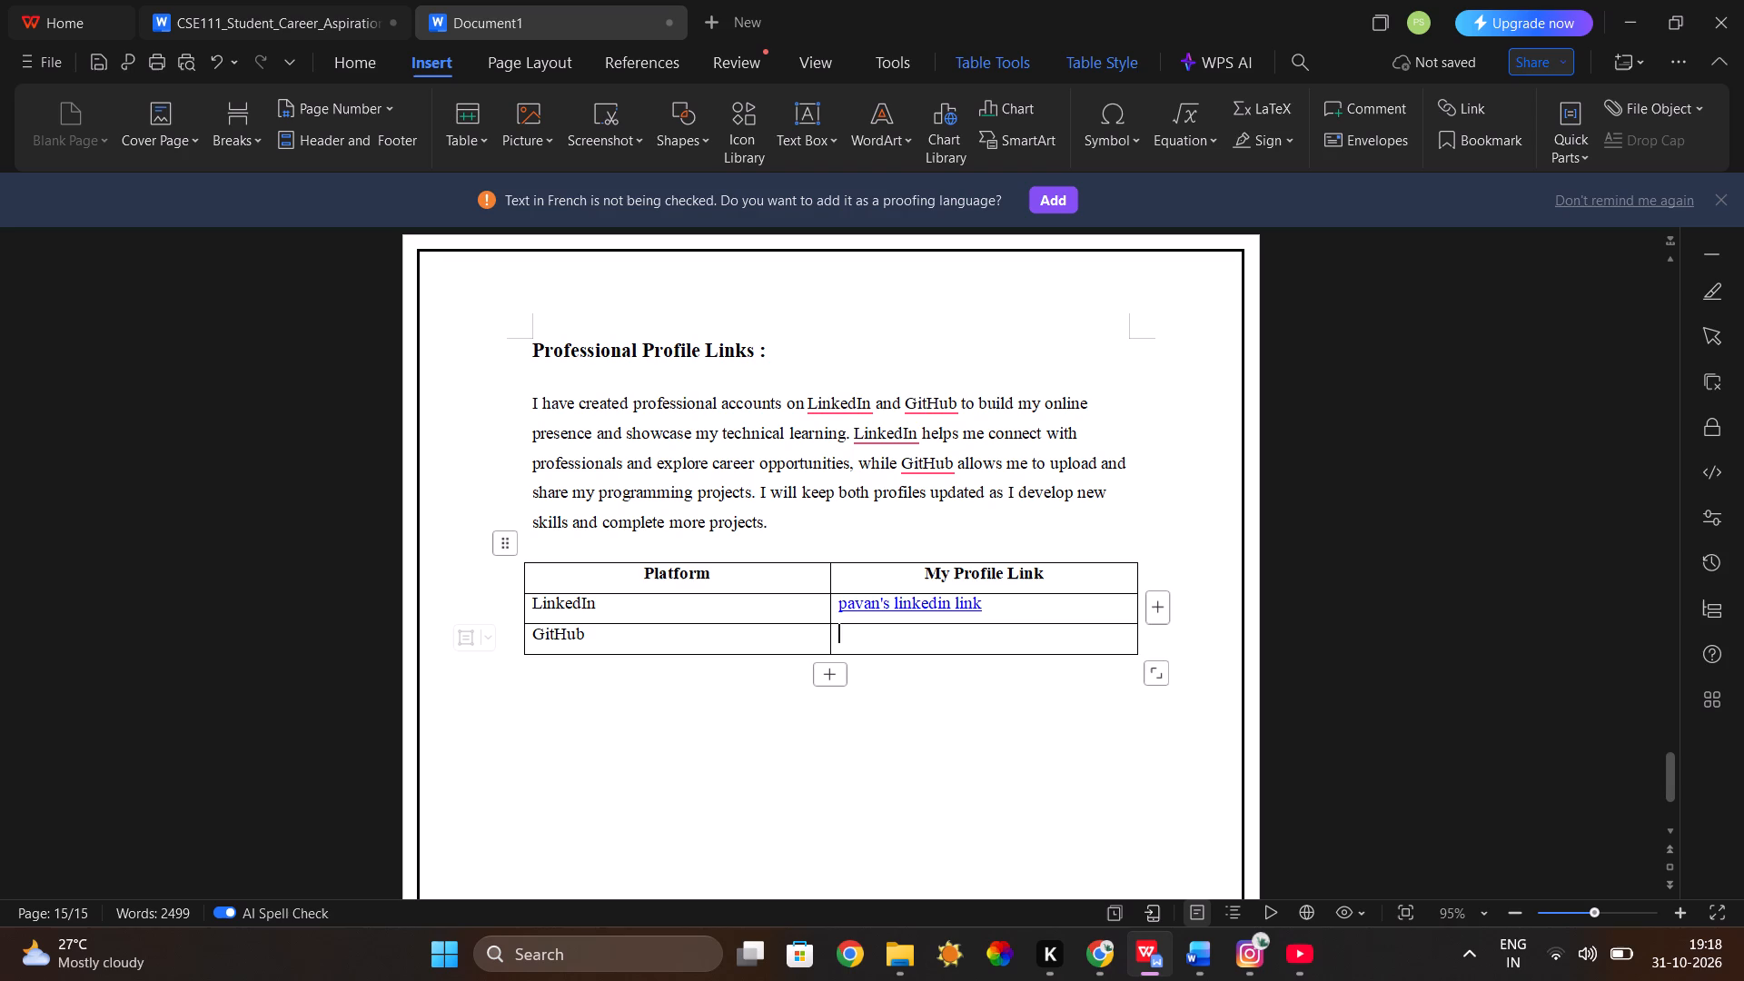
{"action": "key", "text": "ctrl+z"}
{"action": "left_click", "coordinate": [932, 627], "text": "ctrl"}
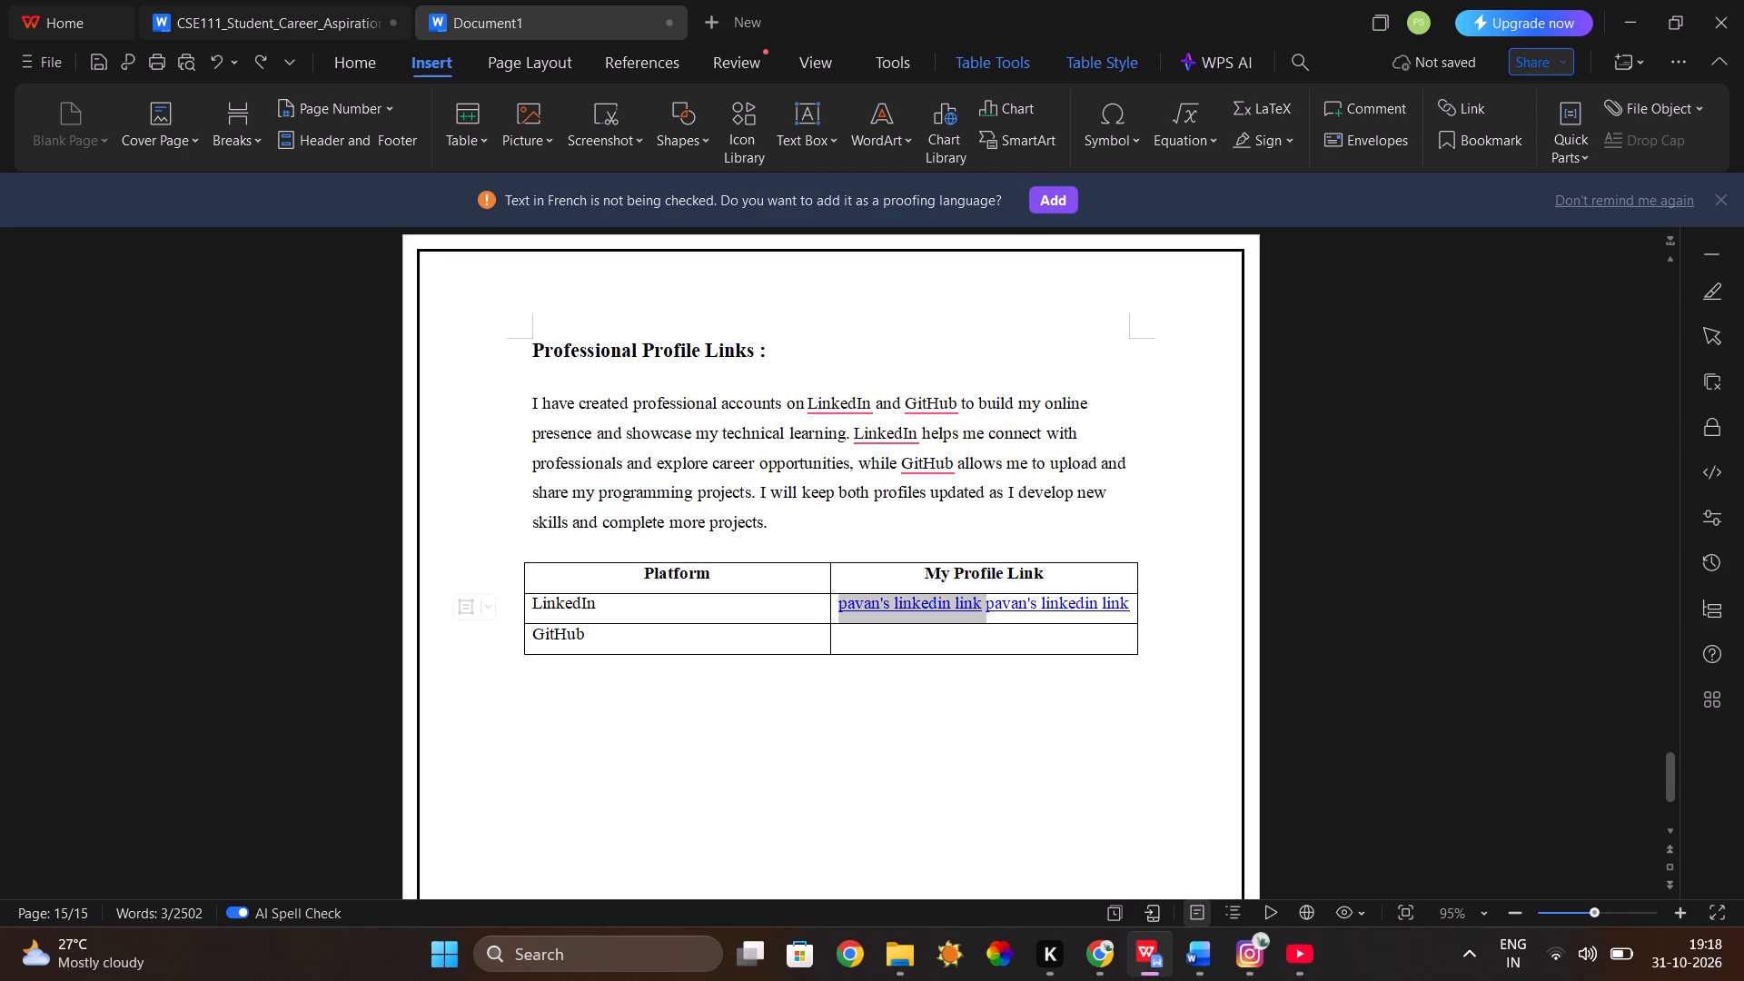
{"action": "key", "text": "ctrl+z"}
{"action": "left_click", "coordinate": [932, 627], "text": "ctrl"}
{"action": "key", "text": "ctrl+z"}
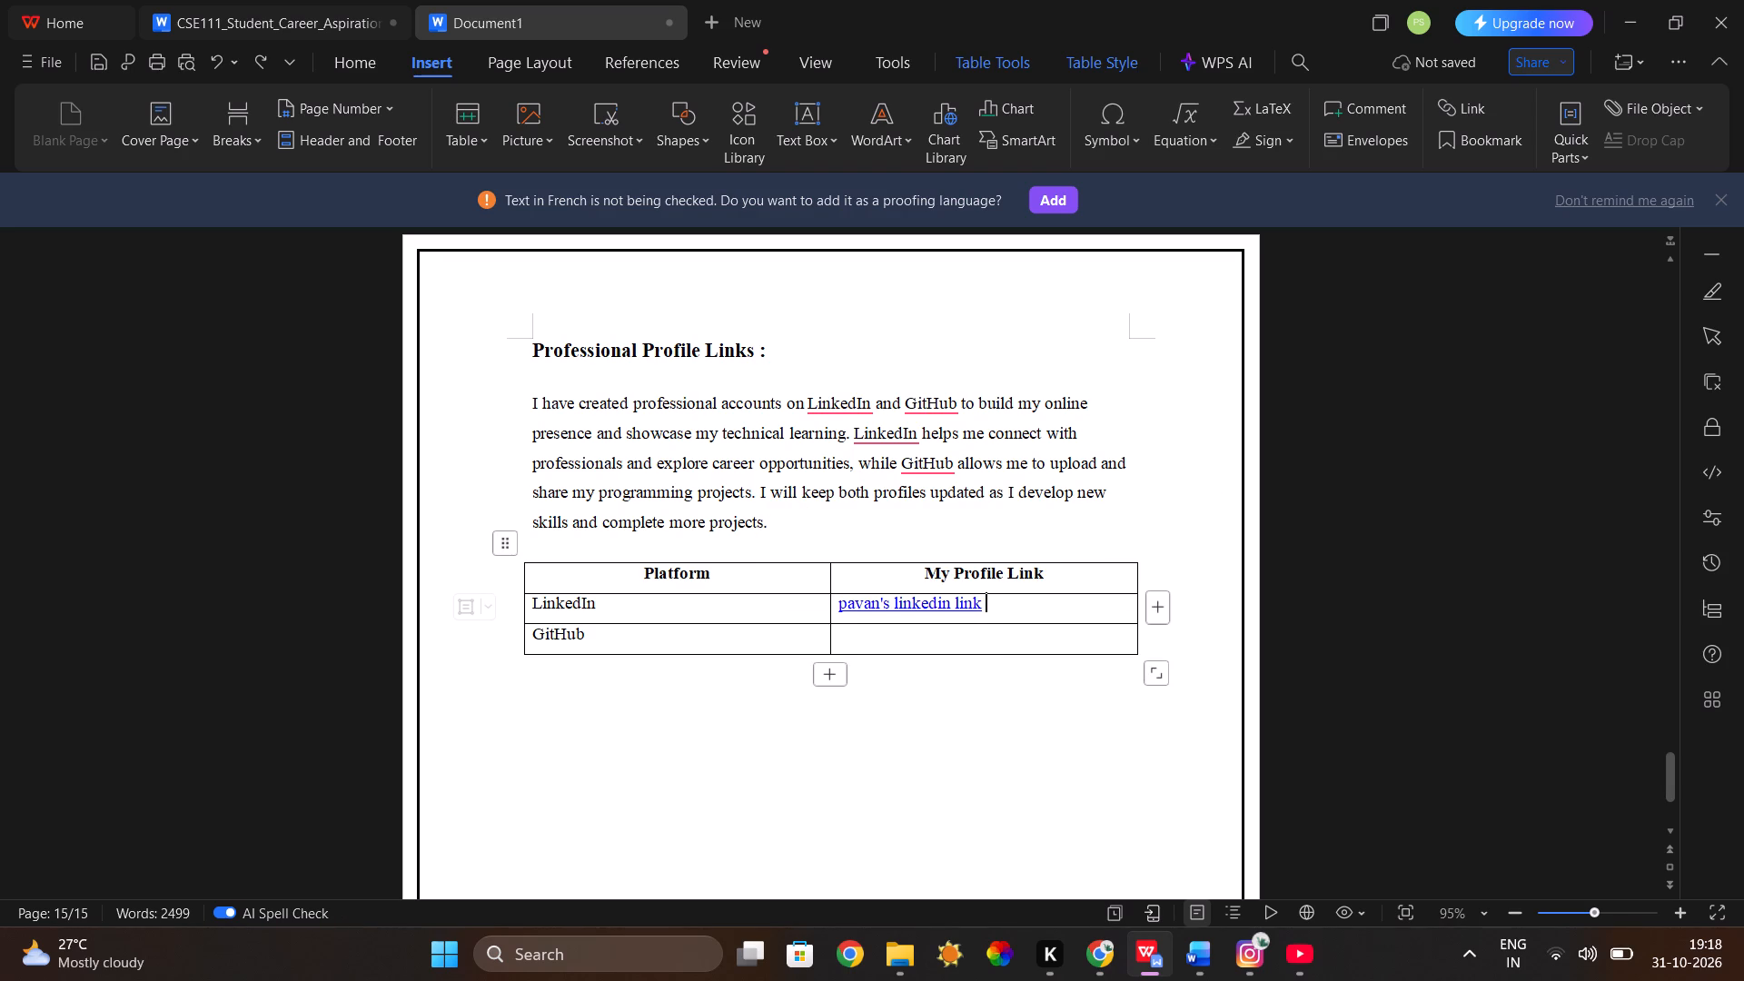
With the GitHub row's empty "My Profile Link" cell active, turn on the Windows clipboard history and close its window.
{"action": "left_click", "coordinate": [963, 638]}
{"action": "key", "text": "super+v"}
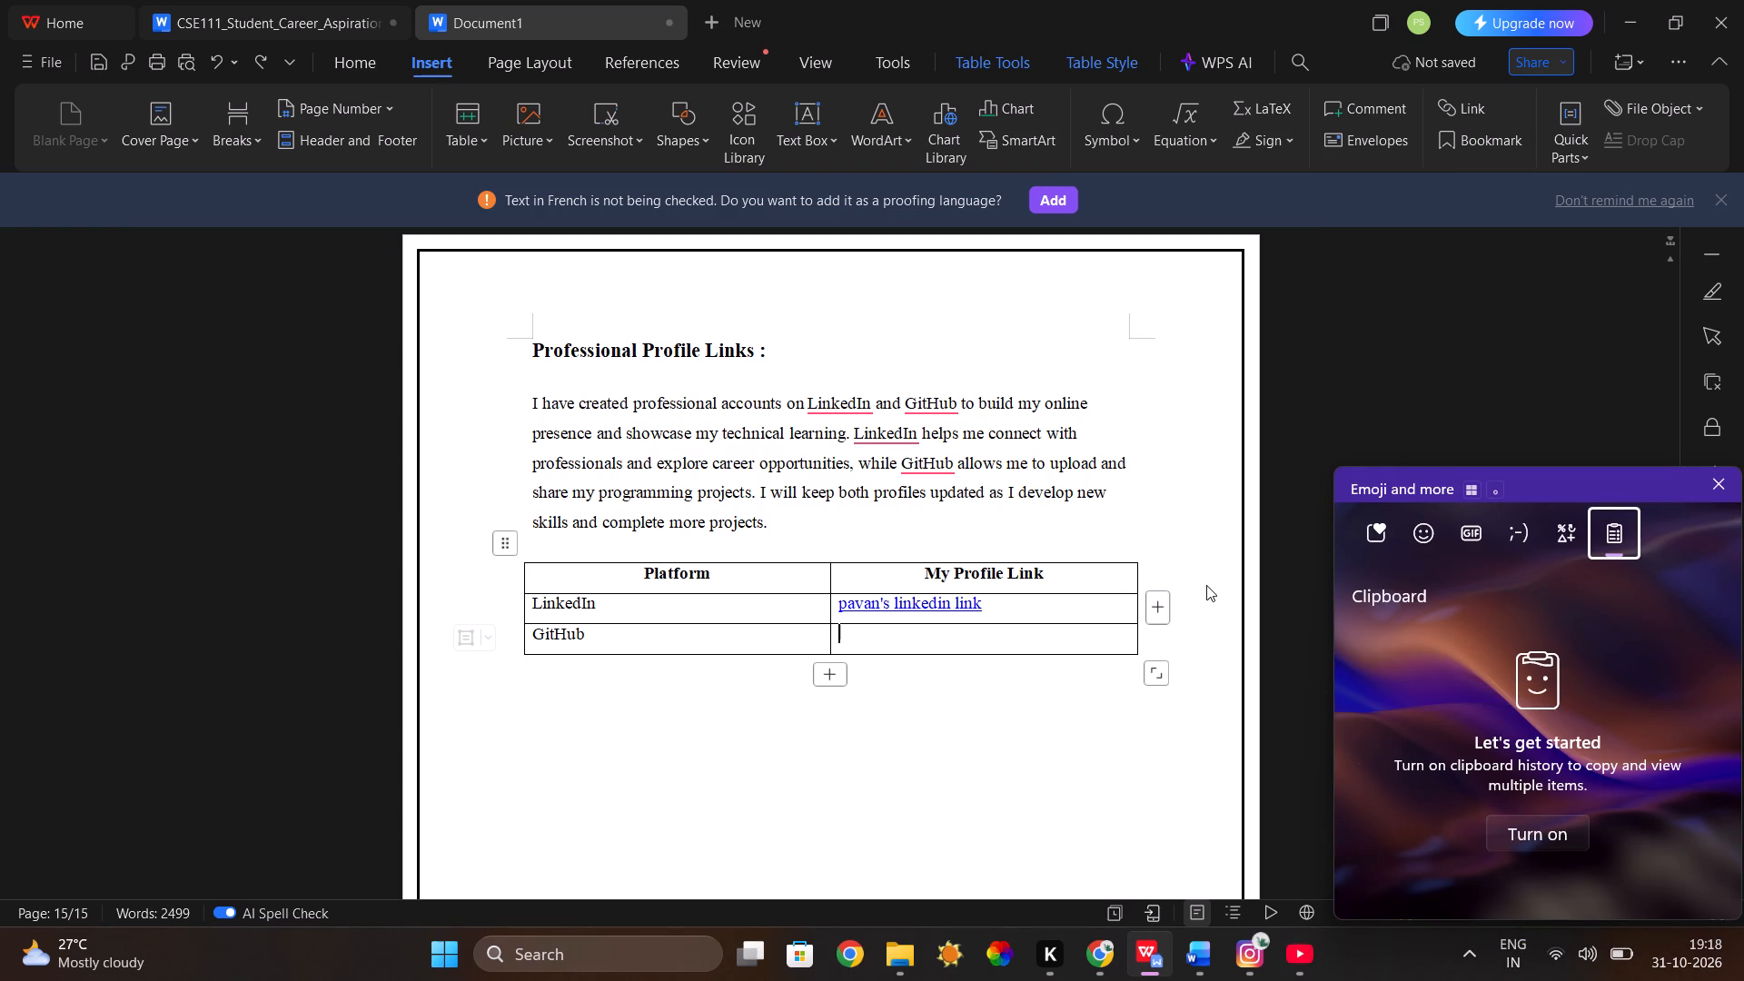
{"action": "left_click", "coordinate": [1552, 840]}
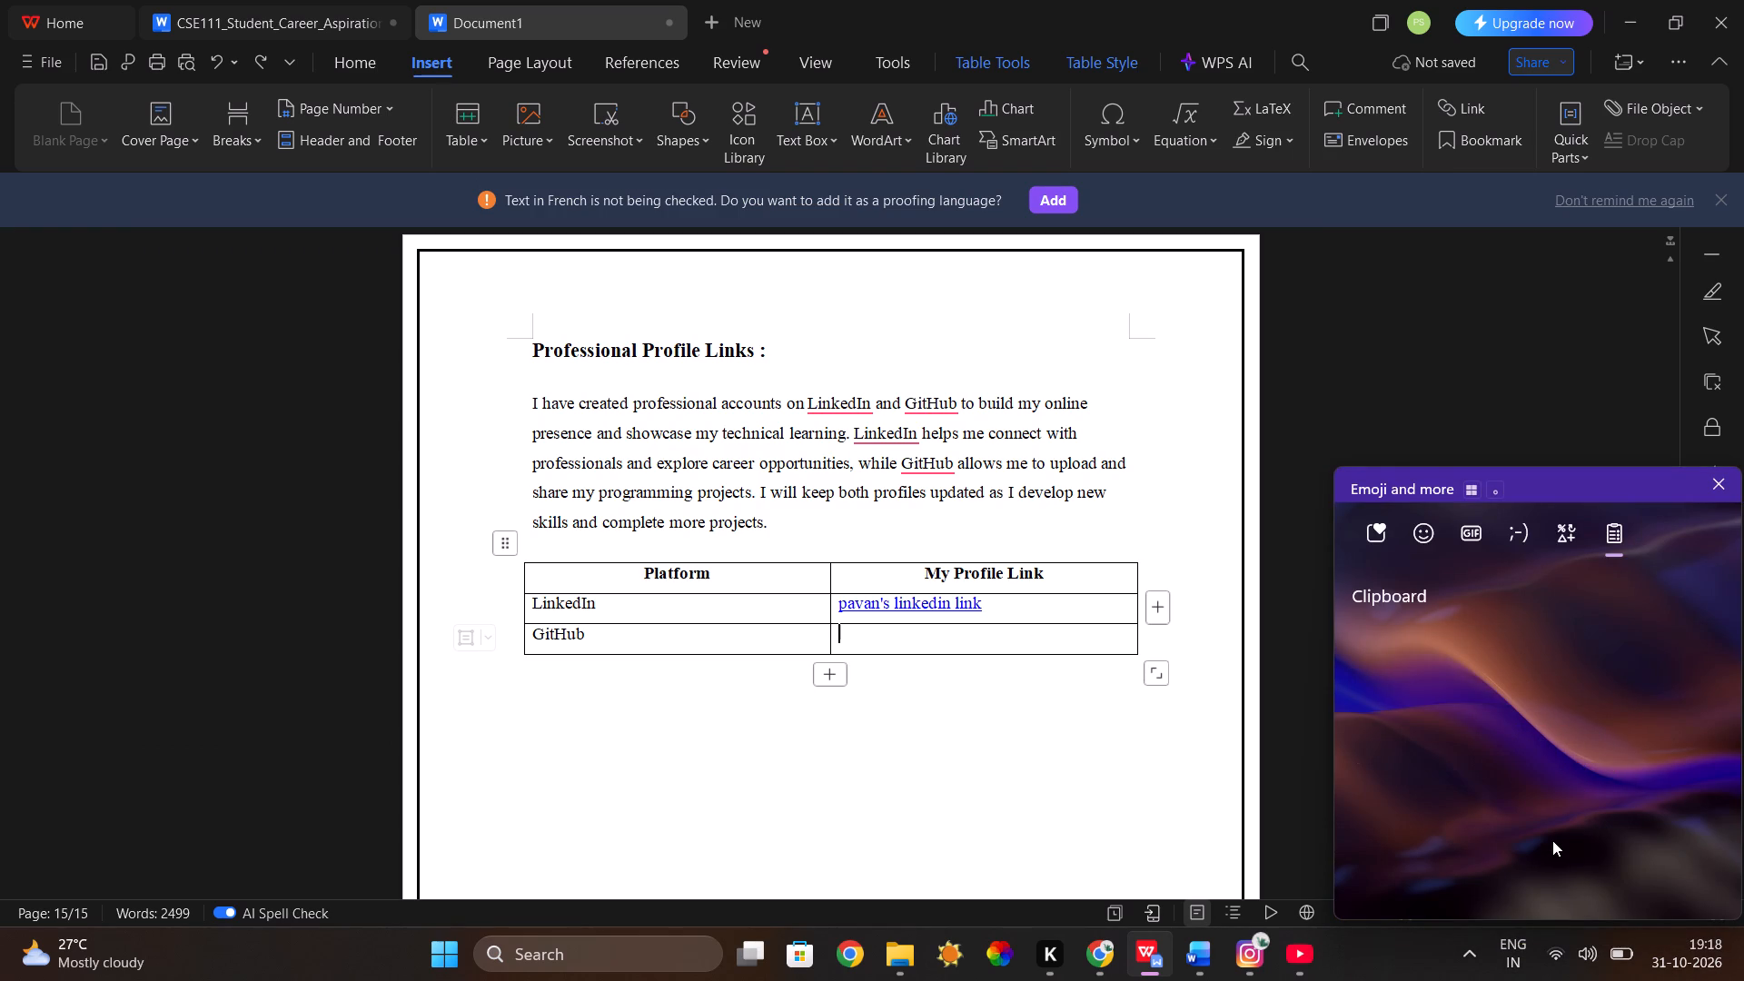
{"action": "left_click", "coordinate": [1724, 479]}
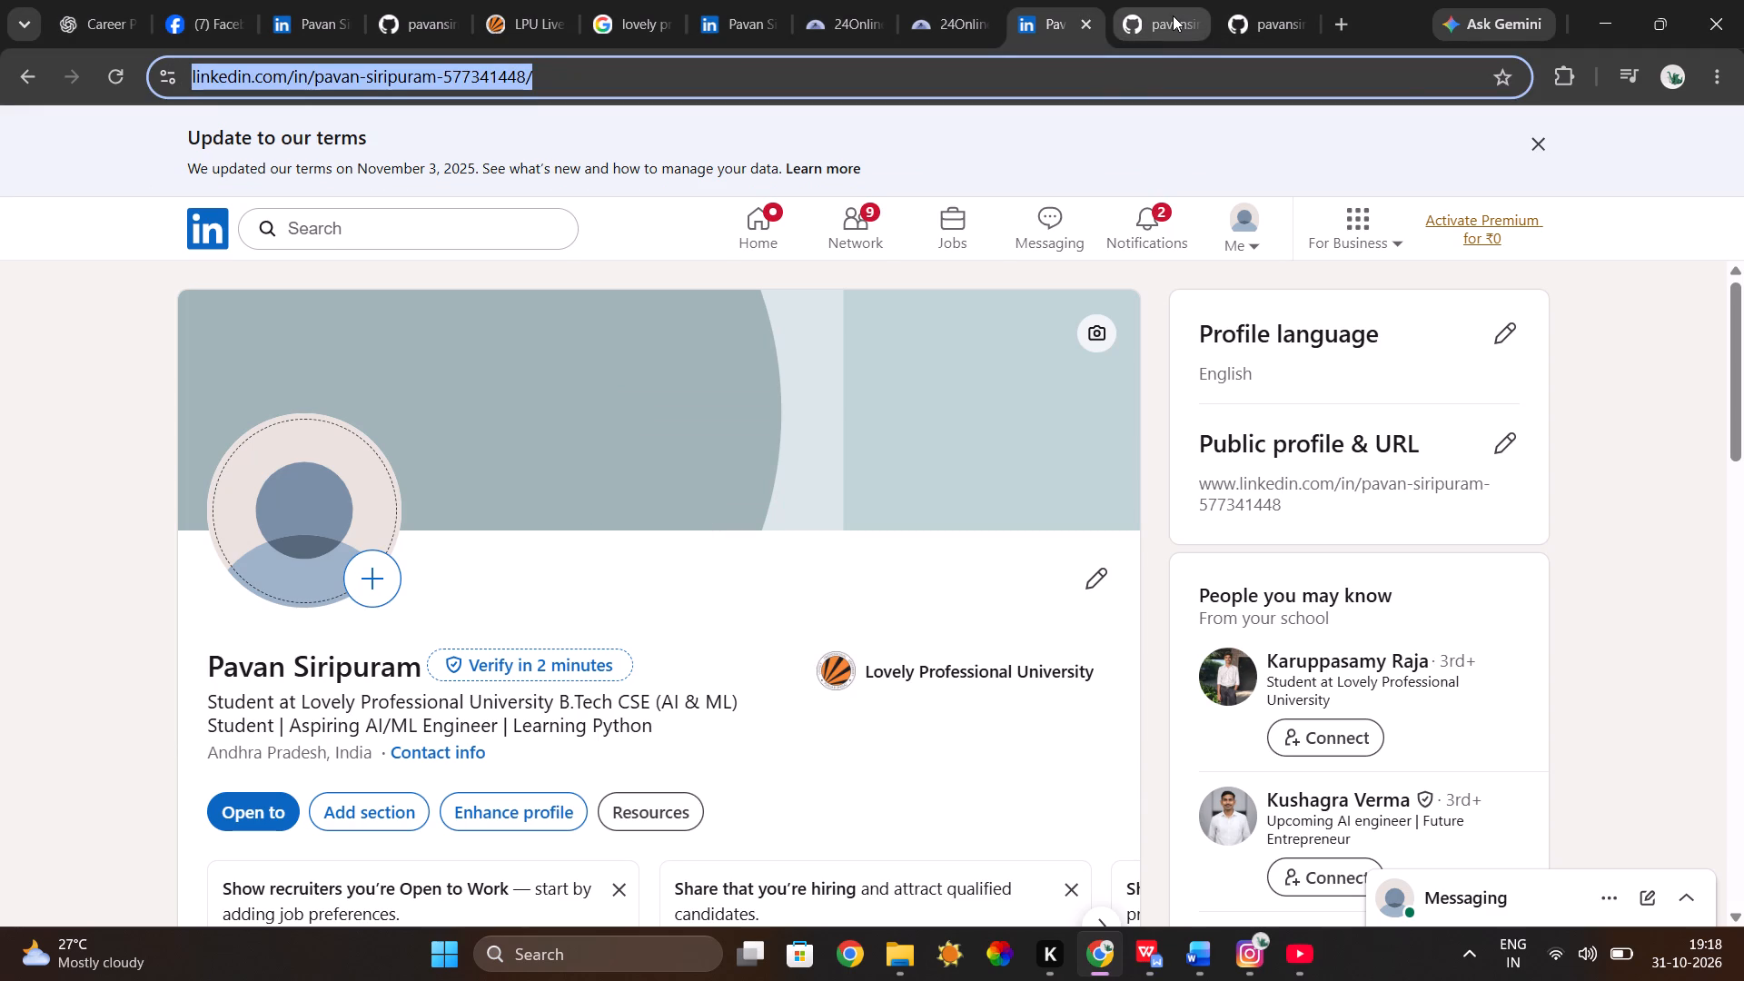
Copy the GitHub profile URL from Chrome and paste it into the GitHub row's empty "My Profile Link" cell in WPS Office.
{"action": "left_click", "coordinate": [1173, 15]}
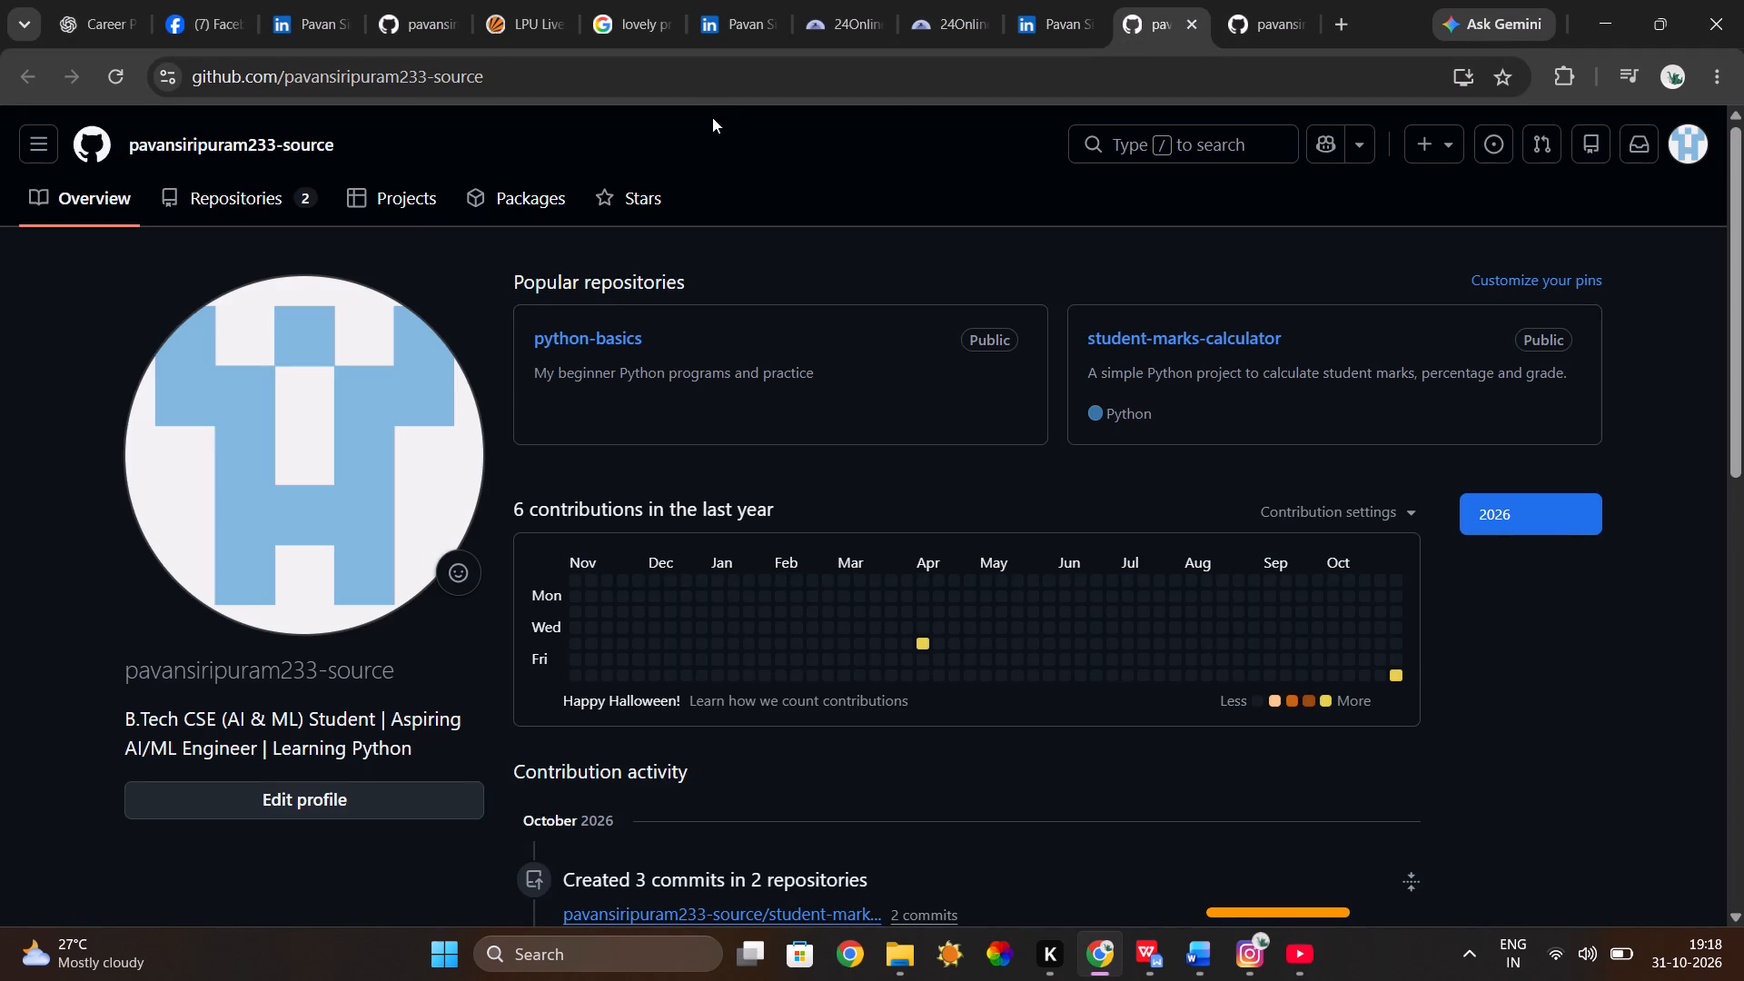
{"action": "left_click", "coordinate": [700, 85]}
{"action": "left_click", "coordinate": [700, 85]}
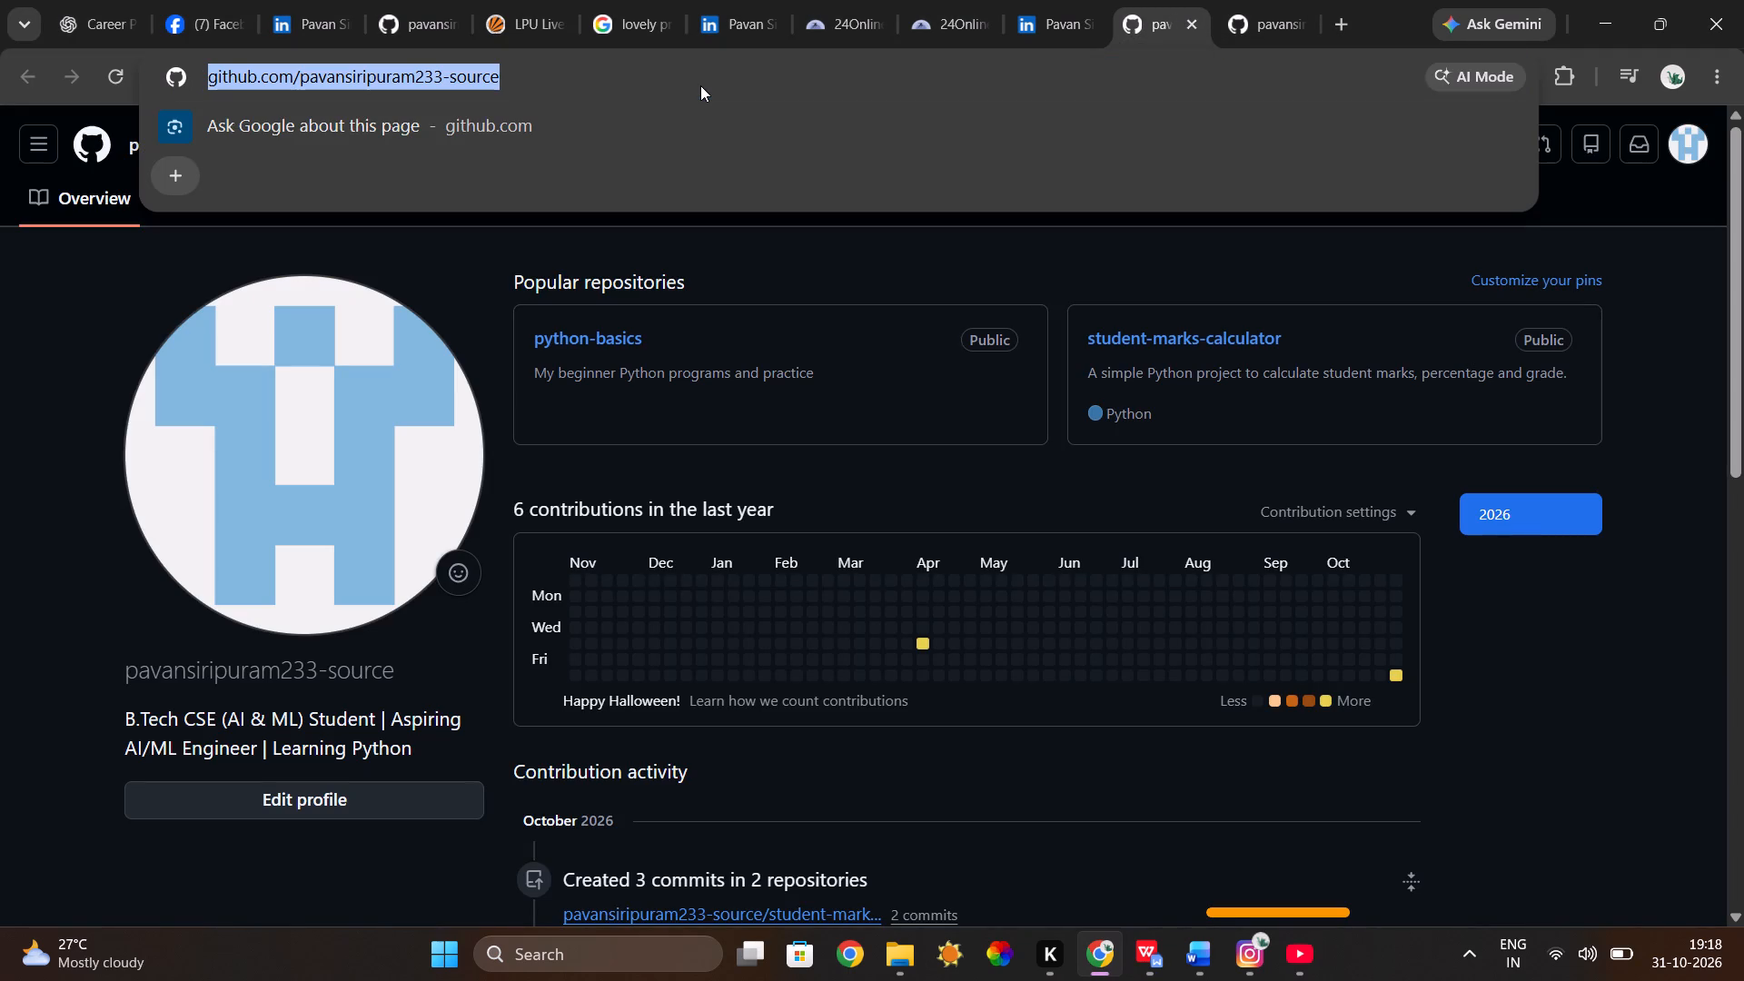
{"action": "key", "text": "ctrl+c"}
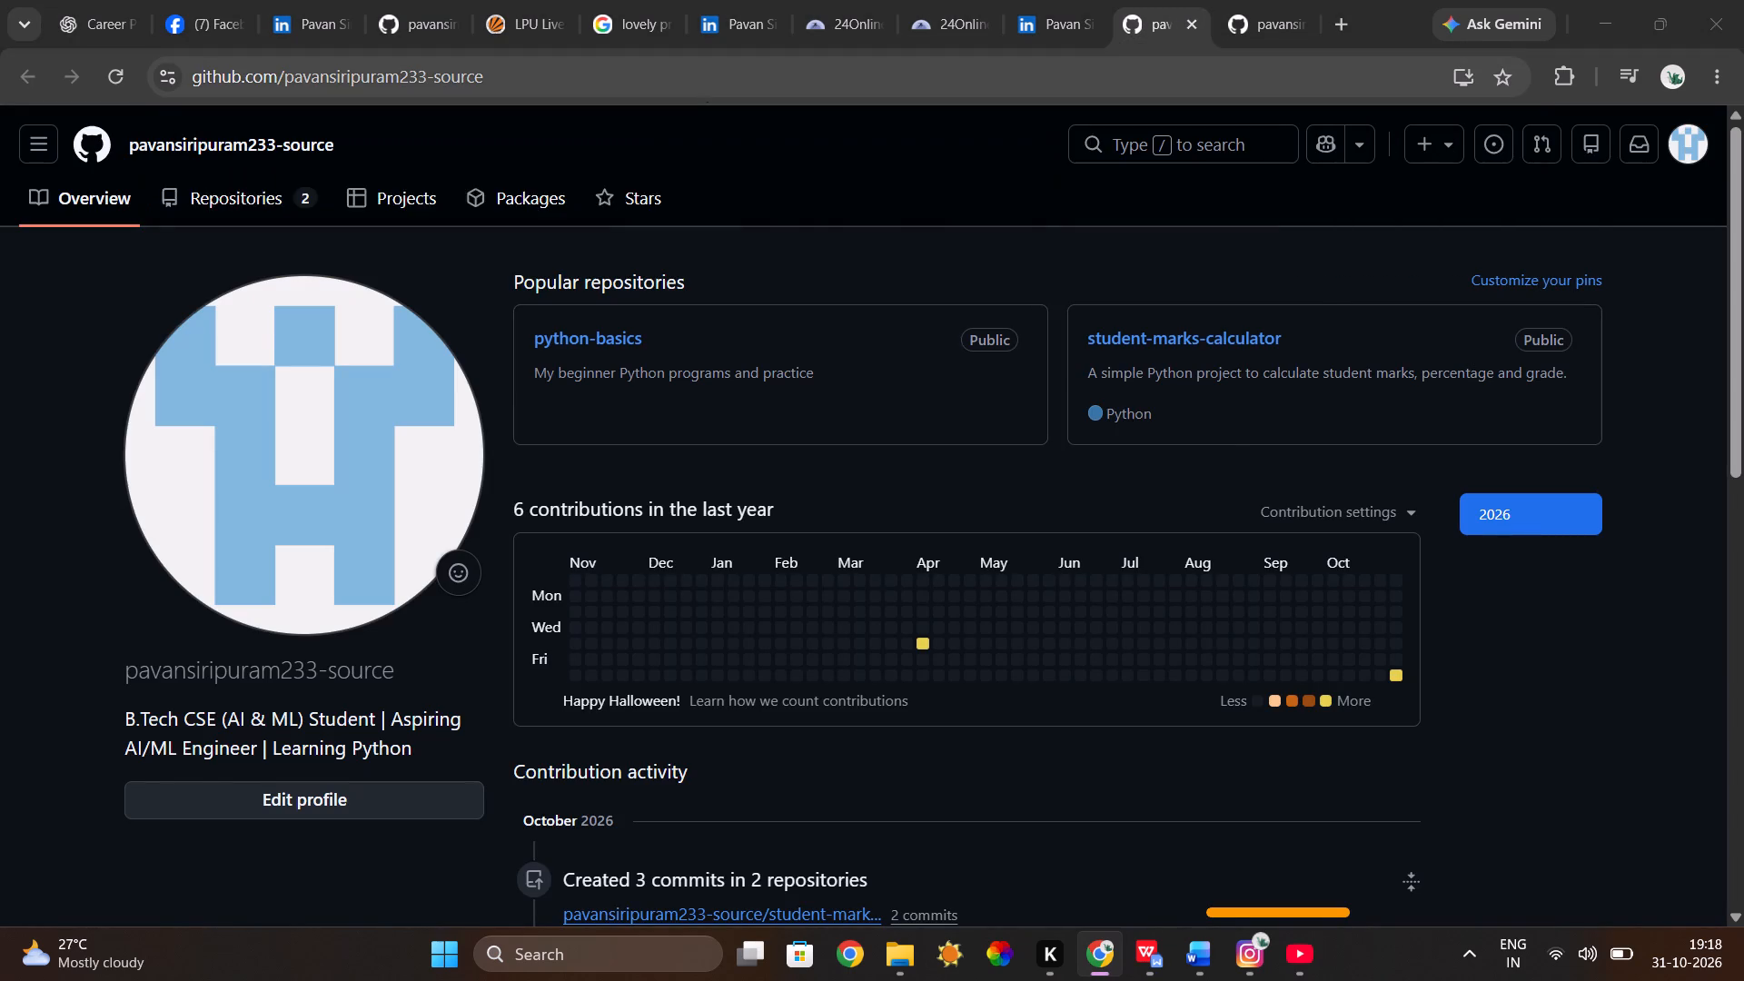
{"action": "key", "text": "ctrl+v"}
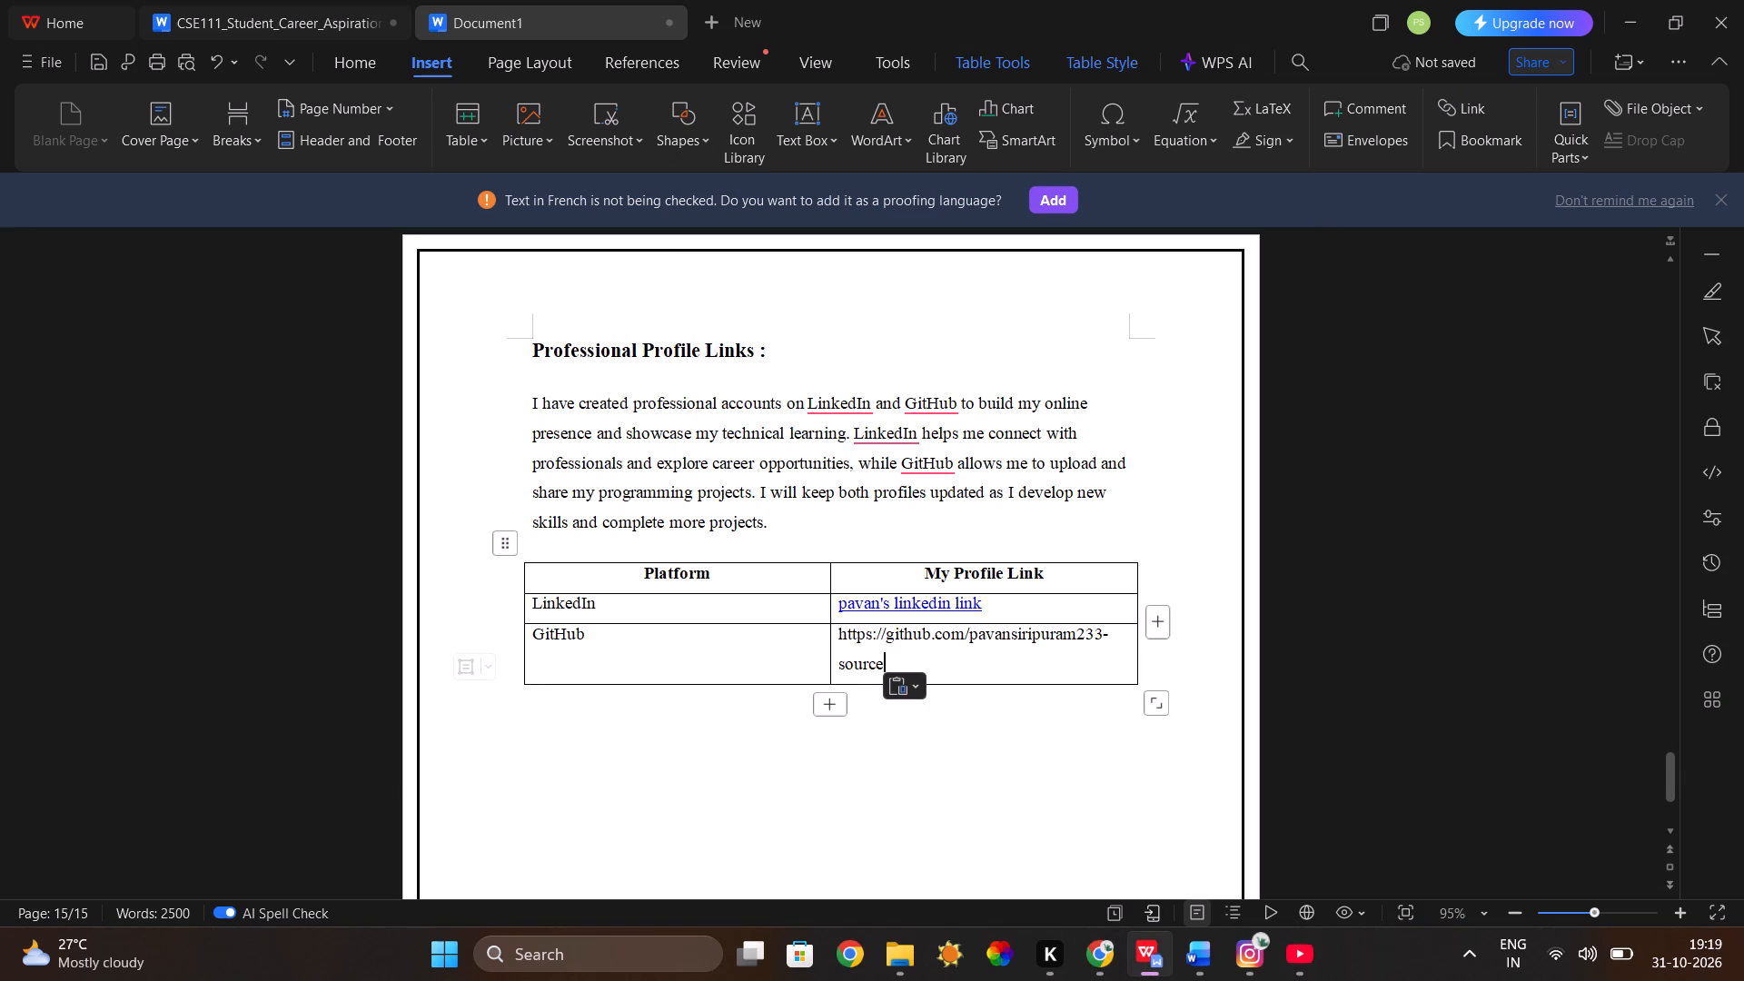
Start a hyperlink on the URL text in the GitHub row's "My Profile Link" cell, with the copied GitHub profile URL as its address.
{"action": "left_click_drag", "start_coordinate": [842, 637], "coordinate": [888, 661]}
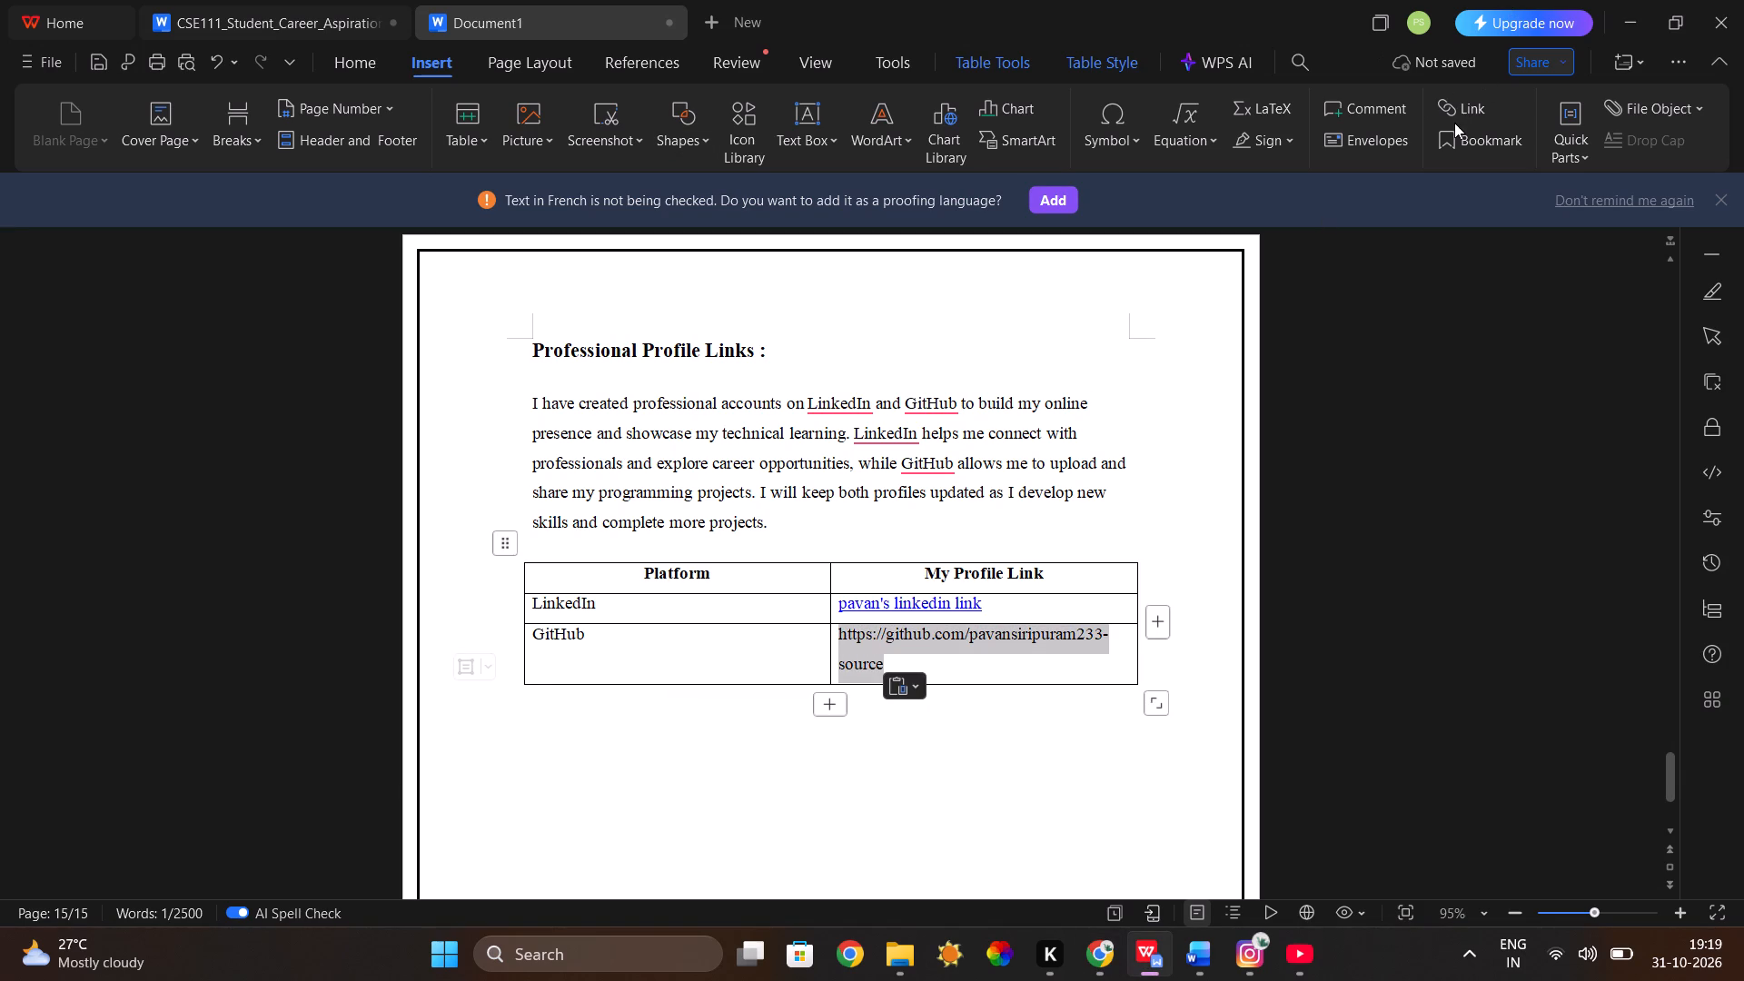
{"action": "left_click", "coordinate": [1462, 97]}
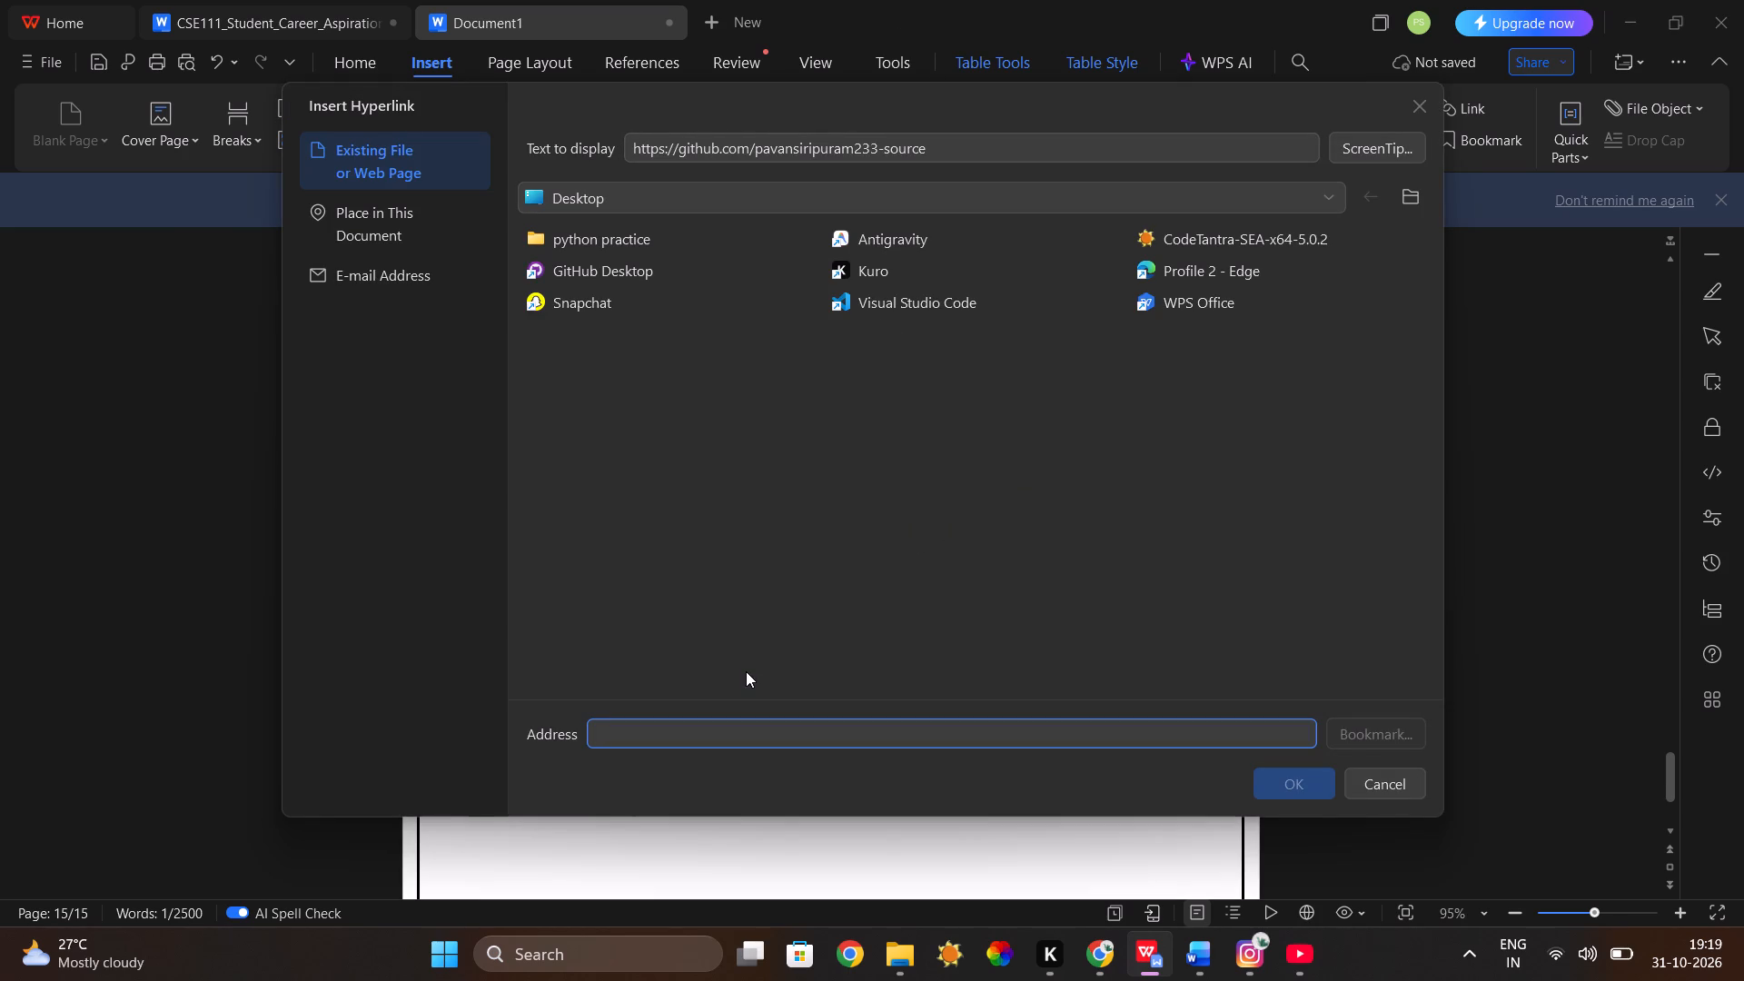
{"action": "key", "text": "ctrl+v"}
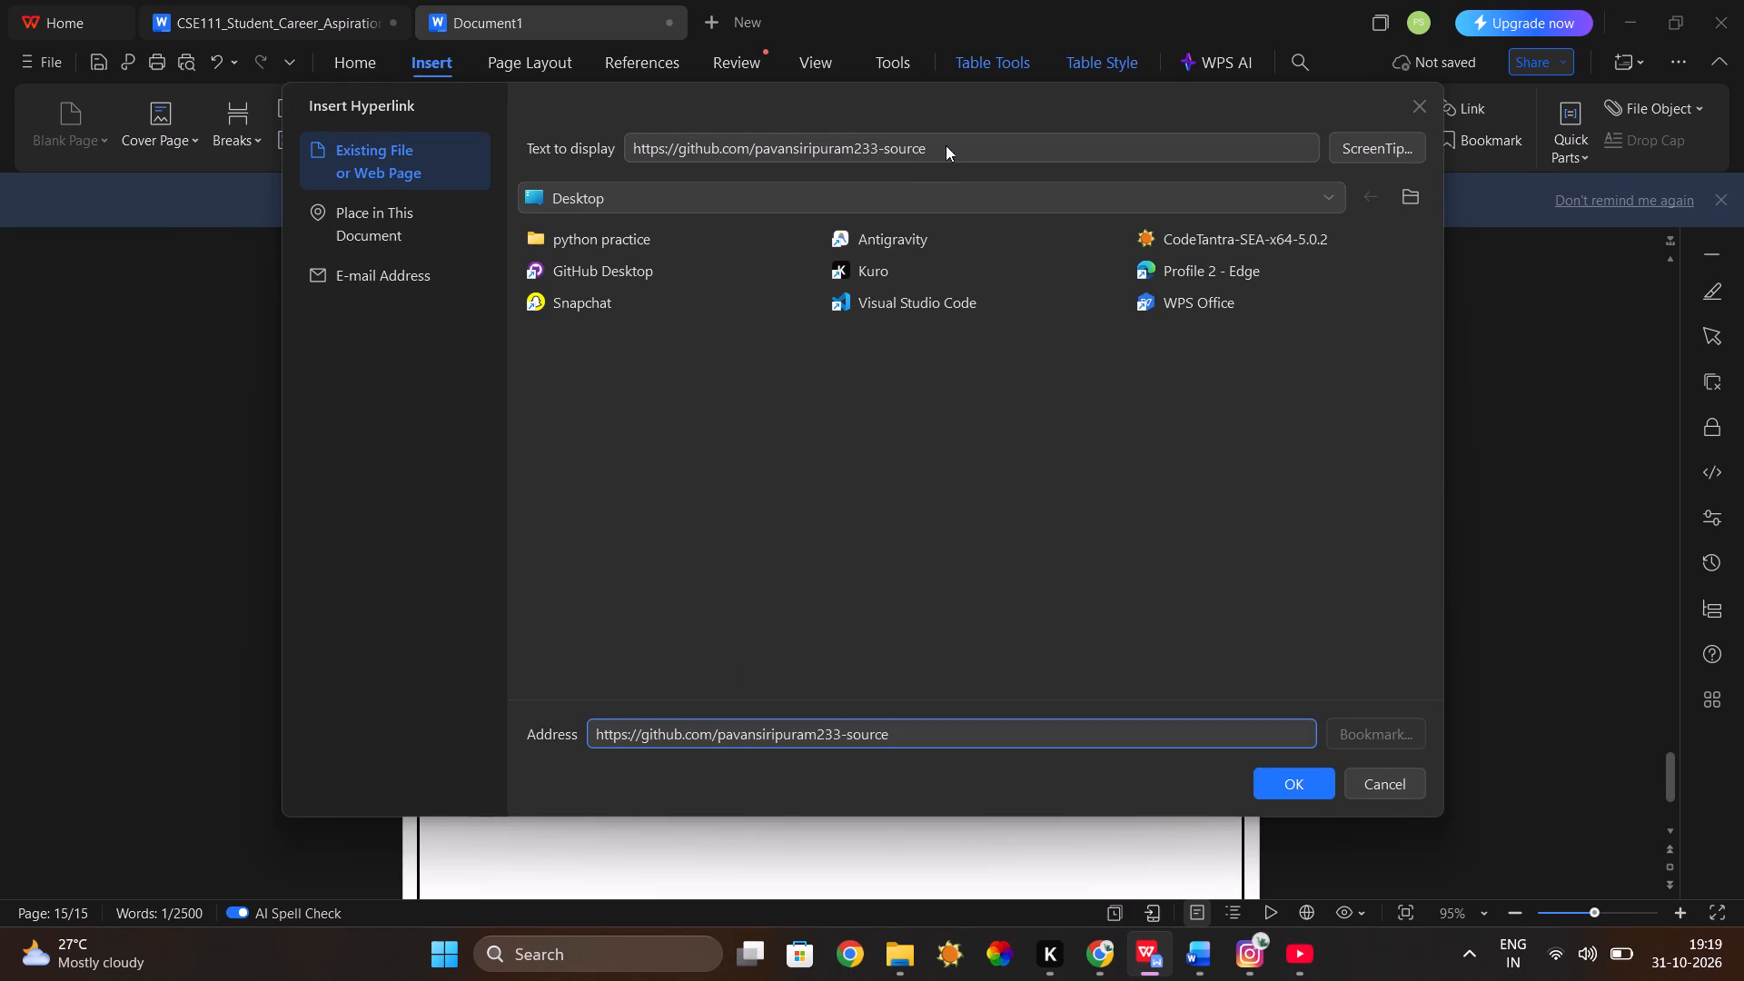
Set the GitHub hyperlink's display text to "Pavan's github profile link" and insert it.
{"action": "left_click", "coordinate": [947, 144]}
{"action": "key", "text": "Left"}
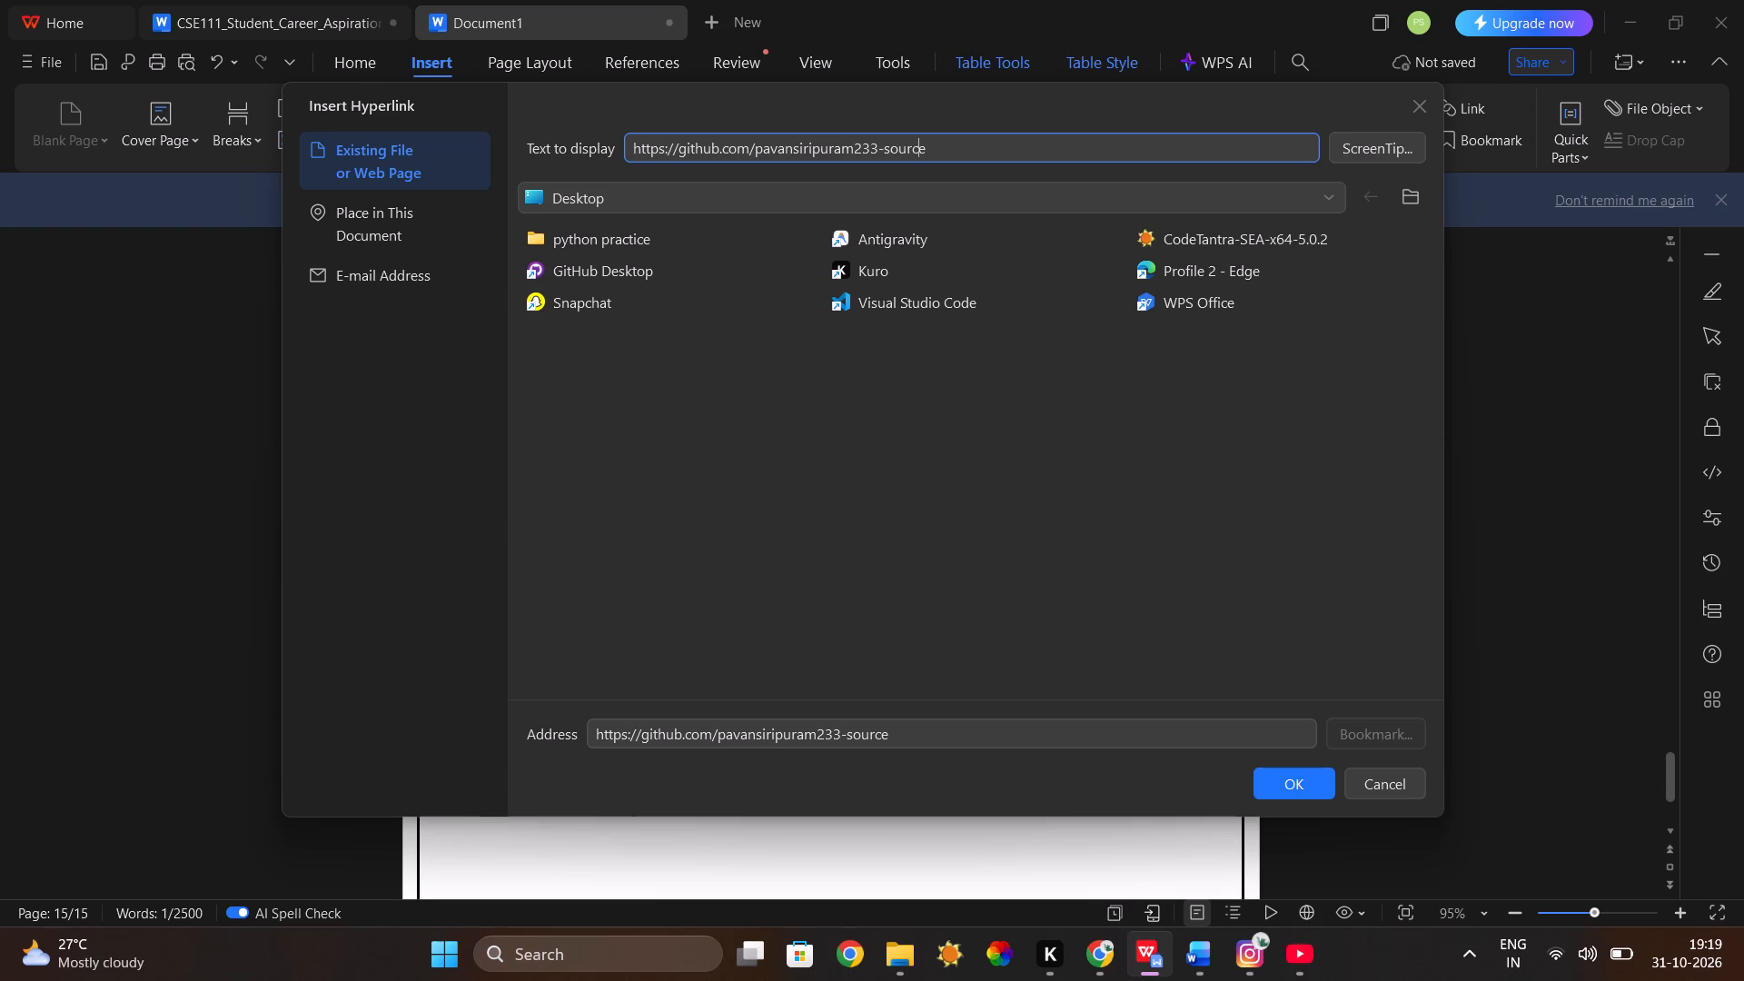
{"action": "key", "text": "ctrl+BackSpace"}
{"action": "key", "text": "ctrl+BackSpace"}
{"action": "key", "text": "ctrl+BackSpace"}
{"action": "key", "text": "ctrl+BackSpace"}
{"action": "key", "text": "ctrl+BackSpace"}
{"action": "key", "text": "ctrl+BackSpace"}
{"action": "key", "text": "ctrl+BackSpace"}
{"action": "key", "text": "ctrl+BackSpace"}
{"action": "key", "text": "ctrl+BackSpace"}
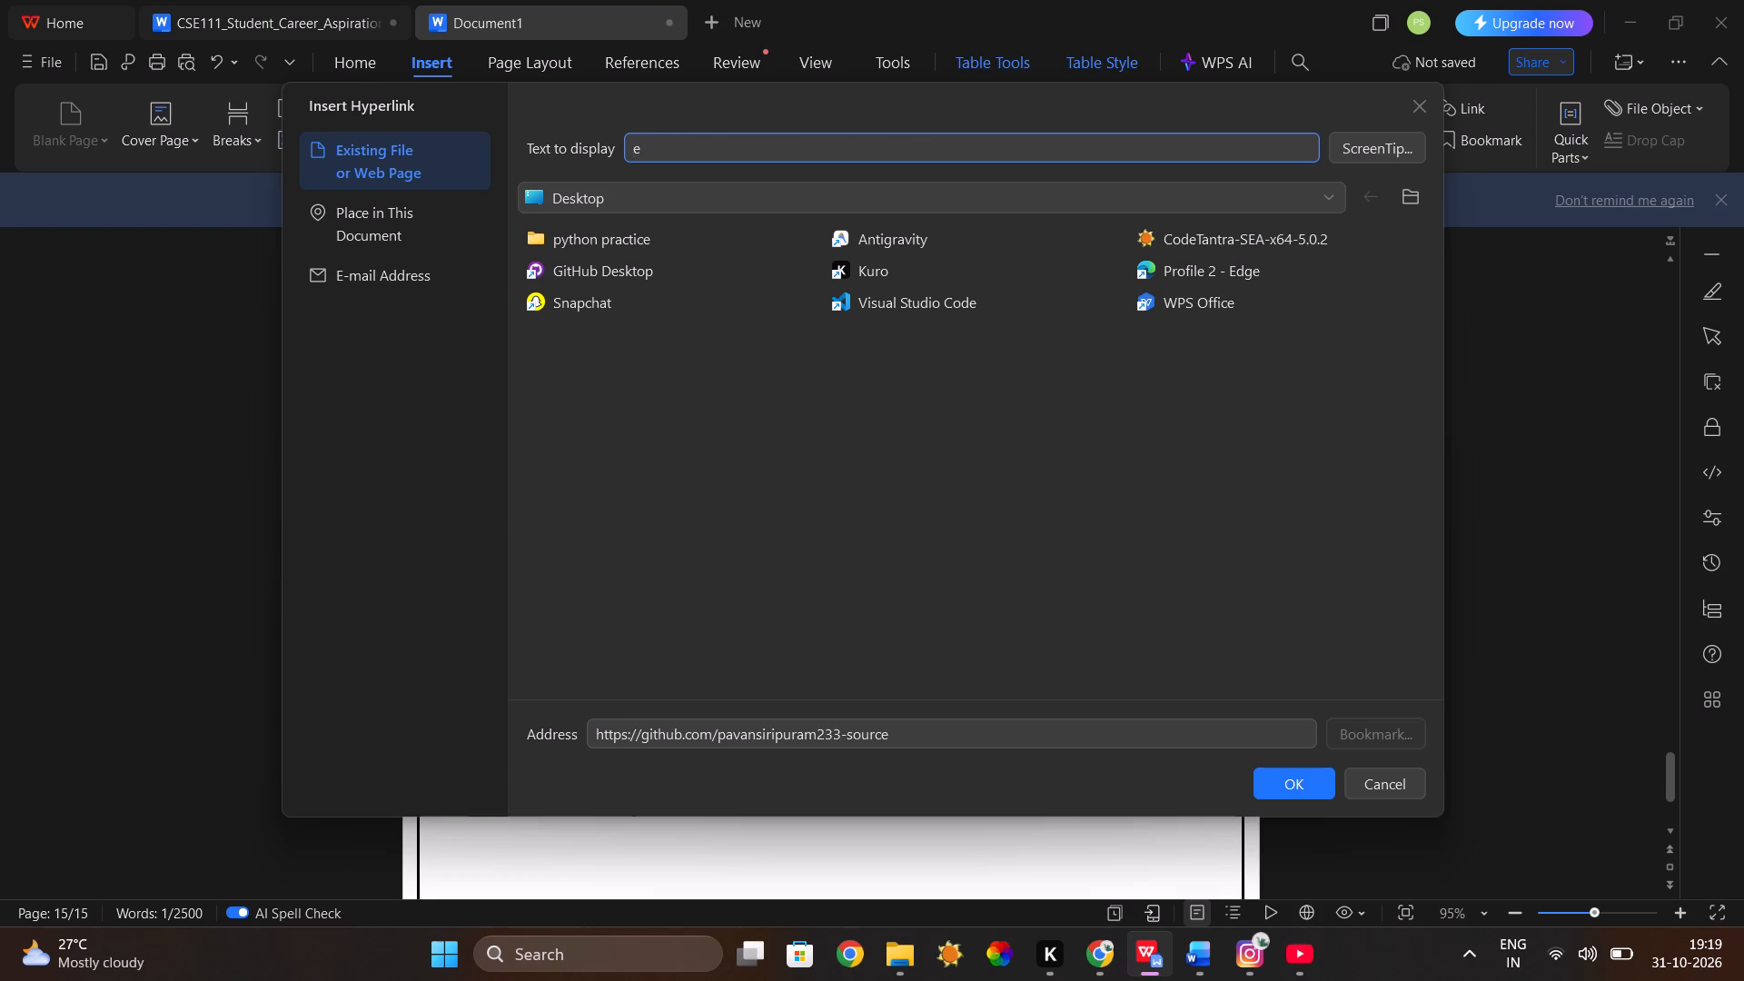
{"action": "key", "text": "Delete"}
{"action": "type", "text": "Pavan"}
{"action": "type", "text": "'s"}
{"action": "key", "text": "space"}
{"action": "type", "text": "github link"}
{"action": "key", "text": "Left"}
{"action": "key", "text": "ctrl+Left"}
{"action": "type", "text": "profile"}
{"action": "key", "text": "space"}
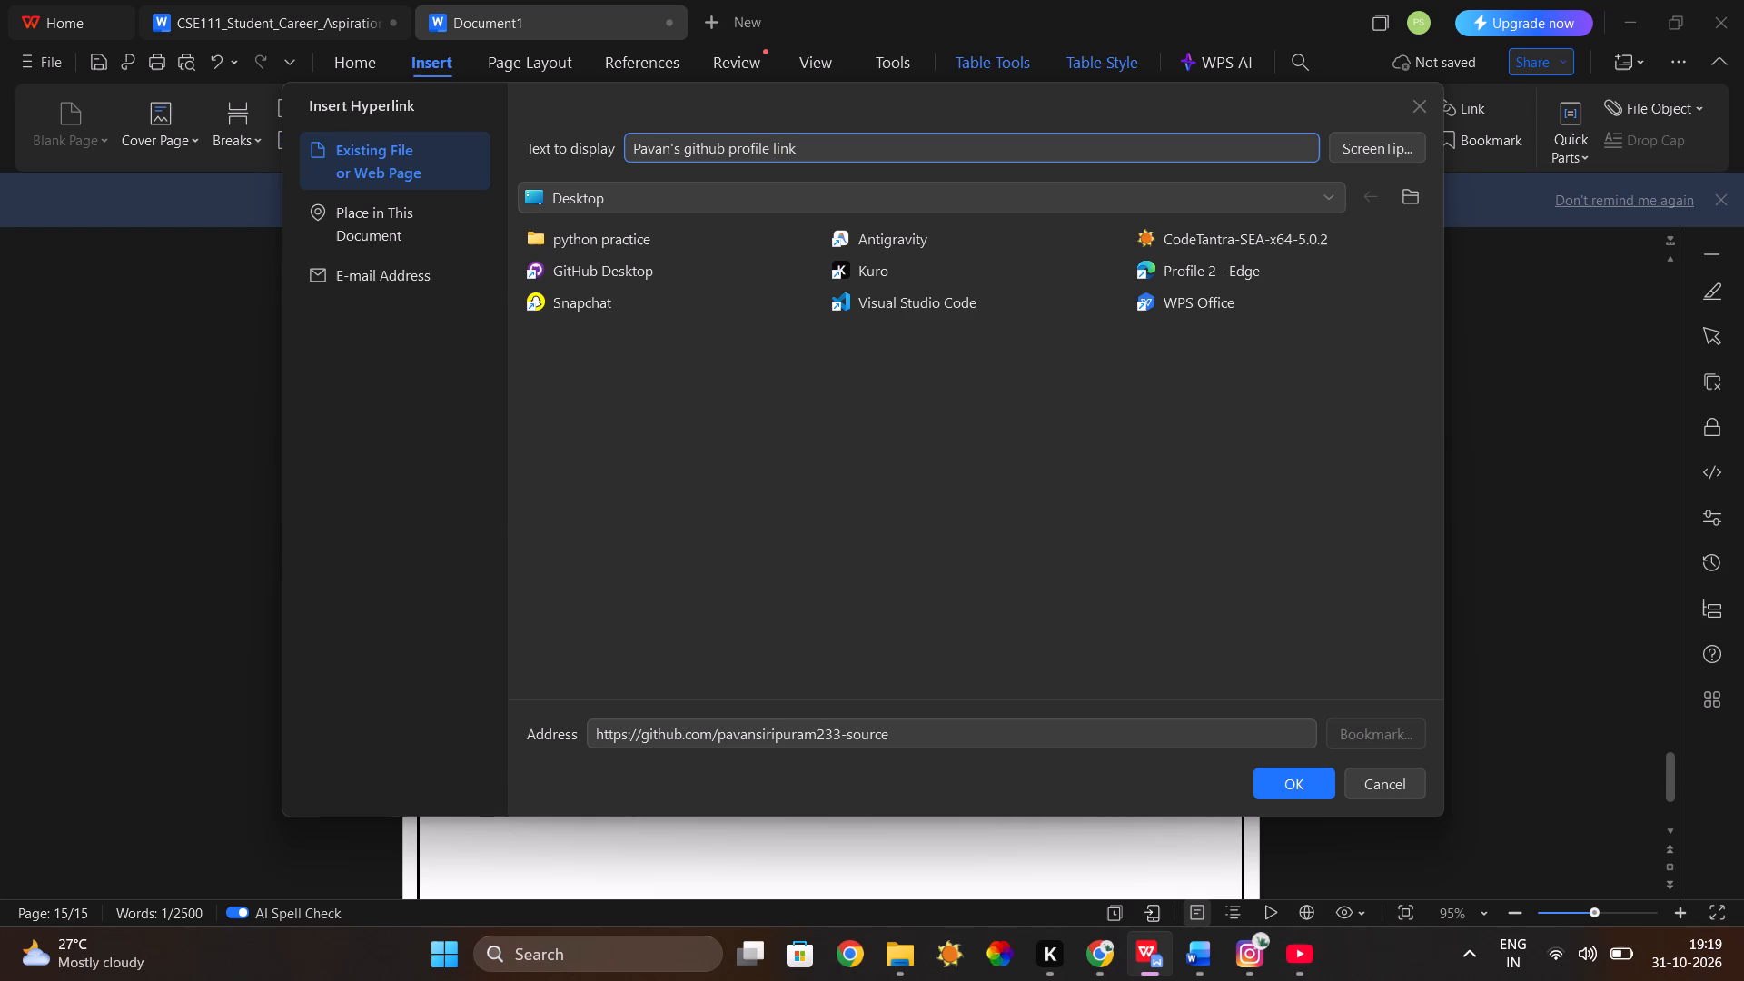
{"action": "left_click", "coordinate": [1290, 788]}
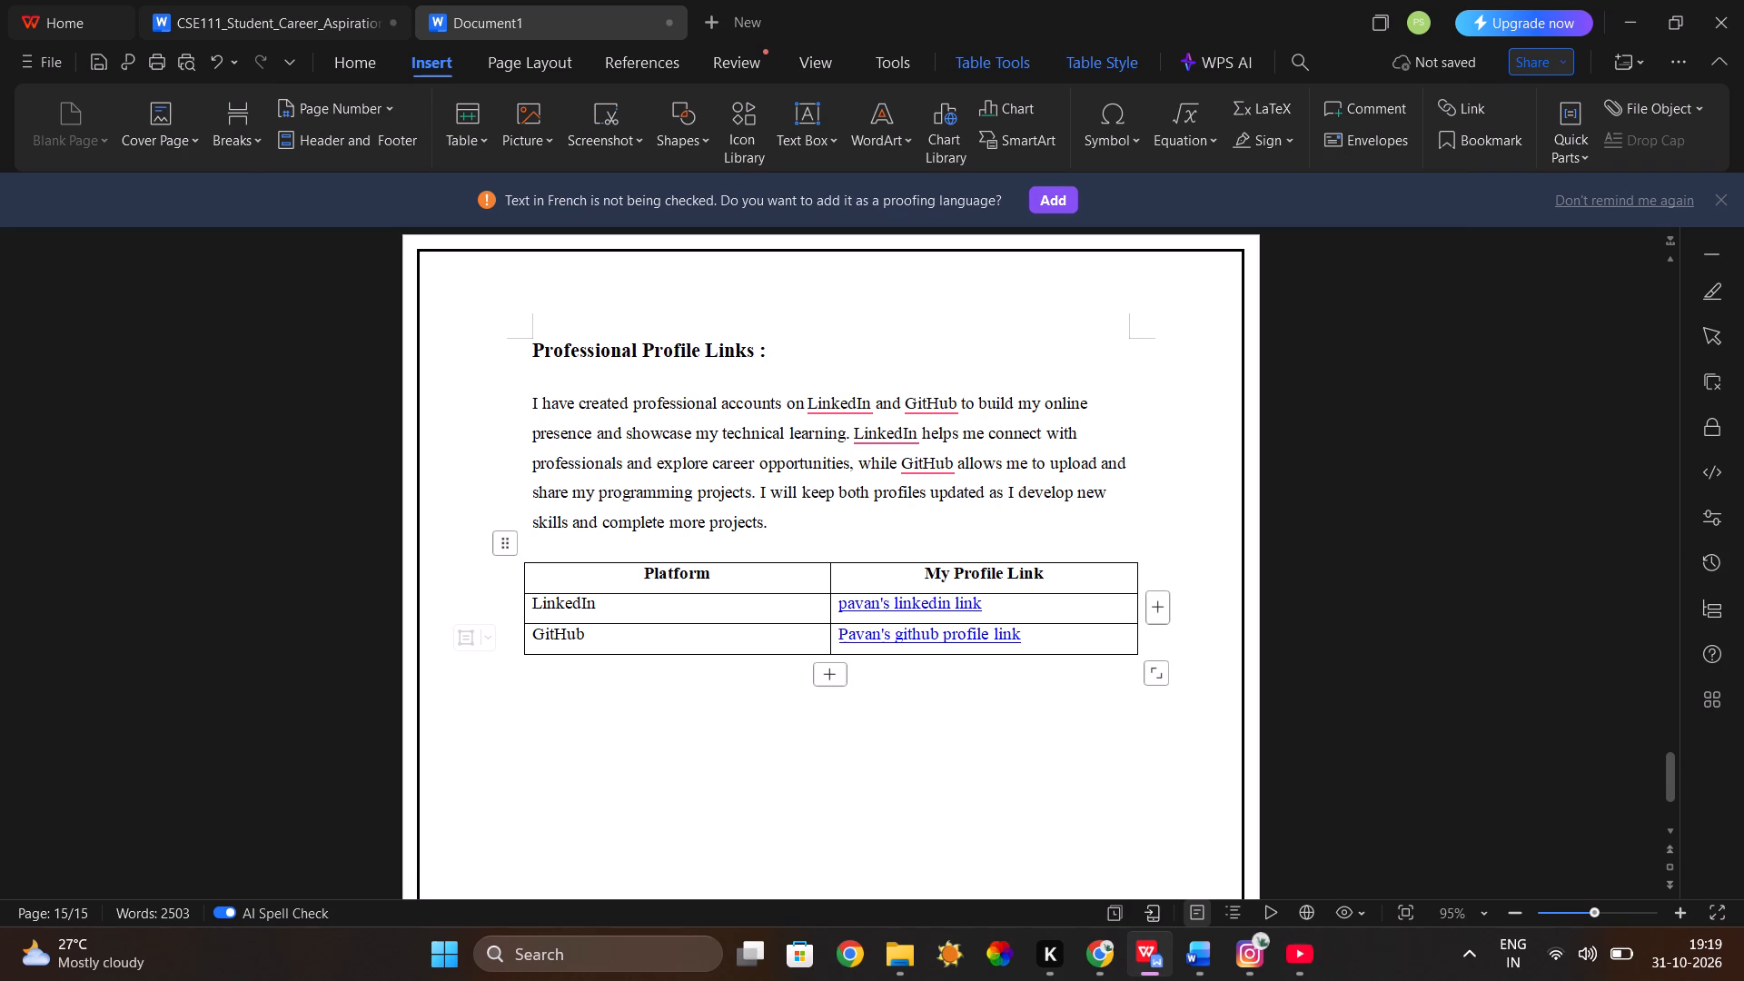
Change the LinkedIn row hyperlink's display text to "pavan's linkedin profile link" and try to remove its trailing space.
{"action": "left_click_drag", "start_coordinate": [839, 607], "coordinate": [1003, 601]}
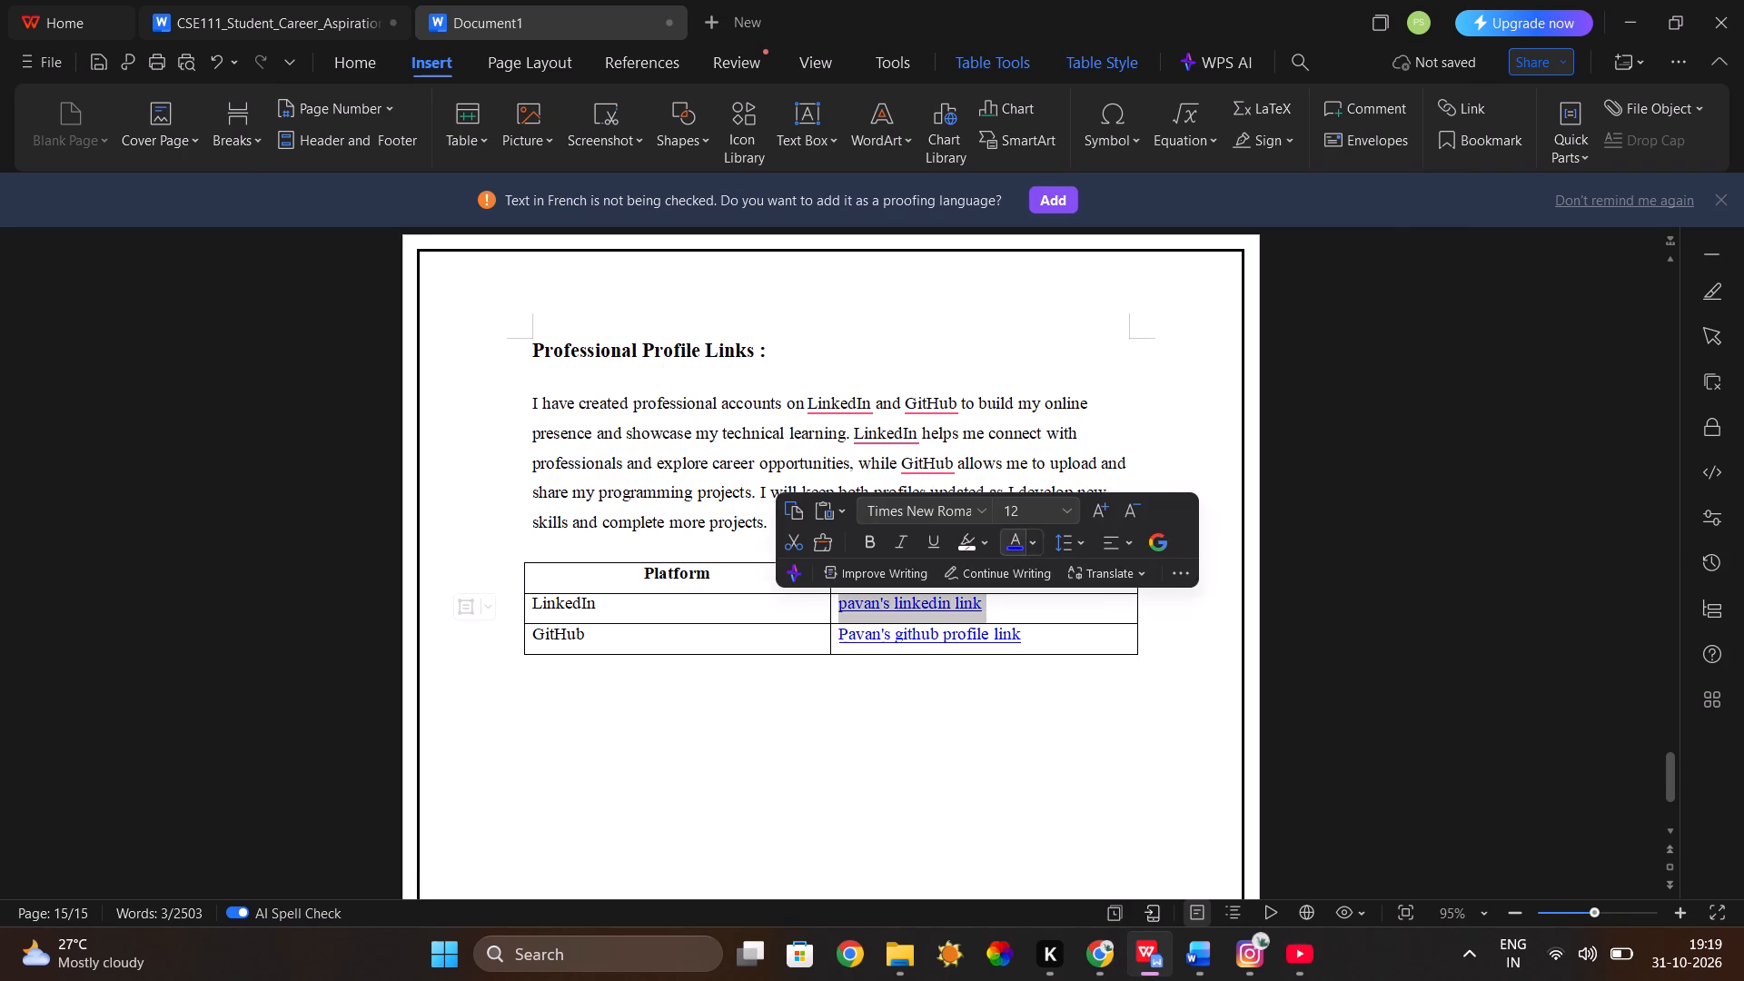
{"action": "left_click", "coordinate": [1467, 106]}
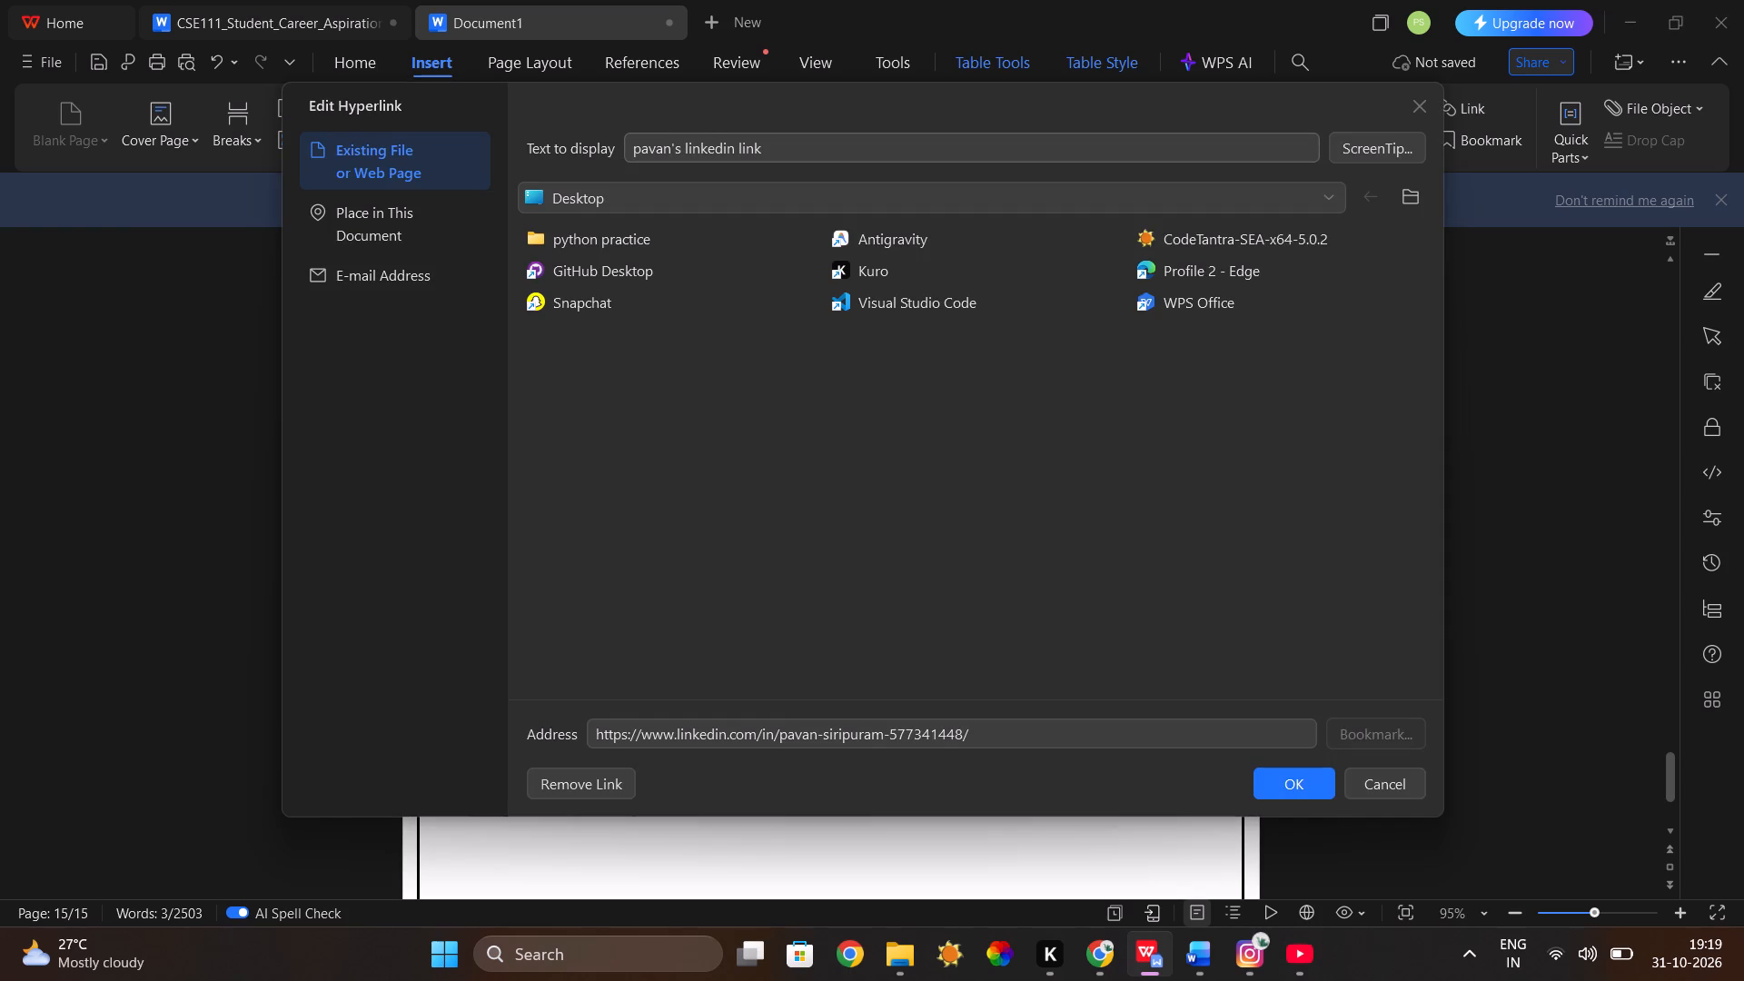
{"action": "left_click", "coordinate": [738, 150]}
{"action": "type", "text": "profile"}
{"action": "key", "text": "space"}
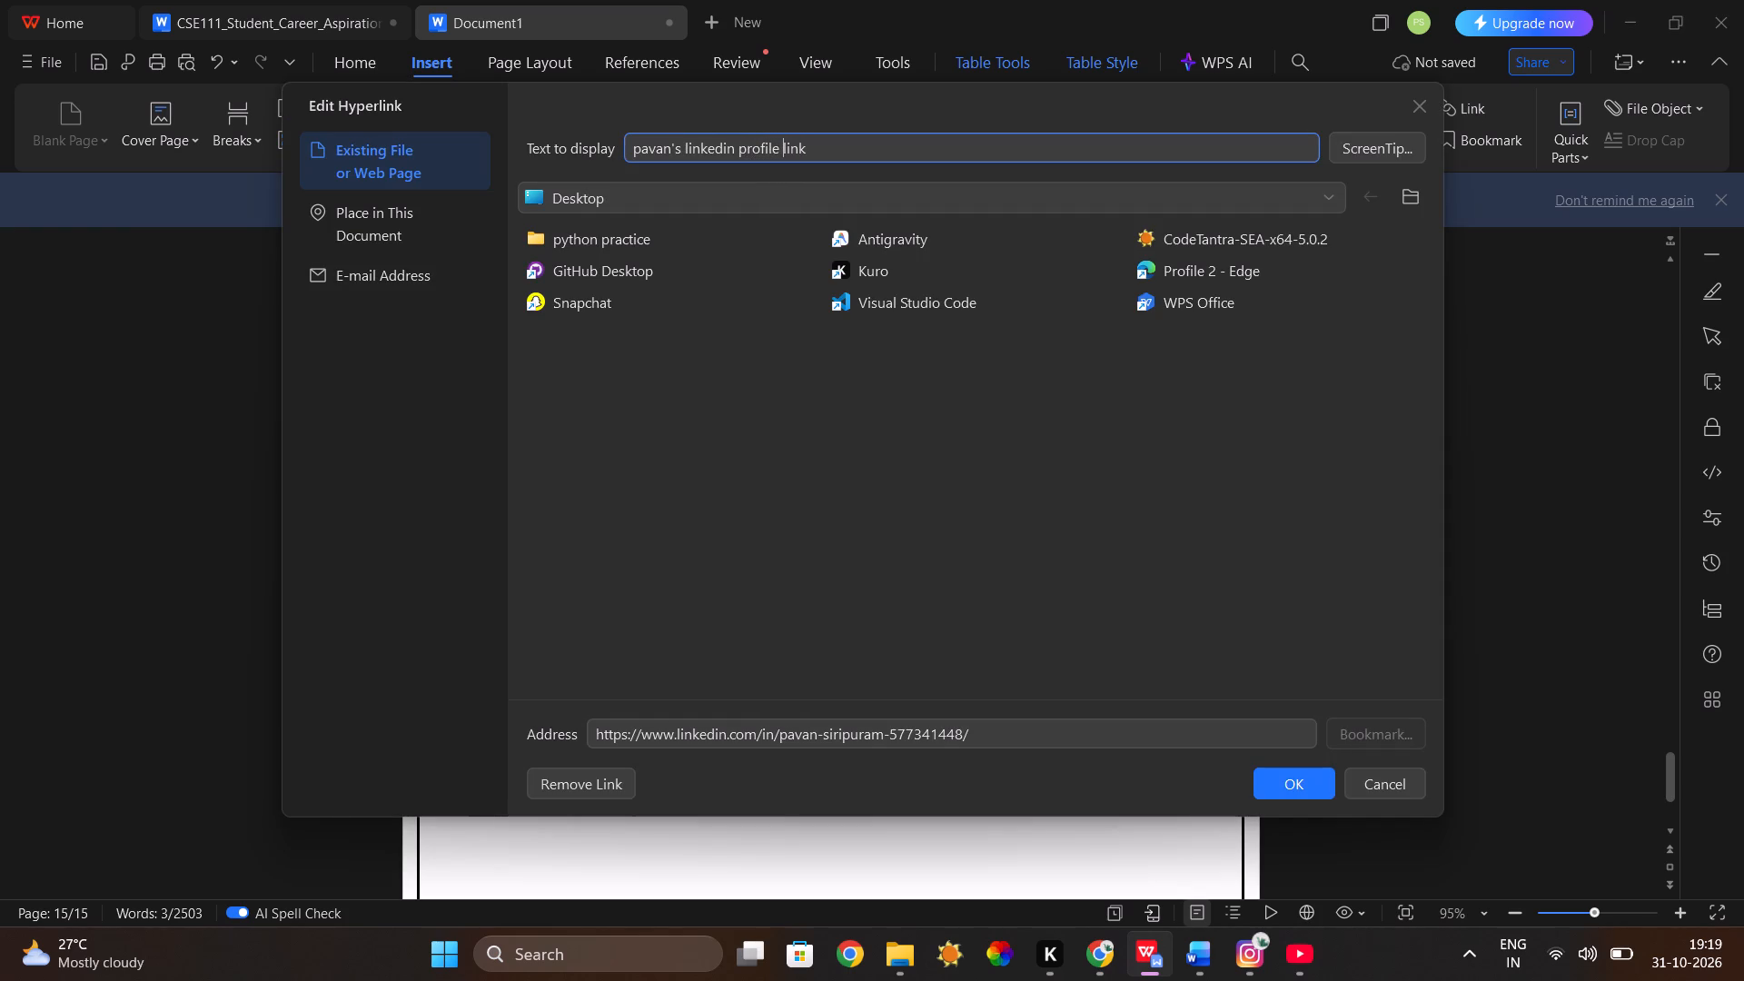
{"action": "left_click", "coordinate": [1287, 771]}
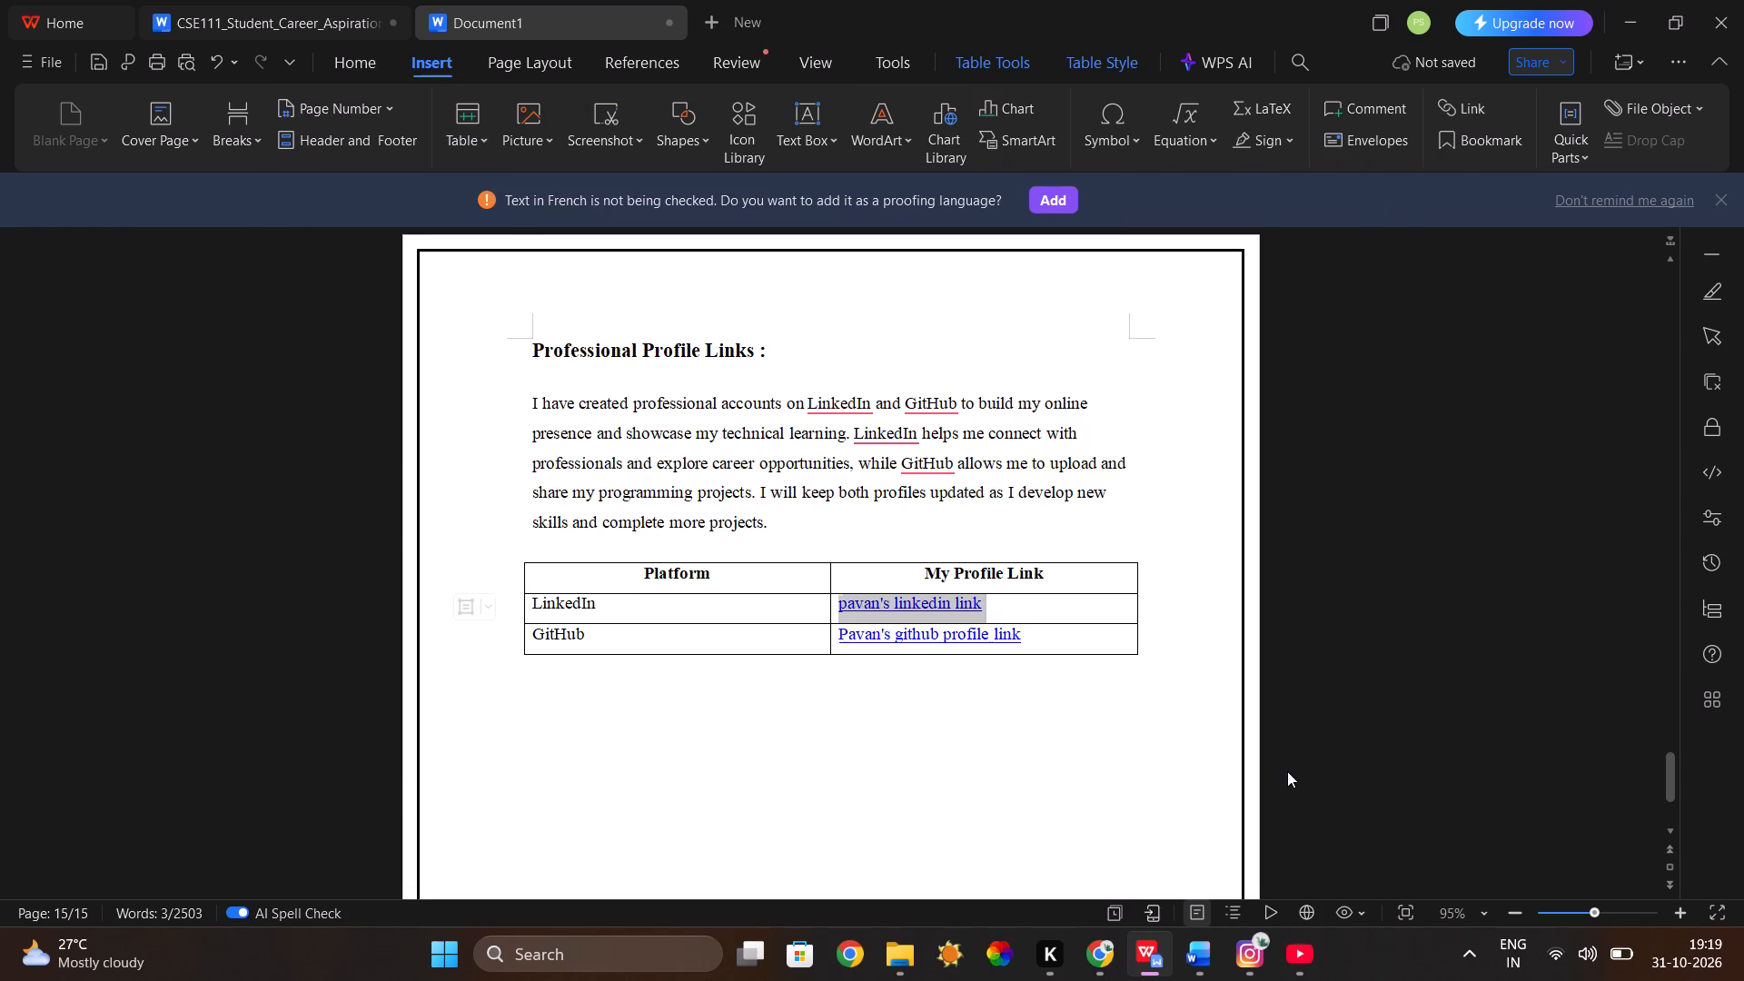
{"action": "scroll", "coordinate": [956, 724], "scroll_direction": "down", "scroll_amount": 1}
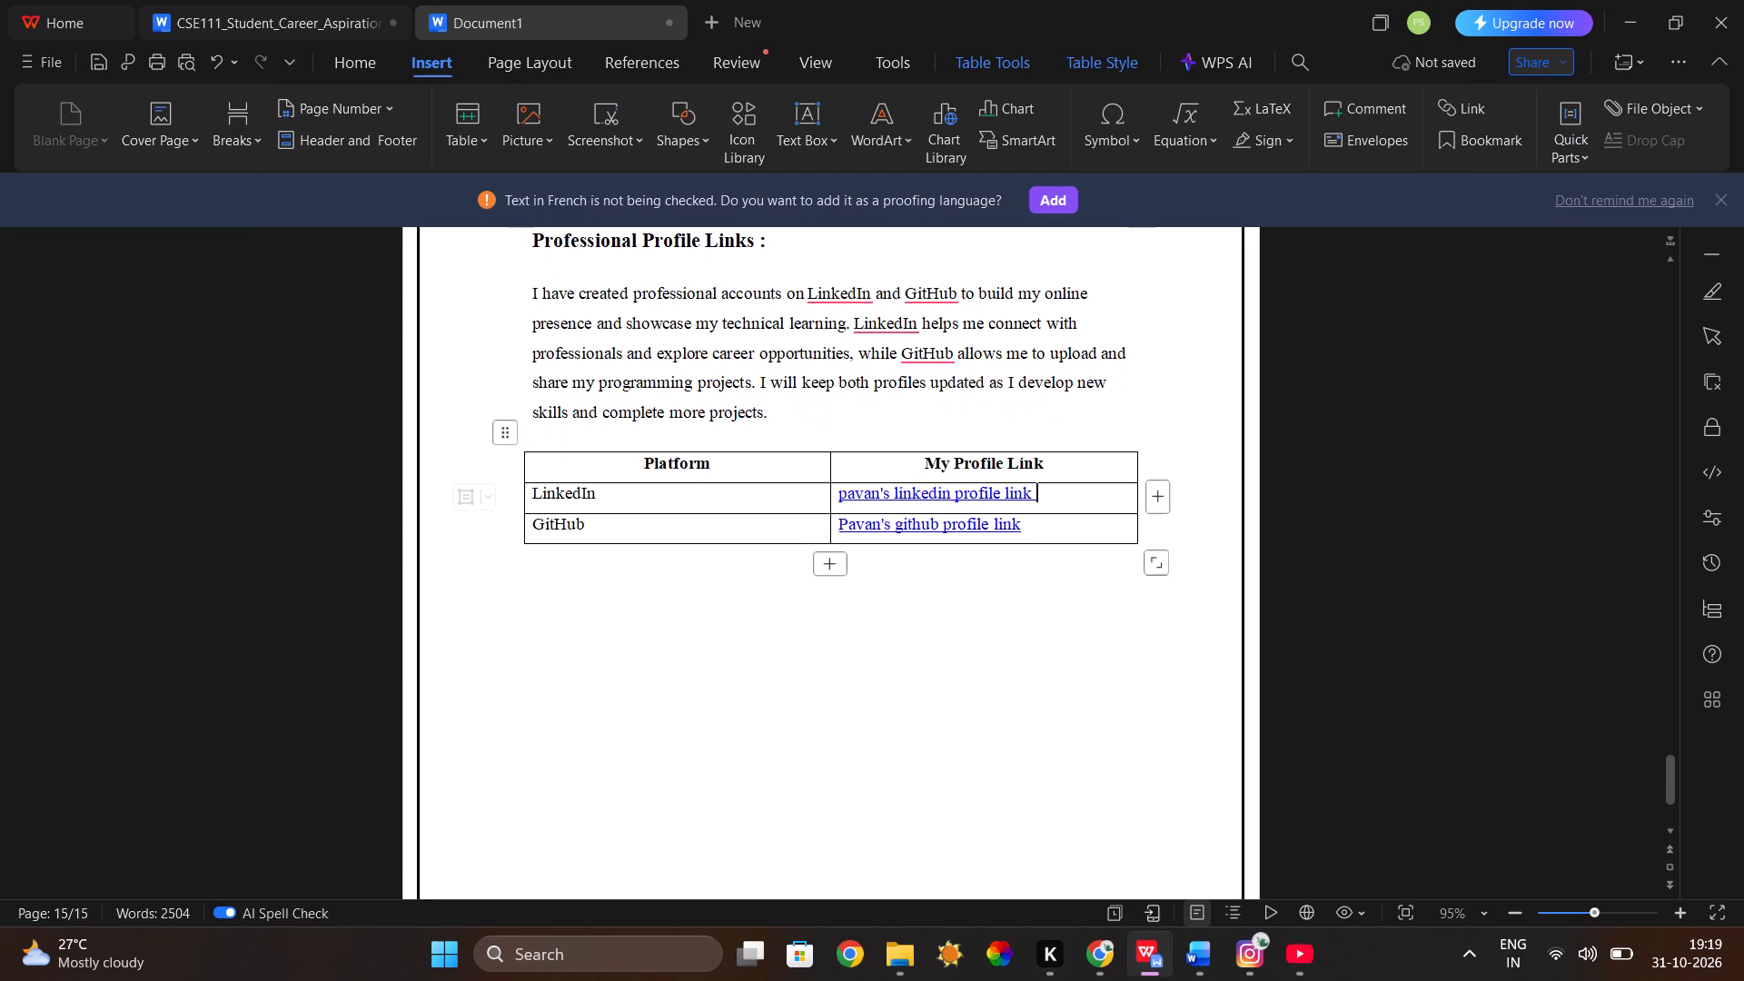
{"action": "key", "text": "BackSpace"}
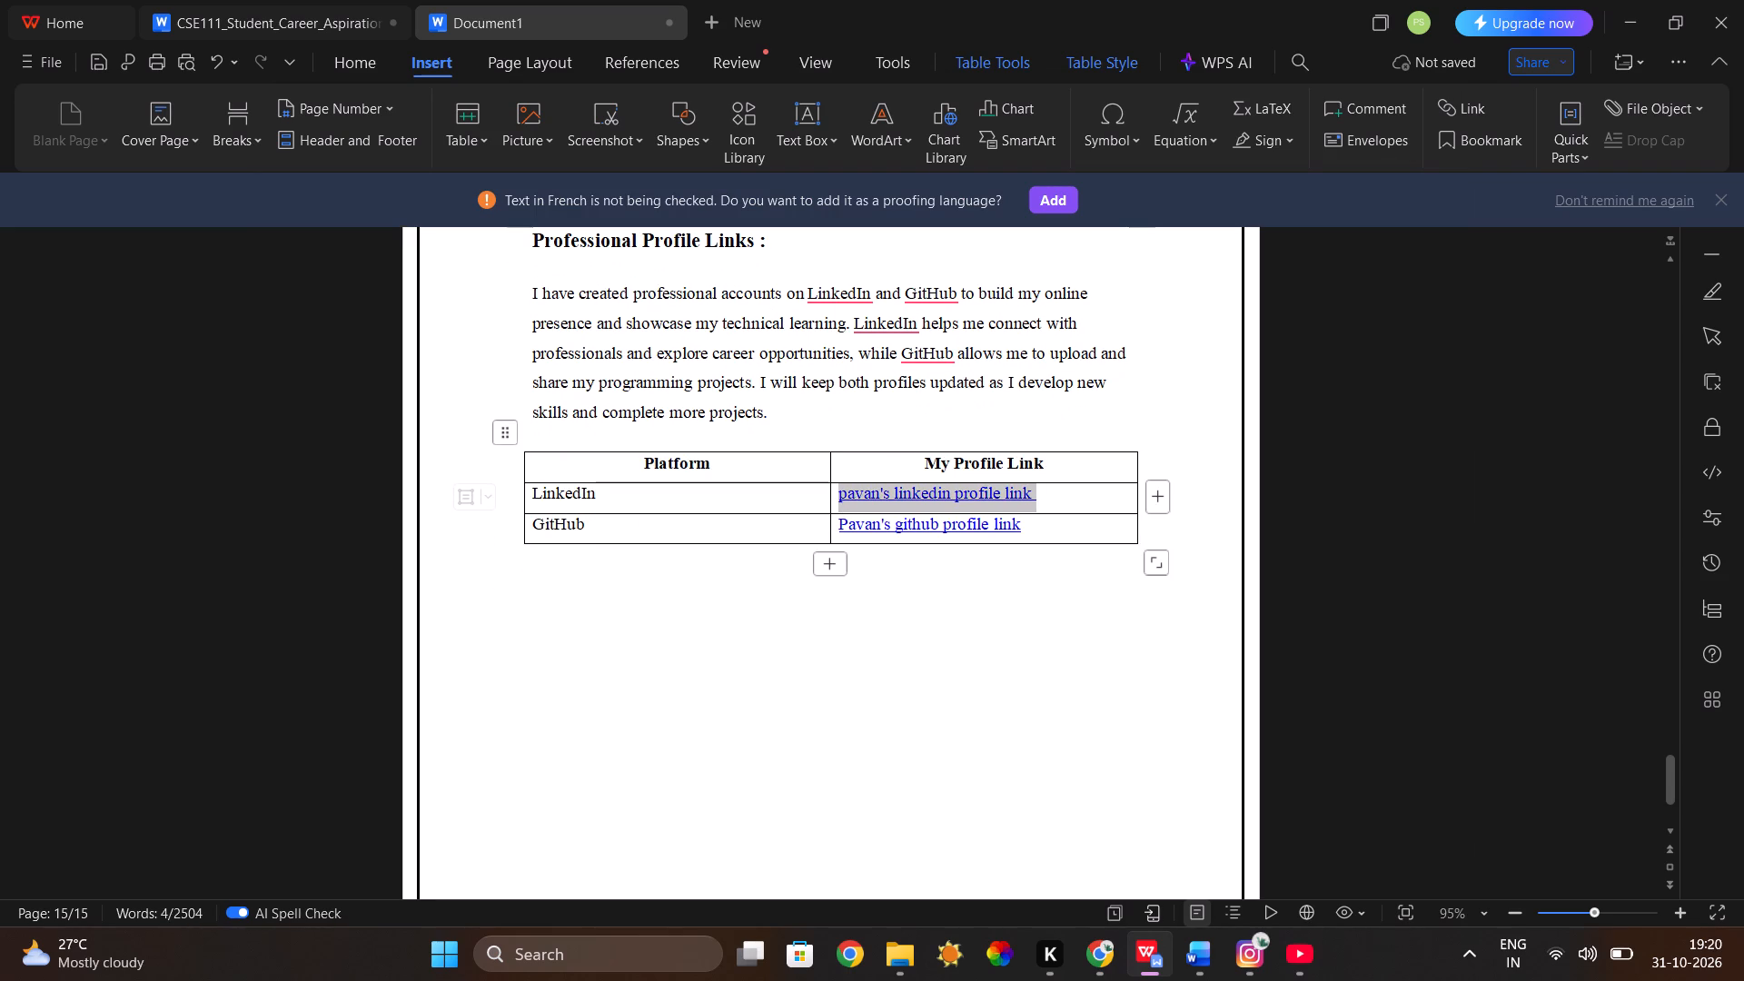
Capitalise the first letter of the LinkedIn hyperlink's display text so it reads "Pavan's linkedin profile link".
{"action": "left_click", "coordinate": [838, 492]}
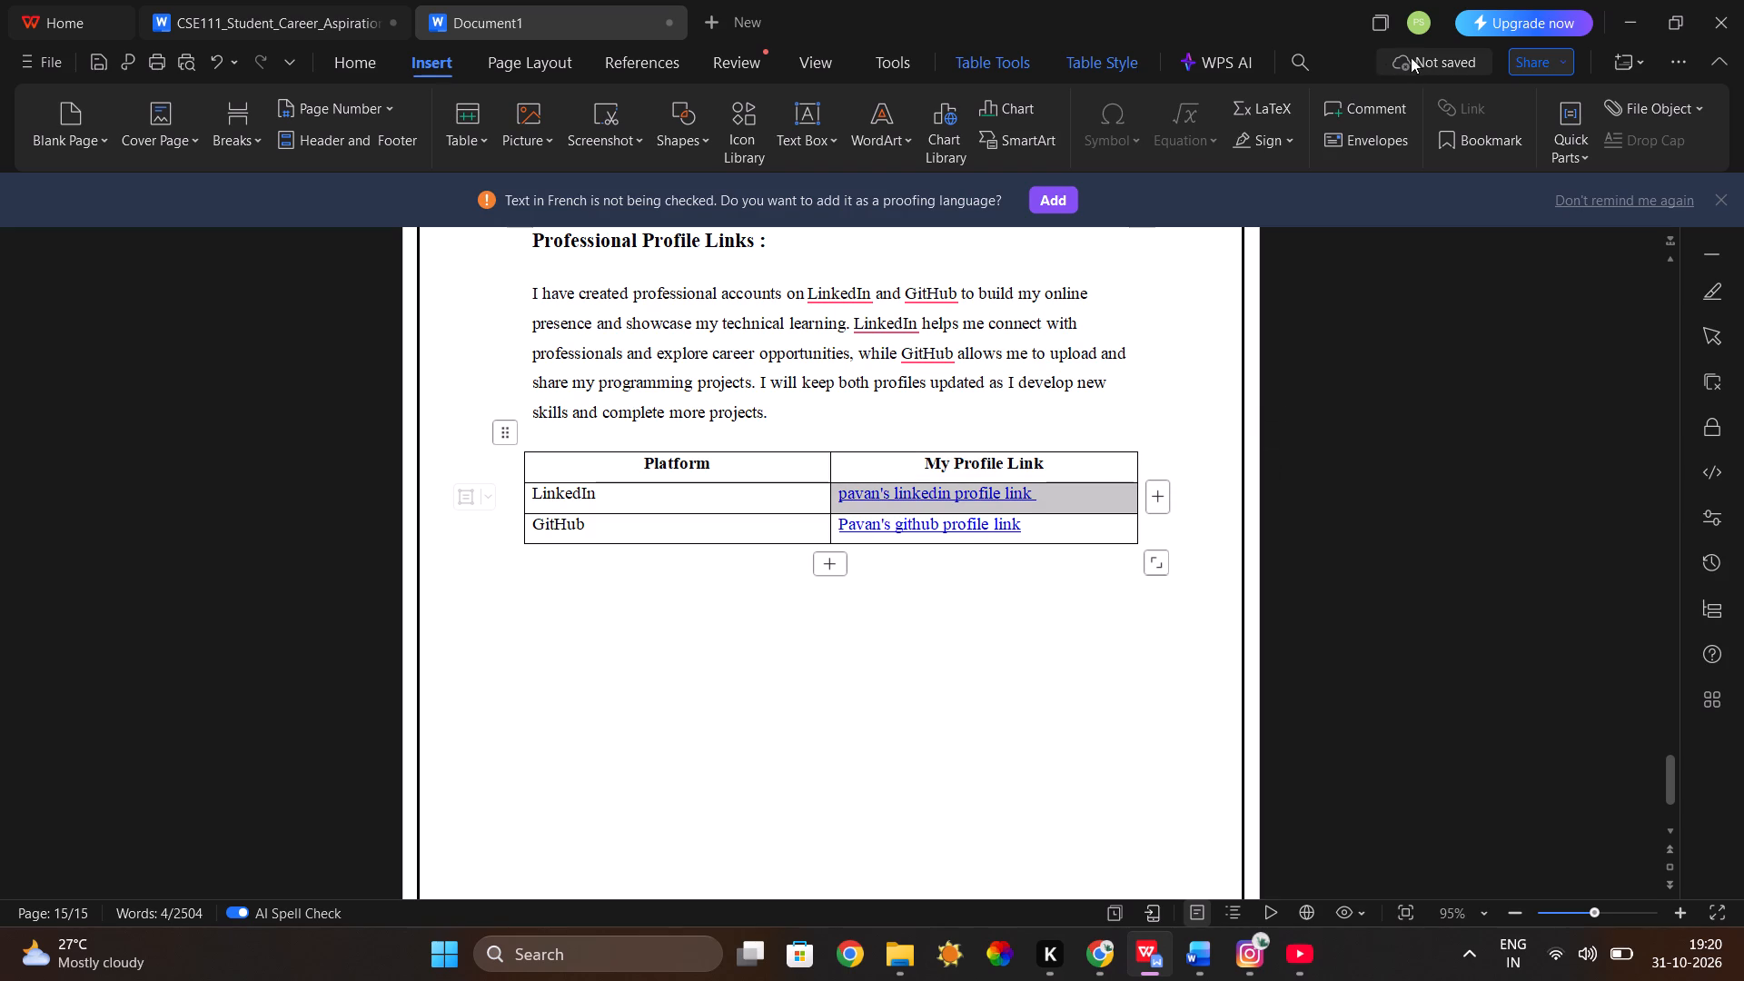
{"action": "left_click", "coordinate": [964, 691]}
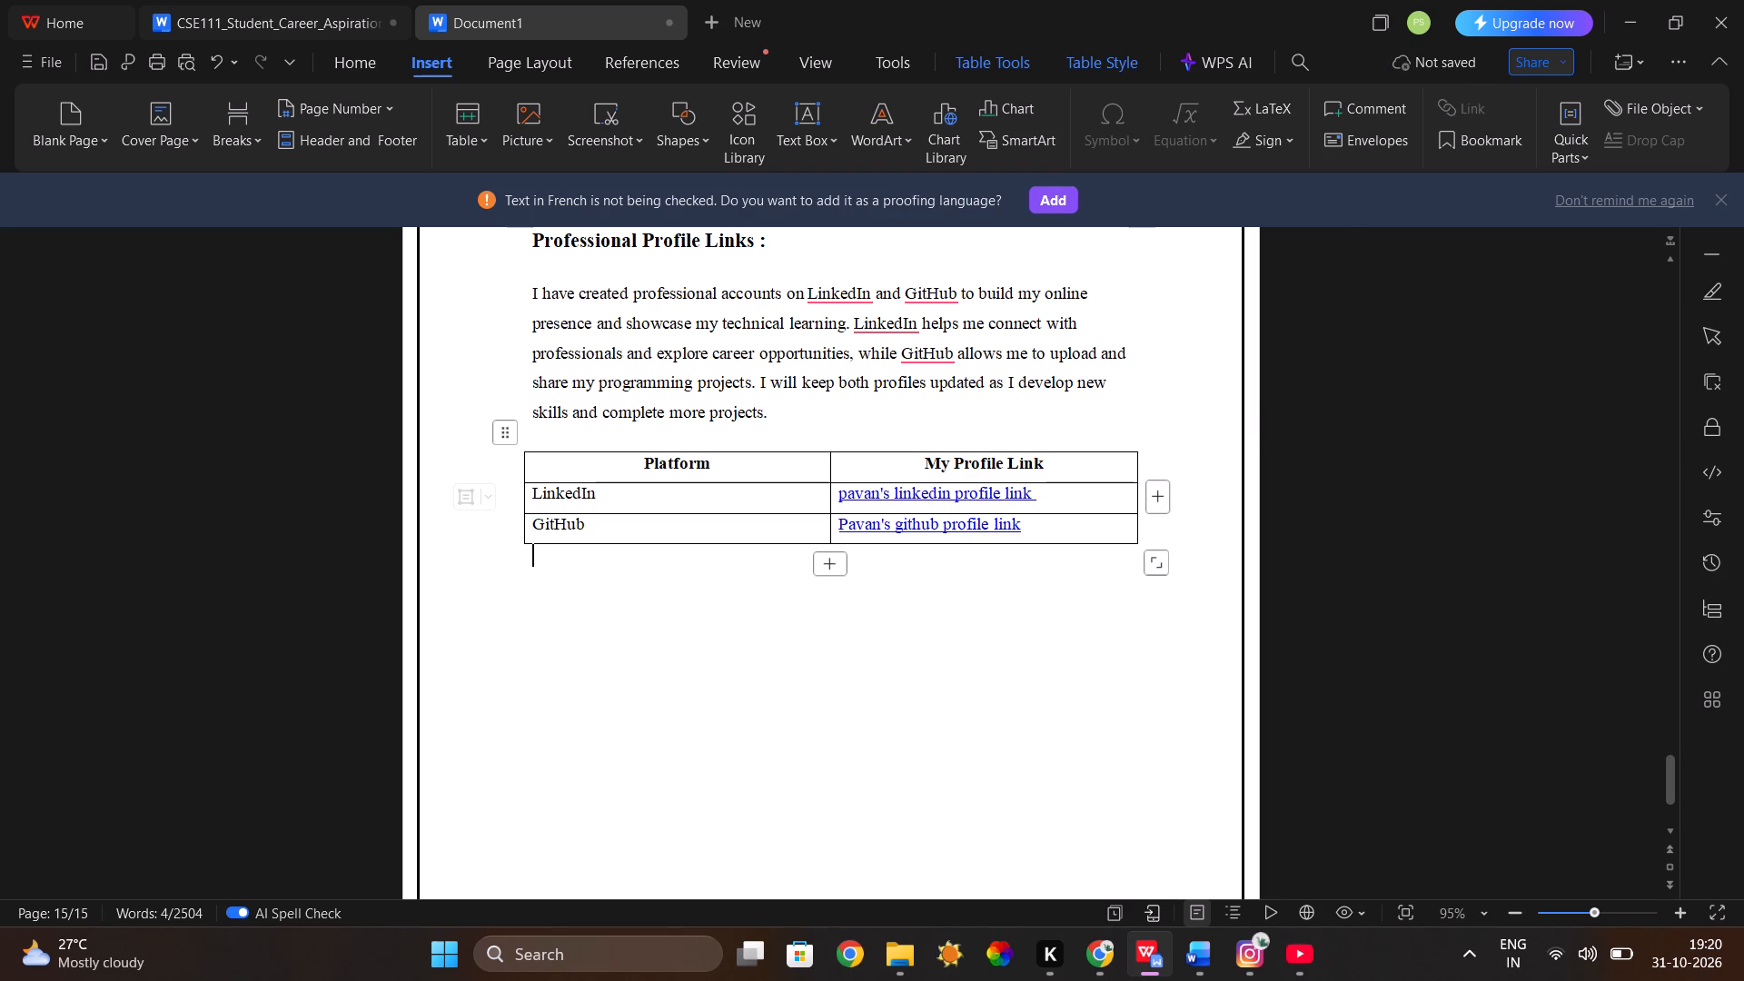
{"action": "left_click", "coordinate": [964, 691]}
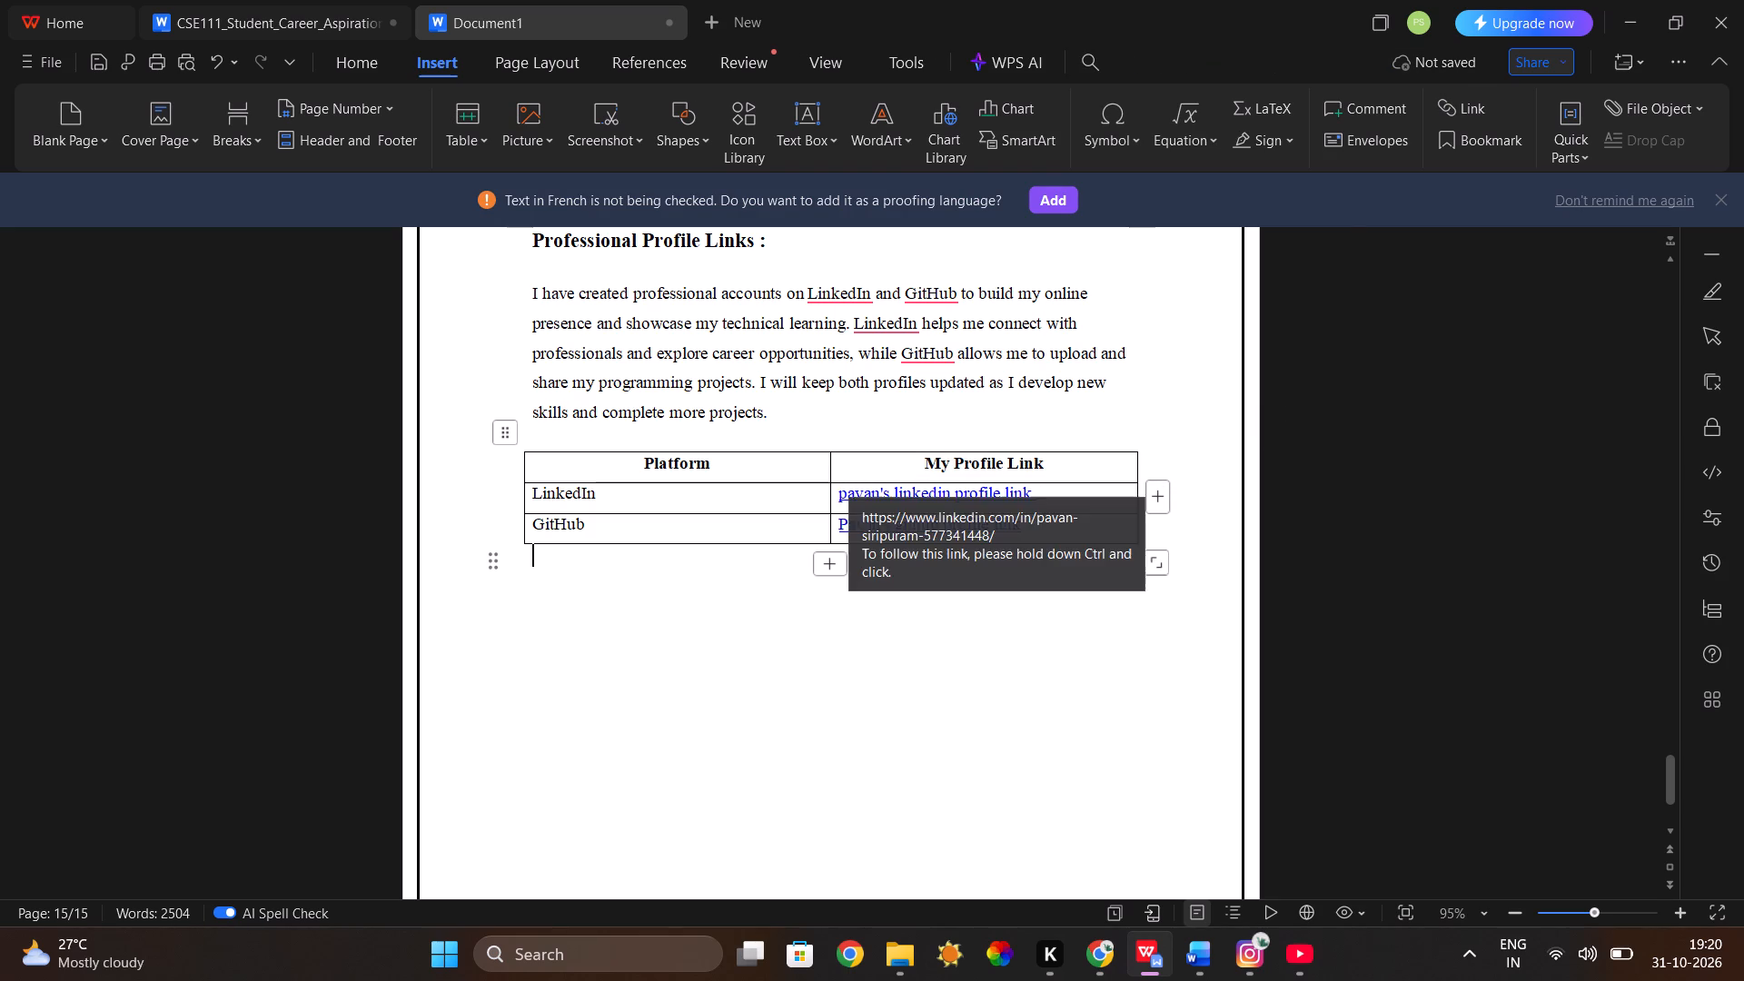
{"action": "left_click", "coordinate": [838, 498]}
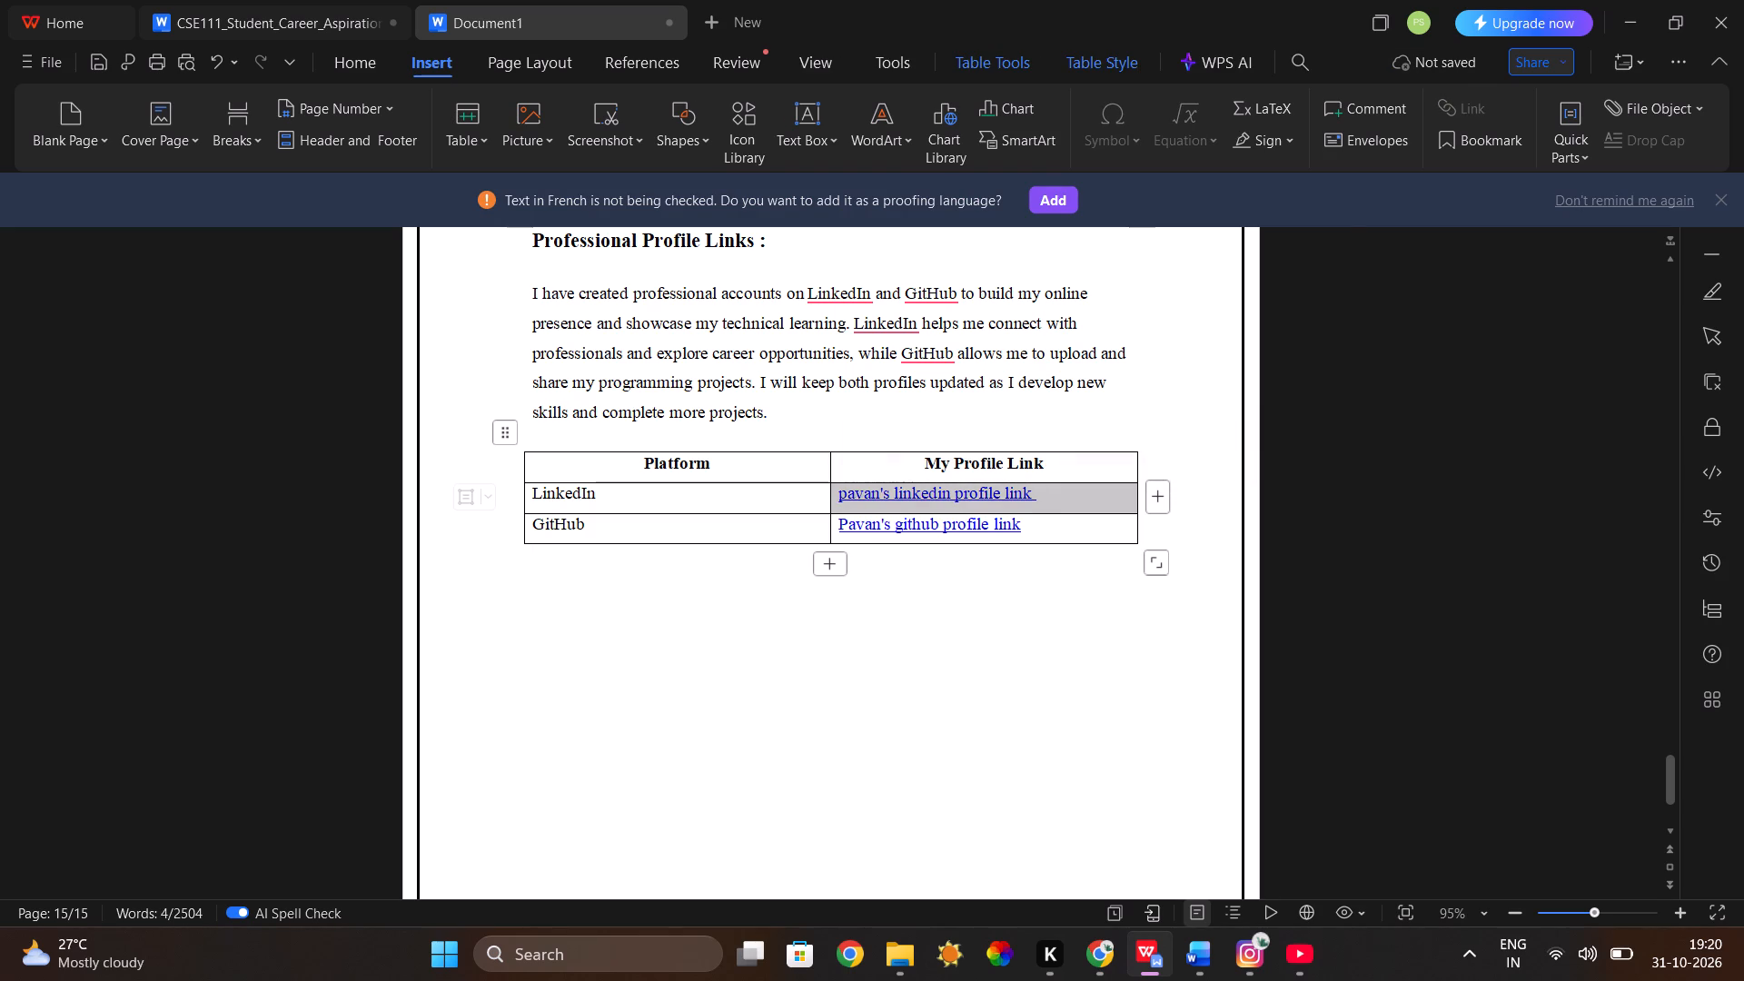
{"action": "left_click", "coordinate": [896, 695]}
{"action": "left_click_drag", "start_coordinate": [841, 500], "coordinate": [1034, 508]}
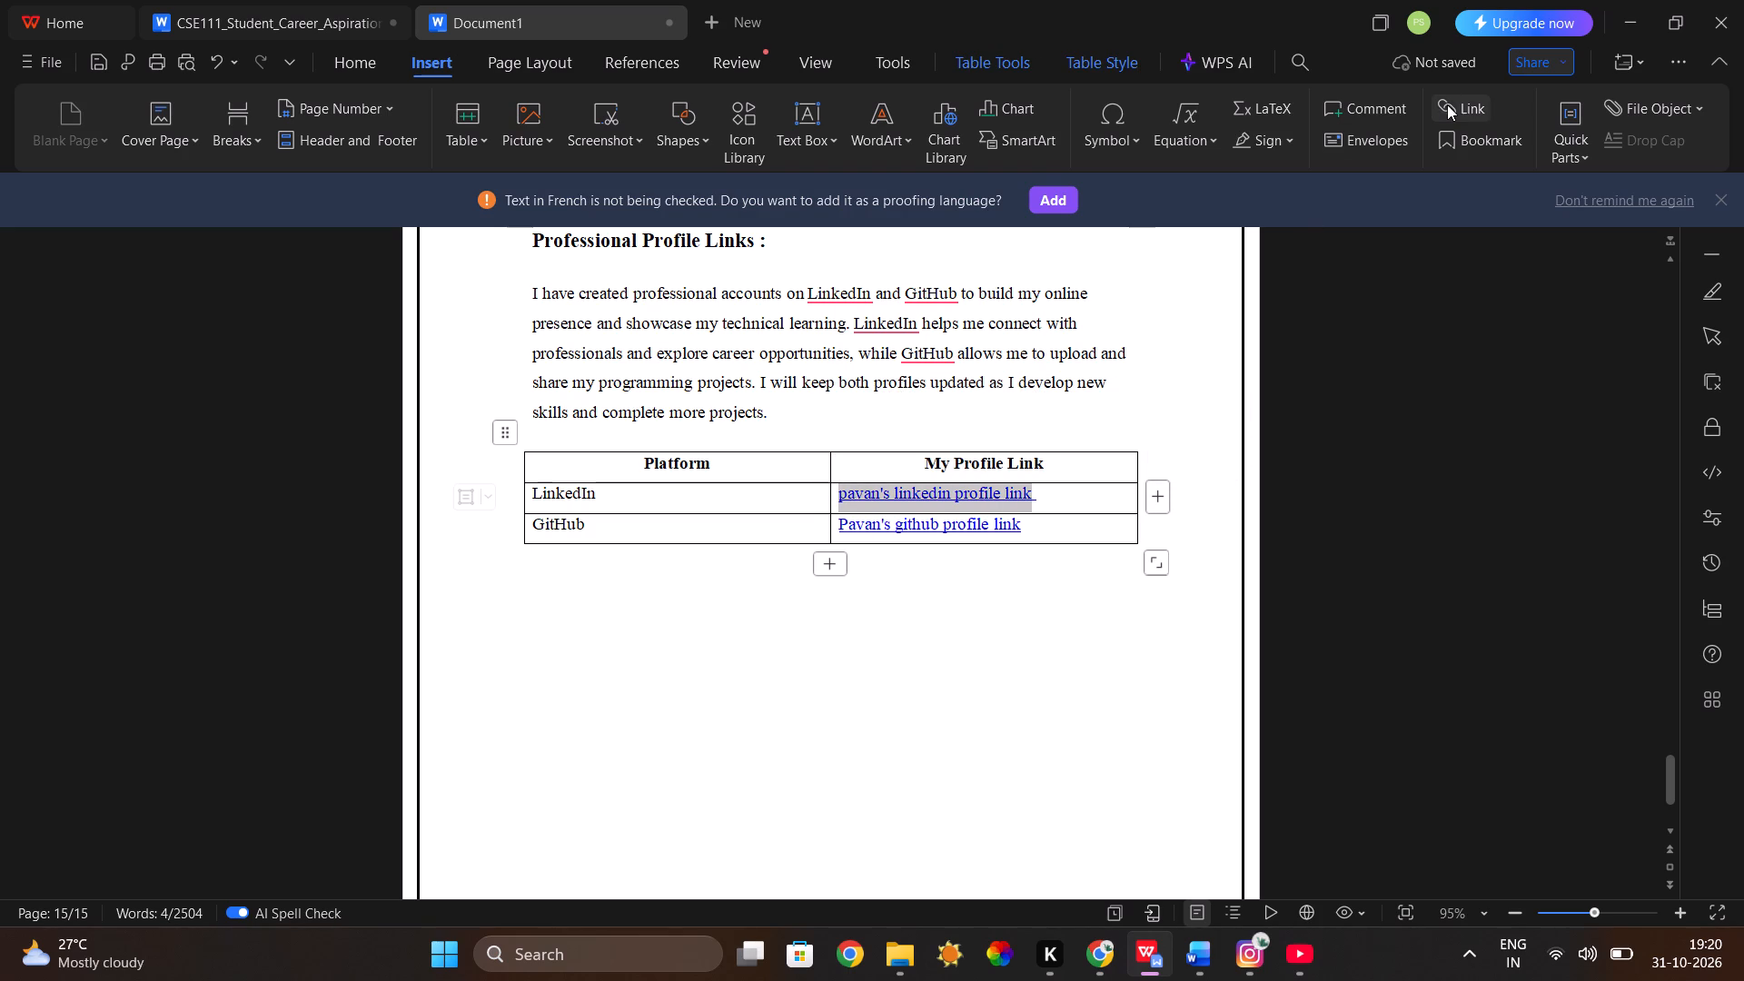
{"action": "left_click", "coordinate": [1447, 104]}
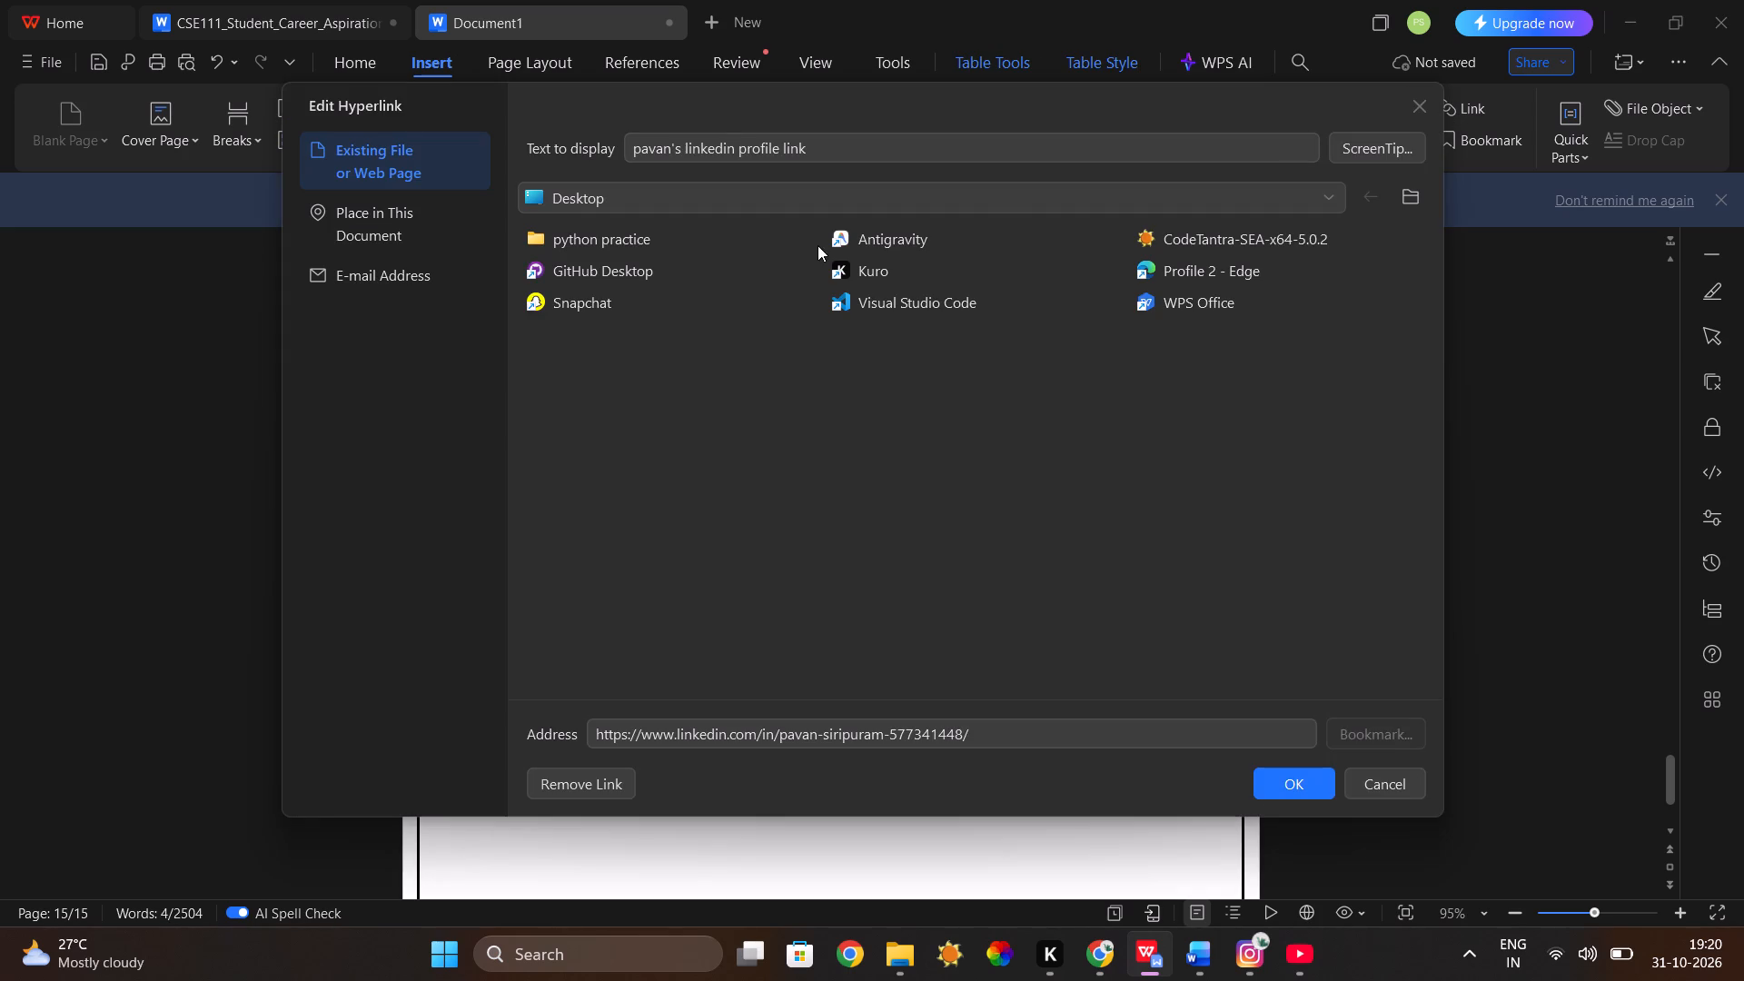
{"action": "left_click", "coordinate": [640, 151]}
{"action": "key", "text": "BackSpace"}
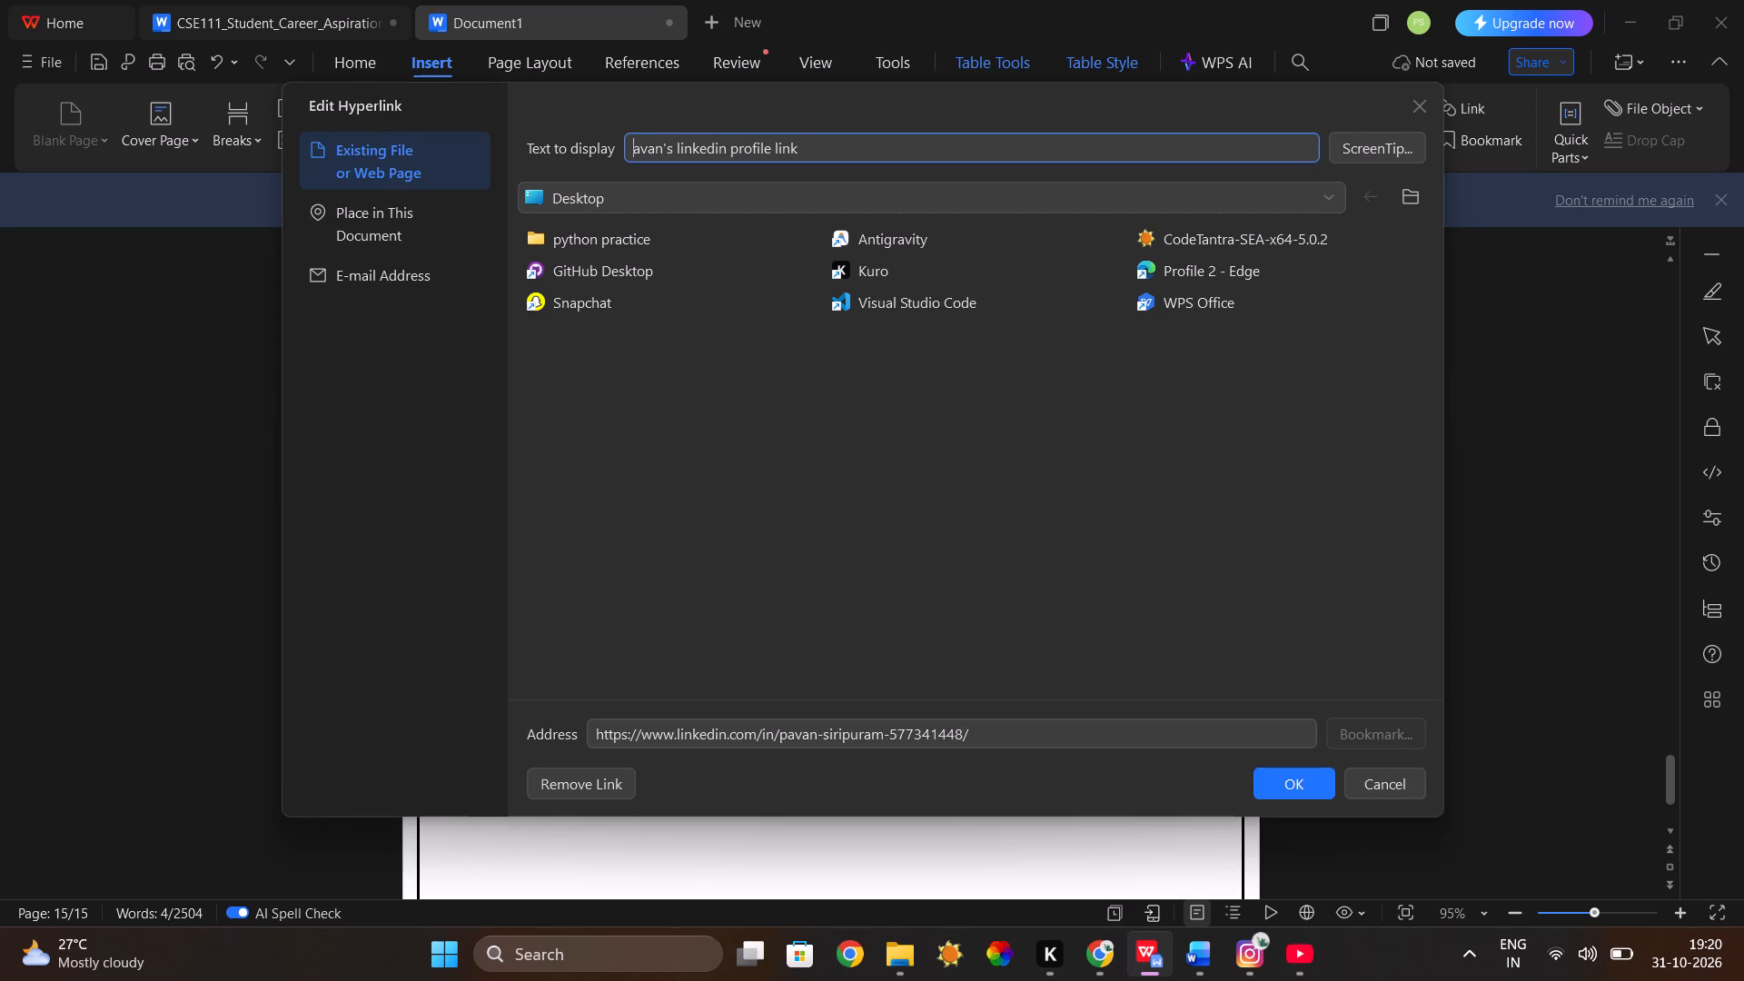
{"action": "key", "text": "shift+p"}
{"action": "left_click", "coordinate": [1300, 781]}
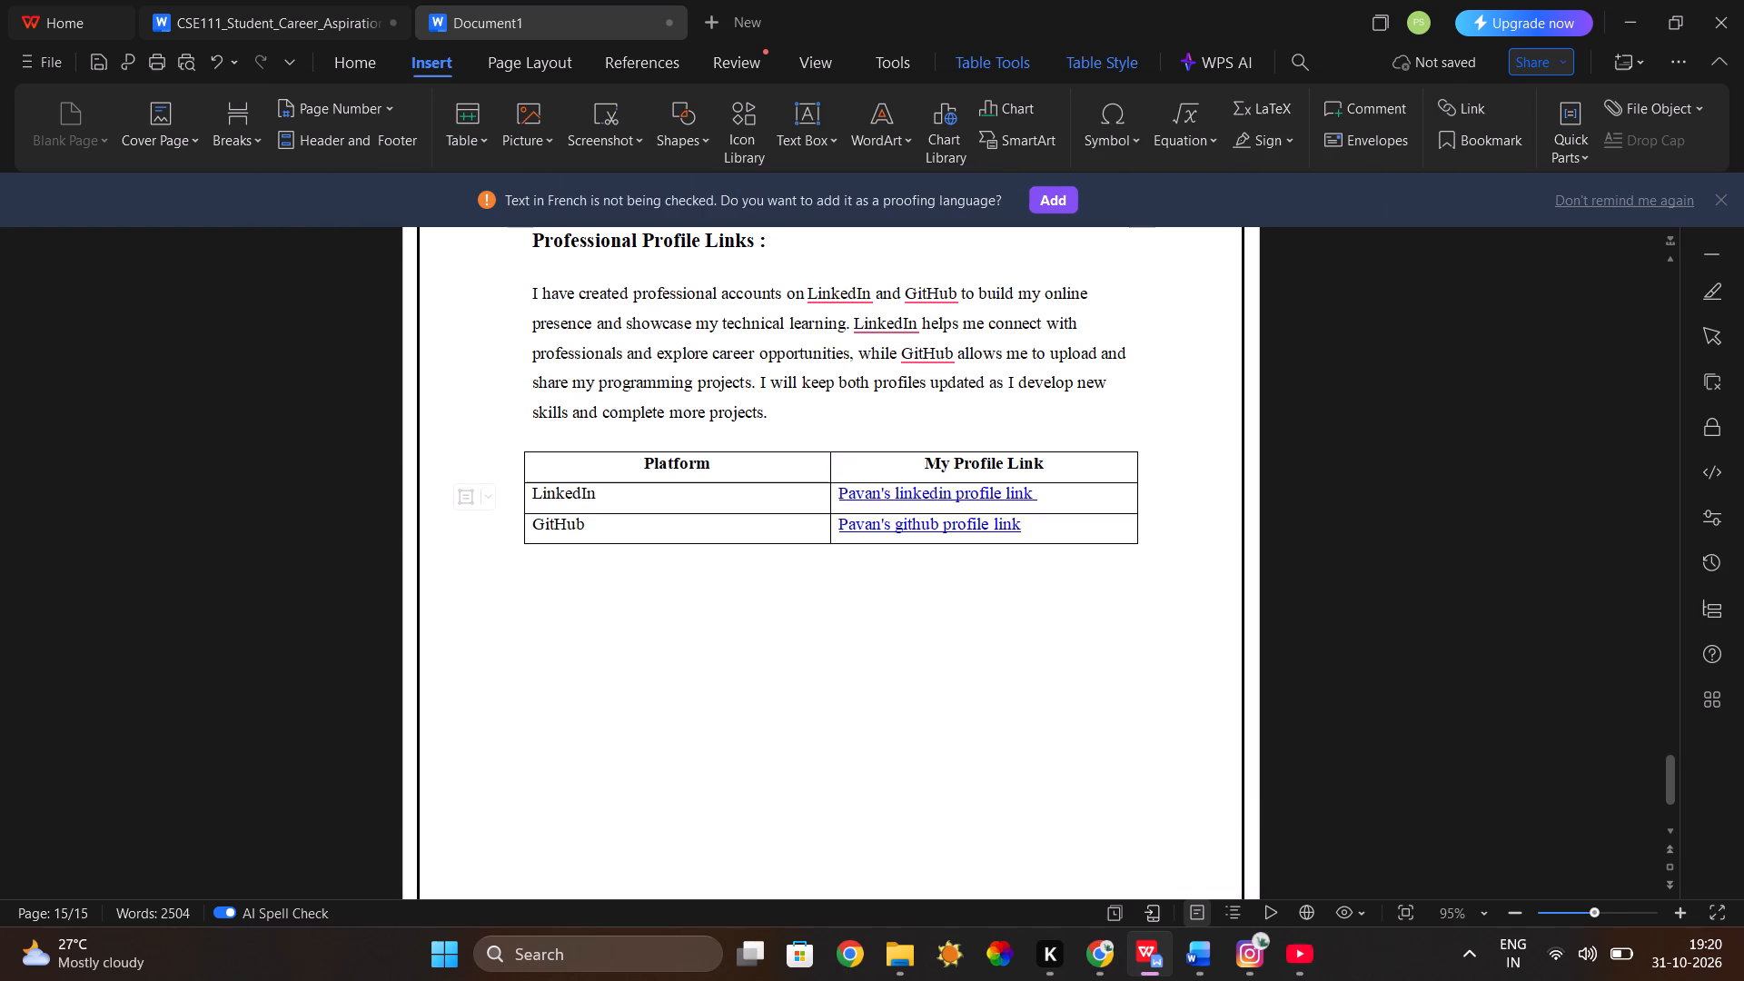
{"action": "left_click", "coordinate": [835, 509]}
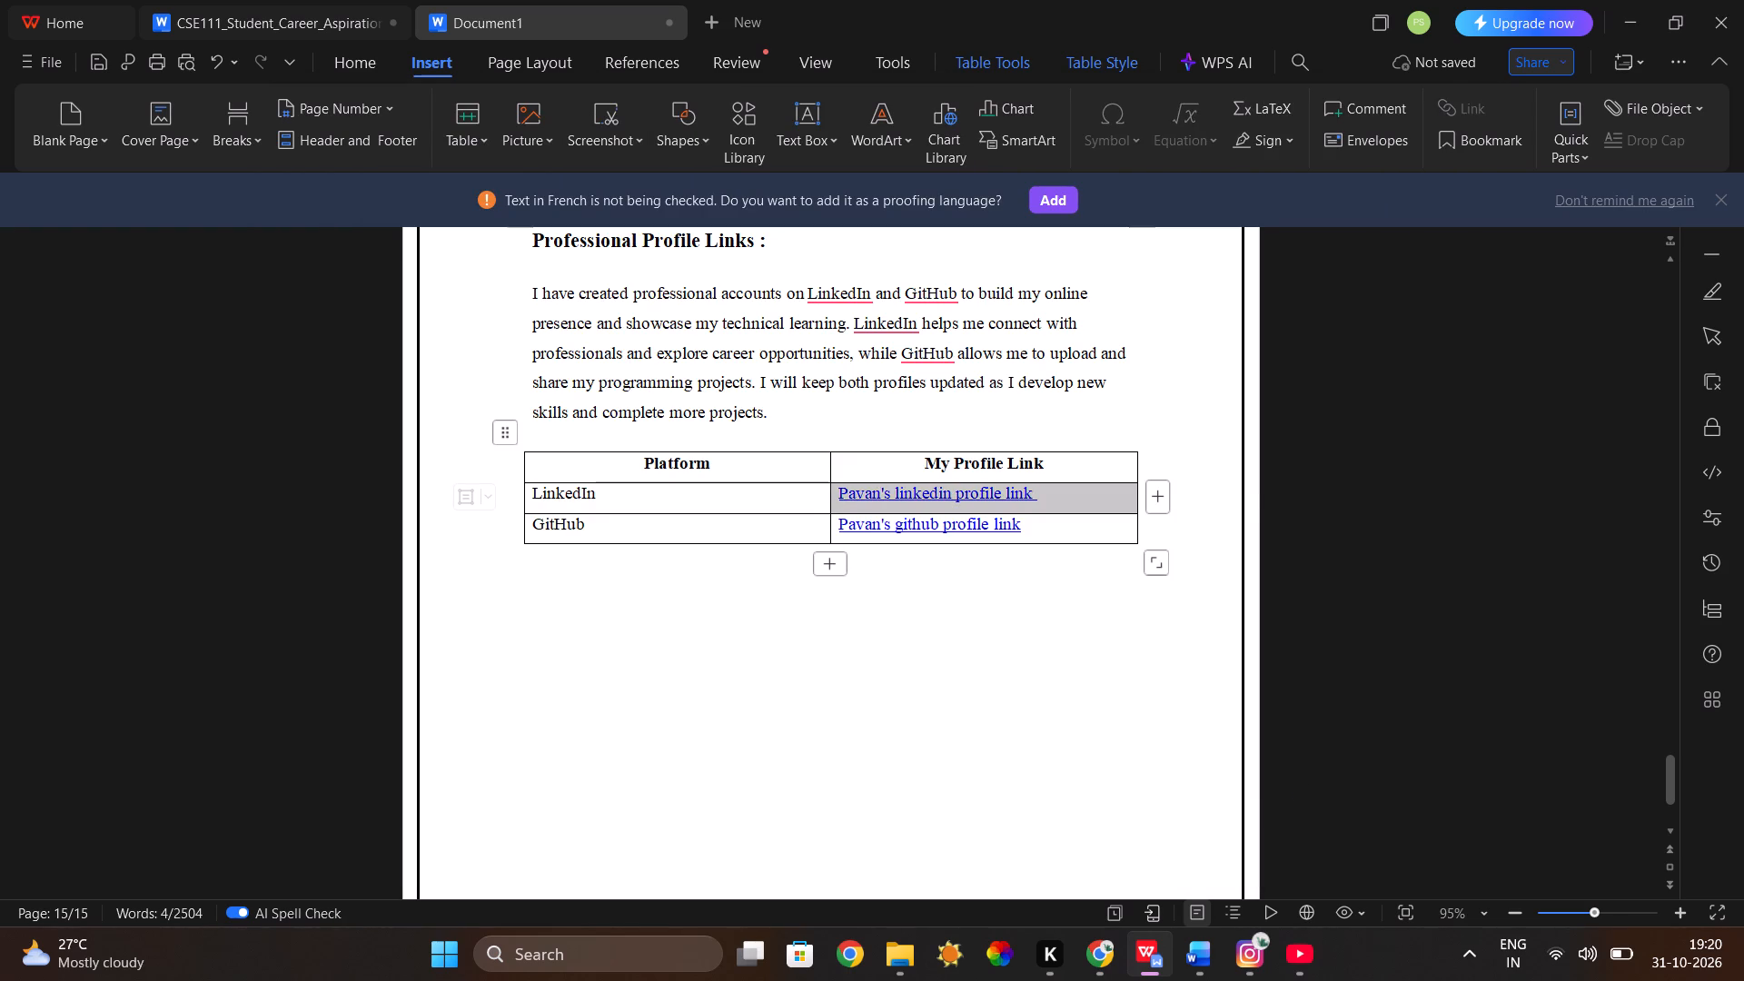
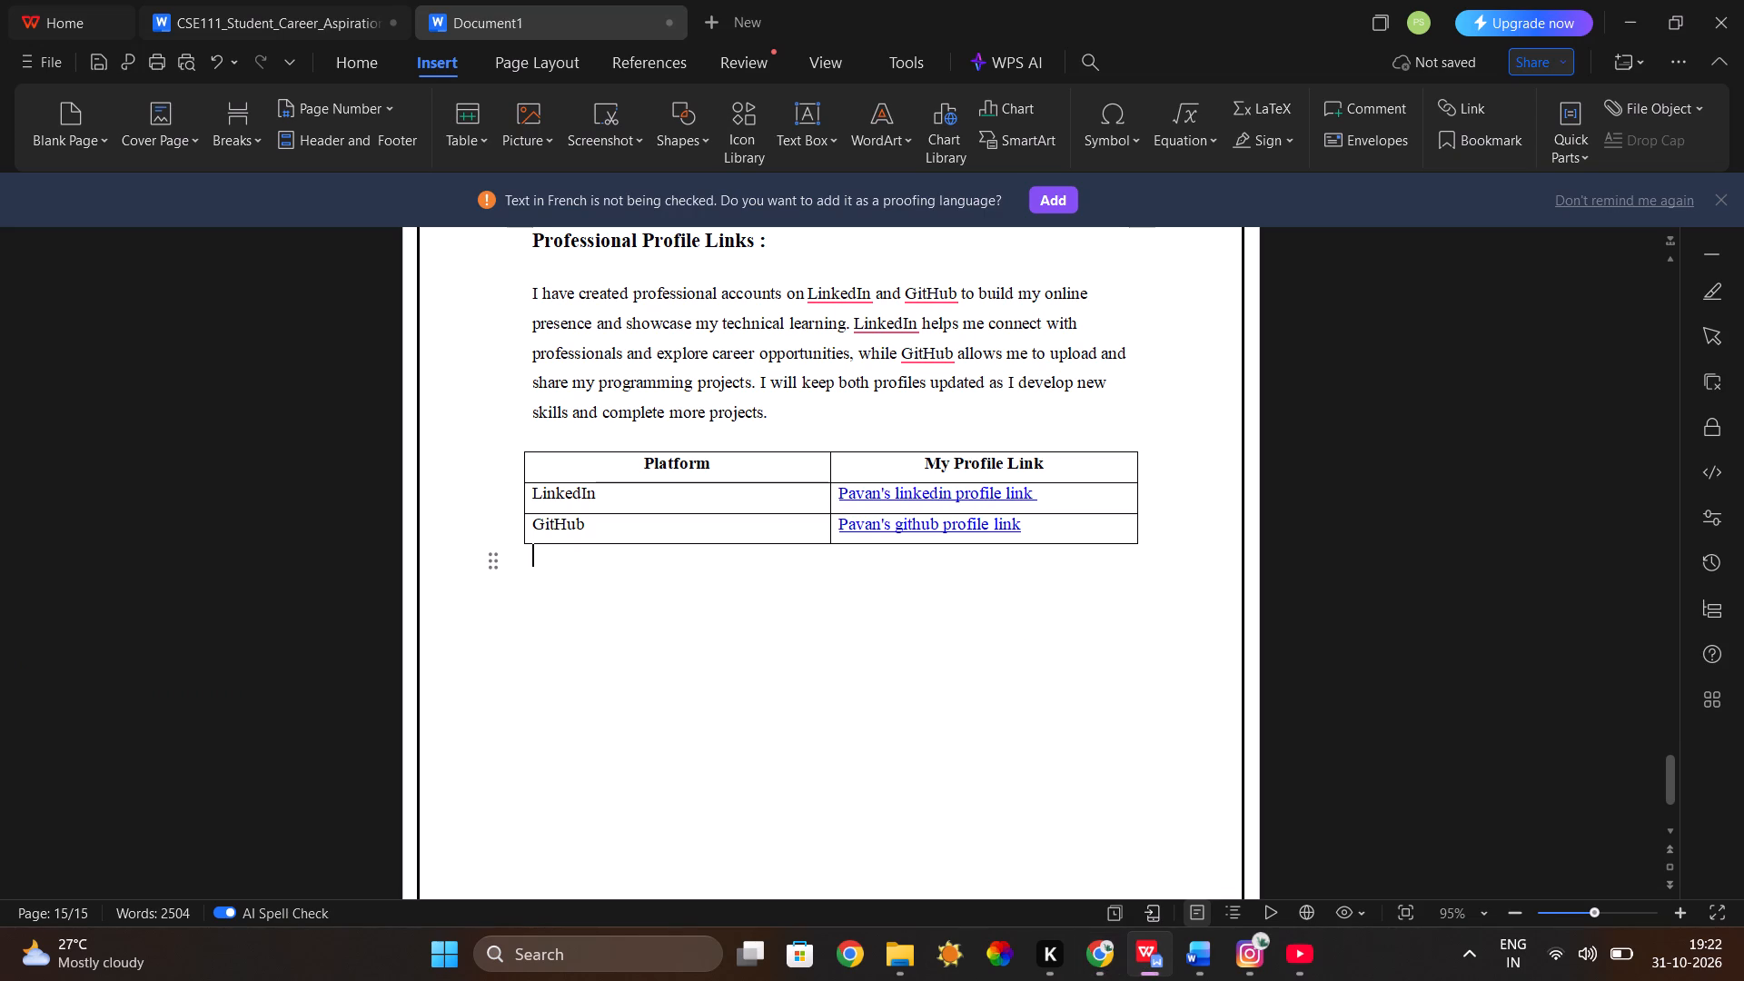
Switch to the report in WPS Office and look through its pages back to the cover page and table of contents.
{"action": "left_click", "coordinate": [889, 687]}
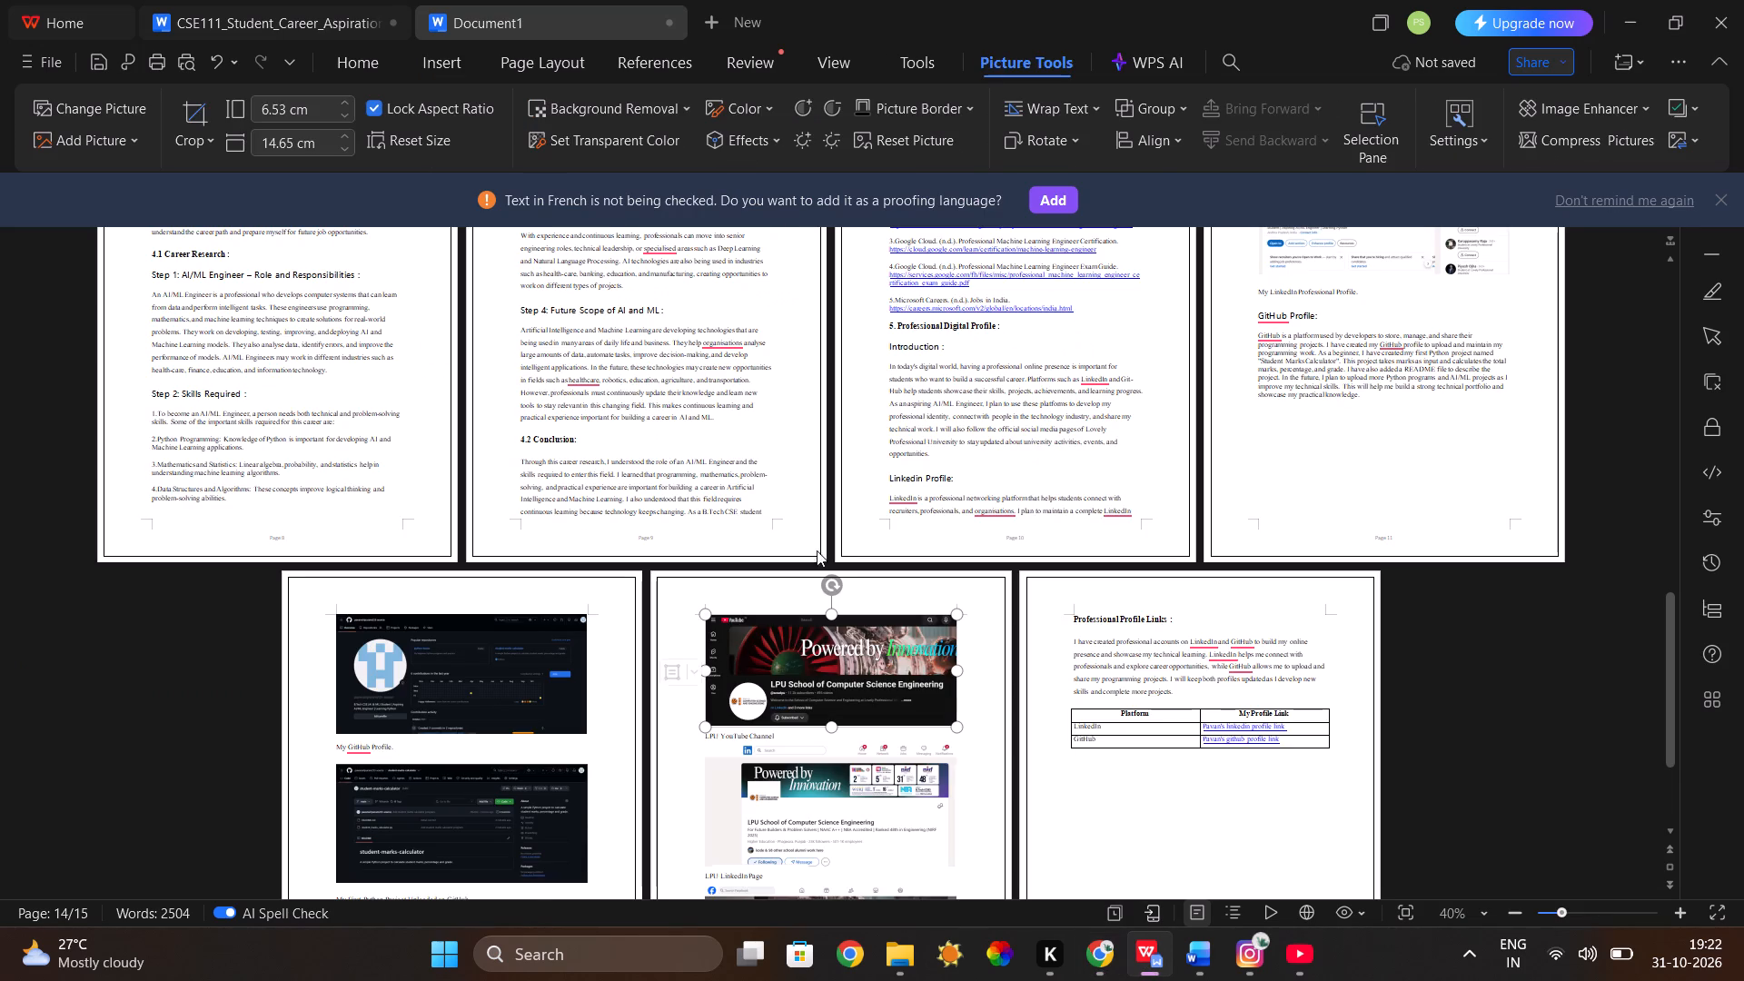
{"action": "scroll", "coordinate": [602, 381], "scroll_direction": "up", "scroll_amount": 3}
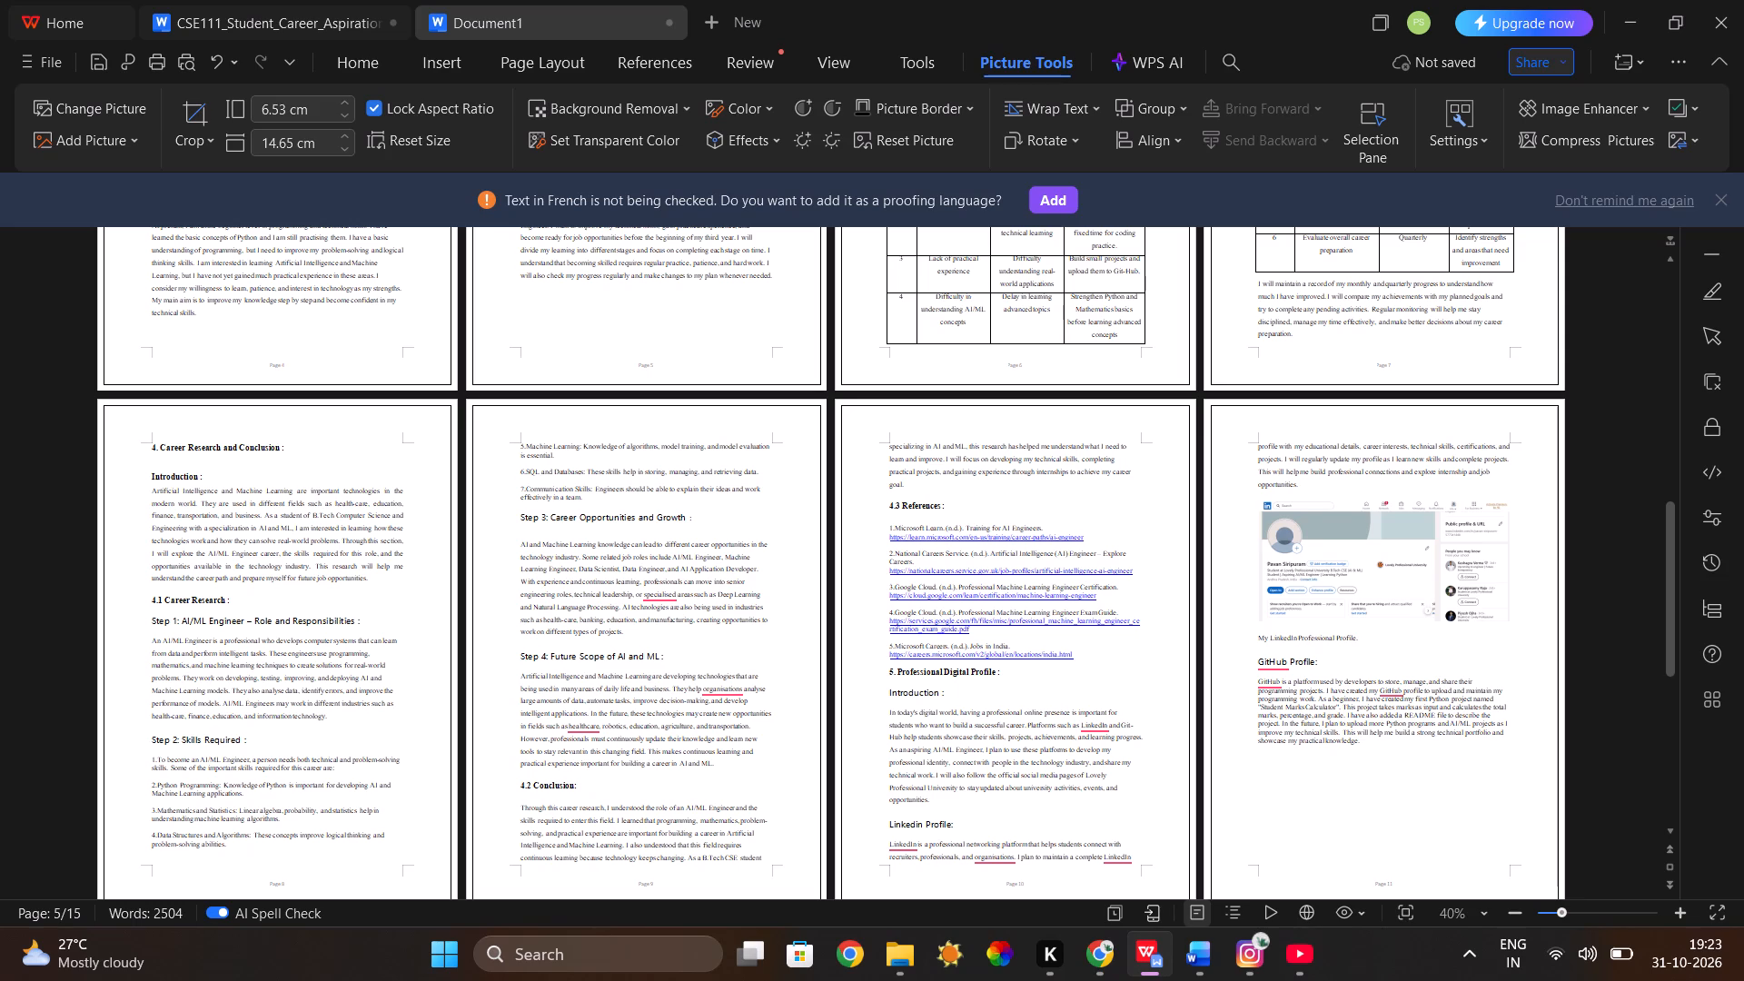
{"action": "scroll", "coordinate": [602, 381], "scroll_direction": "up", "scroll_amount": 4}
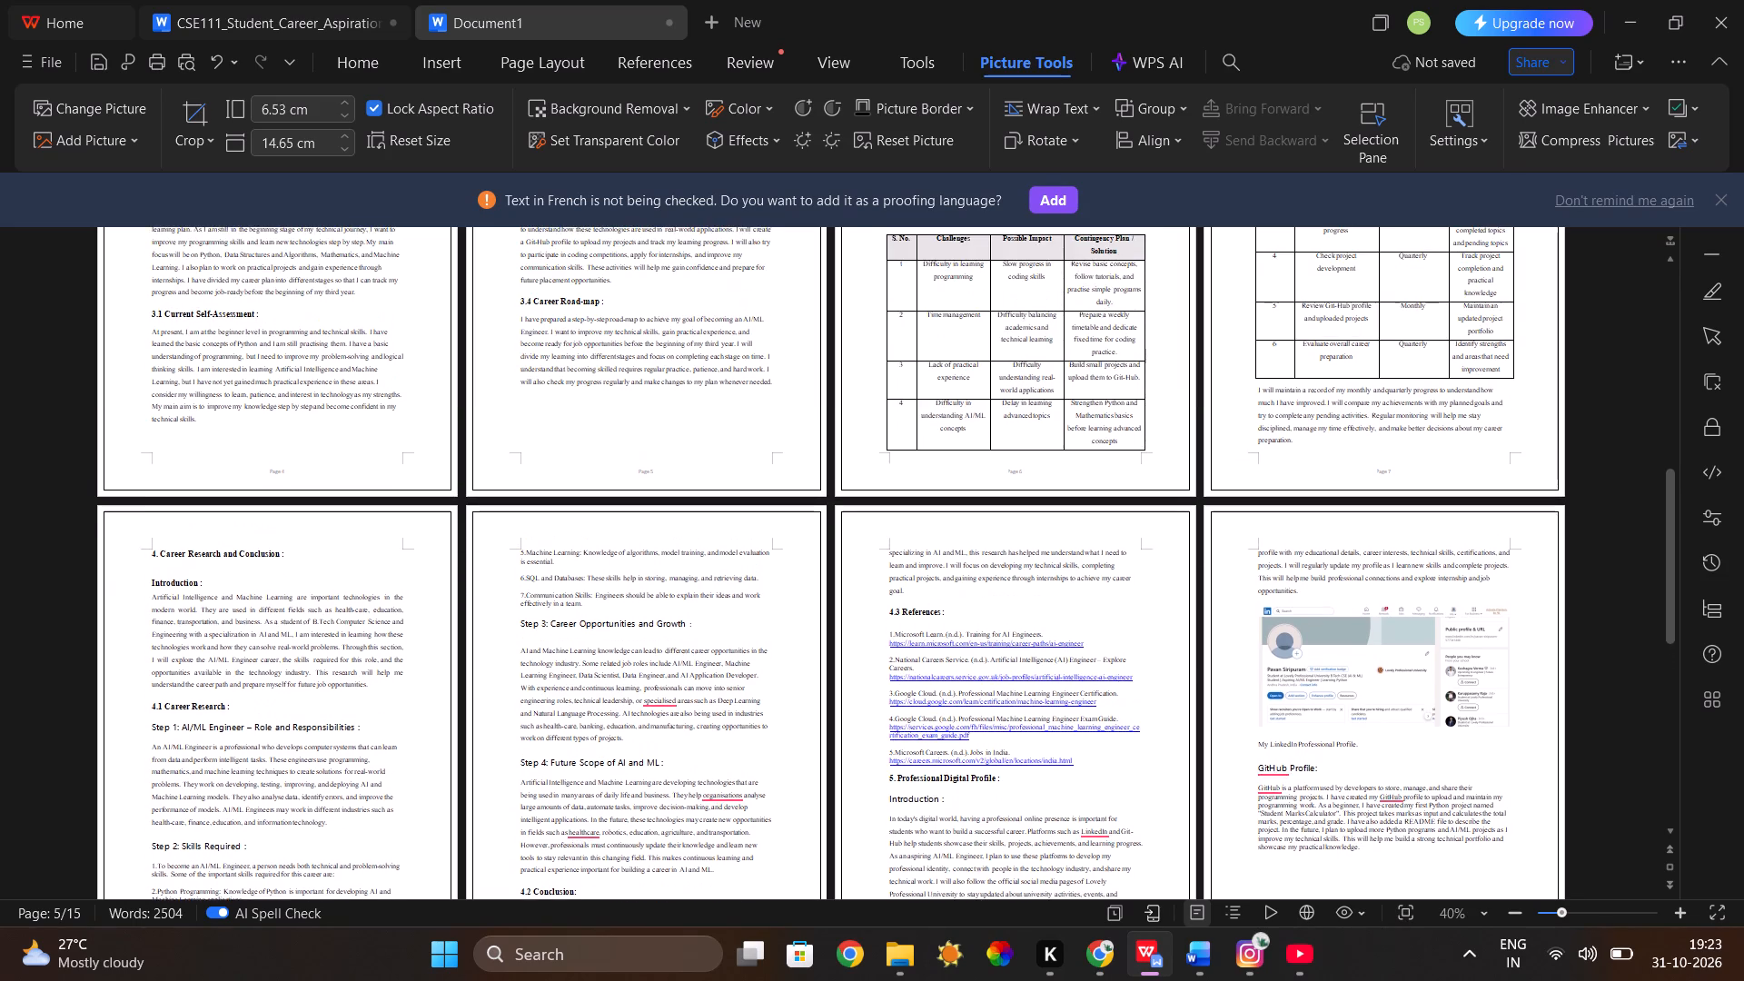
{"action": "scroll", "coordinate": [602, 381], "scroll_direction": "up", "scroll_amount": 5}
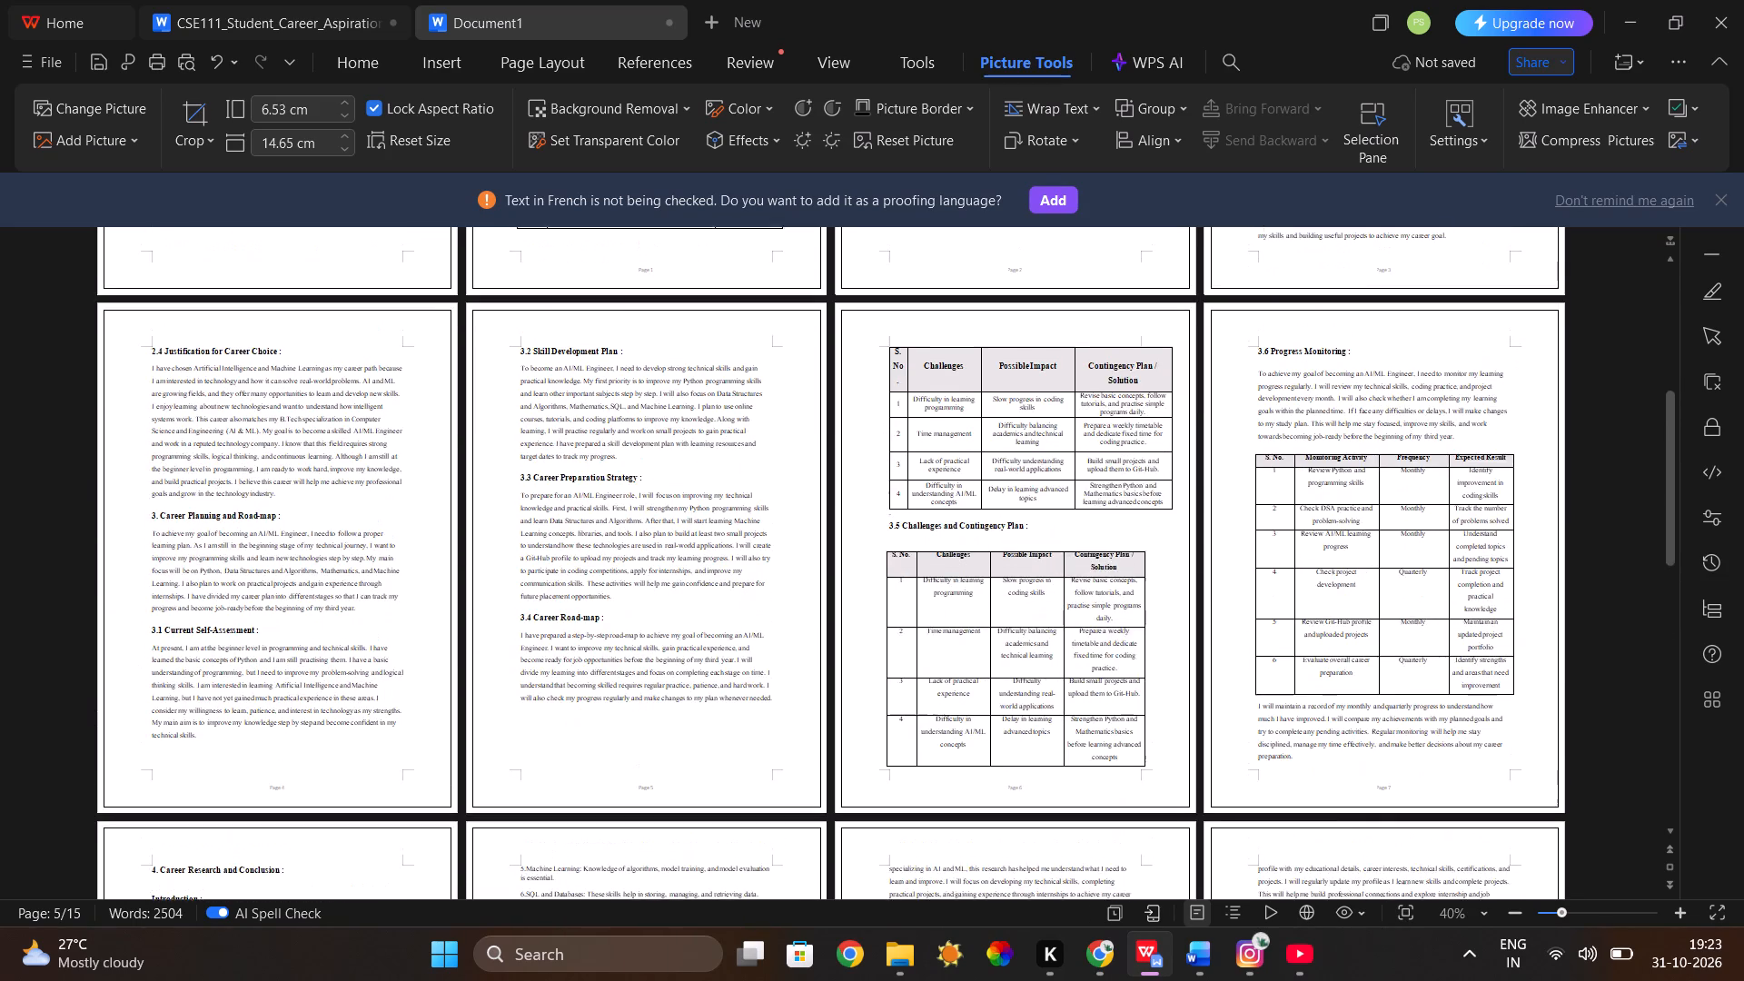
{"action": "scroll", "coordinate": [602, 381], "scroll_direction": "up", "scroll_amount": 2}
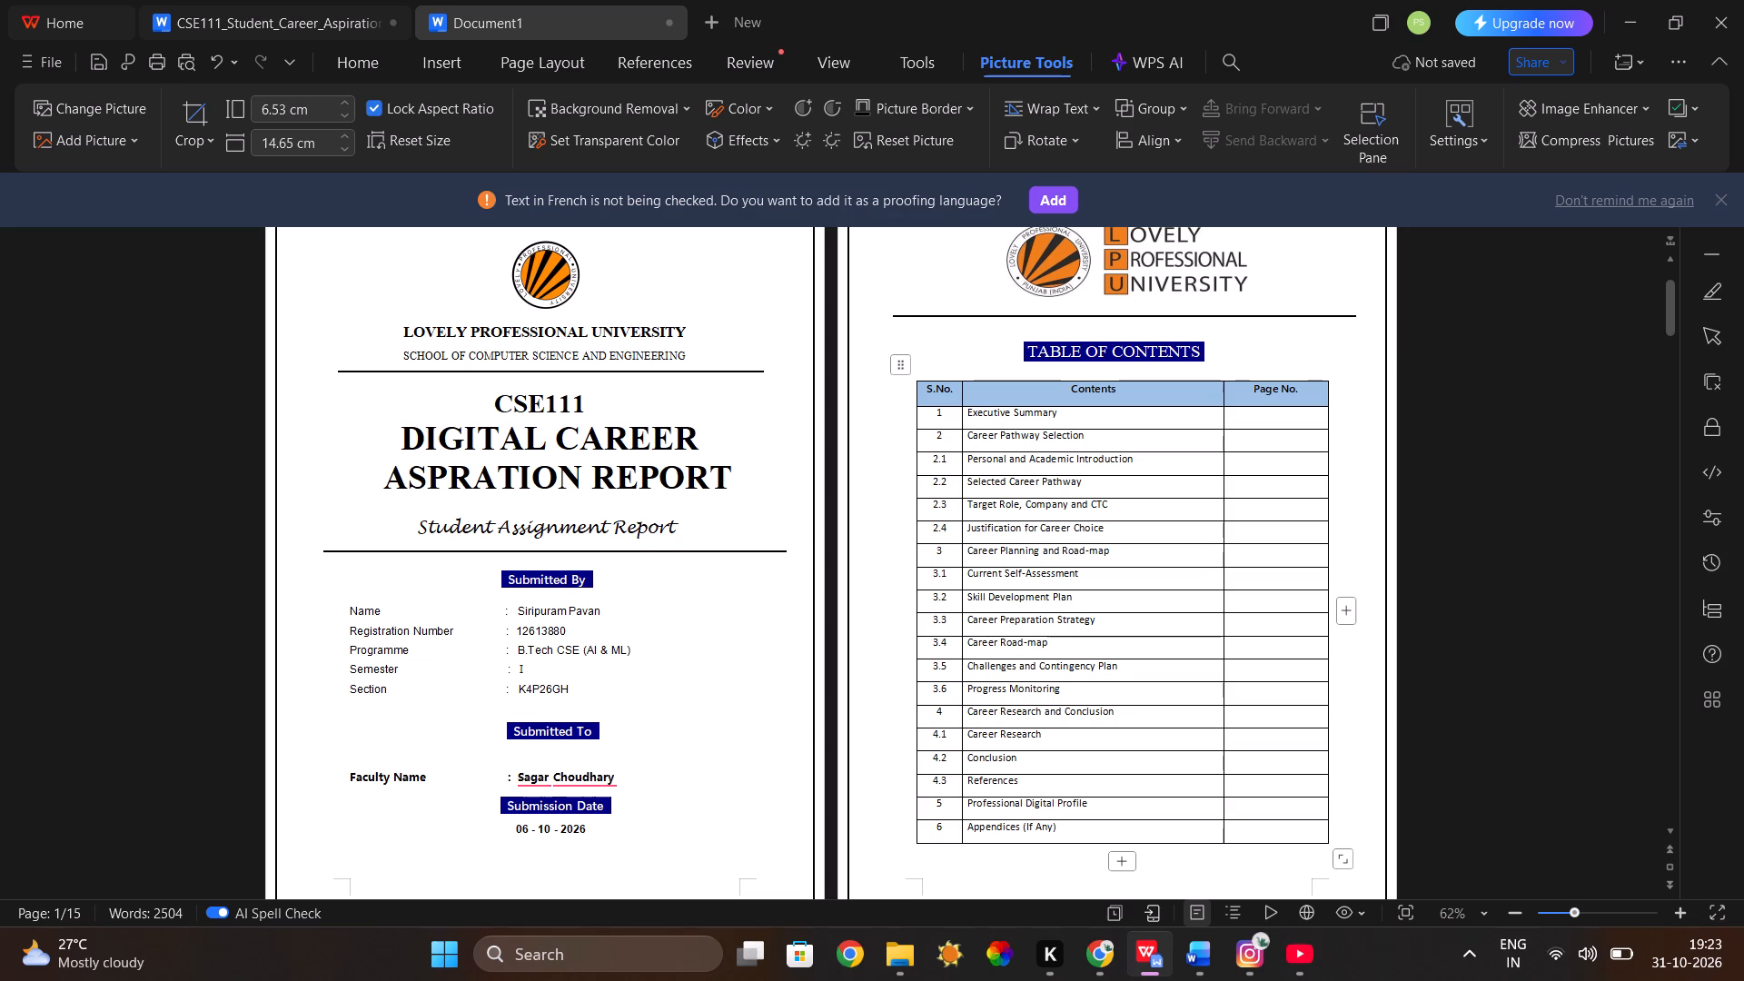
{"action": "scroll", "coordinate": [1055, 738], "scroll_direction": "down", "scroll_amount": 20}
{"action": "scroll", "coordinate": [1055, 738], "scroll_direction": "down", "scroll_amount": 6}
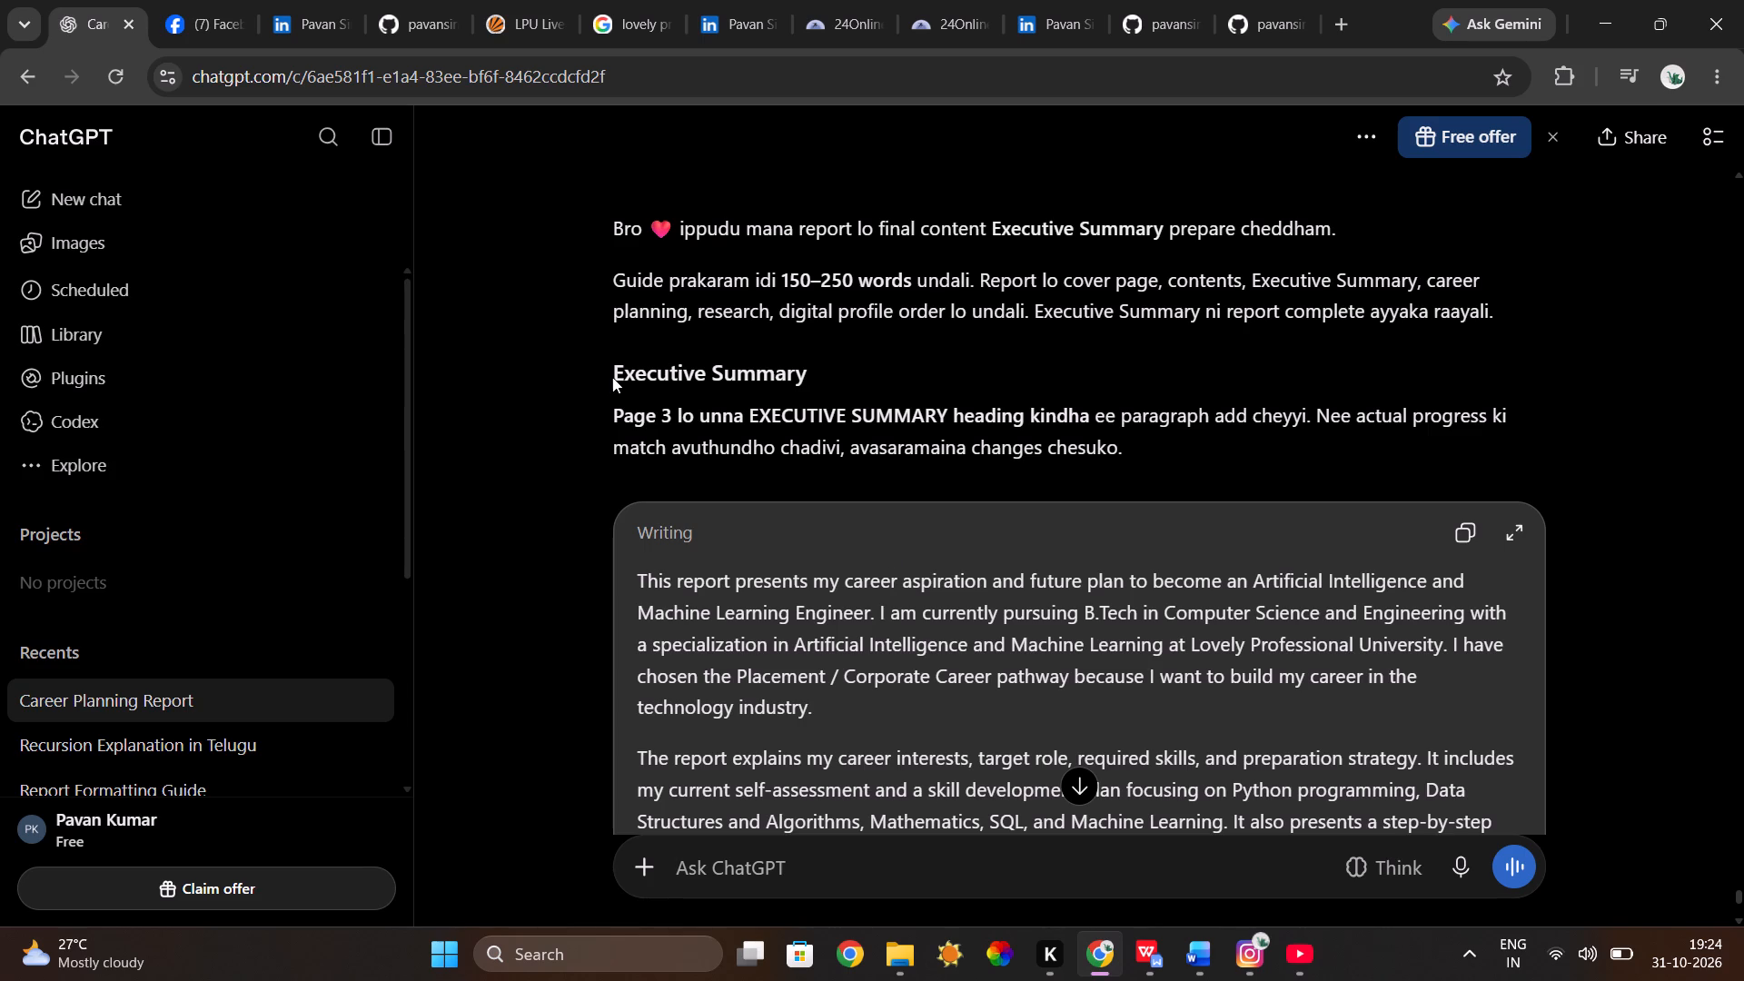
Copy the "Executive Summary" heading from the ChatGPT reply and paste it on a new line below the profile links table in WPS Office.
{"action": "left_click_drag", "start_coordinate": [612, 377], "coordinate": [831, 388]}
{"action": "key", "text": "ctrl+c"}
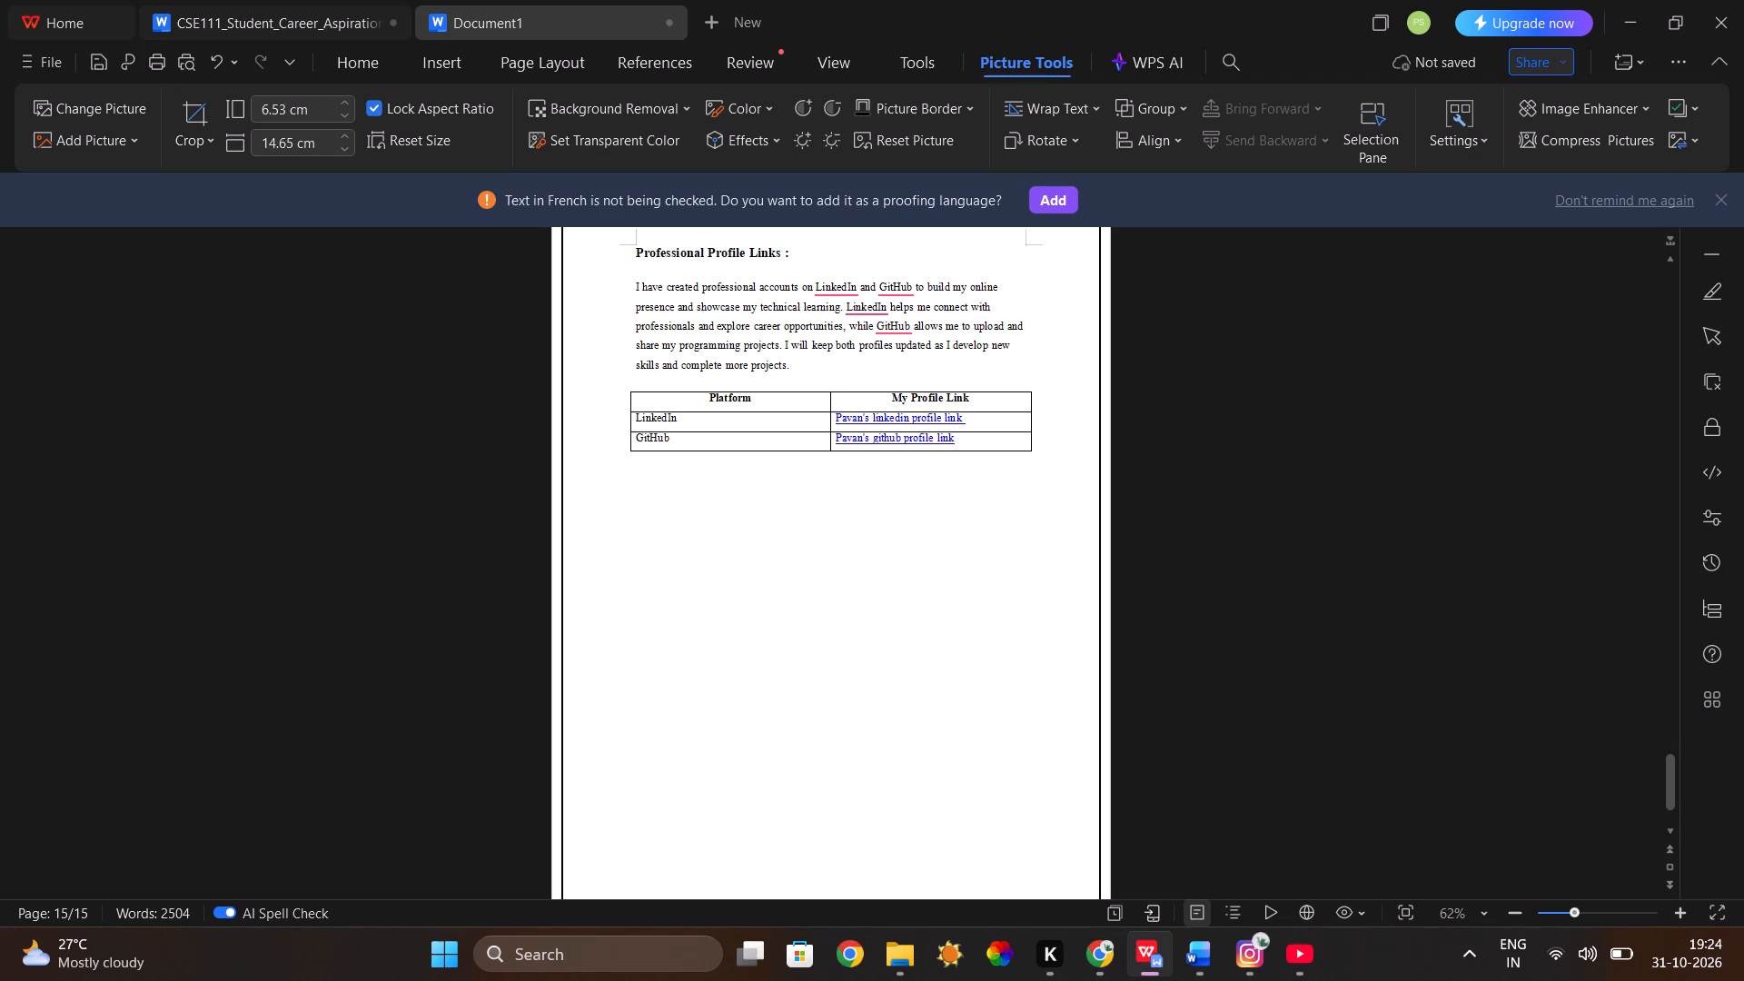
{"action": "left_click", "coordinate": [632, 489]}
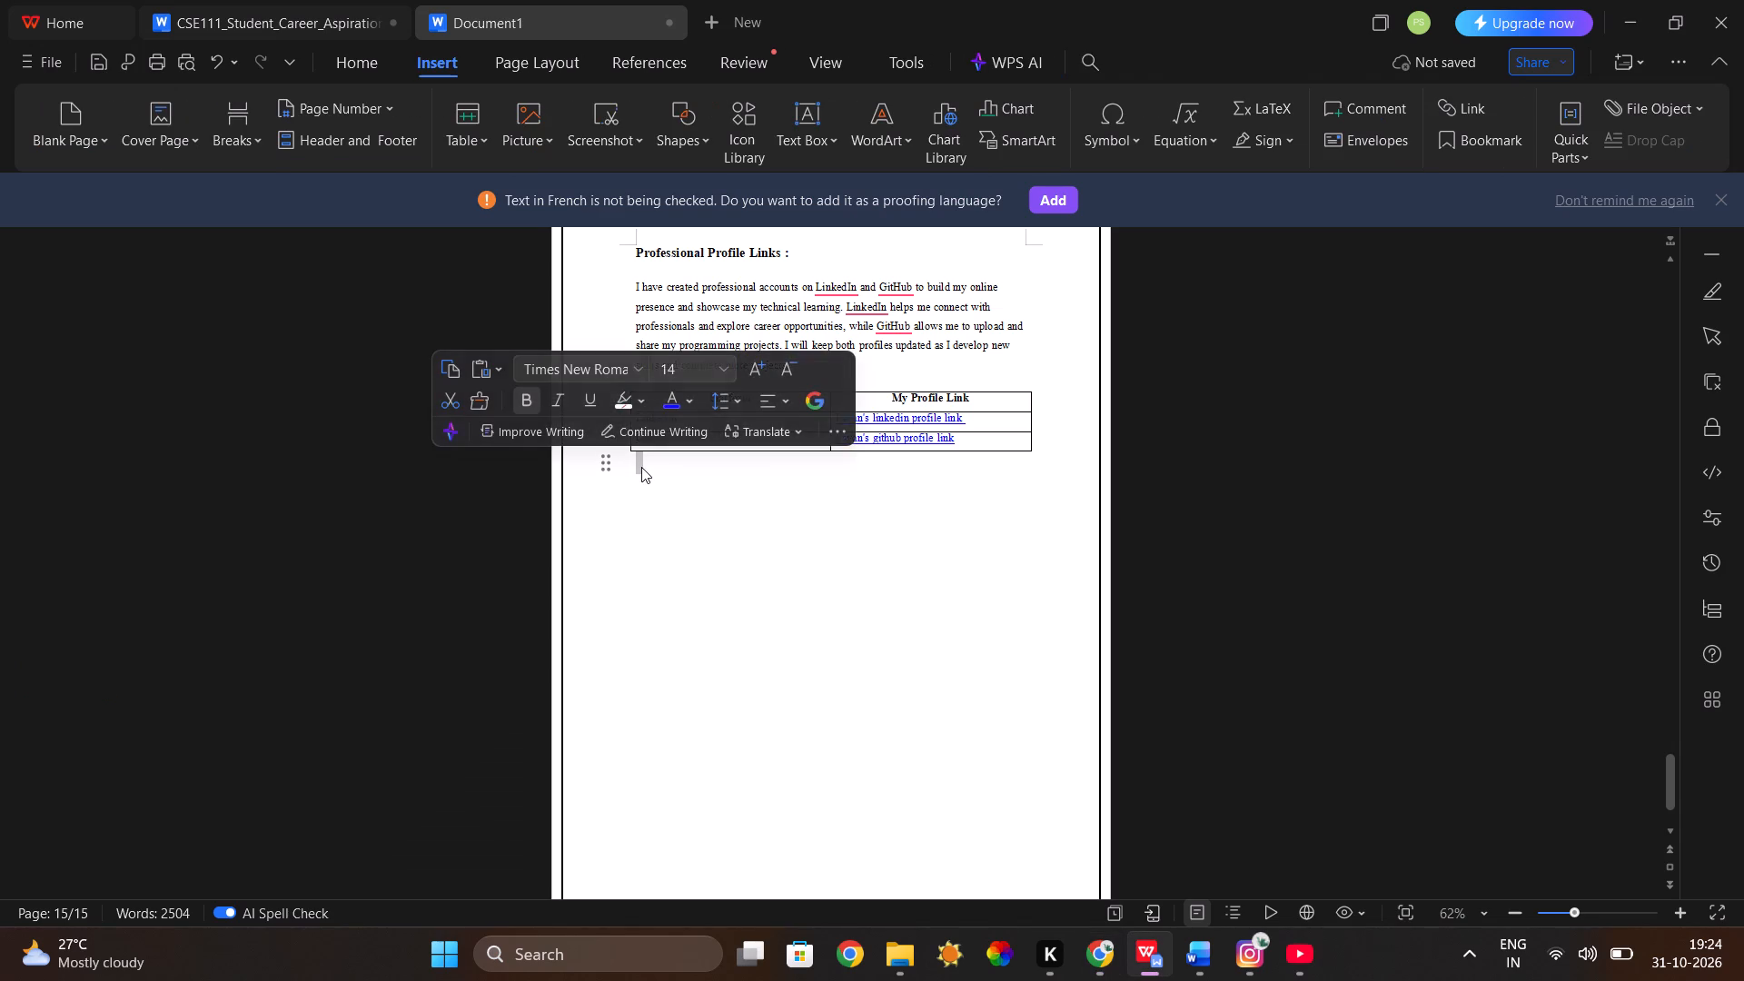
{"action": "left_click", "coordinate": [639, 467]}
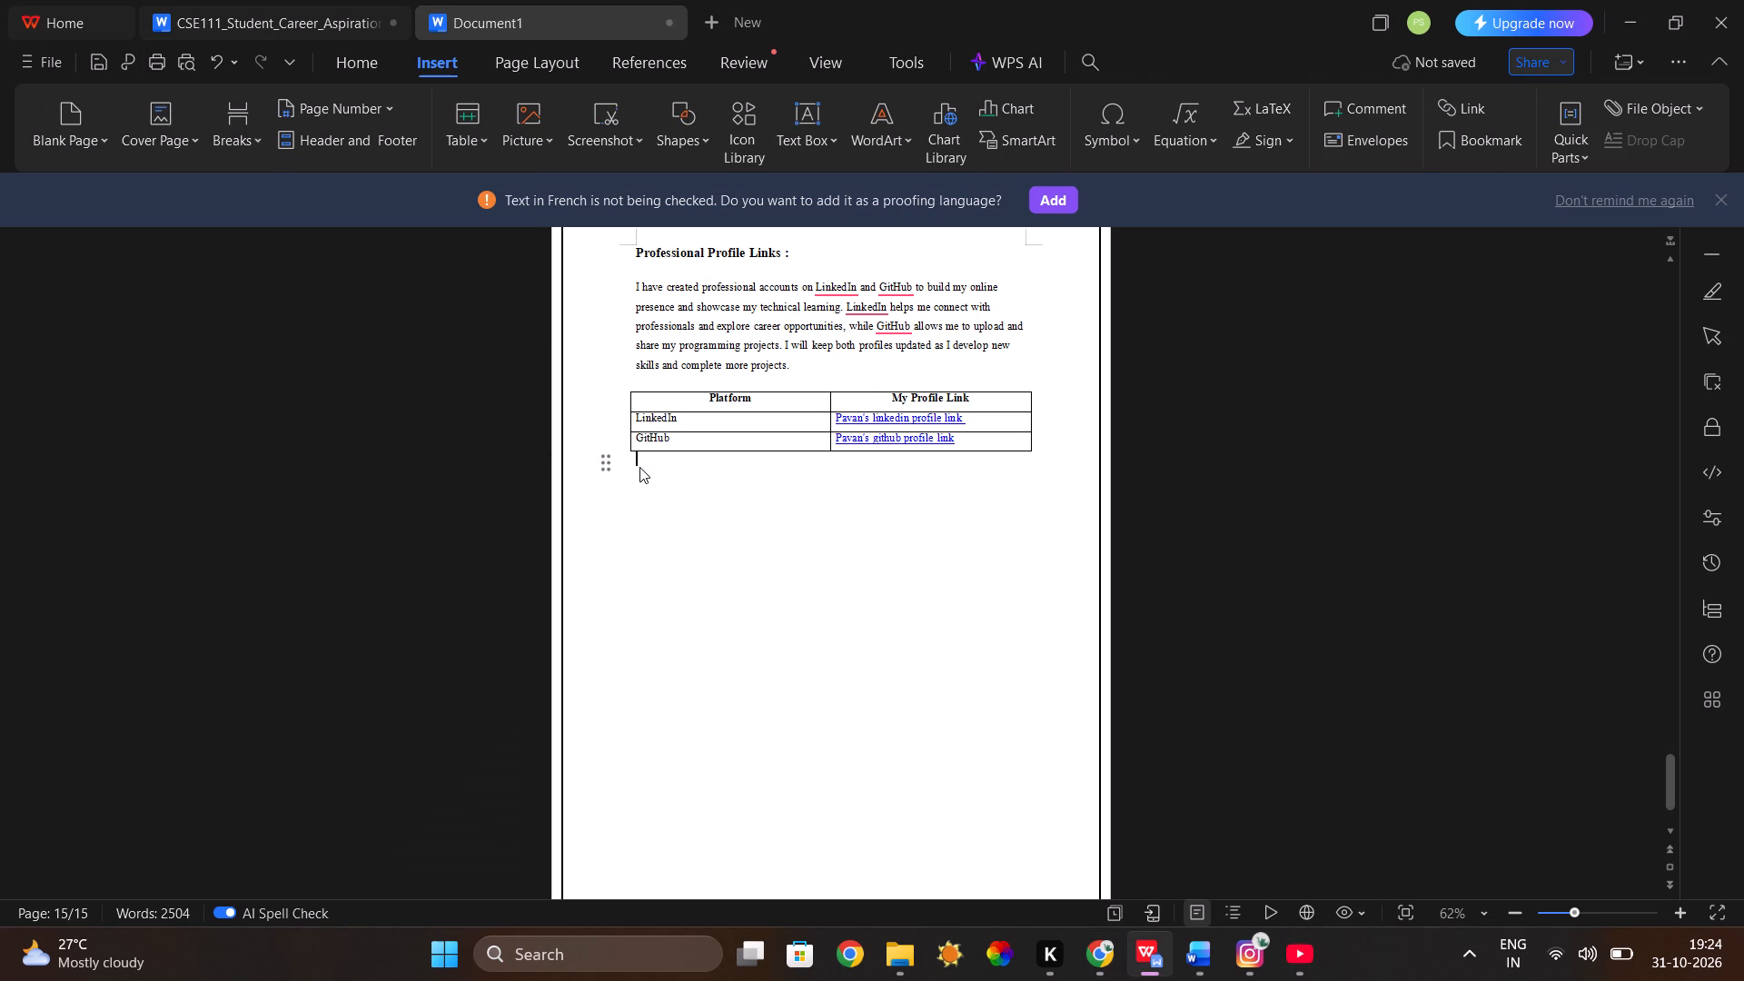
{"action": "key", "text": "Return"}
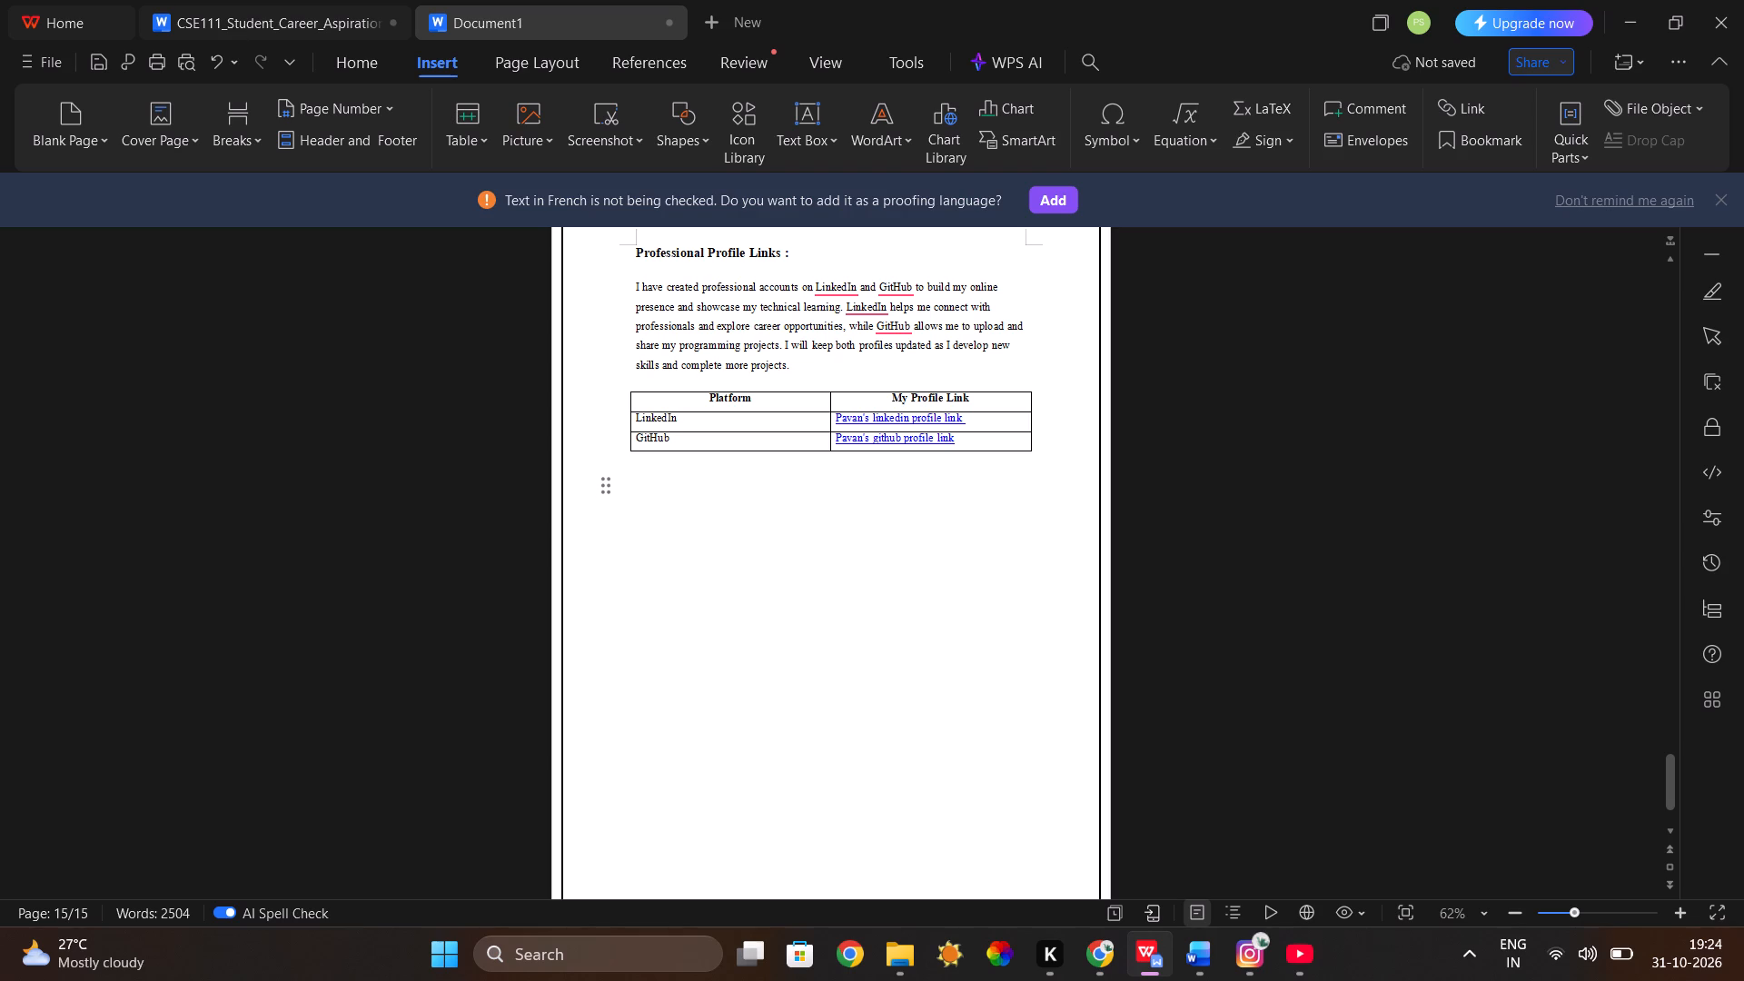
{"action": "left_click", "coordinate": [604, 487]}
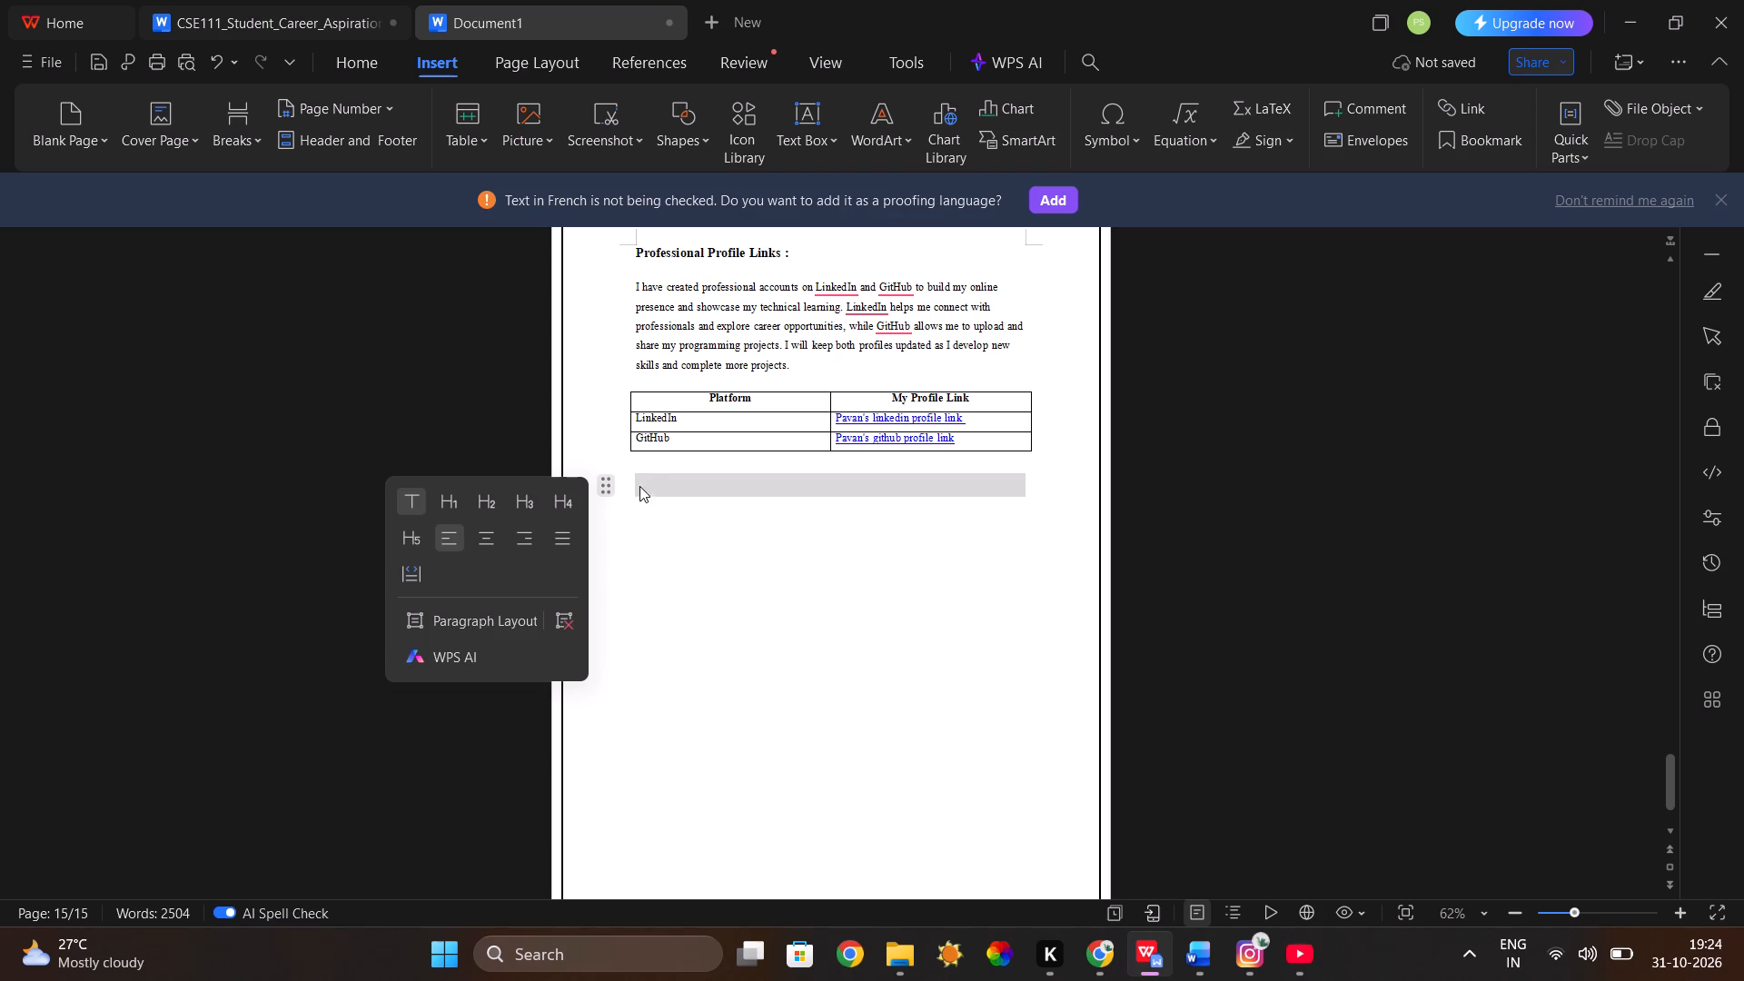
{"action": "left_click", "coordinate": [651, 476]}
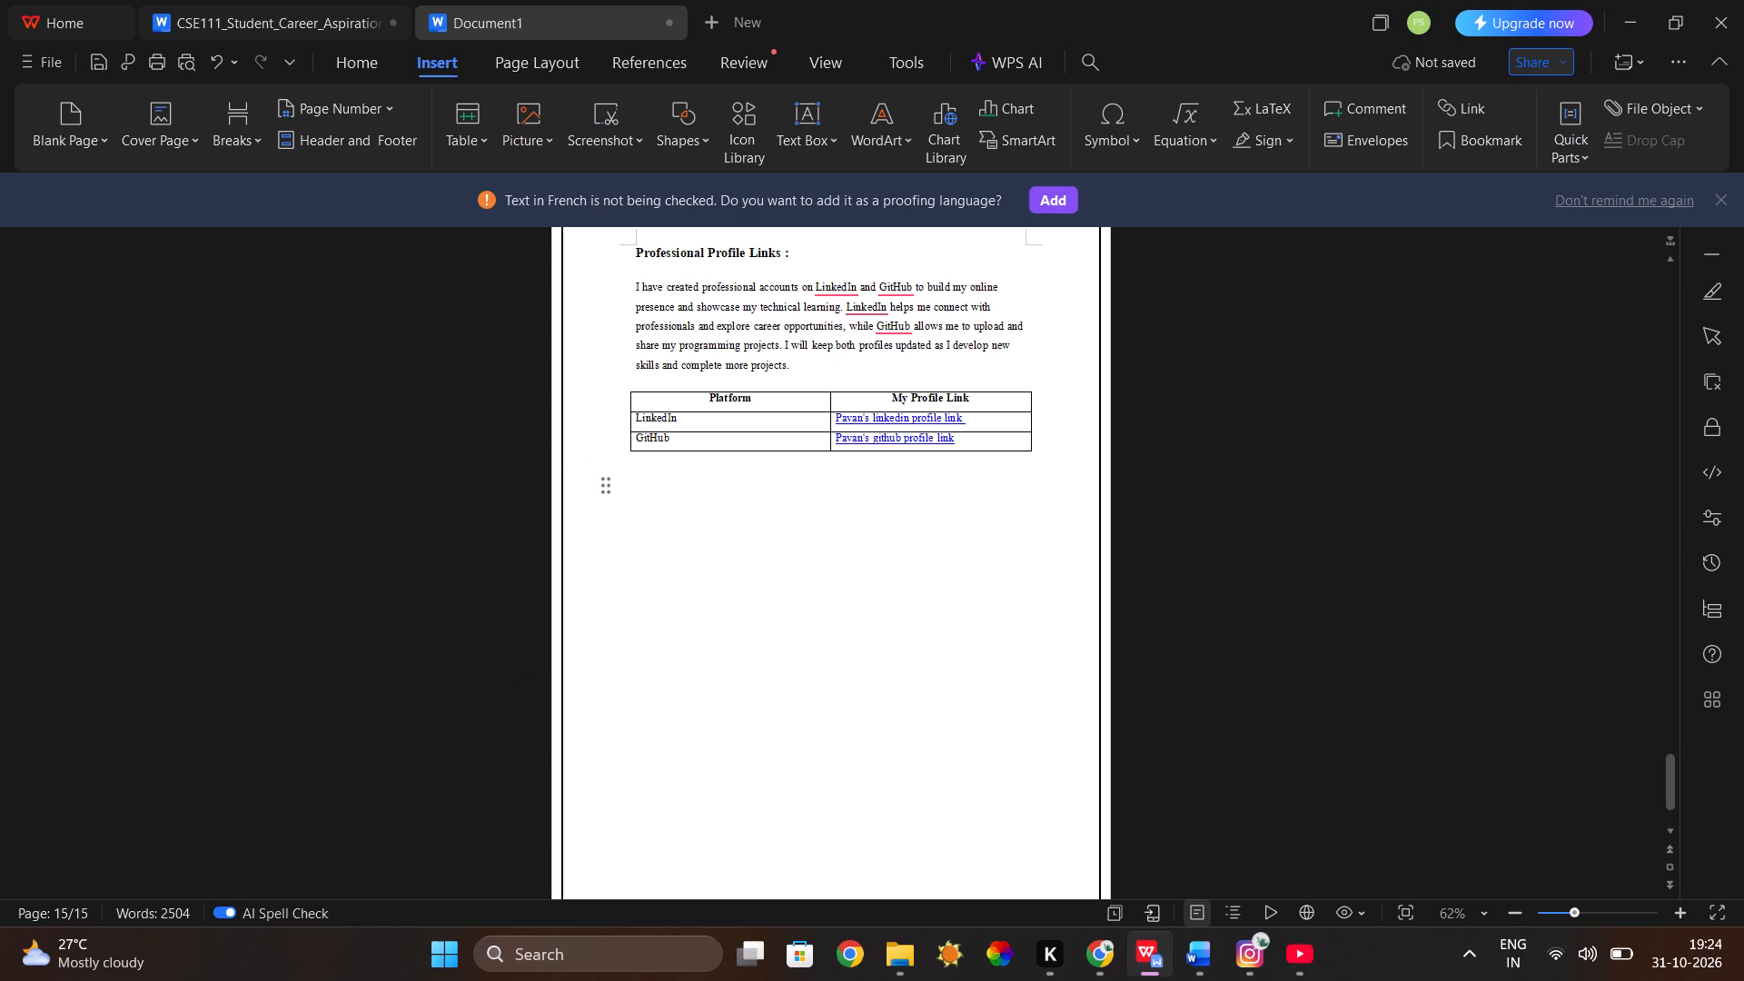
{"action": "key", "text": "ctrl+v"}
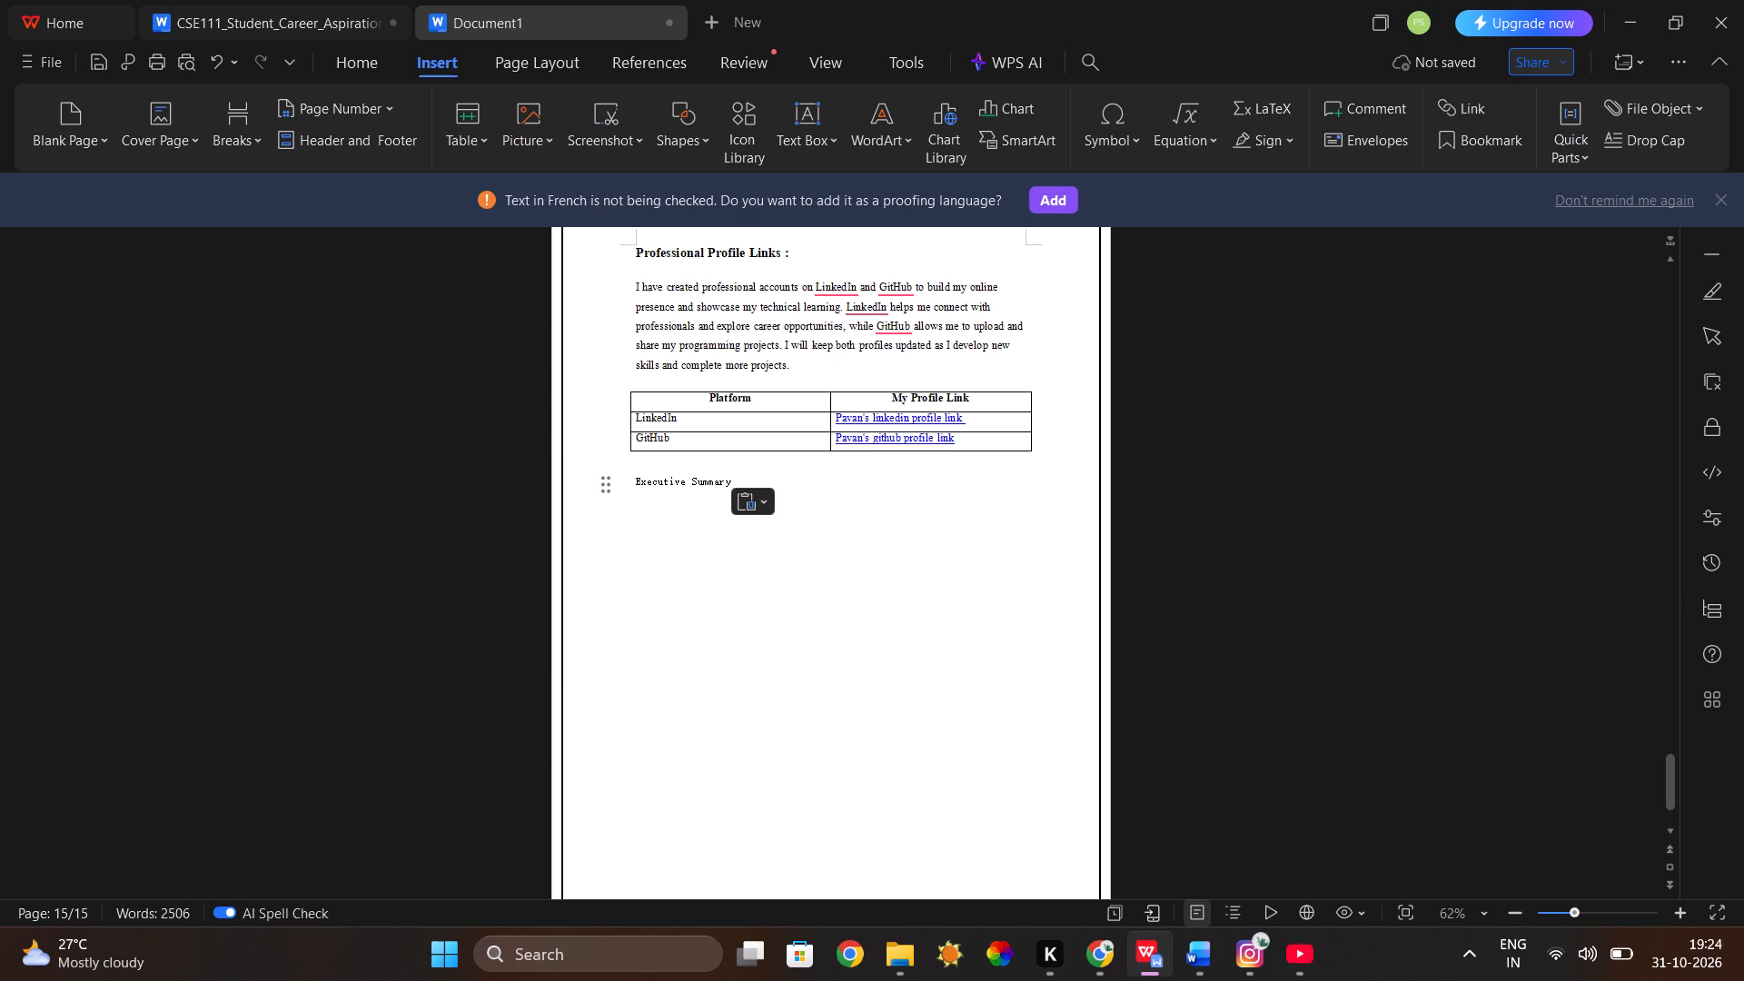
Format the pasted "Executive Summary" heading as Times New Roman, size 14, bold, with 1.5 line spacing.
{"action": "left_click_drag", "start_coordinate": [631, 483], "coordinate": [736, 483]}
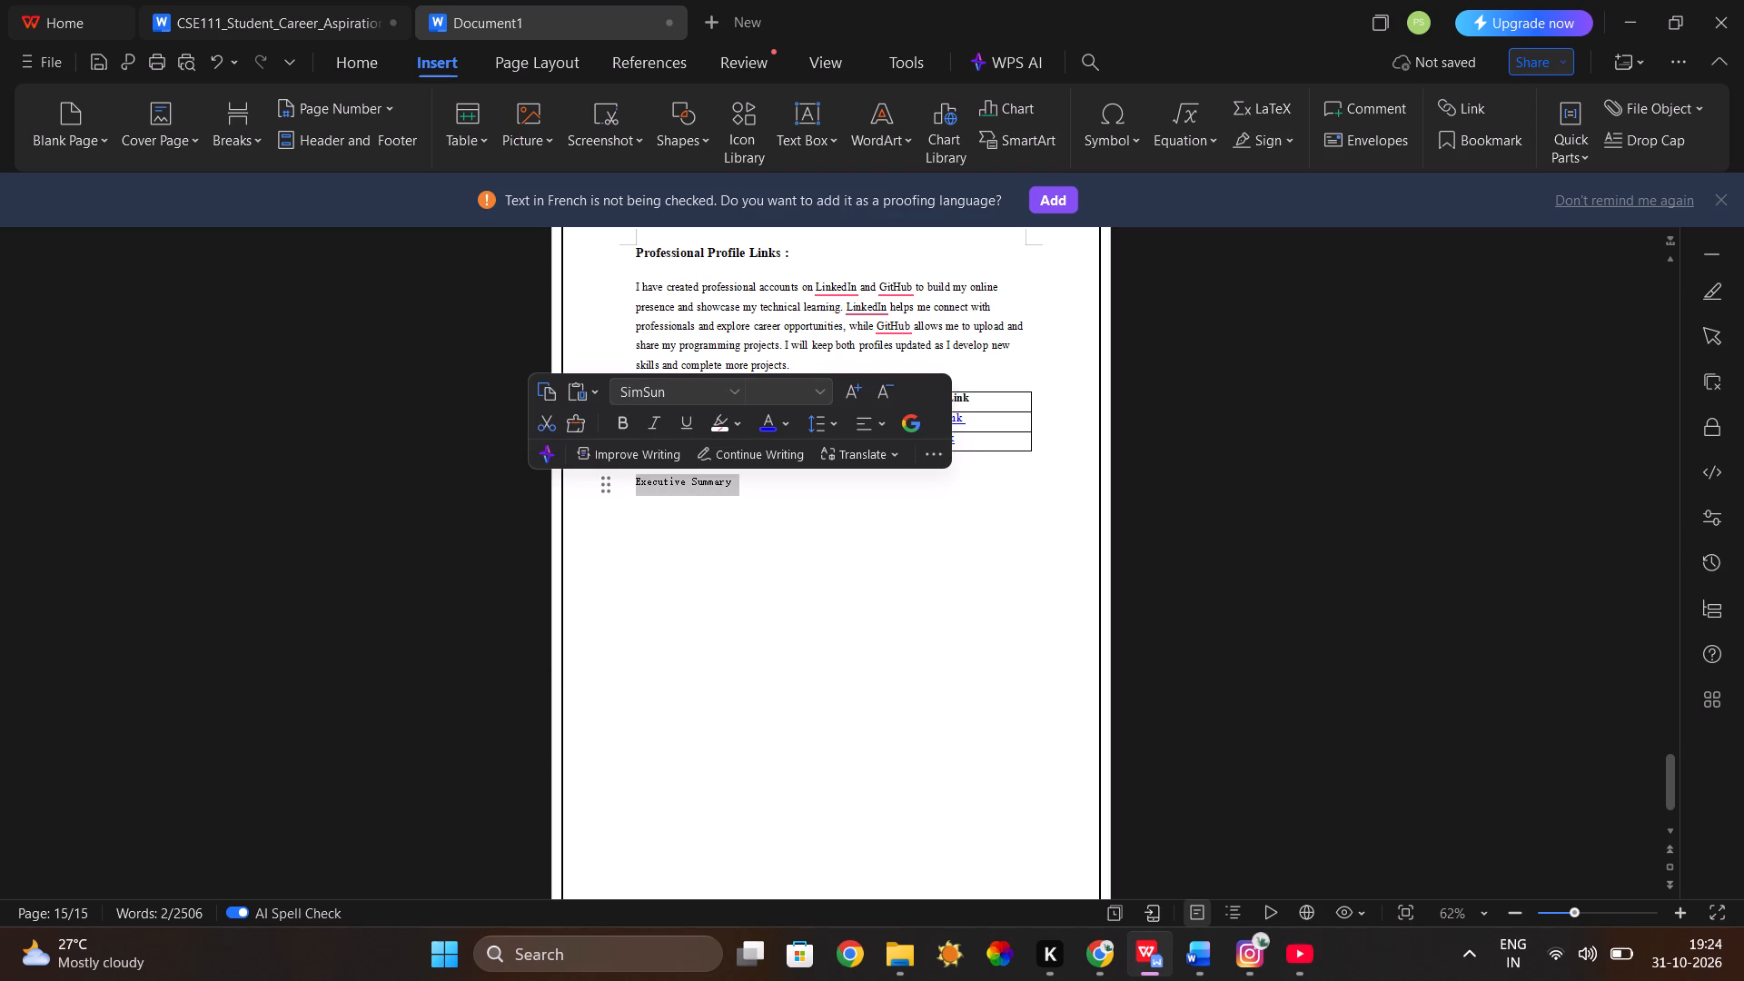
{"action": "scroll", "coordinate": [736, 483], "scroll_direction": "up", "scroll_amount": 2, "text": "ctrl"}
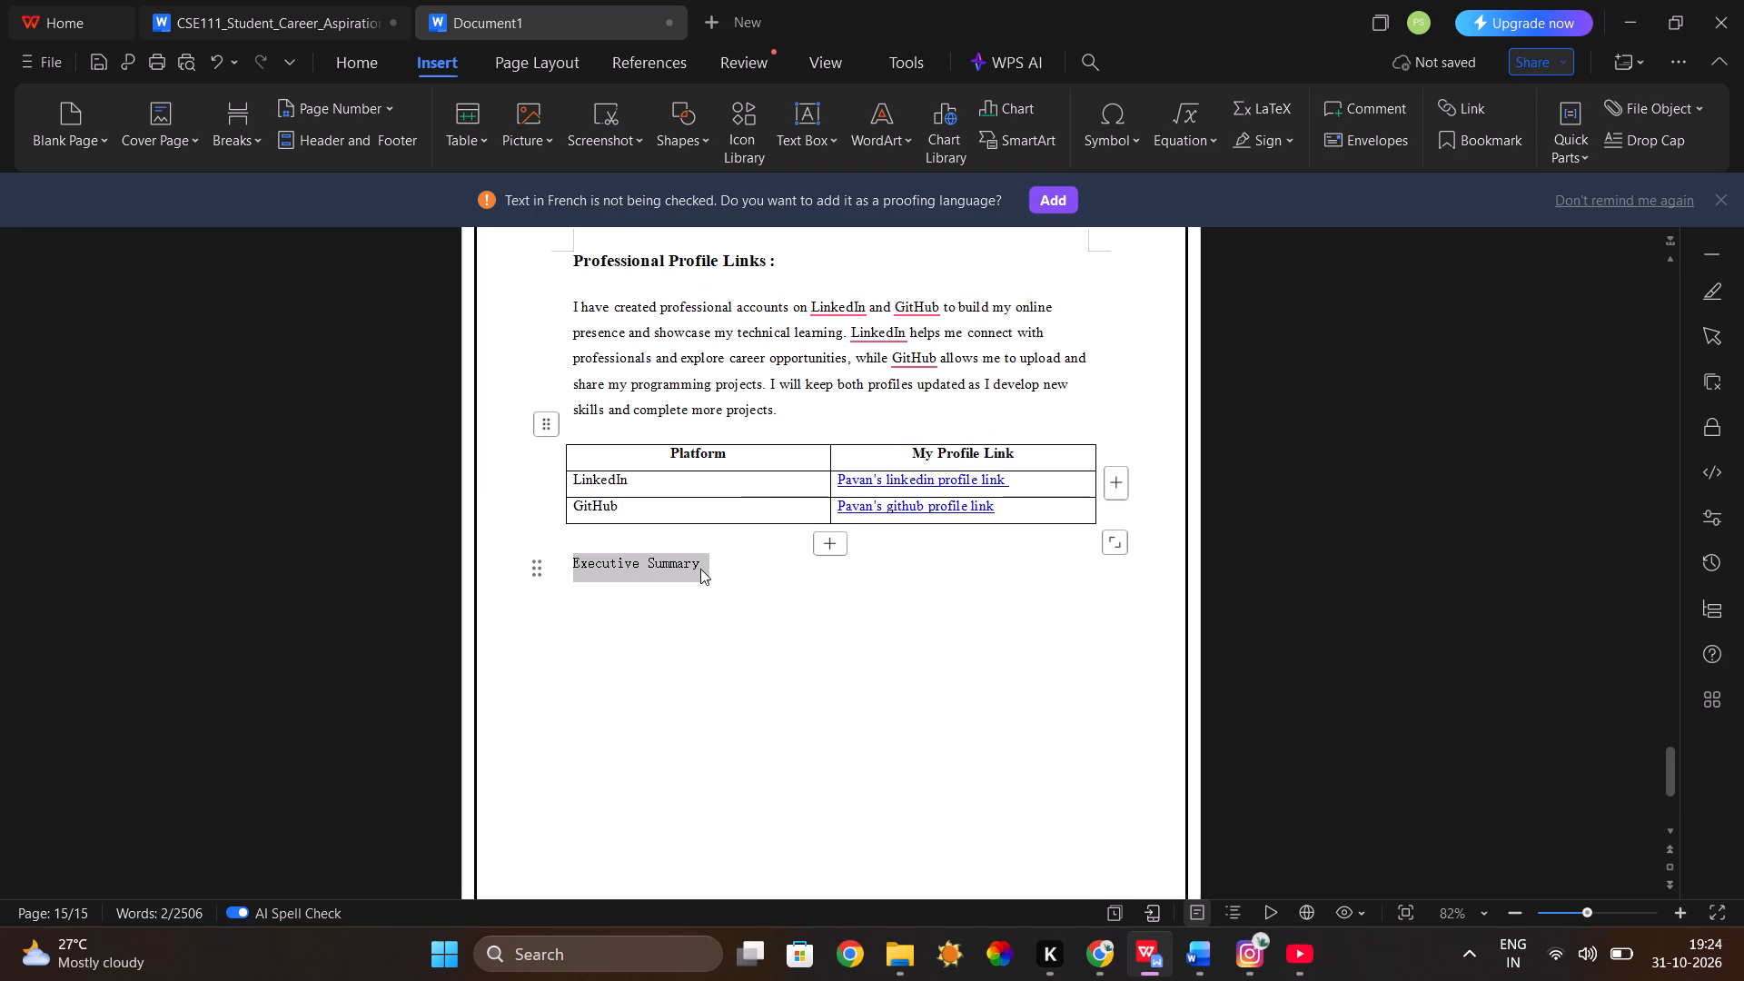
{"action": "left_click", "coordinate": [707, 570]}
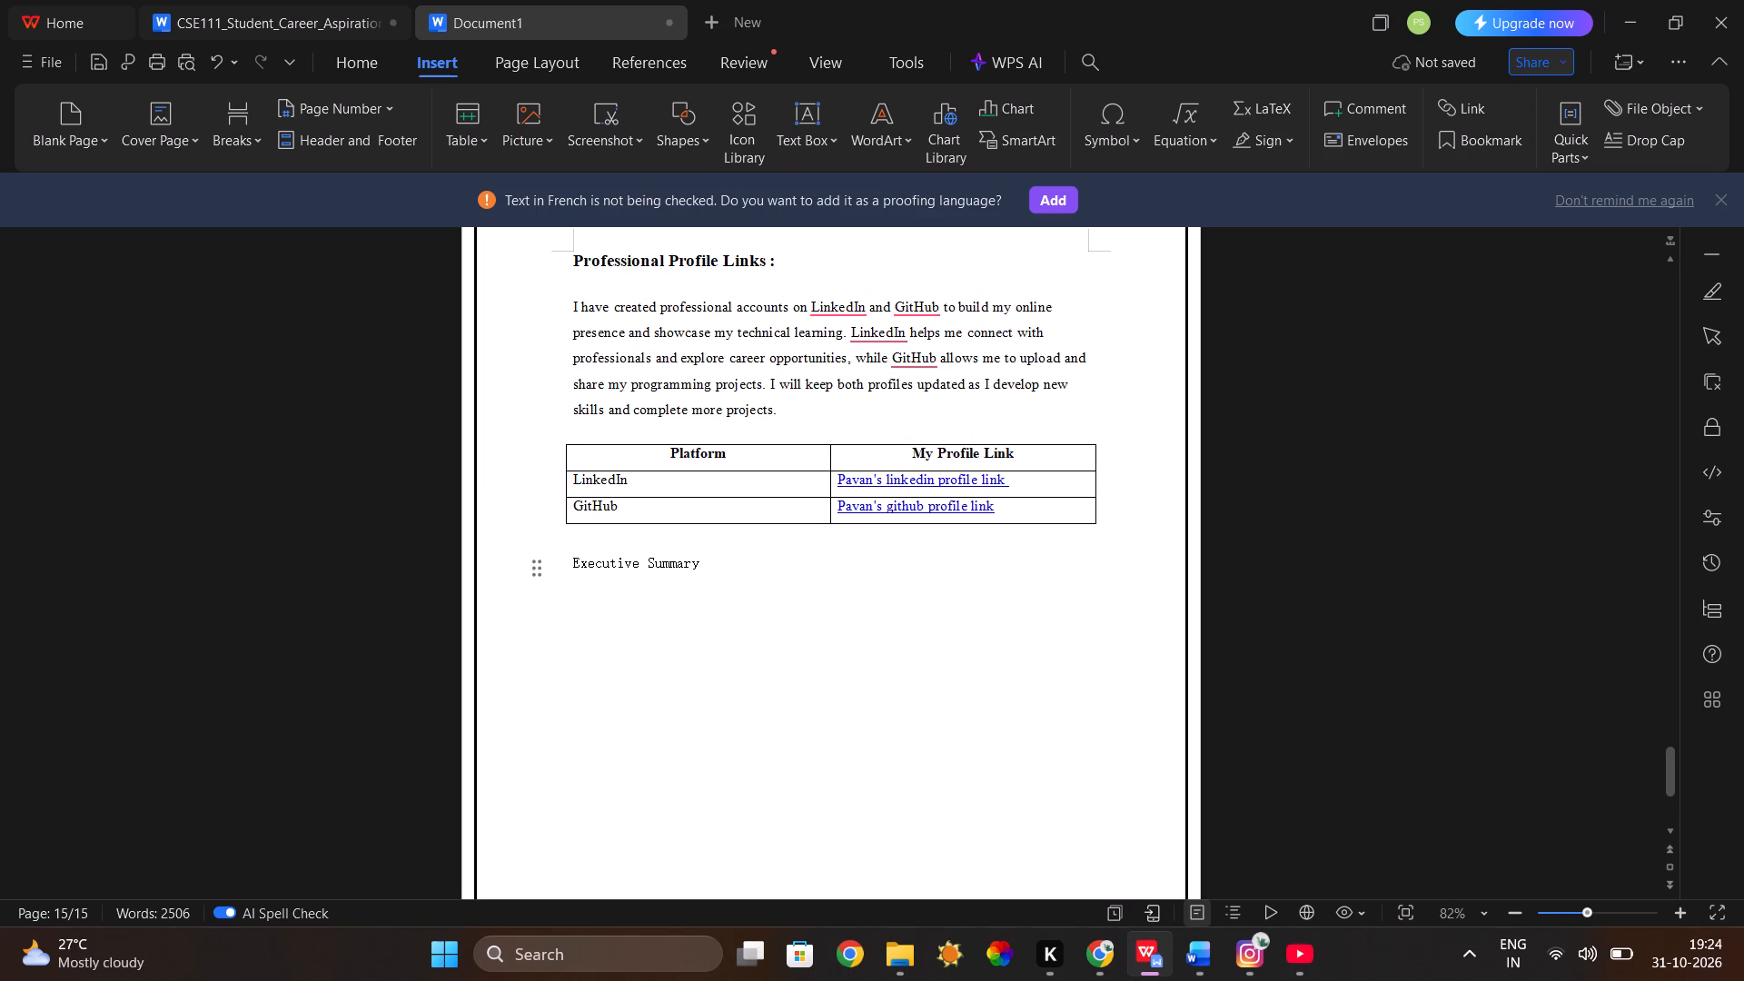
{"action": "left_click_drag", "start_coordinate": [572, 568], "coordinate": [738, 559]}
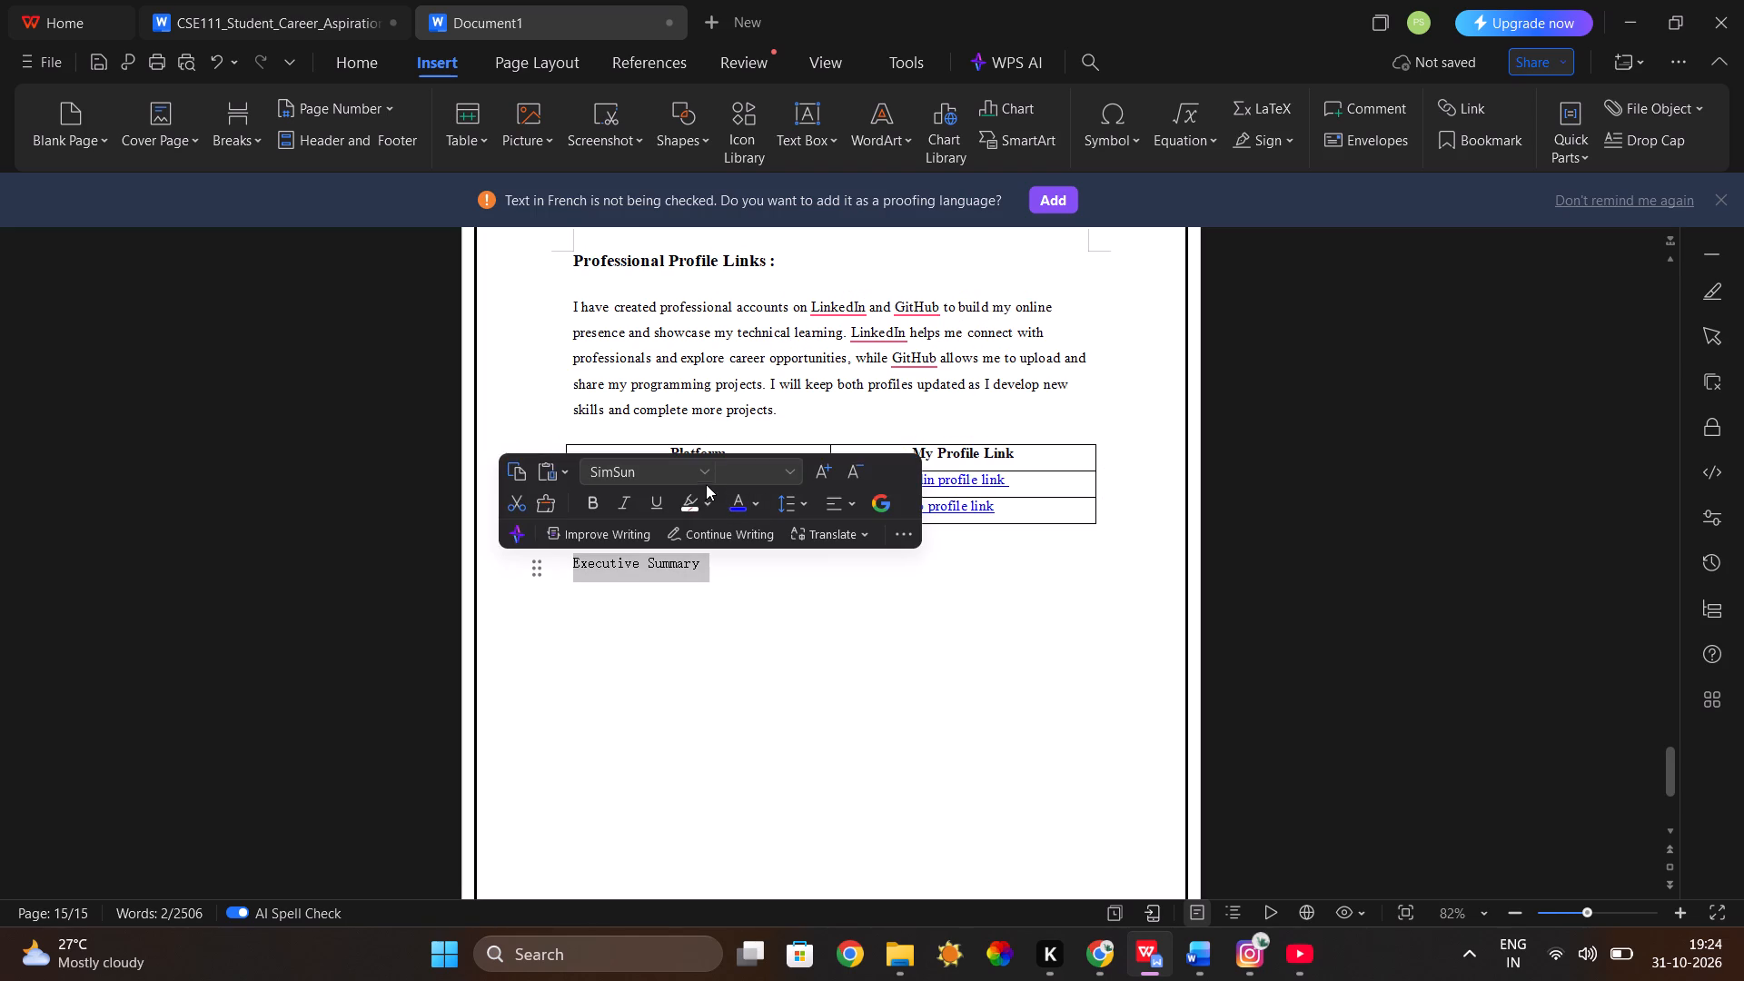
{"action": "left_click", "coordinate": [703, 475]}
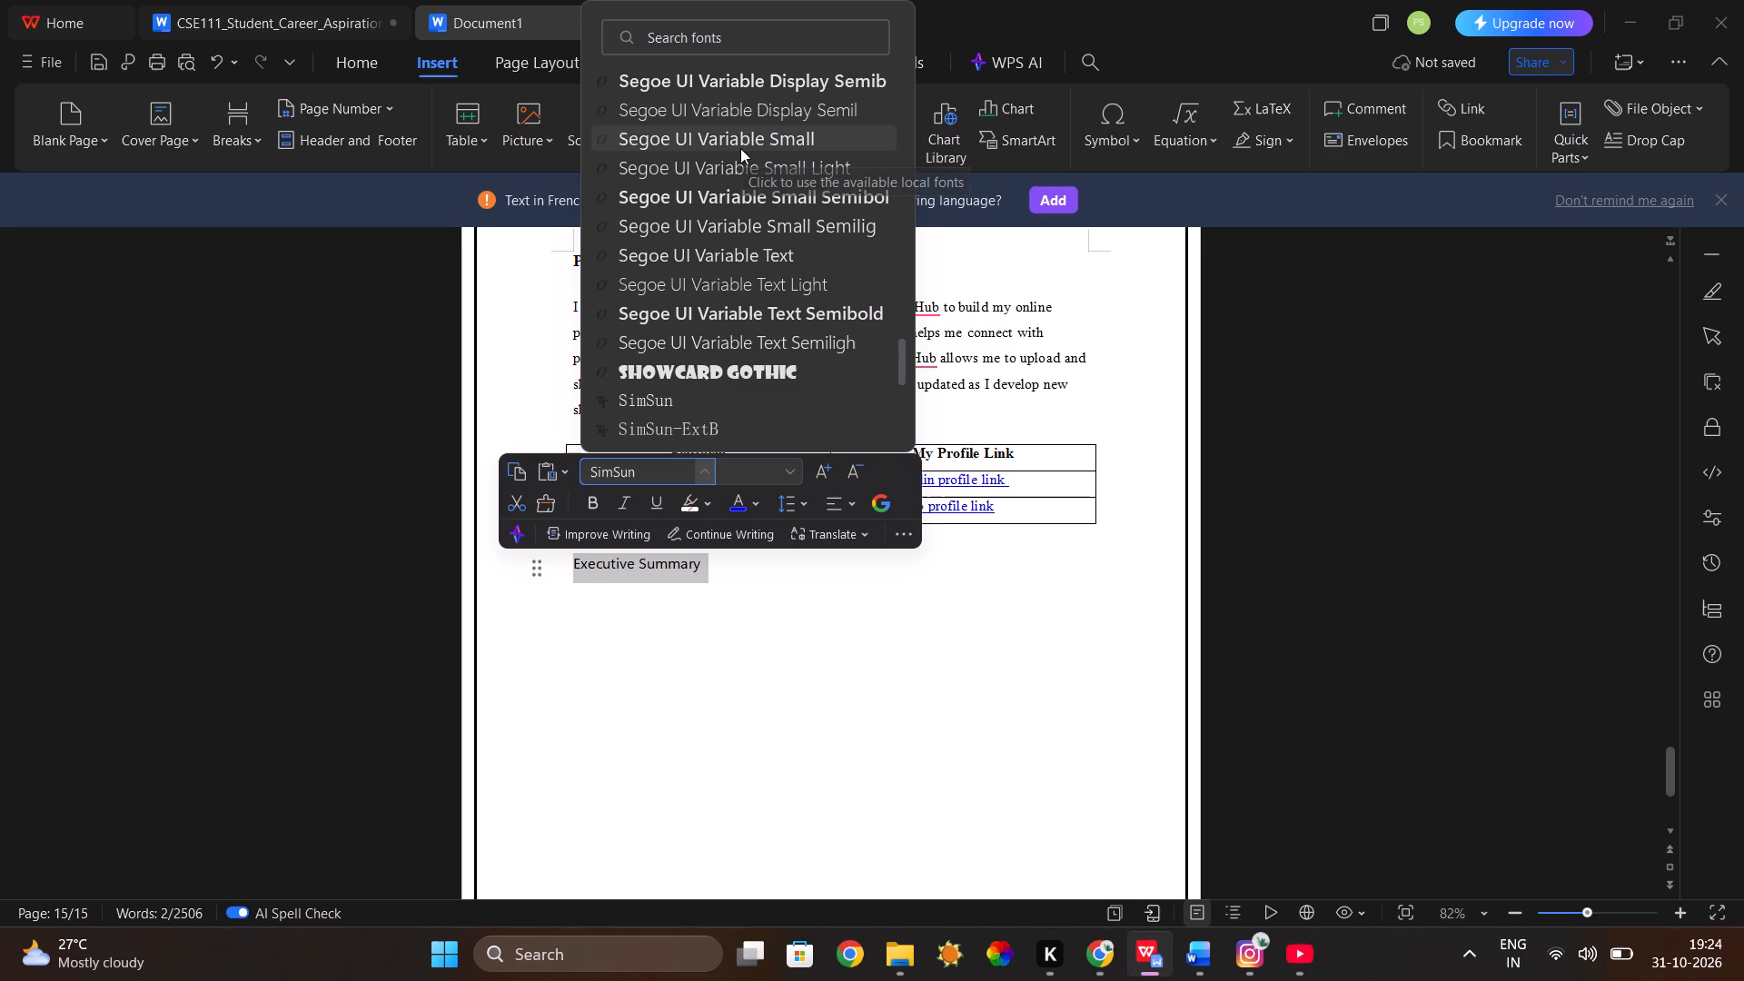
{"action": "key", "text": "t"}
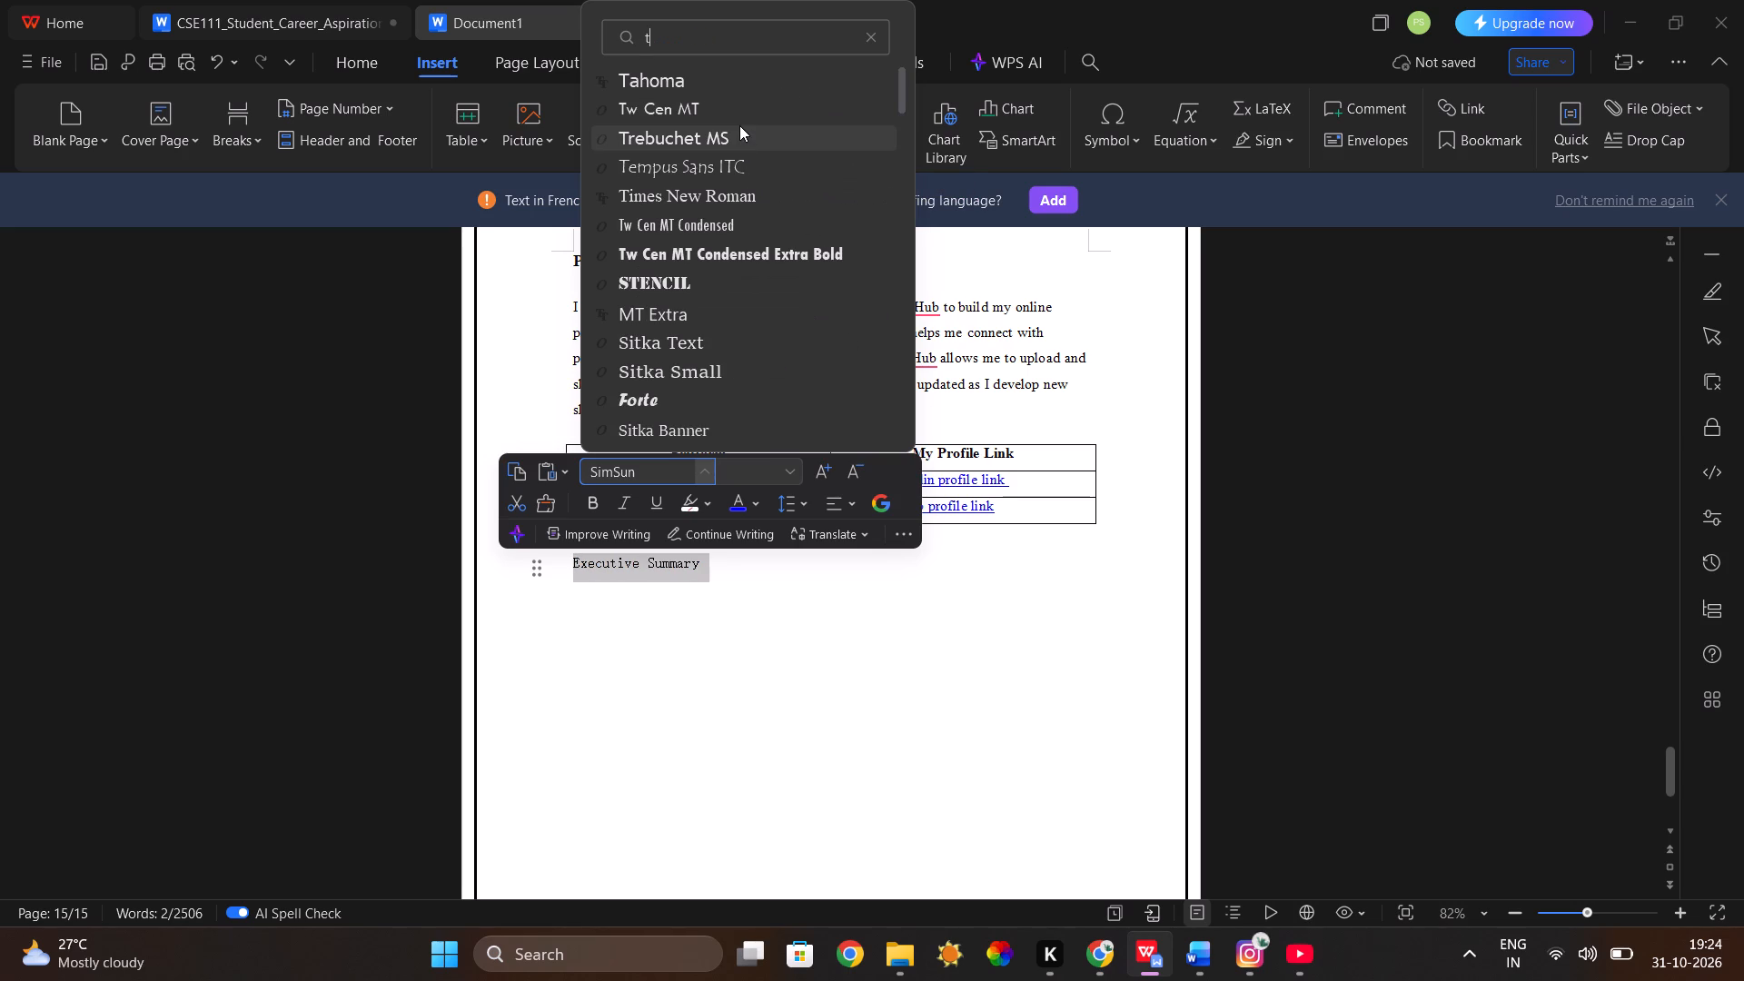
{"action": "type", "text": "im"}
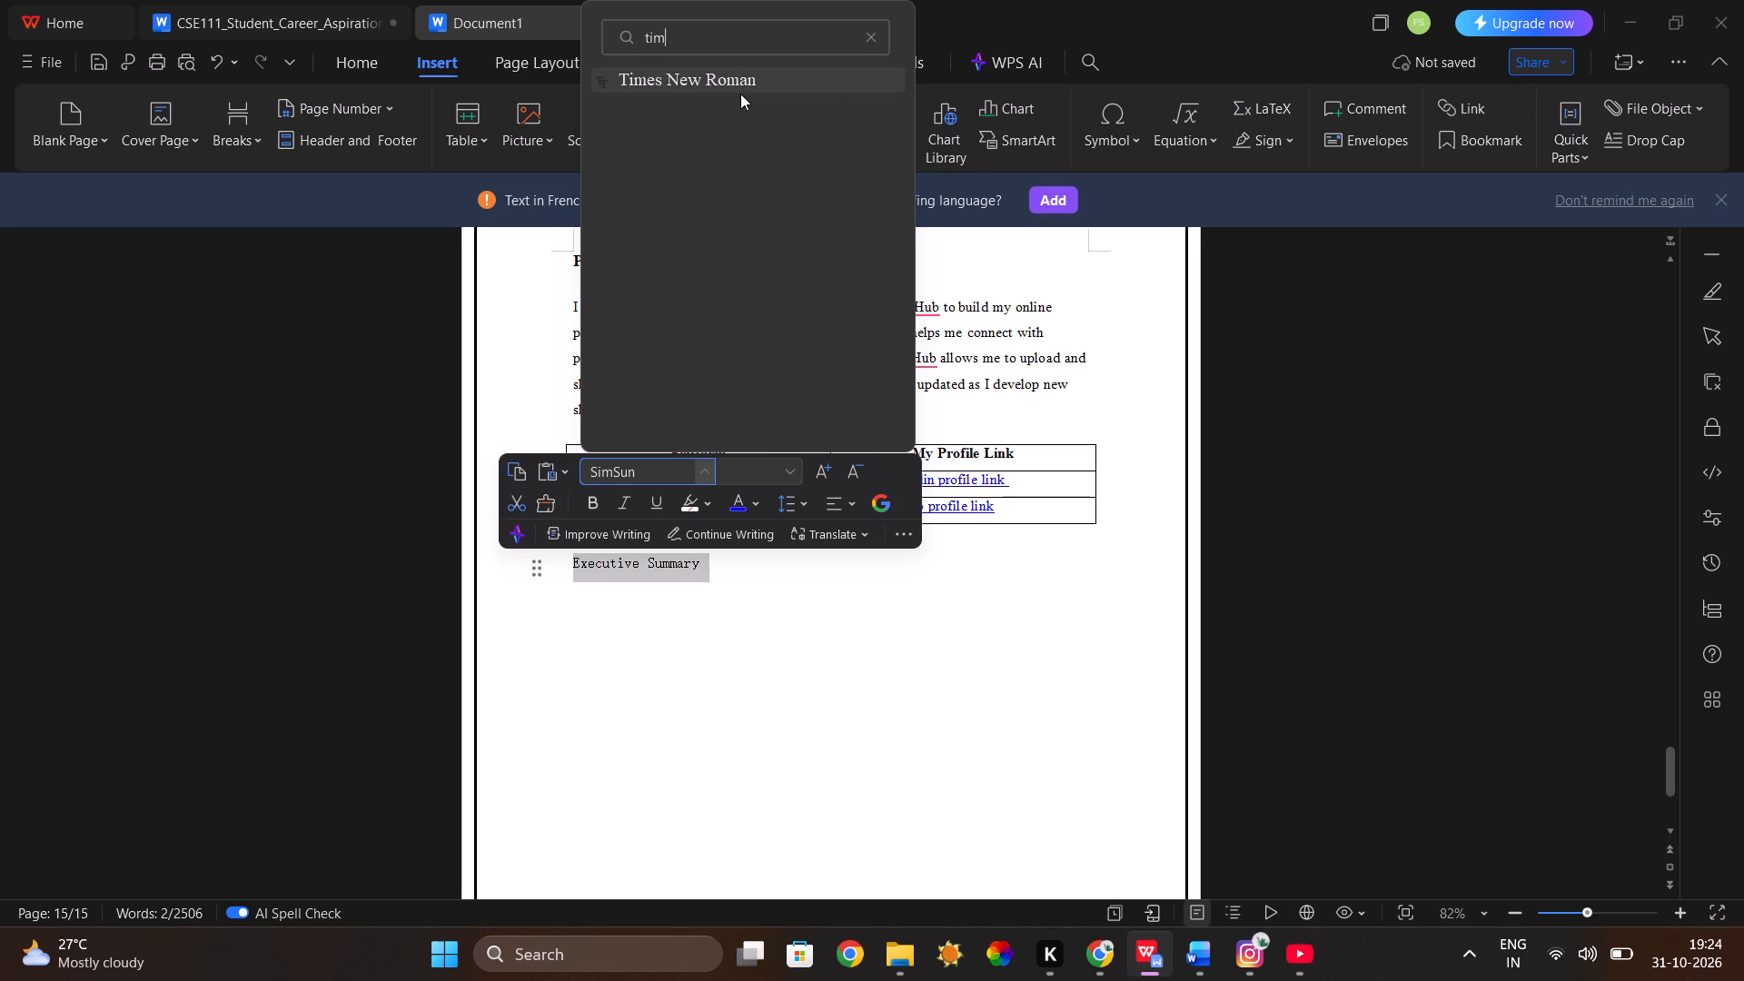
{"action": "left_click", "coordinate": [740, 92]}
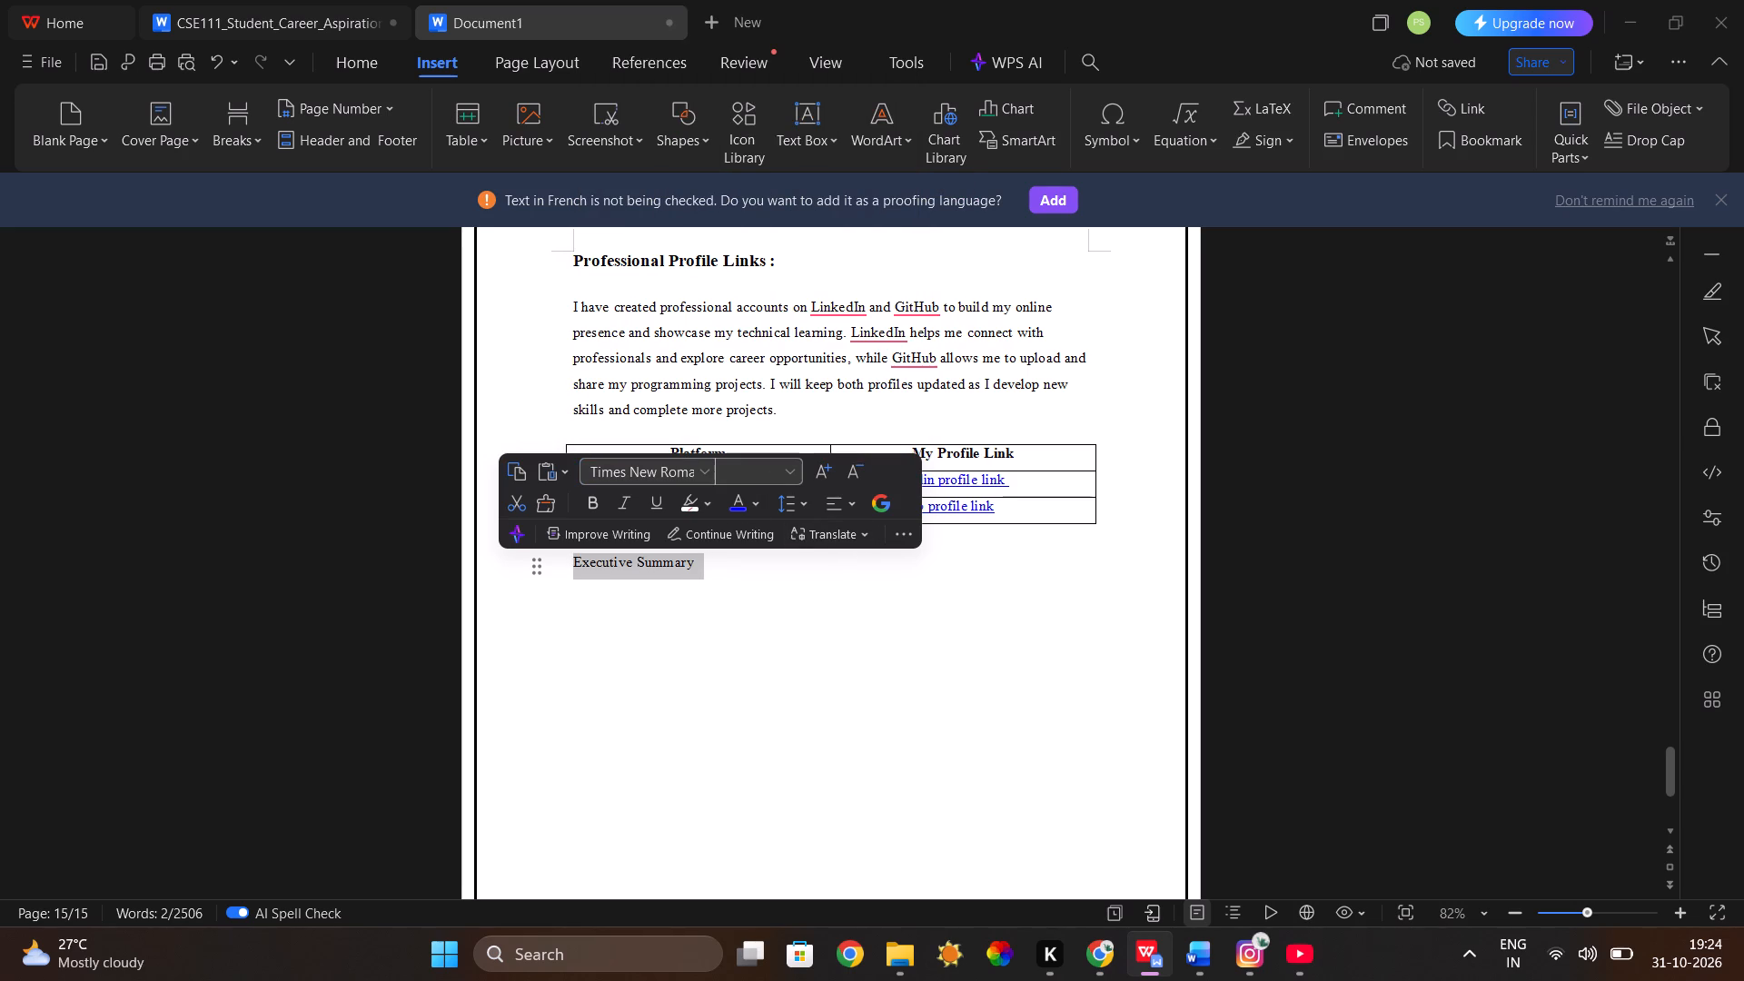
{"action": "left_click", "coordinate": [782, 473]}
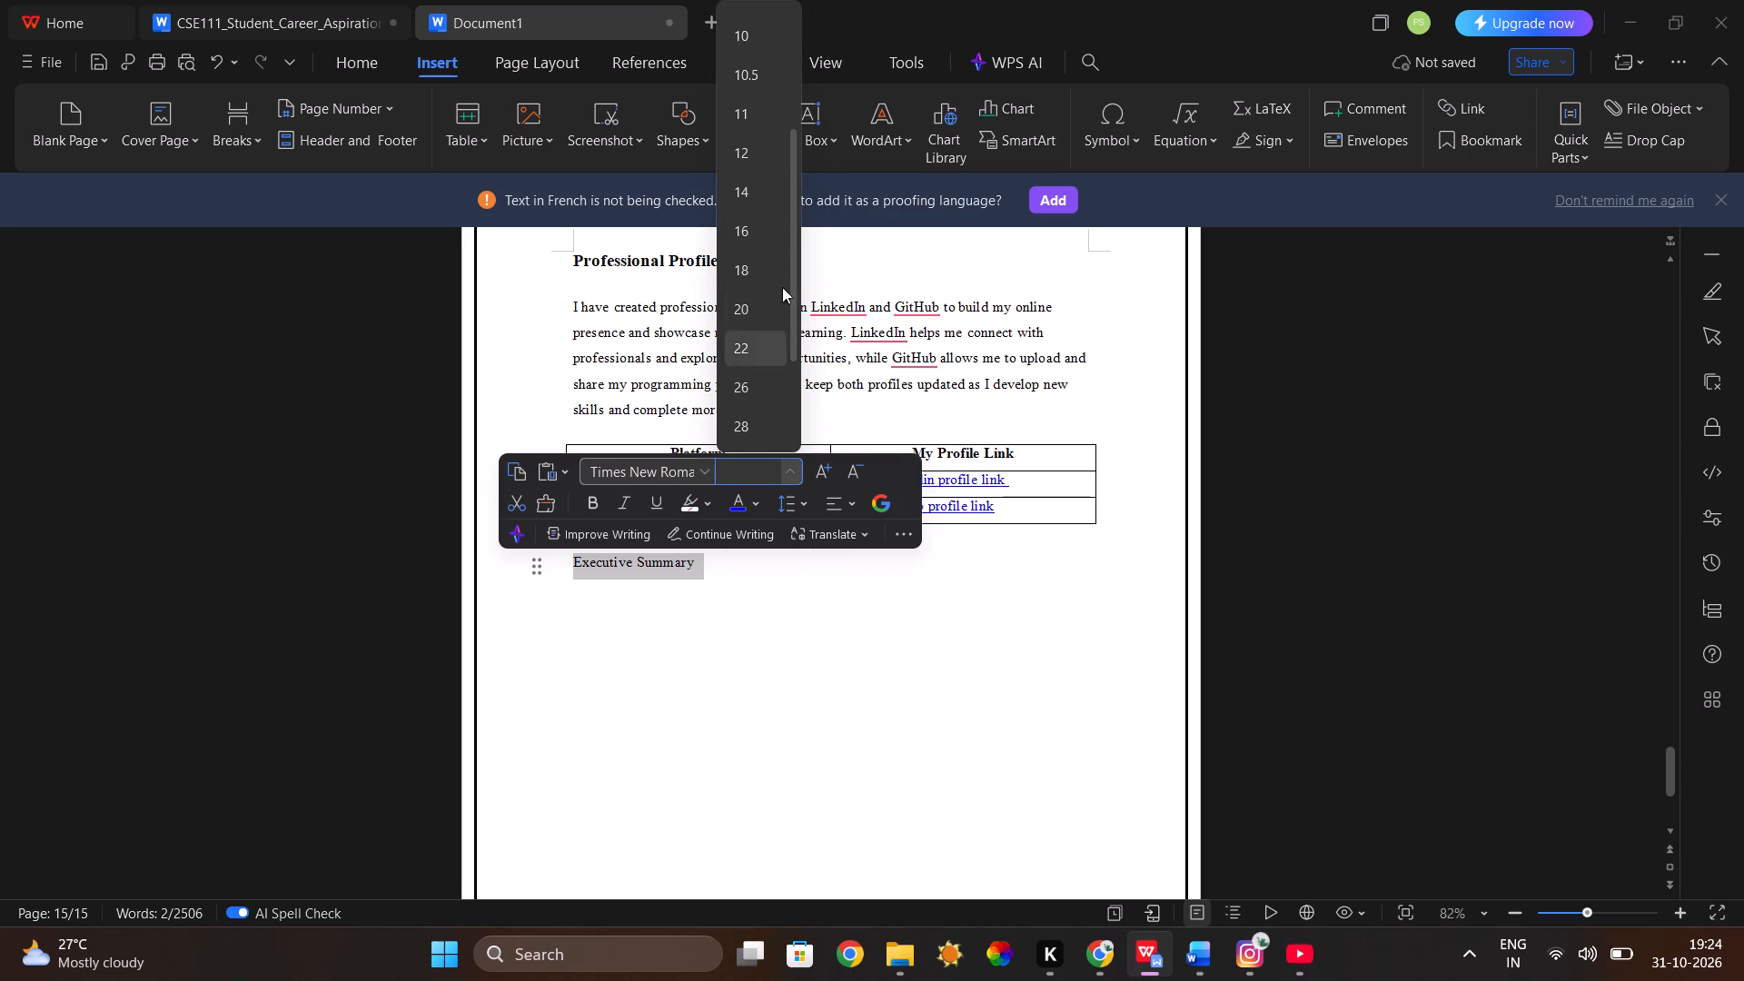
{"action": "left_click", "coordinate": [771, 207]}
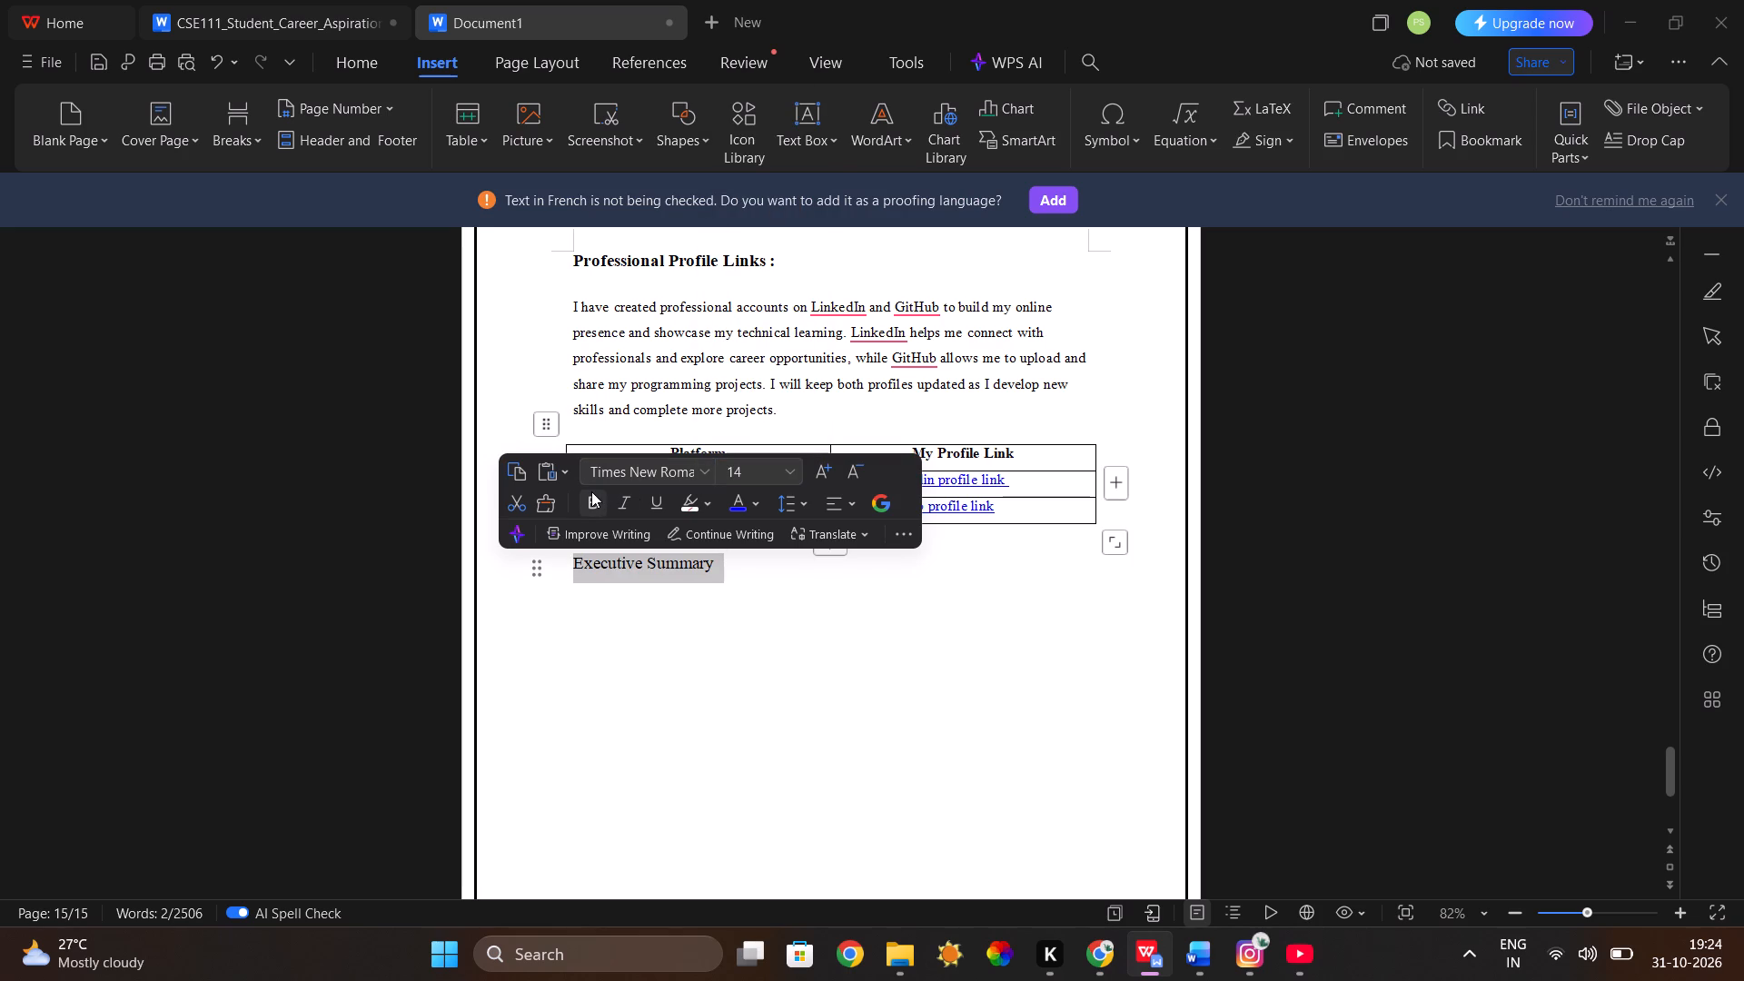
{"action": "left_click", "coordinate": [591, 491]}
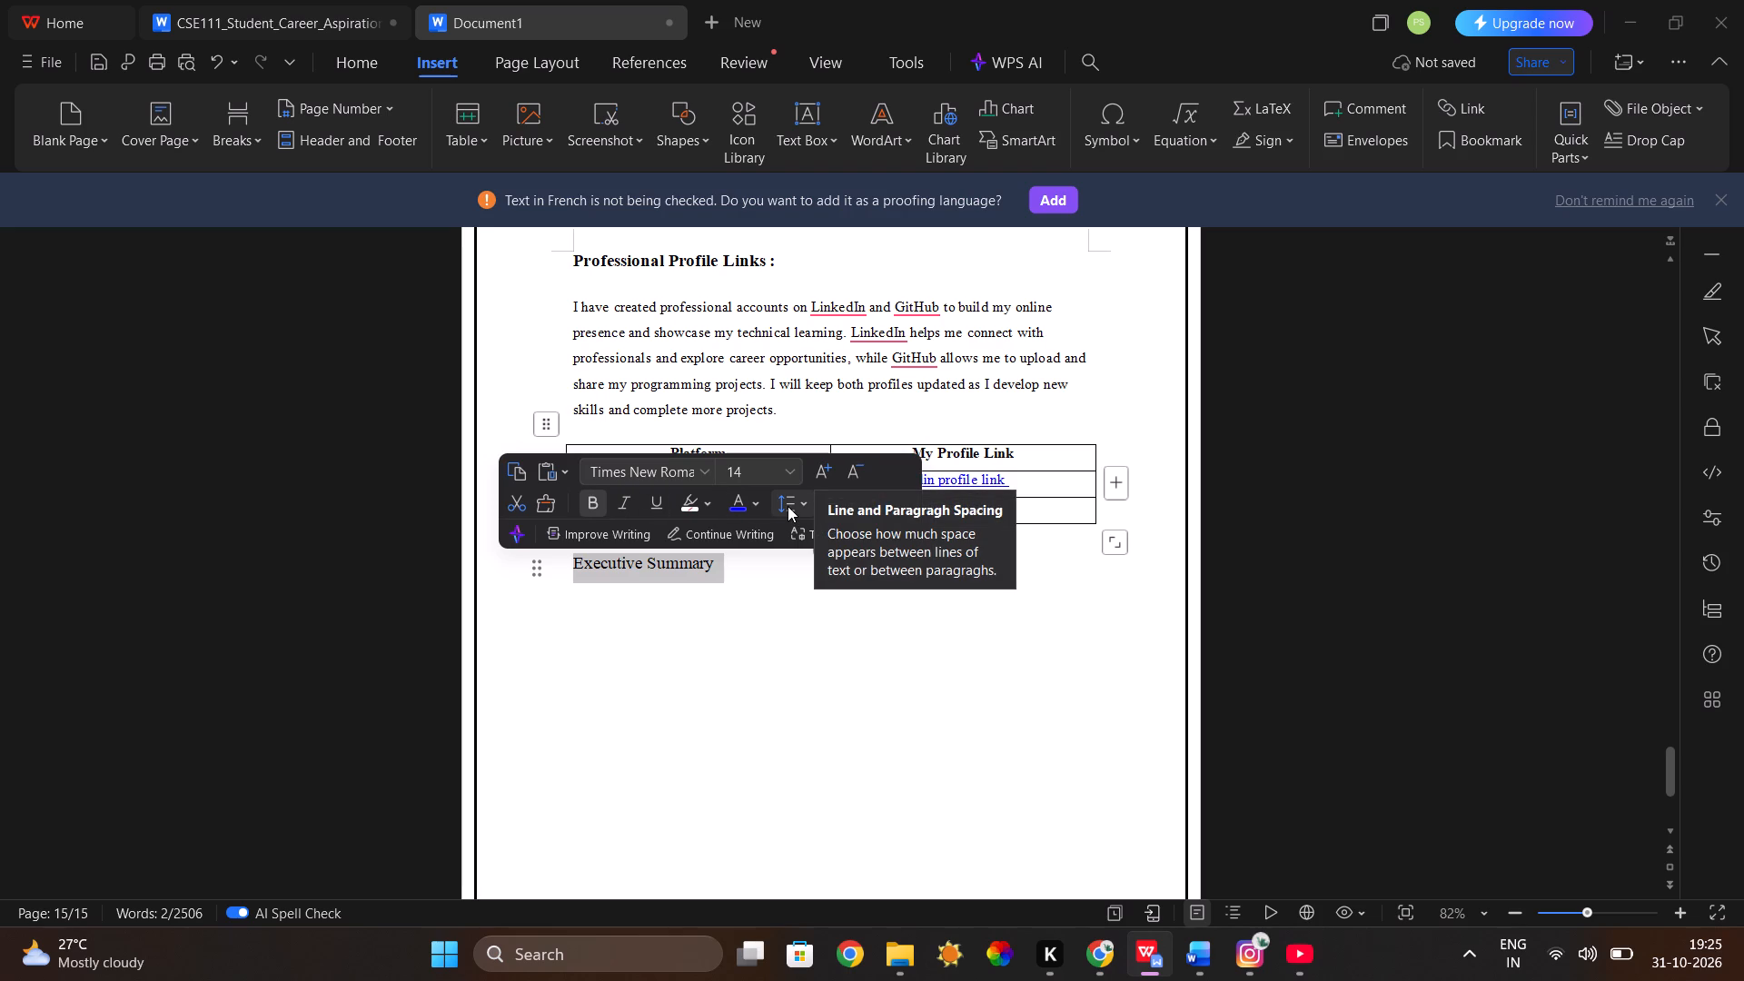
{"action": "left_click", "coordinate": [788, 506]}
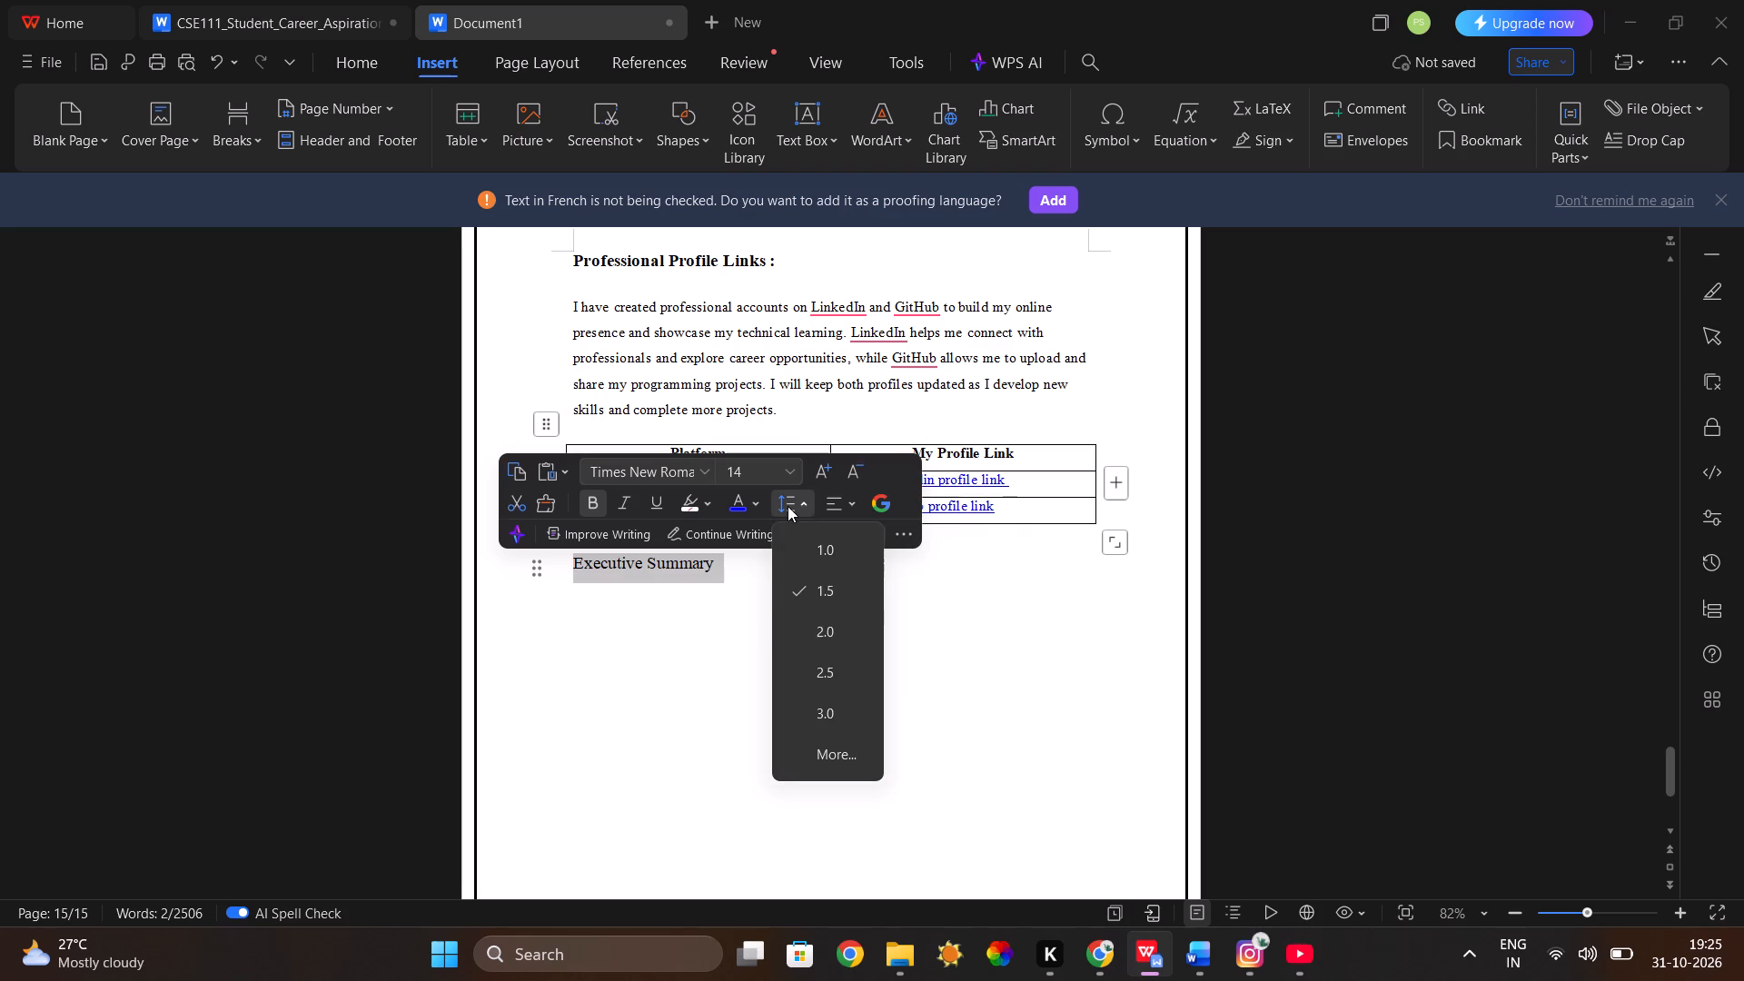
{"action": "left_click", "coordinate": [812, 593]}
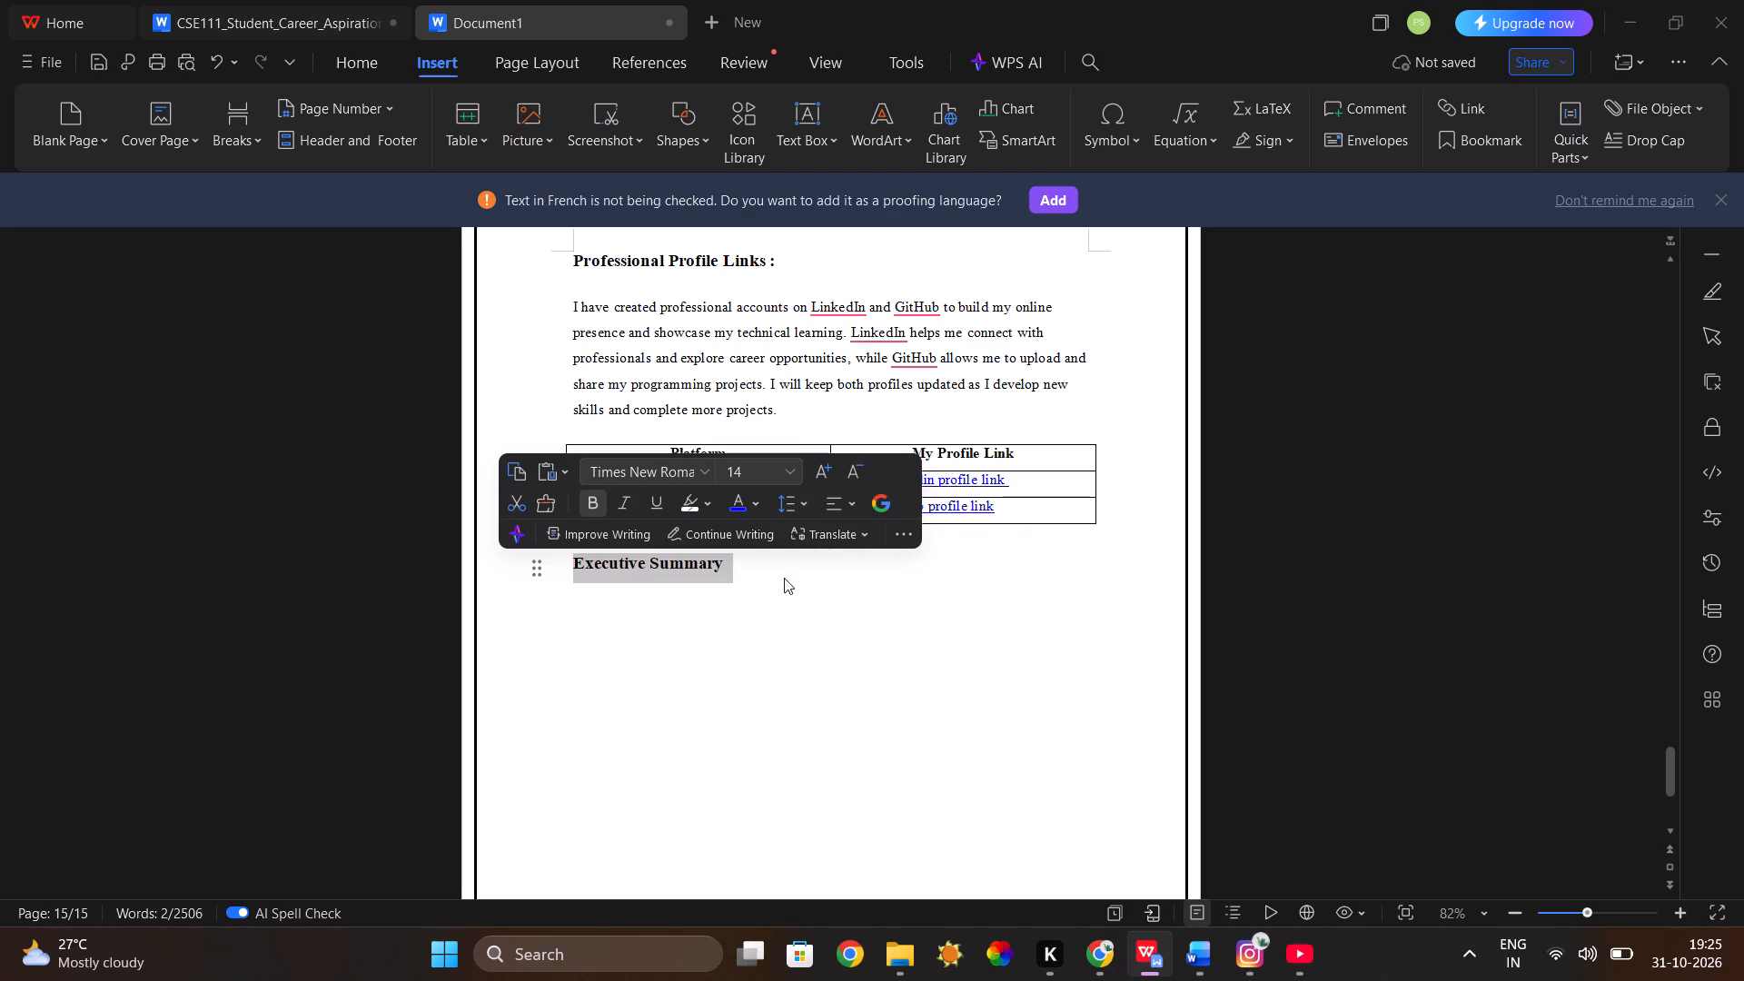
Add " :" to the end of the Executive Summary heading and start a new line below it.
{"action": "left_click", "coordinate": [766, 570]}
{"action": "key", "text": "space"}
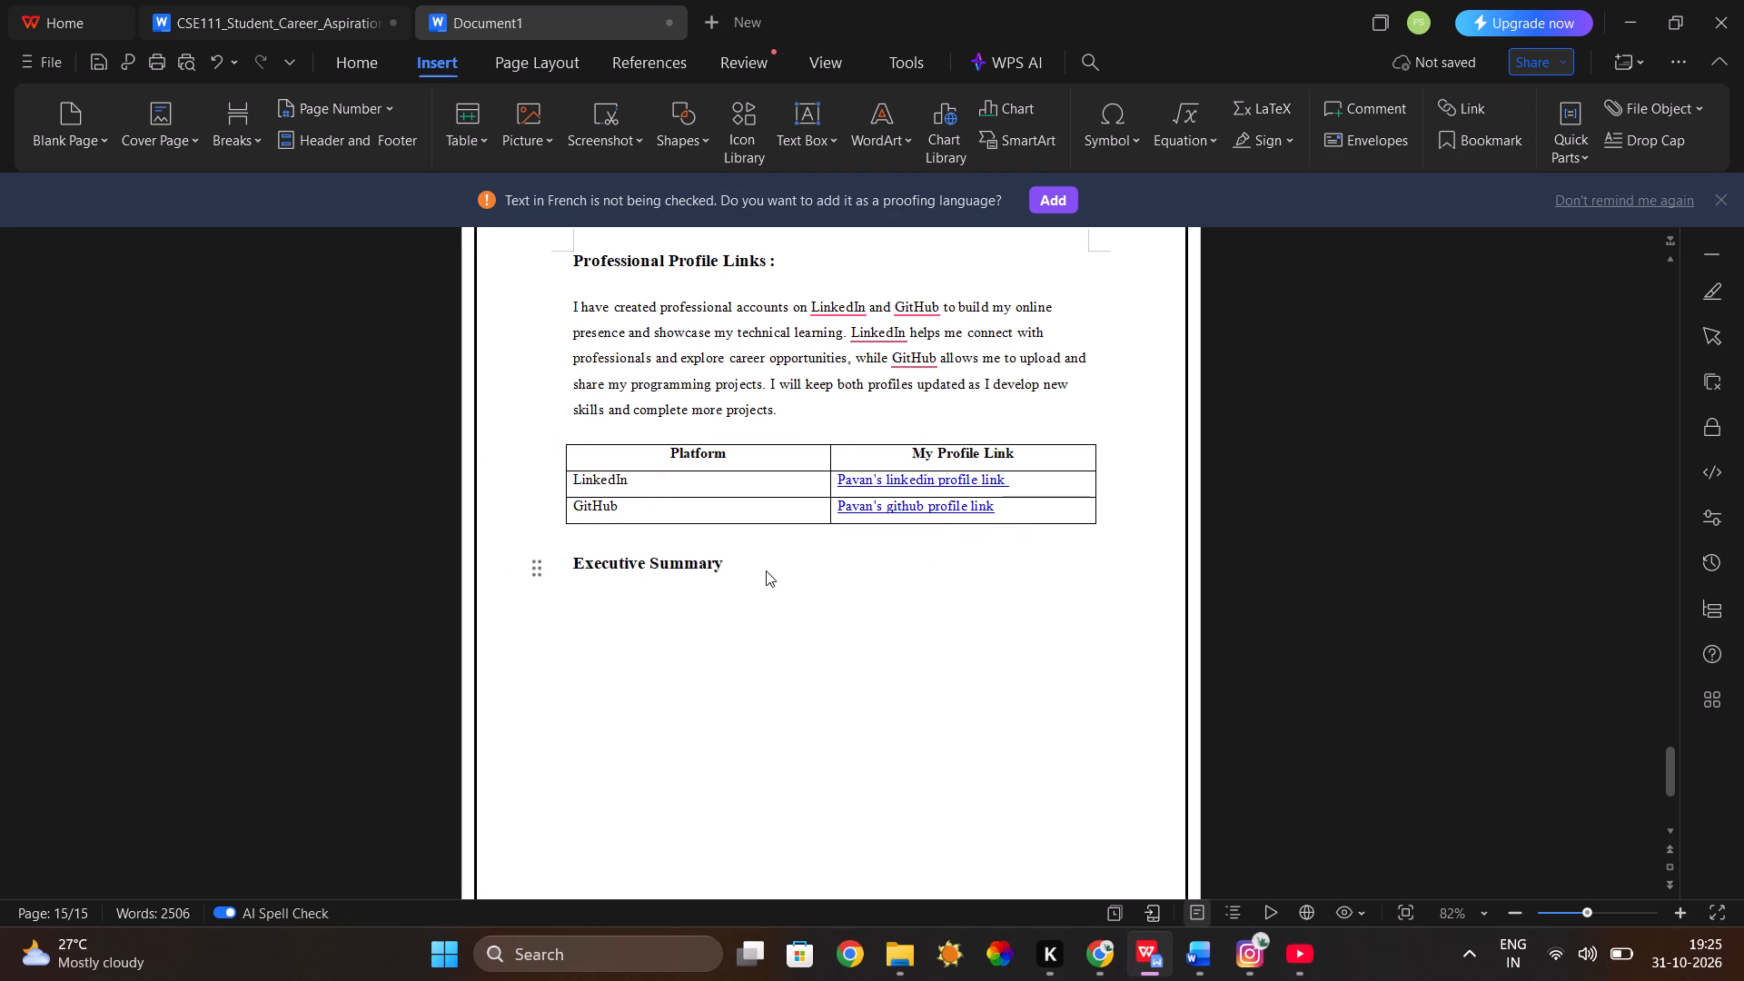
{"action": "type", "text": ":"}
{"action": "key", "text": "Return"}
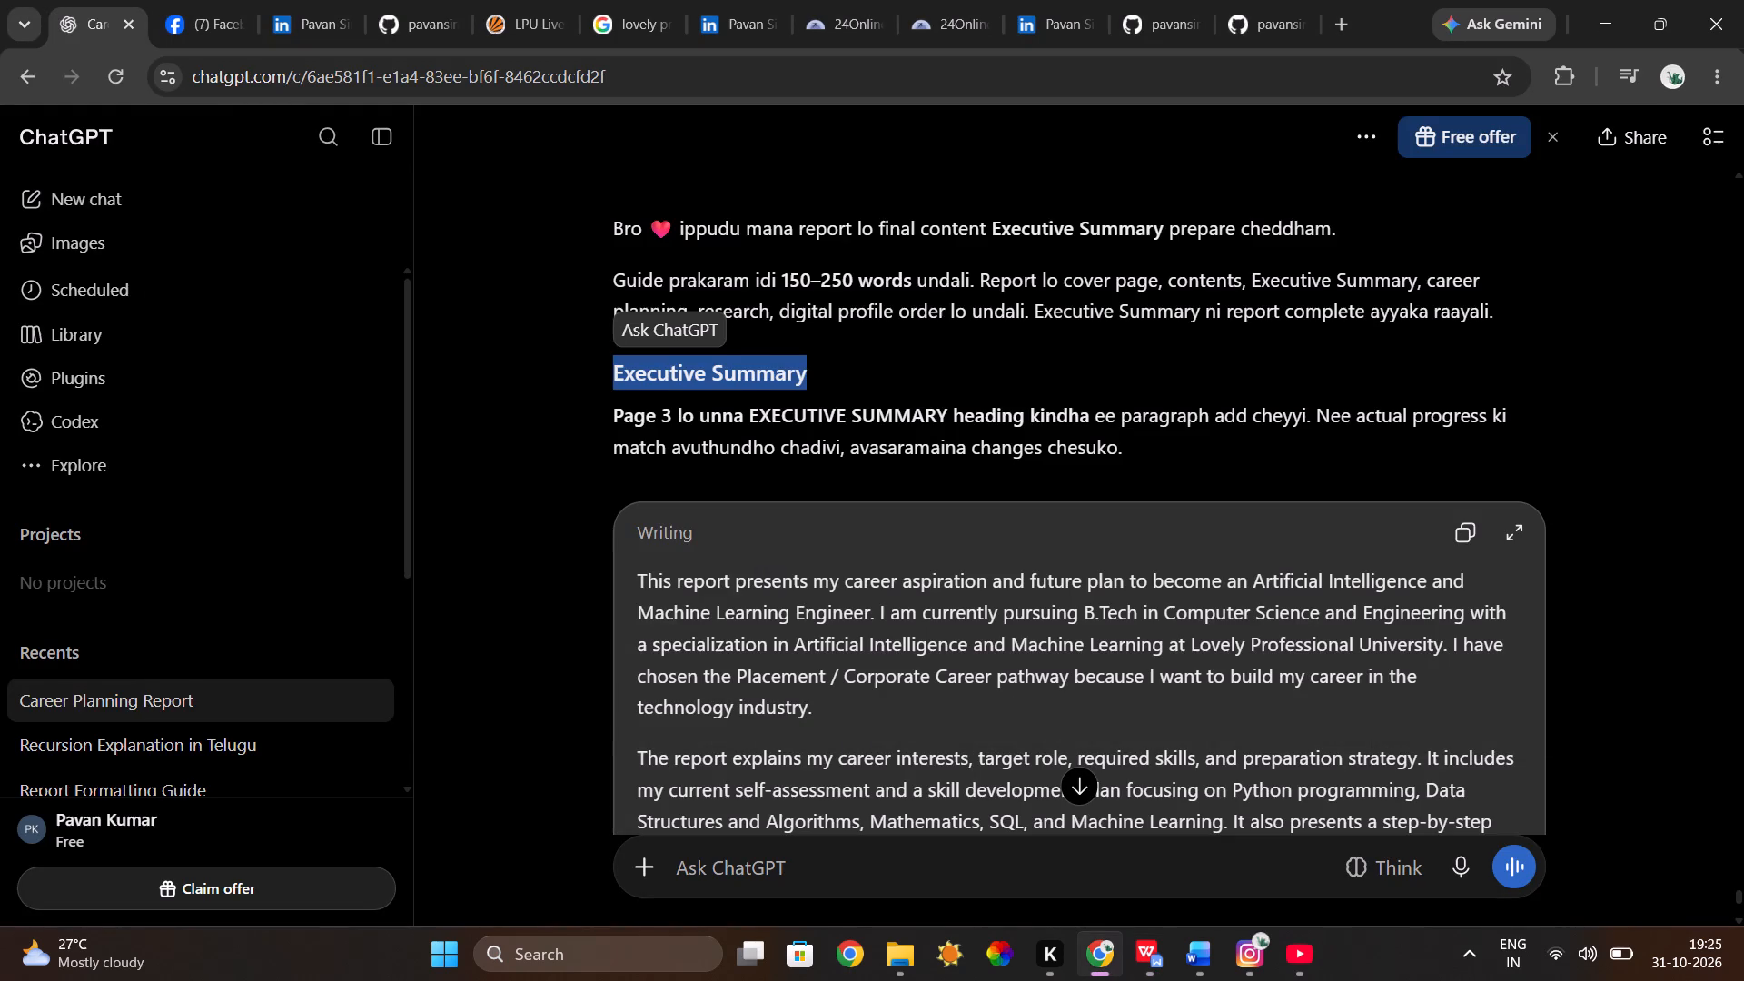
Return to the ChatGPT chat in Chrome and go through the full Executive Summary text in the writing block.
{"action": "scroll", "coordinate": [805, 619], "scroll_direction": "down", "scroll_amount": 4}
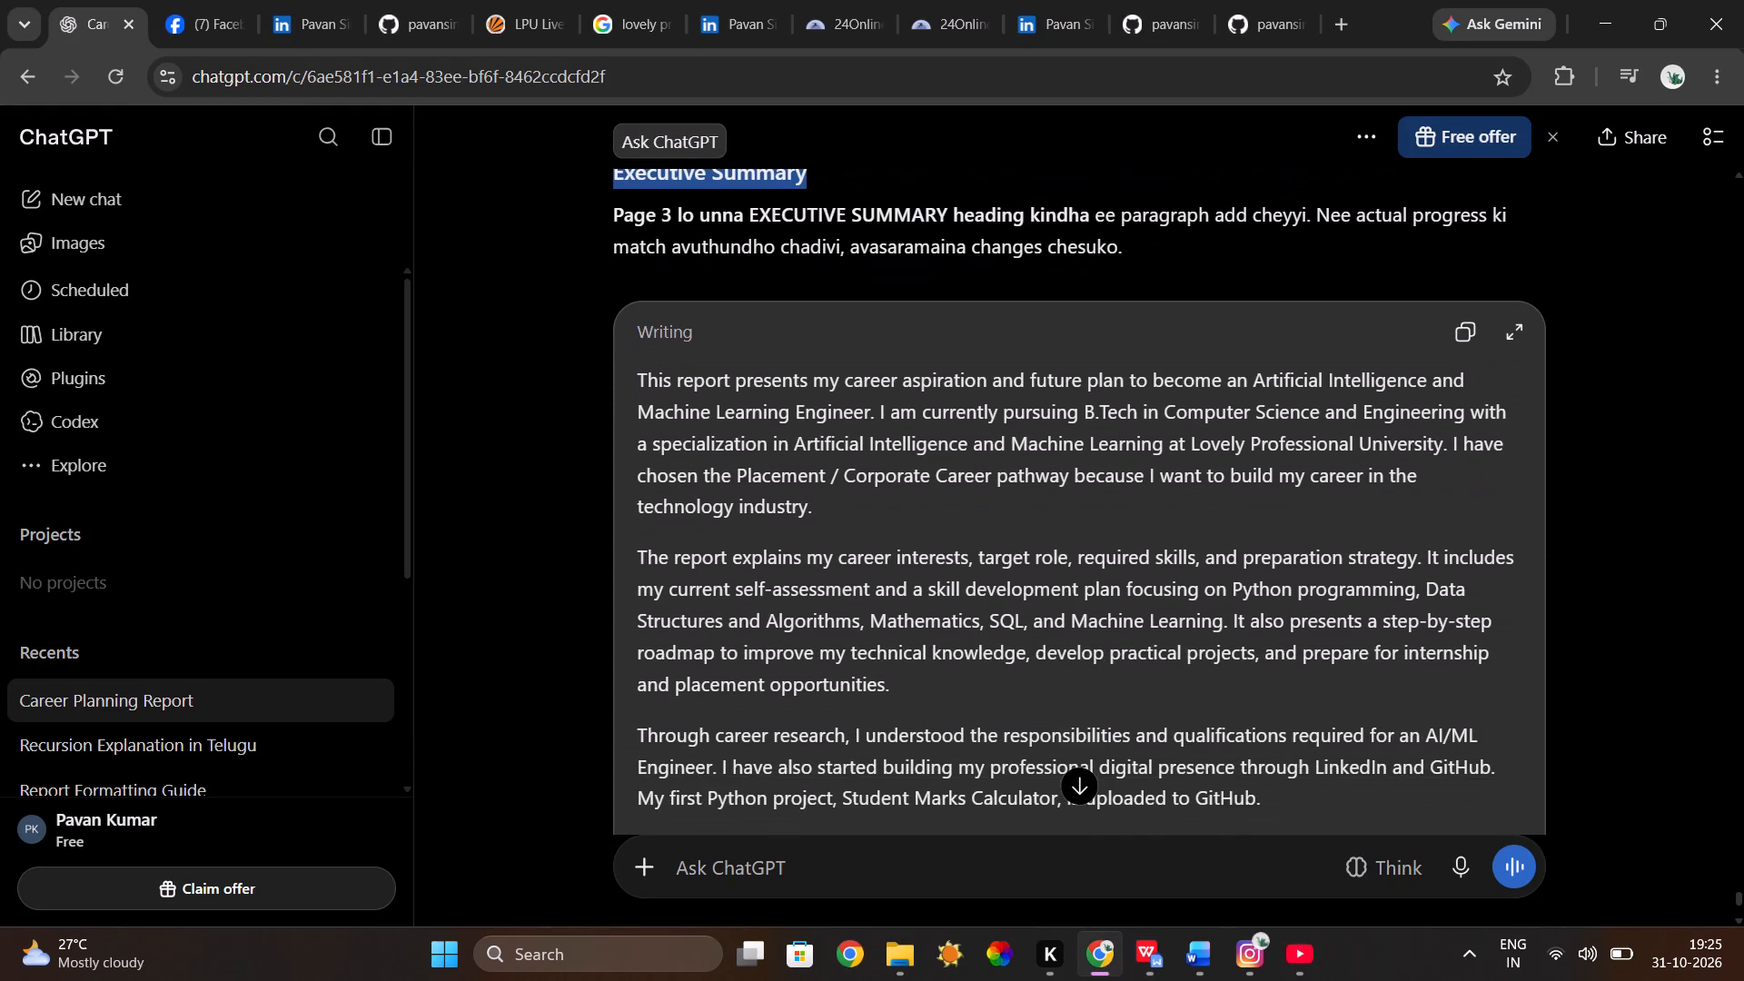
{"action": "scroll", "coordinate": [805, 619], "scroll_direction": "down", "scroll_amount": 3}
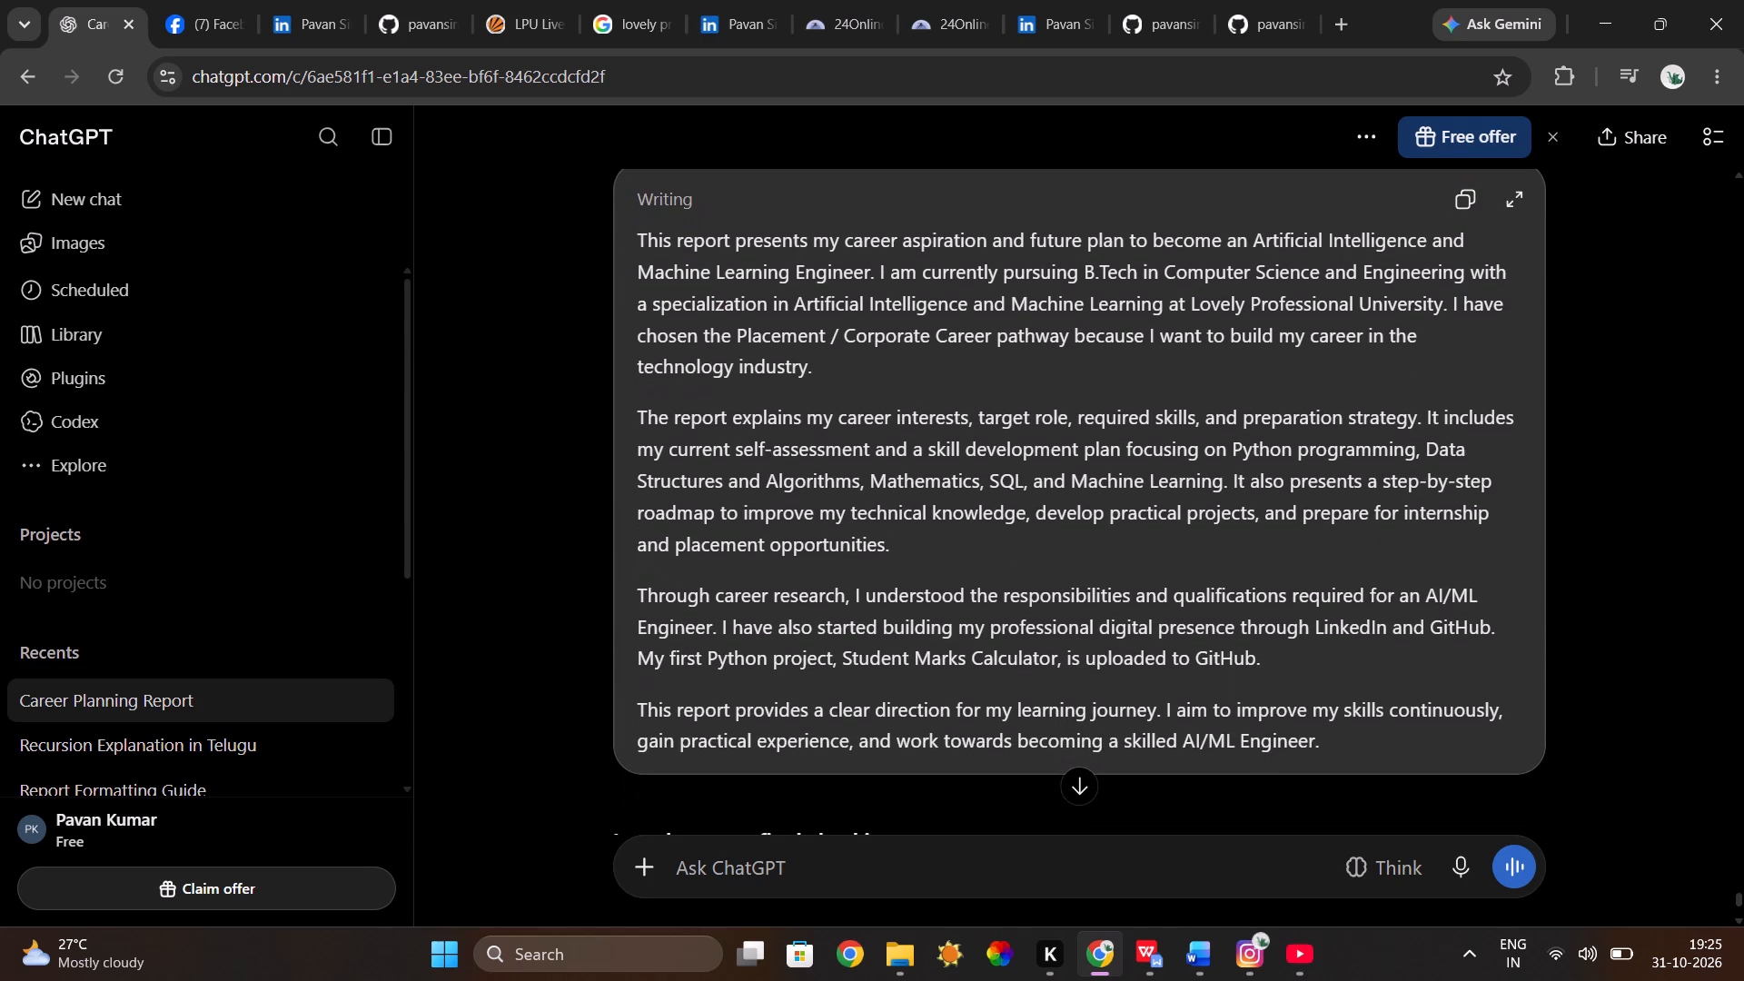
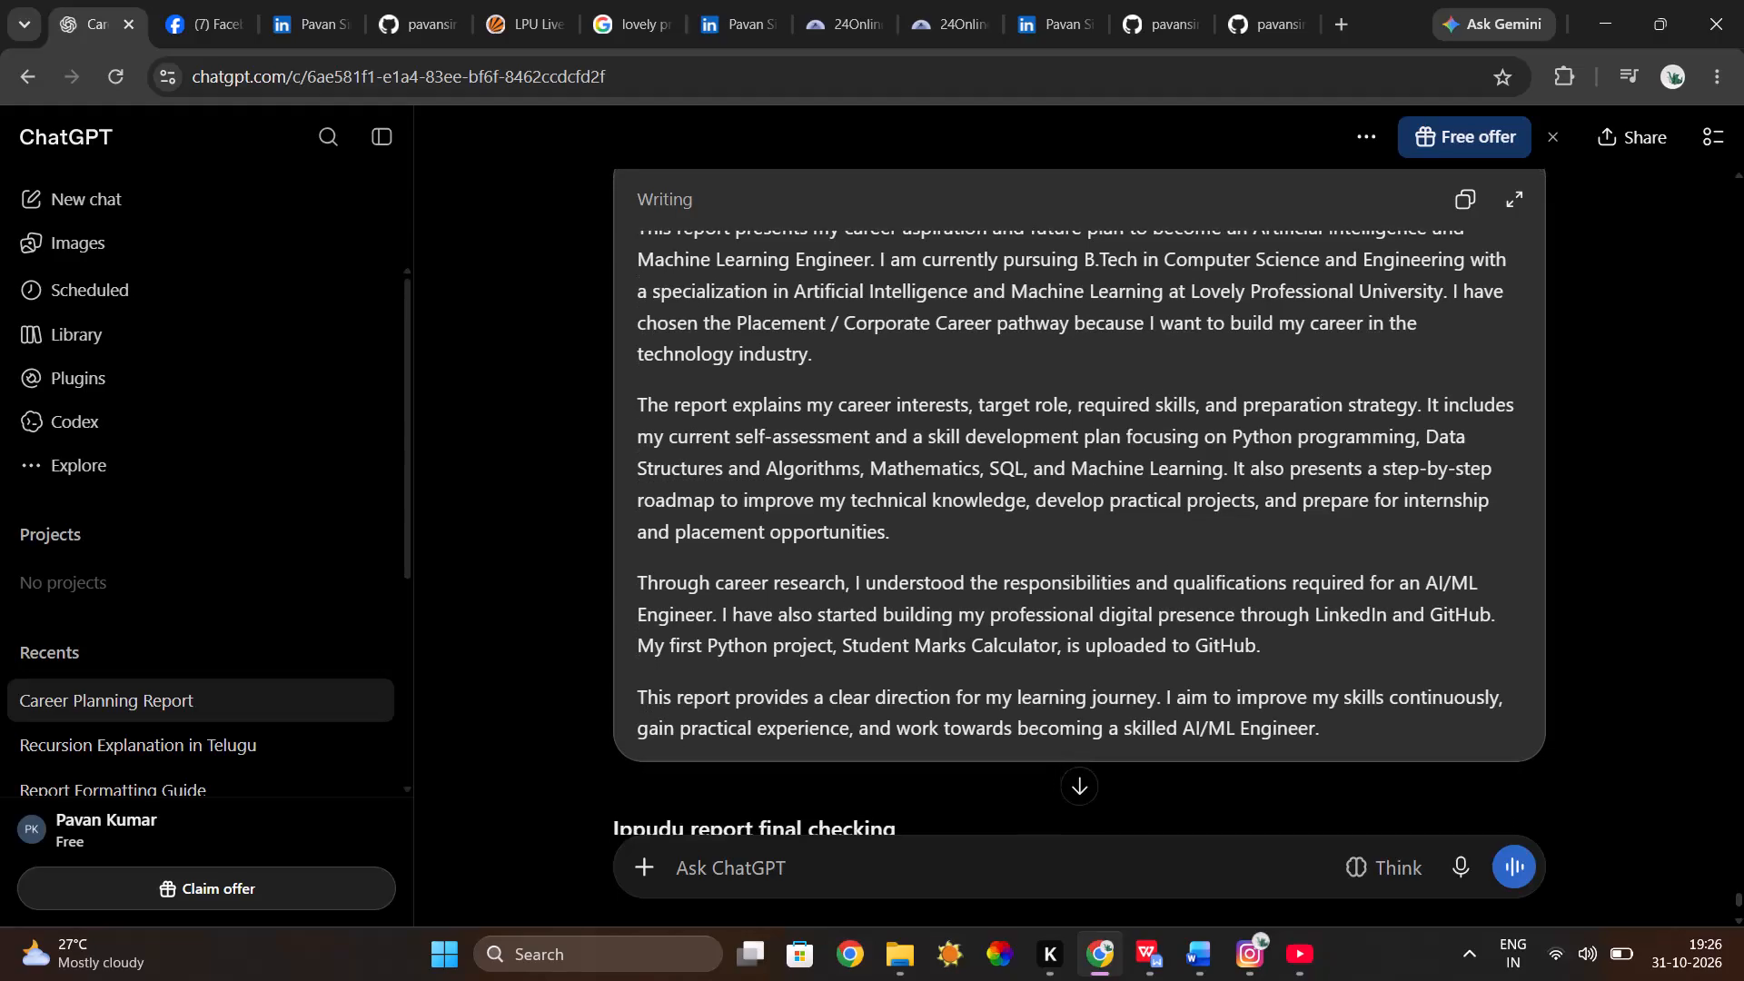
{"action": "scroll", "coordinate": [805, 619], "scroll_direction": "down", "scroll_amount": 1}
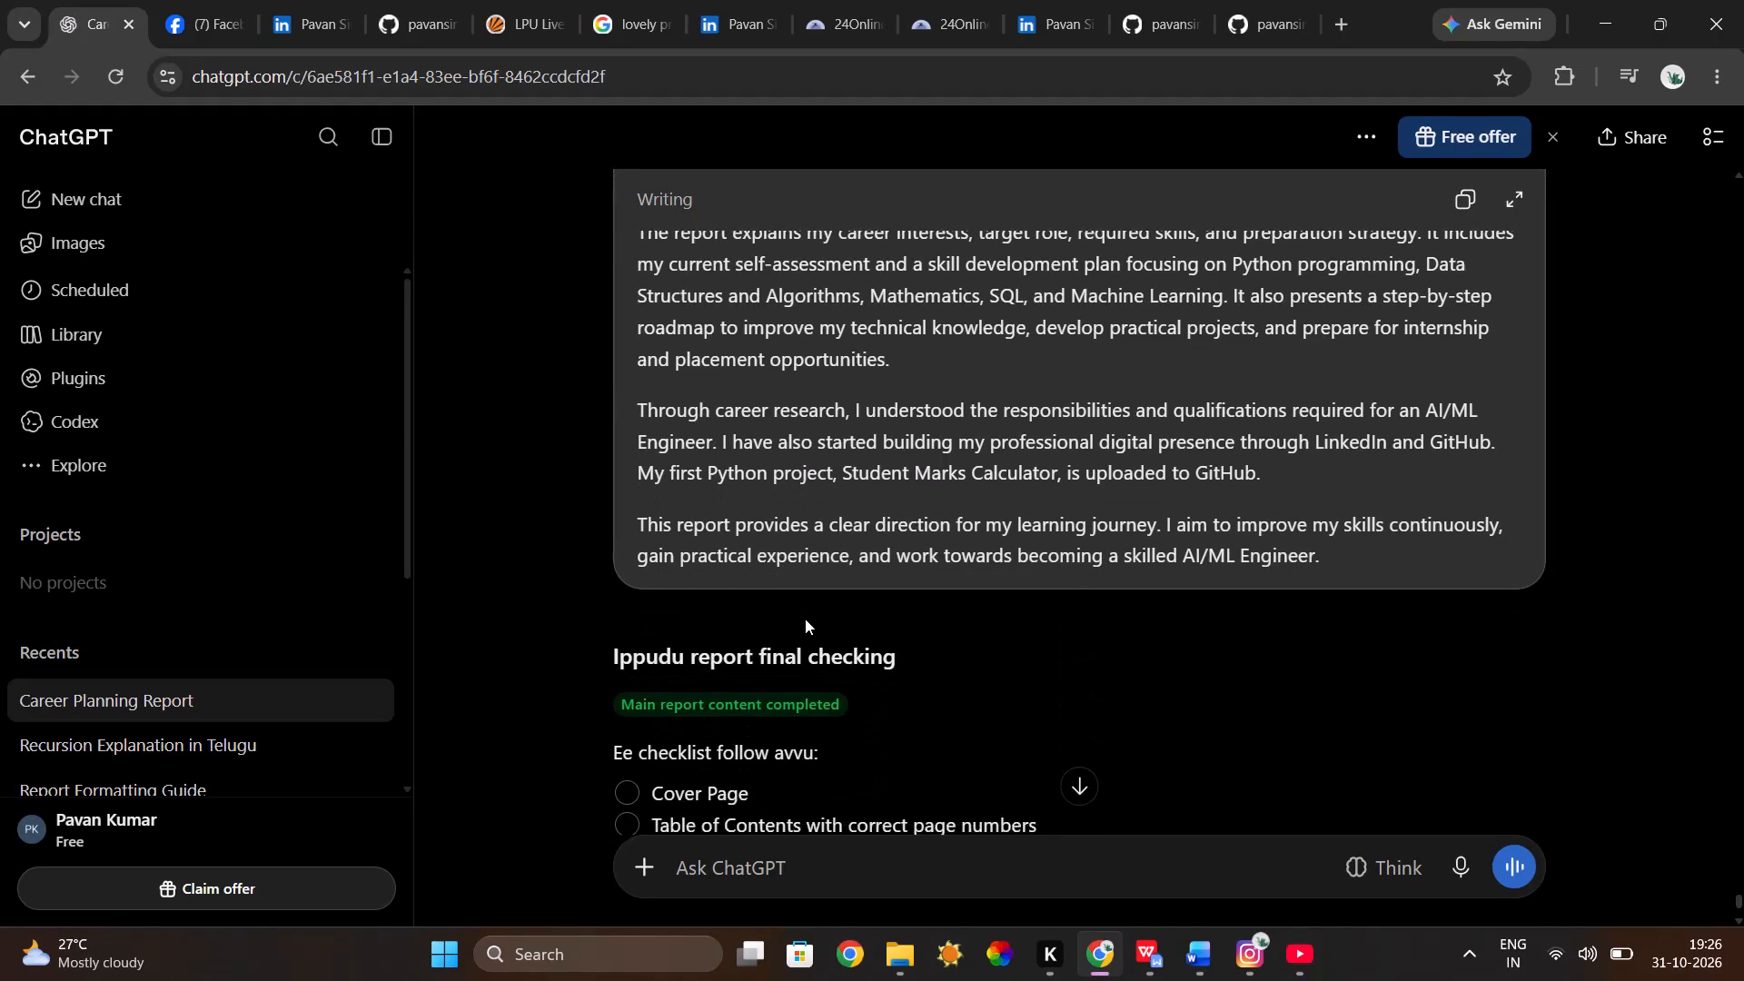
{"action": "scroll", "coordinate": [805, 619], "scroll_direction": "down", "scroll_amount": 5}
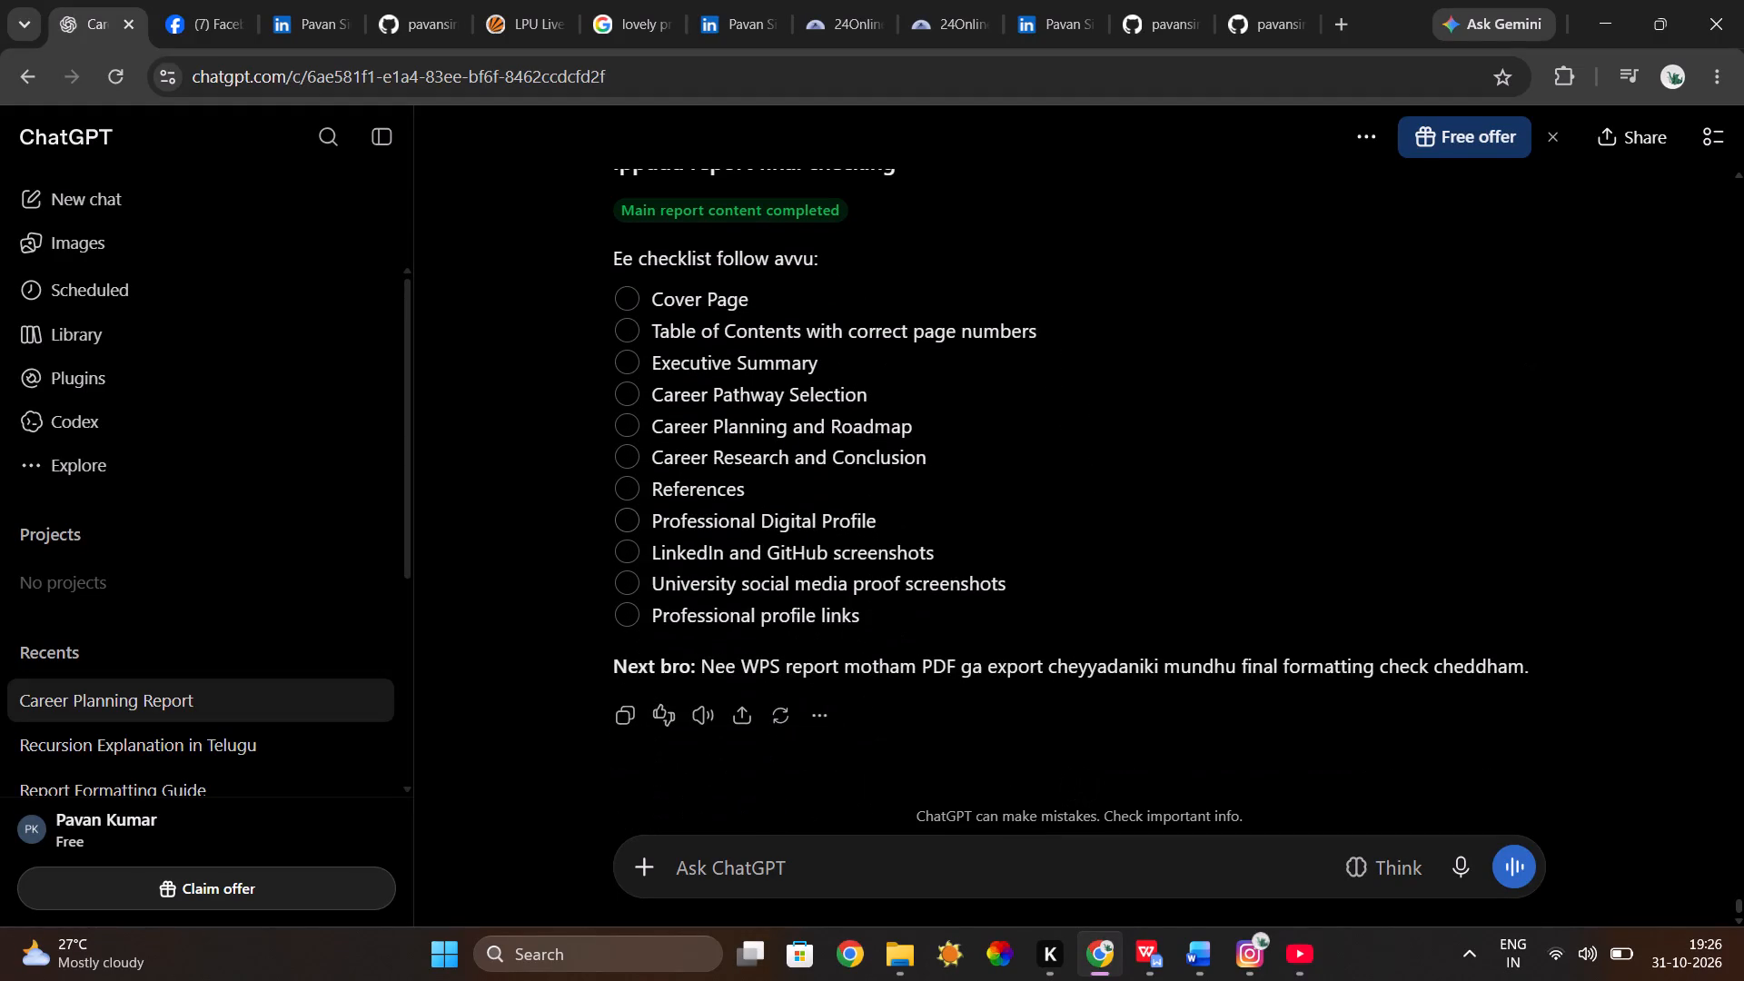
{"action": "left_click", "coordinate": [749, 864]}
{"action": "type", "text": "bro aa paragraph full ga ai chesi nattu vundhi k"}
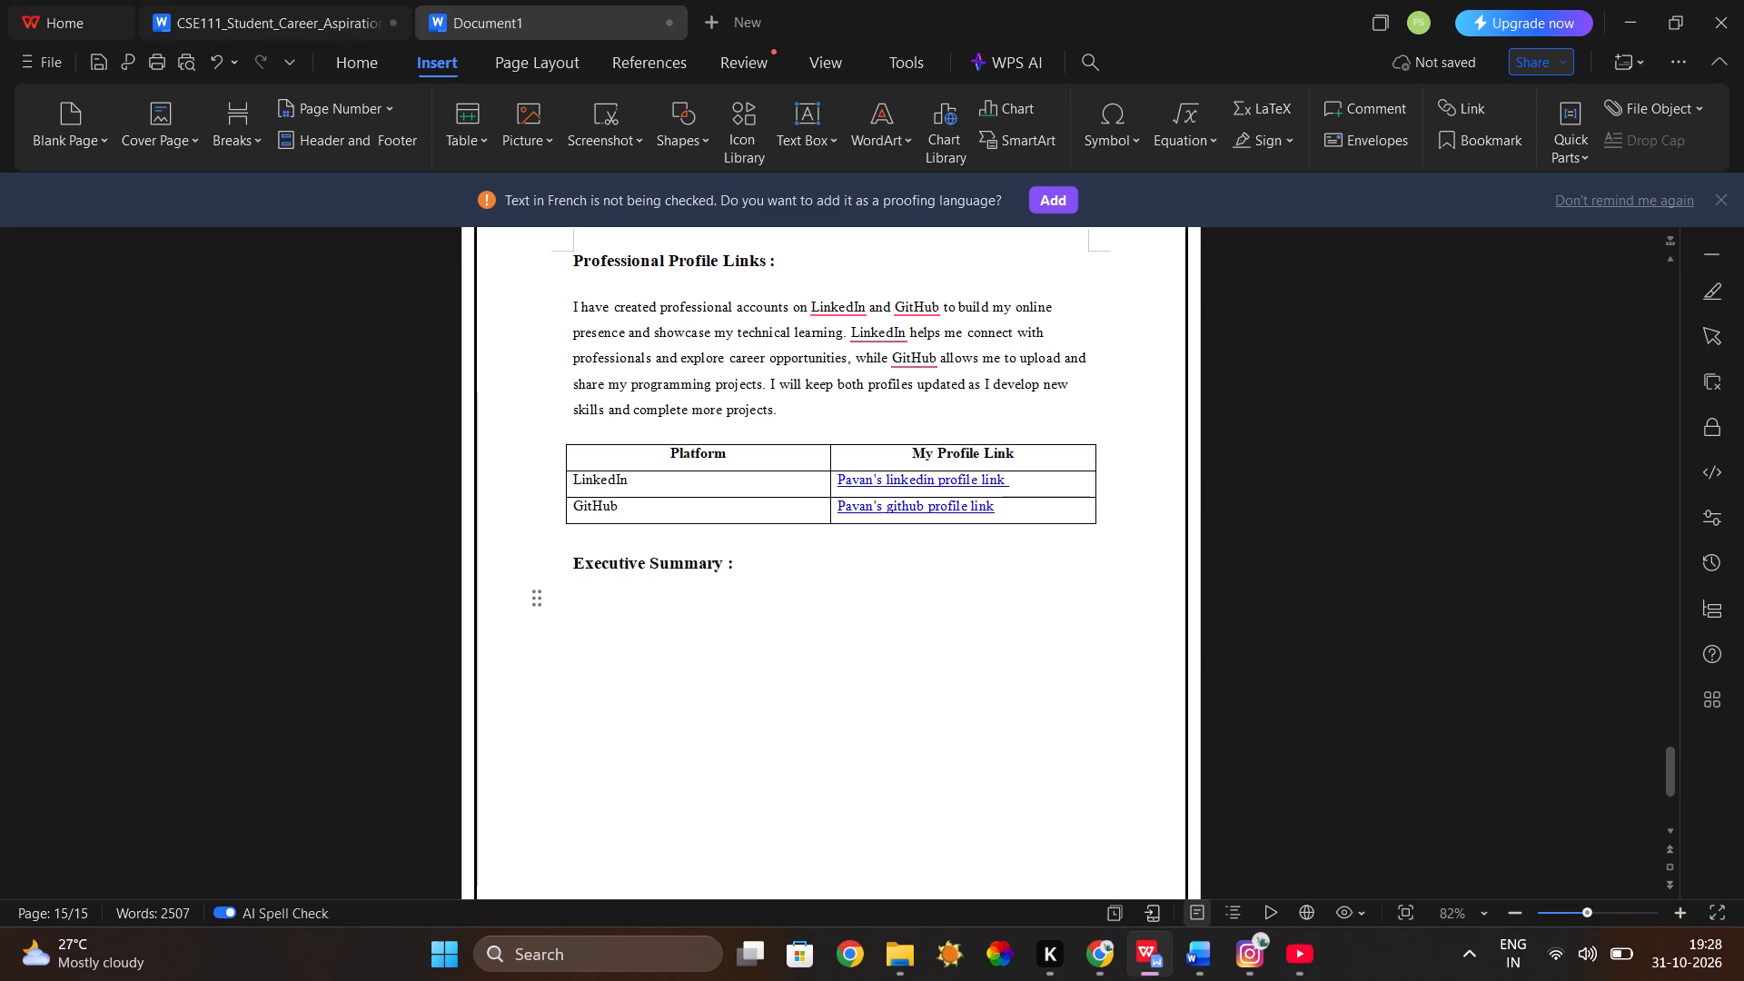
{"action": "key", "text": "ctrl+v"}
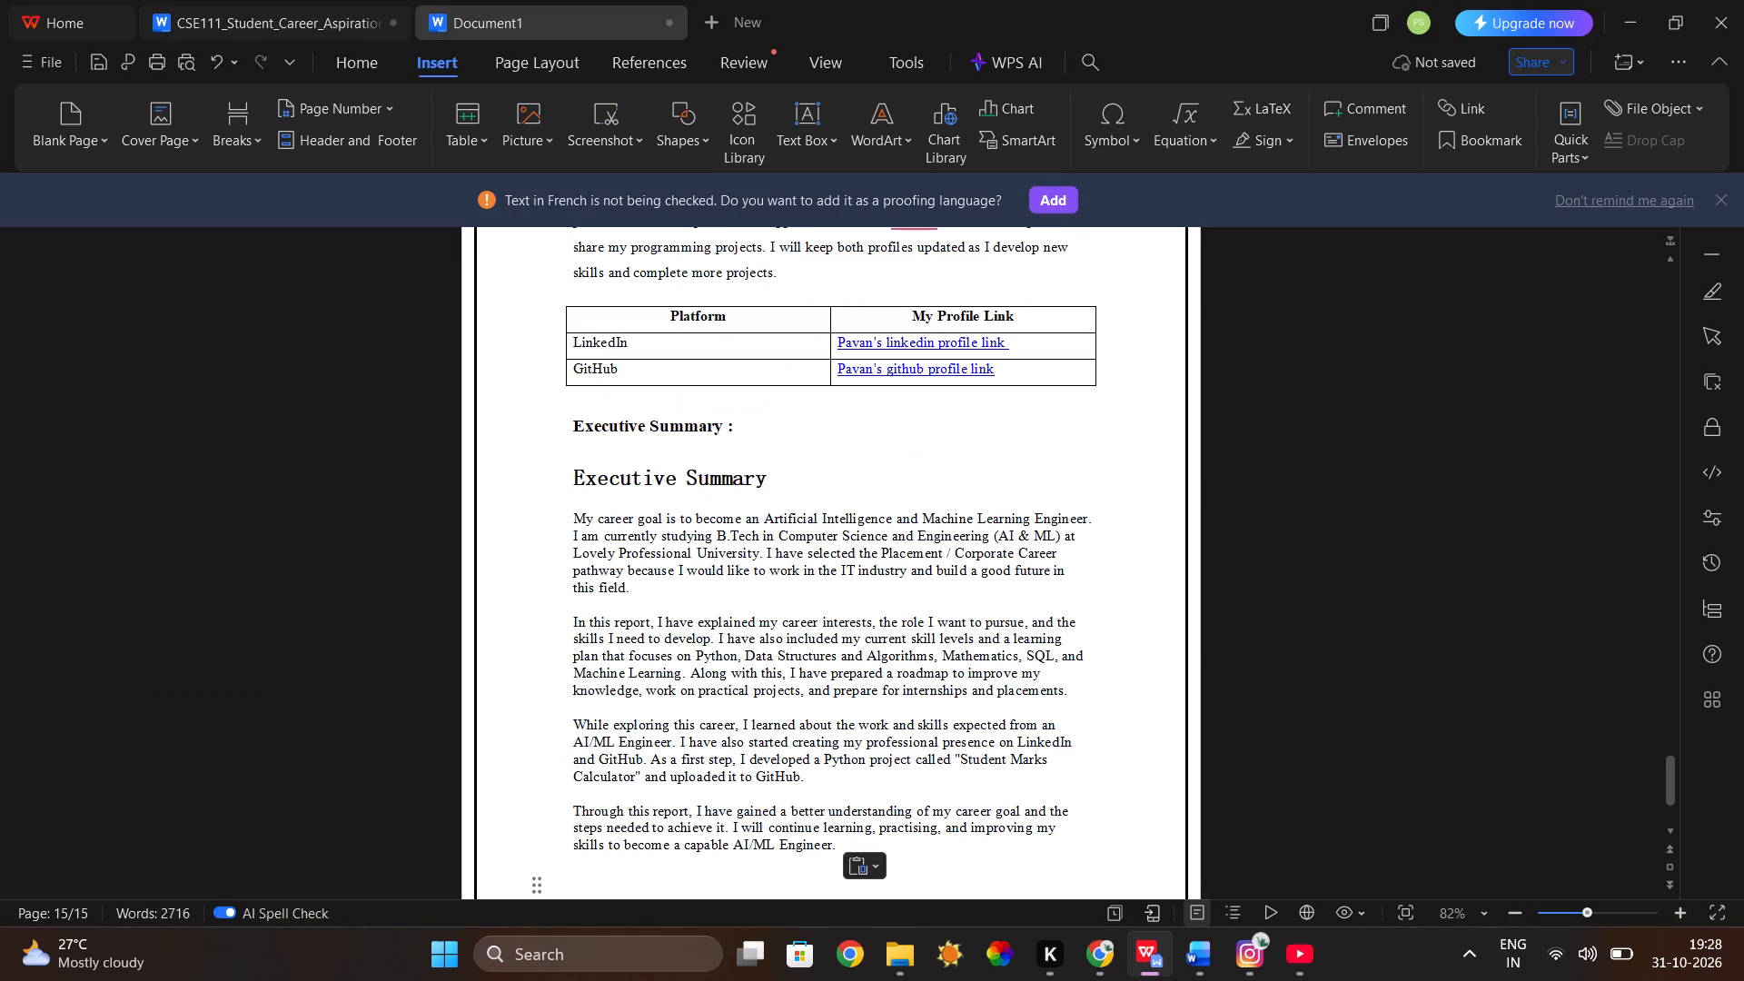
Delete the duplicate "Executive Summary" heading pasted with the text, along with its empty line.
{"action": "left_click", "coordinate": [770, 481]}
{"action": "key", "text": "ctrl+BackSpace"}
{"action": "key", "text": "ctrl+BackSpace"}
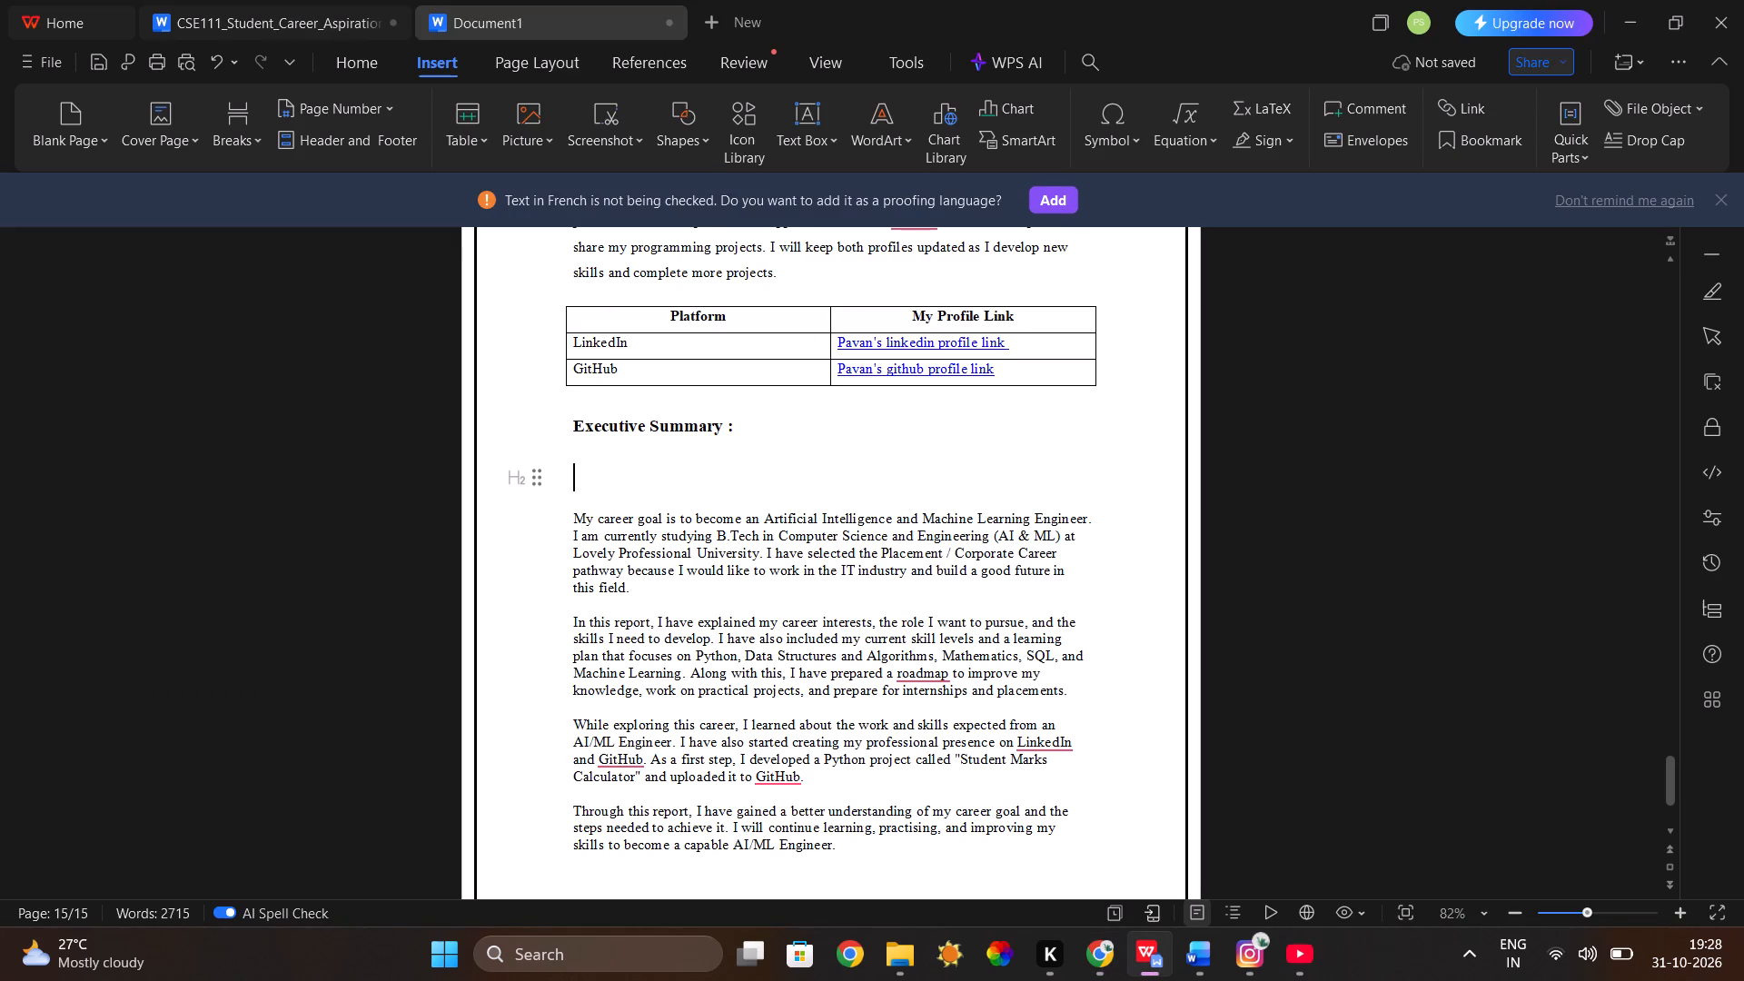
{"action": "key", "text": "BackSpace"}
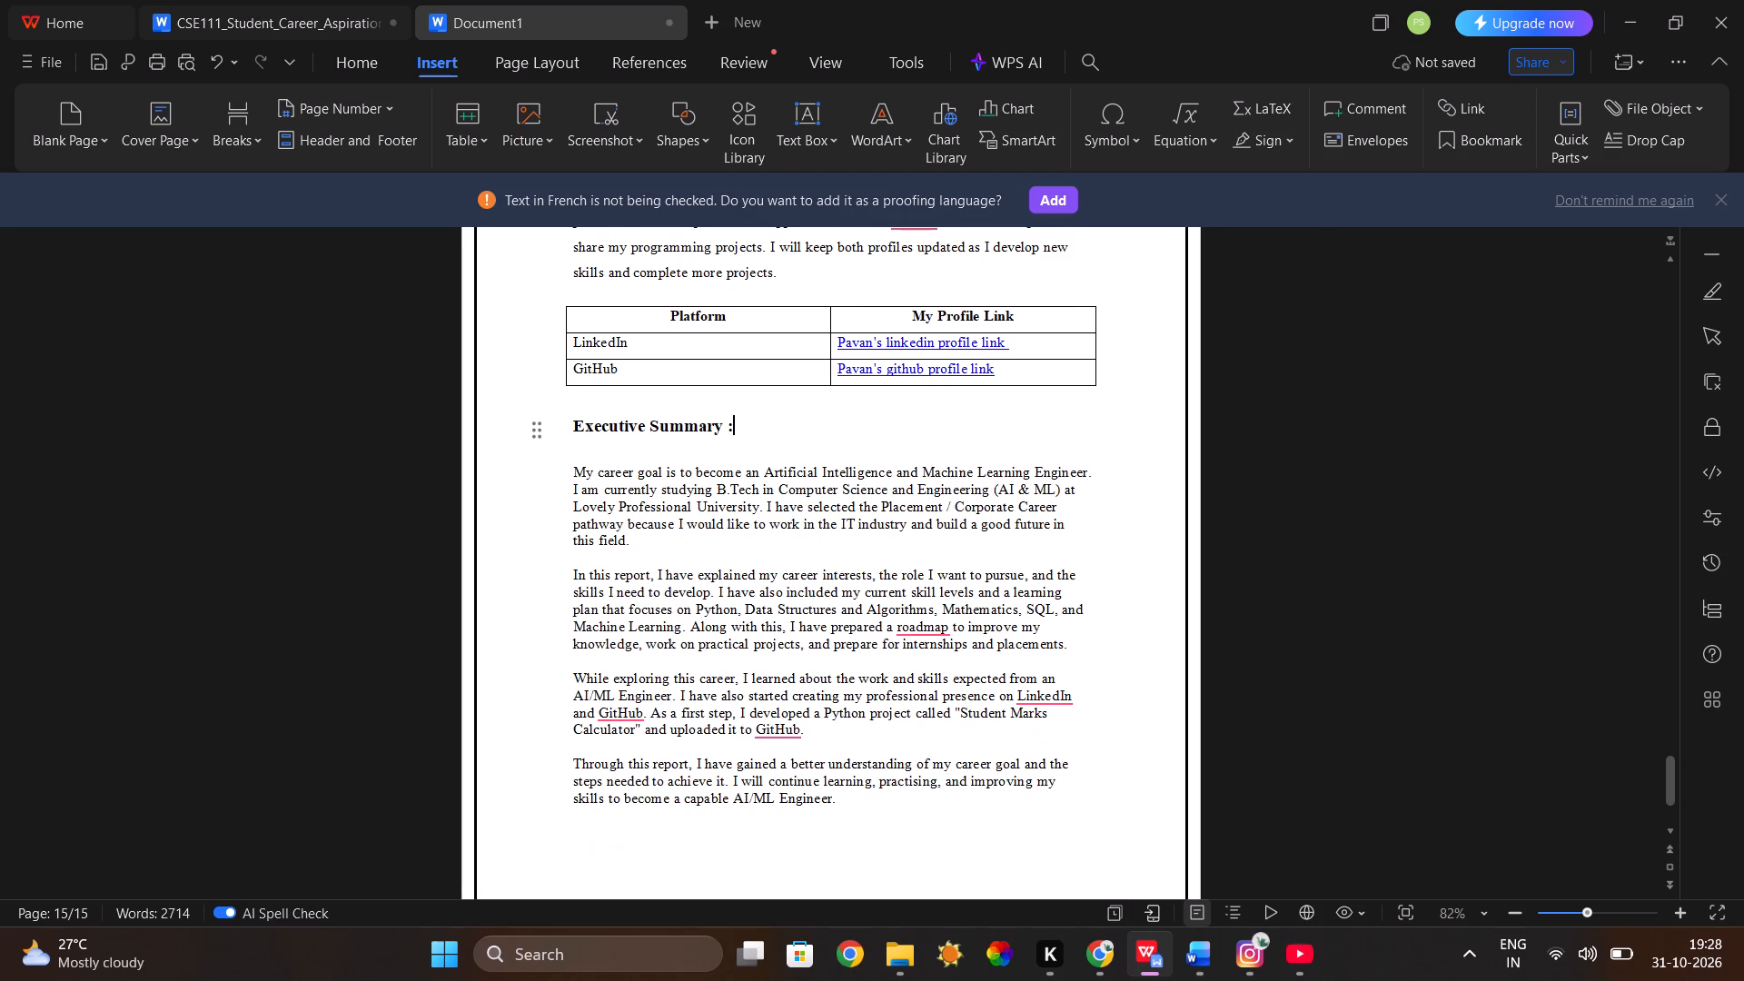
Review the pasted Executive Summary paragraphs and the layout of the page from the profile links table to the footer.
{"action": "scroll", "coordinate": [770, 481], "scroll_direction": "down", "scroll_amount": 18}
{"action": "scroll", "coordinate": [770, 481], "scroll_direction": "down", "scroll_amount": 18}
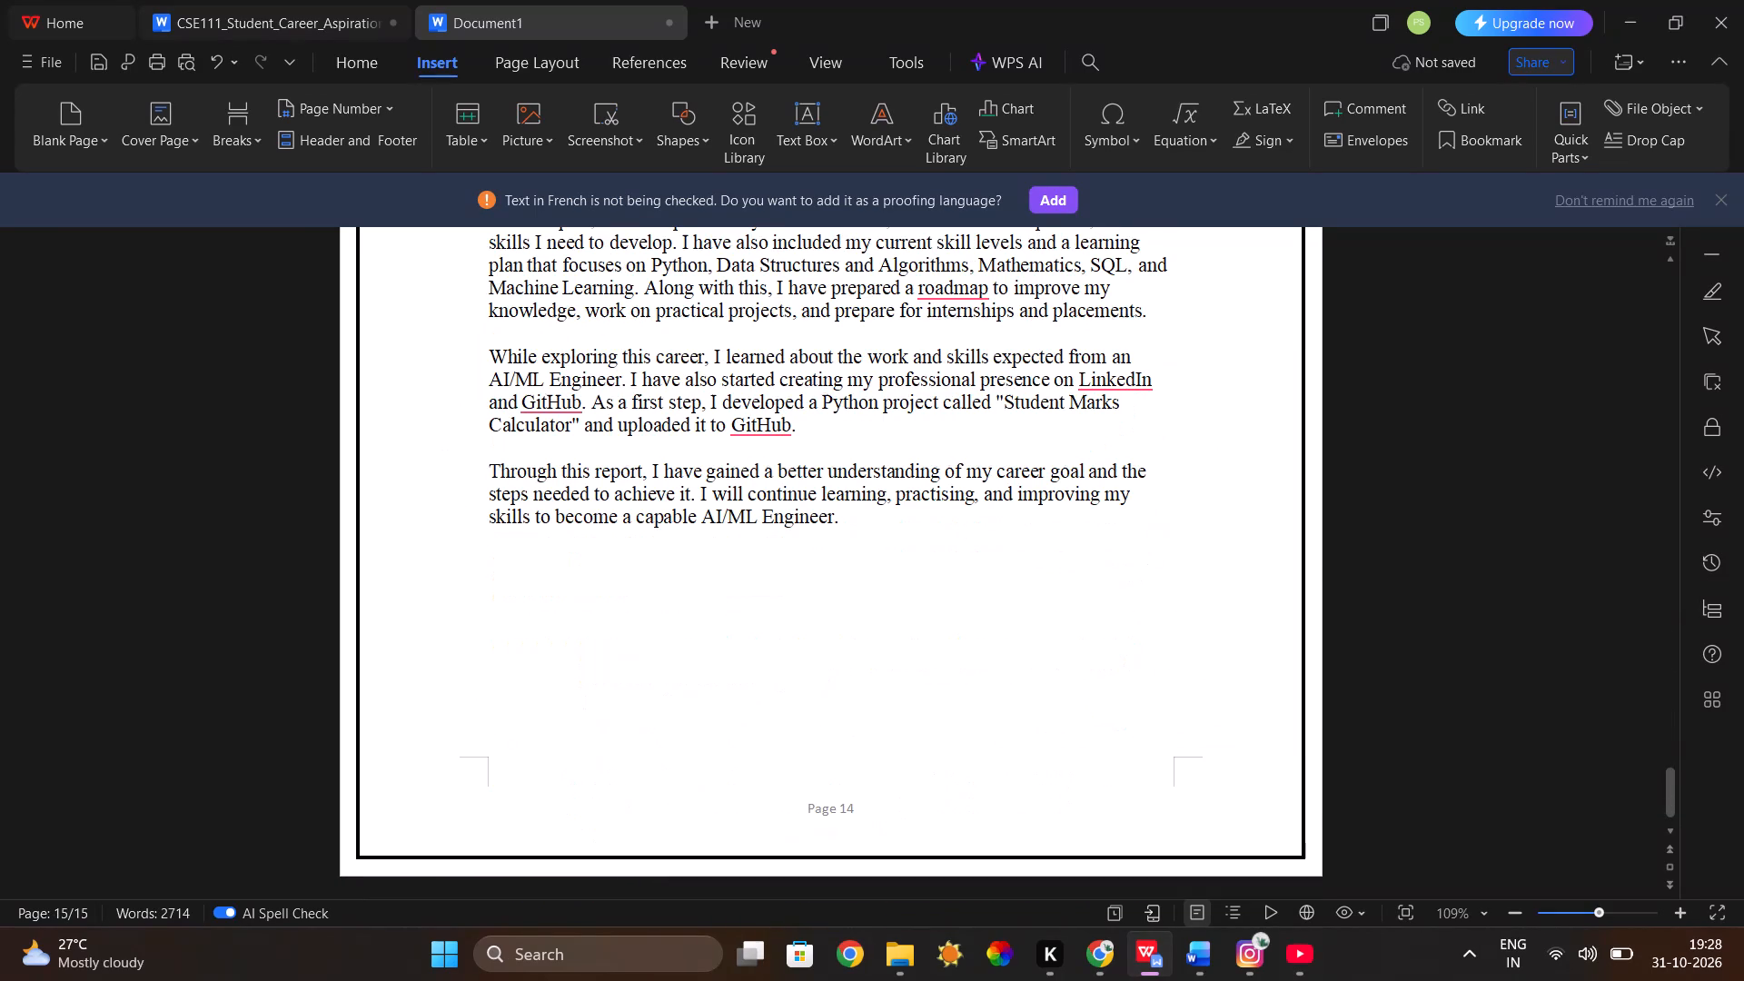
{"action": "scroll", "coordinate": [770, 481], "scroll_direction": "down", "scroll_amount": 4}
{"action": "scroll", "coordinate": [770, 481], "scroll_direction": "up", "scroll_amount": 6}
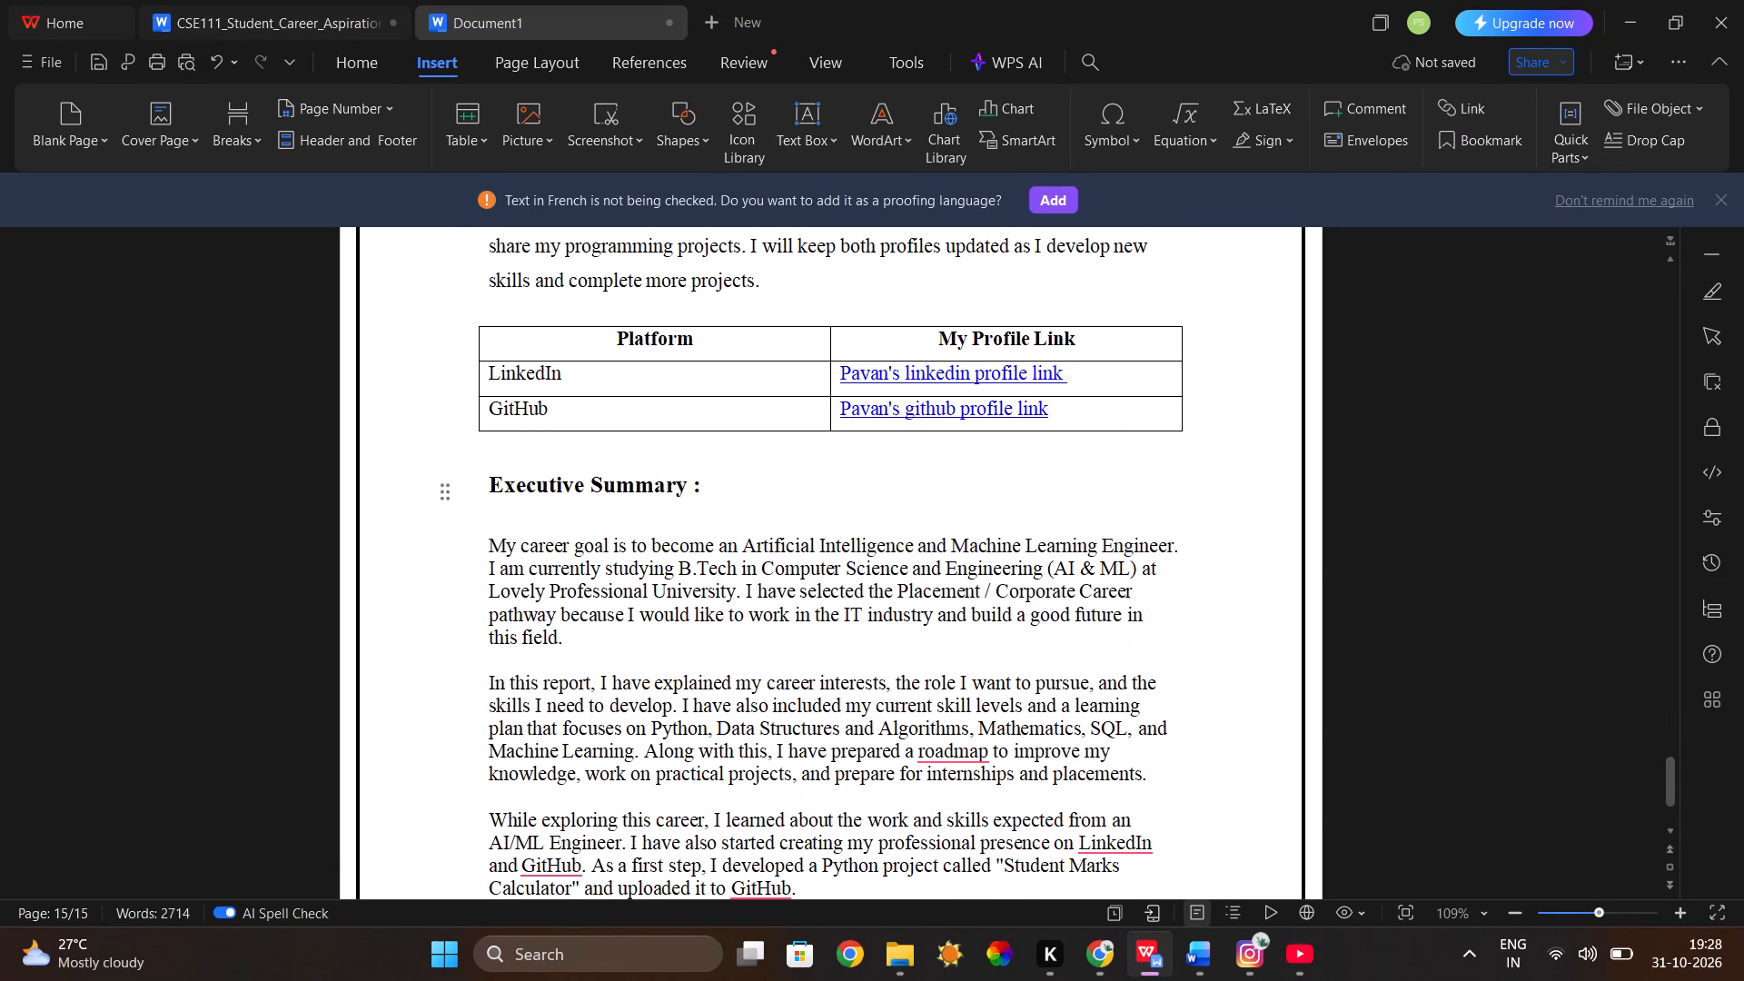
{"action": "scroll", "coordinate": [770, 481], "scroll_direction": "up", "scroll_amount": 1}
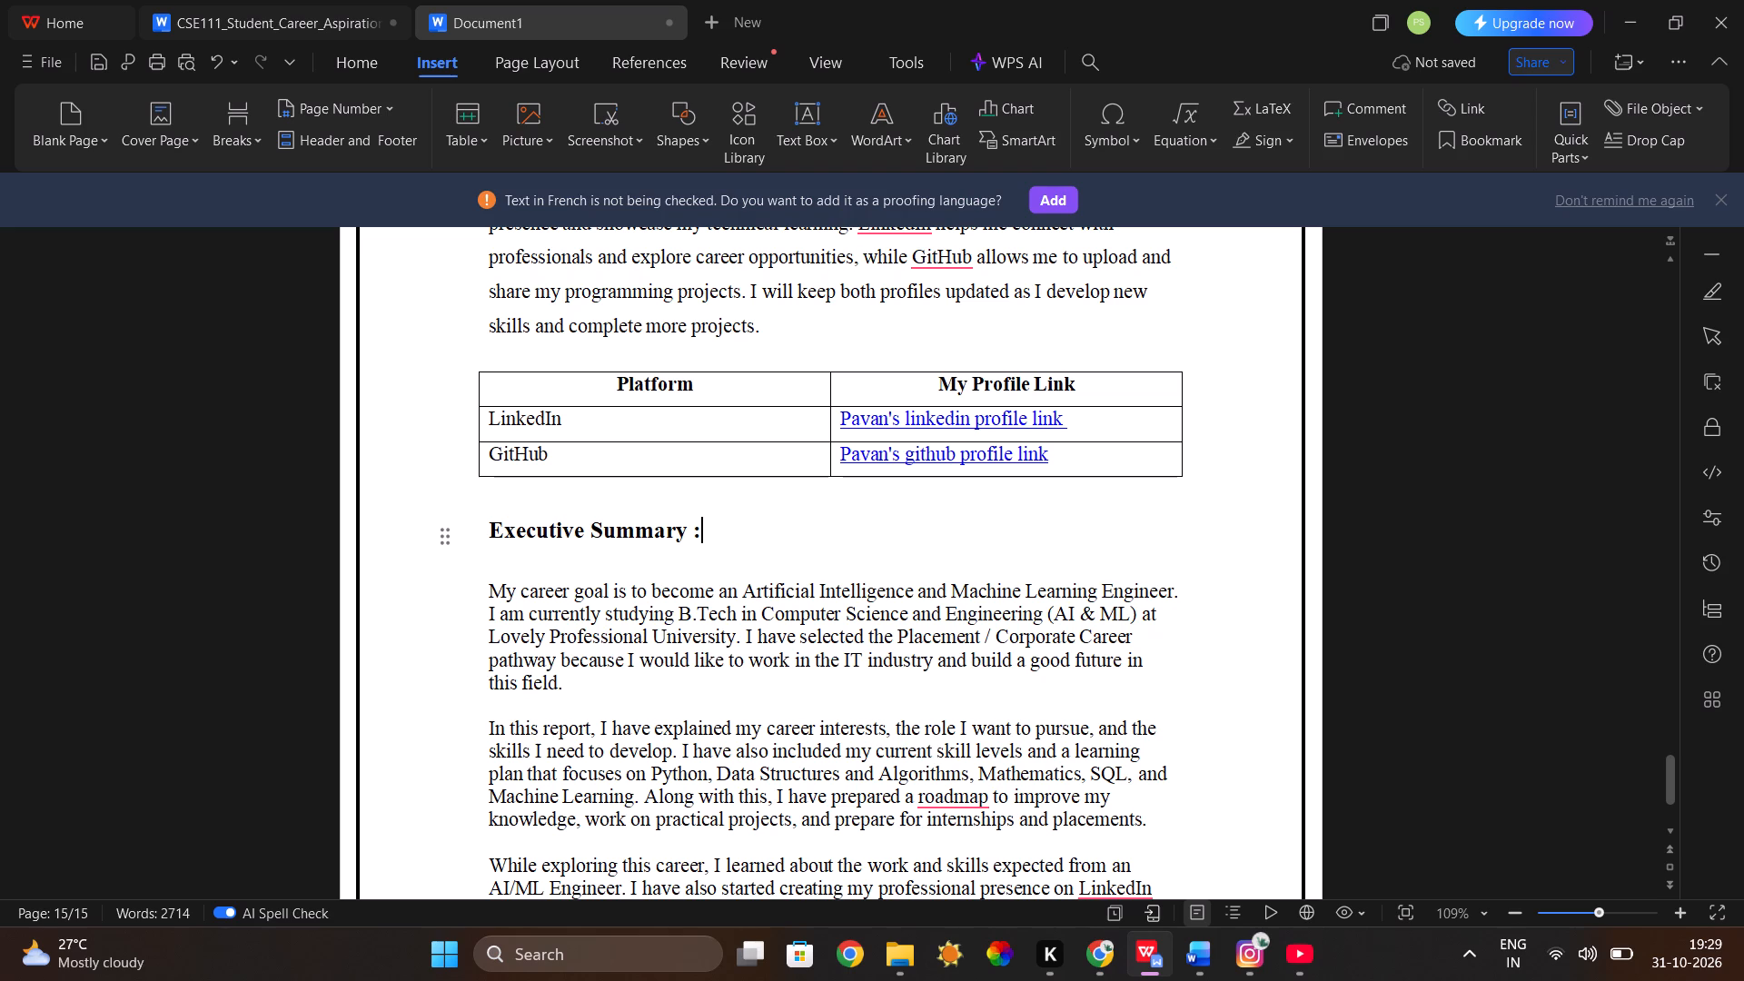
Widen the profile links table slightly past the text's right edge and align its left border with the body text.
{"action": "left_click_drag", "start_coordinate": [1200, 491], "coordinate": [1242, 492]}
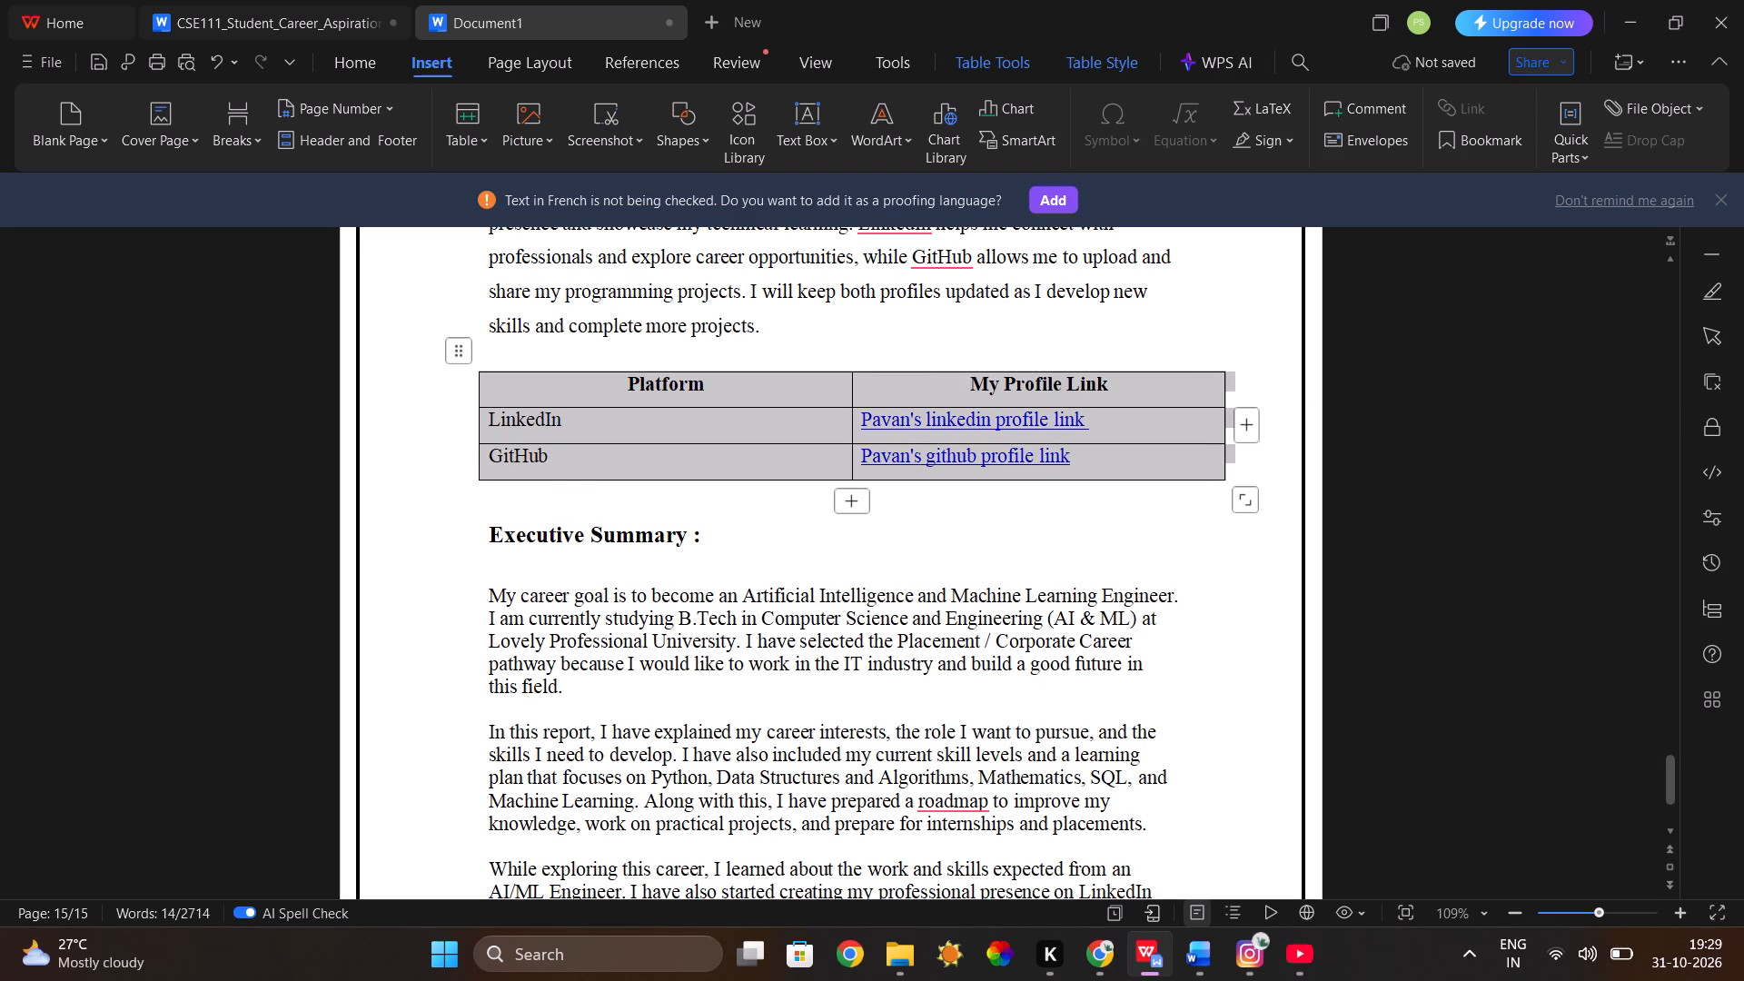
{"action": "left_click_drag", "start_coordinate": [480, 439], "coordinate": [505, 441]}
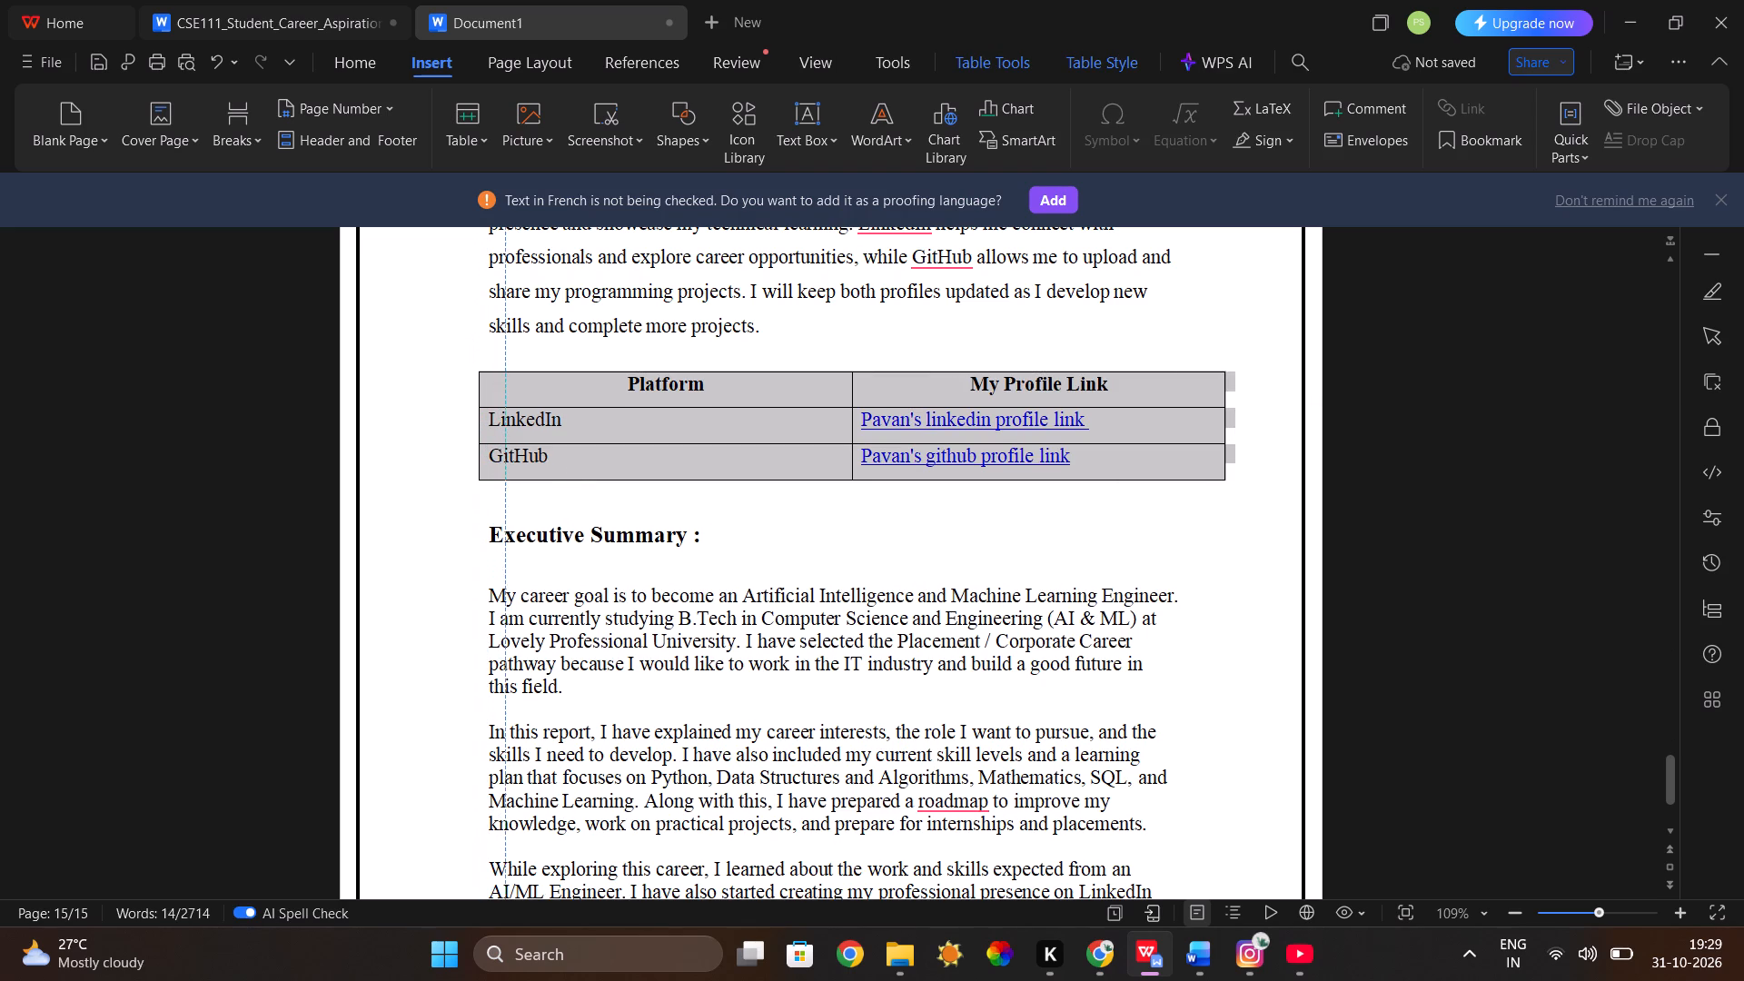
{"action": "left_click_drag", "start_coordinate": [505, 441], "coordinate": [492, 439]}
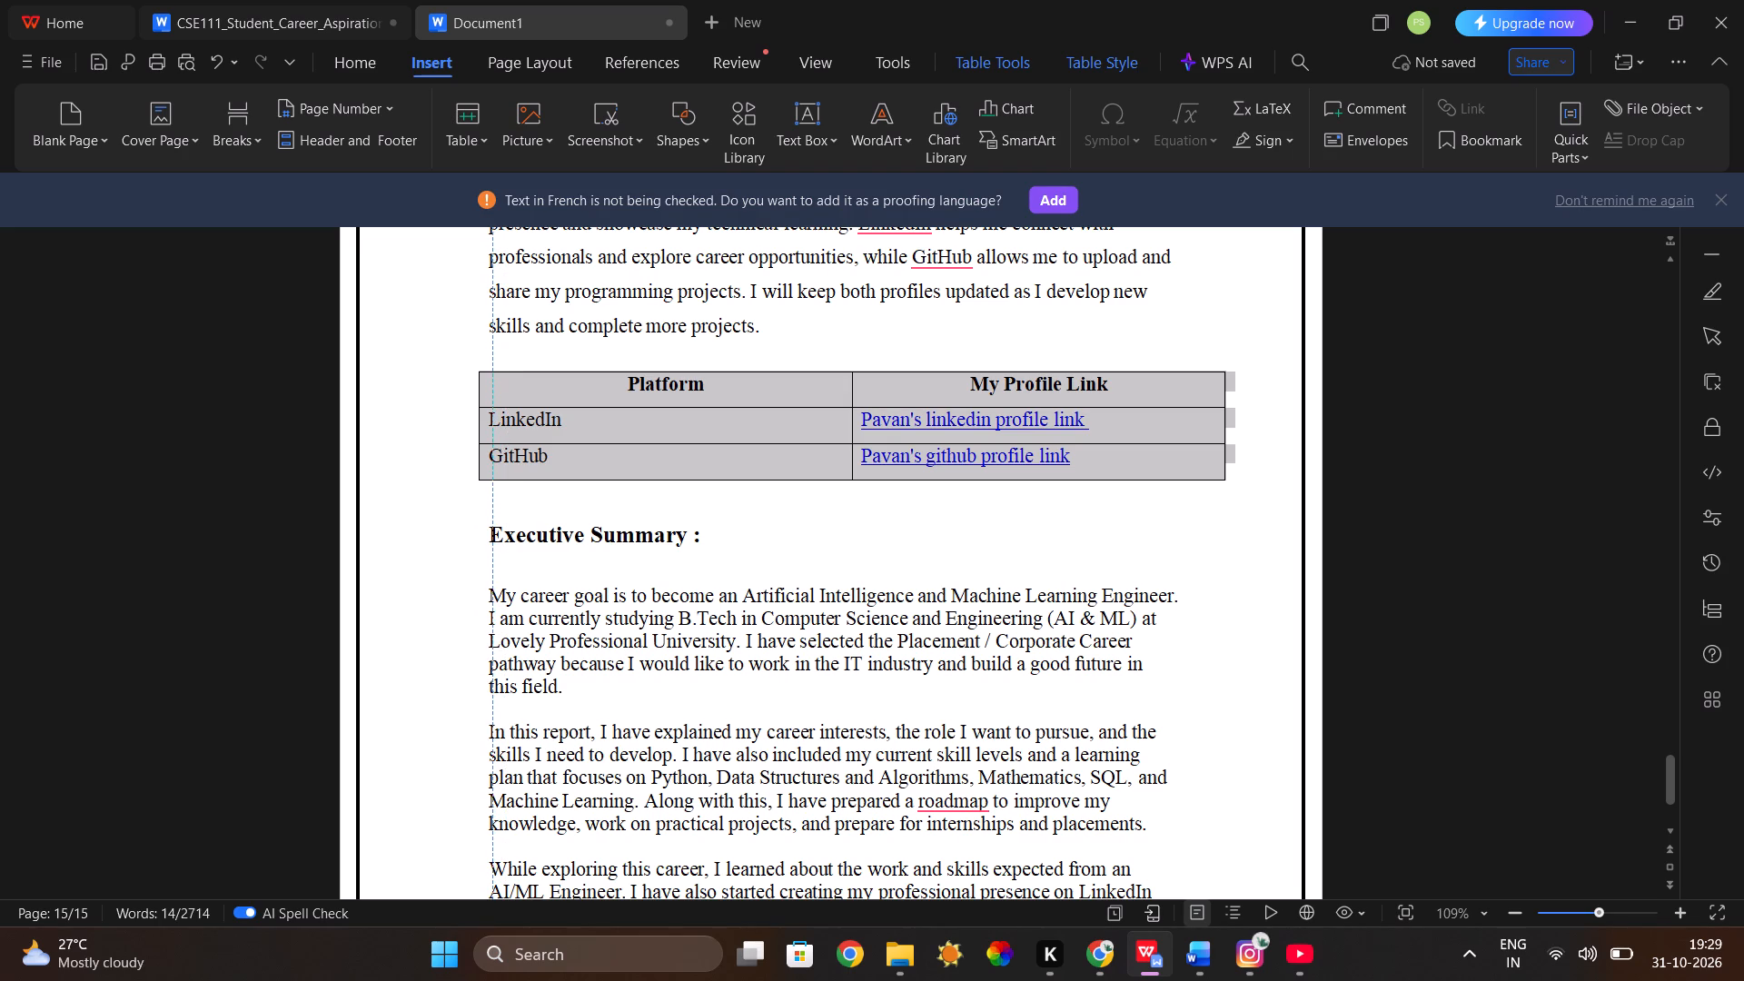
{"action": "left_click_drag", "start_coordinate": [492, 439], "coordinate": [491, 439]}
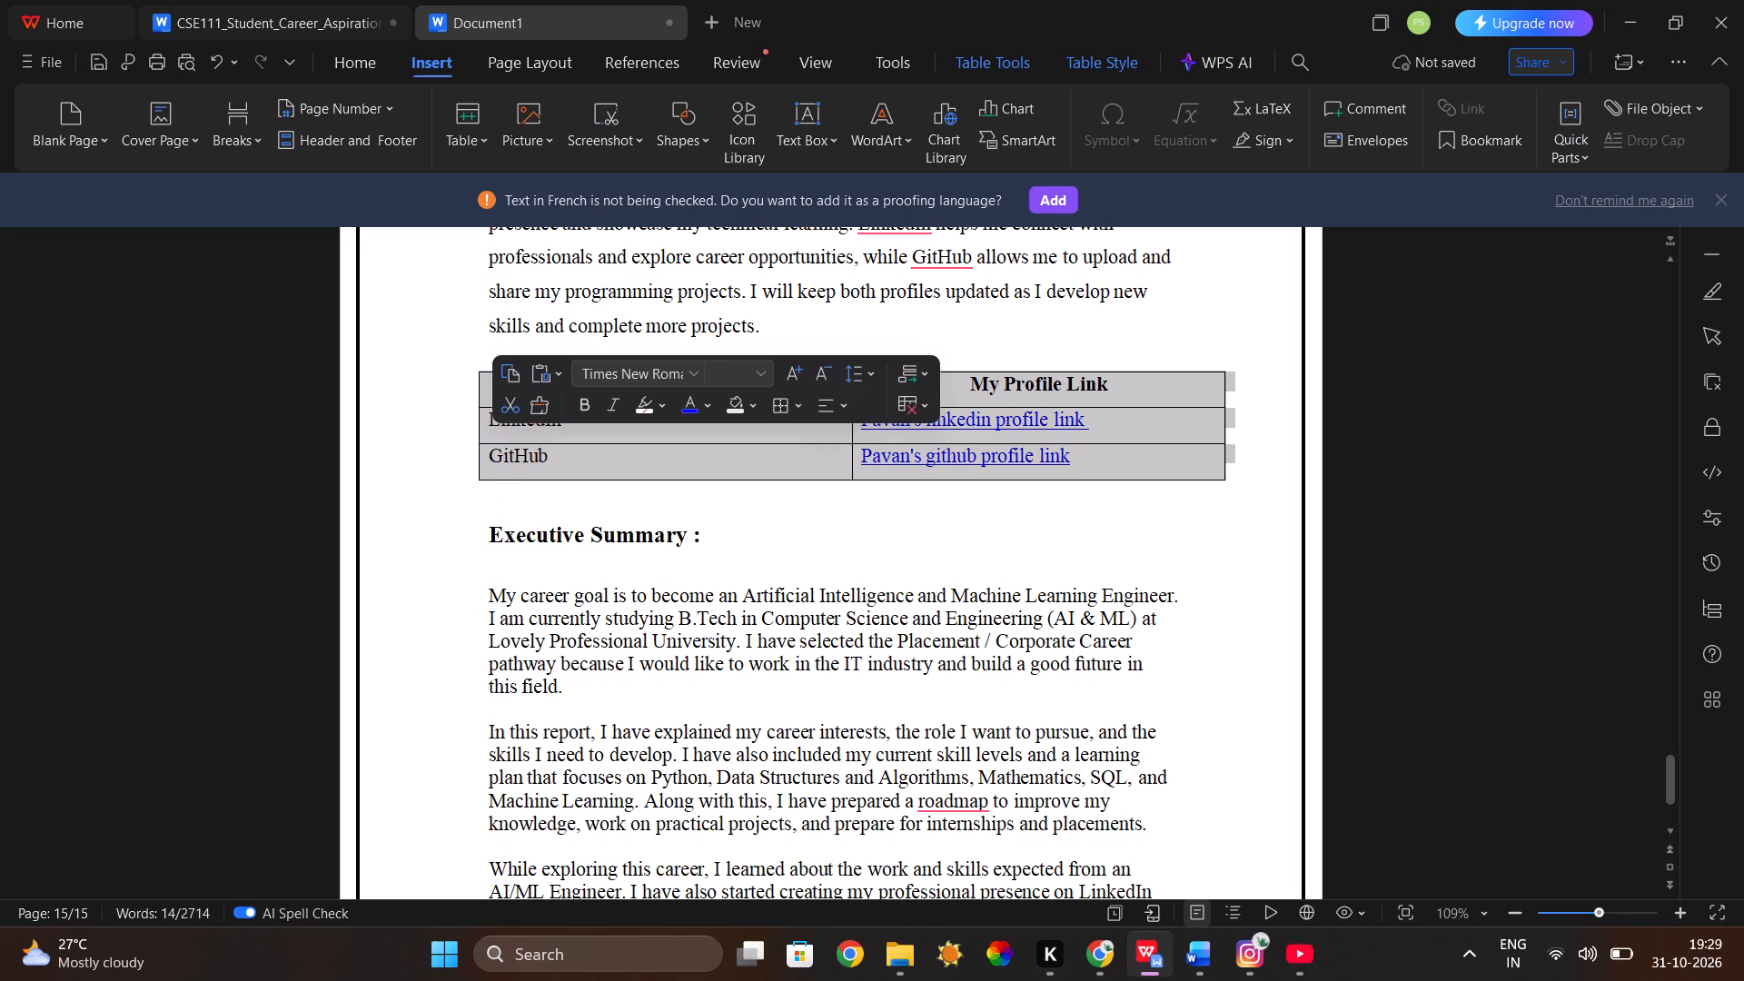
{"action": "left_click", "coordinate": [585, 490]}
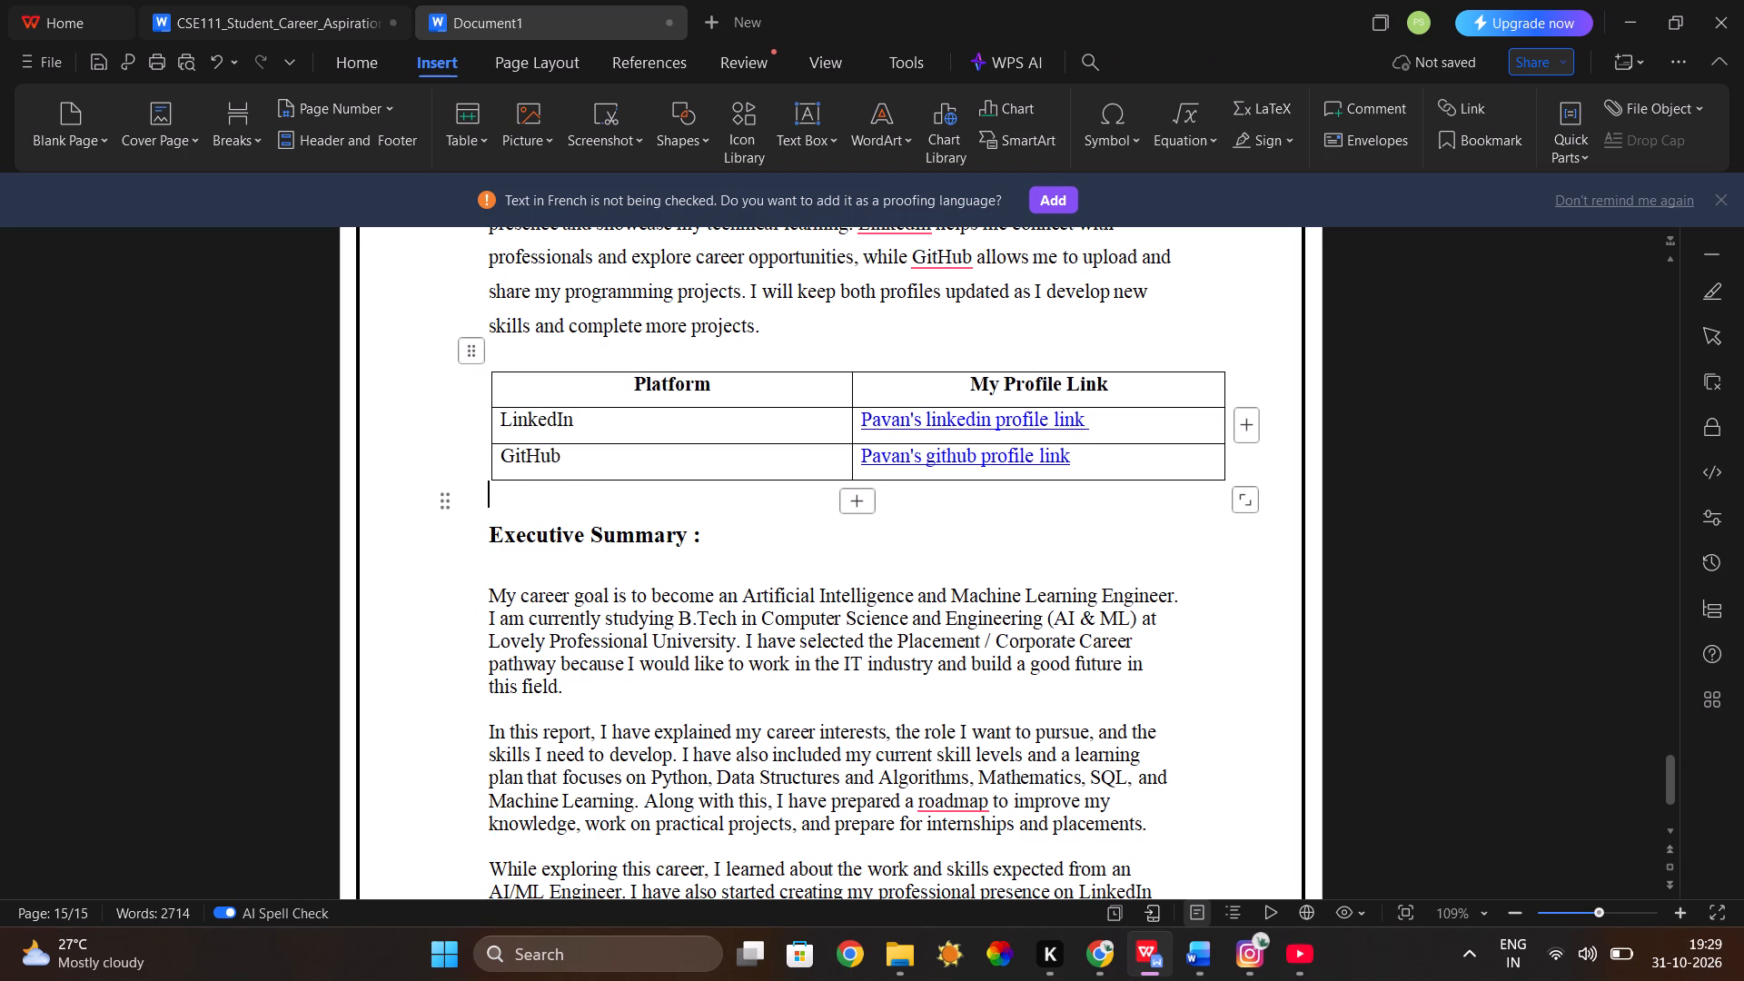
Set the line spacing of the four Executive Summary paragraphs below the profile links table to 1.5.
{"action": "scroll", "coordinate": [707, 542], "scroll_direction": "down", "scroll_amount": 2}
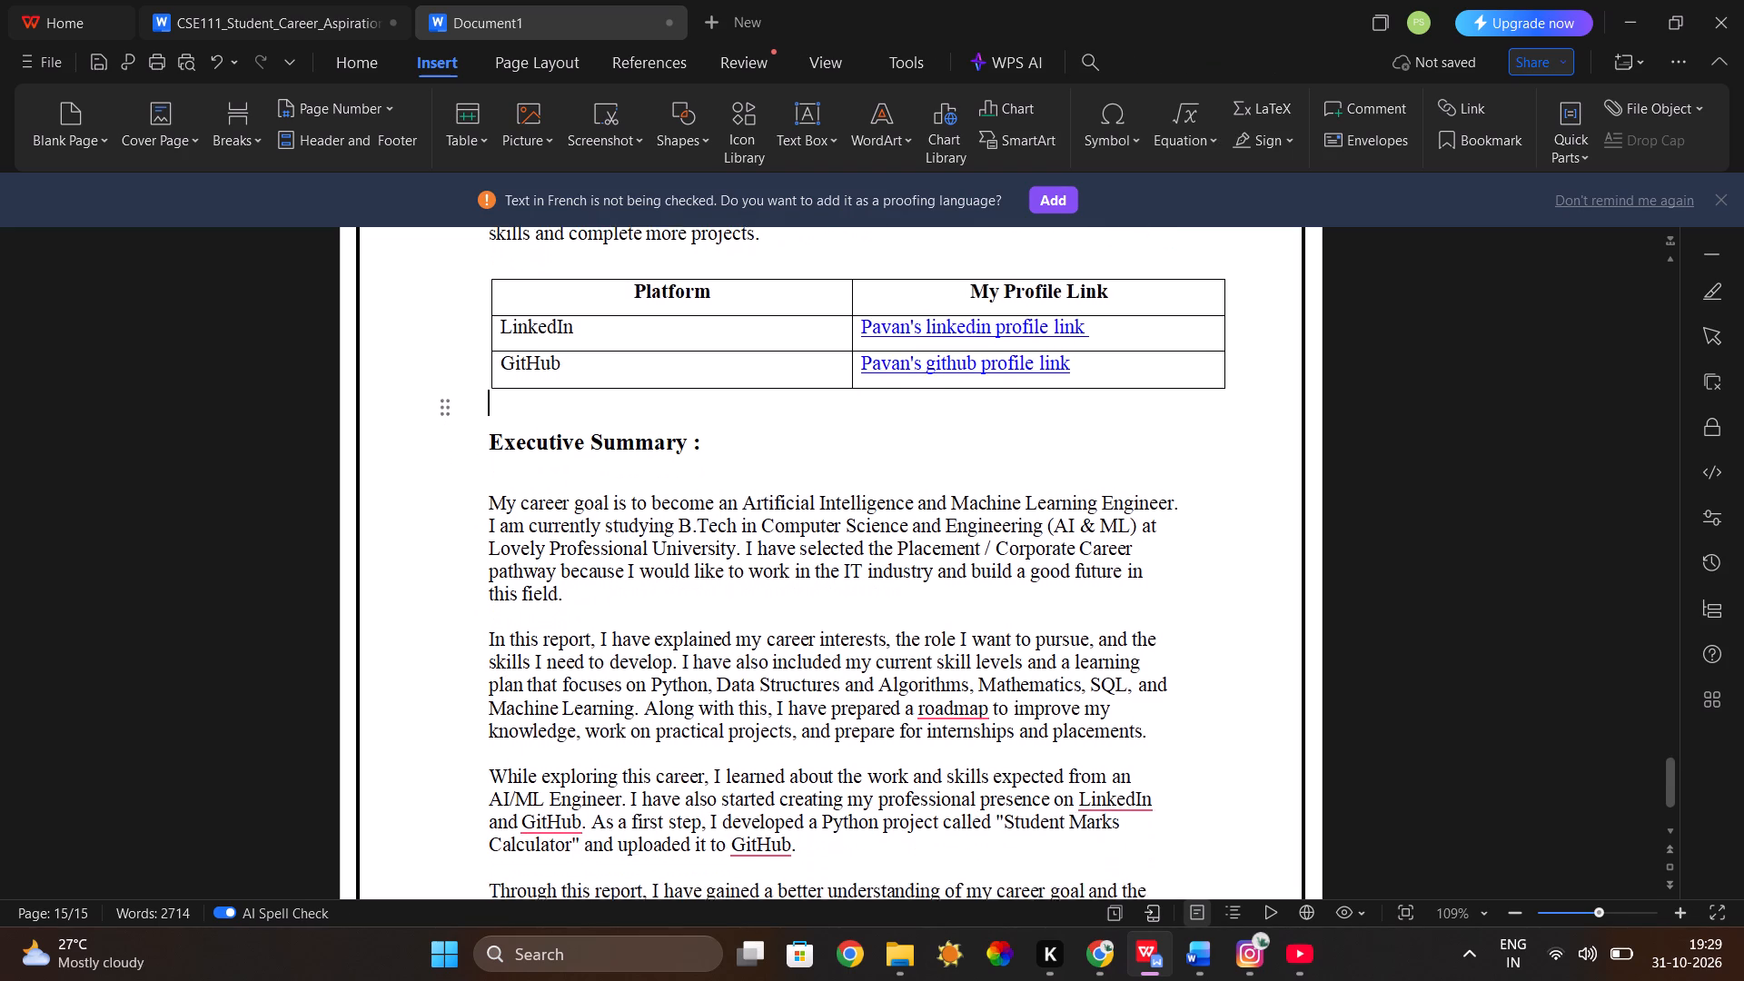
{"action": "scroll", "coordinate": [707, 542], "scroll_direction": "down", "scroll_amount": 1}
{"action": "left_click_drag", "start_coordinate": [486, 456], "coordinate": [908, 729]}
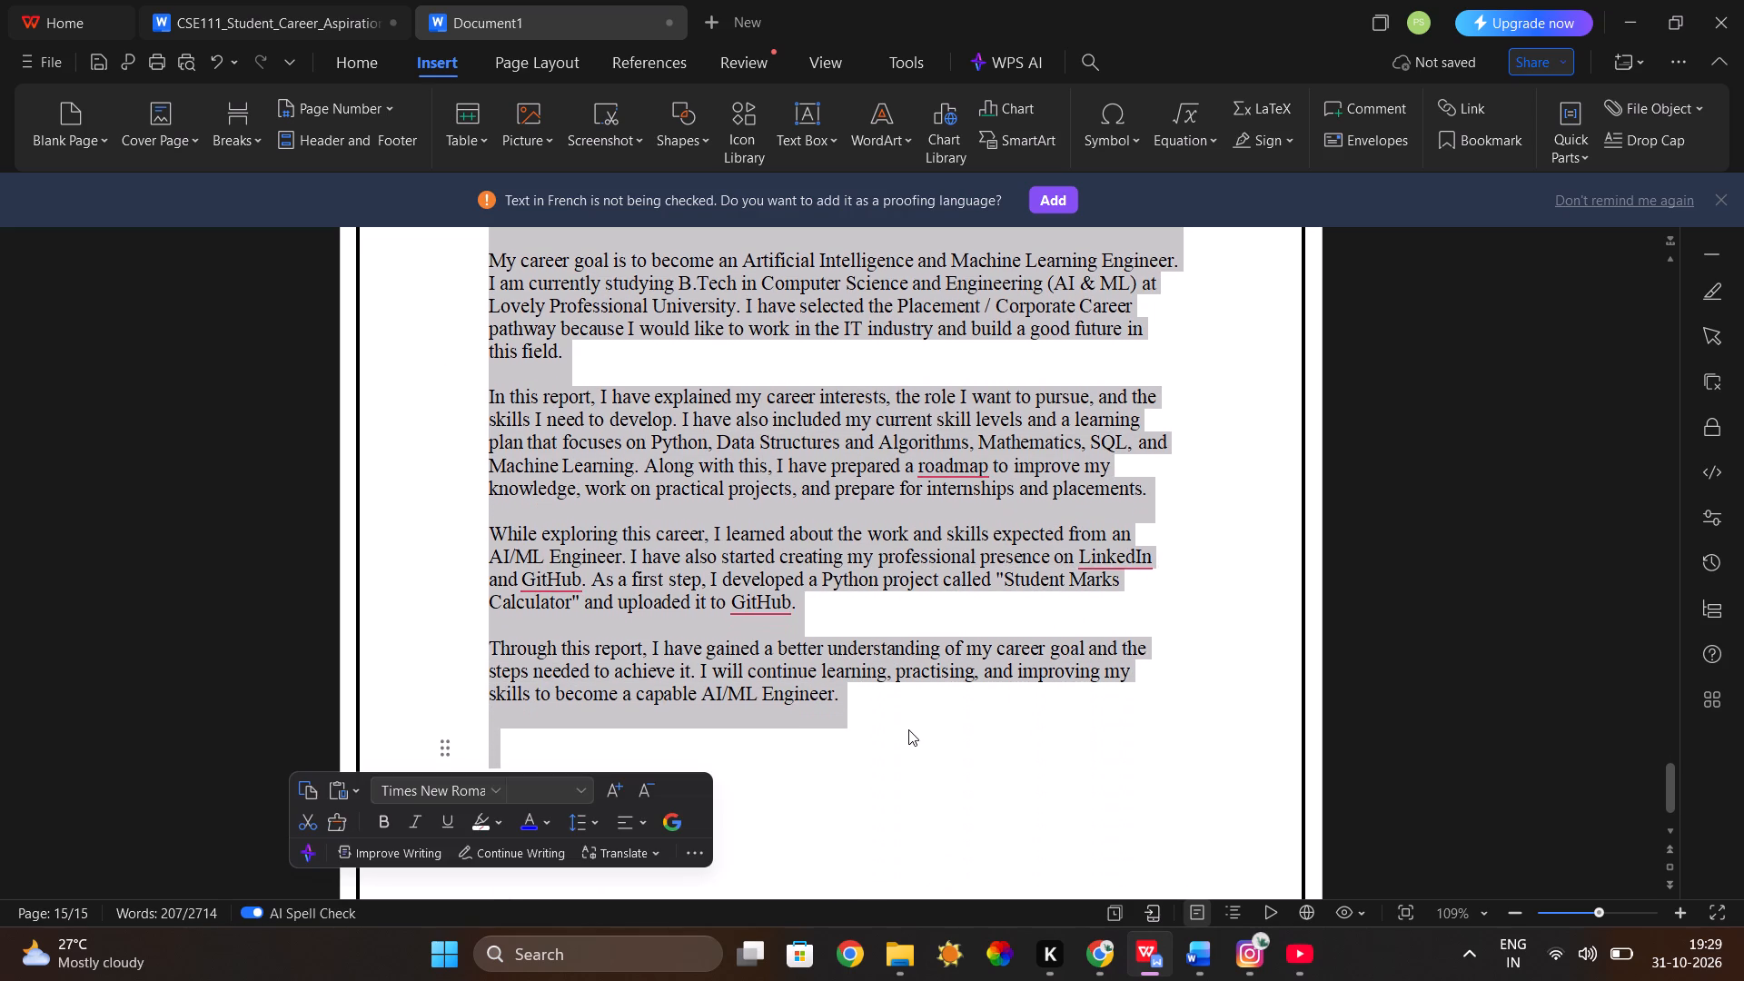
{"action": "left_click", "coordinate": [597, 823]}
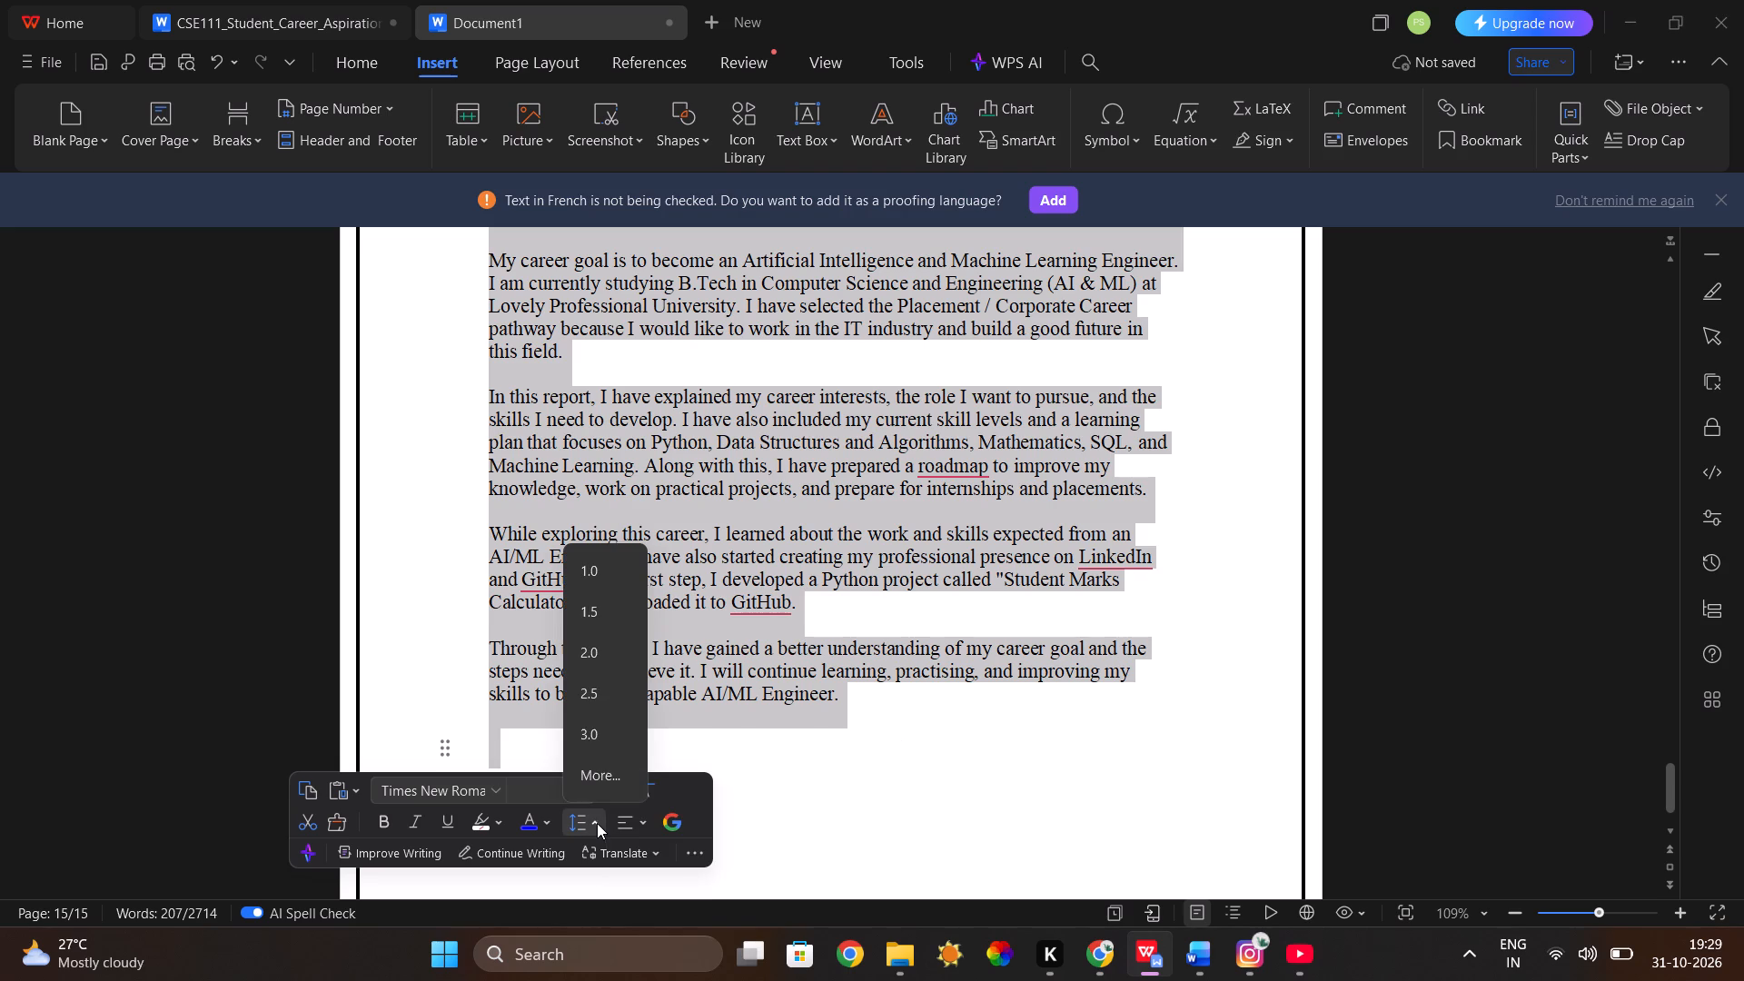
{"action": "left_click", "coordinate": [594, 615]}
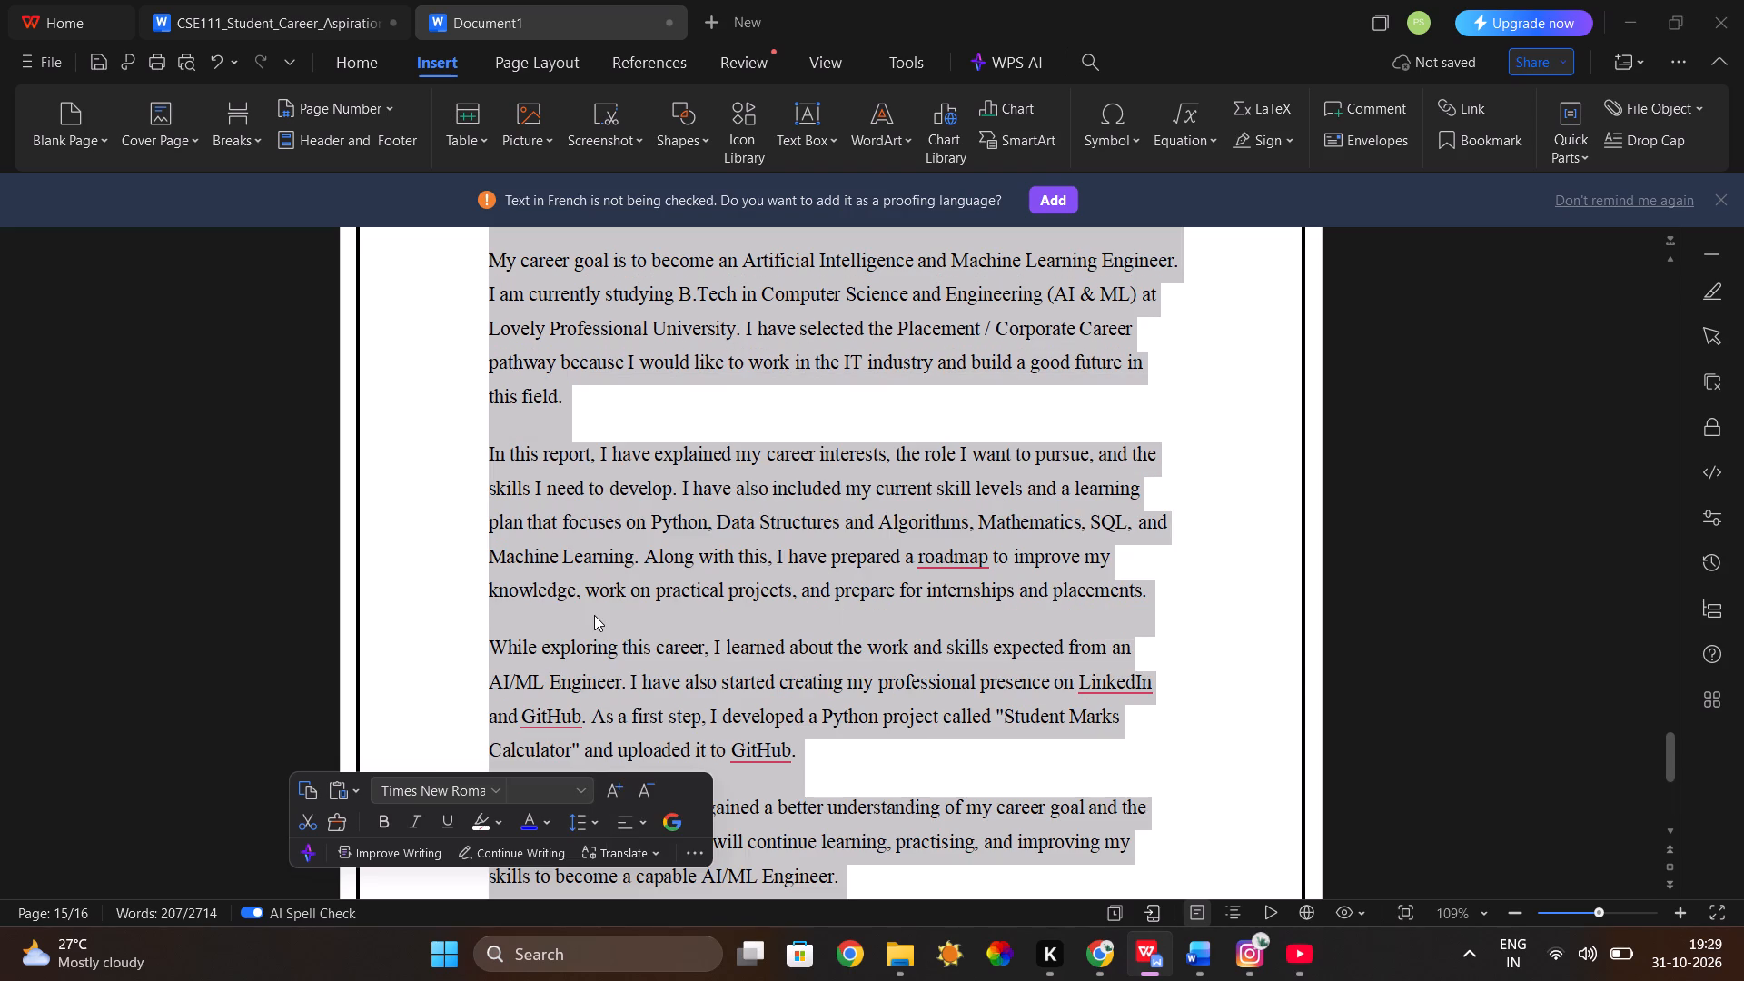
{"action": "scroll", "coordinate": [824, 646], "scroll_direction": "down", "scroll_amount": 4}
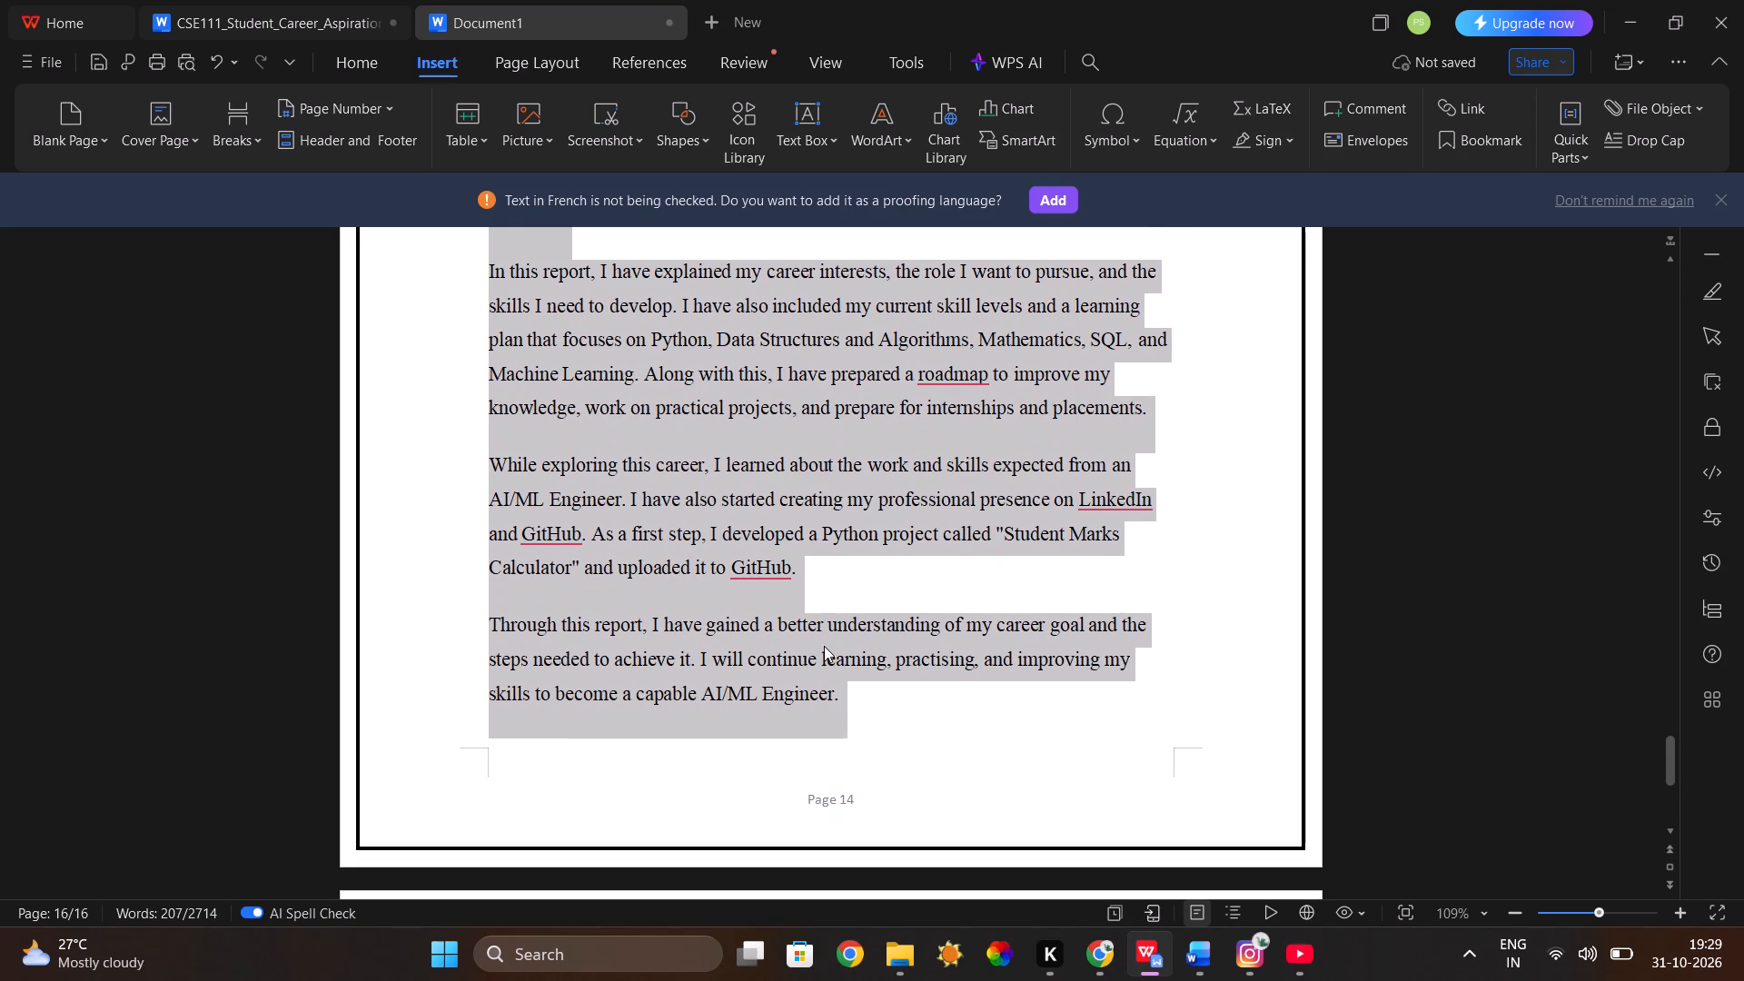
{"action": "left_click", "coordinate": [913, 718]}
Change "roadmap" to "road-map" in the second paragraph of the Executive Summary.
{"action": "scroll", "coordinate": [913, 718], "scroll_direction": "up", "scroll_amount": 4}
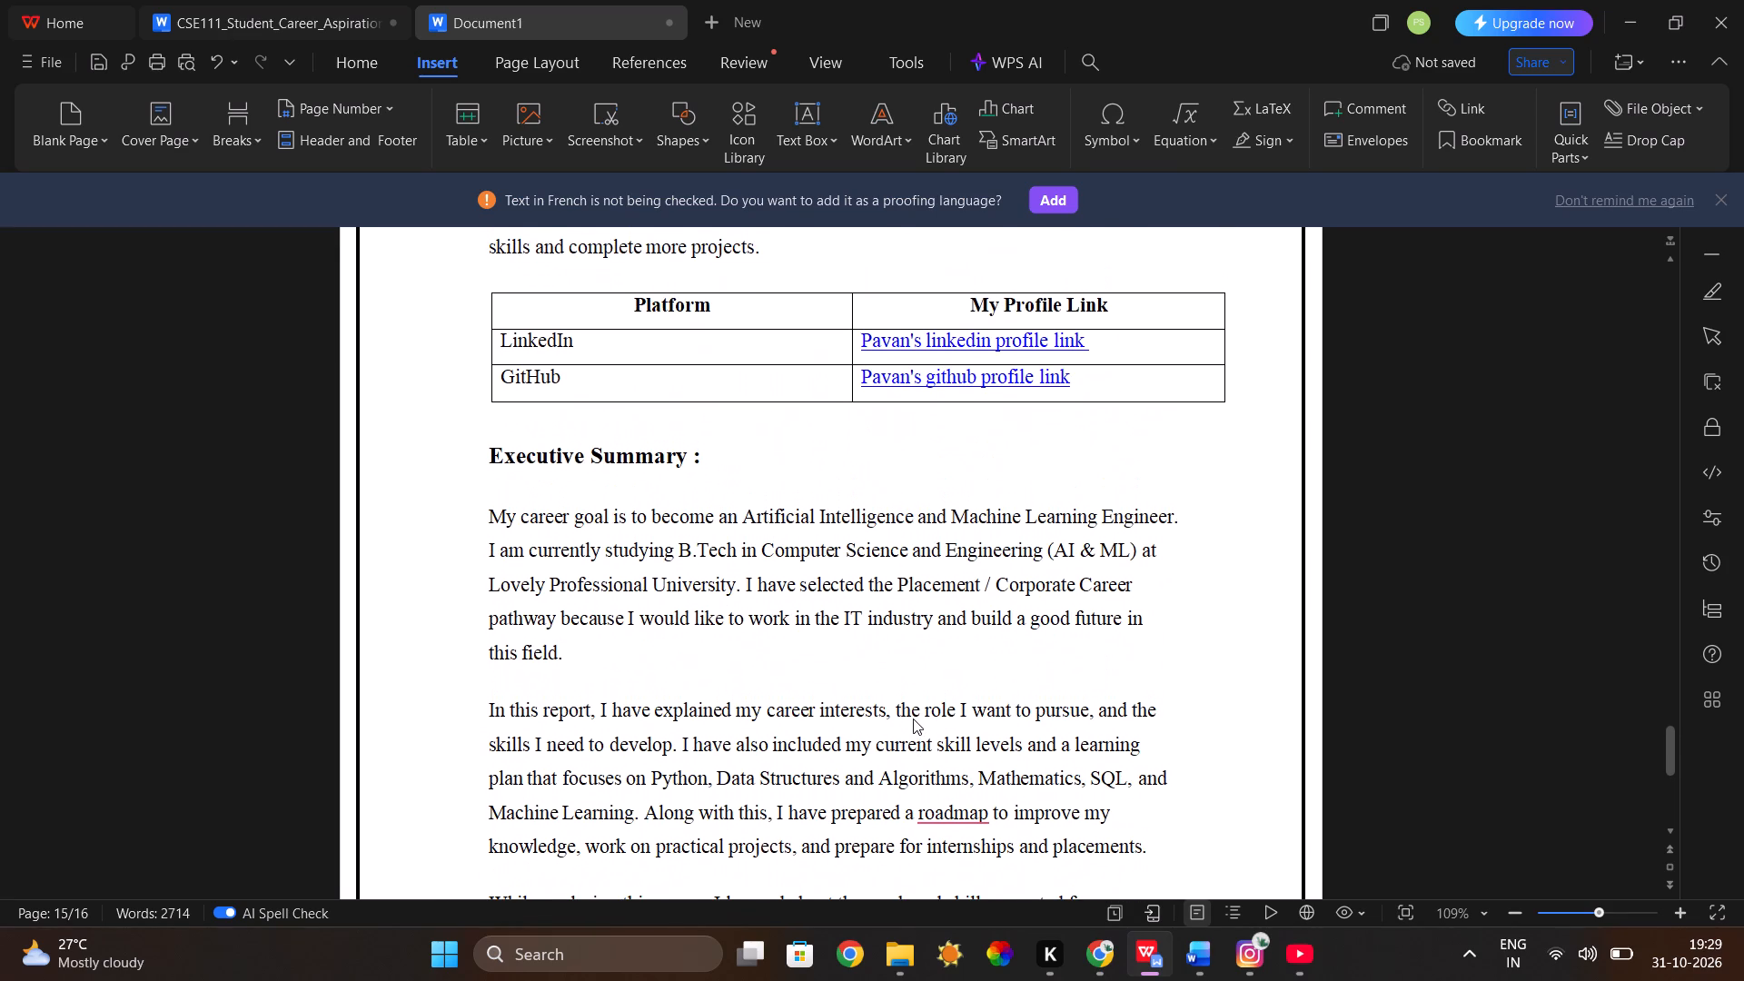
{"action": "scroll", "coordinate": [1024, 668], "scroll_direction": "down", "scroll_amount": 3}
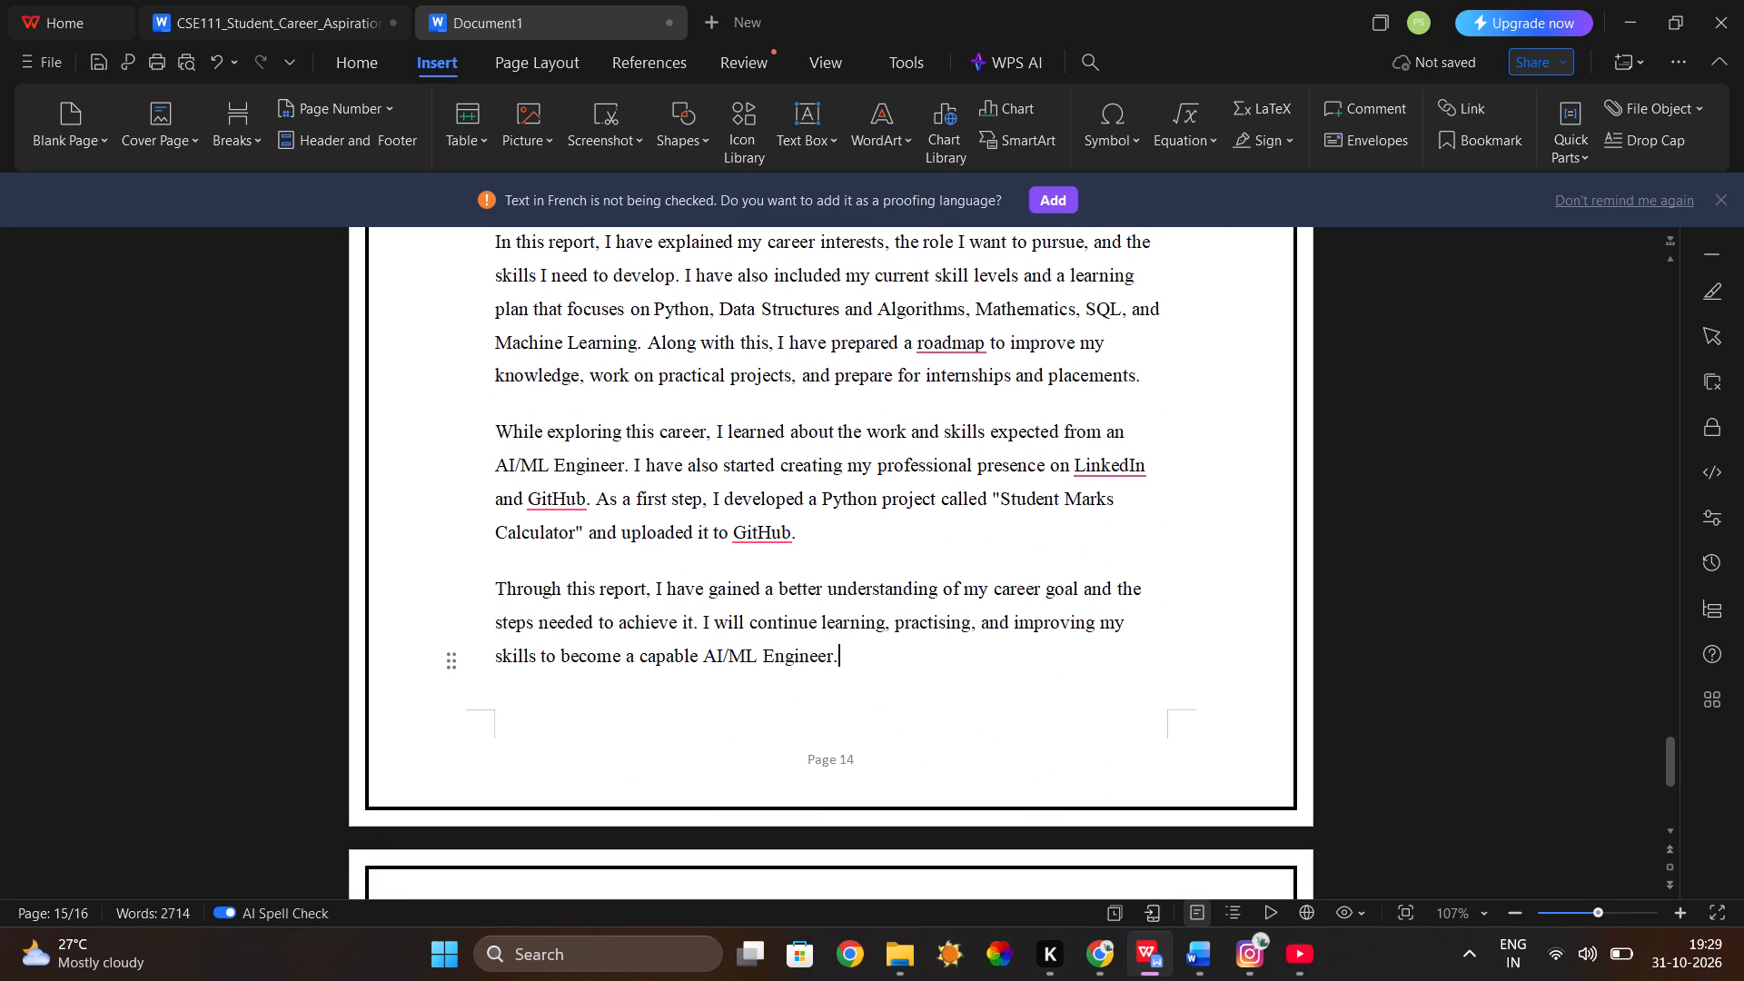
{"action": "scroll", "coordinate": [924, 519], "scroll_direction": "up", "scroll_amount": 2}
{"action": "left_click", "coordinate": [952, 462]}
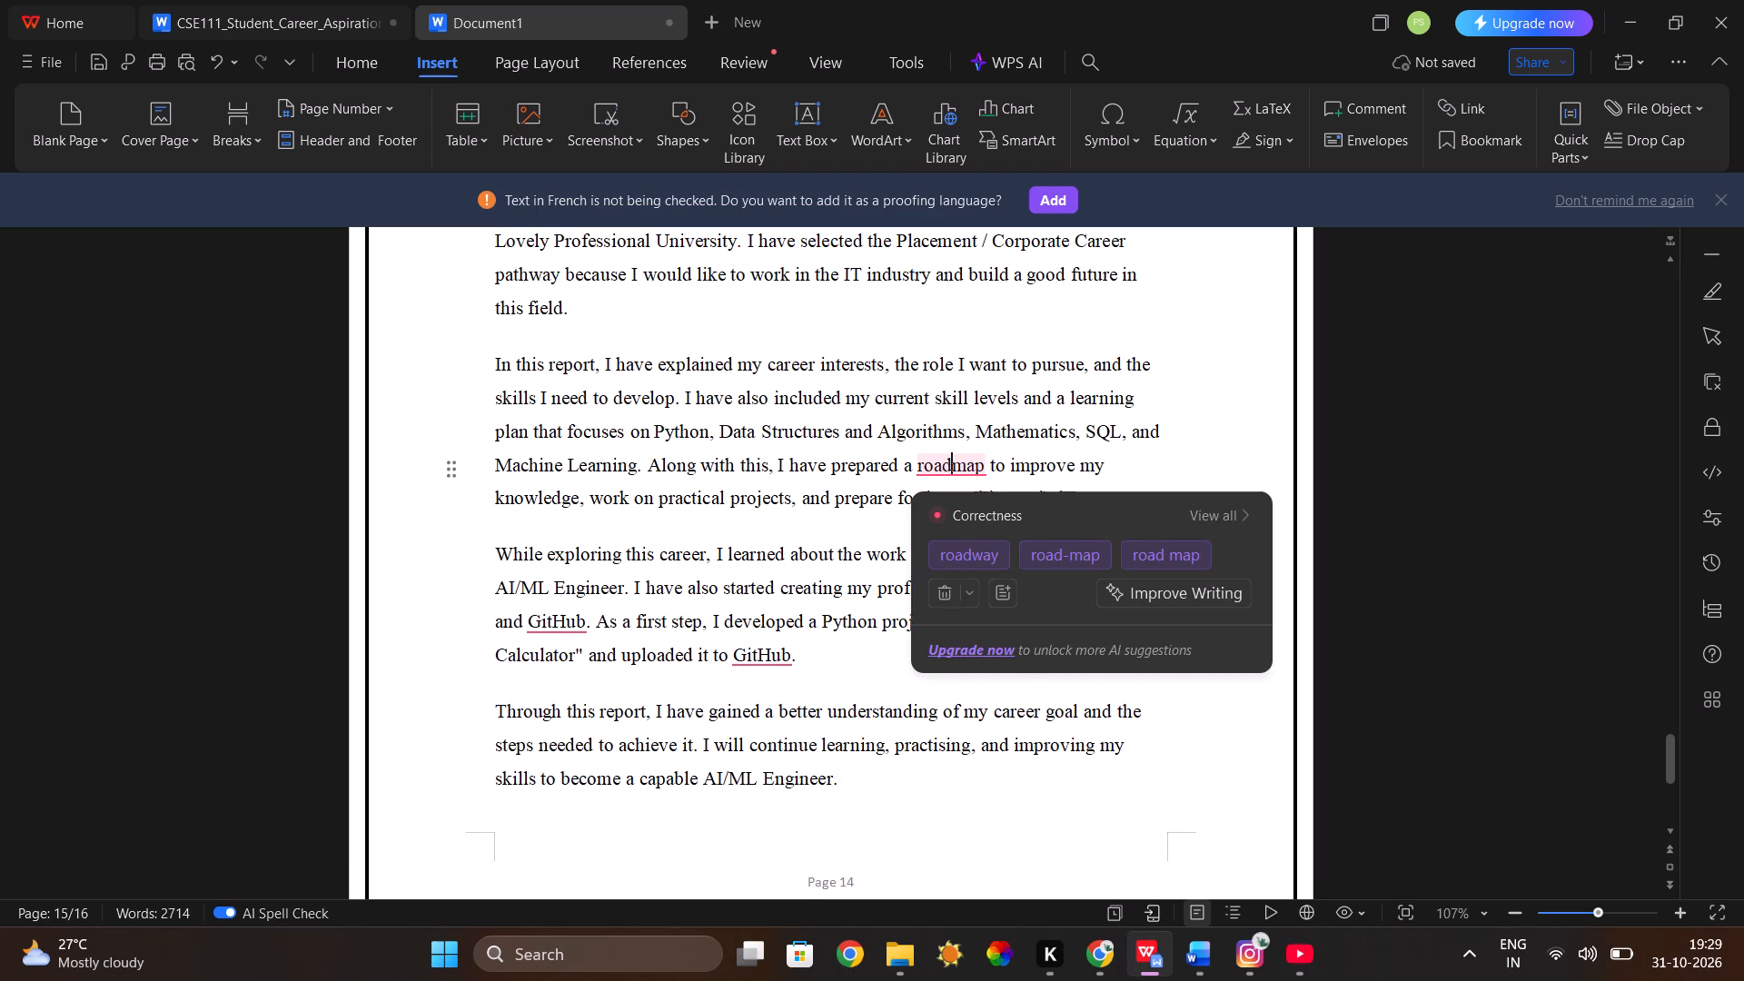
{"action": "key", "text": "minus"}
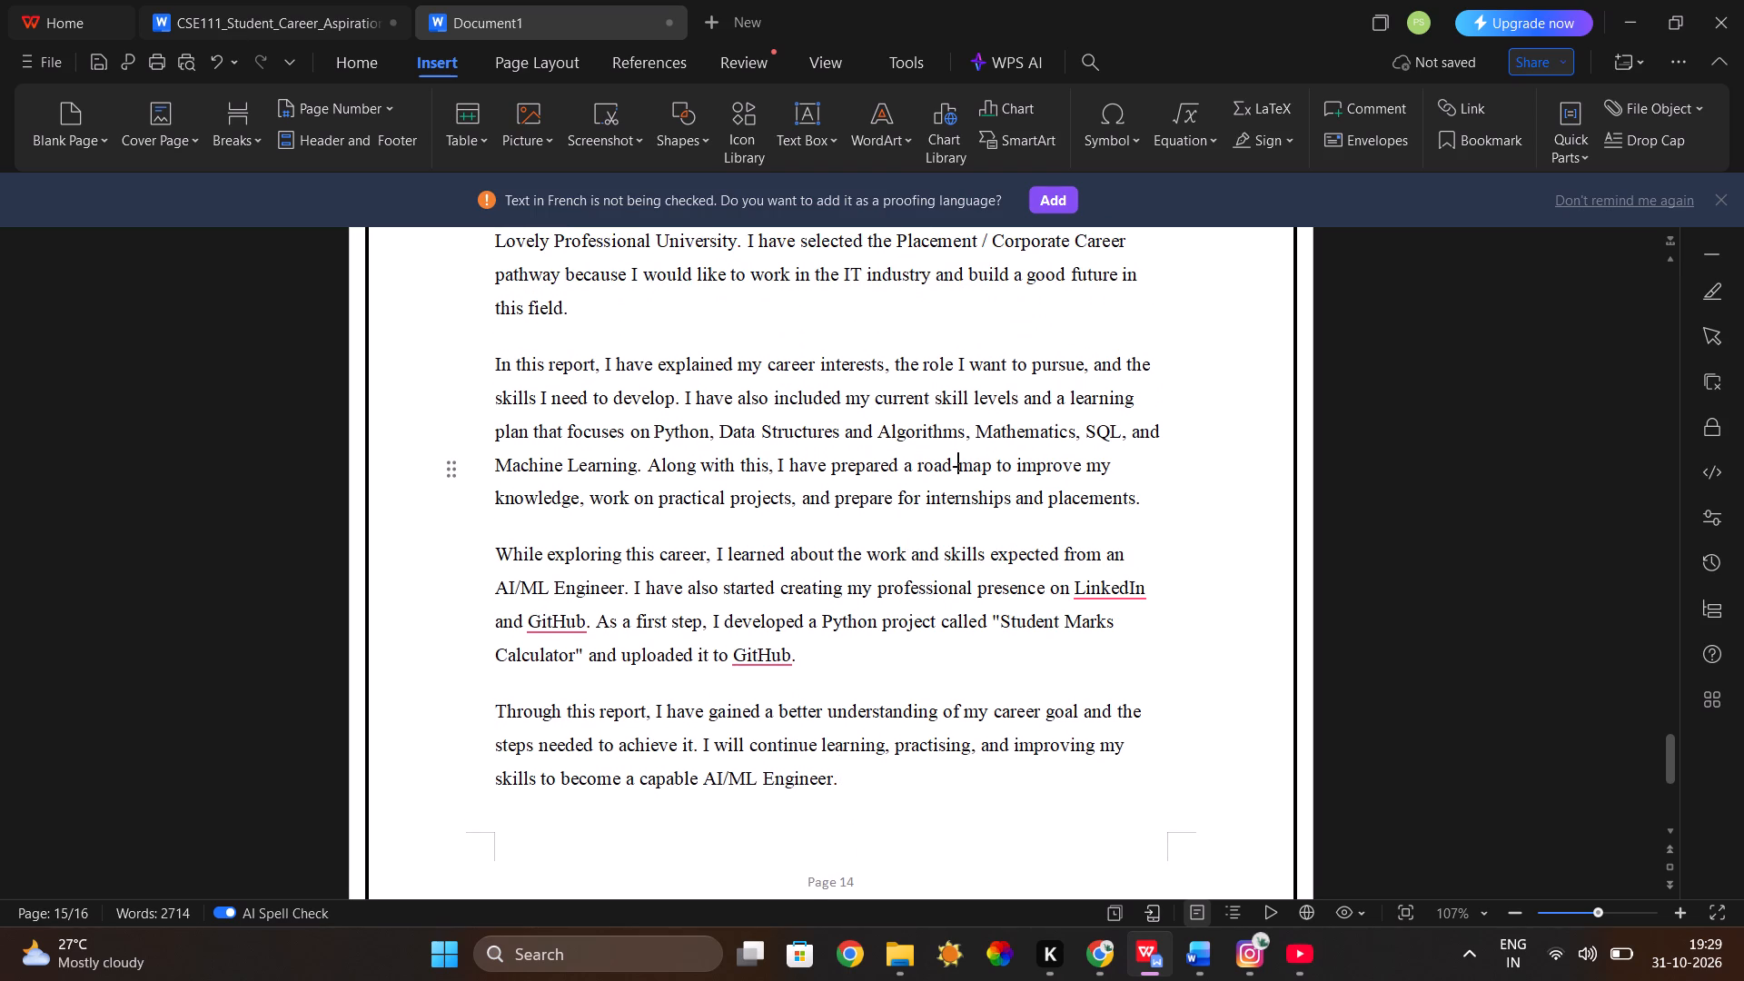
Delete the blank last page that follows the Executive Summary page.
{"action": "scroll", "coordinate": [1041, 619], "scroll_direction": "up", "scroll_amount": 1}
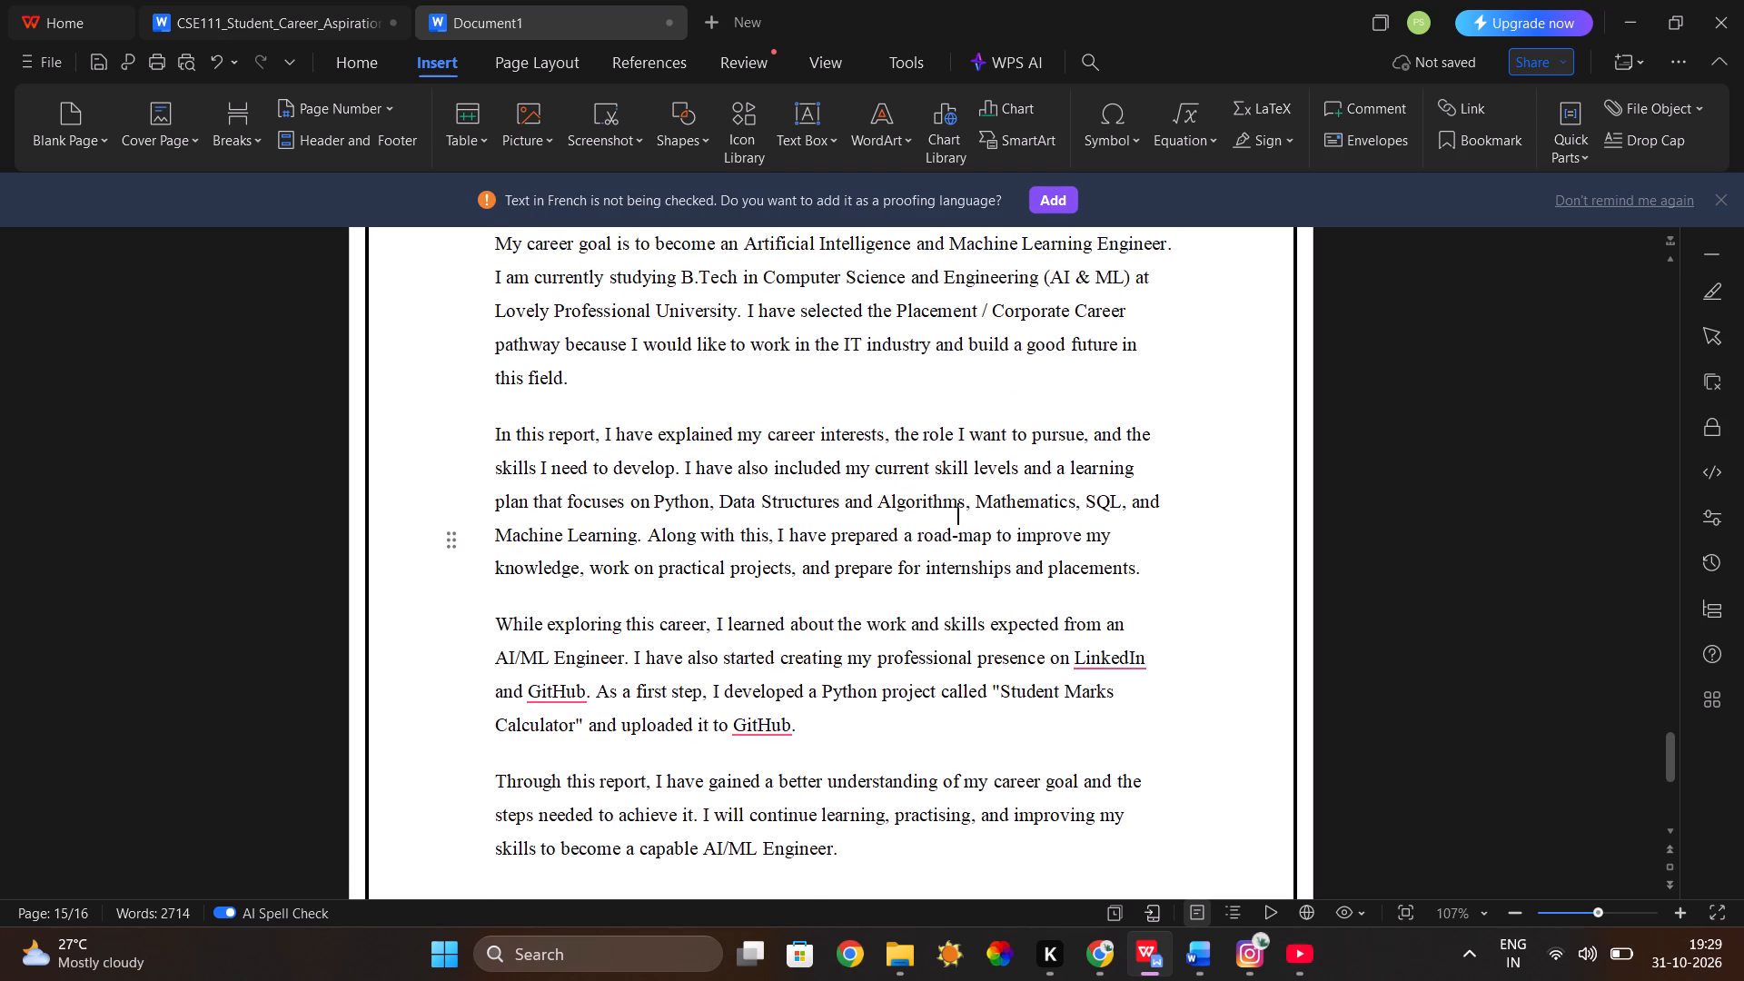
{"action": "scroll", "coordinate": [1041, 619], "scroll_direction": "up", "scroll_amount": 5}
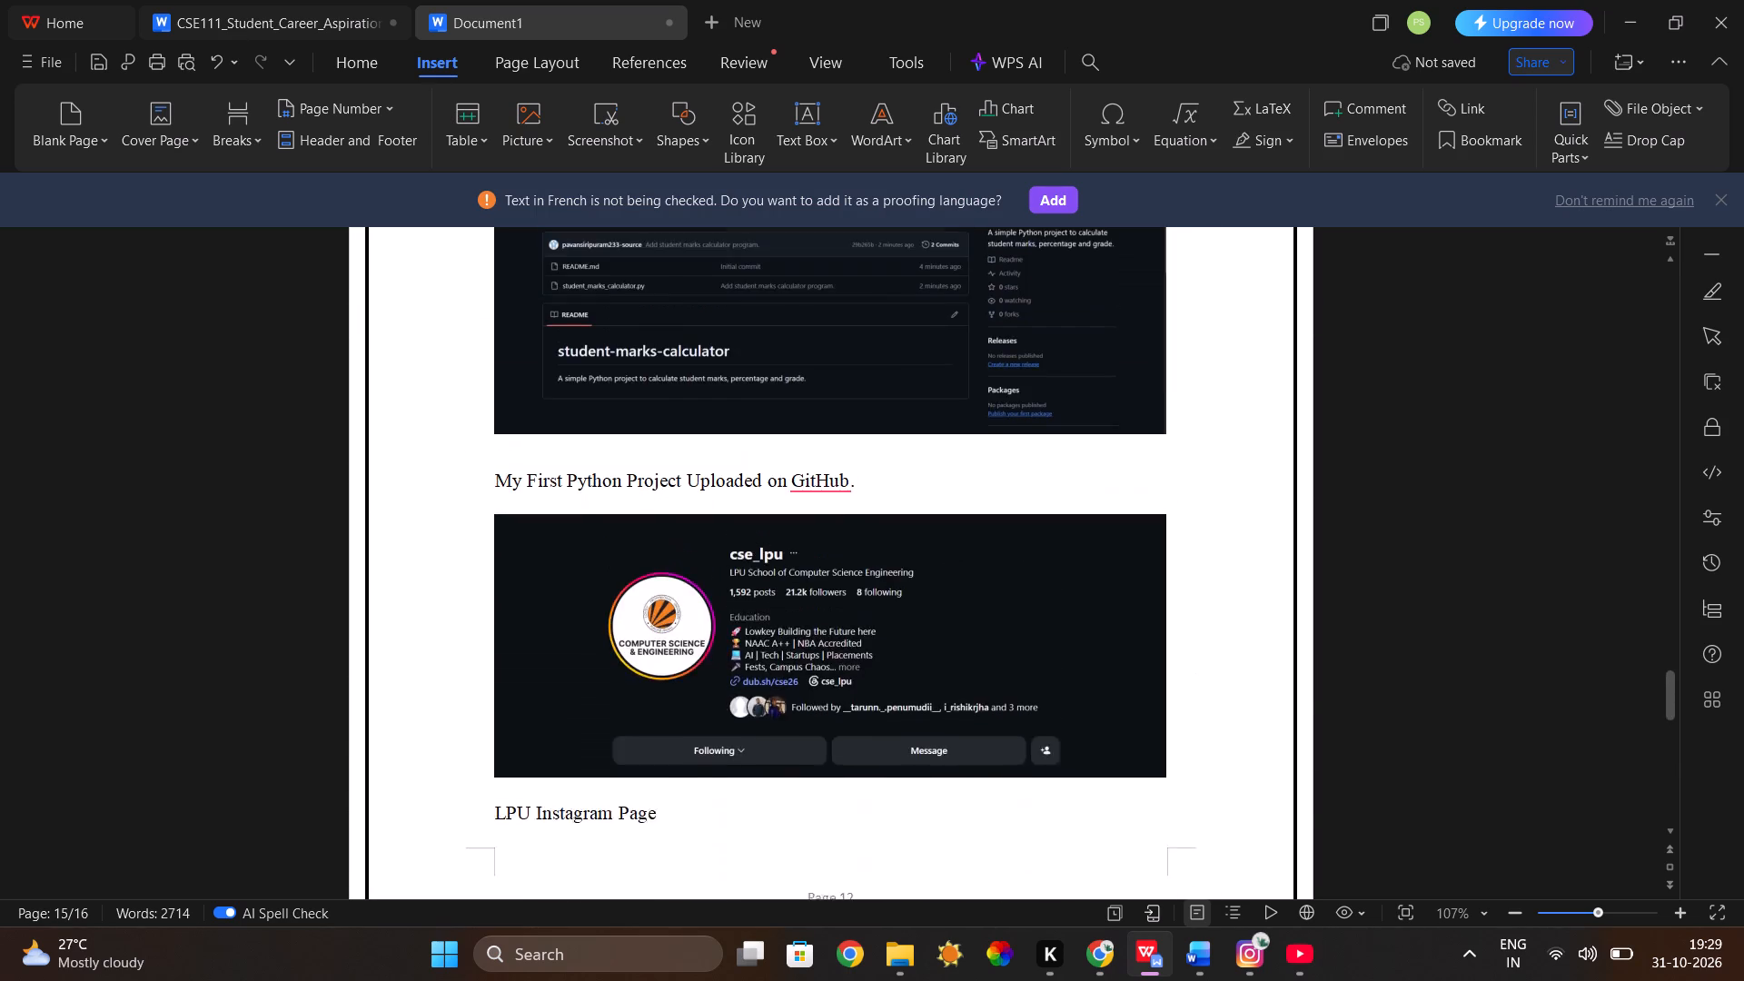
{"action": "scroll", "coordinate": [1041, 619], "scroll_direction": "up", "scroll_amount": 4}
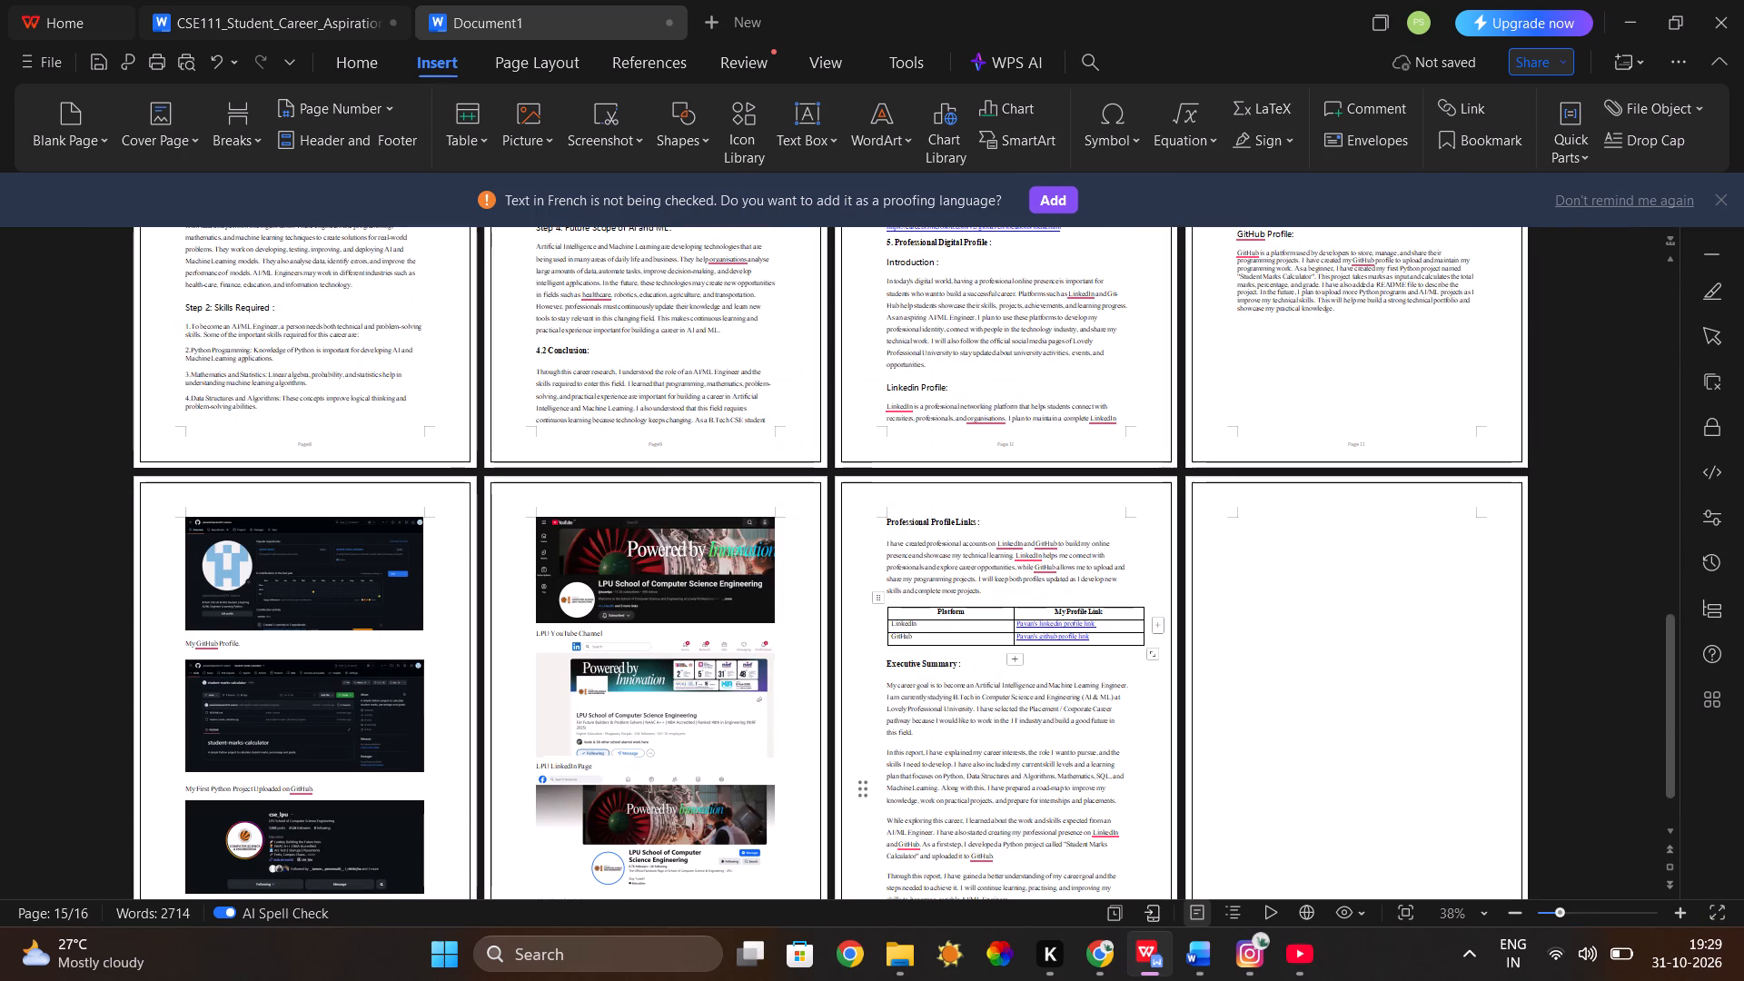
{"action": "left_click", "coordinate": [1360, 610]}
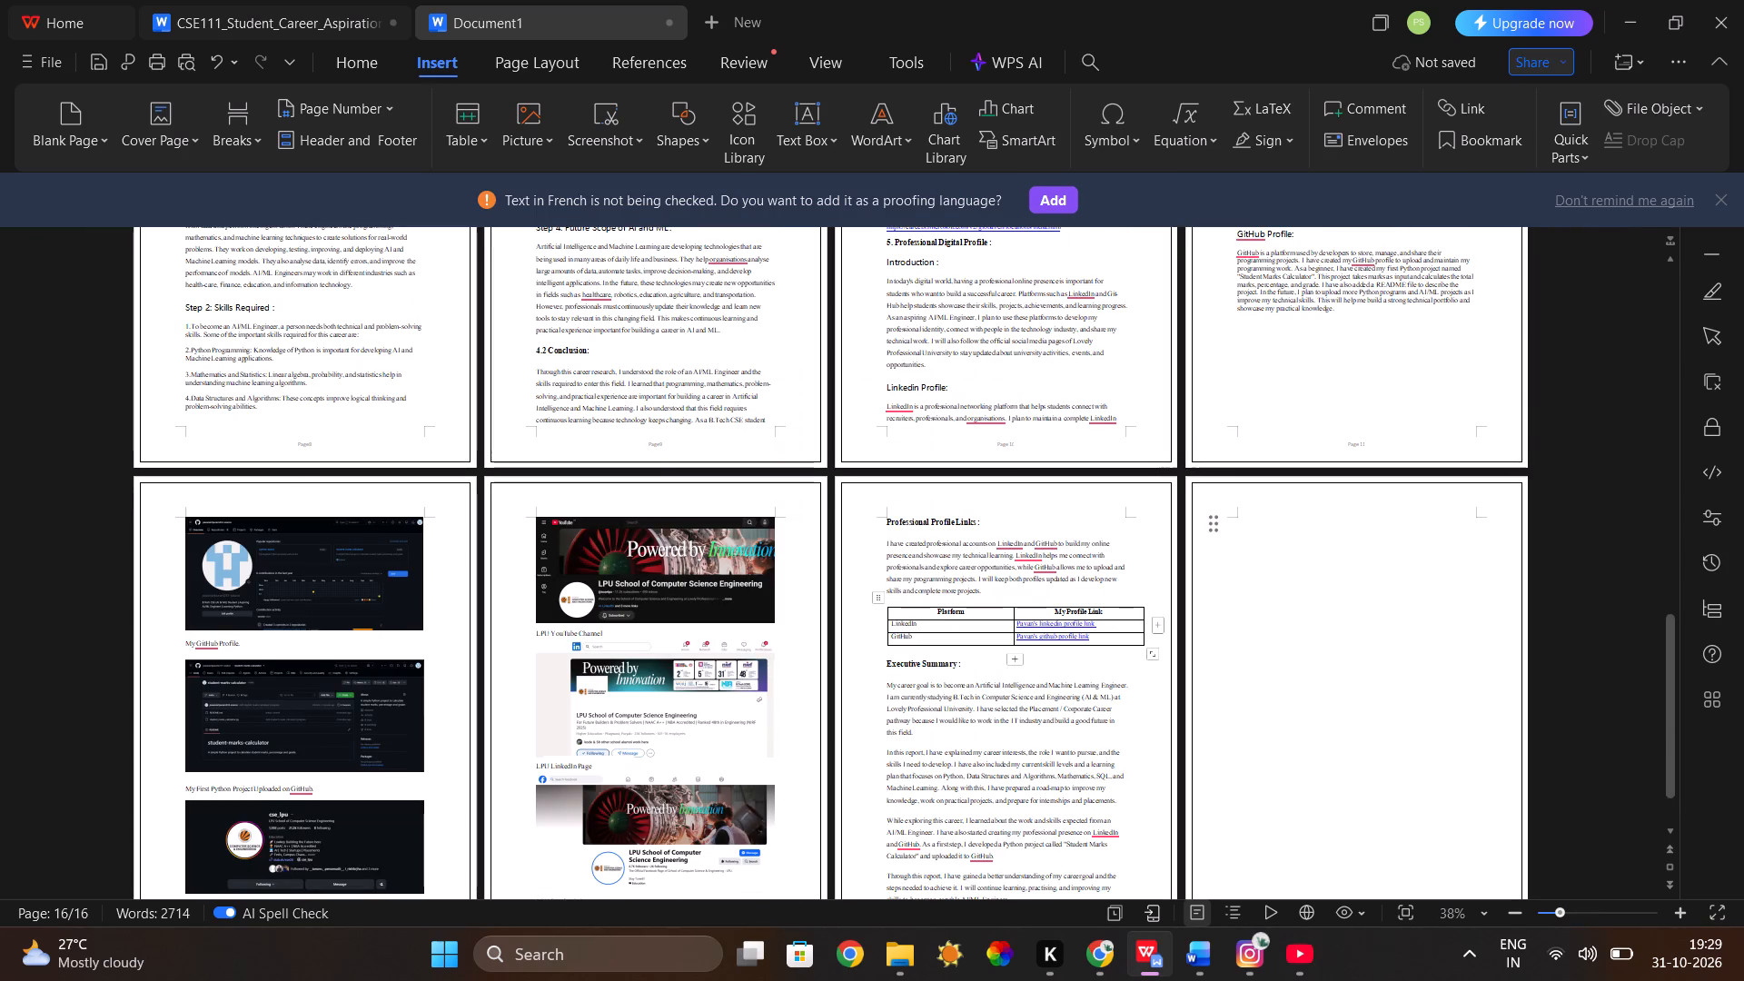
{"action": "key", "text": "ctrl+BackSpace"}
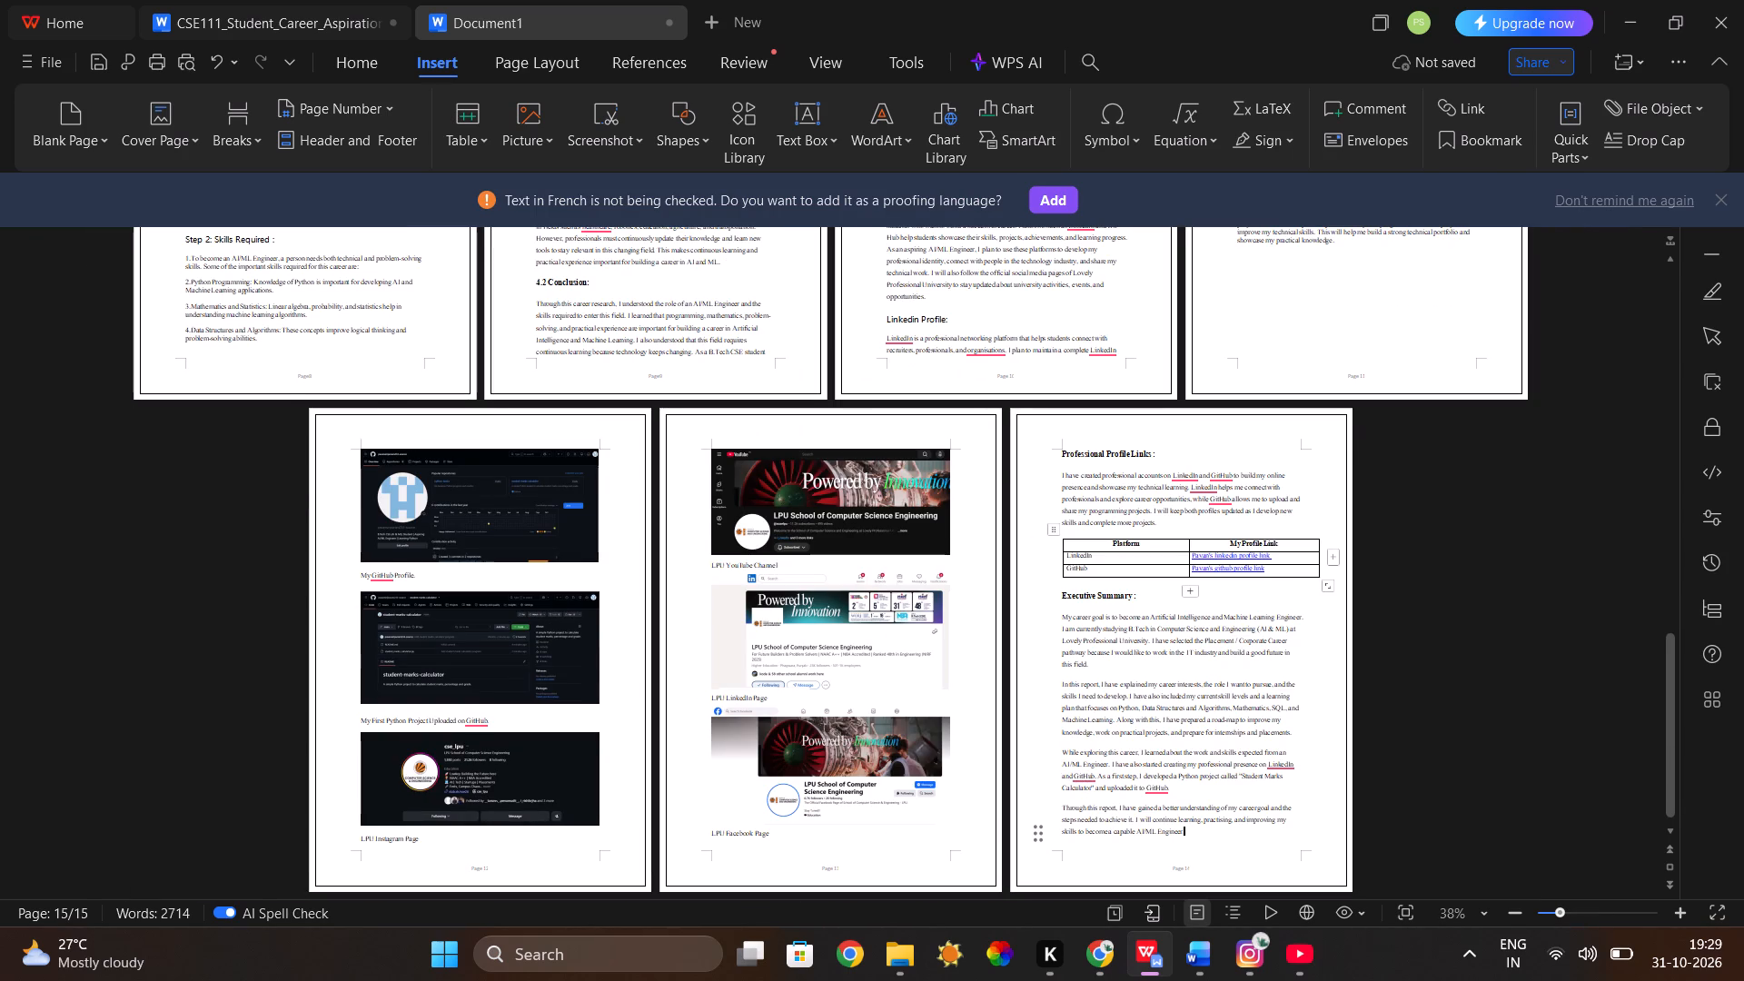
Review the layout of the whole report in the multi-page view, from the cover page to the Executive Summary on the last page.
{"action": "scroll", "coordinate": [1150, 652], "scroll_direction": "up", "scroll_amount": 3}
{"action": "scroll", "coordinate": [1150, 652], "scroll_direction": "down", "scroll_amount": 2}
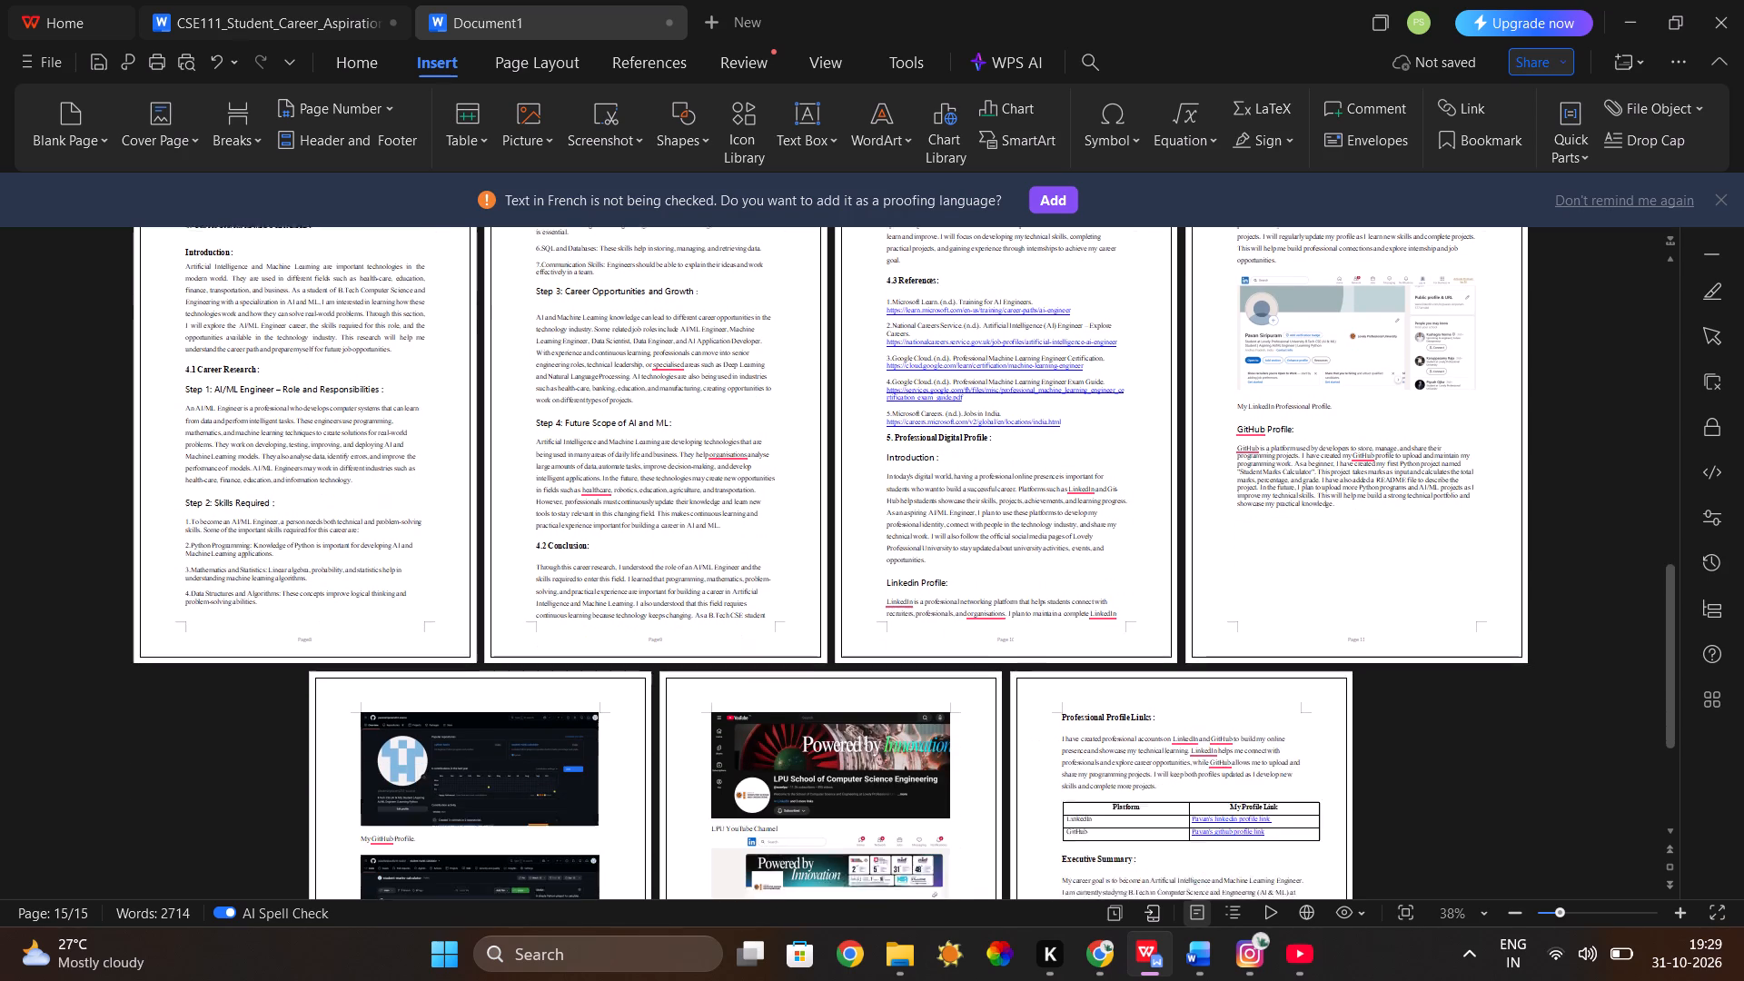
{"action": "scroll", "coordinate": [1150, 652], "scroll_direction": "up", "scroll_amount": 1}
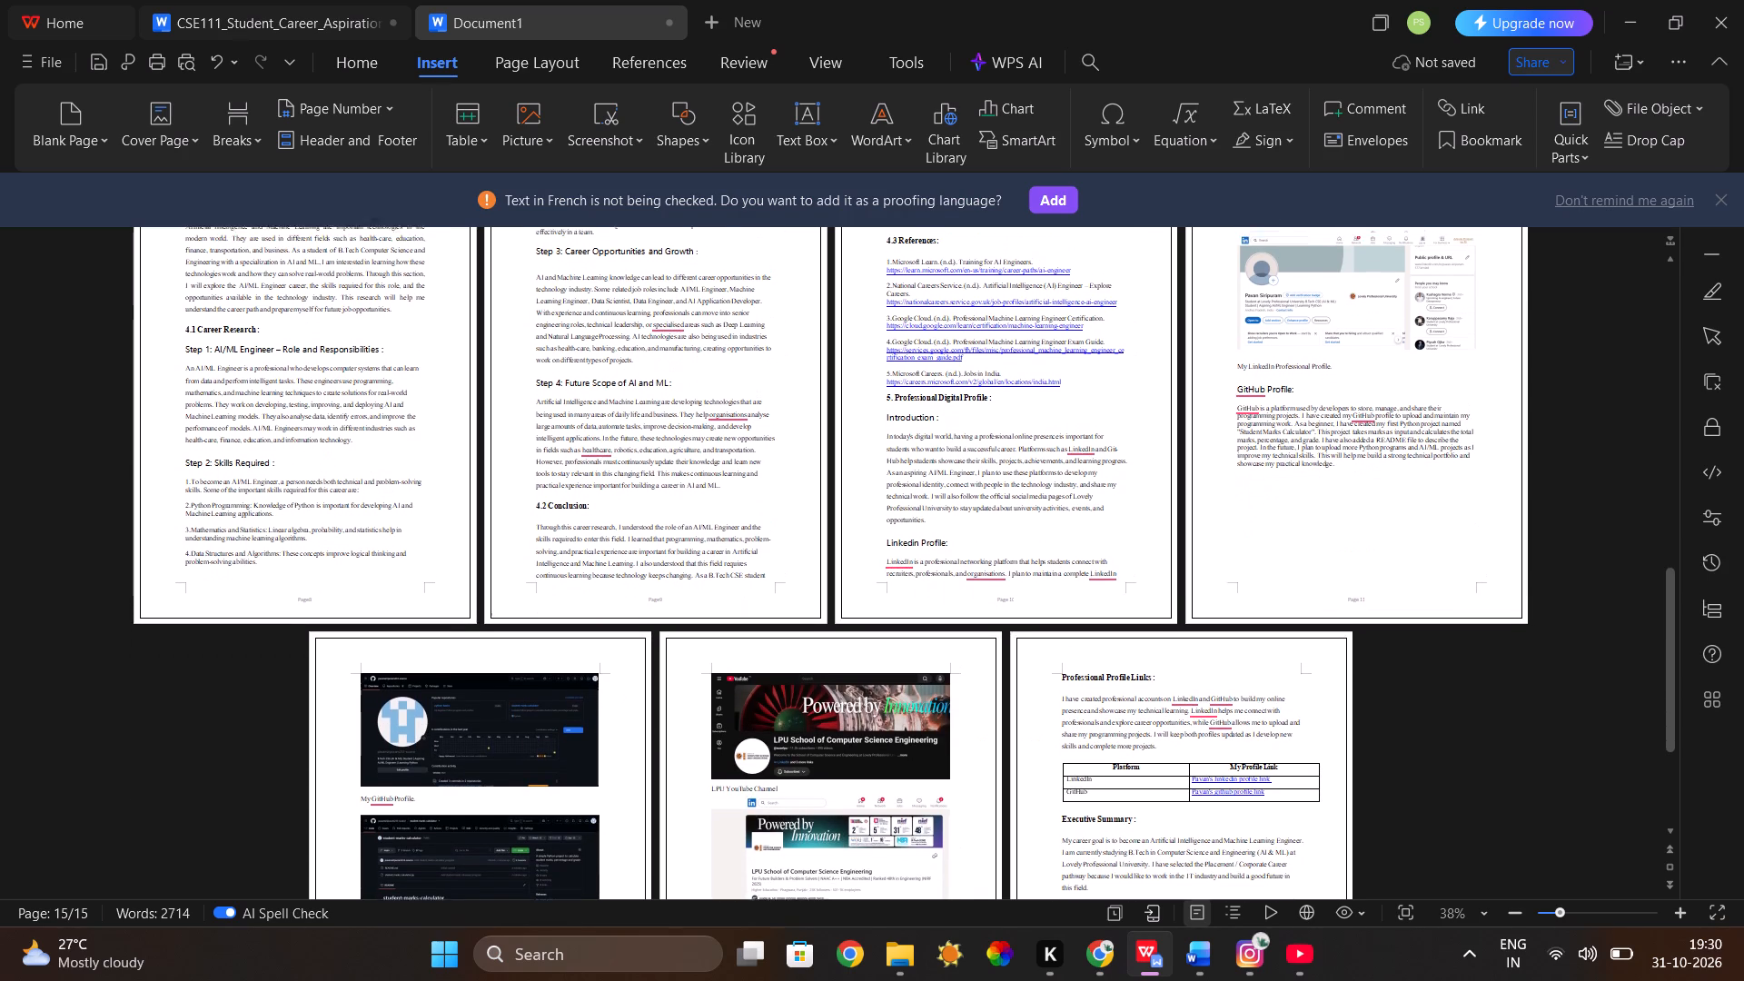
{"action": "scroll", "coordinate": [1150, 652], "scroll_direction": "up", "scroll_amount": 1}
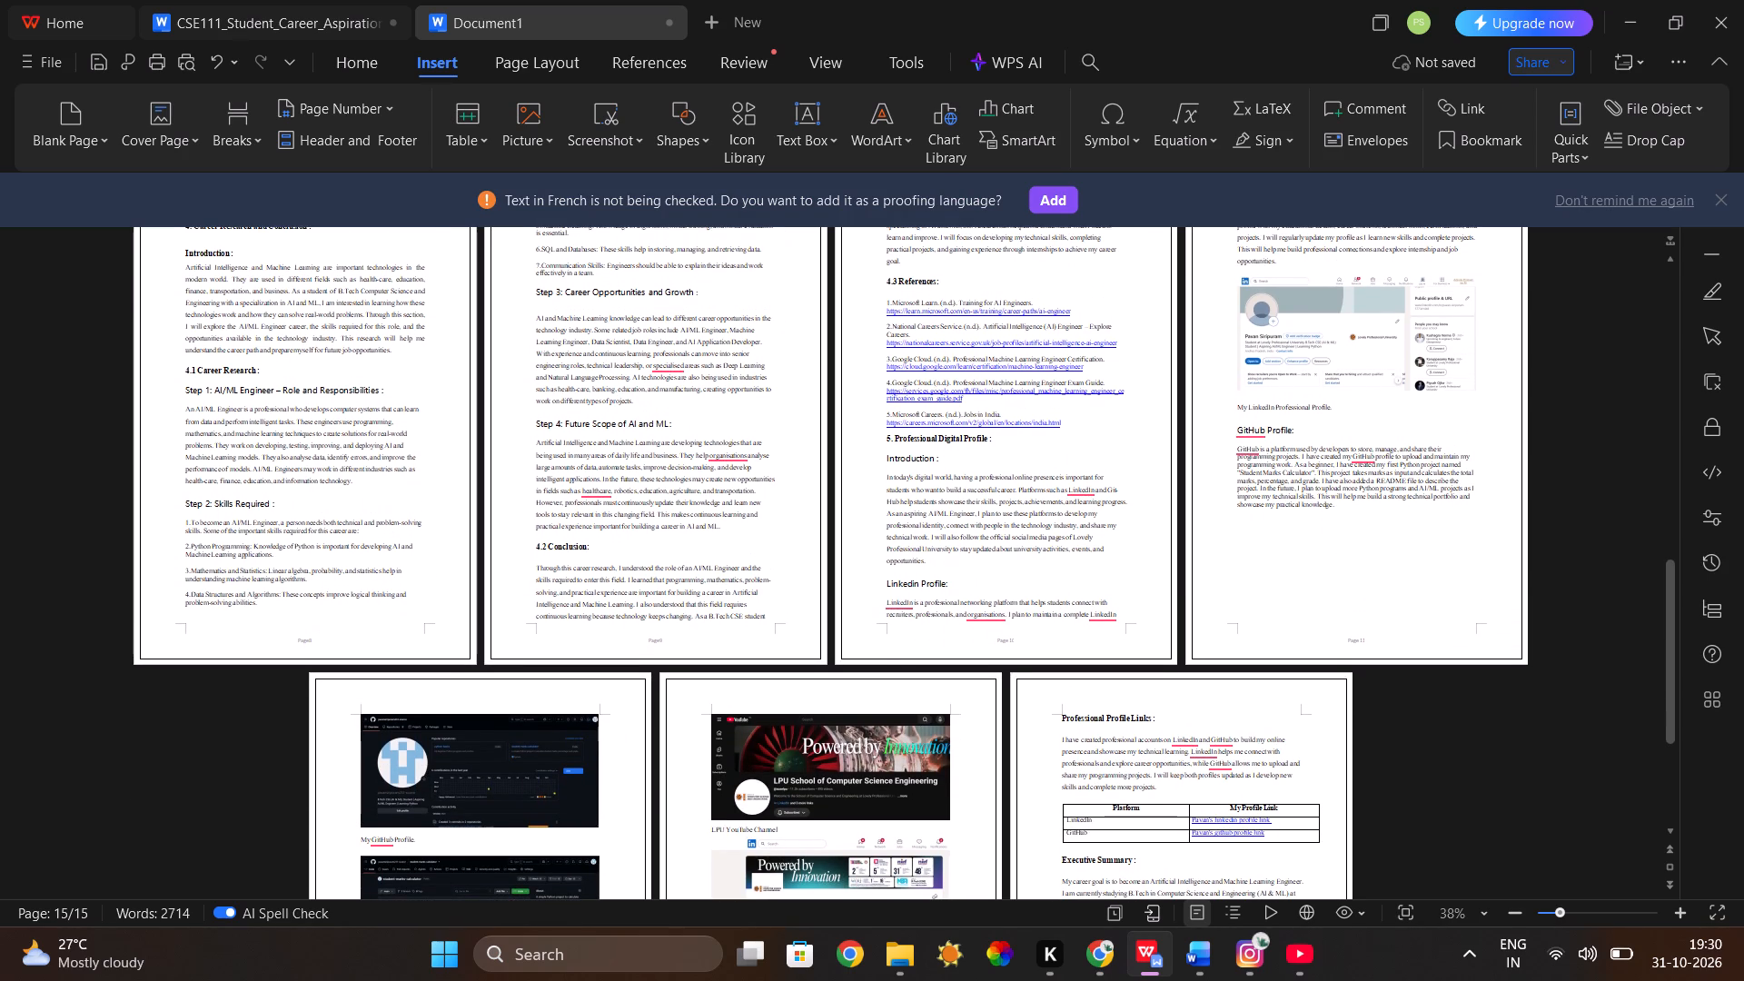
{"action": "scroll", "coordinate": [1164, 599], "scroll_direction": "up", "scroll_amount": 5}
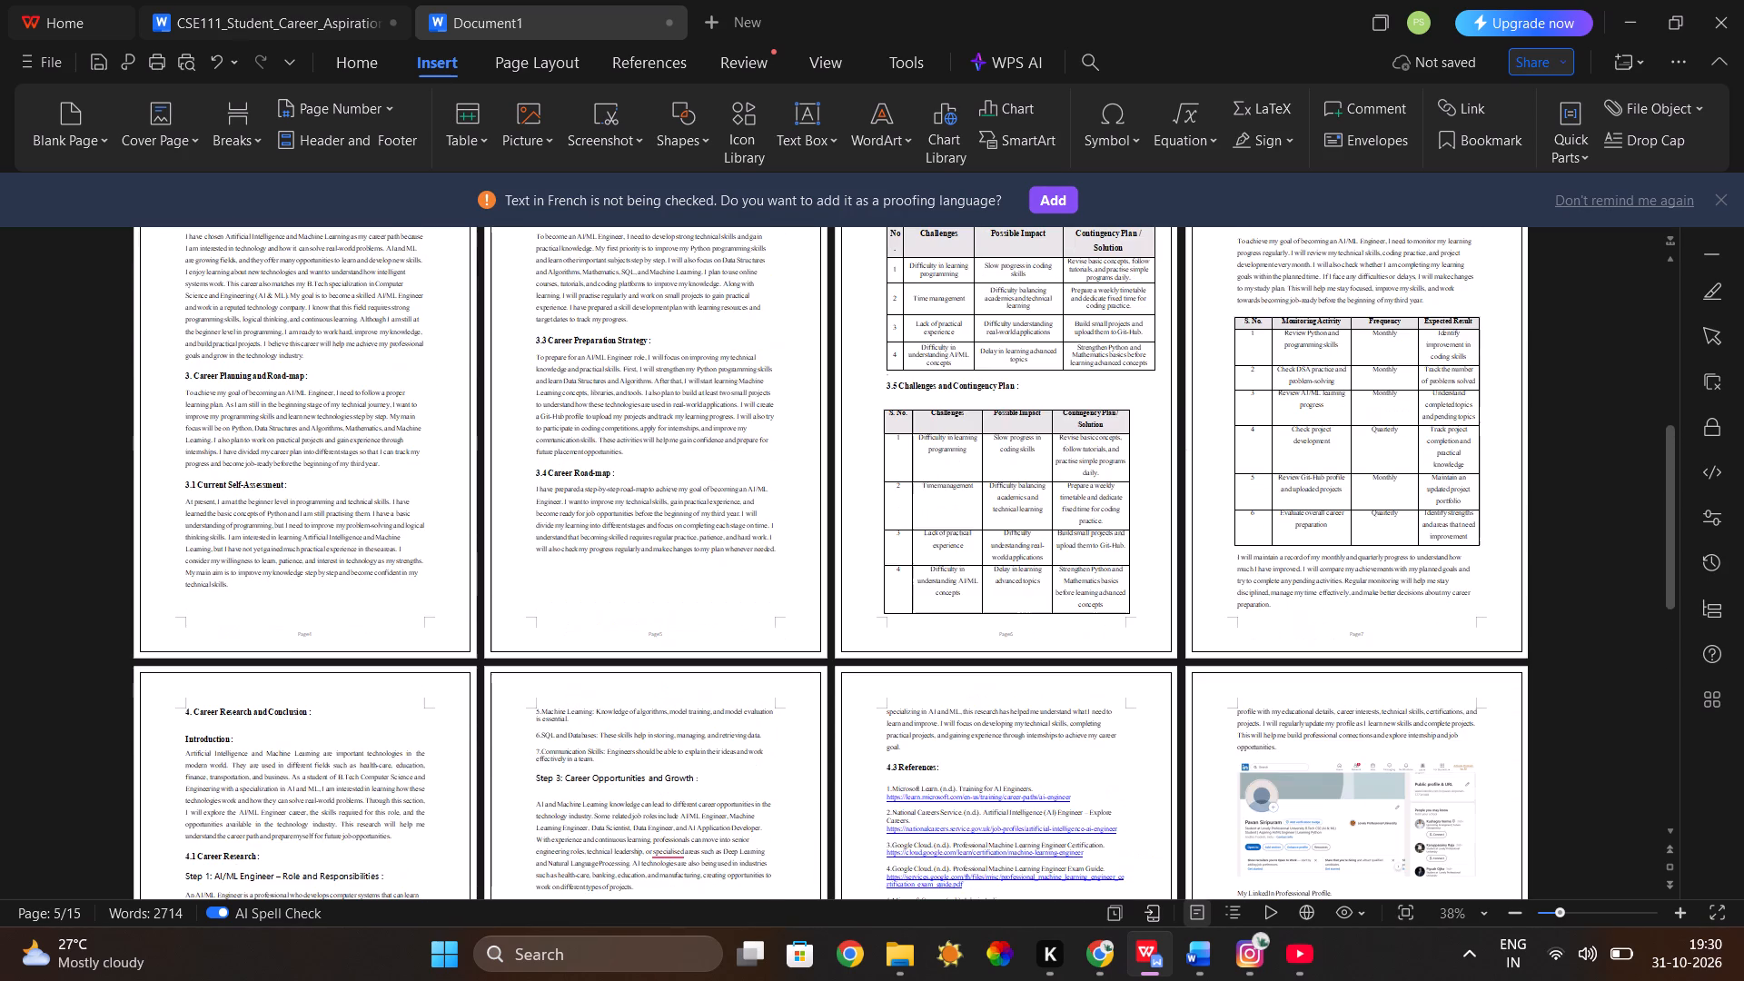
{"action": "scroll", "coordinate": [1164, 599], "scroll_direction": "up", "scroll_amount": 2}
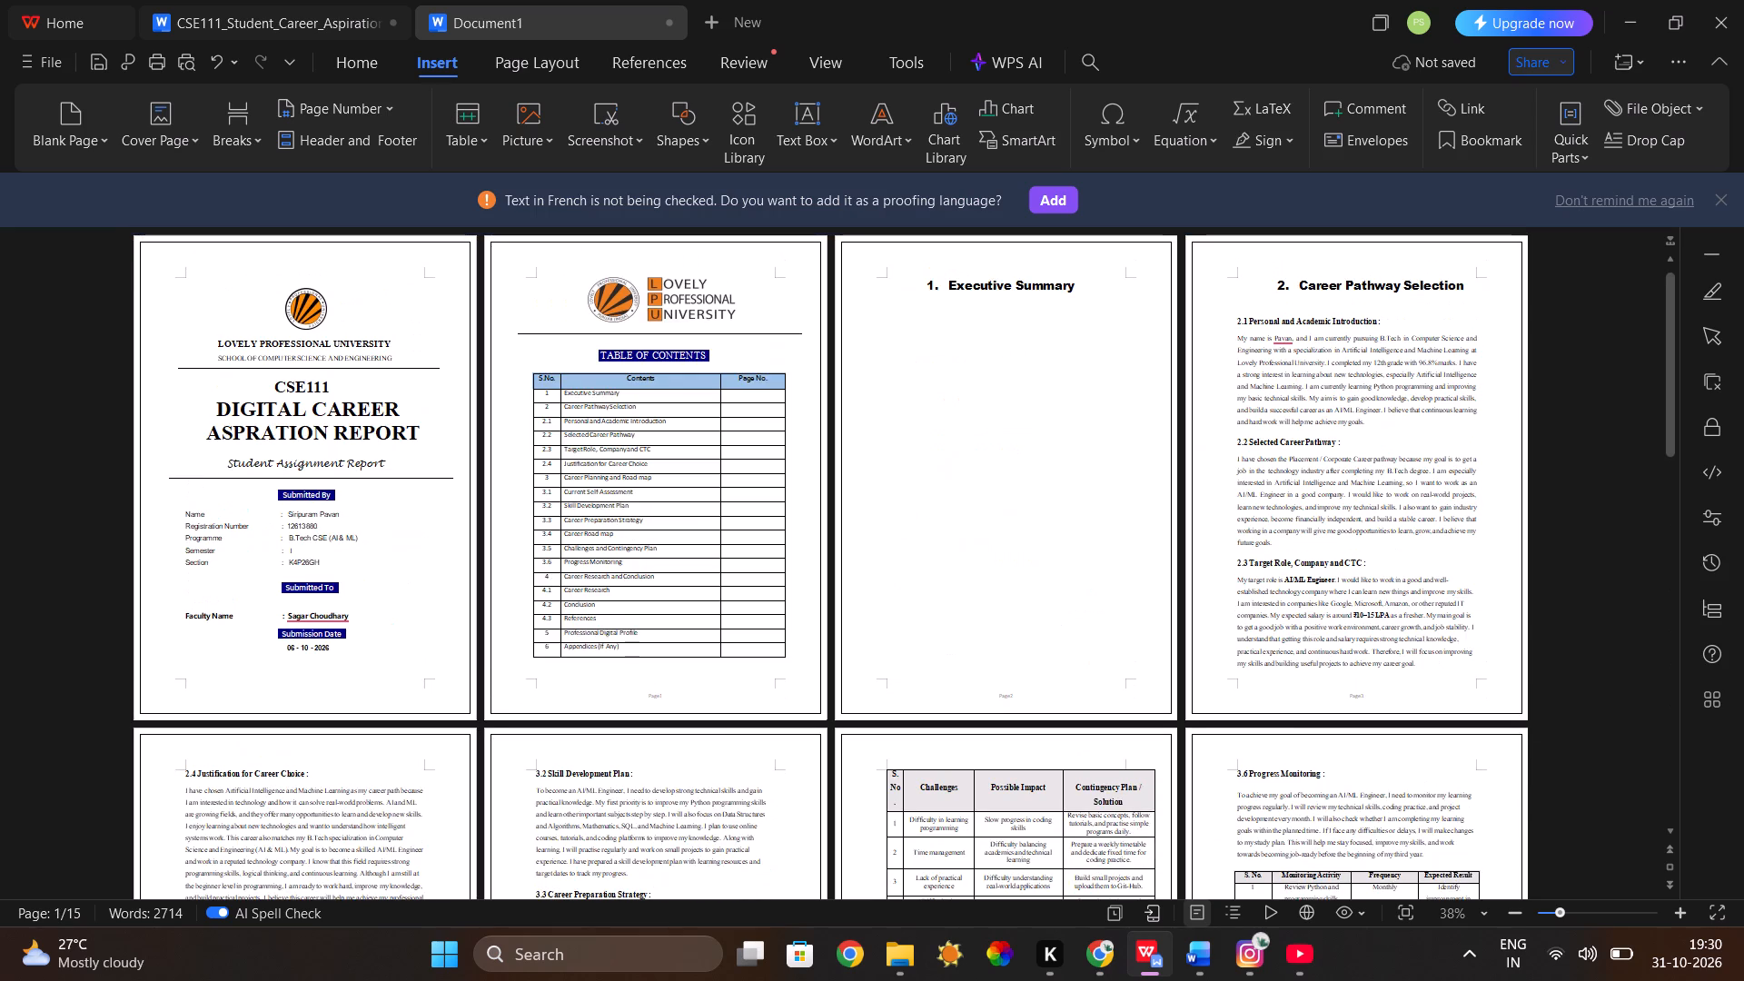
{"action": "scroll", "coordinate": [1164, 599], "scroll_direction": "down", "scroll_amount": 7}
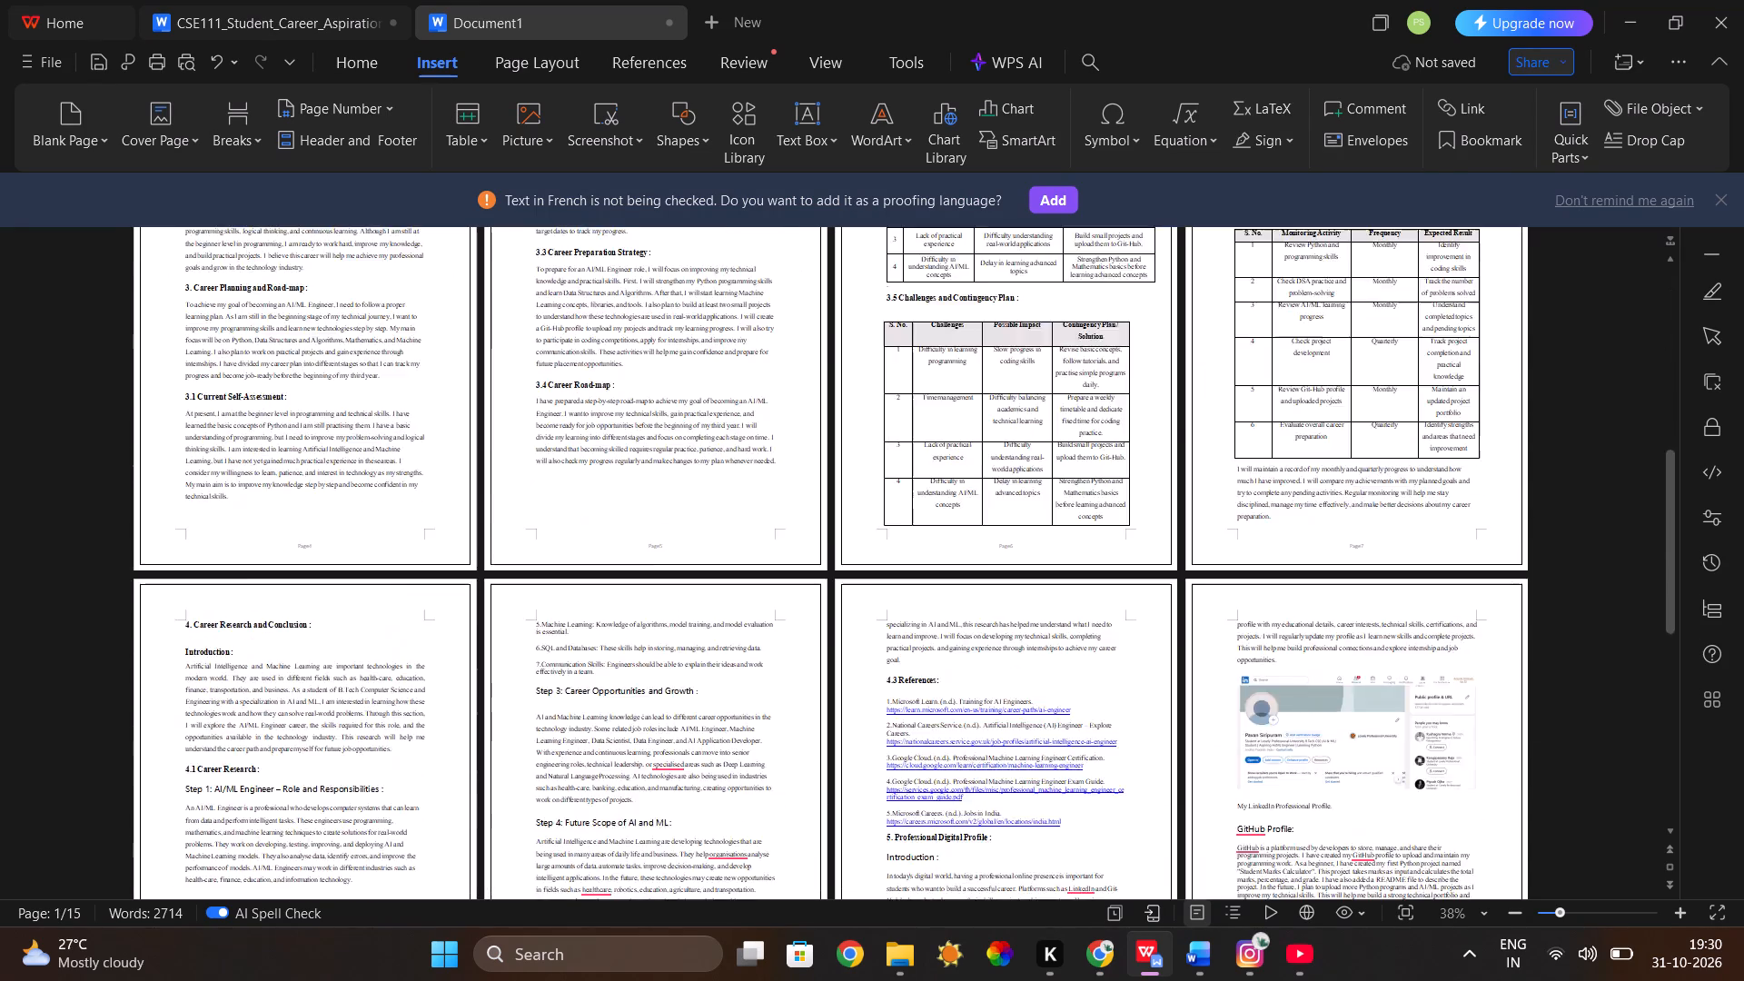
{"action": "scroll", "coordinate": [1164, 599], "scroll_direction": "down", "scroll_amount": 4}
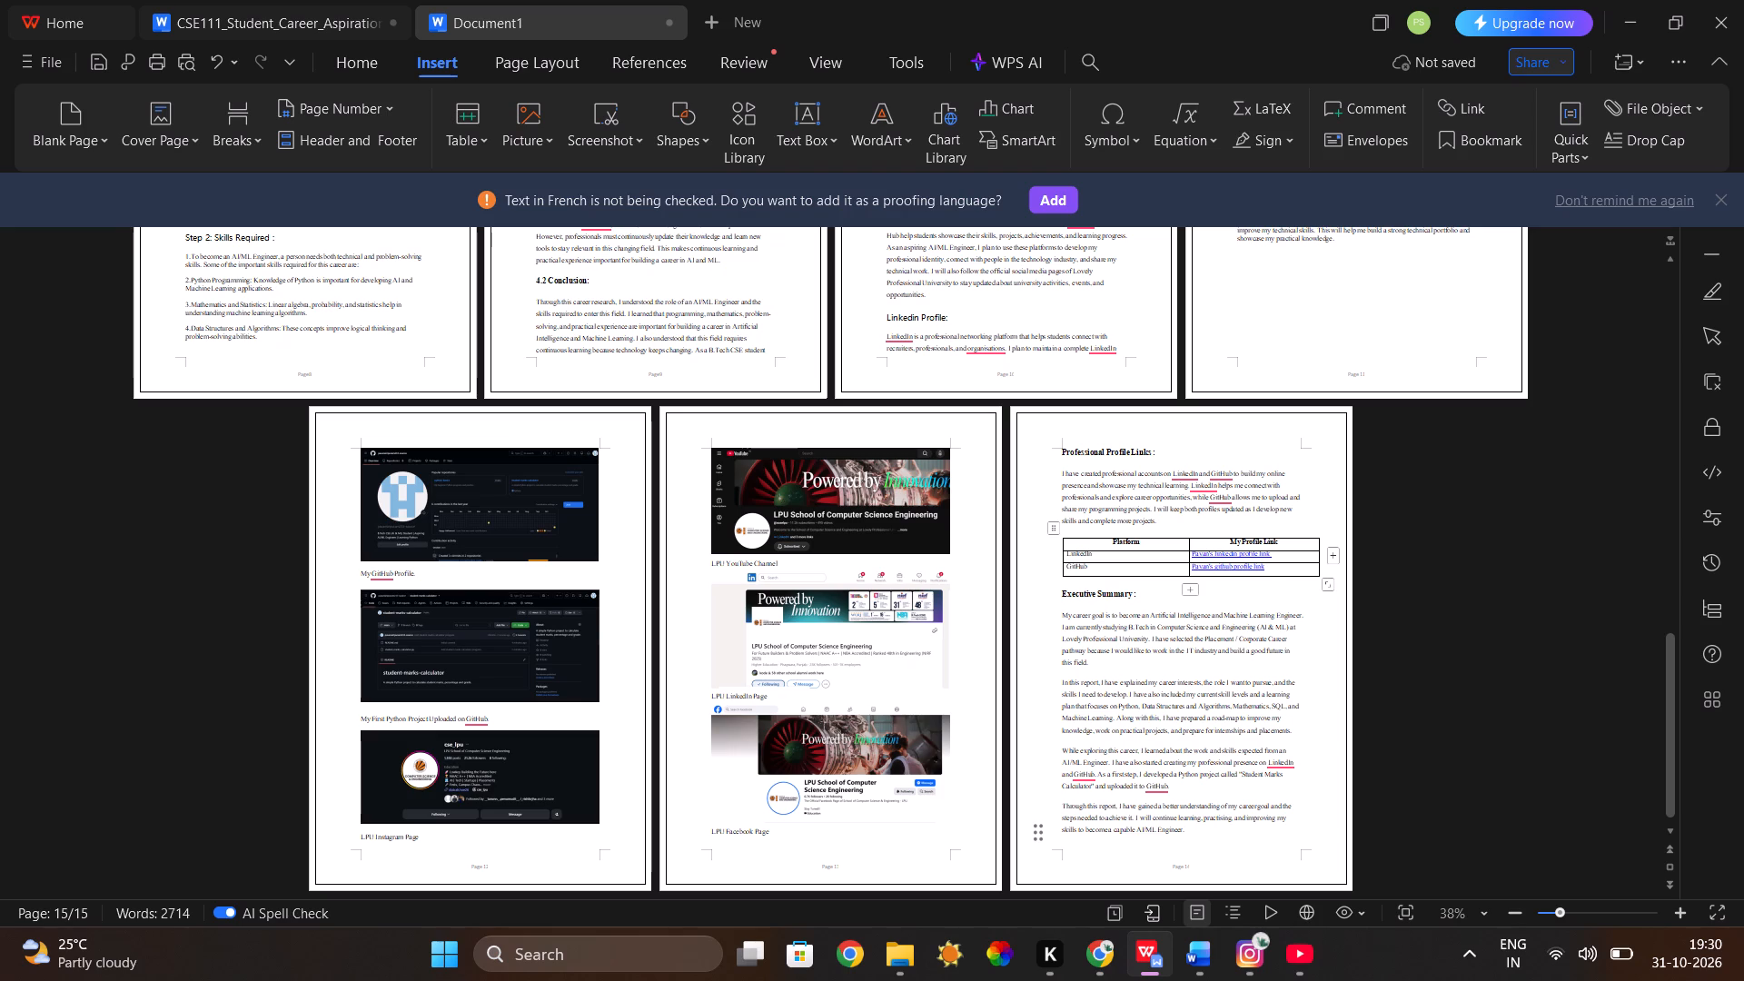
Copy the Executive Summary heading and paragraphs from the last page and paste them below the "1. Executive Summary" heading on page 3.
{"action": "left_click_drag", "start_coordinate": [1060, 590], "coordinate": [1249, 815]}
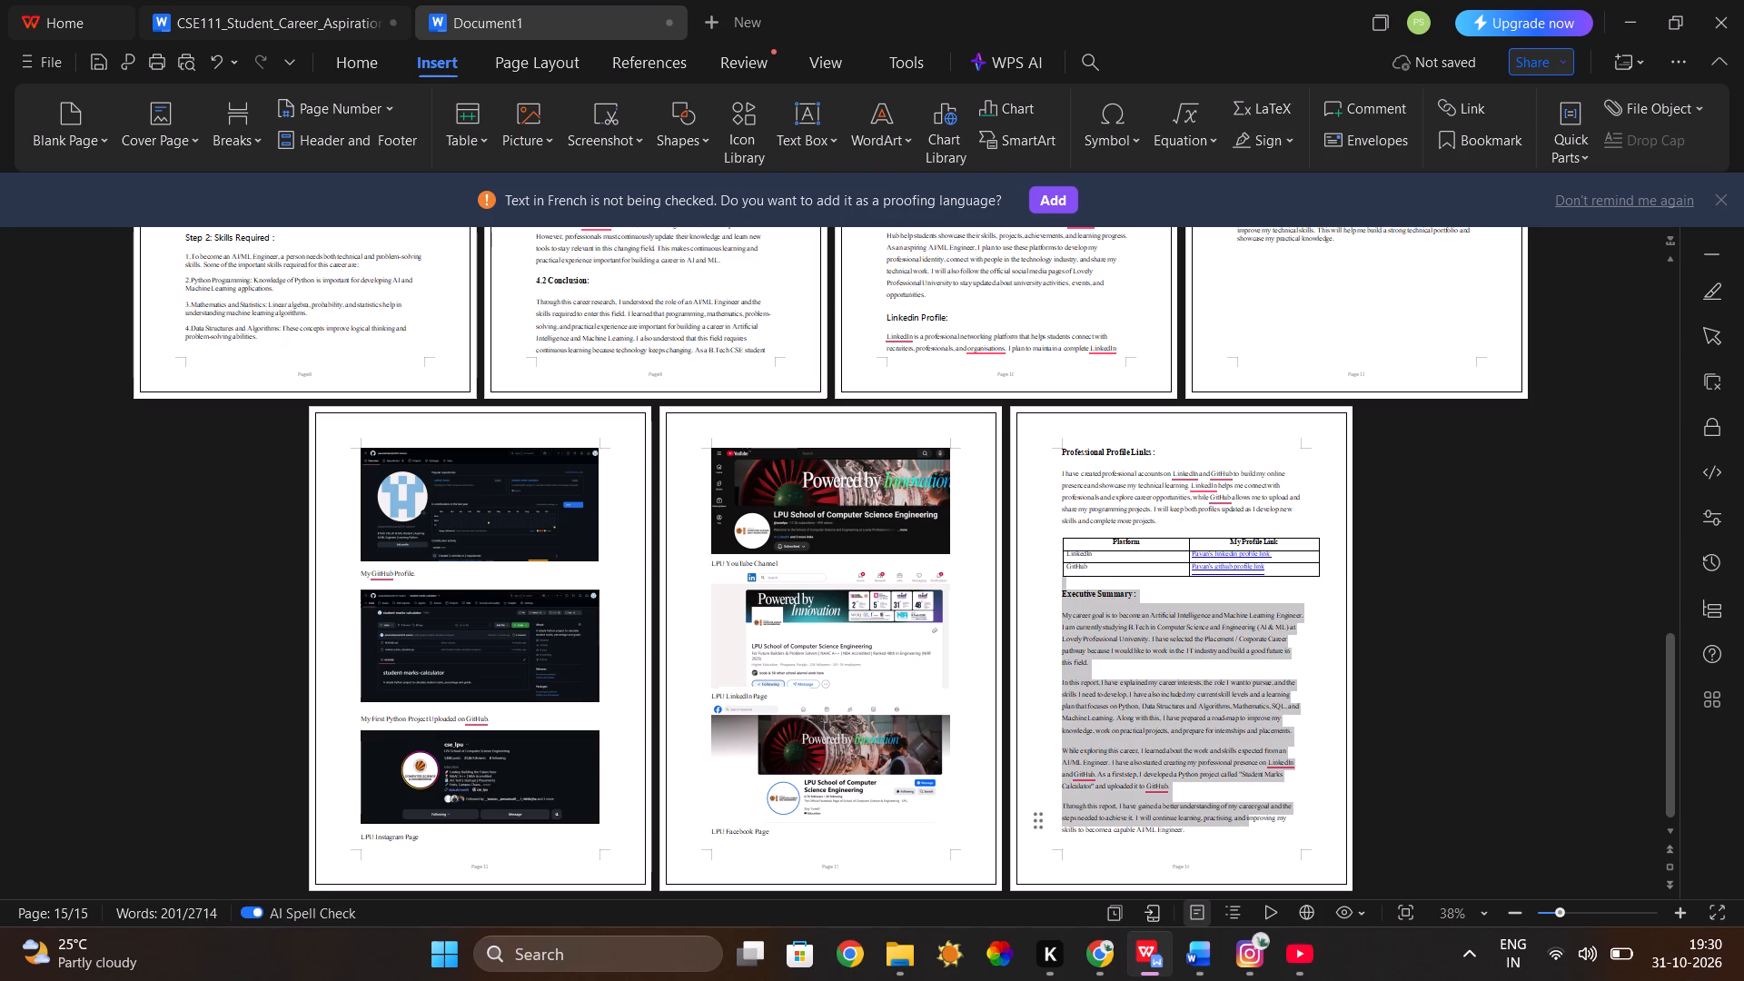
{"action": "left_click_drag", "start_coordinate": [1249, 815], "coordinate": [1255, 834]}
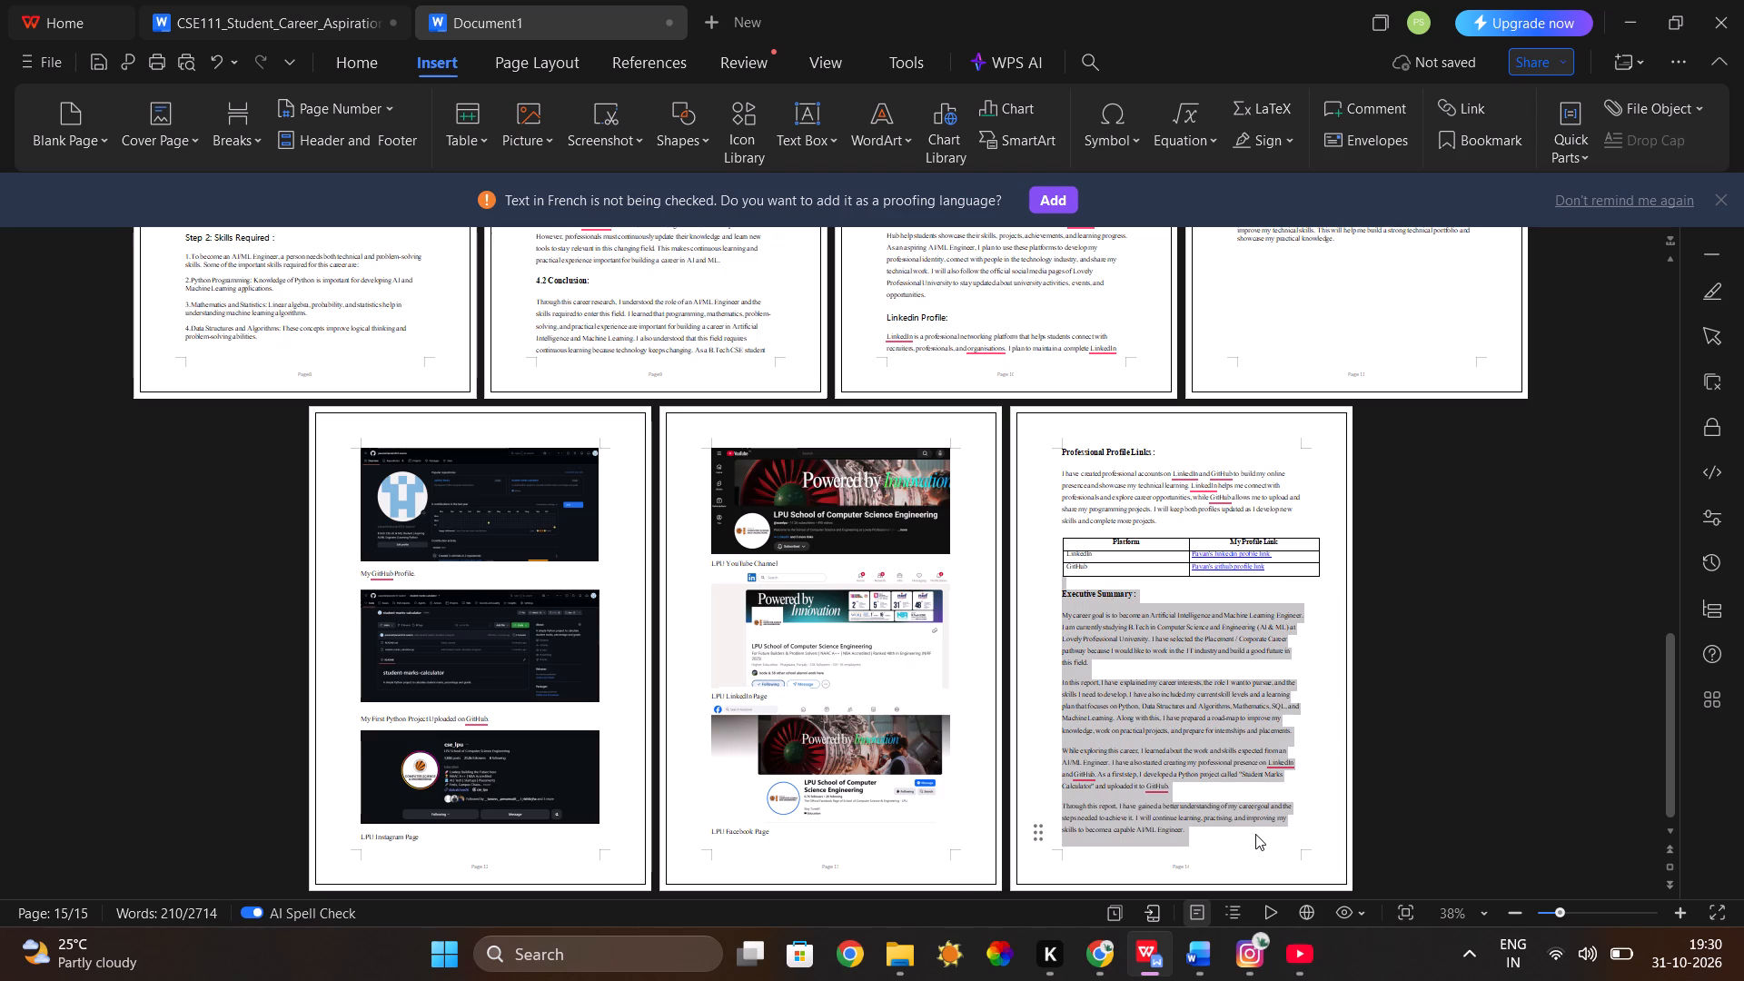
{"action": "key", "text": "ctrl+c"}
{"action": "scroll", "coordinate": [1265, 720], "scroll_direction": "up", "scroll_amount": 8}
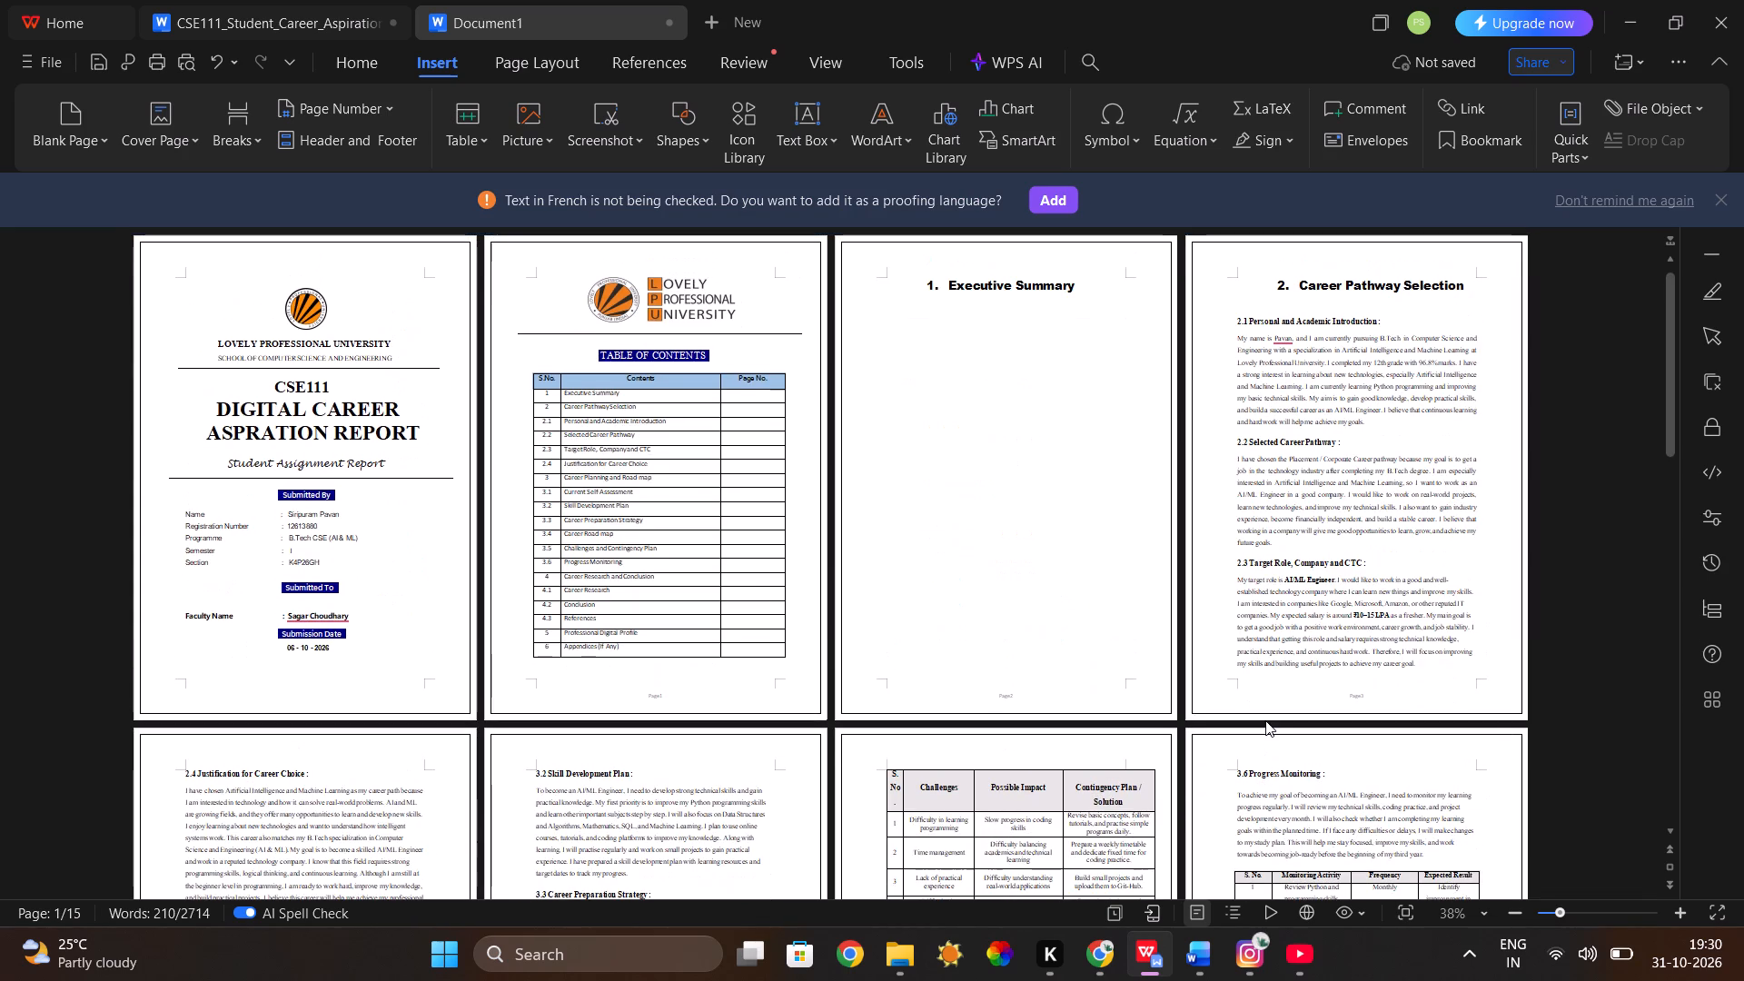
{"action": "left_click", "coordinate": [878, 335]}
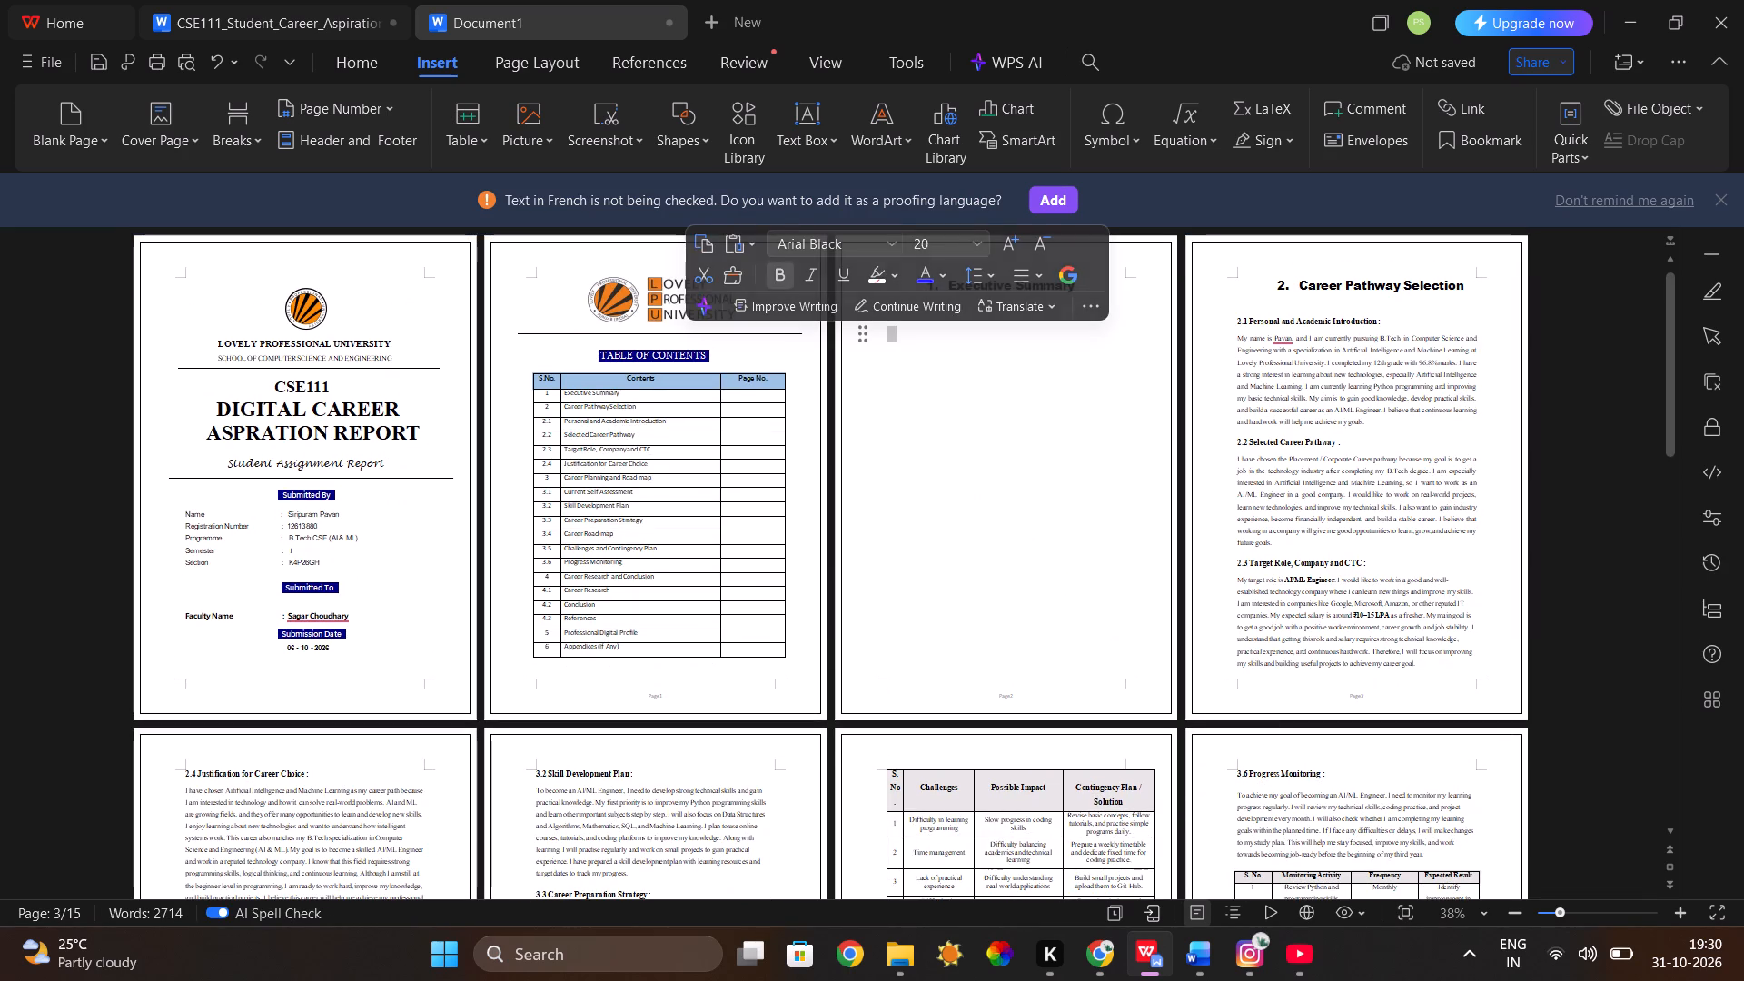
{"action": "left_click", "coordinate": [1126, 284]}
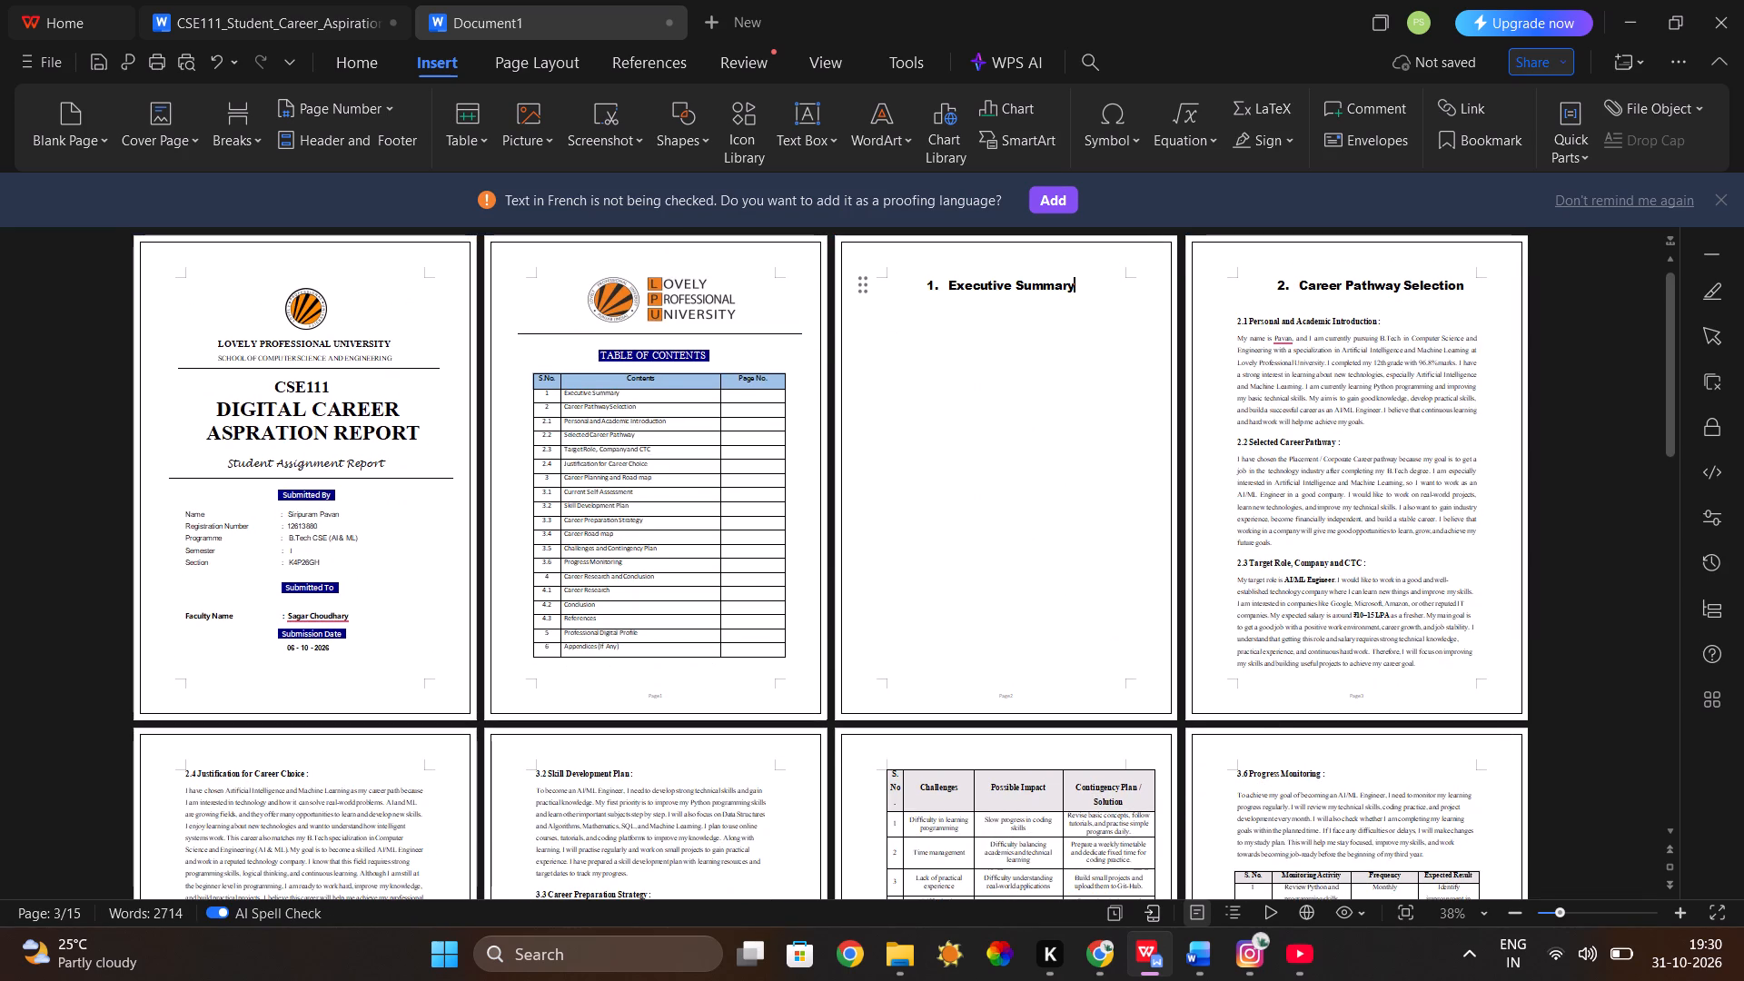
{"action": "key", "text": "Return"}
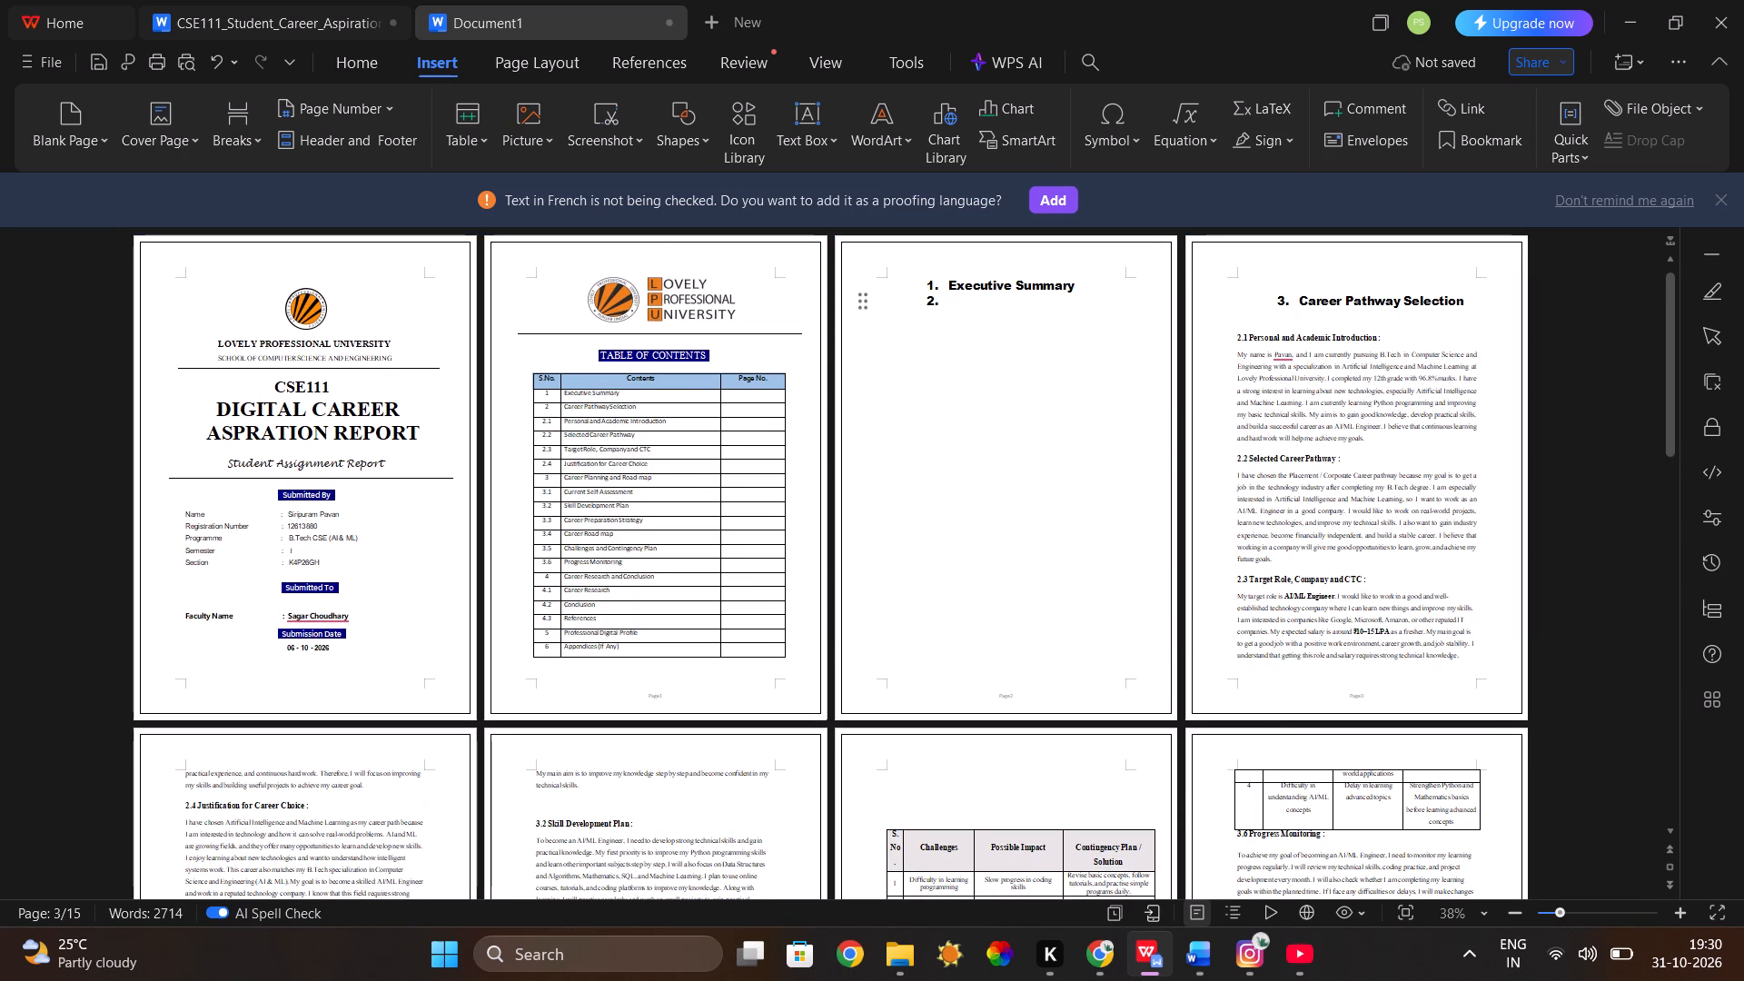
{"action": "key", "text": "BackSpace"}
{"action": "key", "text": "BackSpace"}
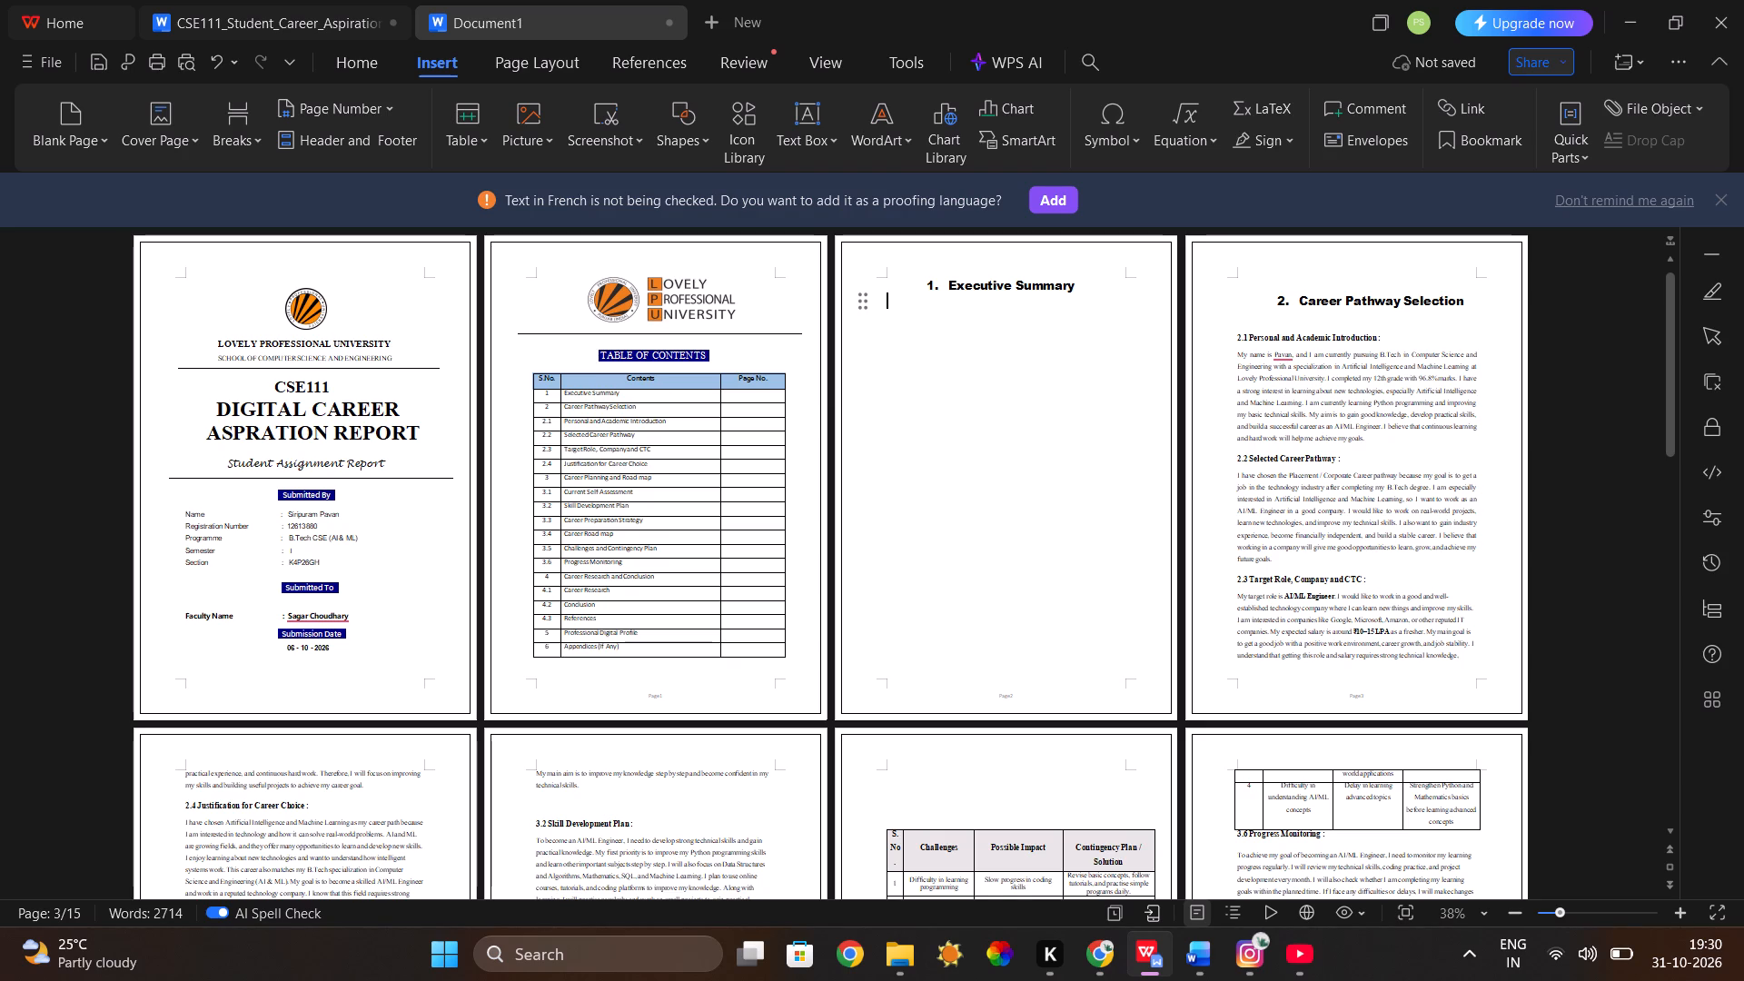
{"action": "key", "text": "ctrl+v"}
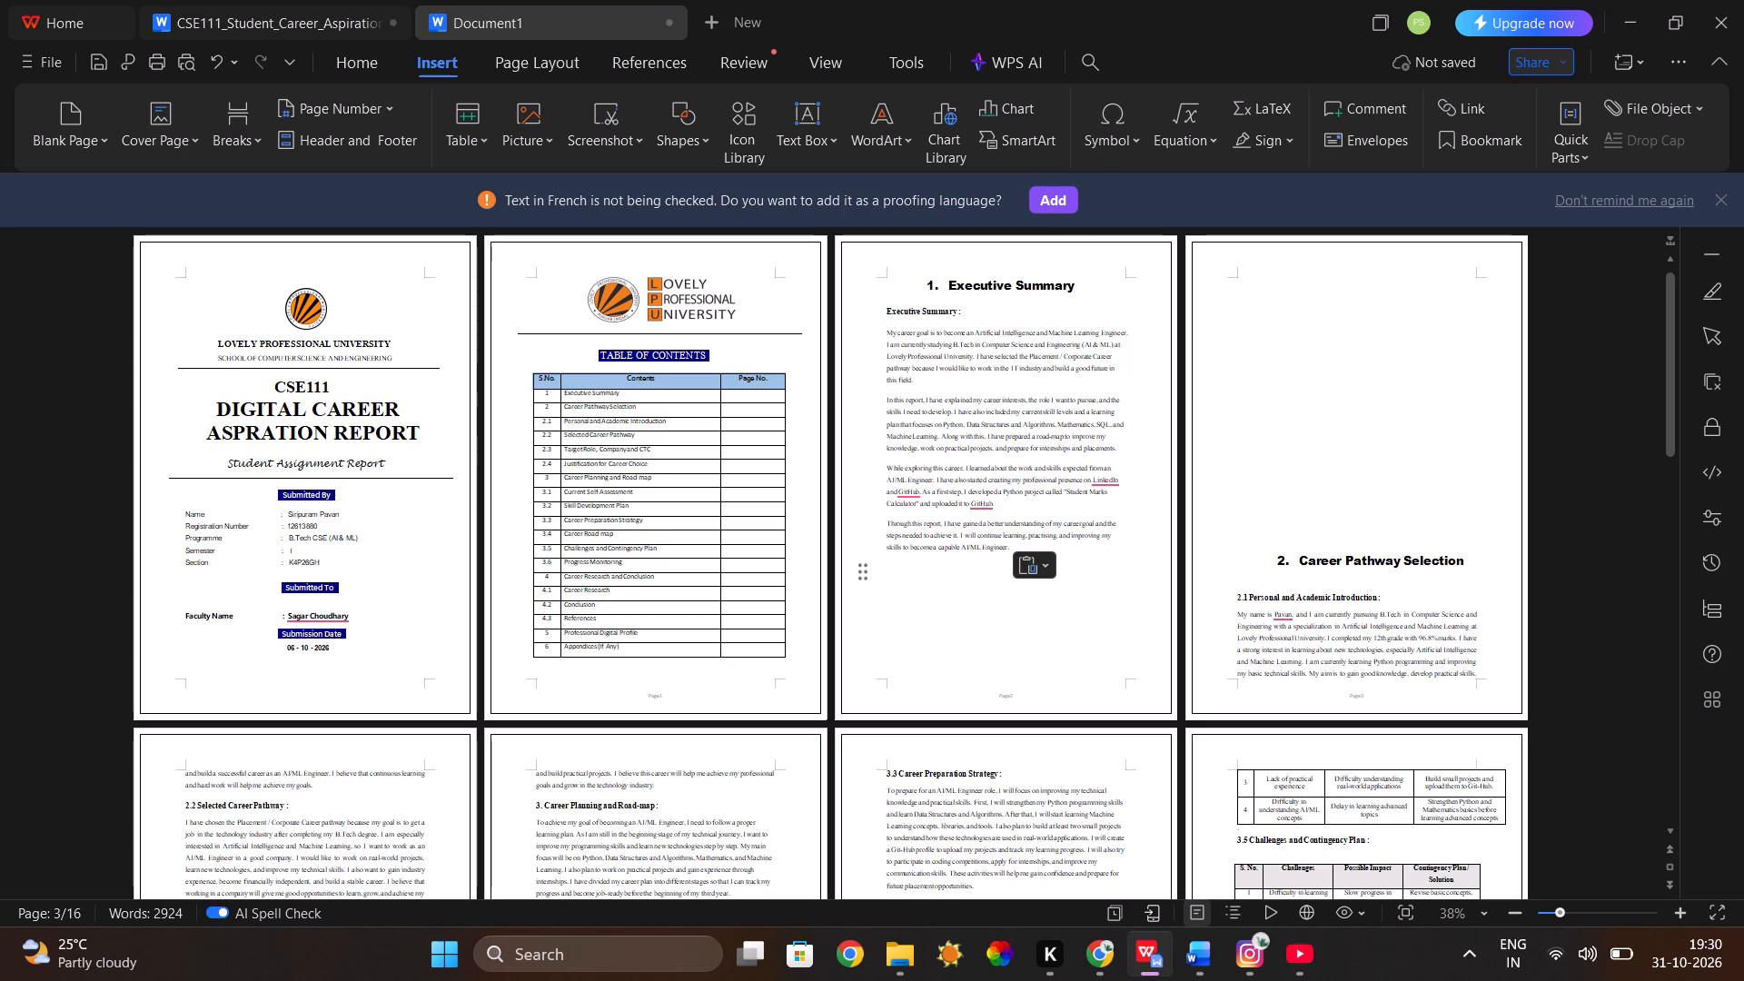
Delete the duplicate "Executive Summary :" subheading pasted below the main heading on page 3.
{"action": "left_click_drag", "start_coordinate": [960, 316], "coordinate": [885, 312]}
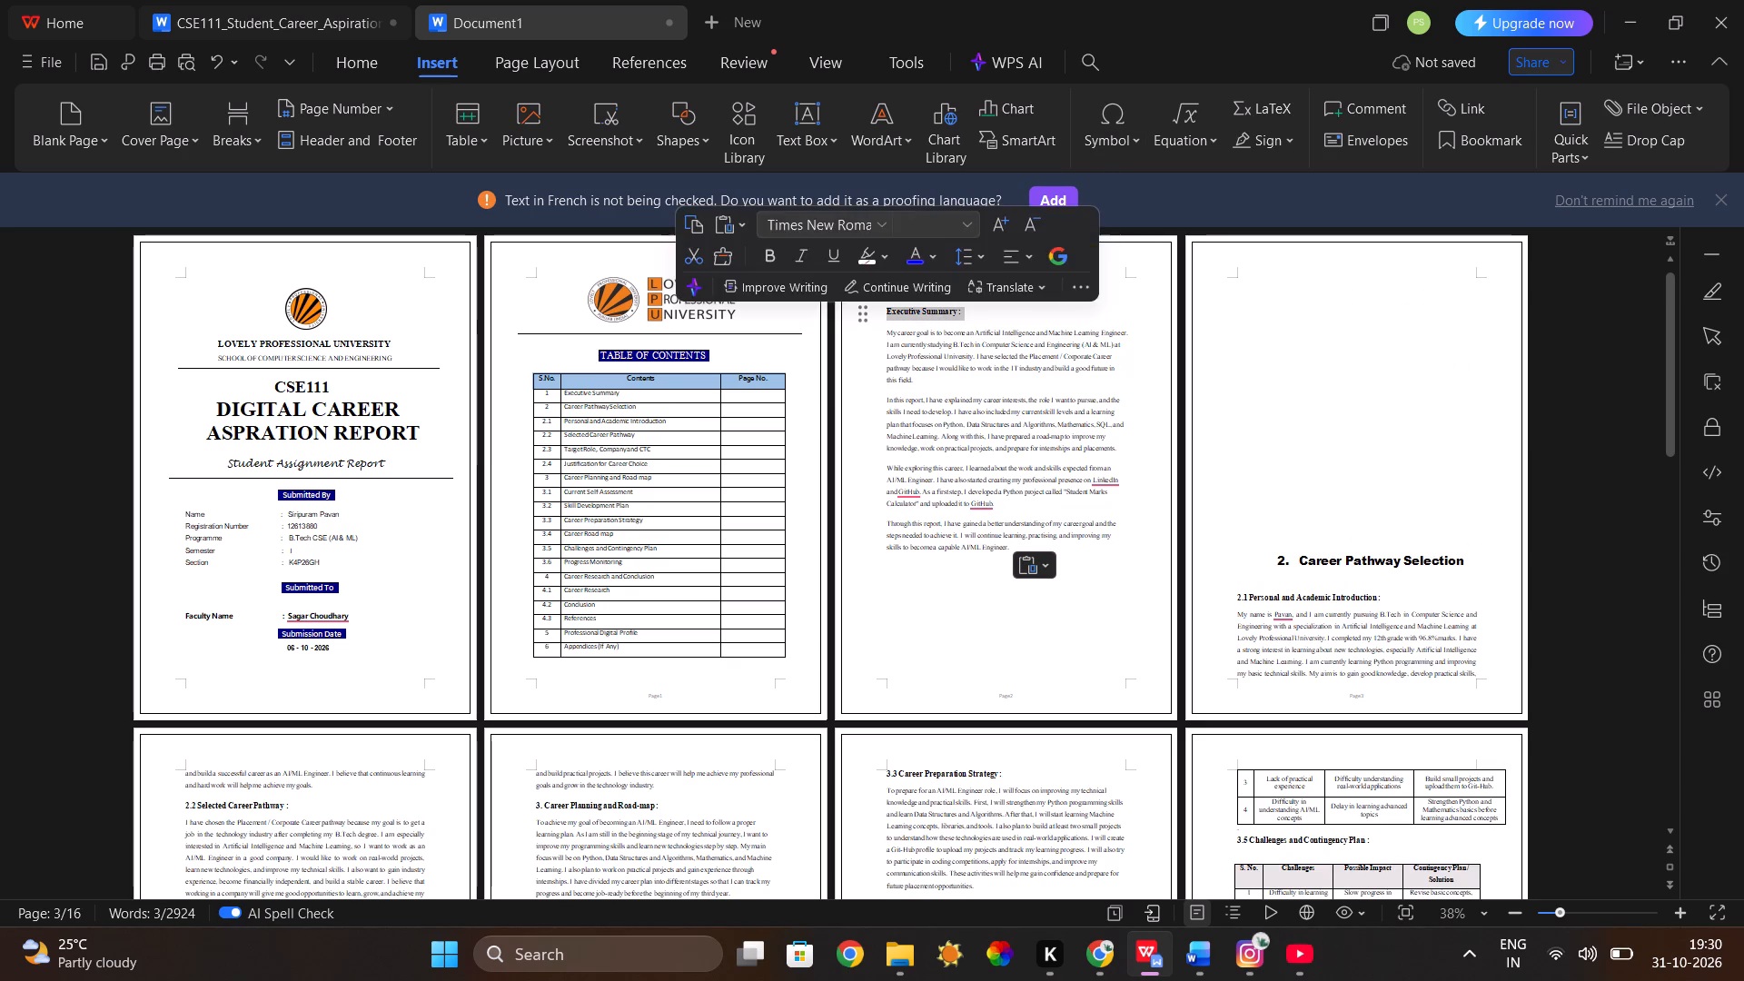
{"action": "key", "text": "BackSpace"}
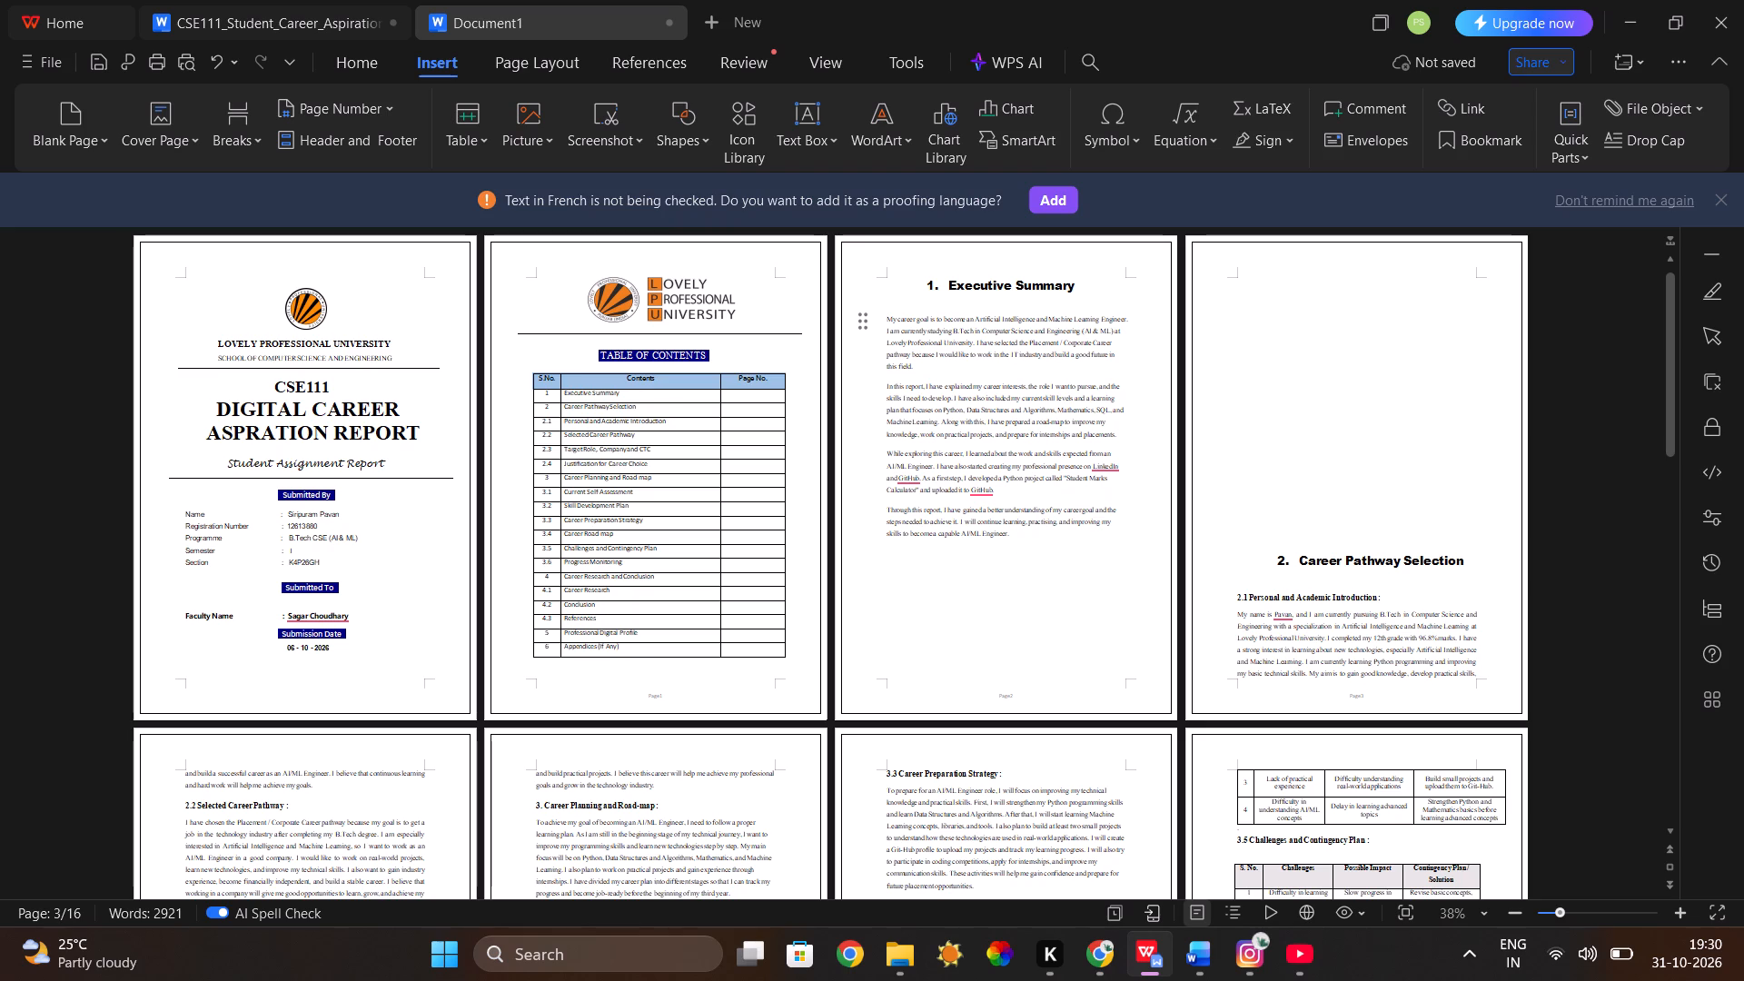
Delete the surplus empty lines after the page 3 summary until "2. Career Pathway Selection" starts at the top of page 4.
{"action": "scroll", "coordinate": [1077, 669], "scroll_direction": "down", "scroll_amount": 10}
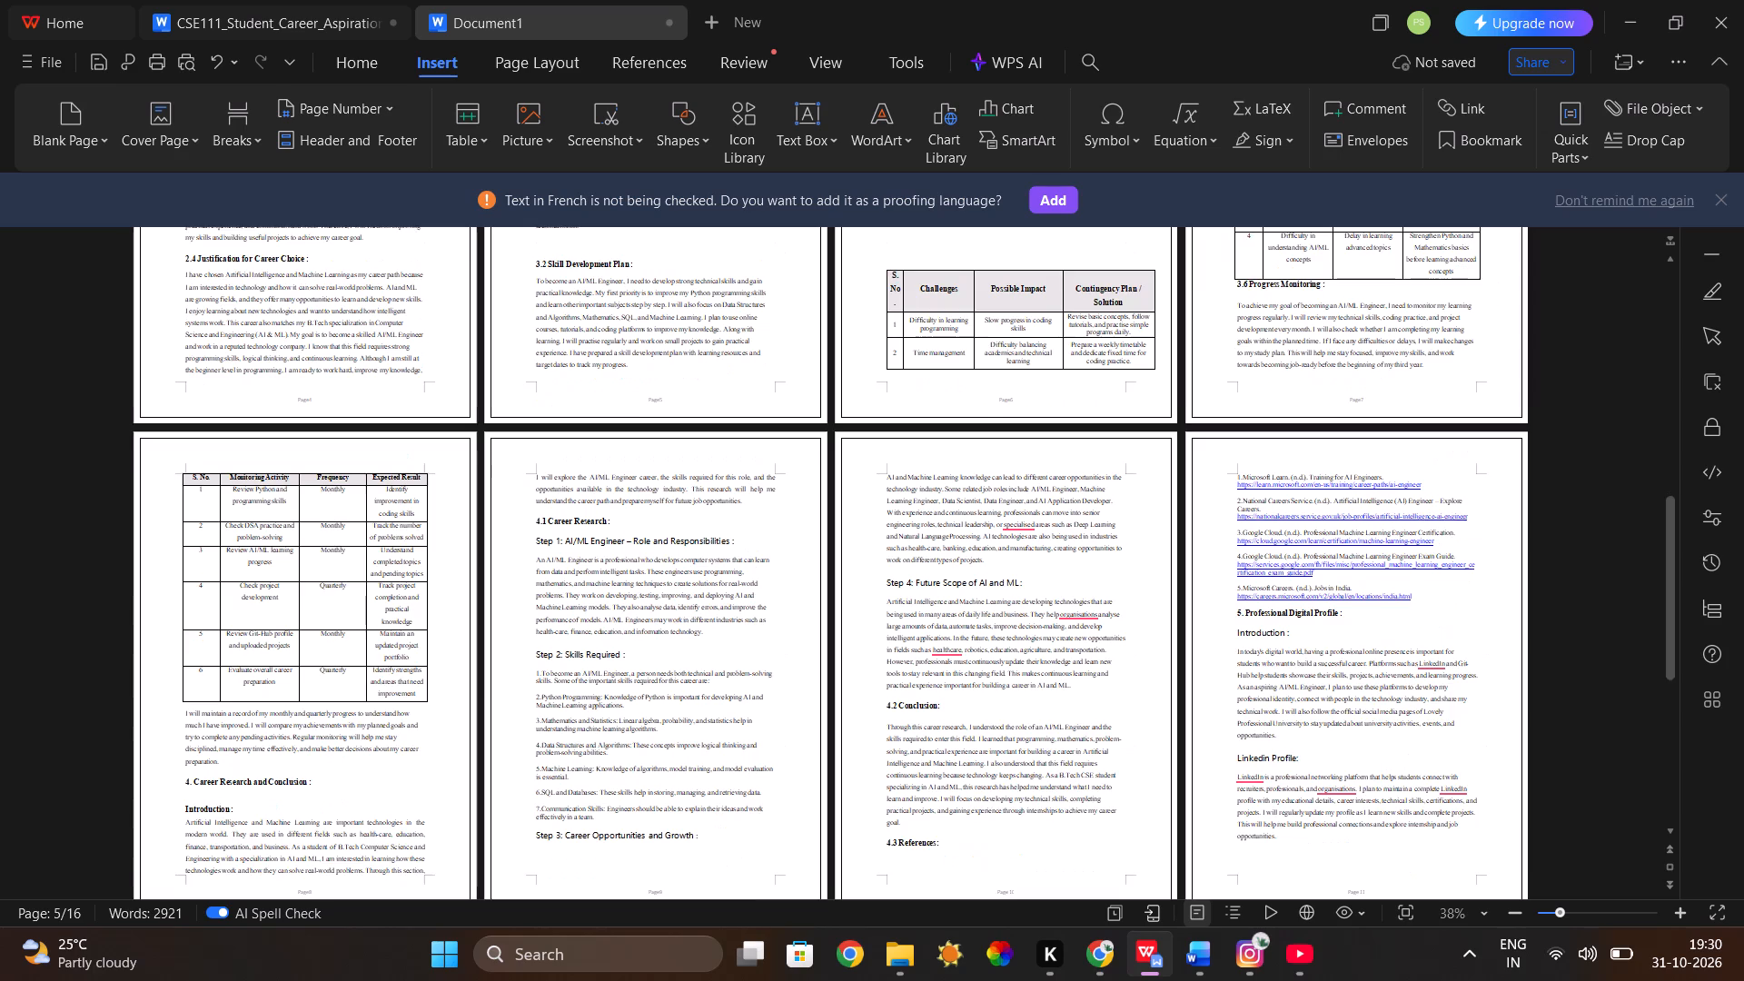
{"action": "scroll", "coordinate": [1077, 669], "scroll_direction": "up", "scroll_amount": 1}
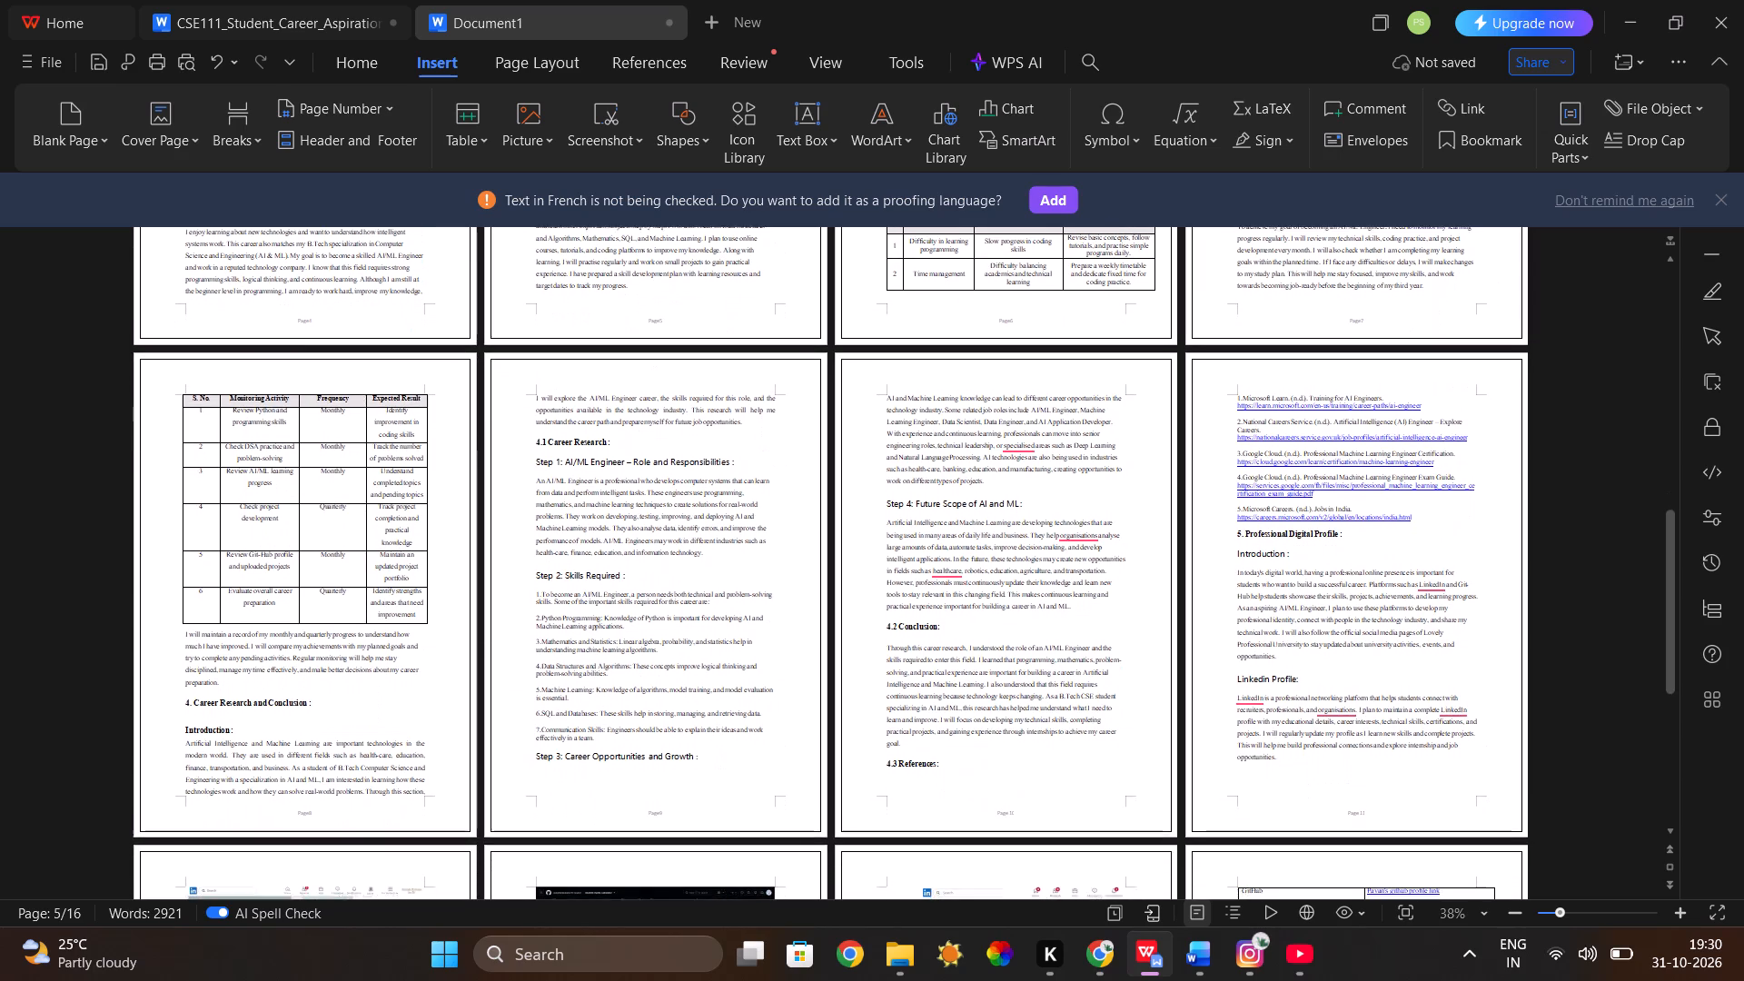
{"action": "scroll", "coordinate": [1077, 669], "scroll_direction": "up", "scroll_amount": 1}
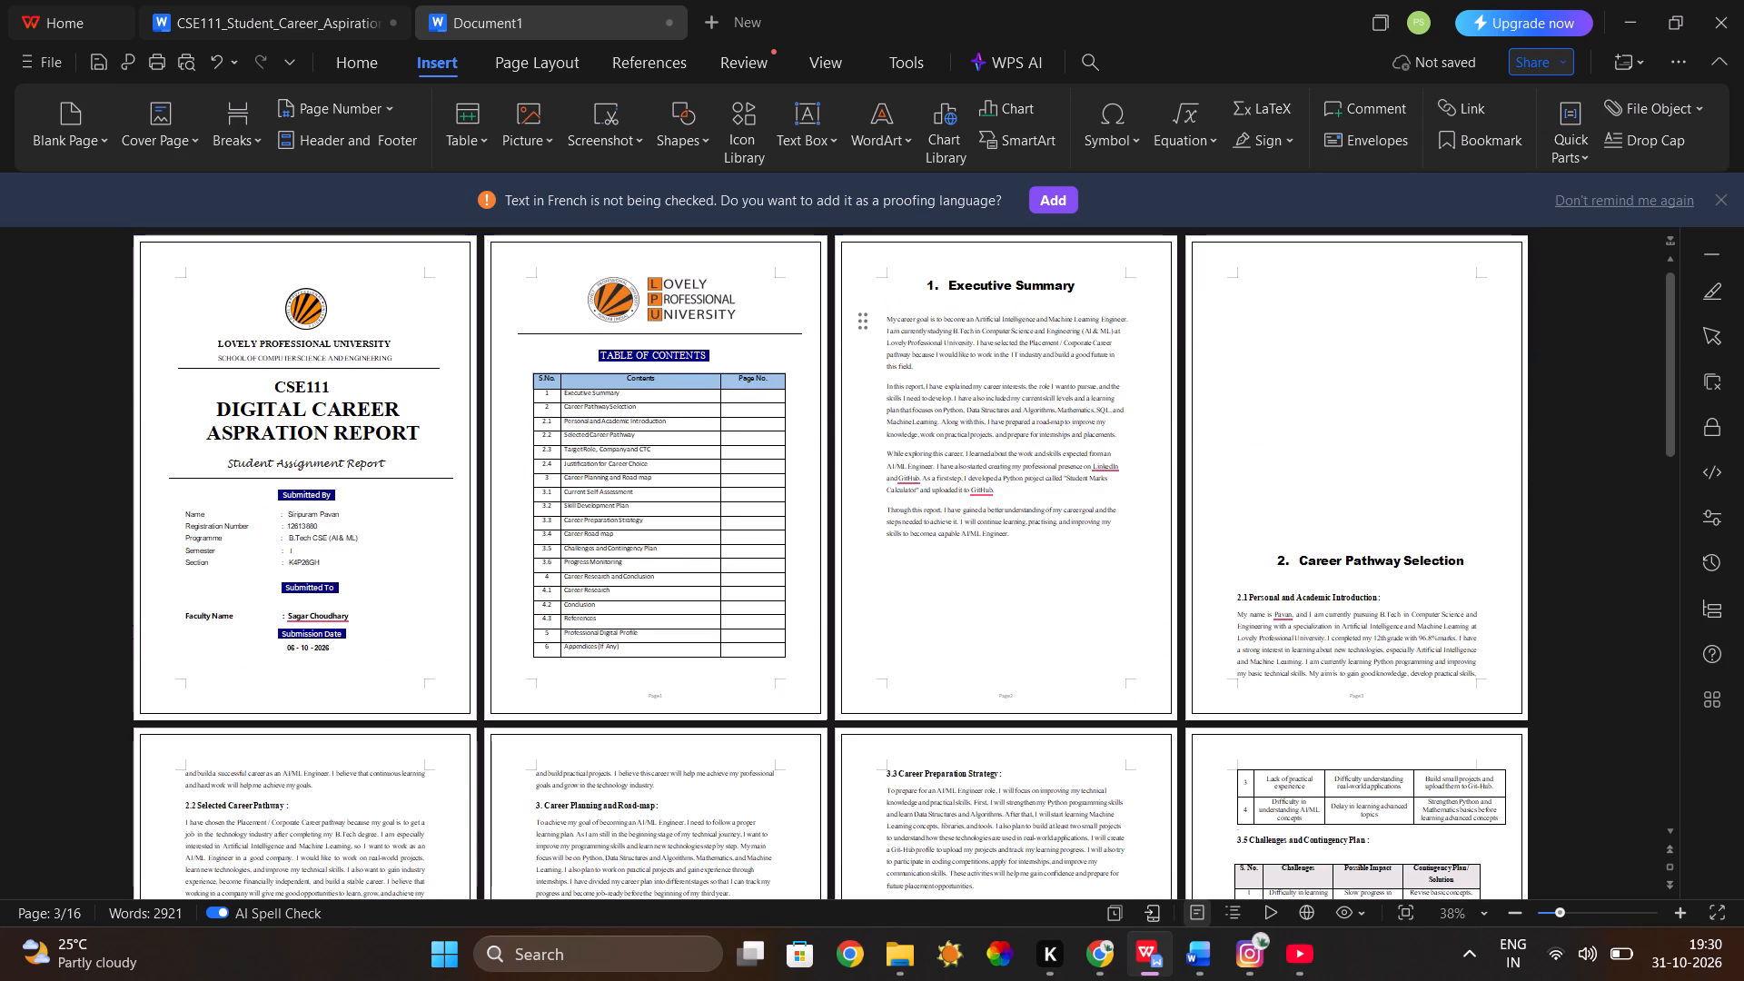
{"action": "left_click", "coordinate": [1275, 563]}
{"action": "key", "text": "Left"}
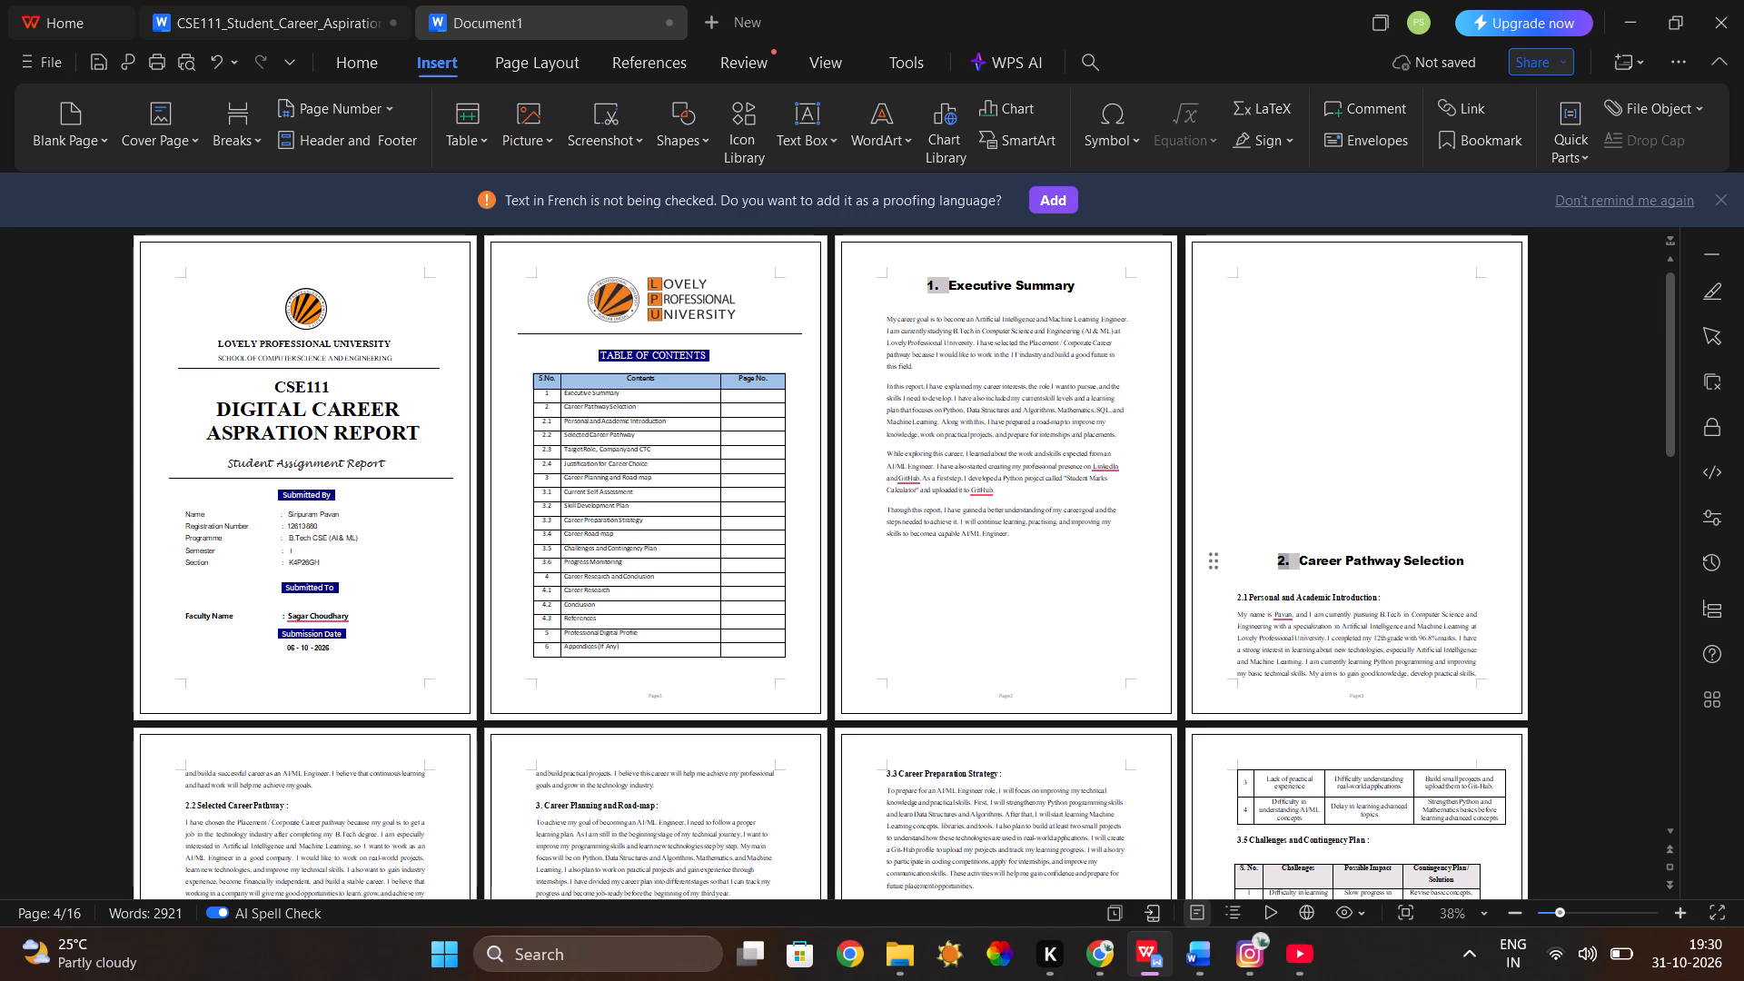
{"action": "left_click", "coordinate": [1026, 529]}
{"action": "left_click", "coordinate": [1016, 534]}
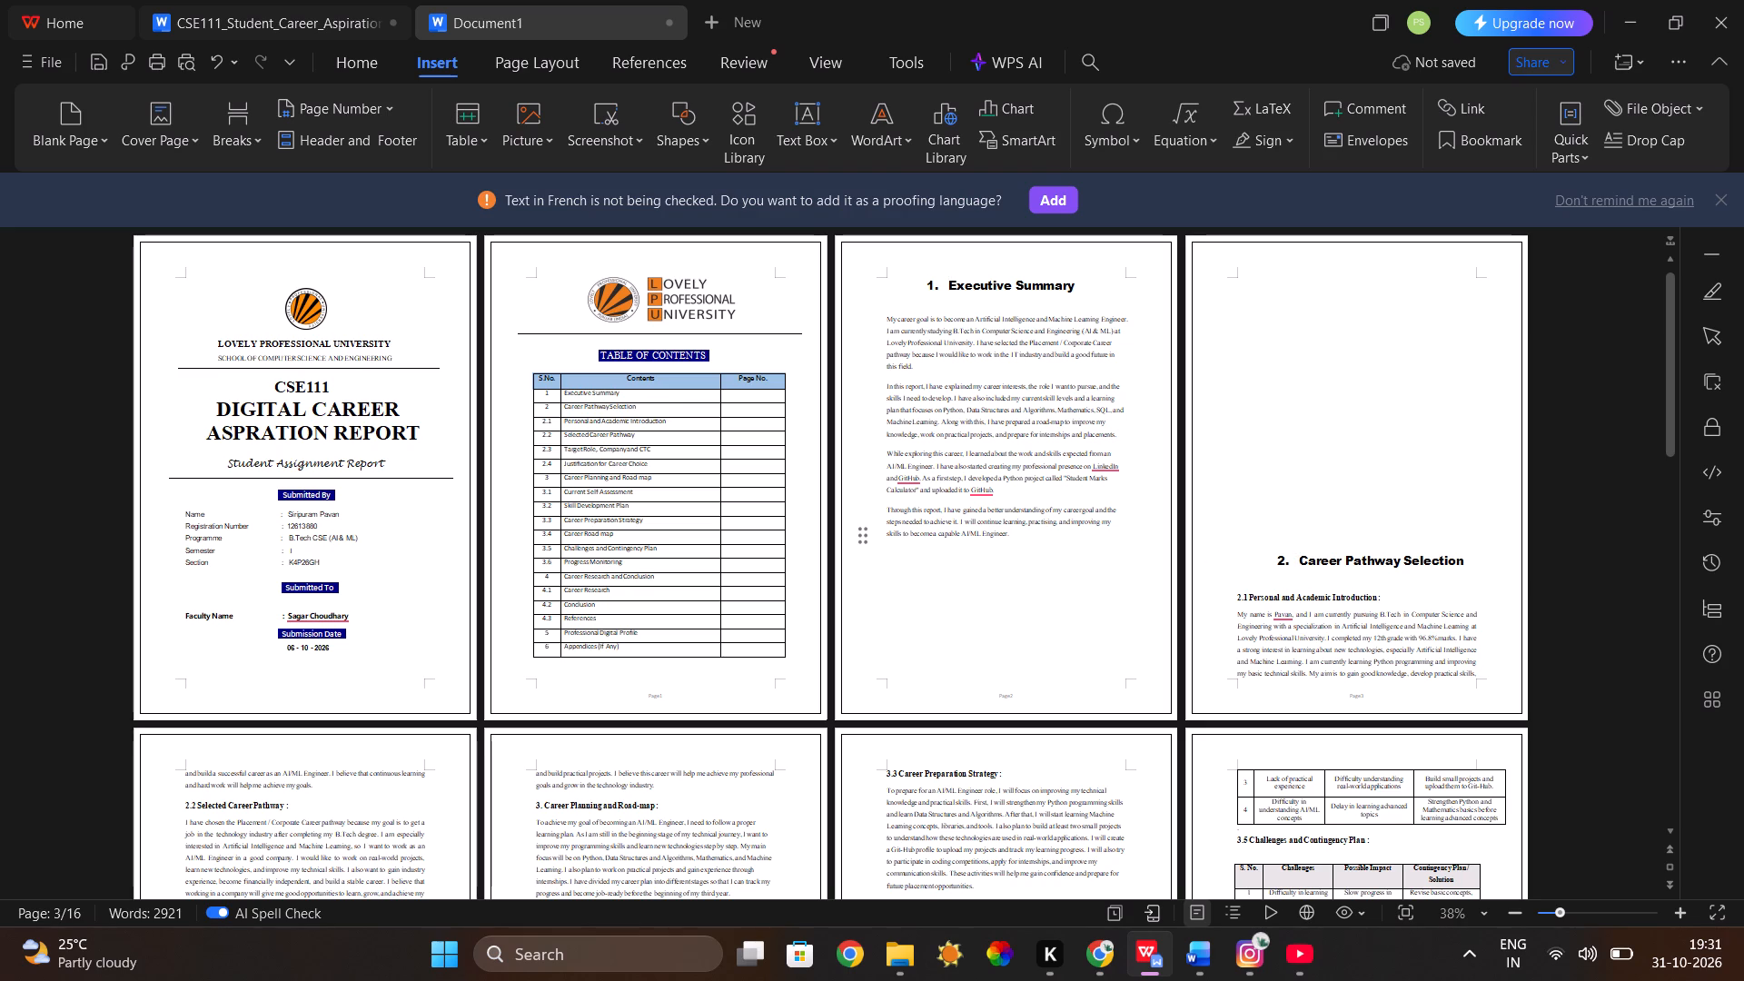
{"action": "key", "text": "Delete"}
{"action": "key", "text": "Delete"}
{"action": "key", "text": "Delete"}
{"action": "key", "text": "Delete"}
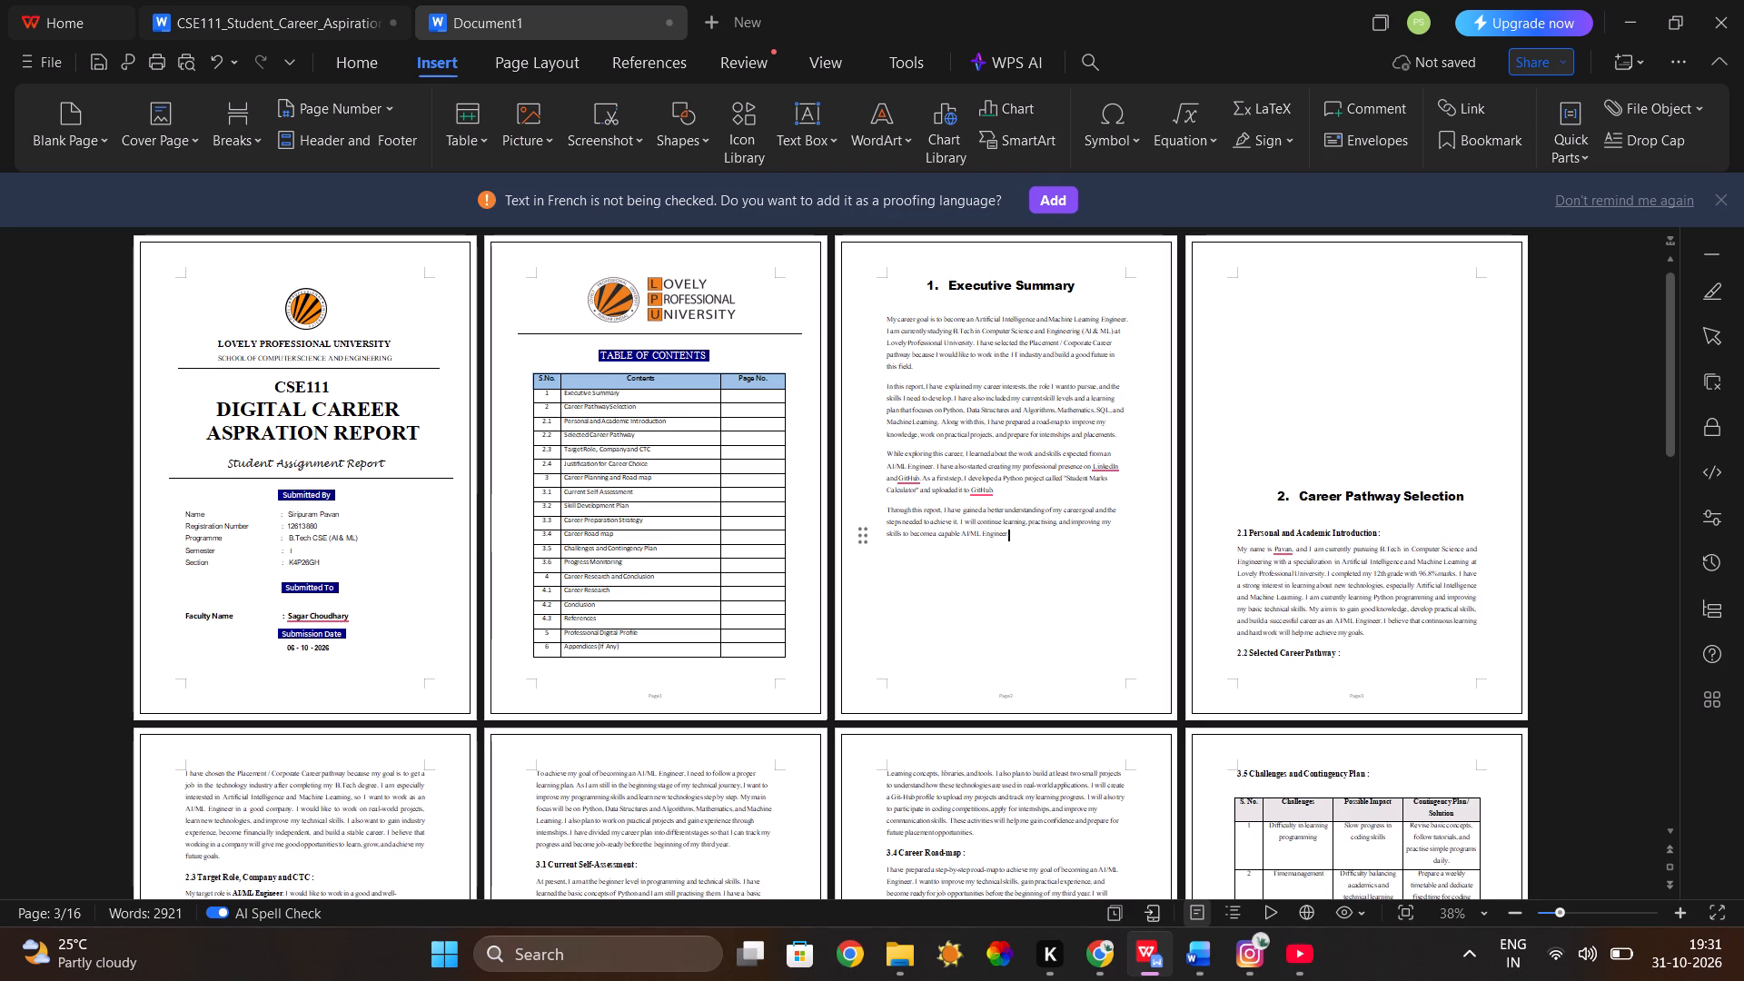
{"action": "key", "text": "Delete"}
{"action": "key", "text": "Delete"}
{"action": "key", "text": "Delete"}
{"action": "key", "text": "Delete"}
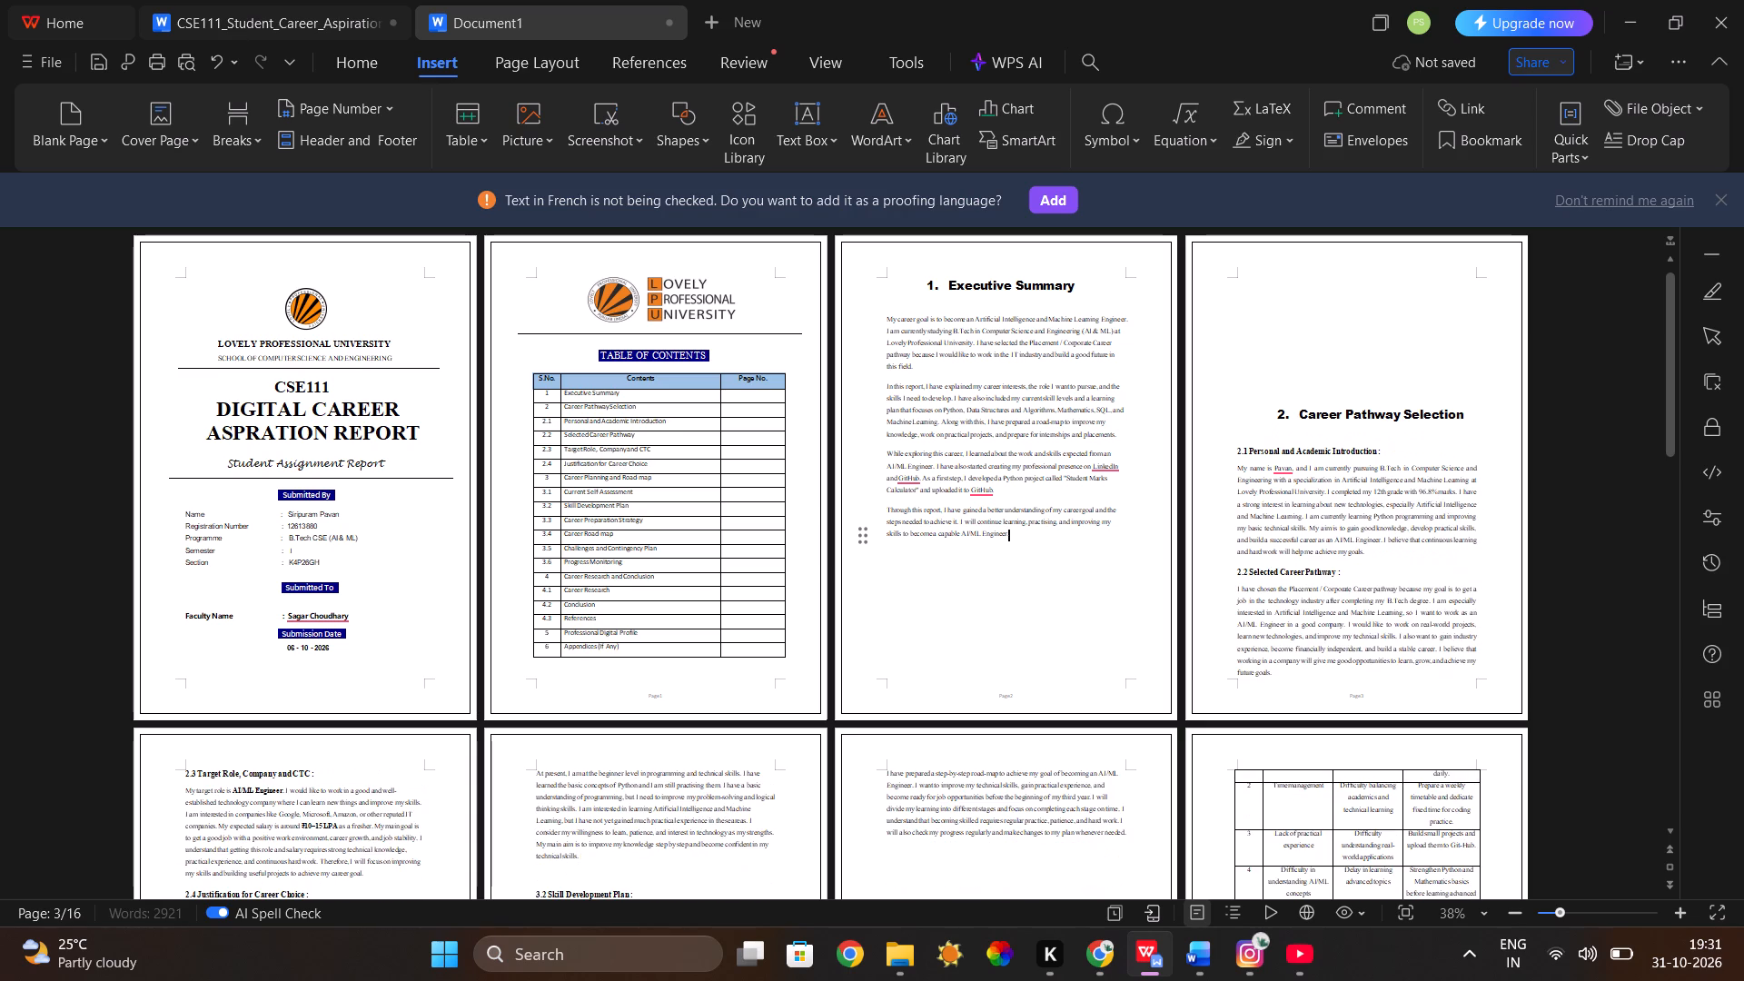
{"action": "key", "text": "Delete"}
{"action": "key", "text": "Delete"}
{"action": "key", "text": "Delete"}
{"action": "key", "text": "Delete"}
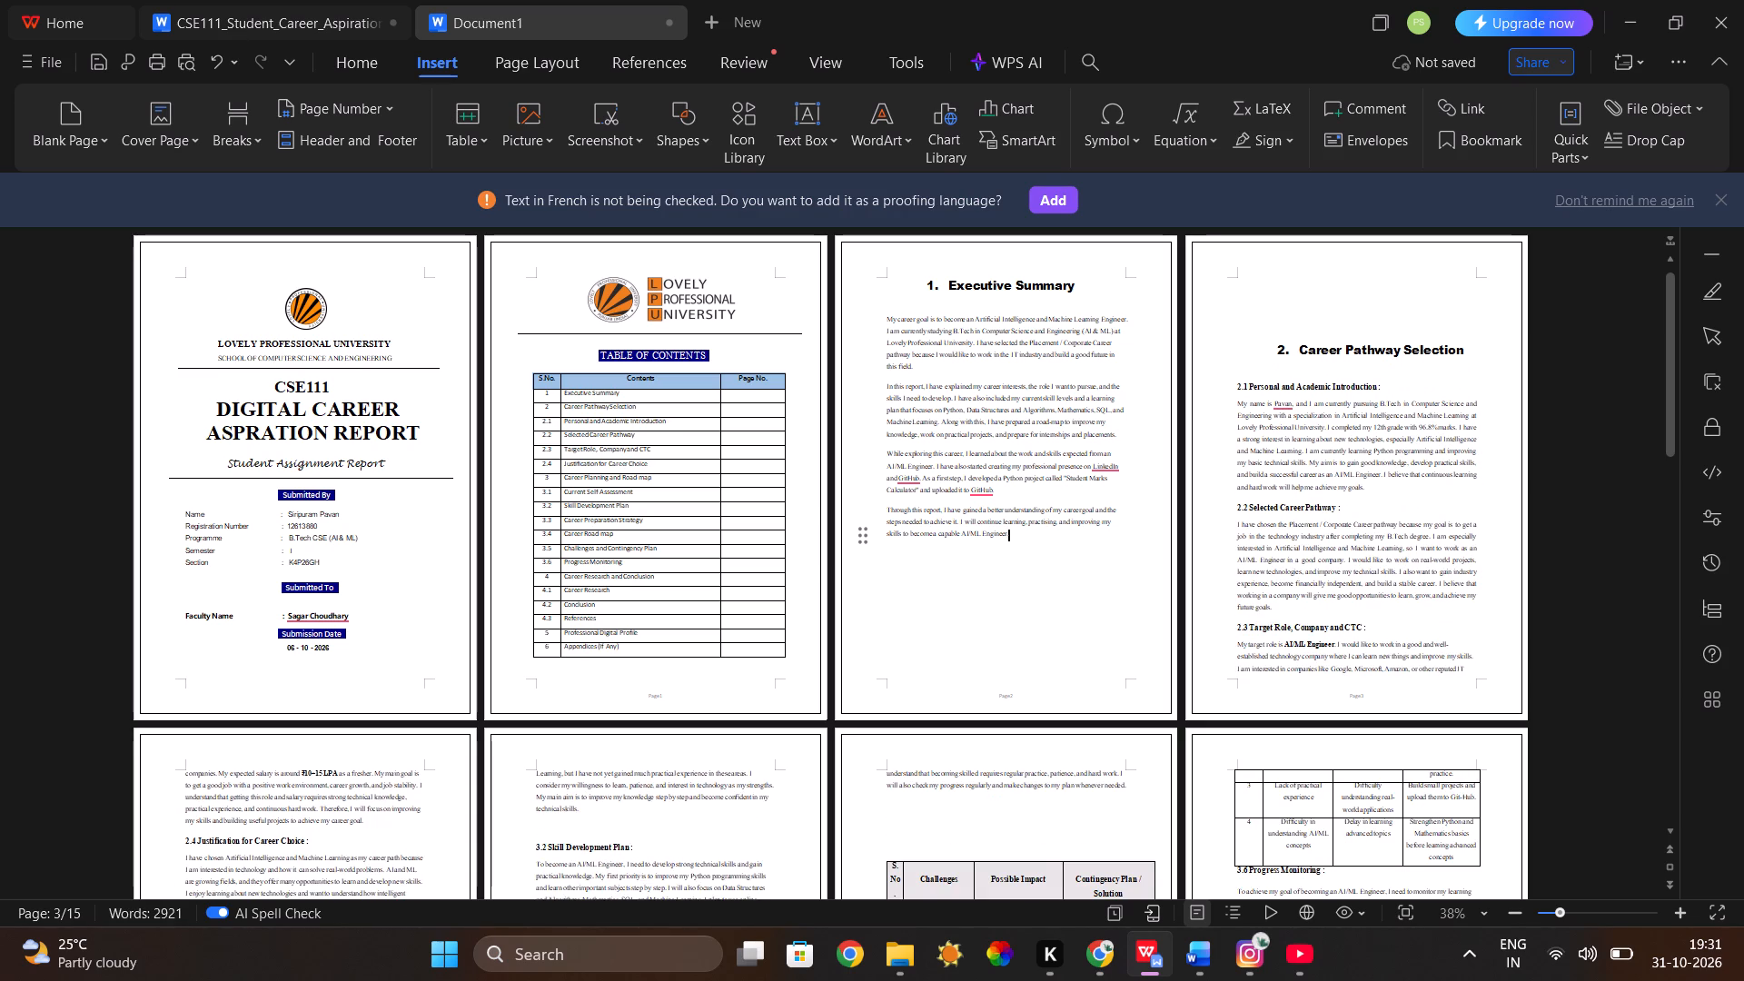
{"action": "key", "text": "Delete"}
{"action": "key", "text": "Delete"}
{"action": "key", "text": "Delete"}
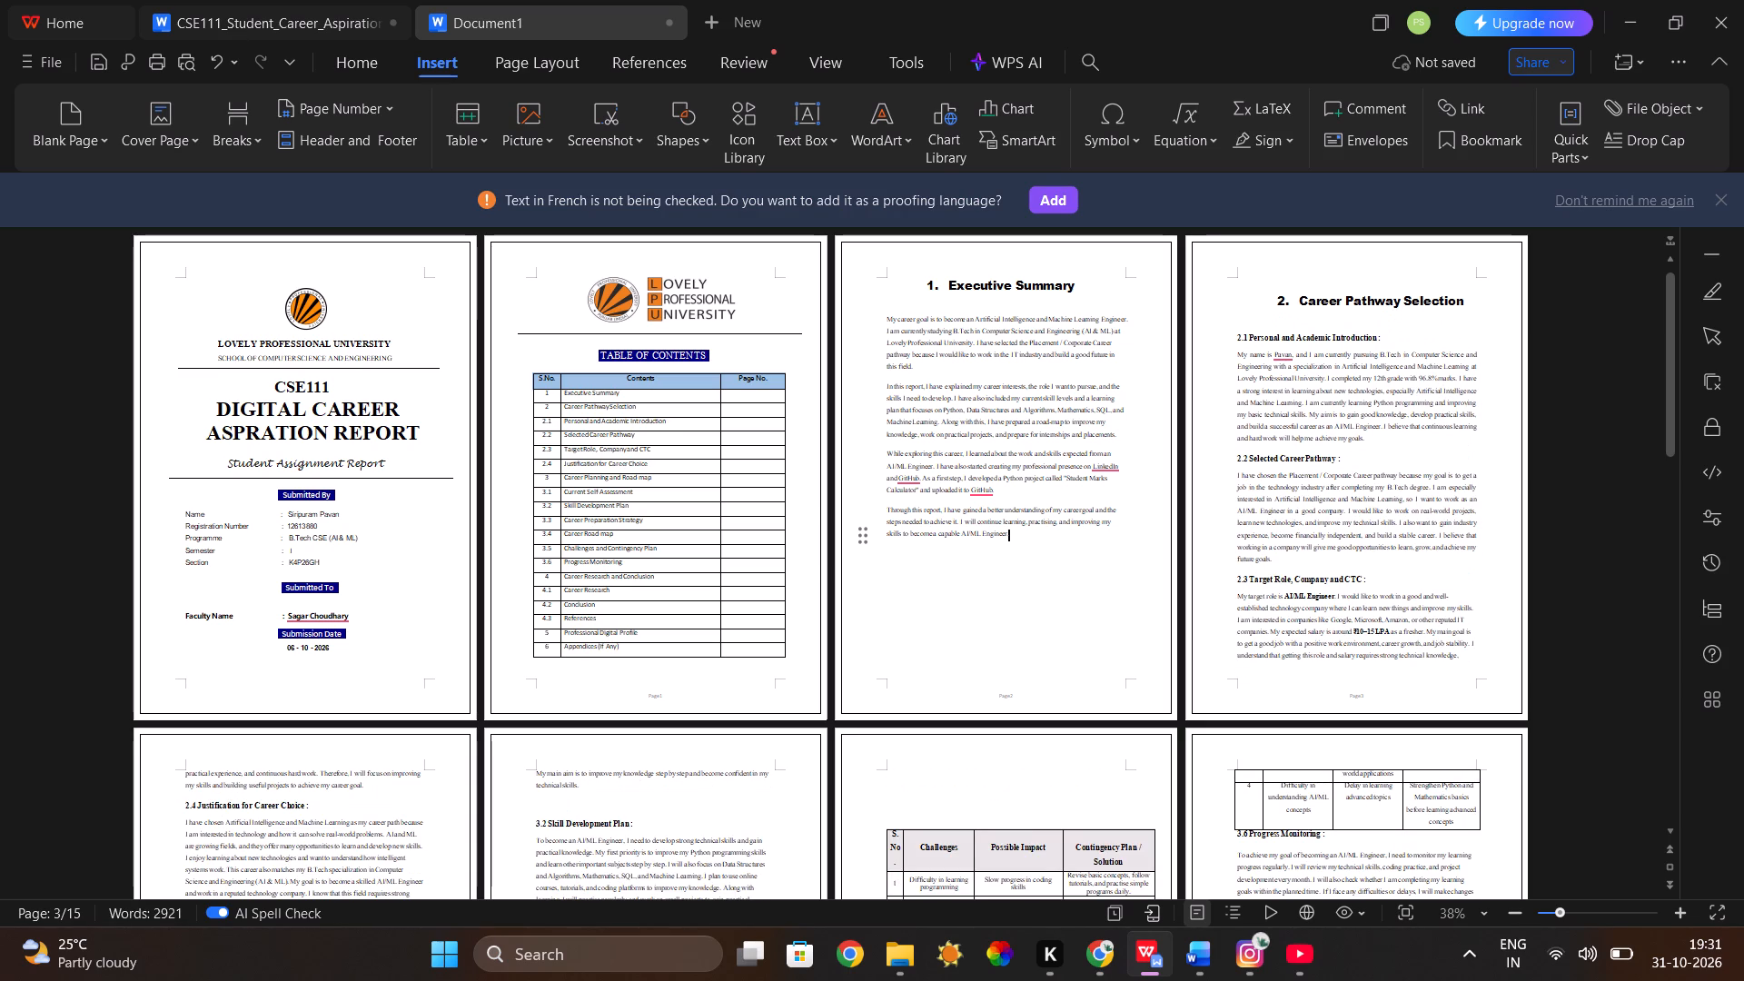
{"action": "key", "text": "Delete"}
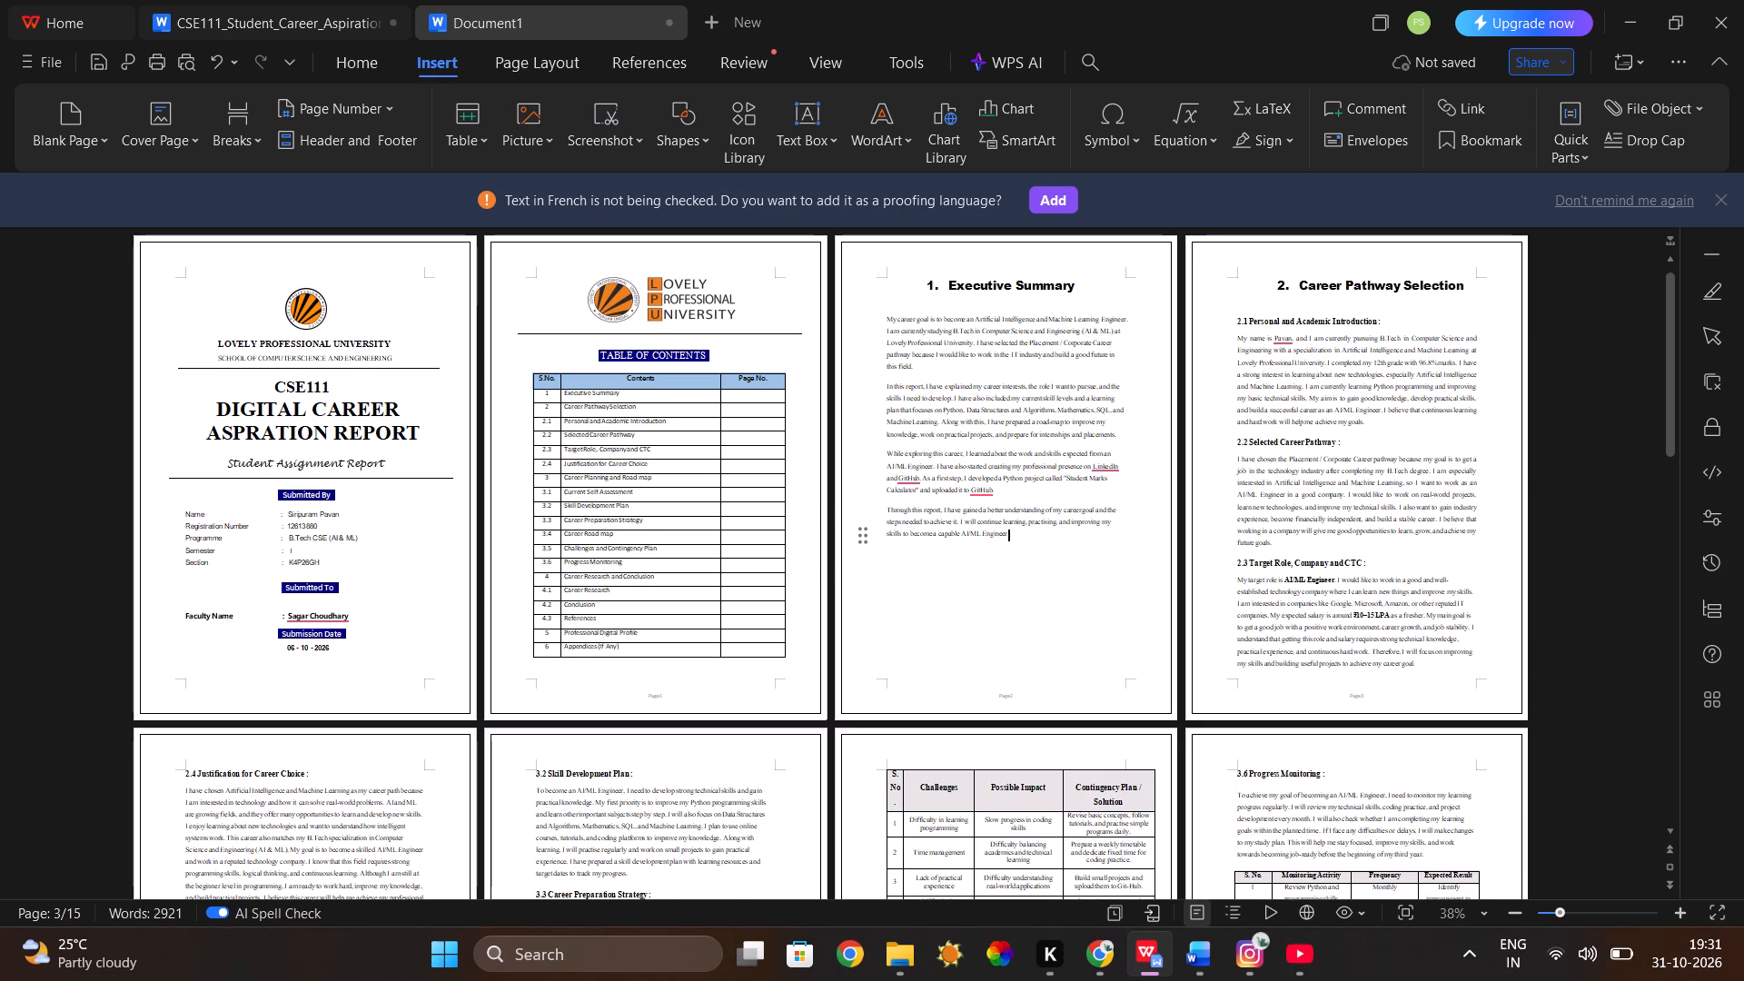
Review the layout of the report pages following the Executive Summary, from Career Pathway Selection through Career Research and Conclusion.
{"action": "scroll", "coordinate": [1054, 607], "scroll_direction": "down", "scroll_amount": 1}
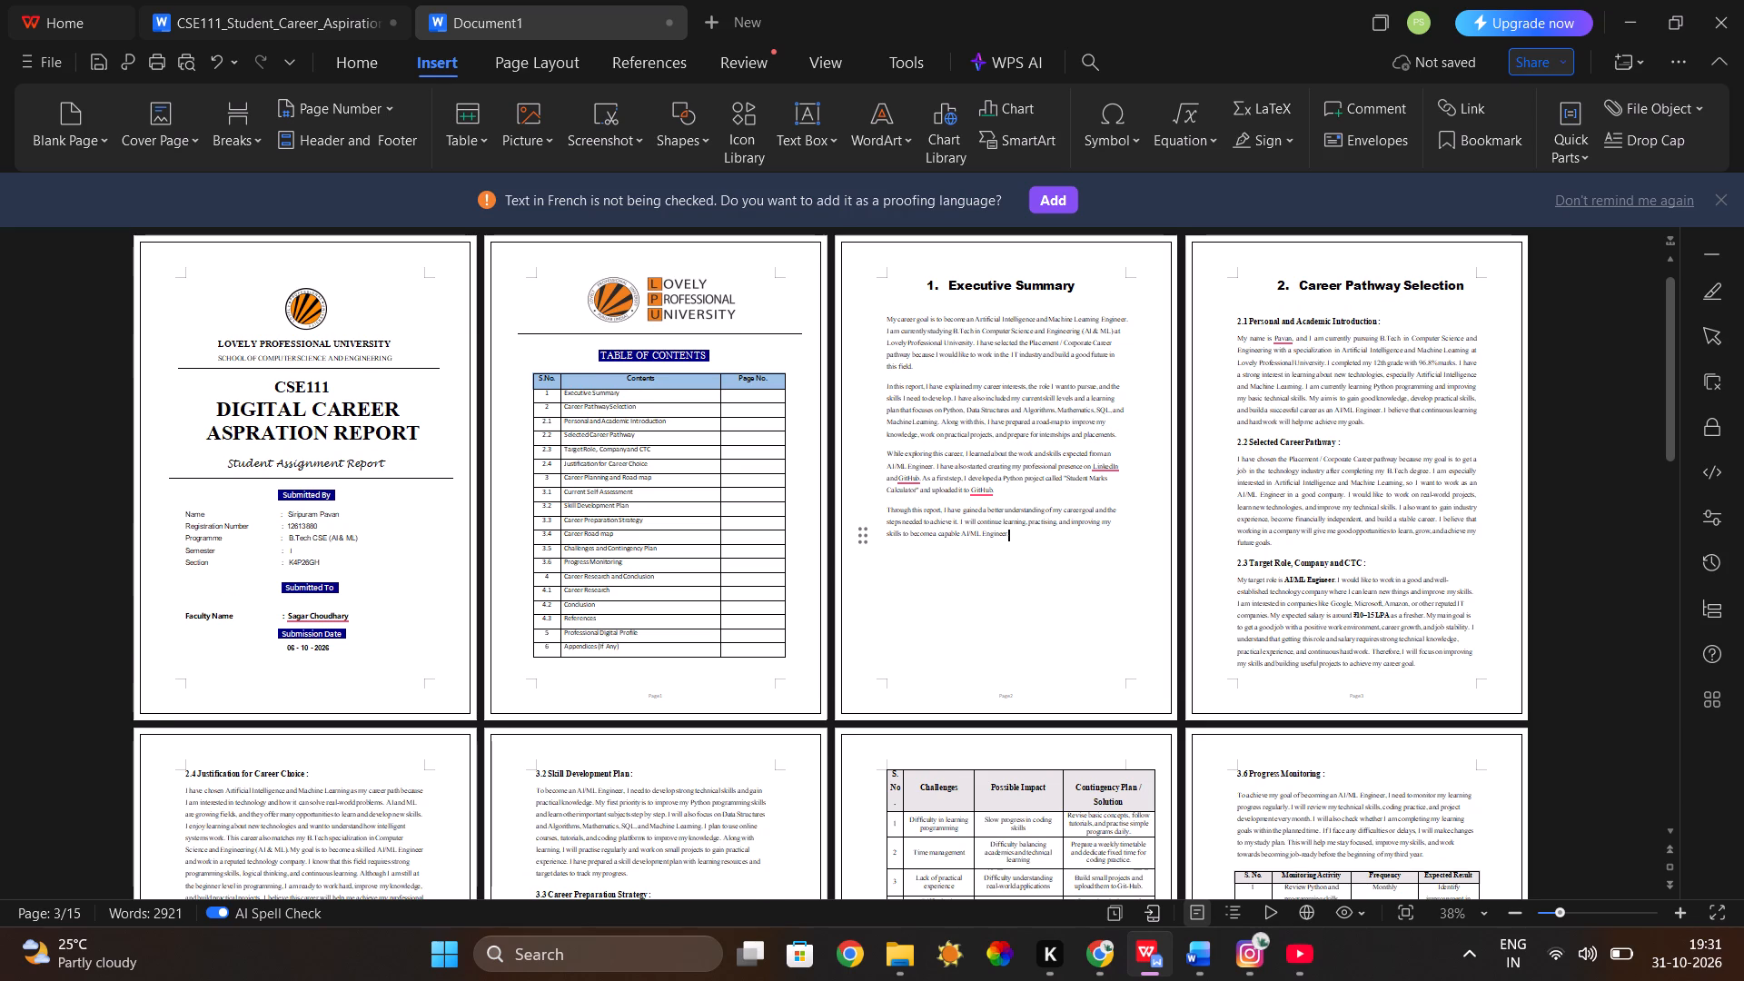
{"action": "scroll", "coordinate": [1054, 607], "scroll_direction": "down", "scroll_amount": 5}
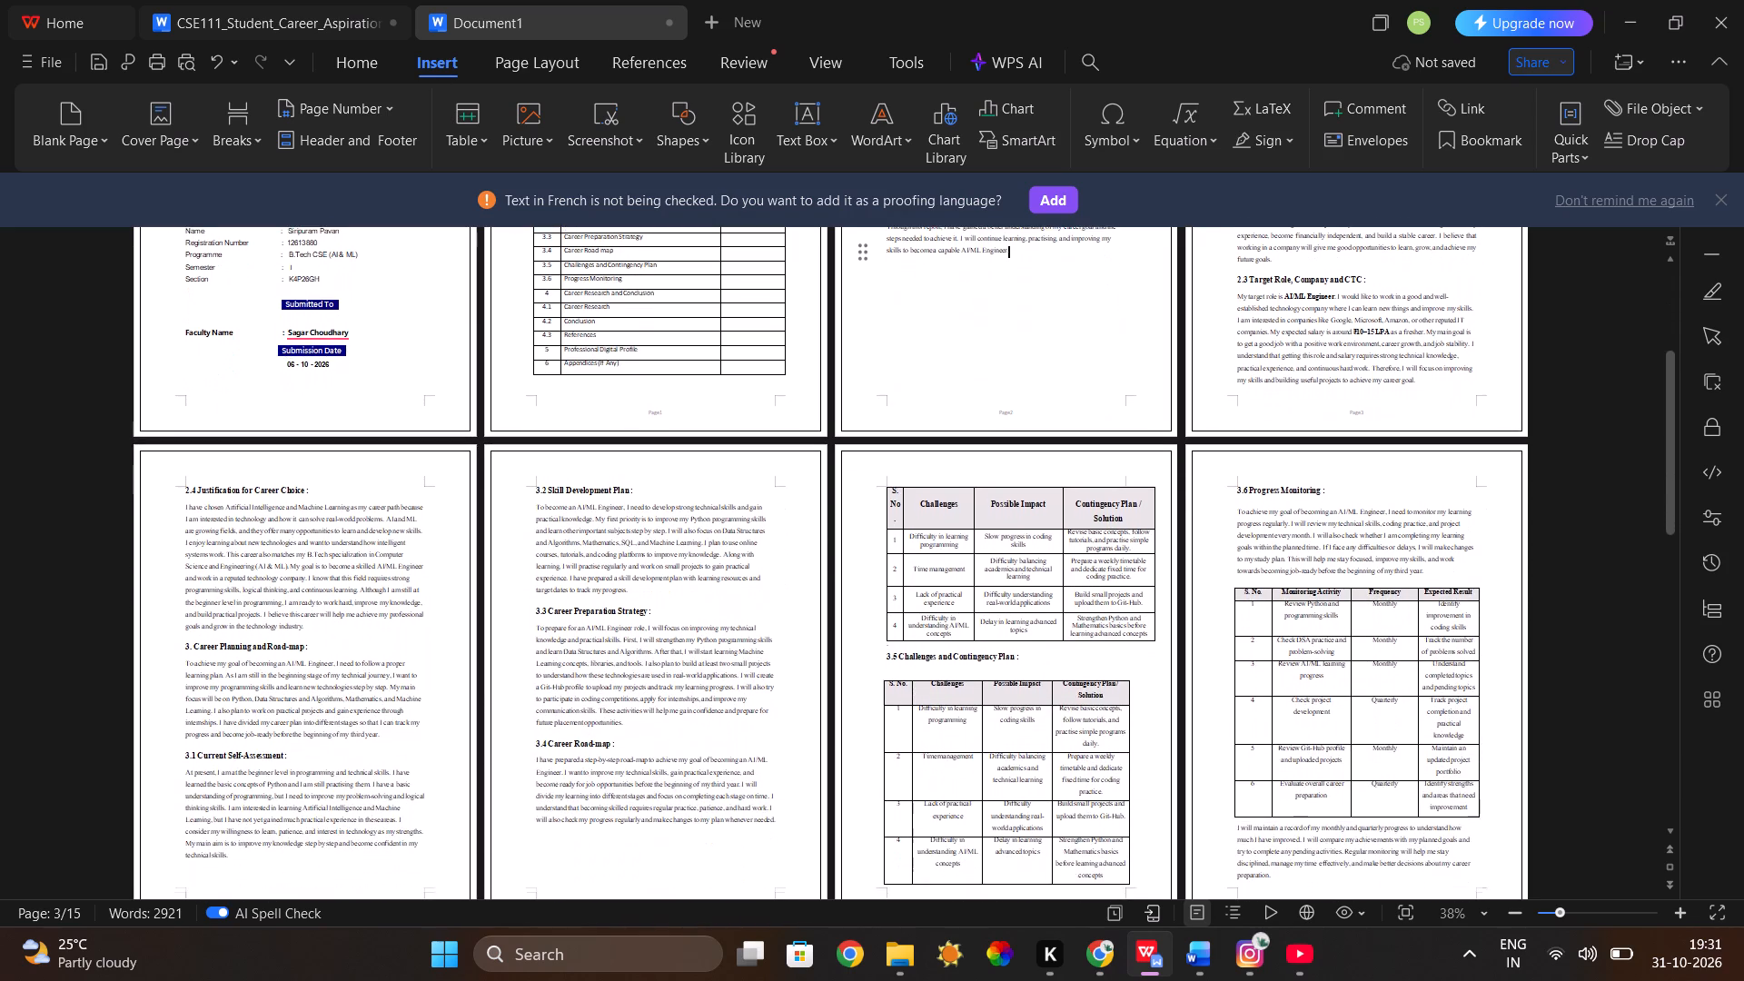
{"action": "scroll", "coordinate": [1054, 607], "scroll_direction": "down", "scroll_amount": 3}
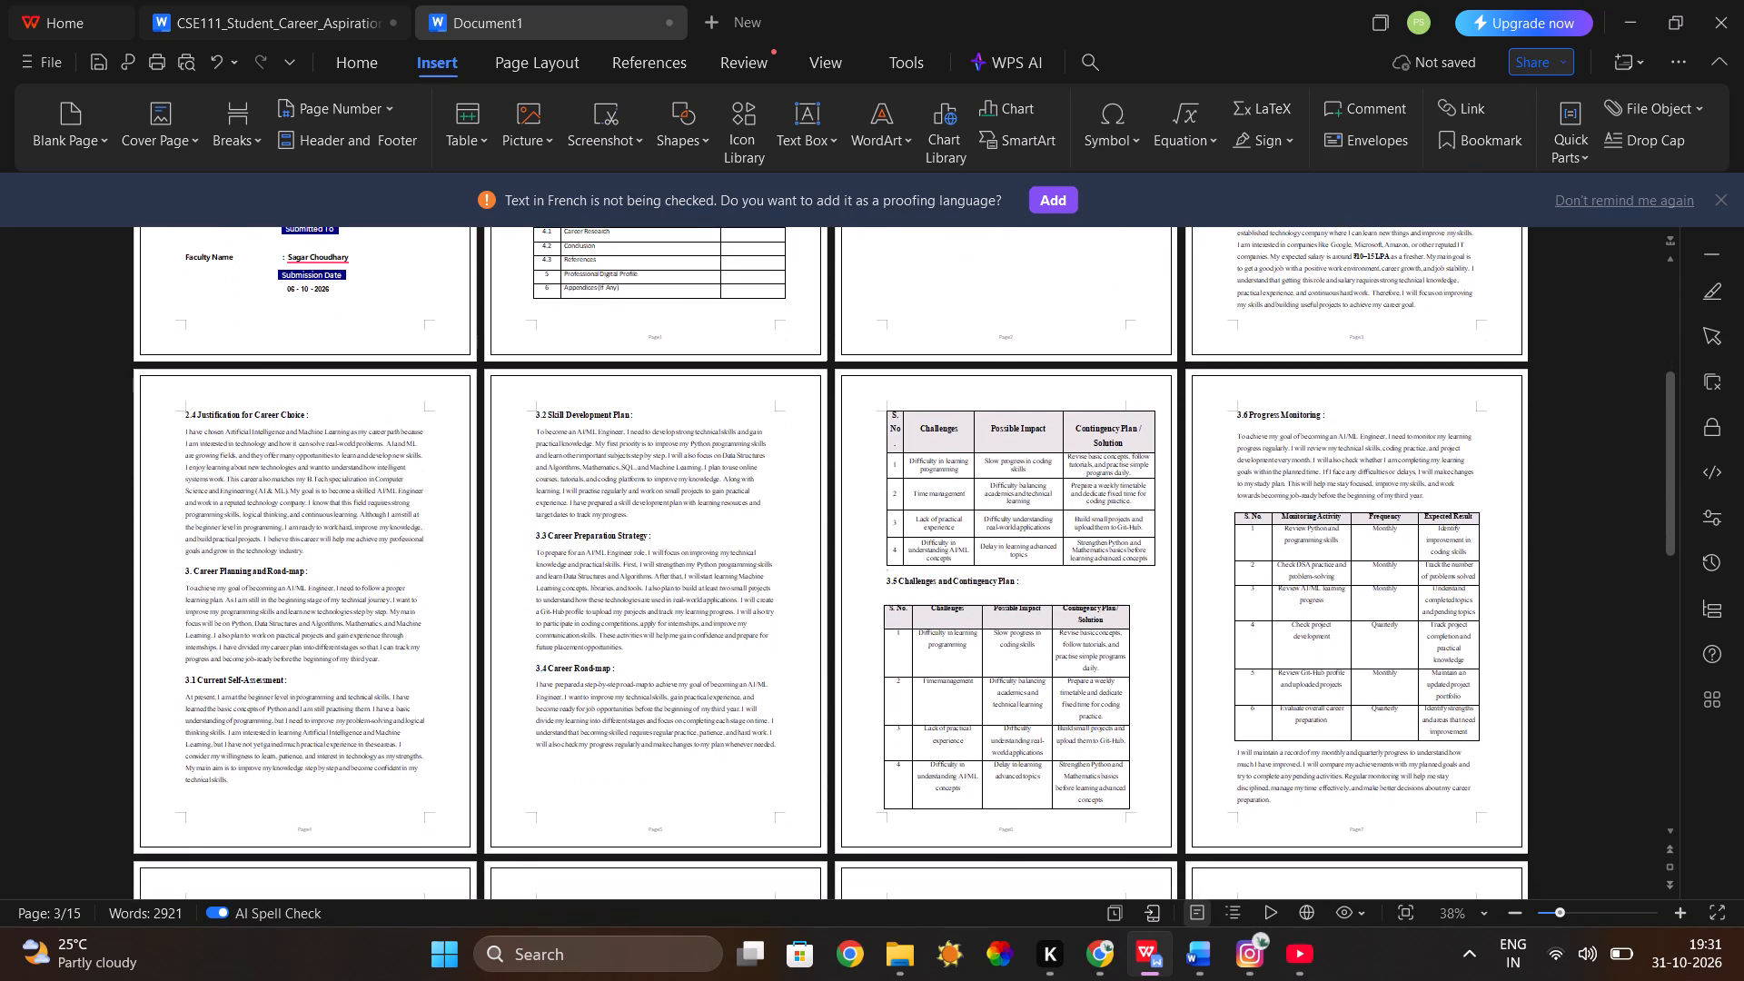
{"action": "scroll", "coordinate": [1054, 607], "scroll_direction": "down", "scroll_amount": 1}
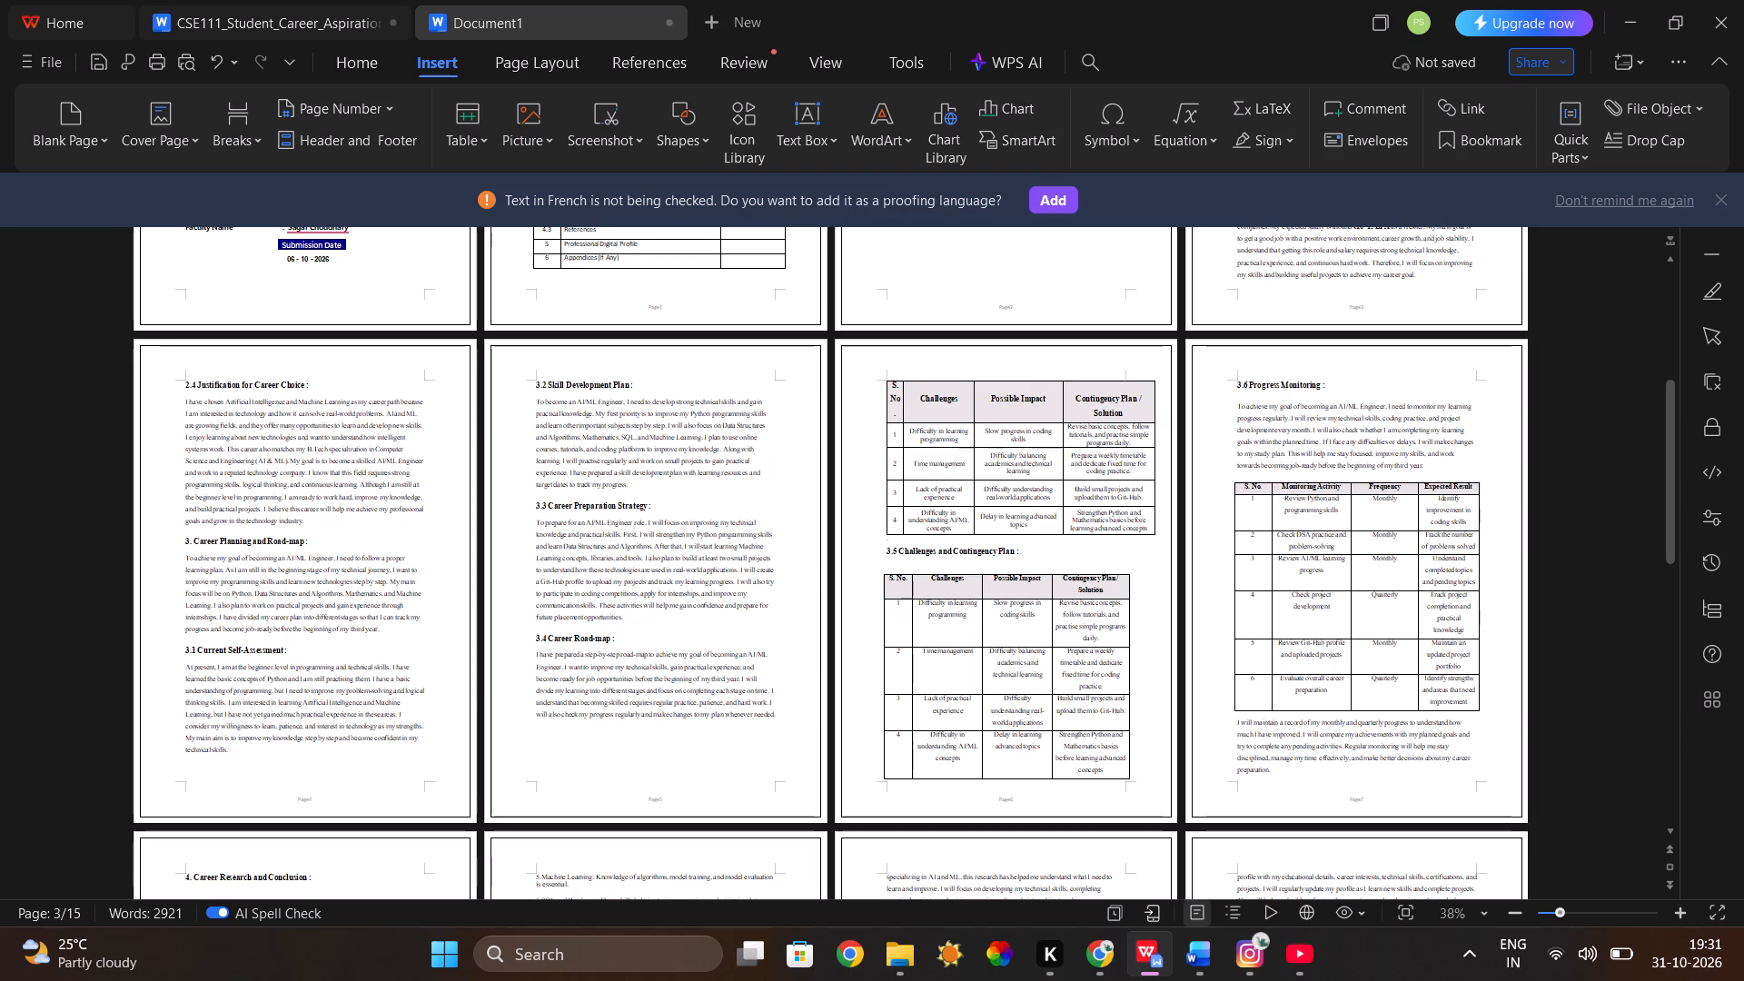
{"action": "scroll", "coordinate": [1054, 607], "scroll_direction": "down", "scroll_amount": 1}
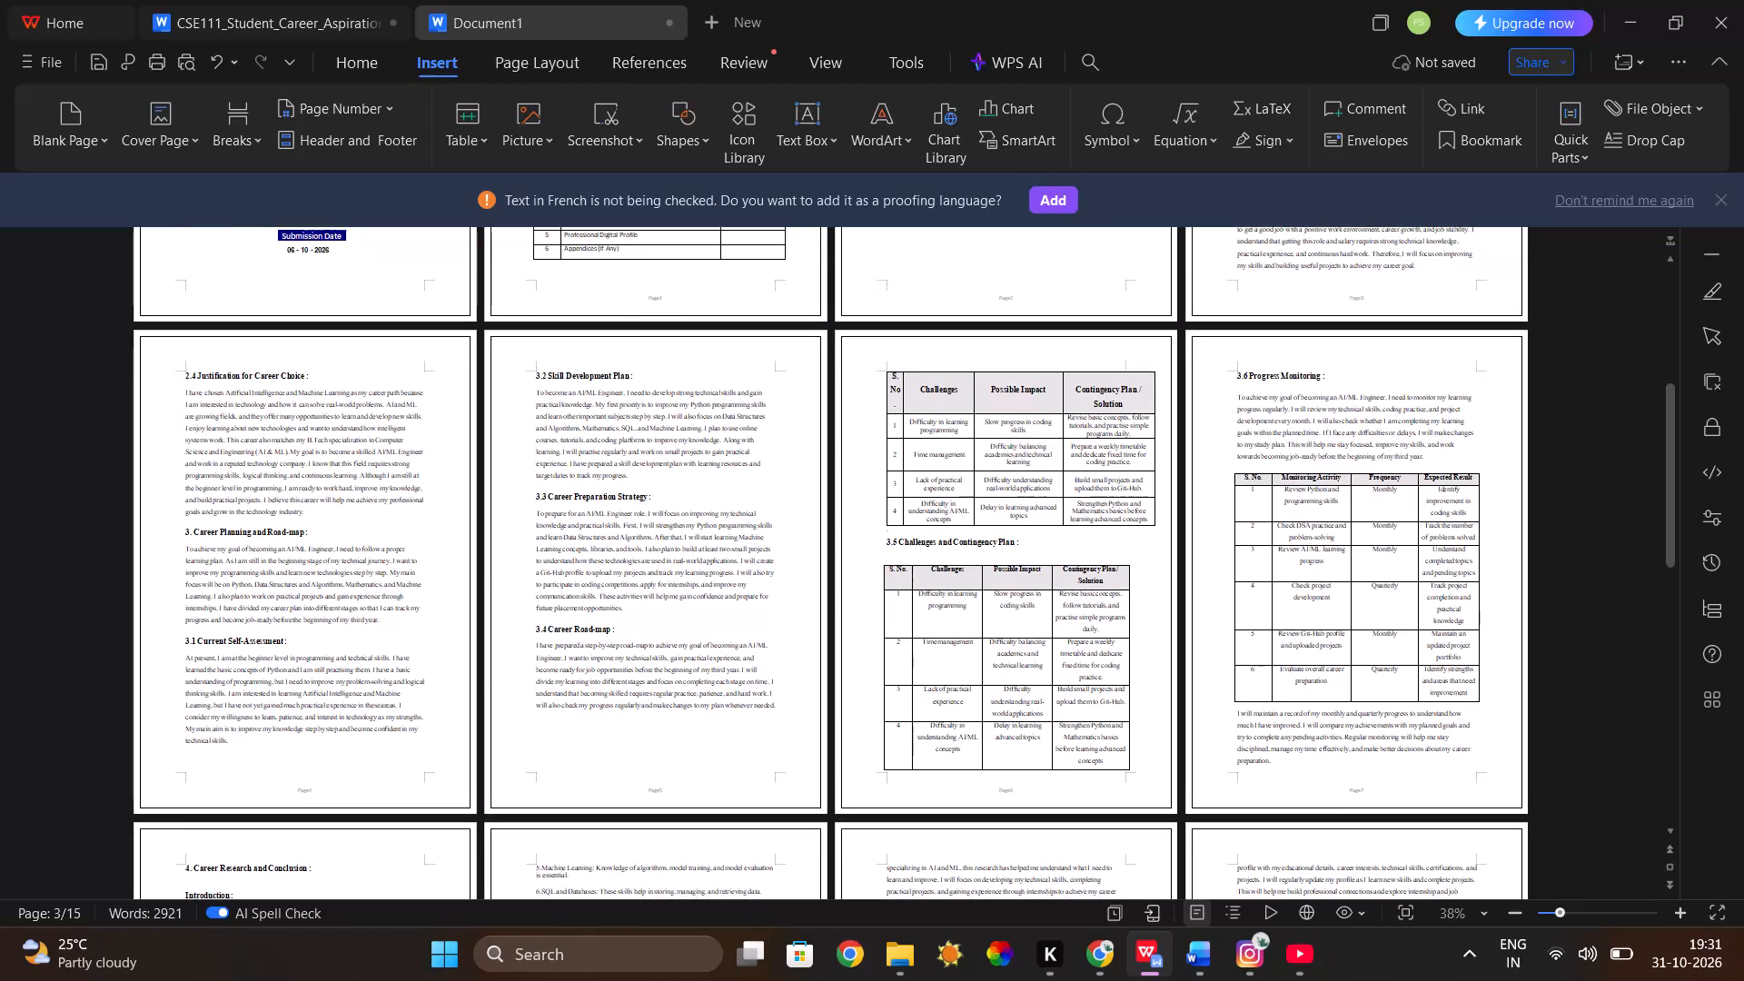
Delete the original Executive Summary heading and its paragraphs below the profile links table on the last page.
{"action": "scroll", "coordinate": [1054, 607], "scroll_direction": "down", "scroll_amount": 2}
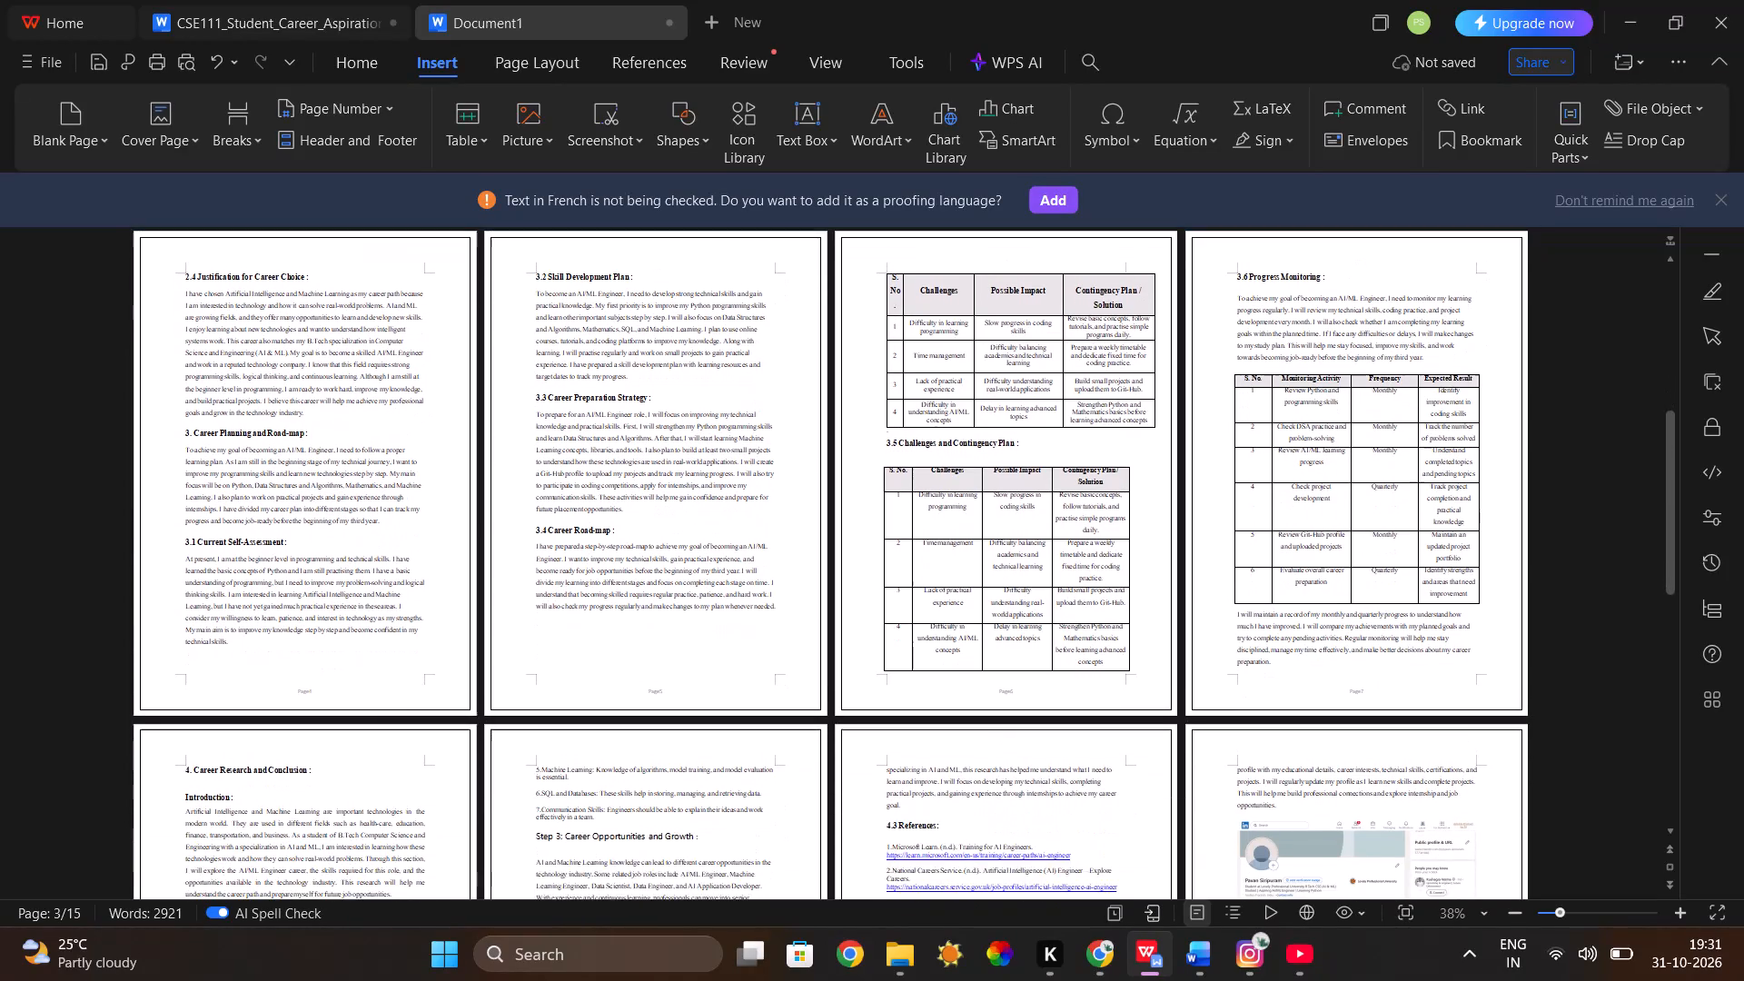
{"action": "scroll", "coordinate": [1054, 607], "scroll_direction": "down", "scroll_amount": 4}
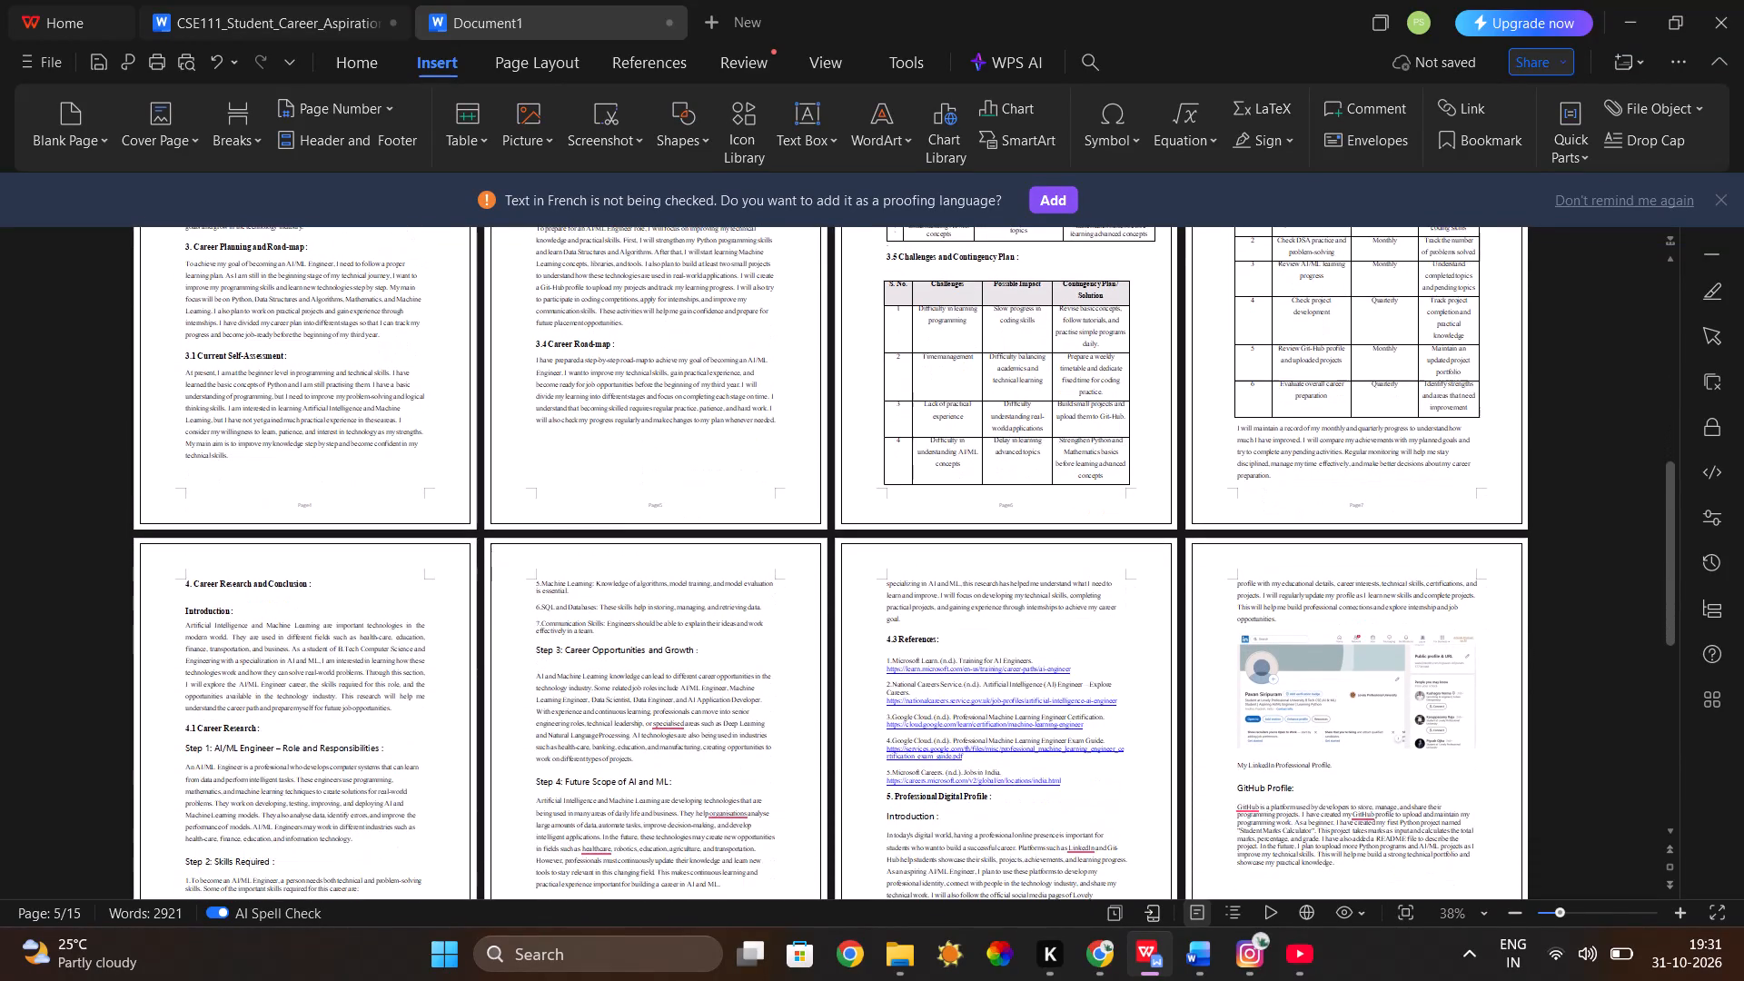
{"action": "scroll", "coordinate": [1054, 607], "scroll_direction": "down", "scroll_amount": 3}
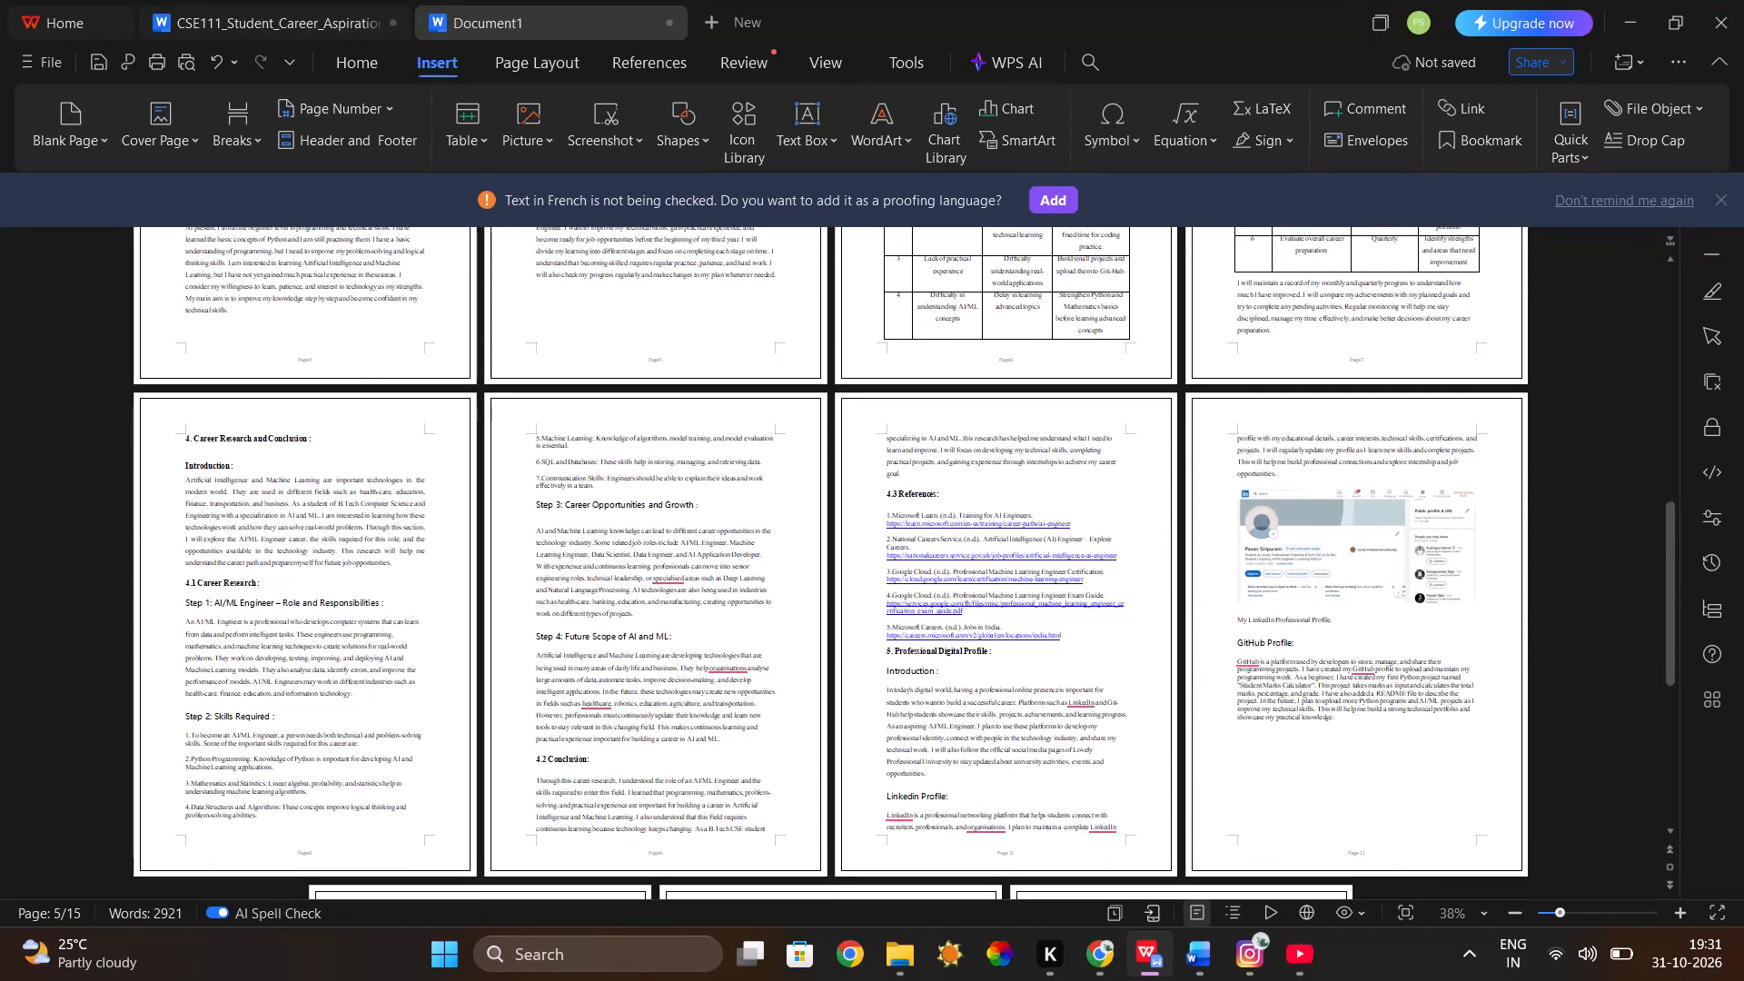
{"action": "scroll", "coordinate": [1054, 607], "scroll_direction": "down", "scroll_amount": 2}
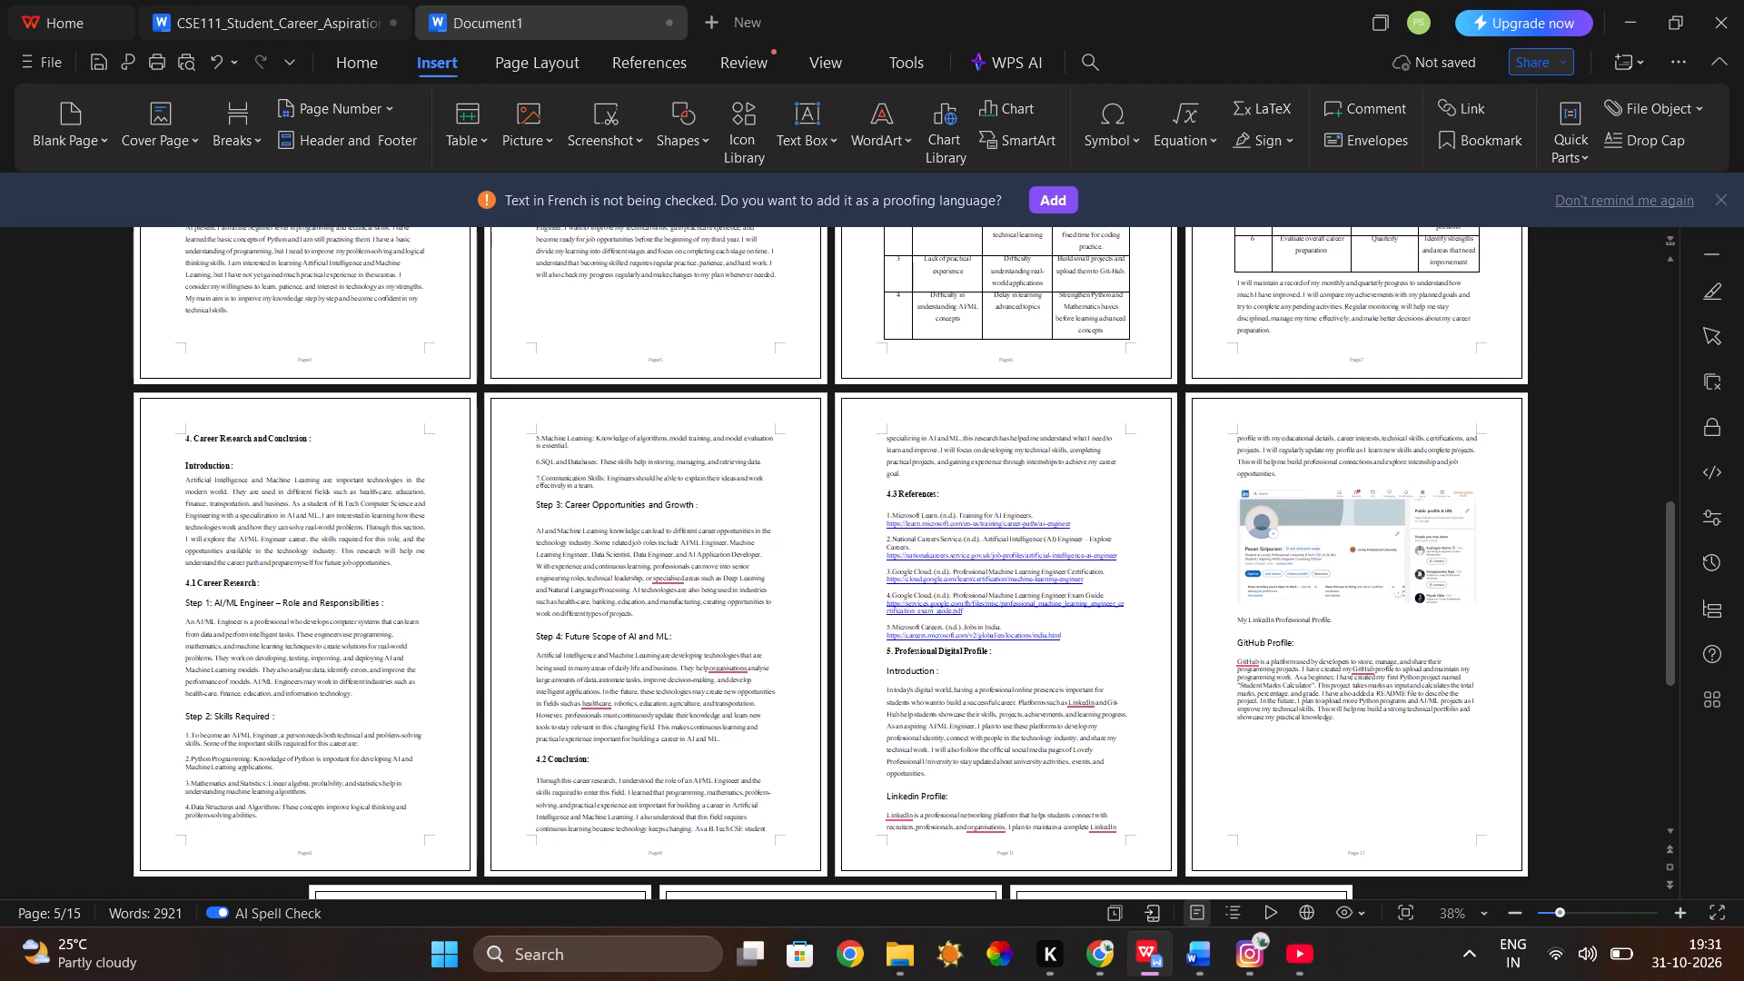
{"action": "scroll", "coordinate": [1054, 607], "scroll_direction": "down", "scroll_amount": 3}
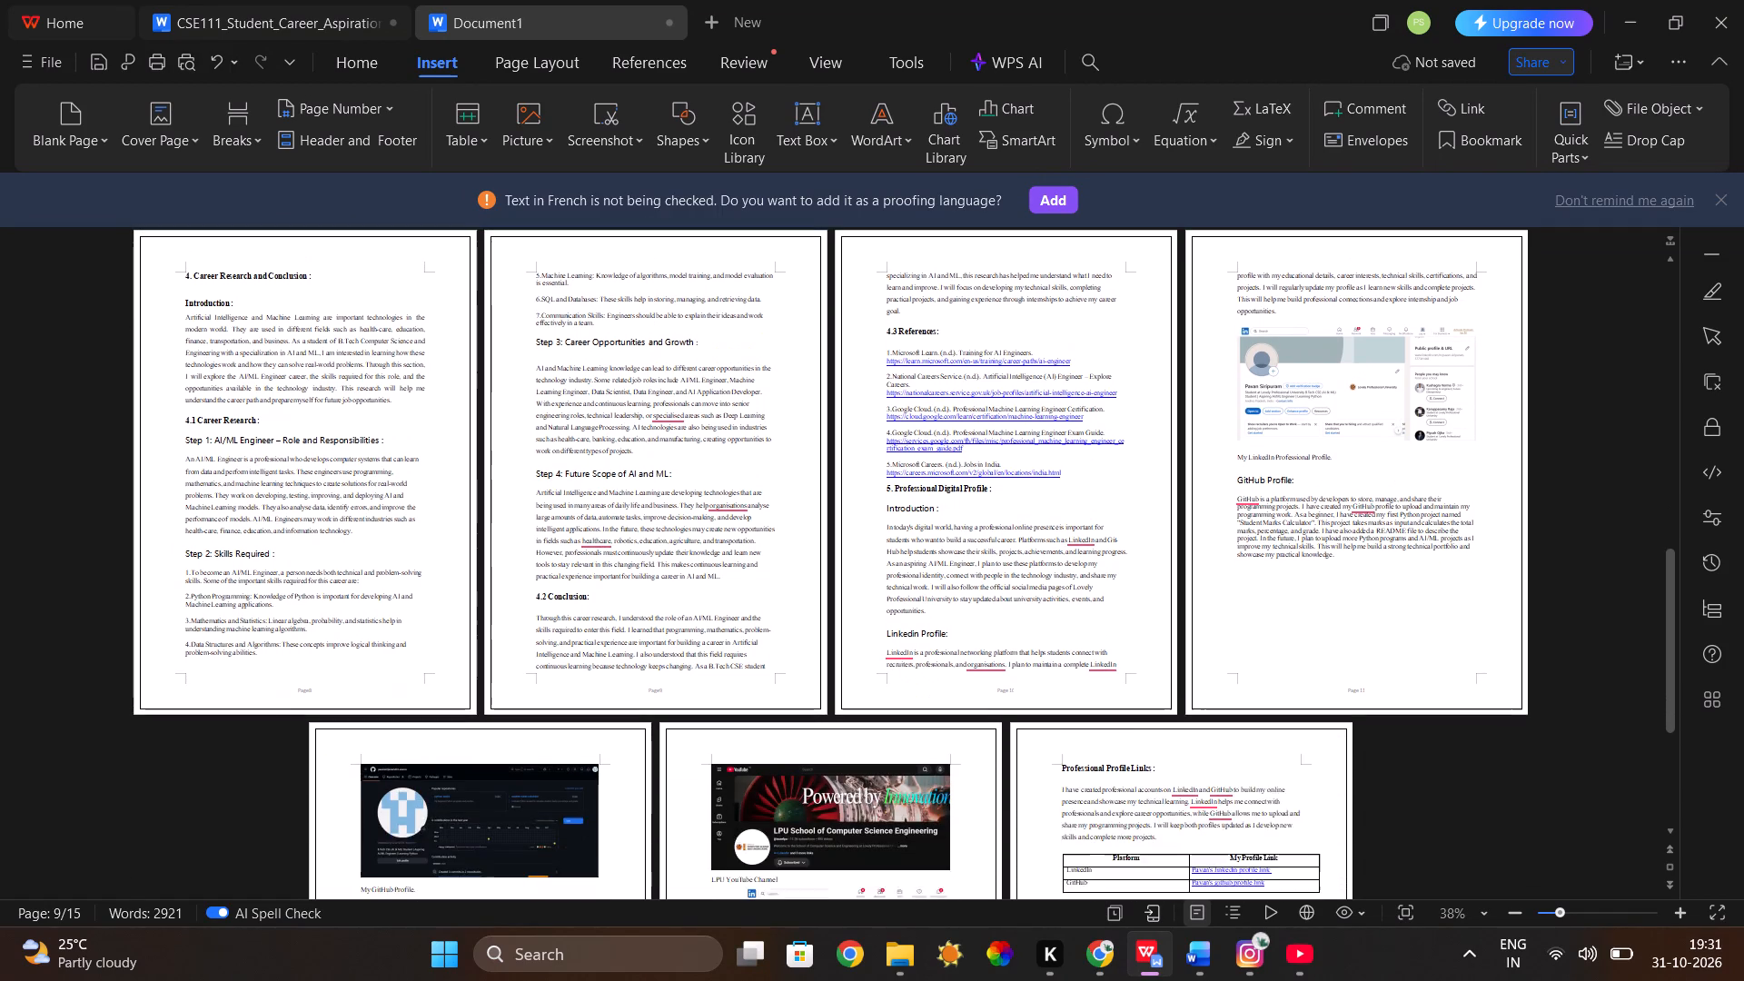
{"action": "scroll", "coordinate": [1054, 607], "scroll_direction": "down", "scroll_amount": 3}
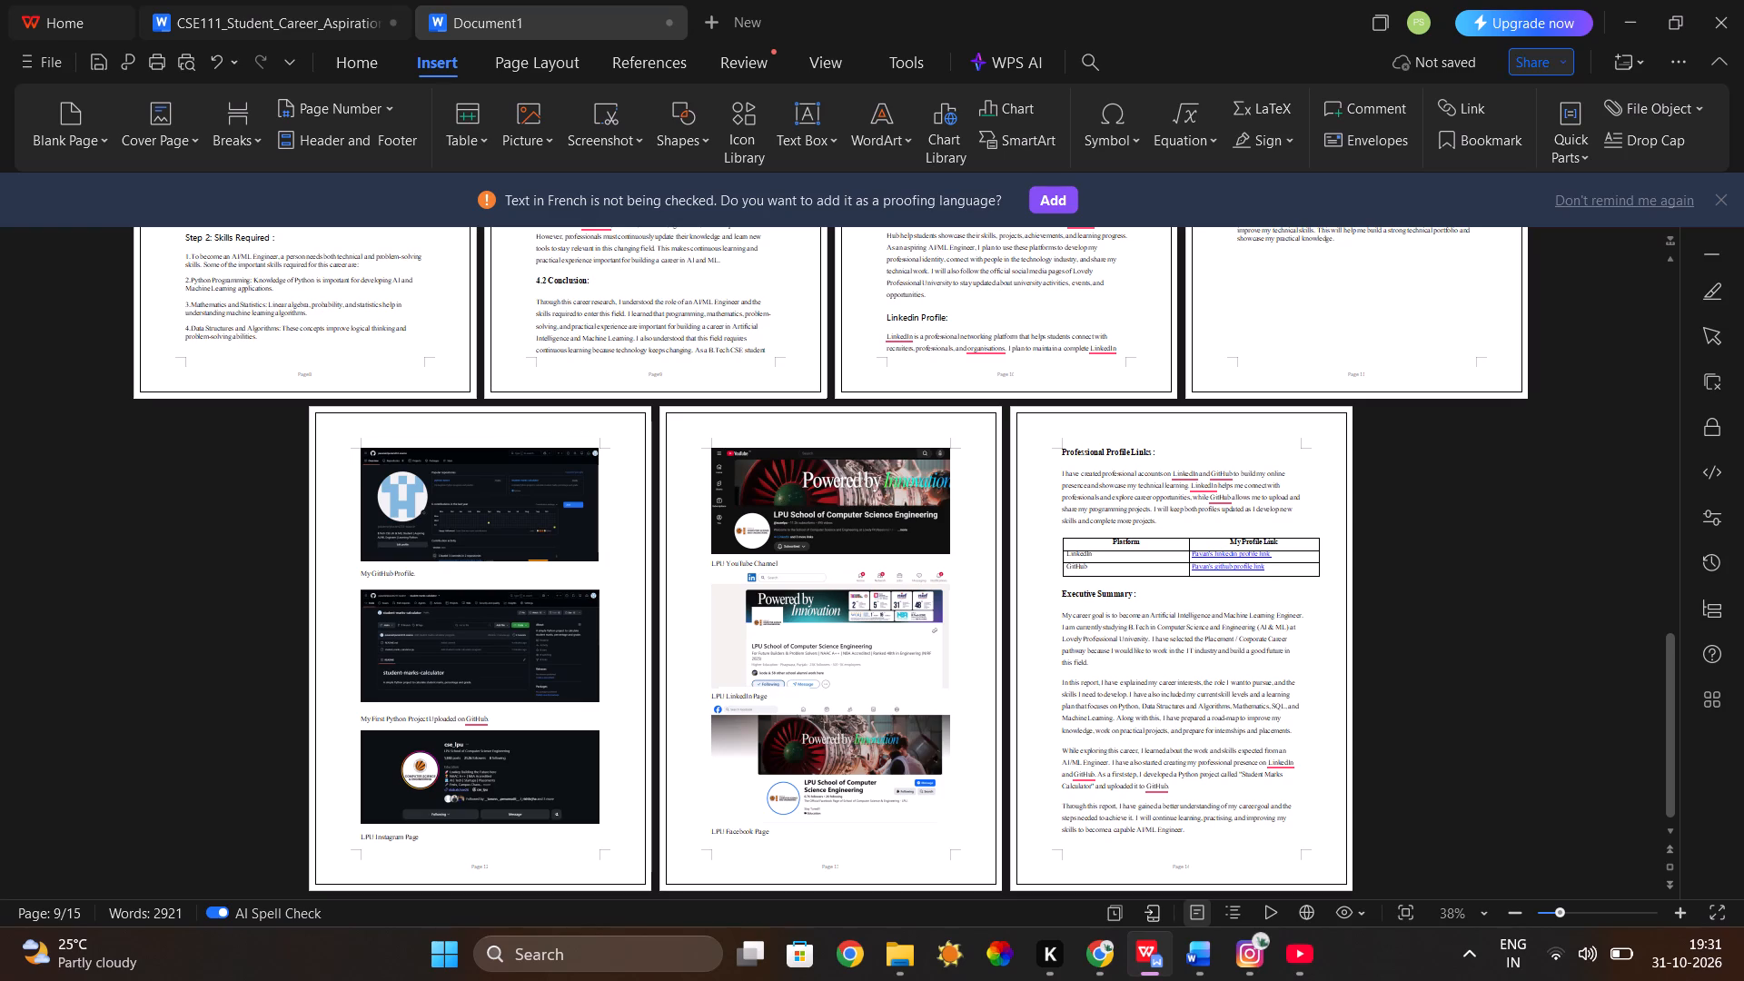
{"action": "scroll", "coordinate": [1054, 607], "scroll_direction": "down", "scroll_amount": 1}
{"action": "left_click_drag", "start_coordinate": [1062, 594], "coordinate": [1277, 839]}
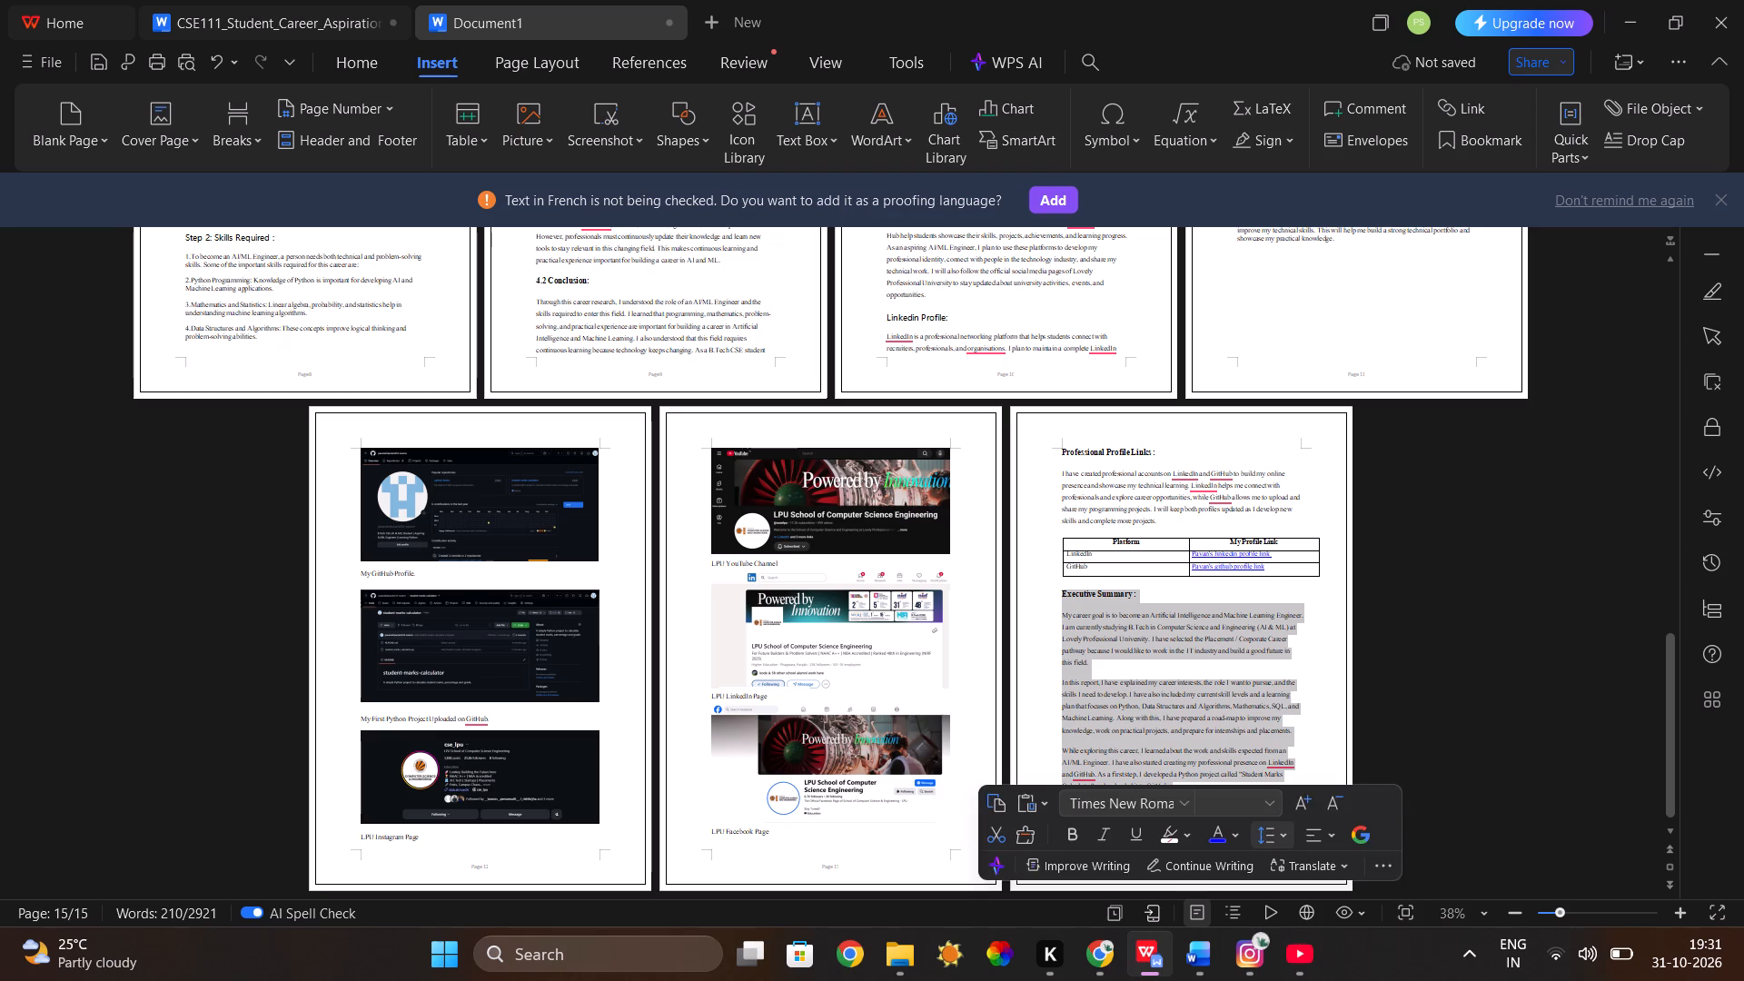
{"action": "key", "text": "BackSpace"}
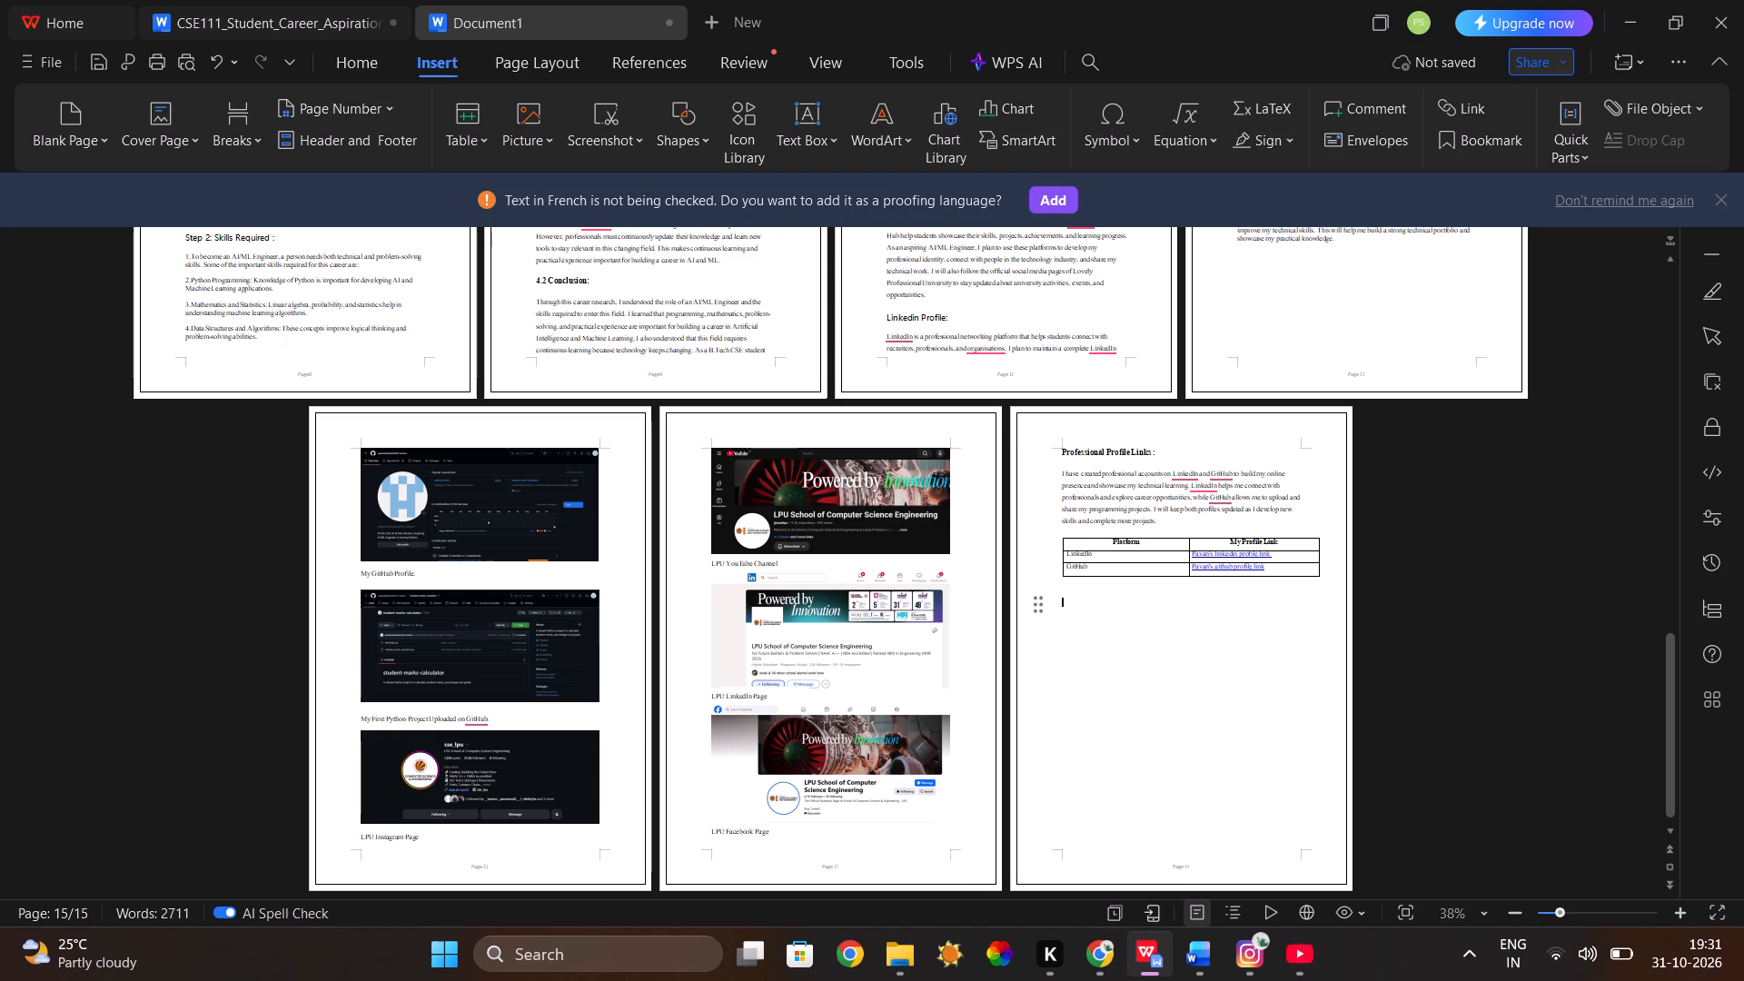
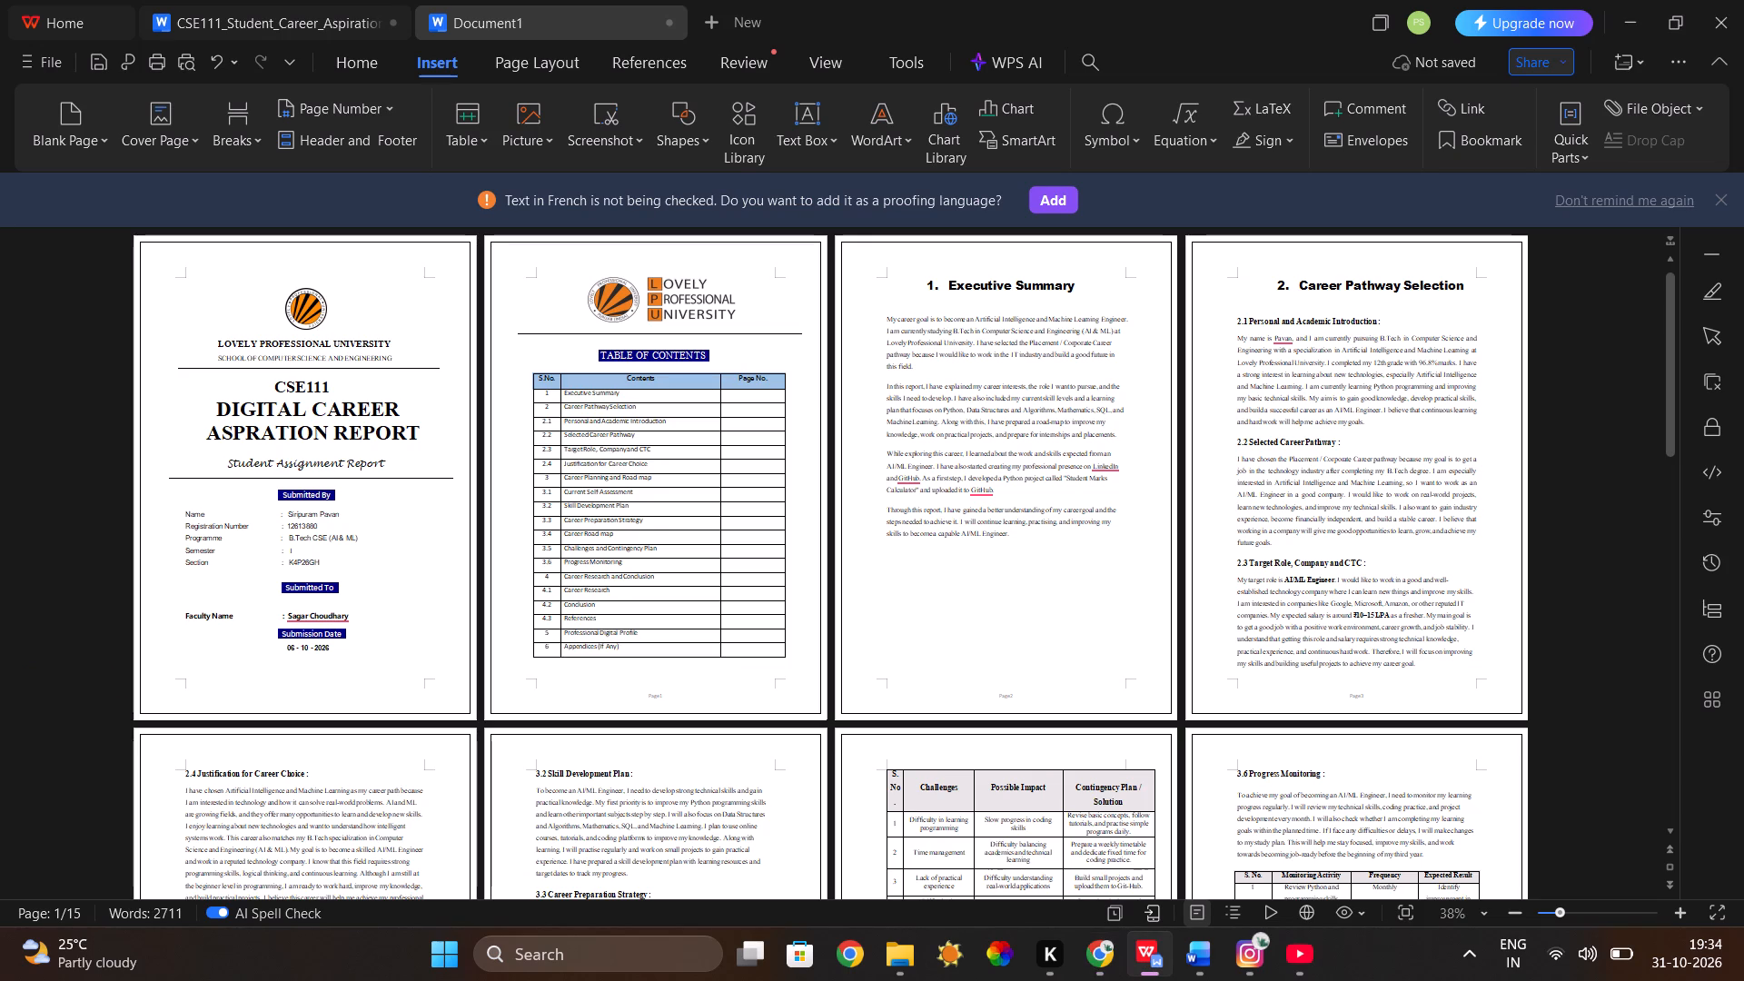
{"action": "left_click_drag", "start_coordinate": [883, 319], "coordinate": [926, 354]}
{"action": "left_click_drag", "start_coordinate": [926, 354], "coordinate": [1045, 537]}
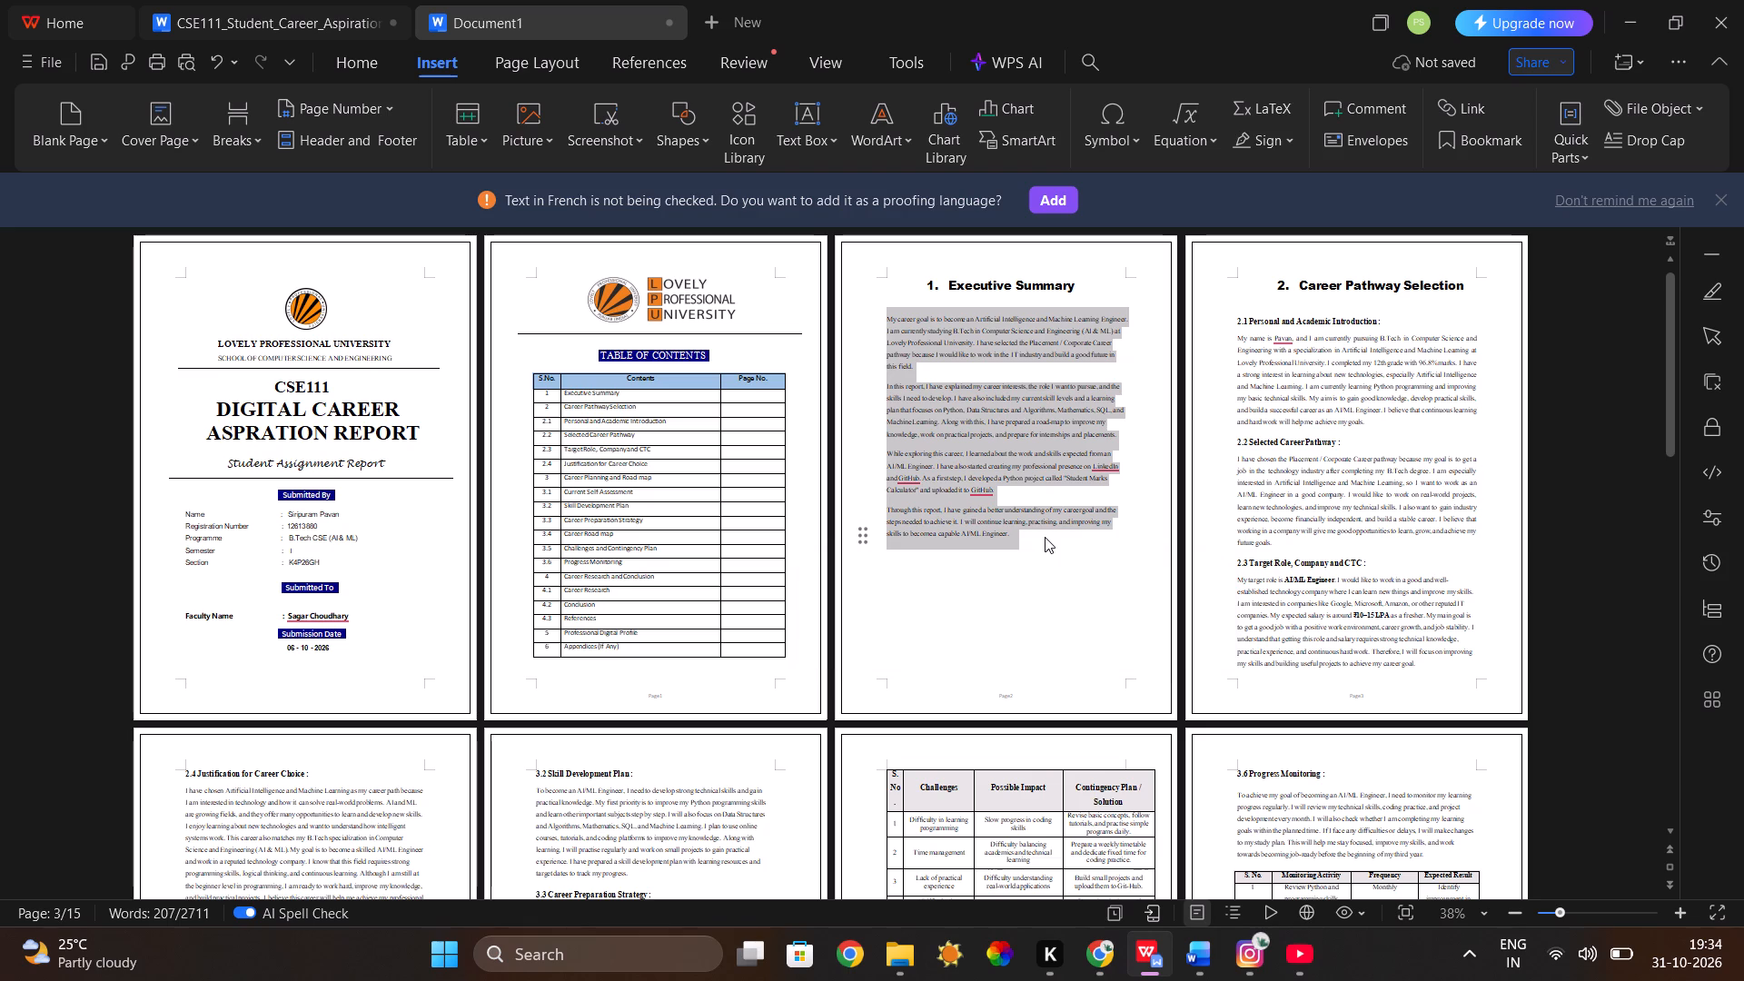
{"action": "key", "text": "ctrl+v"}
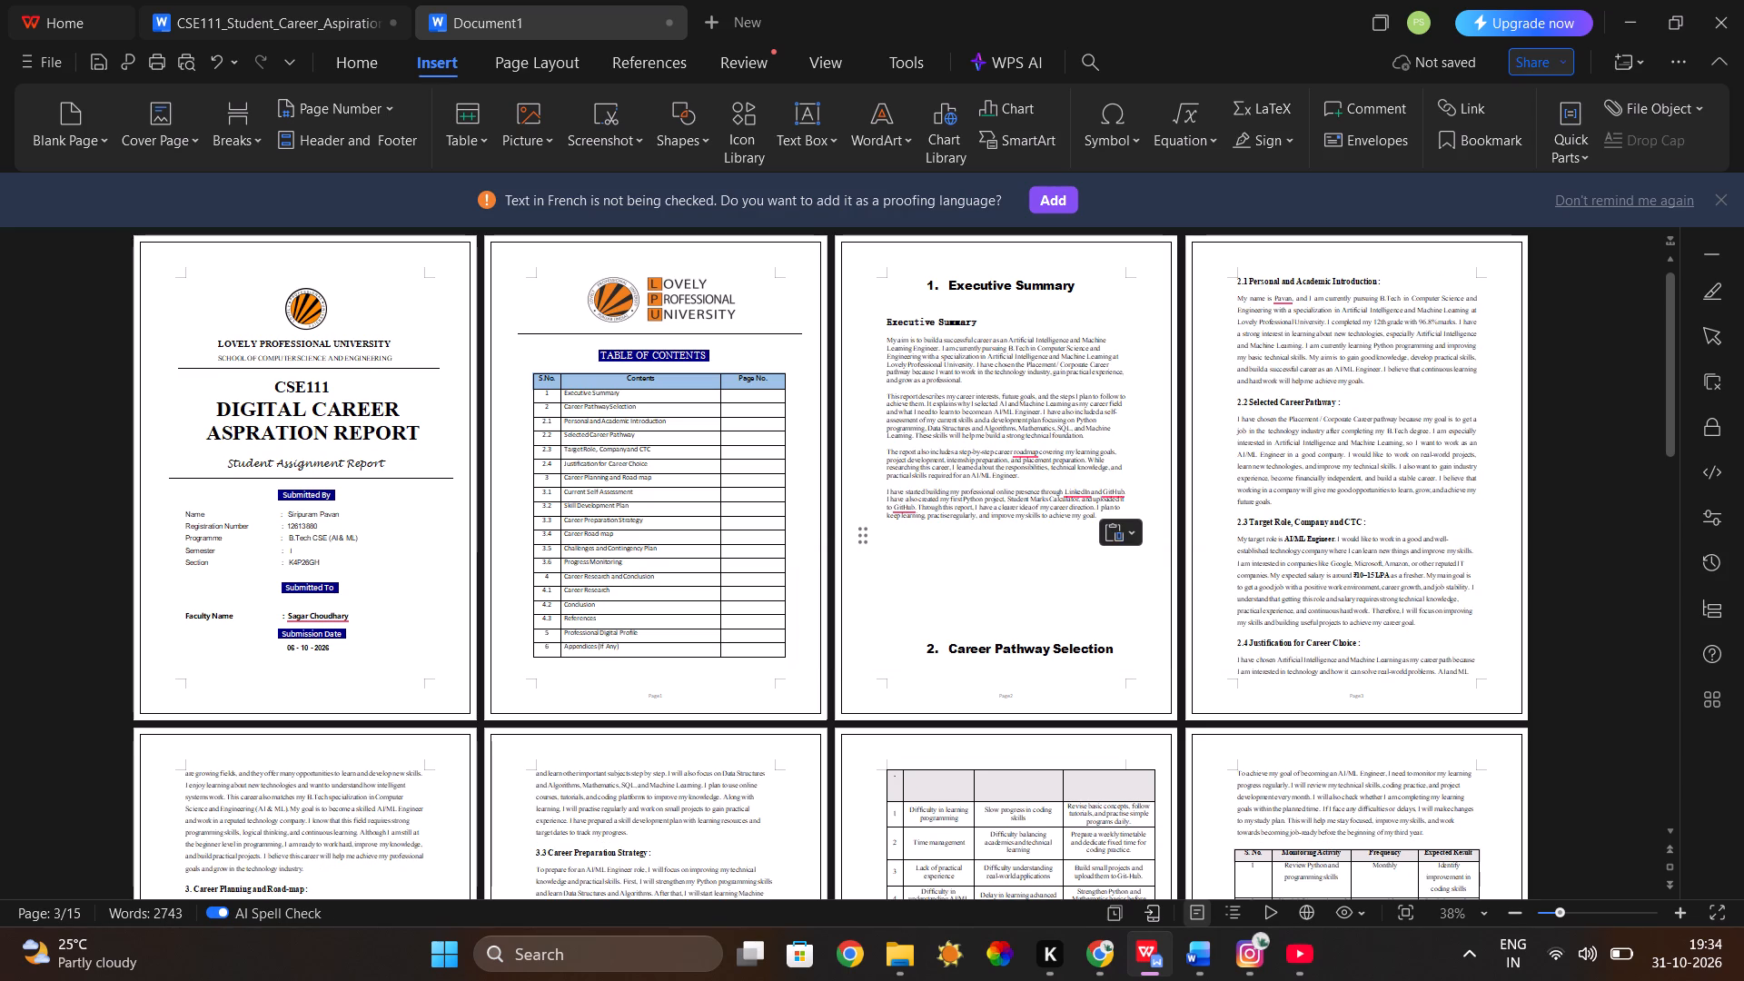
Try 2.0 line spacing on the pasted Executive Summary paragraphs, and settle on 1.5.
{"action": "left_click_drag", "start_coordinate": [883, 341], "coordinate": [906, 366]}
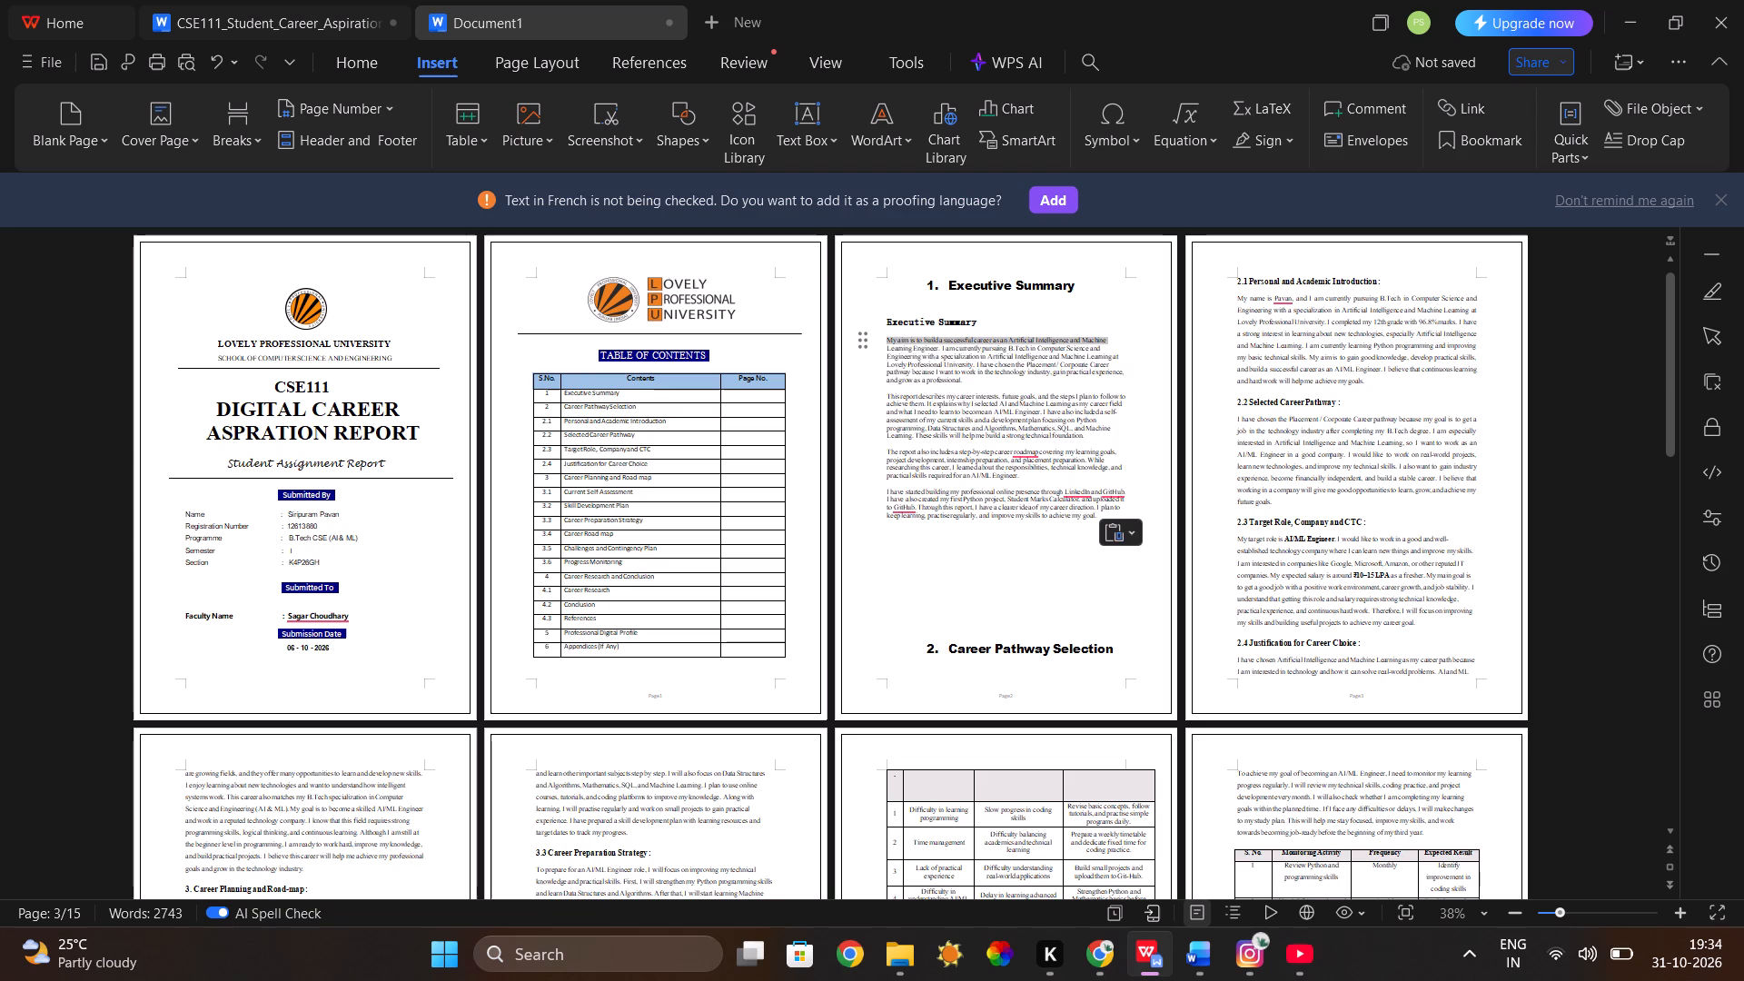
{"action": "left_click_drag", "start_coordinate": [906, 366], "coordinate": [1080, 530]}
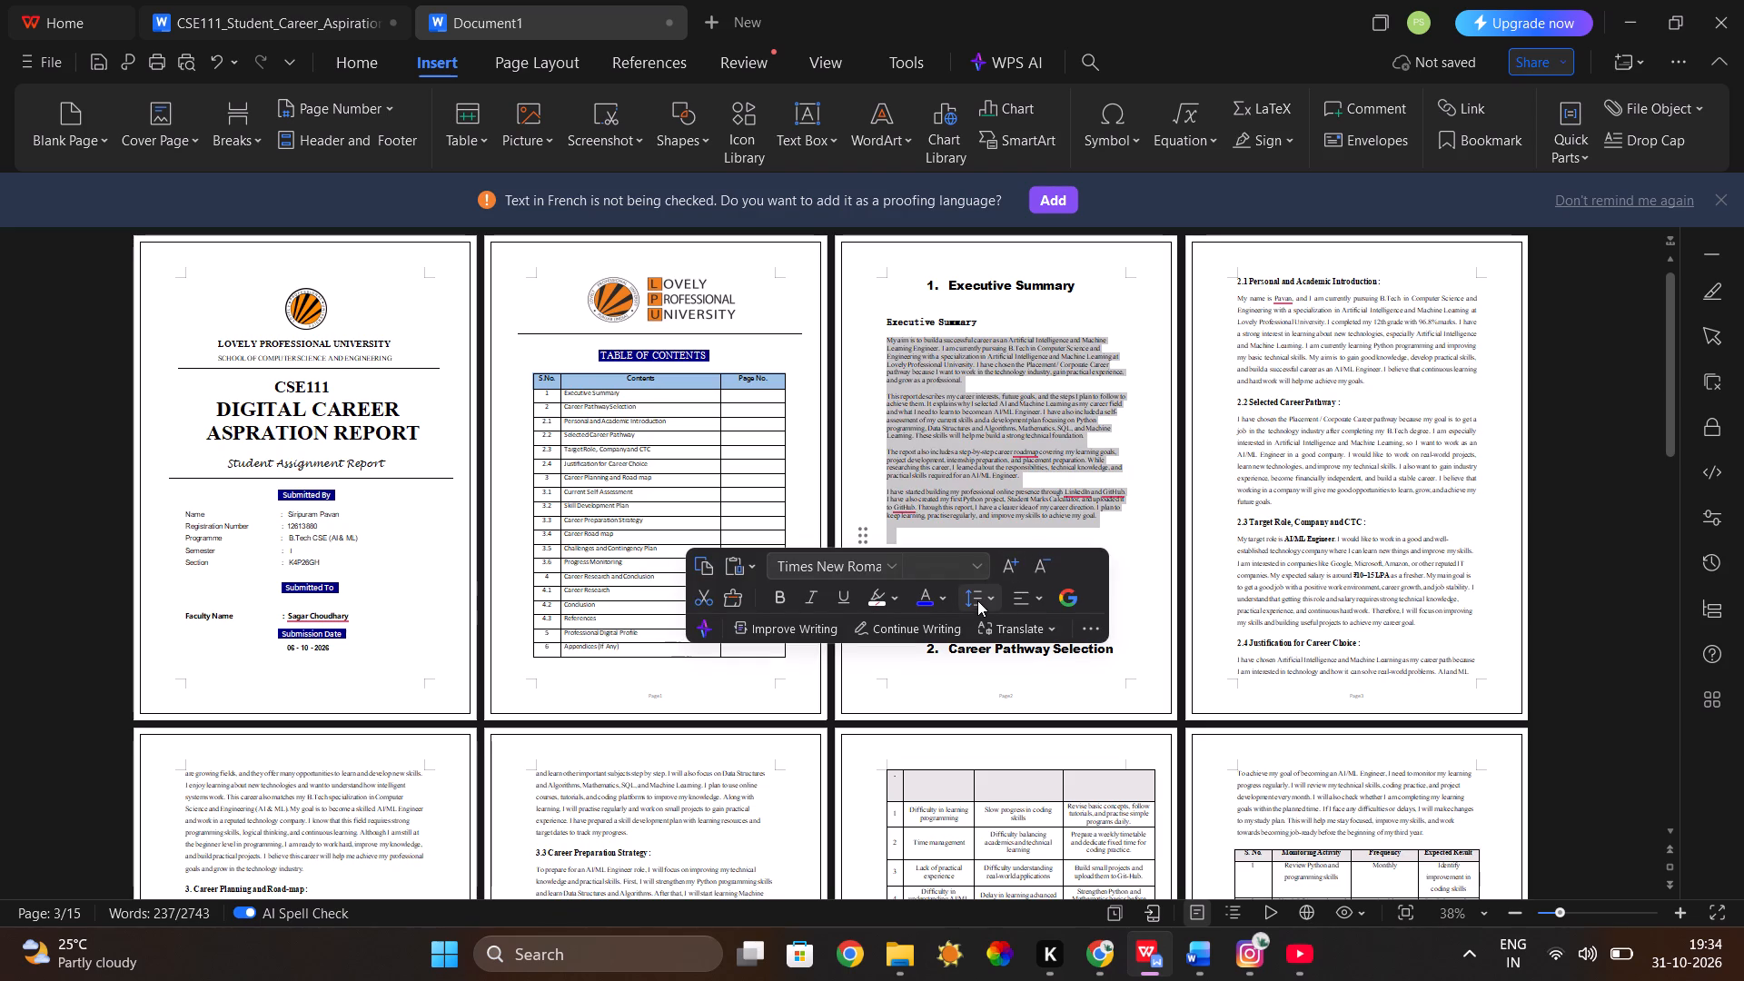
{"action": "left_click", "coordinate": [977, 603]}
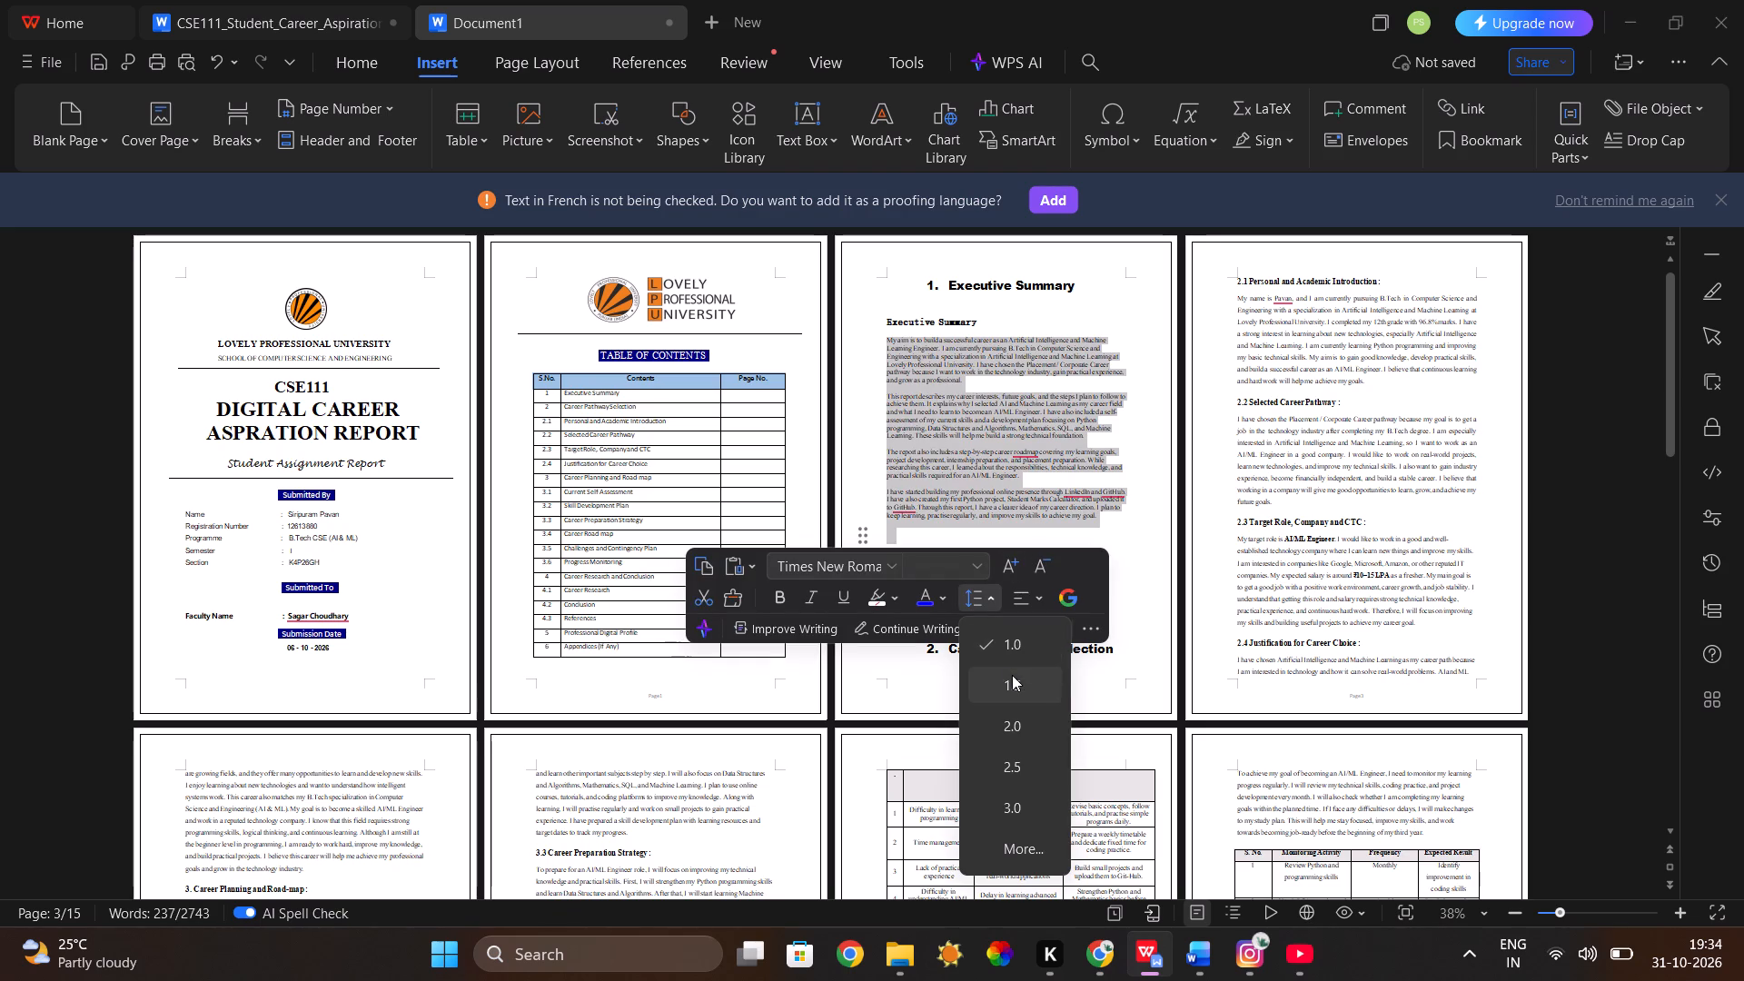
{"action": "left_click", "coordinate": [1020, 731]}
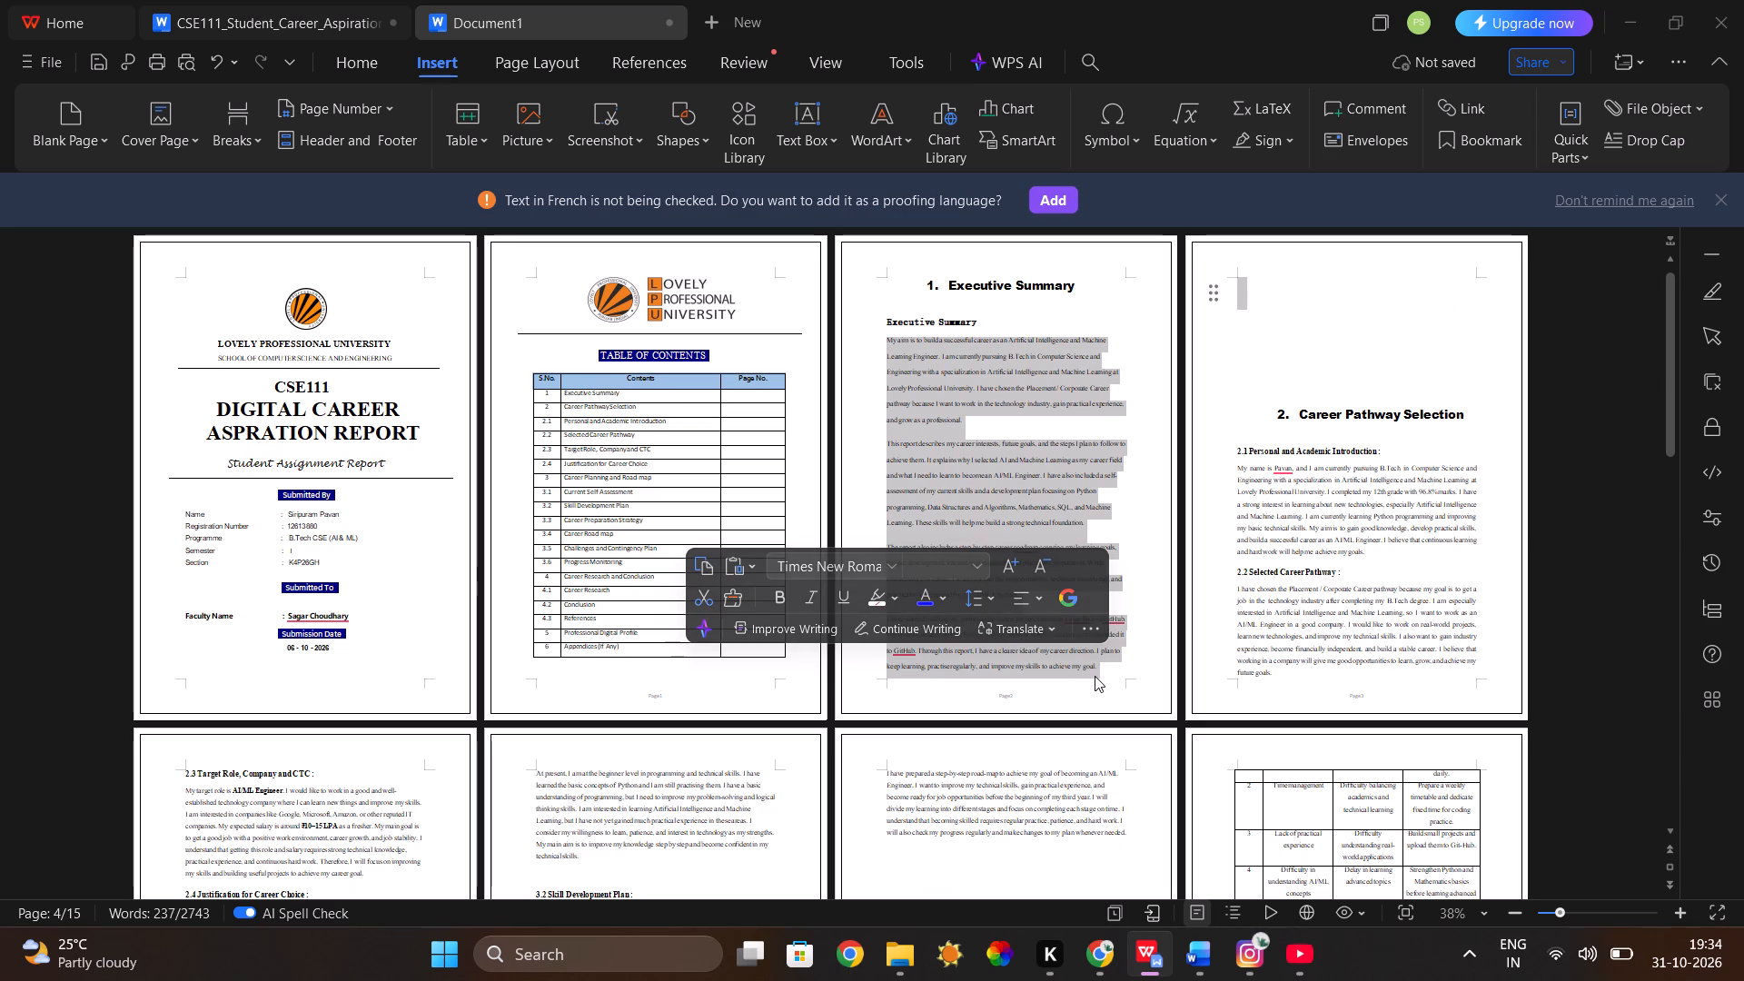
{"action": "left_click", "coordinate": [983, 603]}
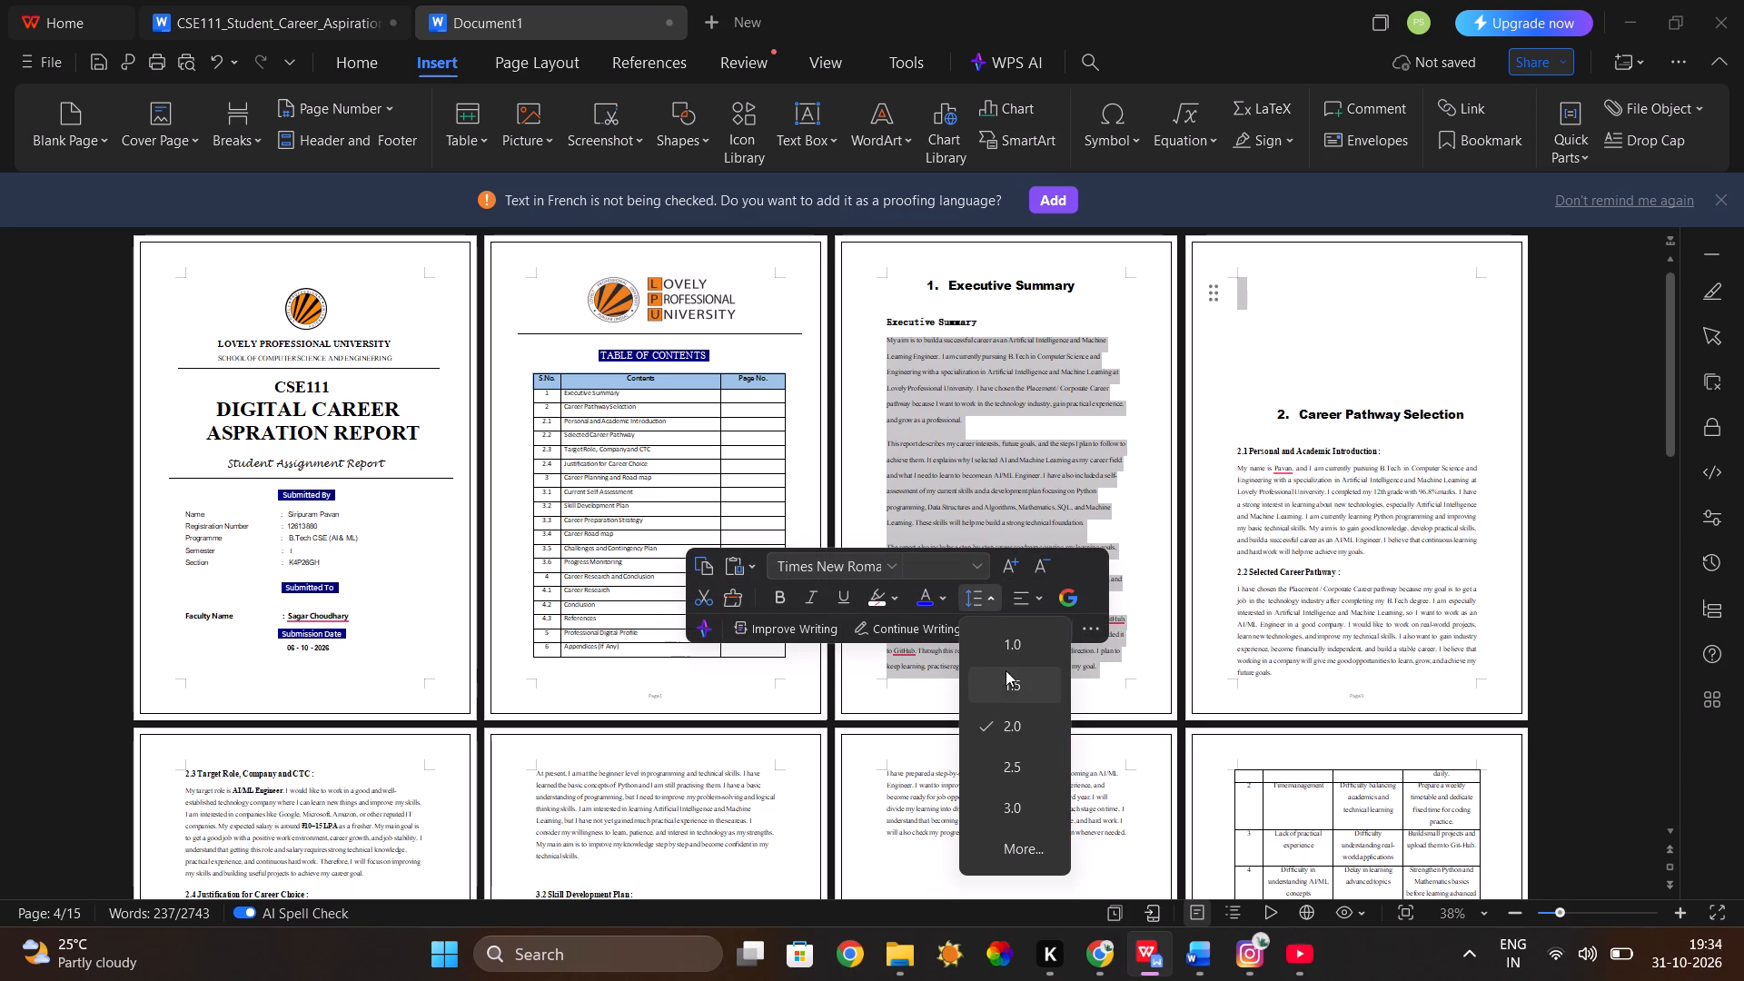
{"action": "left_click", "coordinate": [1009, 678]}
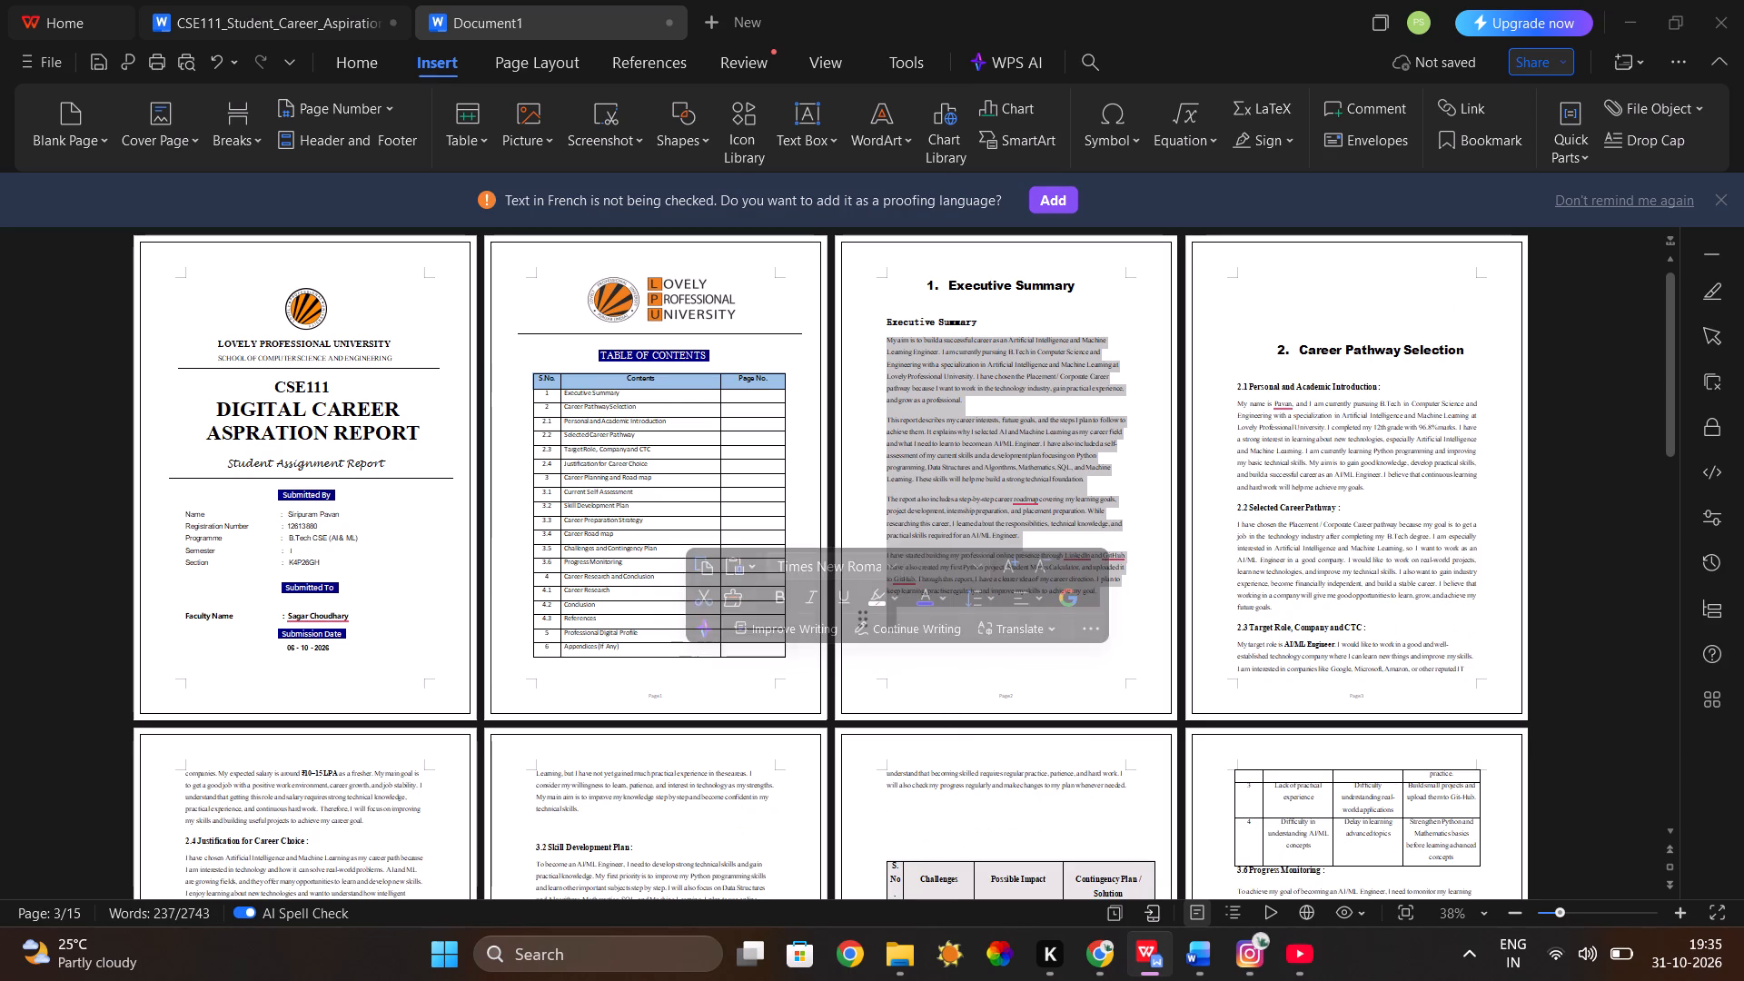
Delete two surplus empty lines after the page 3 summary to move "2. Career Pathway Selection" up on page 4.
{"action": "left_click", "coordinate": [1273, 347]}
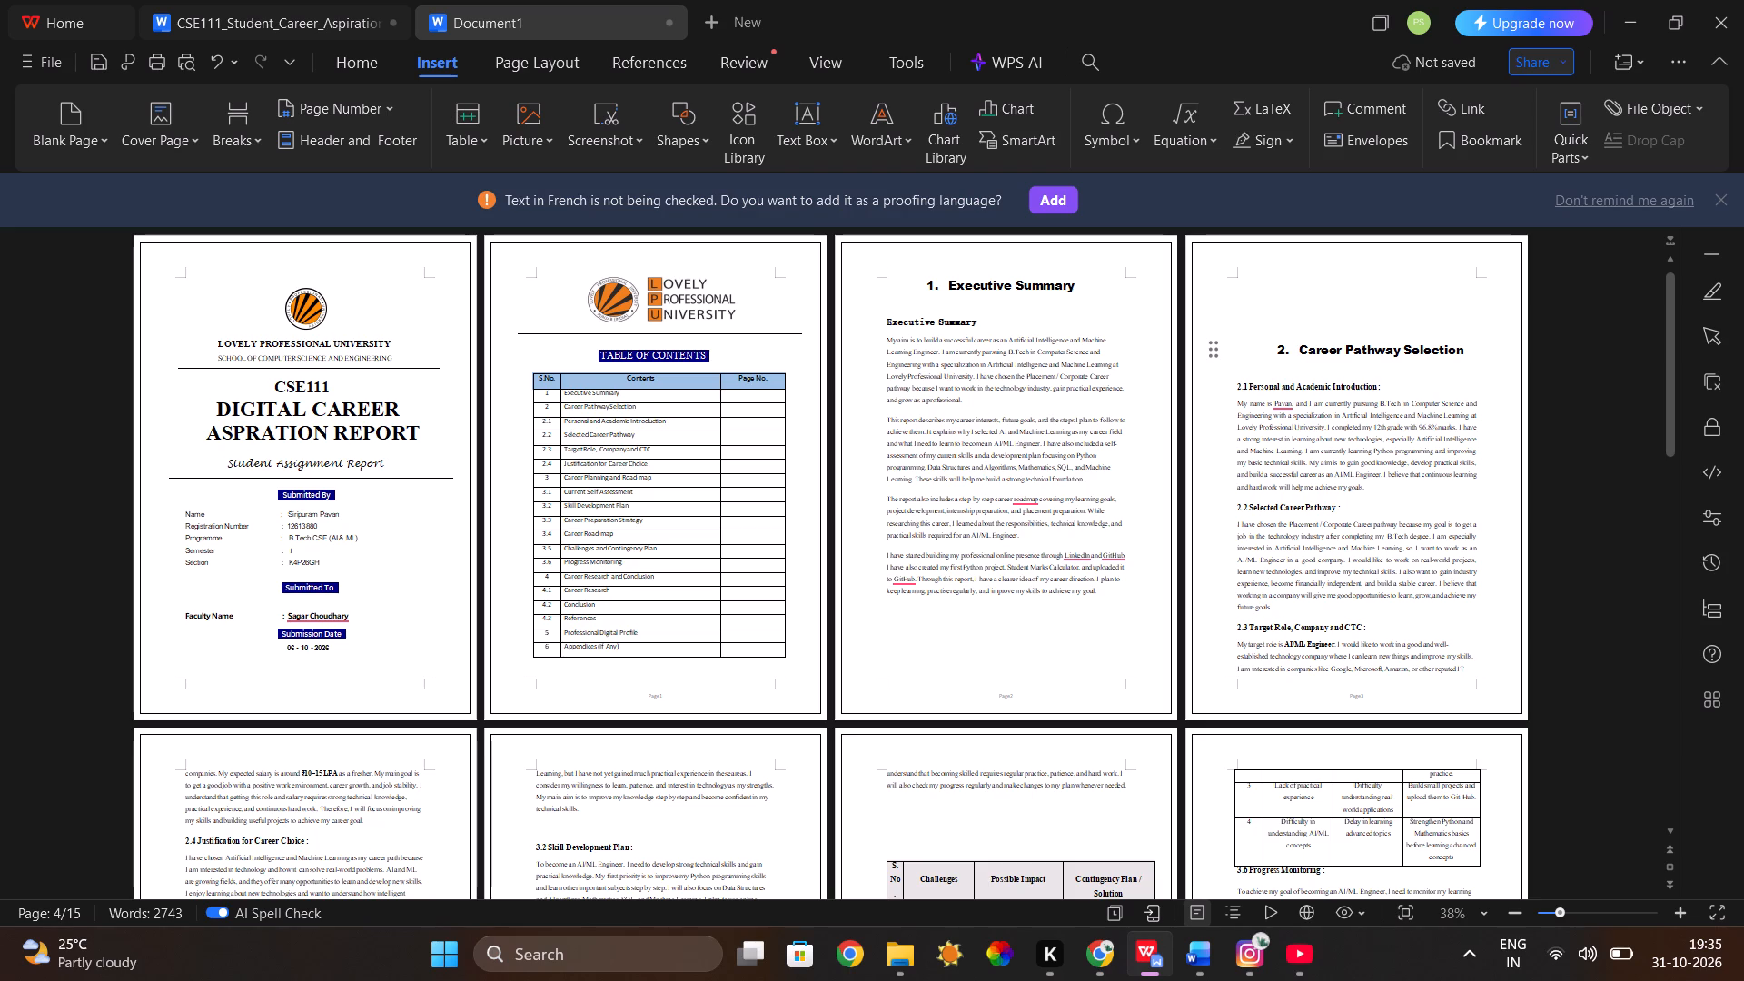
{"action": "left_click", "coordinate": [1101, 596]}
{"action": "key", "text": "Delete"}
{"action": "key", "text": "Delete"}
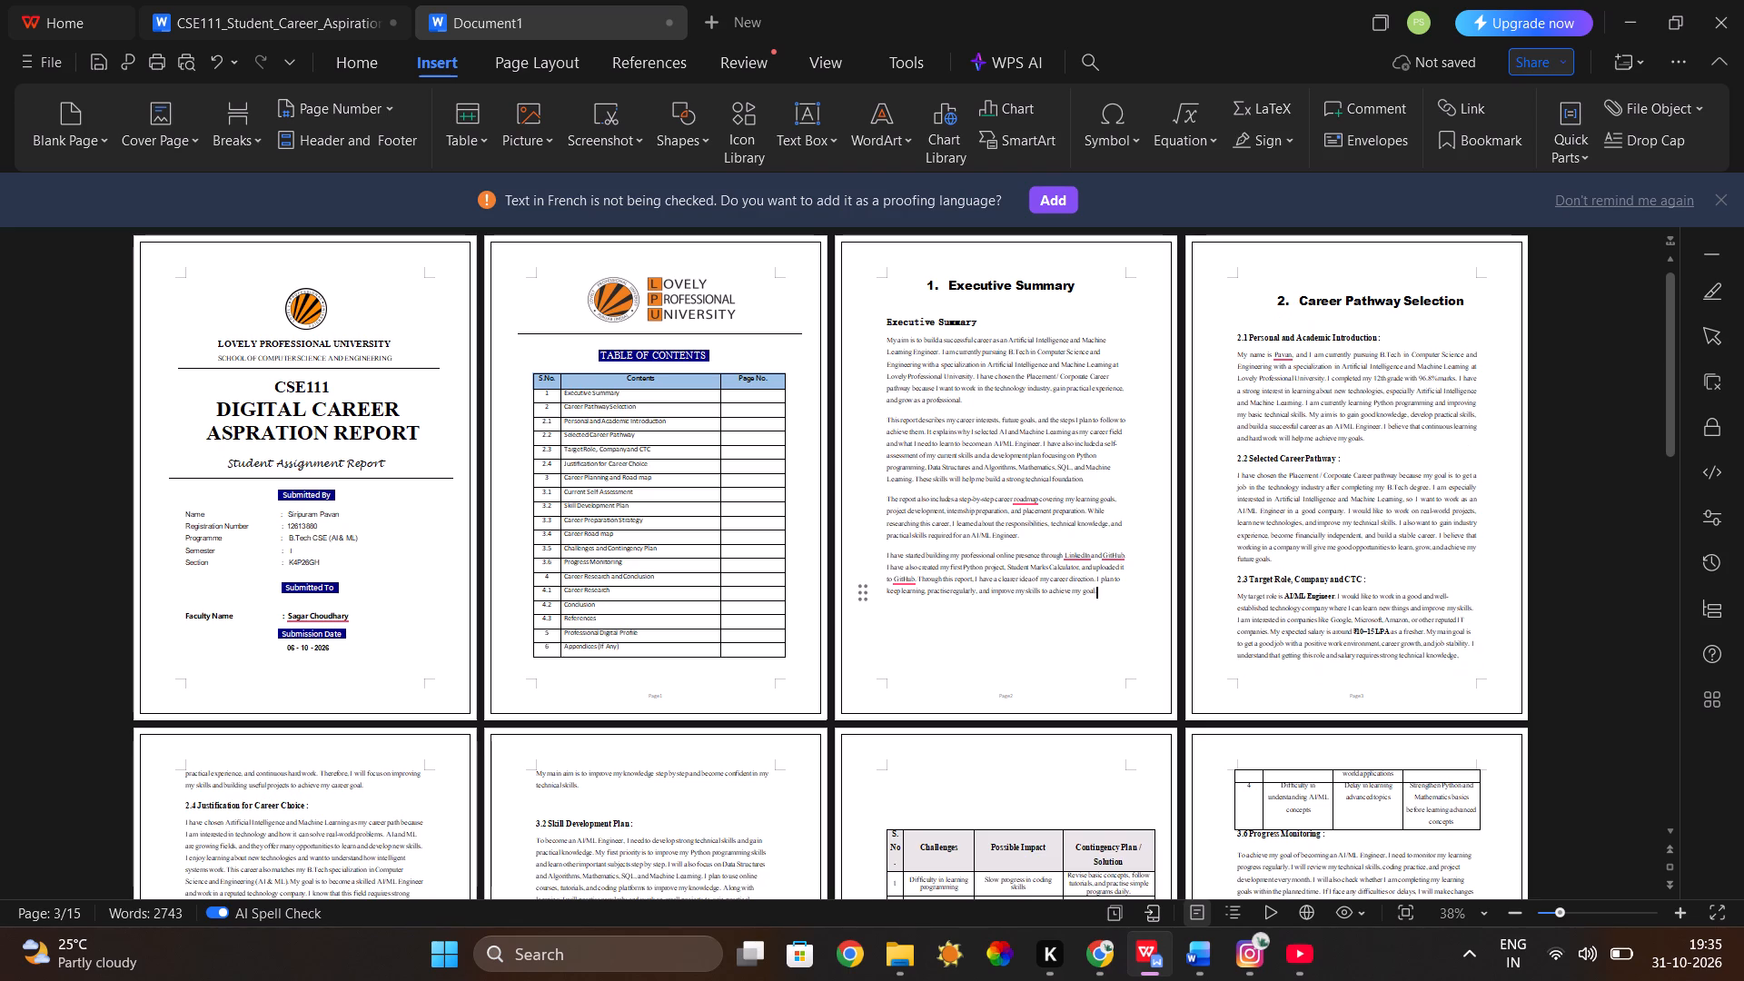
{"action": "left_click", "coordinate": [1048, 631]}
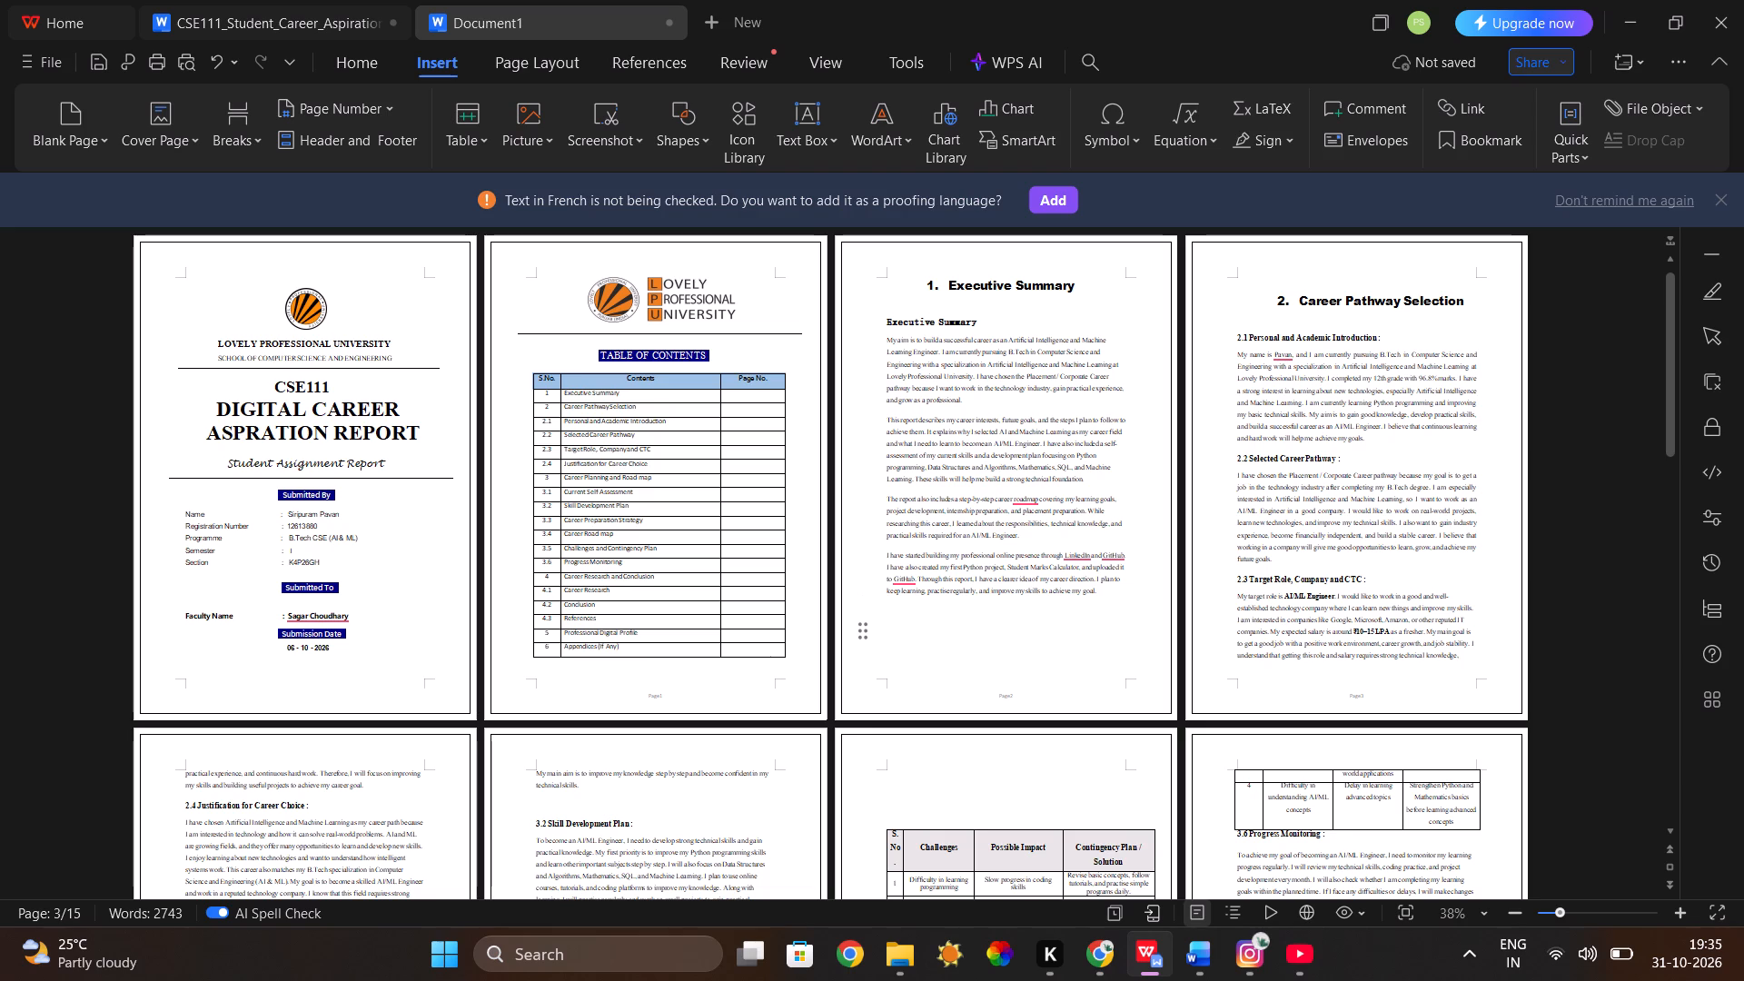
Insert an empty line above the "Professional Profile Links" heading on the last page.
{"action": "scroll", "coordinate": [863, 643], "scroll_direction": "down", "scroll_amount": 18}
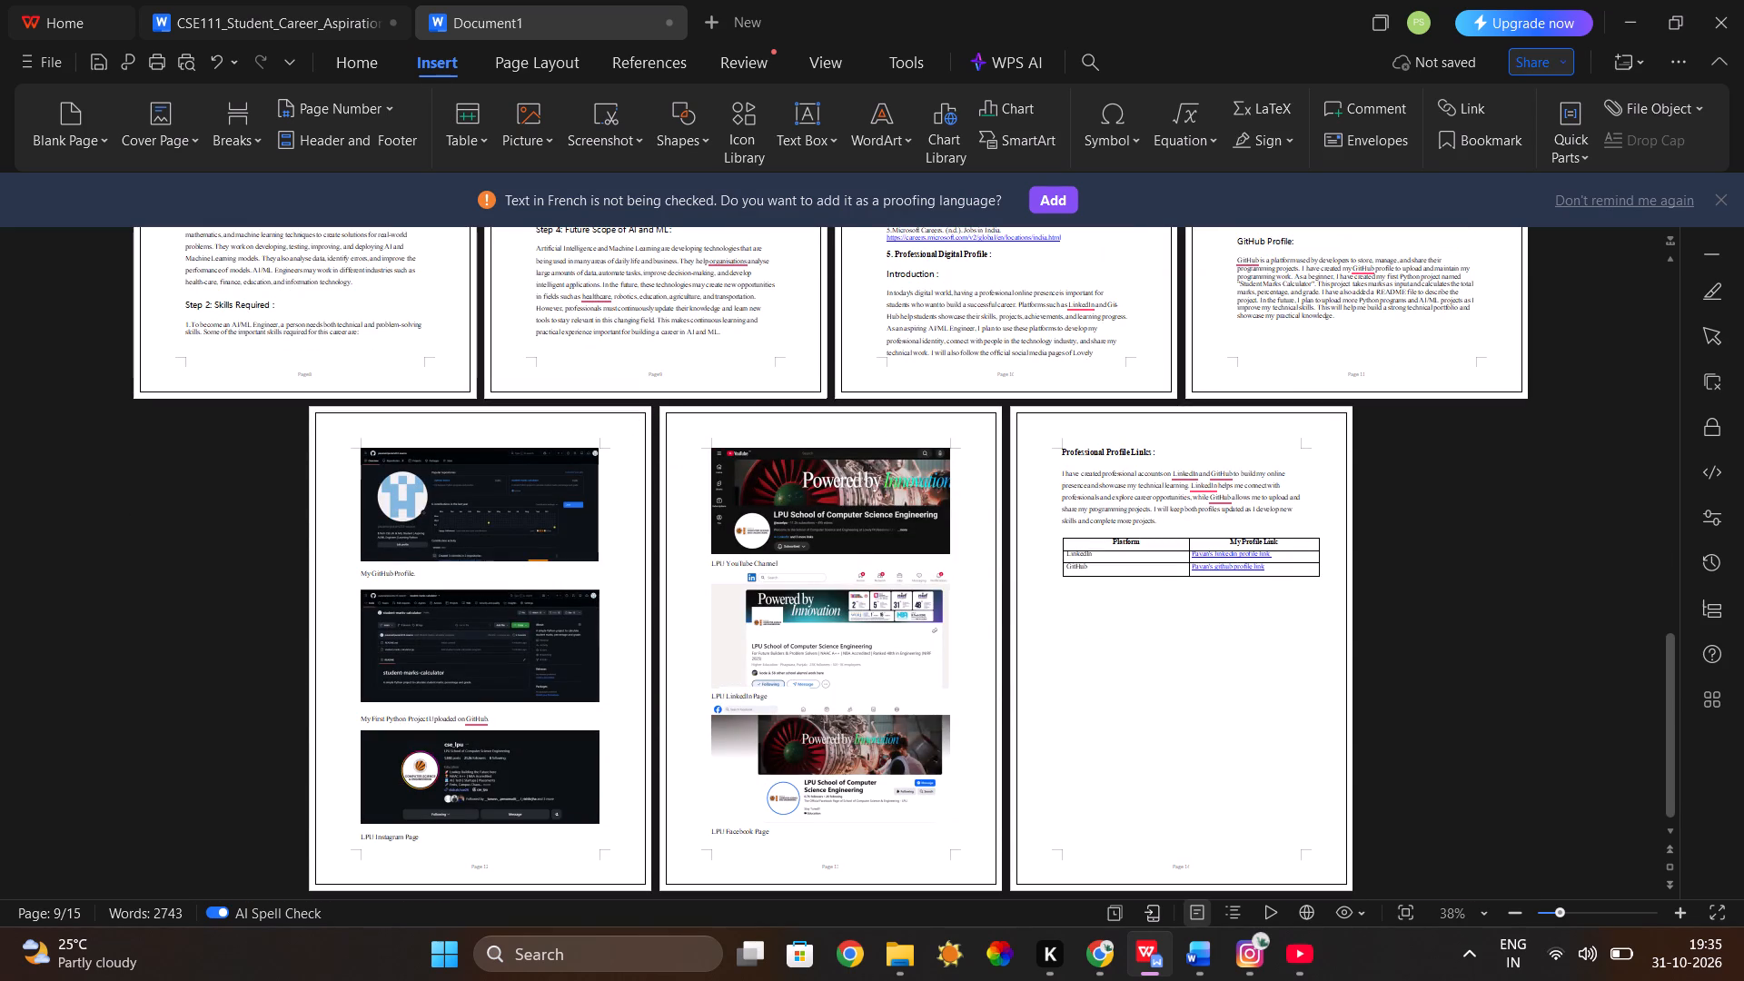
{"action": "left_click", "coordinate": [1058, 455]}
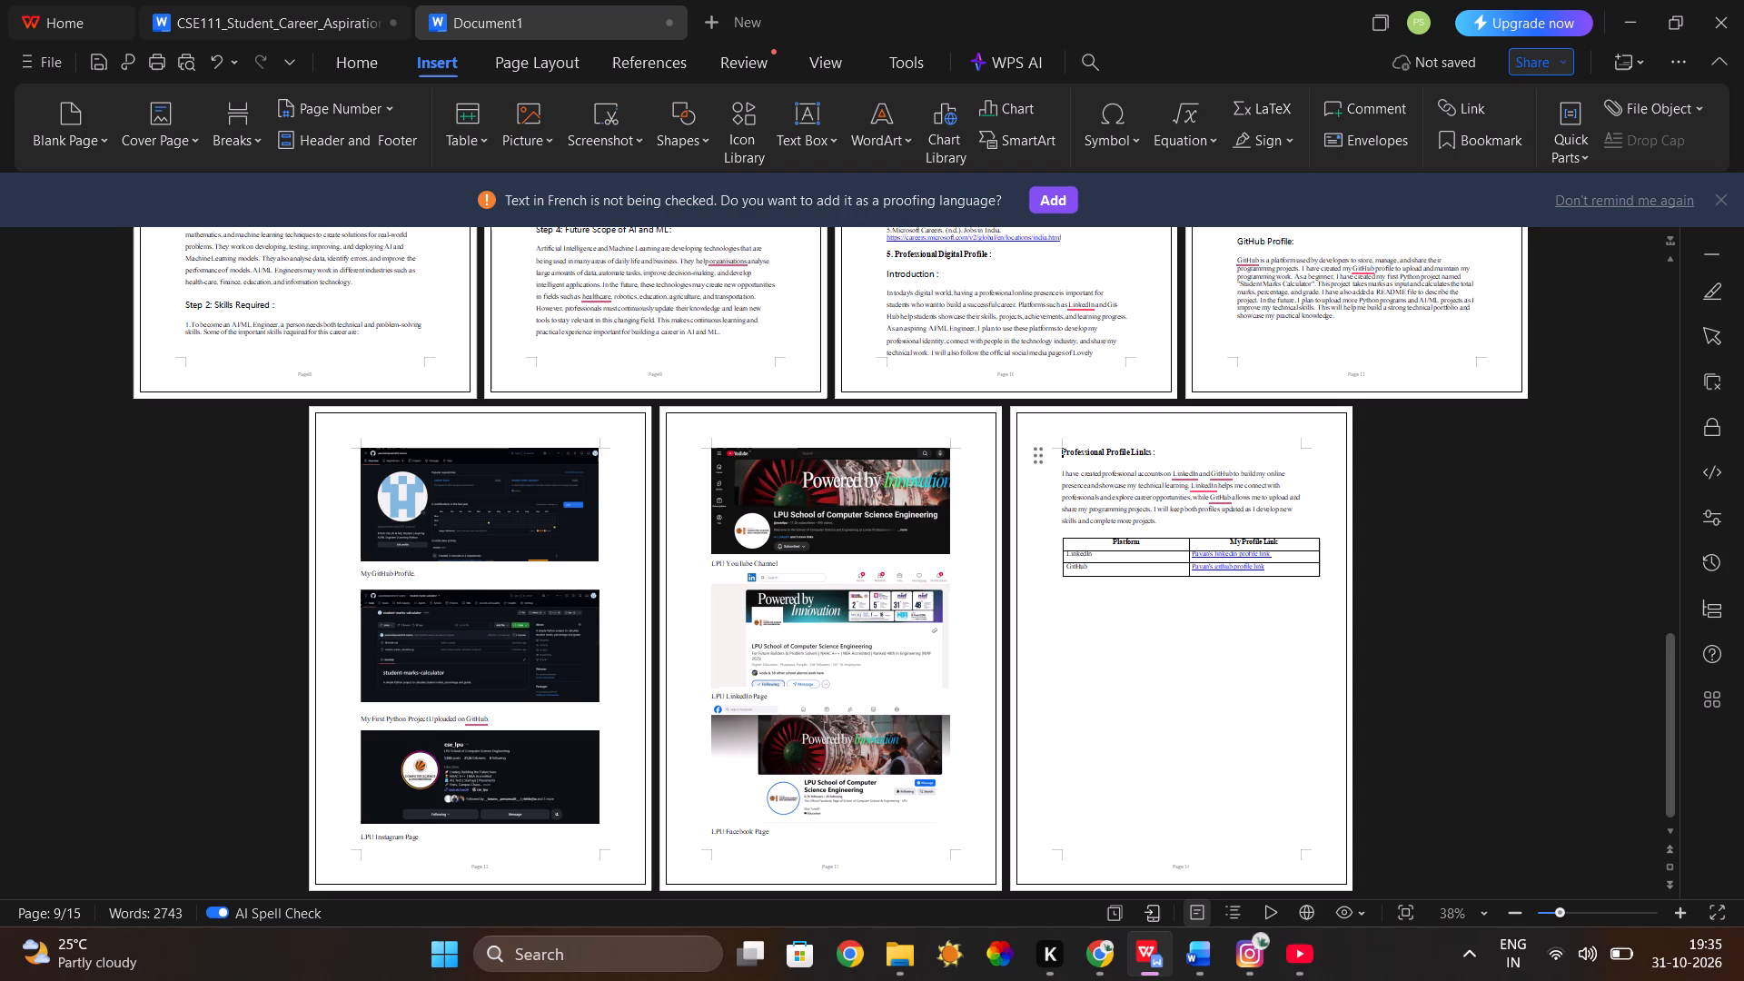
{"action": "key", "text": "Return"}
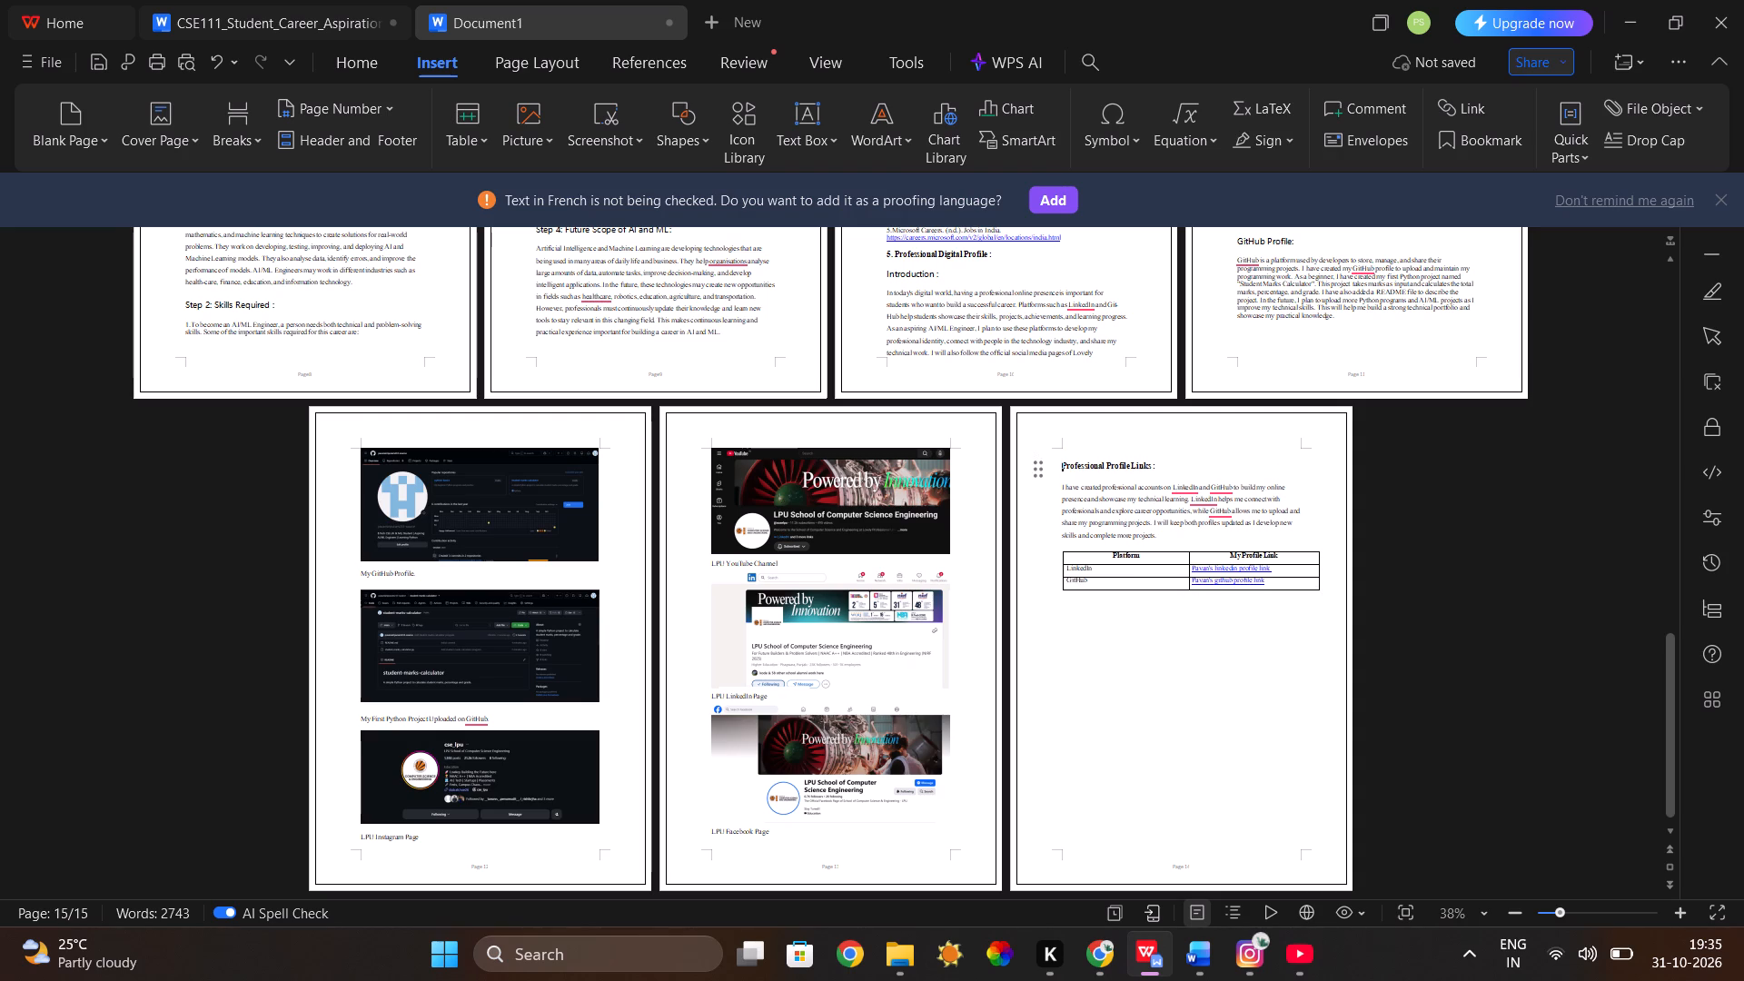
Delete three surplus empty lines after the "3.4 Career Road-map" paragraph on page 6 to move the page 7 challenges table up.
{"action": "scroll", "coordinate": [1133, 668], "scroll_direction": "up", "scroll_amount": 4}
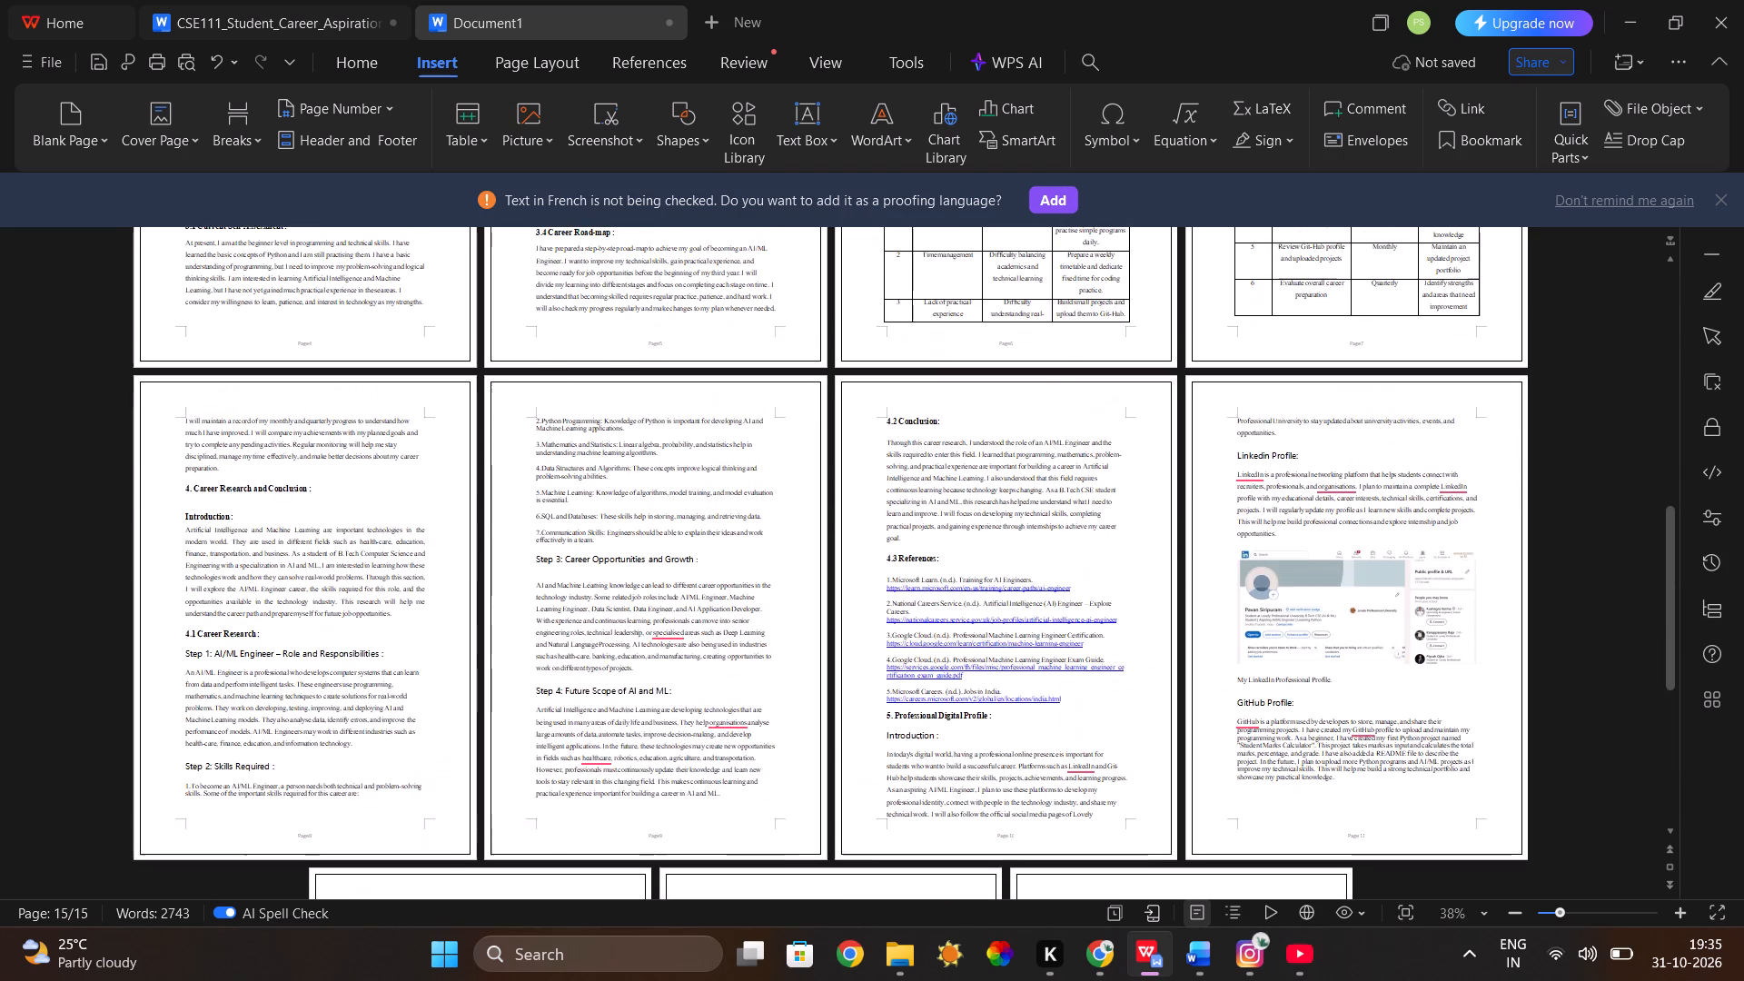
{"action": "scroll", "coordinate": [1133, 668], "scroll_direction": "up", "scroll_amount": 4}
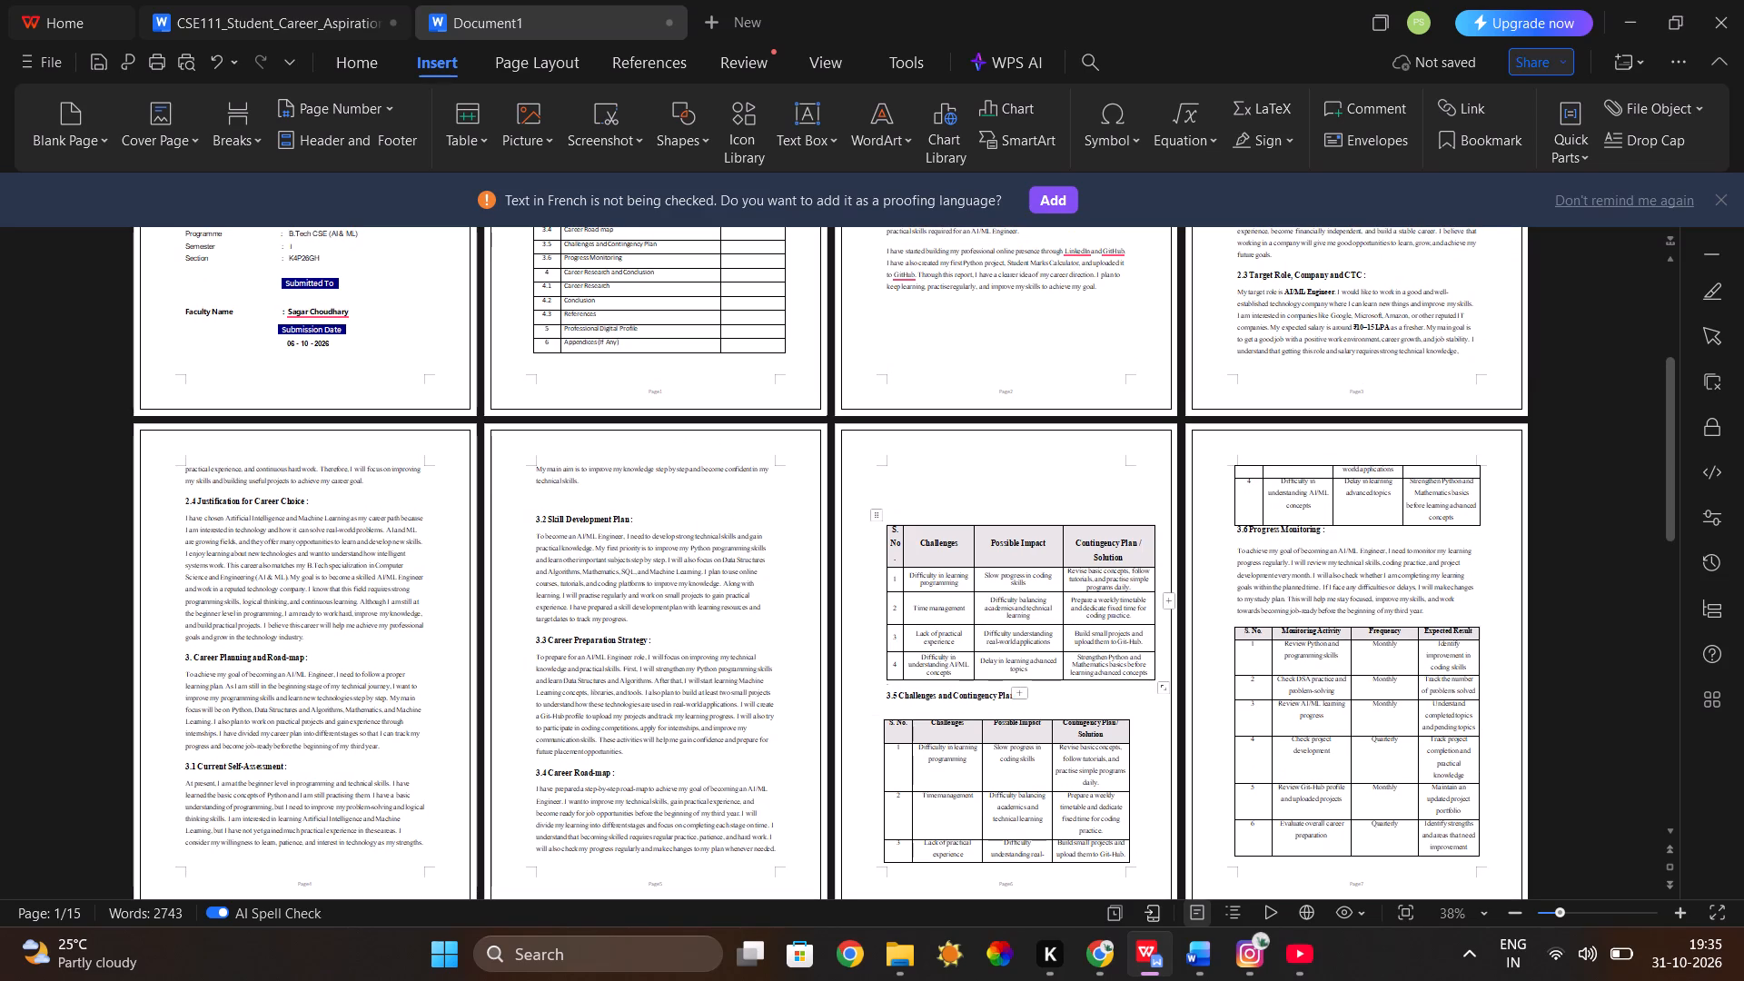
{"action": "left_click", "coordinate": [776, 851]}
{"action": "key", "text": "Delete"}
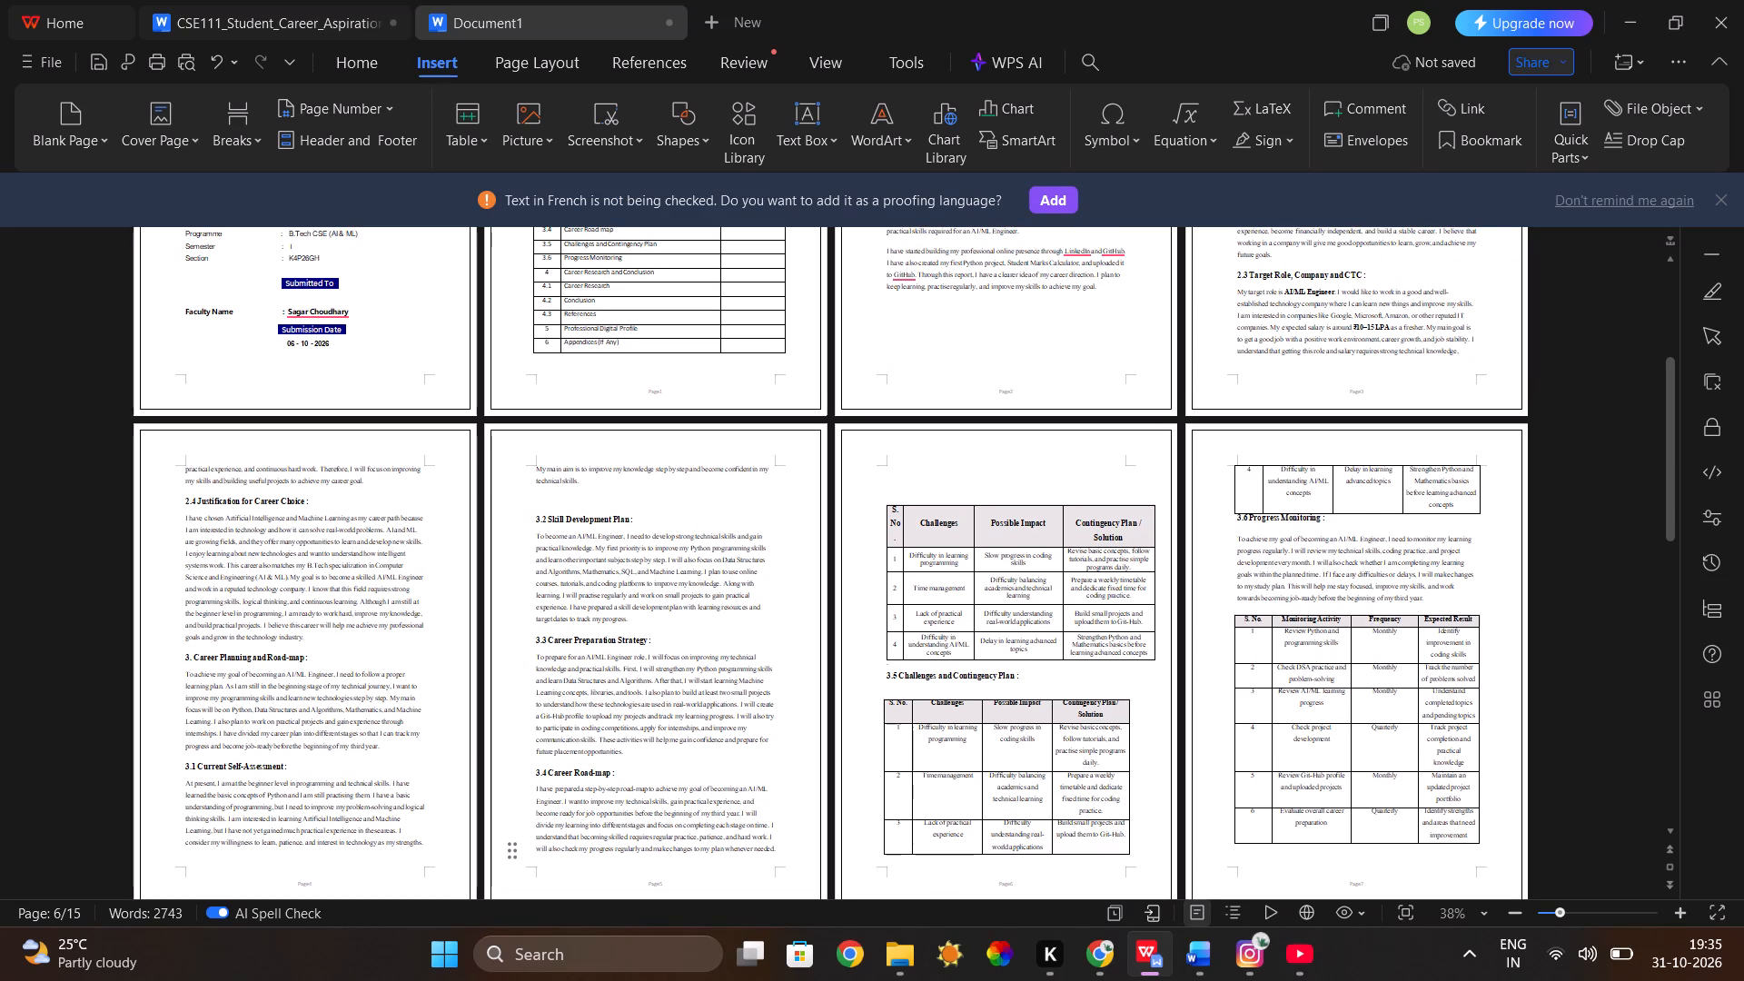
{"action": "key", "text": "Delete"}
{"action": "key", "text": "Delete"}
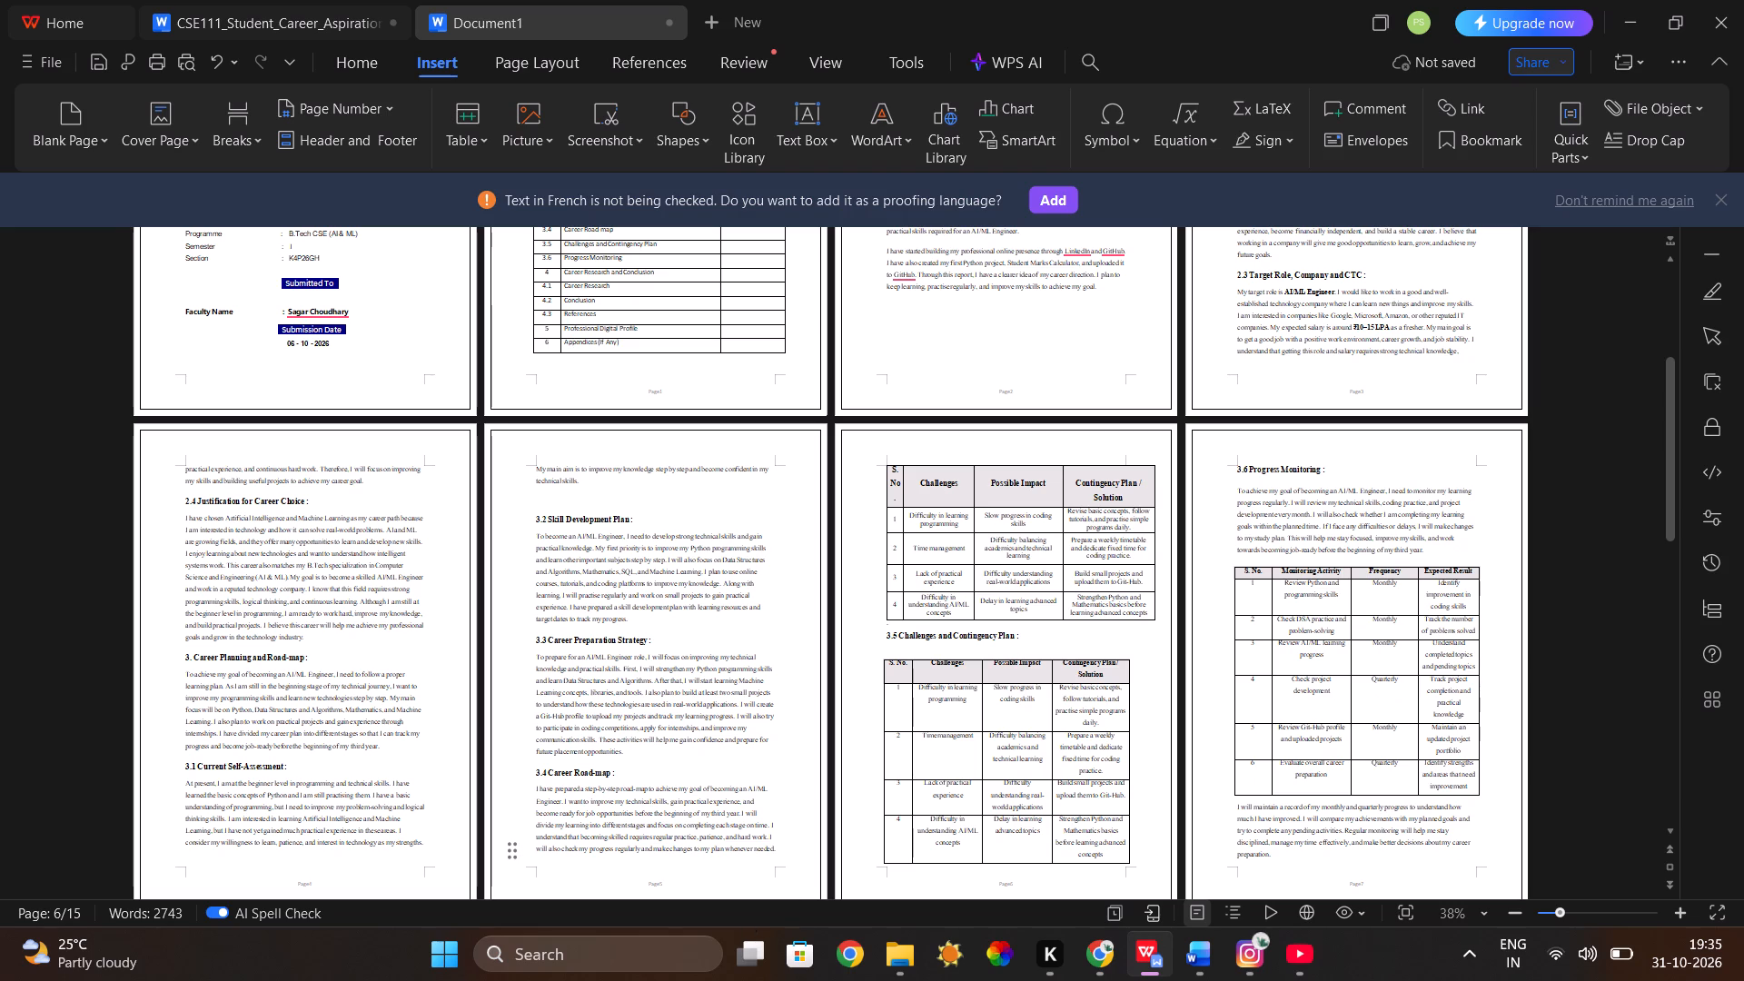
Replace the flagged "GitHub" at the start of the GitHub Profile paragraph on page 12 with the suggested "Git Hub".
{"action": "scroll", "coordinate": [1006, 773], "scroll_direction": "down", "scroll_amount": 5}
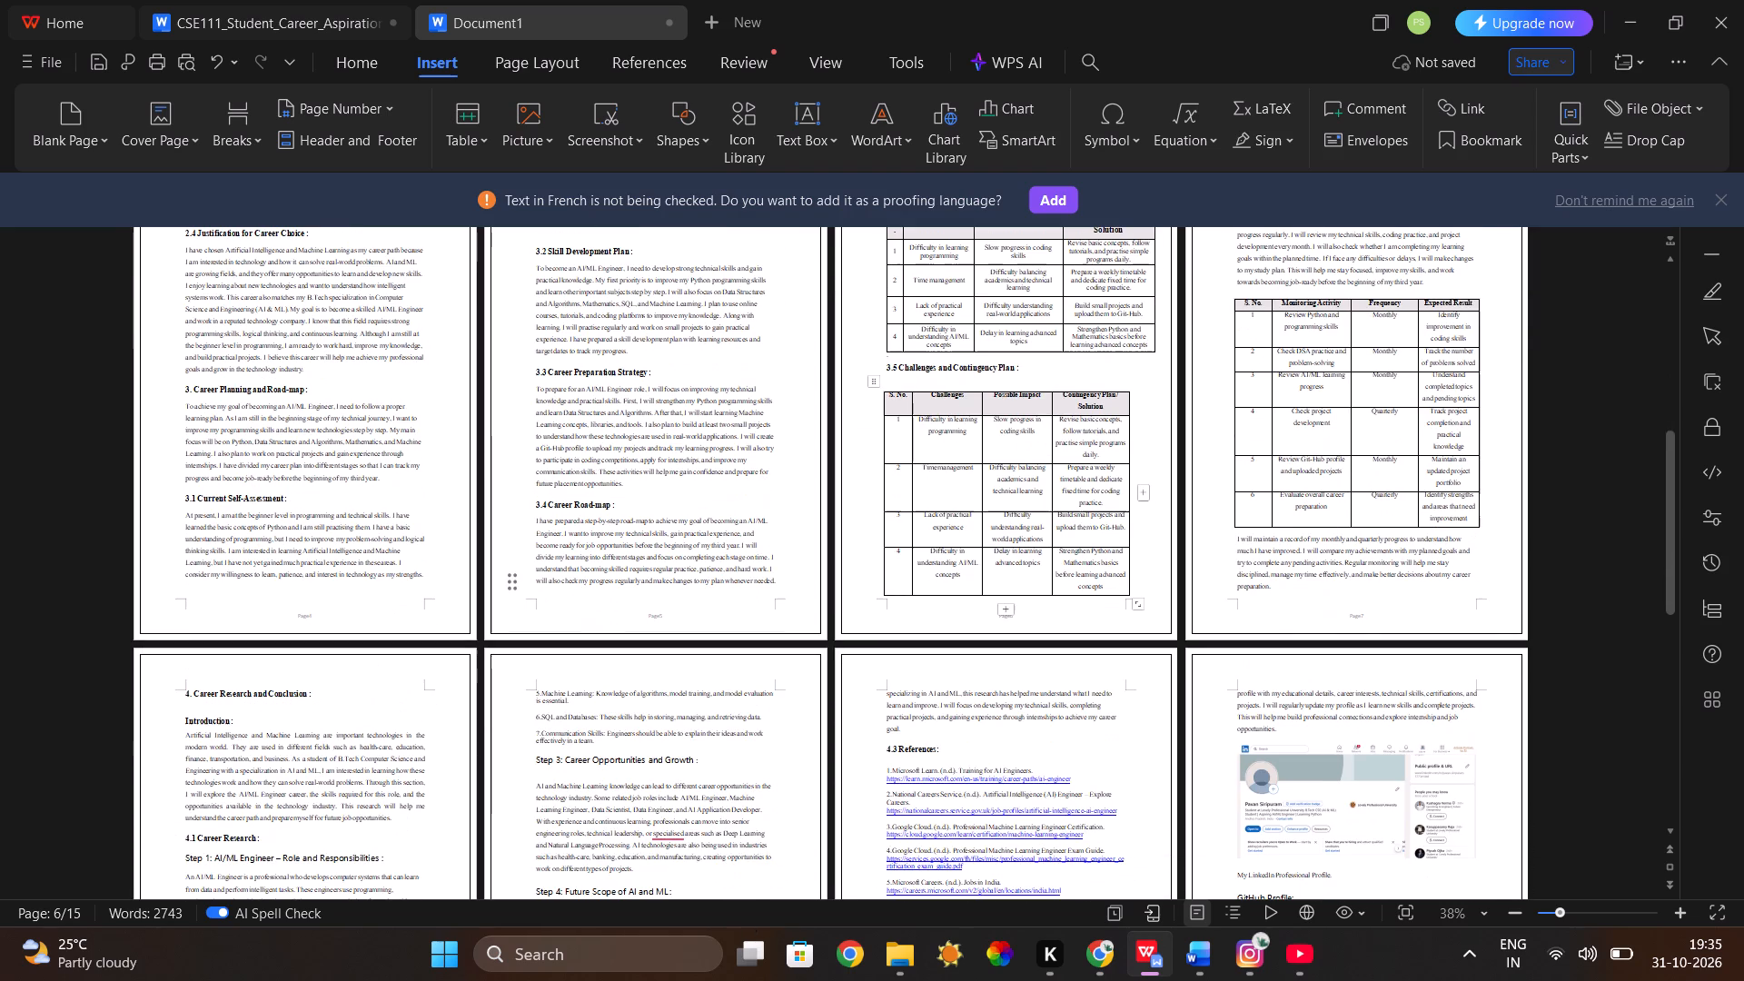
{"action": "scroll", "coordinate": [1006, 773], "scroll_direction": "down", "scroll_amount": 4}
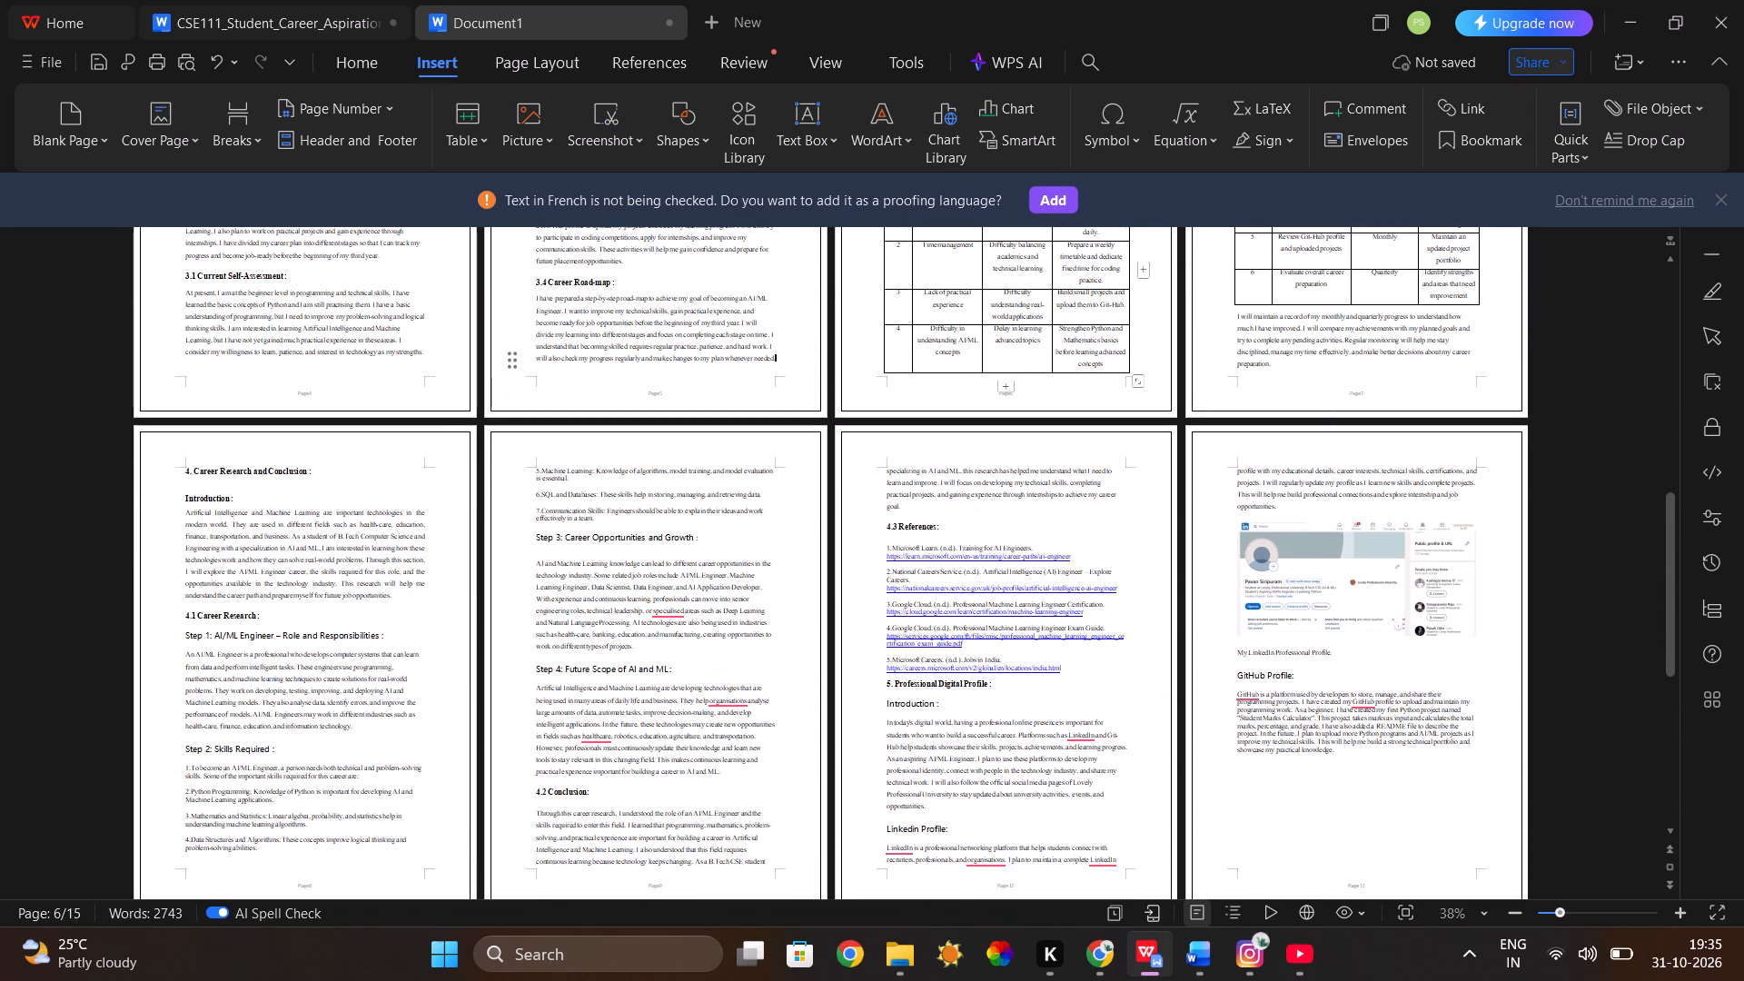
{"action": "scroll", "coordinate": [1006, 773], "scroll_direction": "down", "scroll_amount": 3}
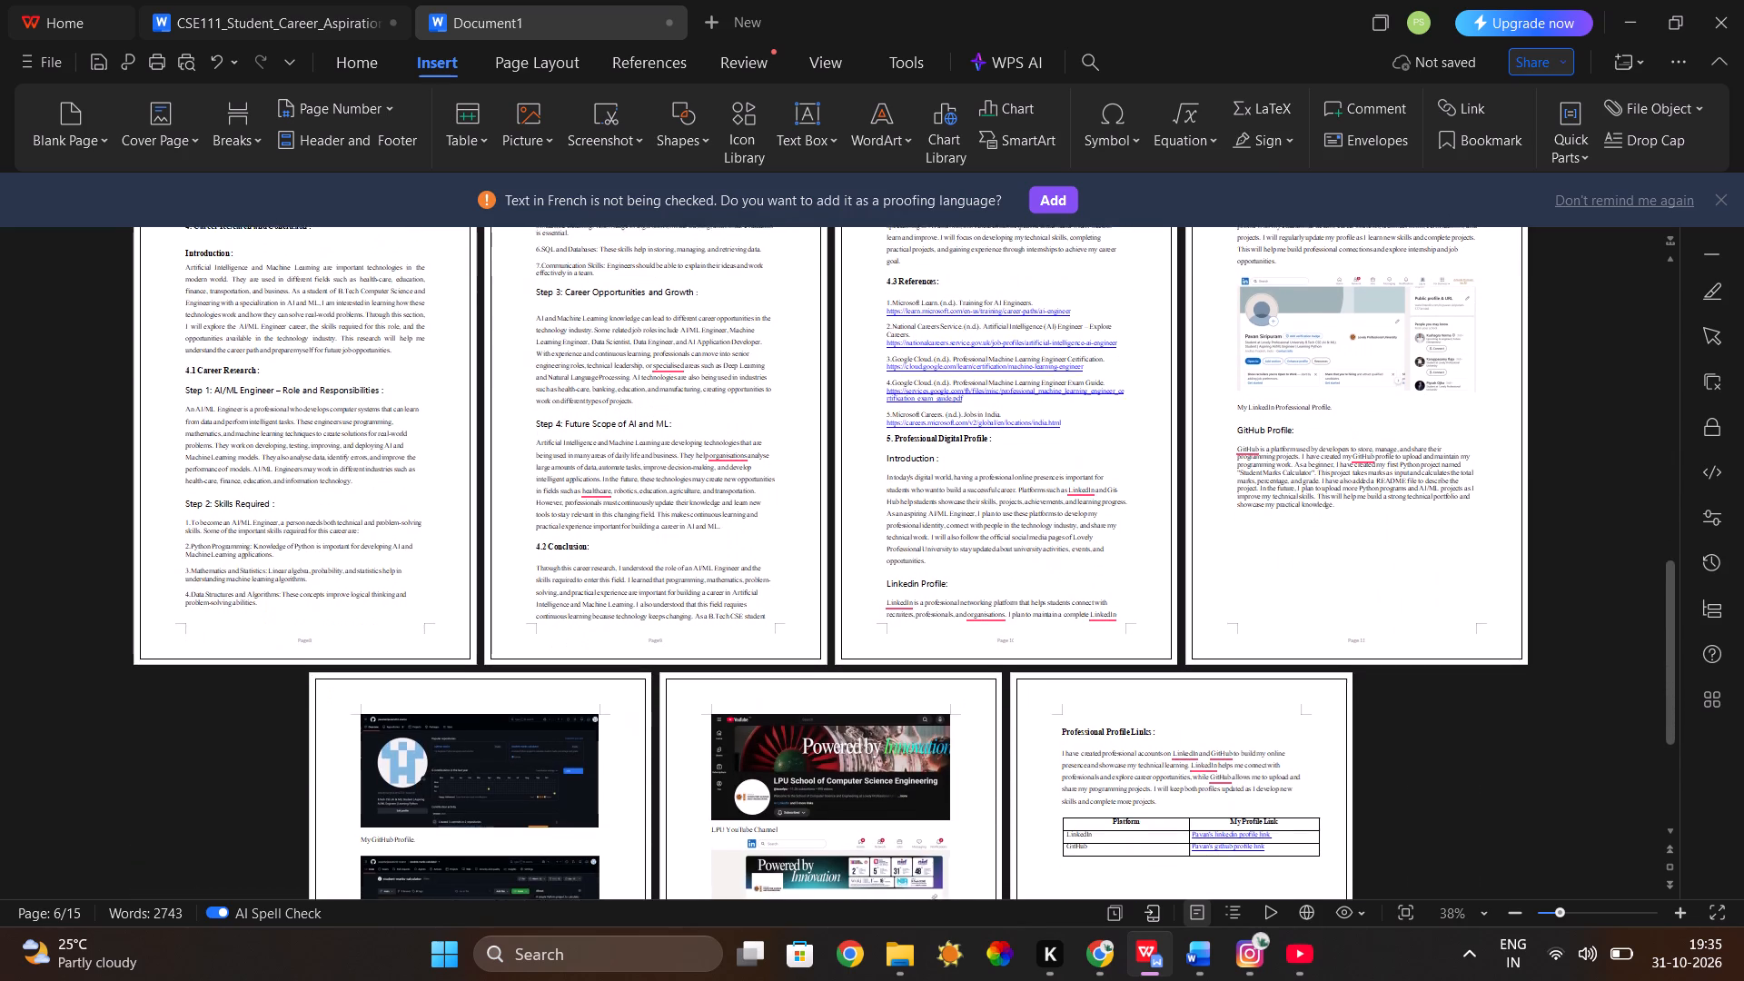
{"action": "scroll", "coordinate": [1006, 773], "scroll_direction": "down", "scroll_amount": 2}
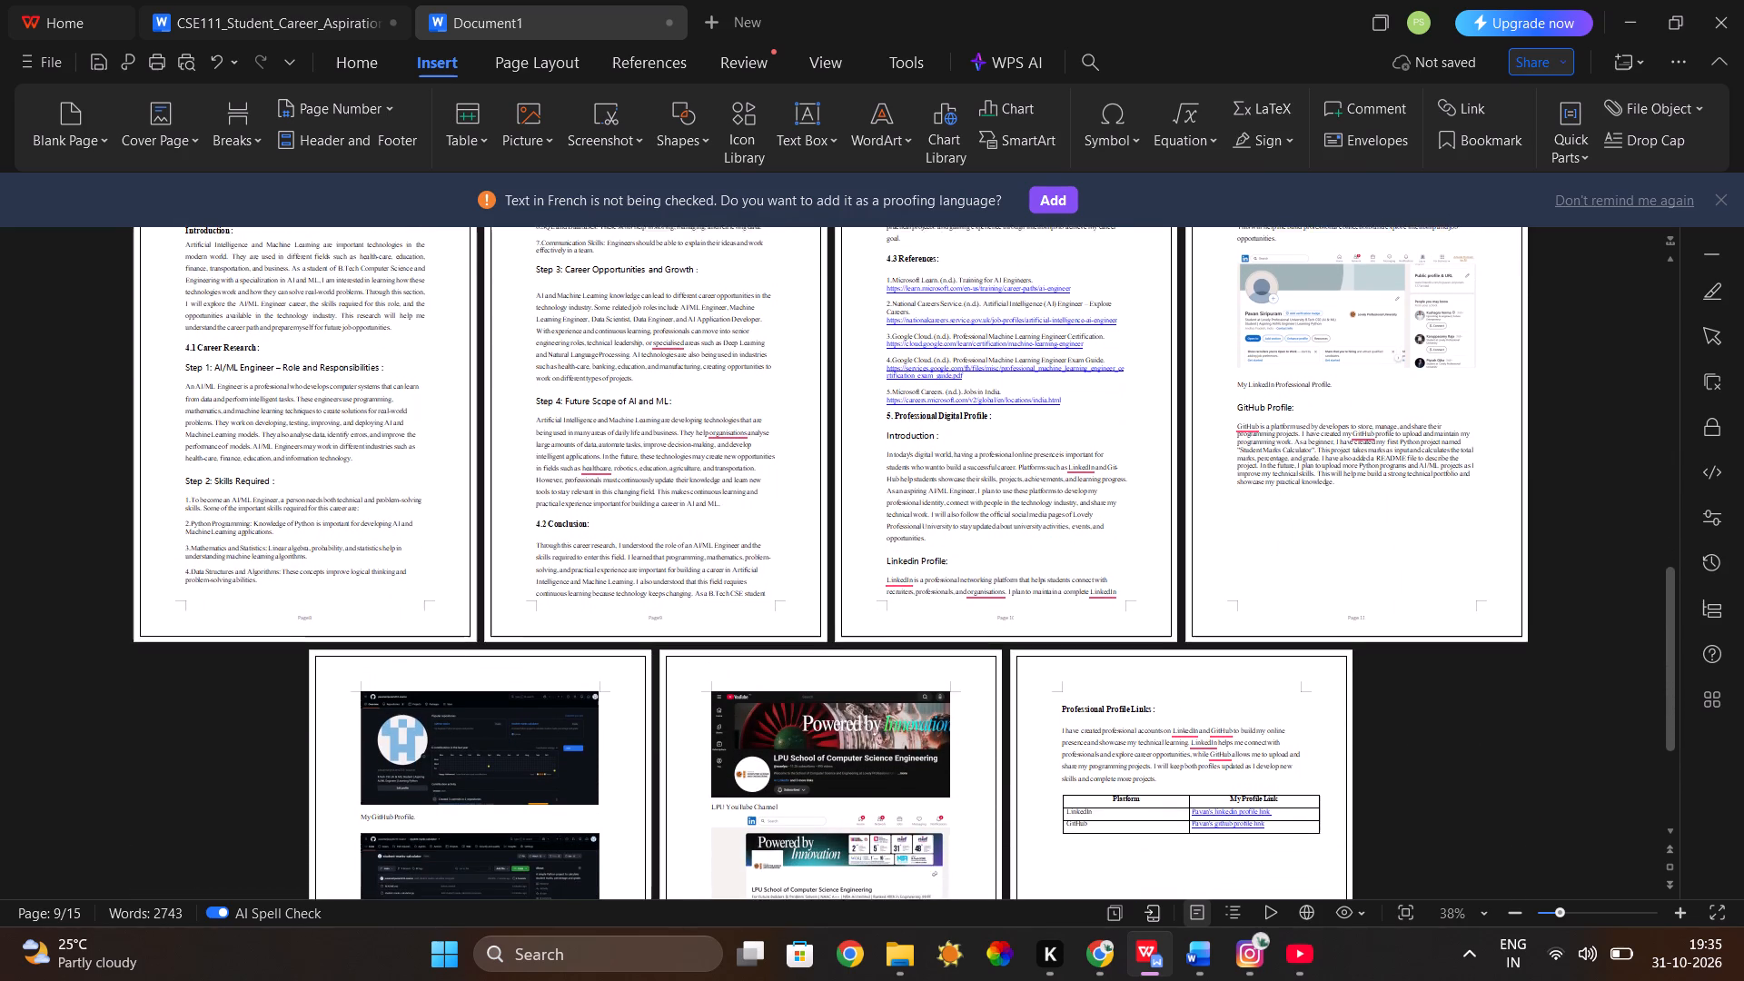
{"action": "scroll", "coordinate": [1006, 773], "scroll_direction": "down", "scroll_amount": 1}
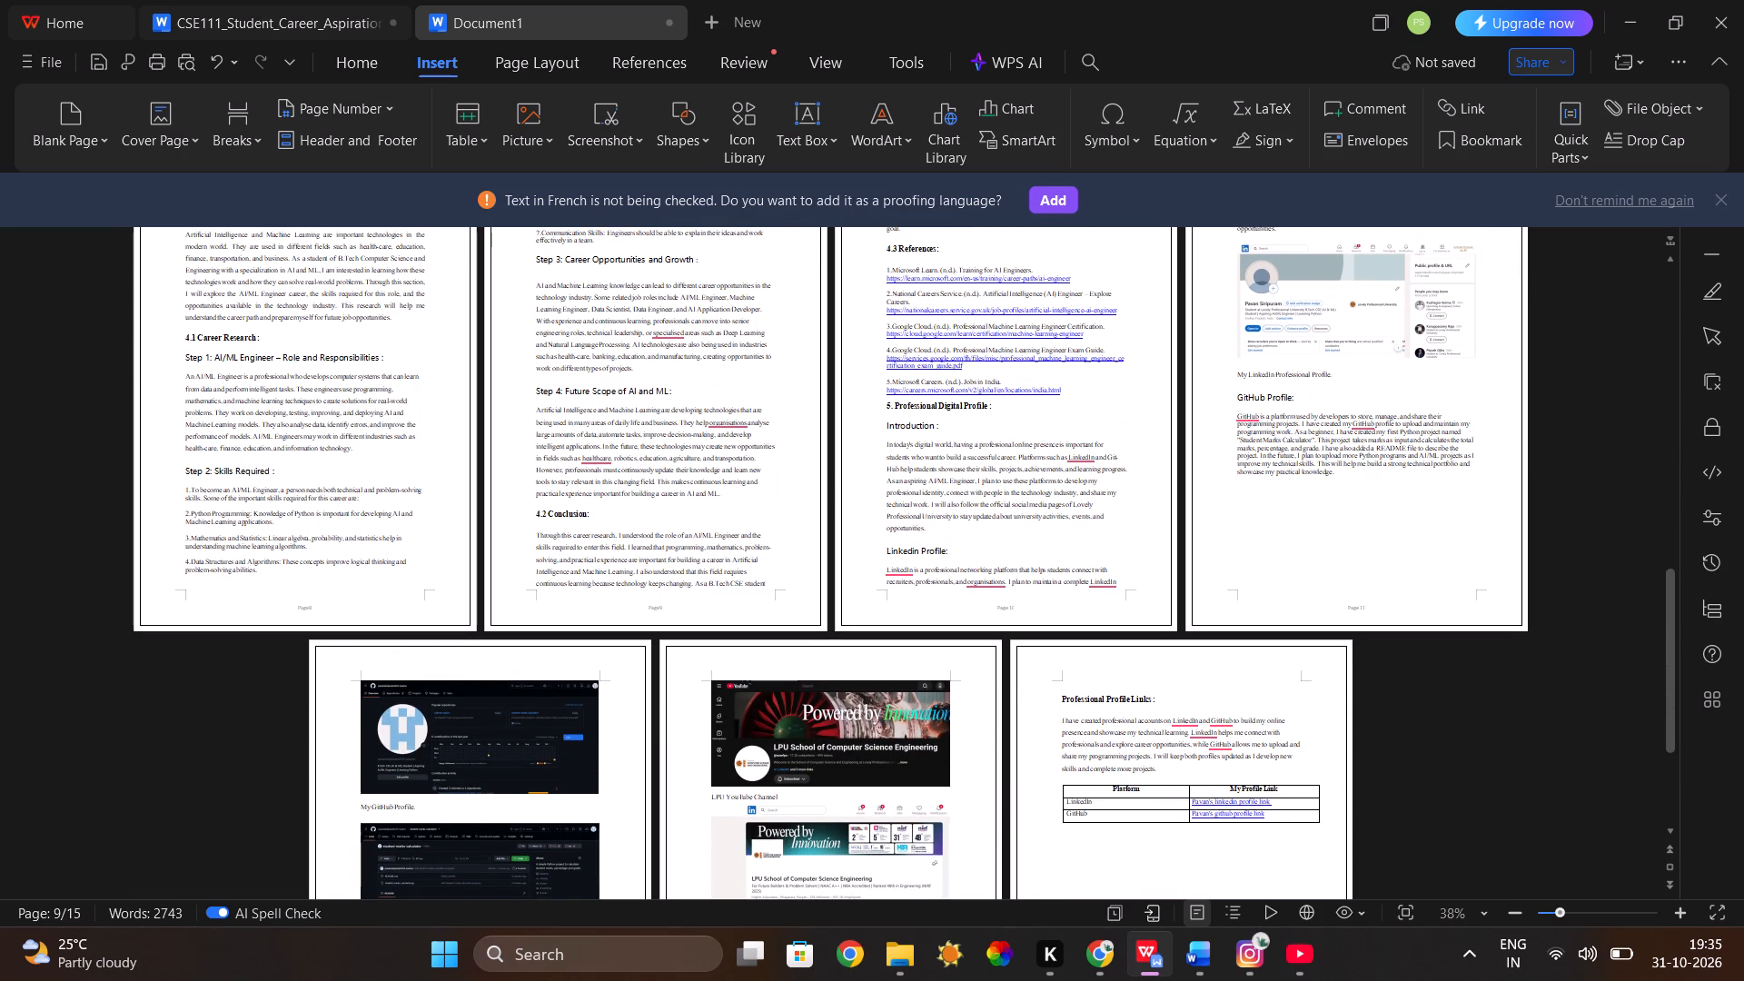
{"action": "left_click_drag", "start_coordinate": [1234, 420], "coordinate": [1326, 468]}
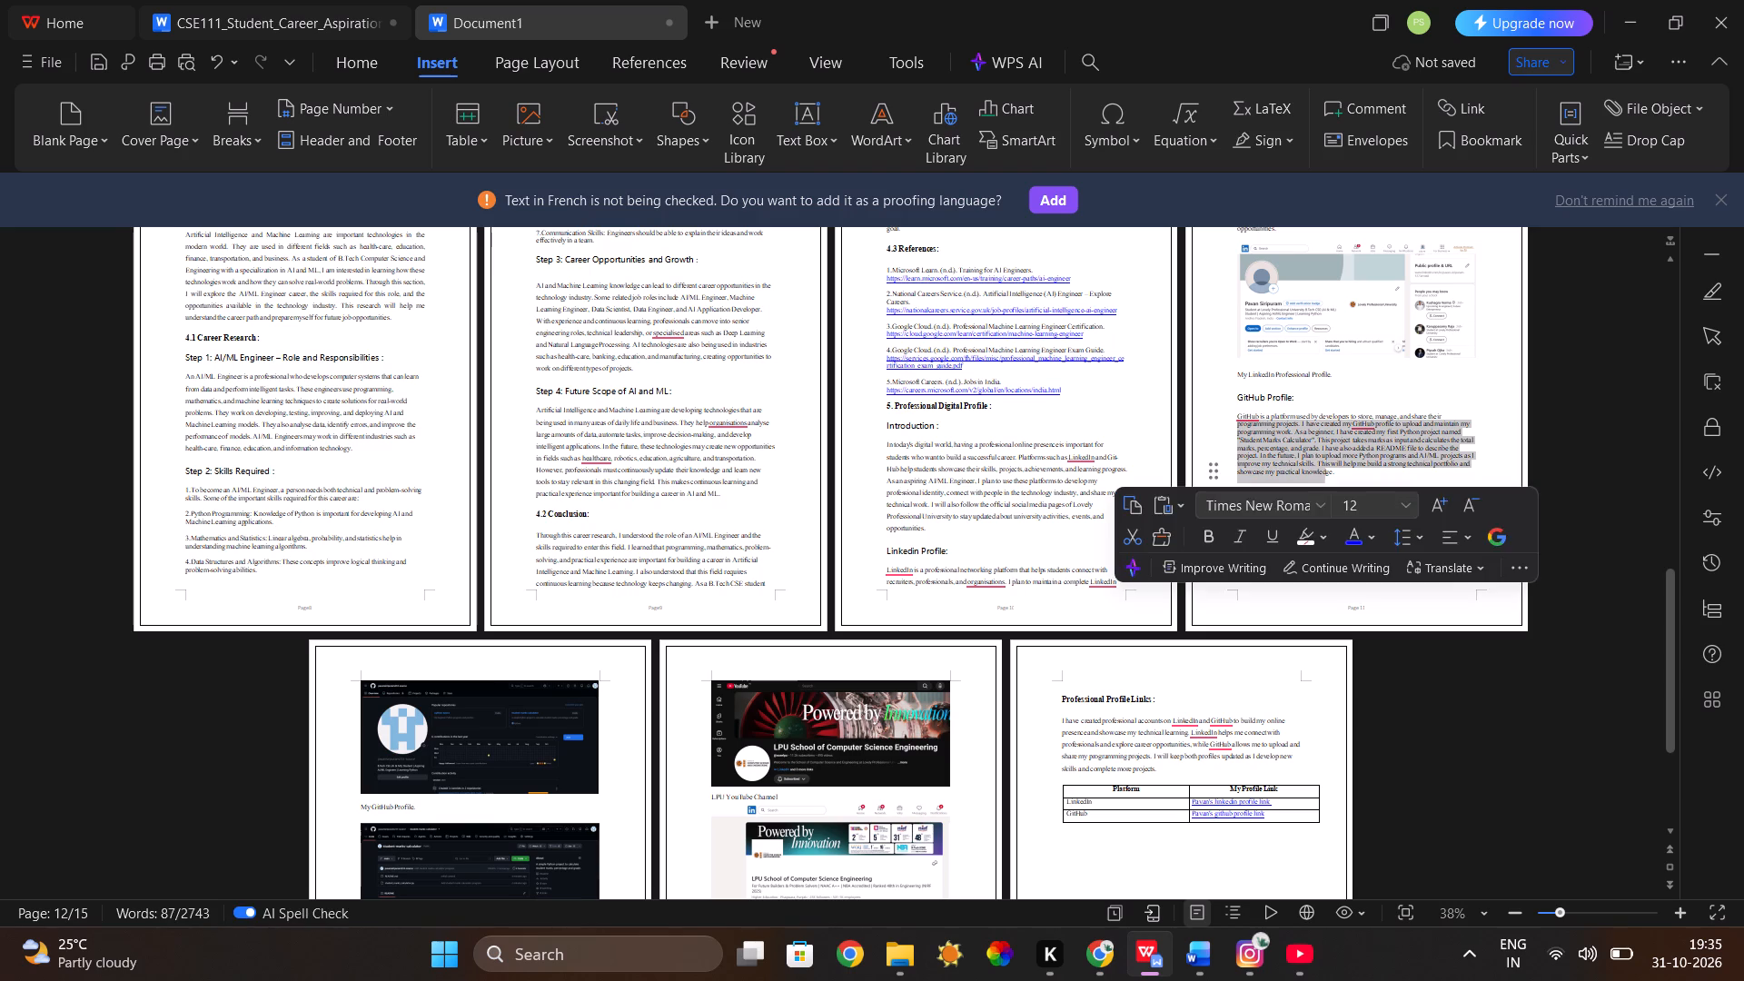
{"action": "left_click", "coordinate": [1236, 412]}
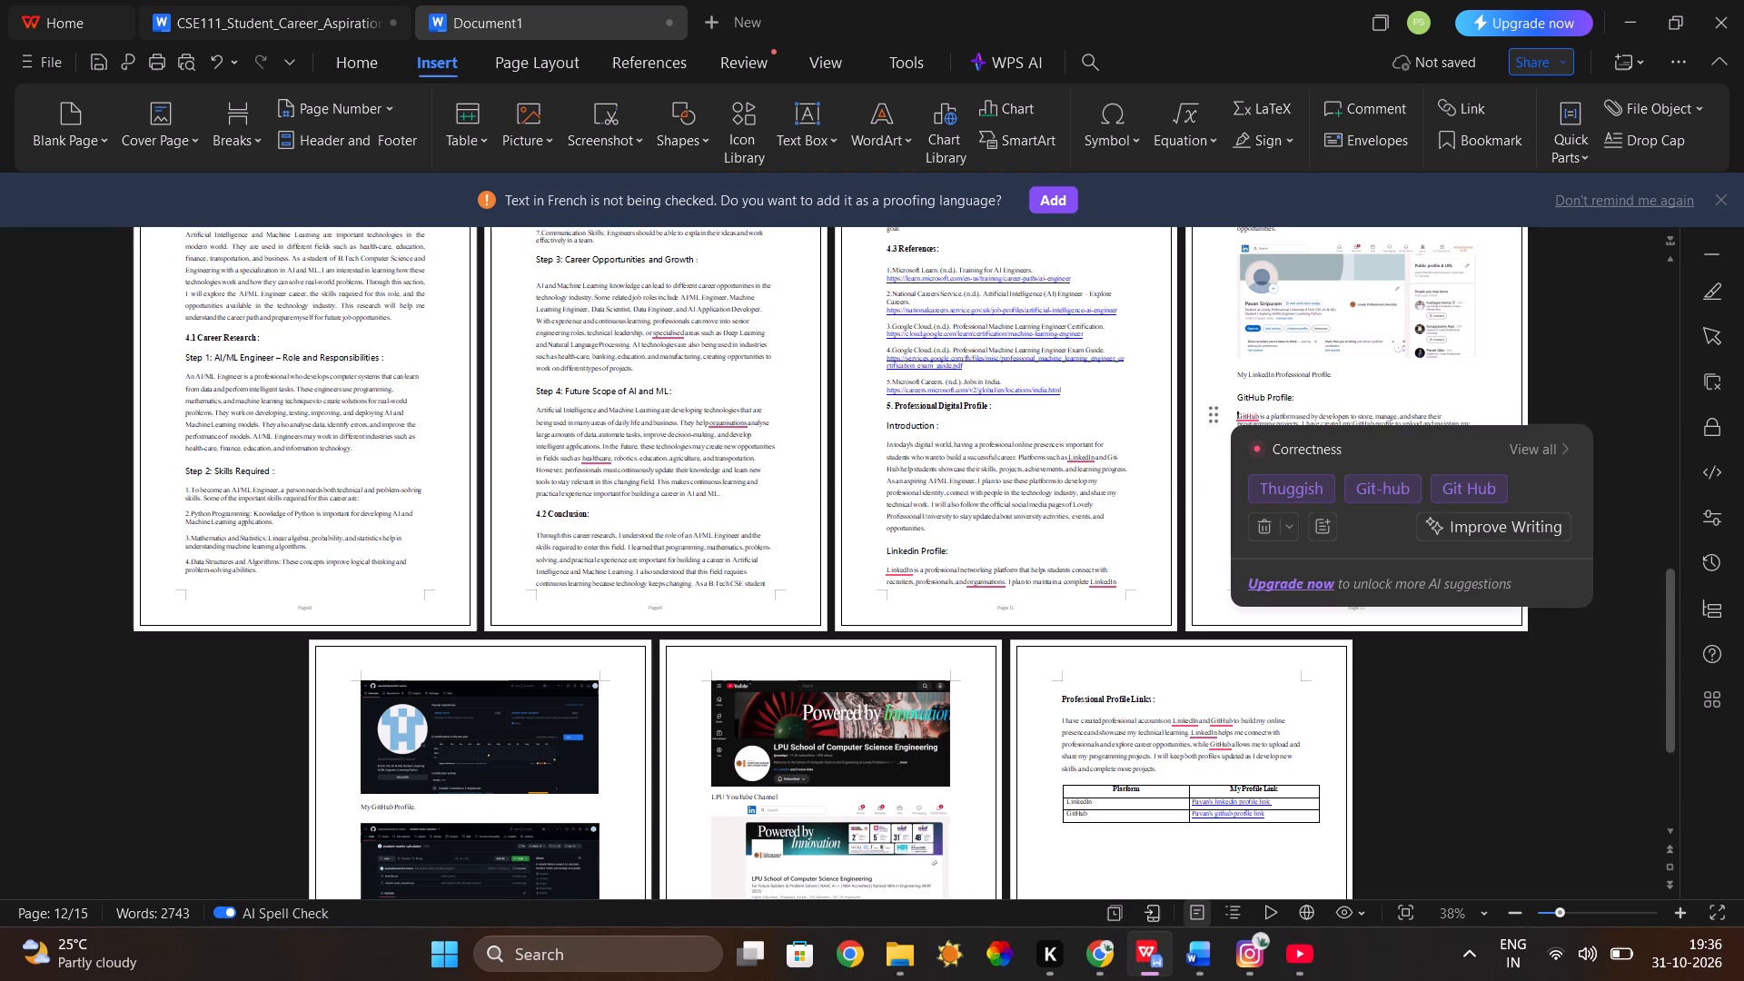
{"action": "left_click_drag", "start_coordinate": [1236, 412], "coordinate": [1326, 481]}
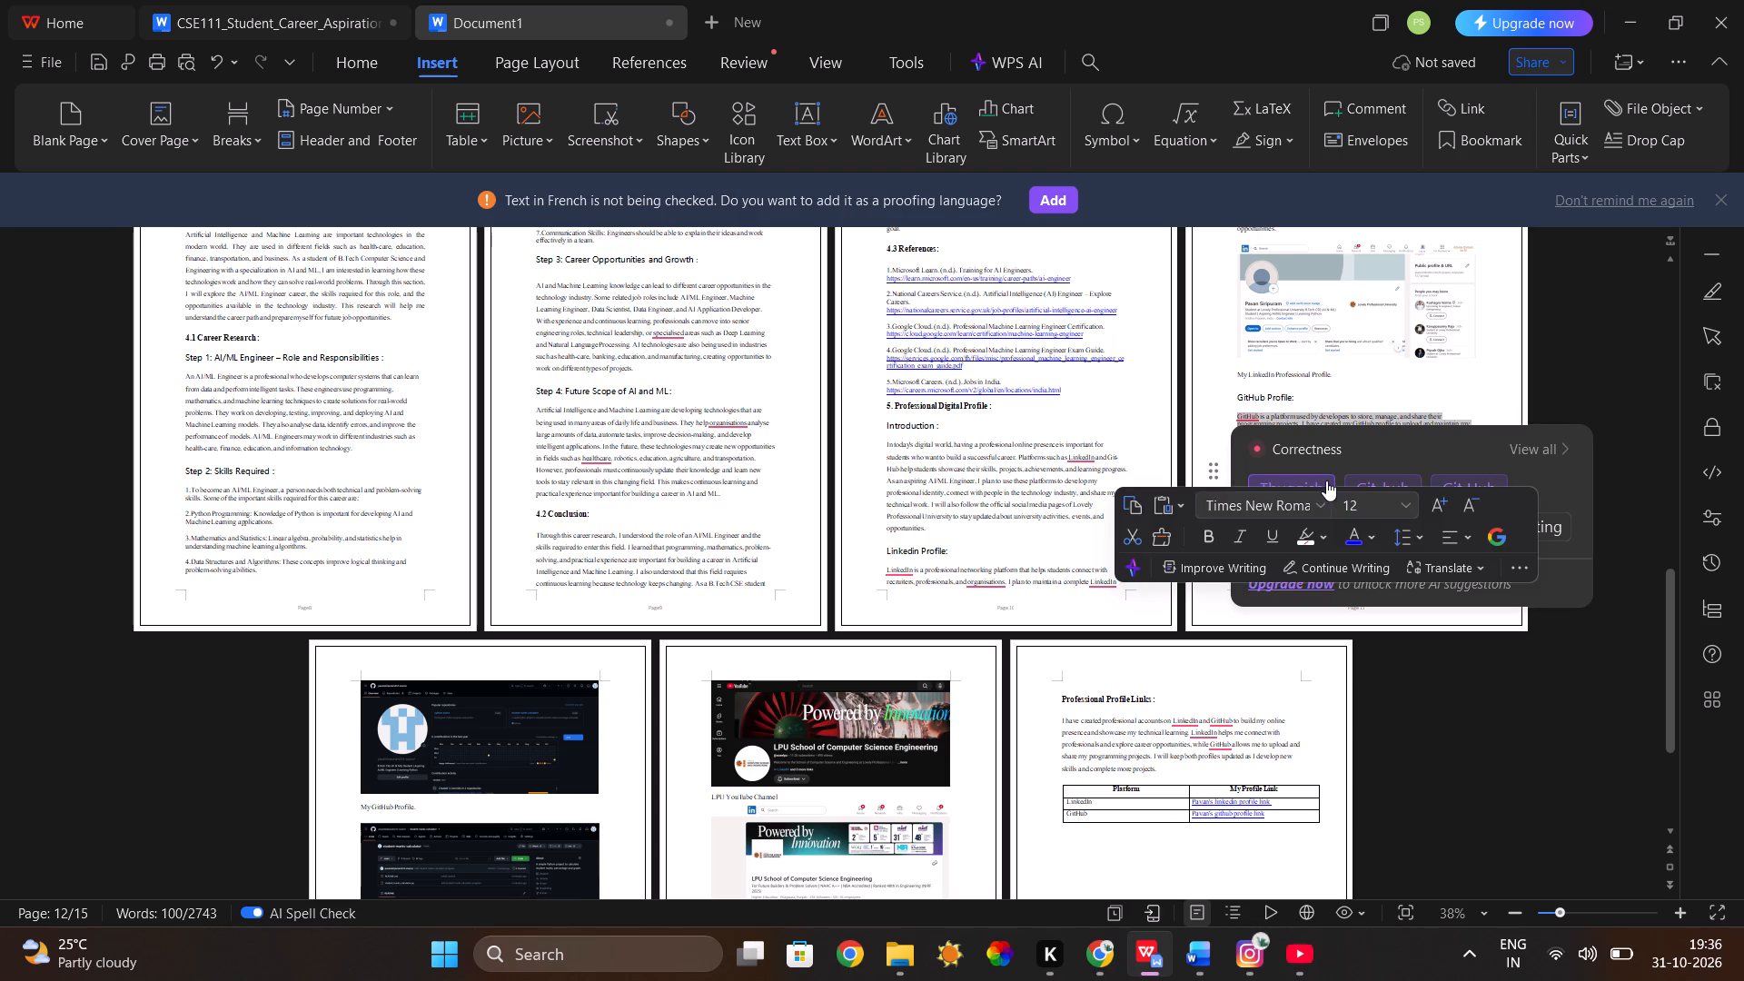
{"action": "left_click", "coordinate": [1211, 414]}
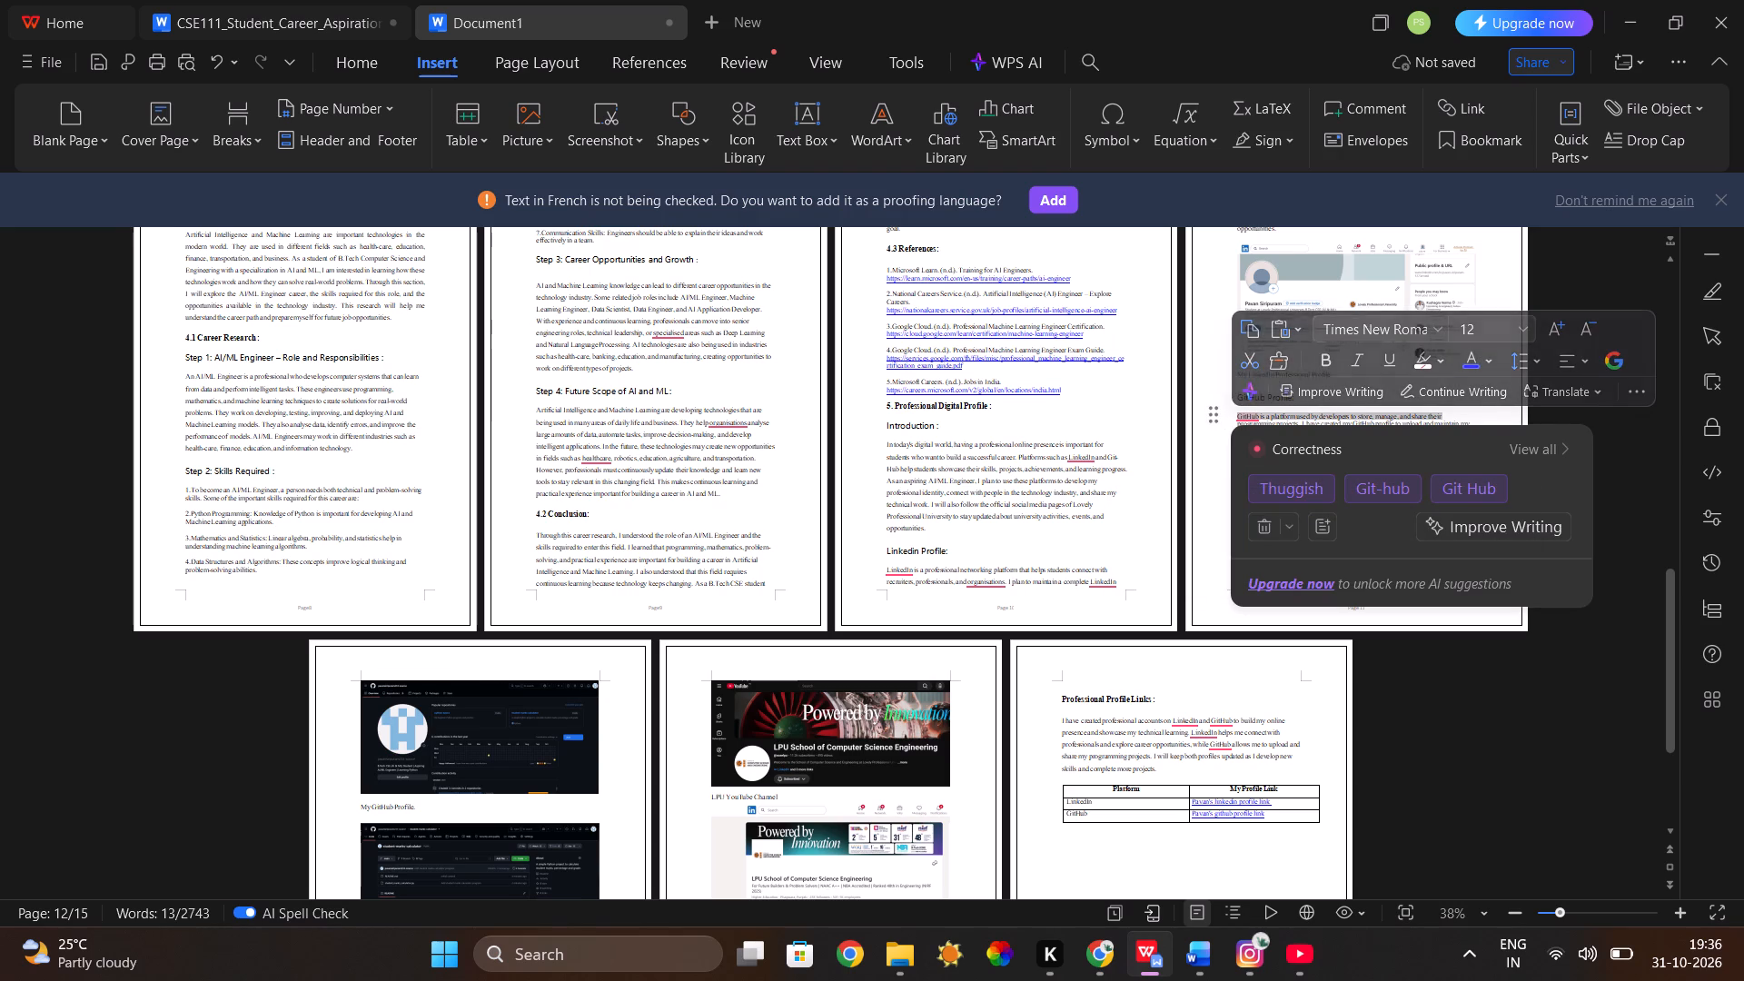
{"action": "left_click", "coordinate": [1229, 453]}
{"action": "left_click", "coordinate": [1214, 391]}
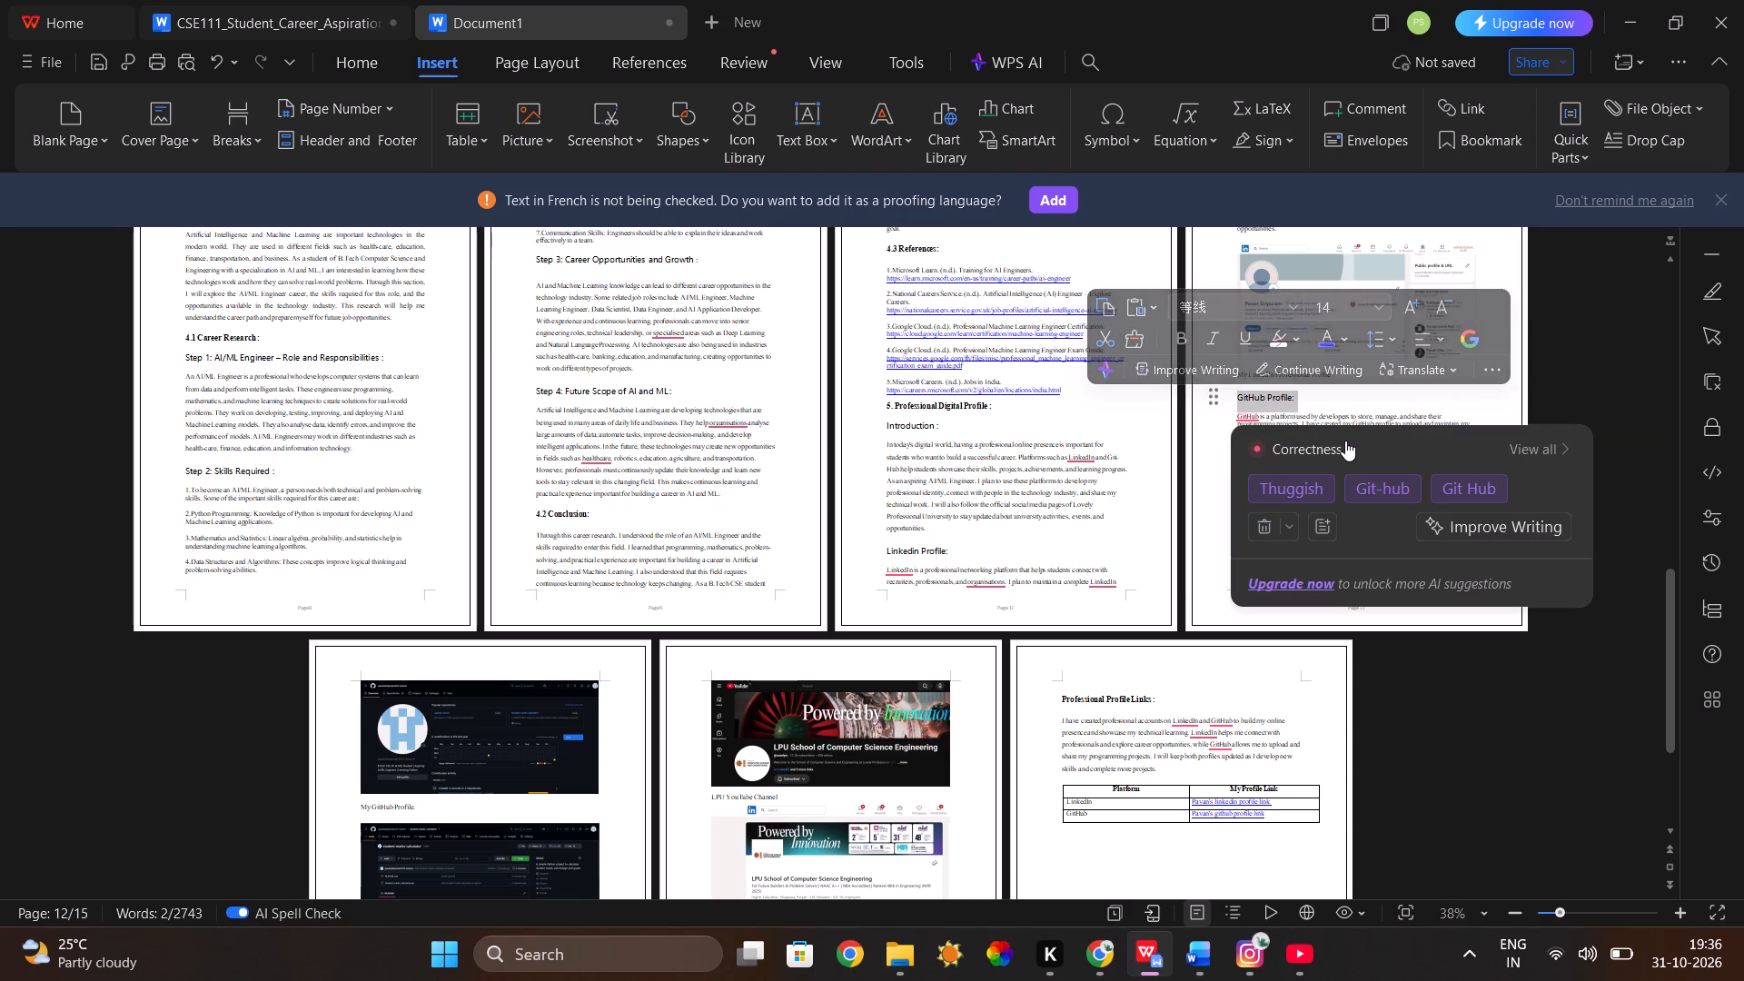
{"action": "left_click", "coordinate": [1441, 477]}
{"action": "left_click", "coordinate": [1340, 537]}
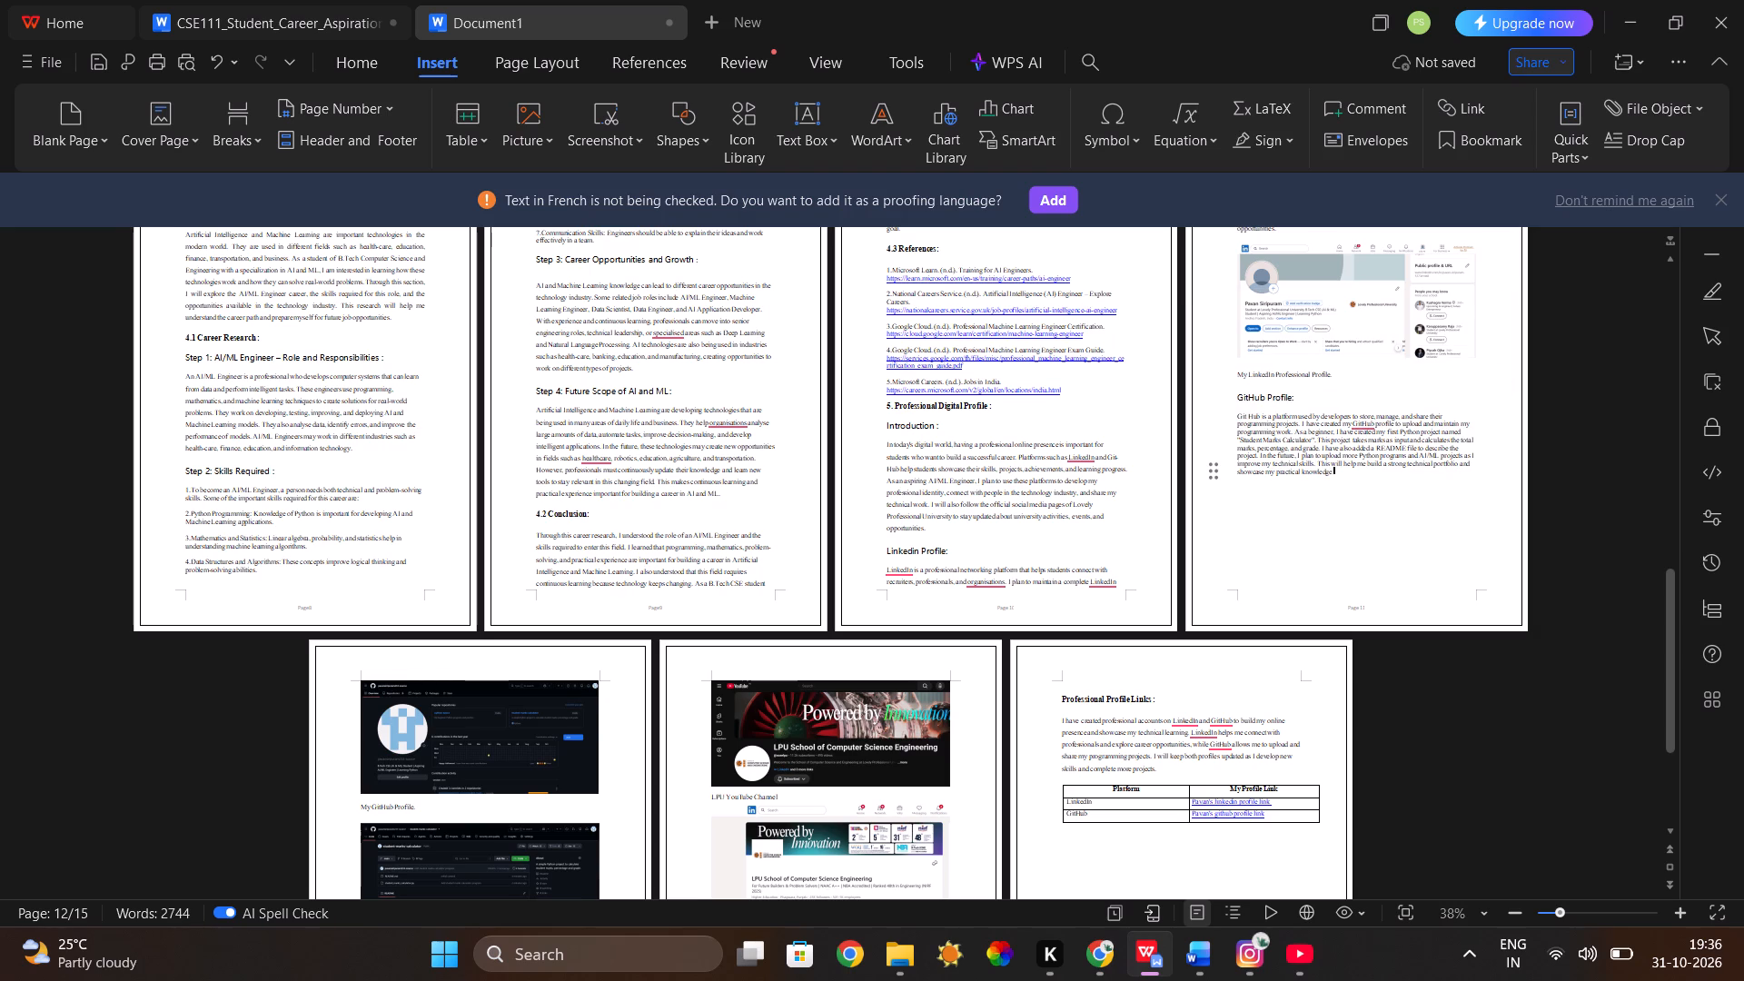
Set the line spacing of the GitHub Profile paragraph on page 12 to 1.5.
{"action": "left_click_drag", "start_coordinate": [1234, 416], "coordinate": [1371, 502]}
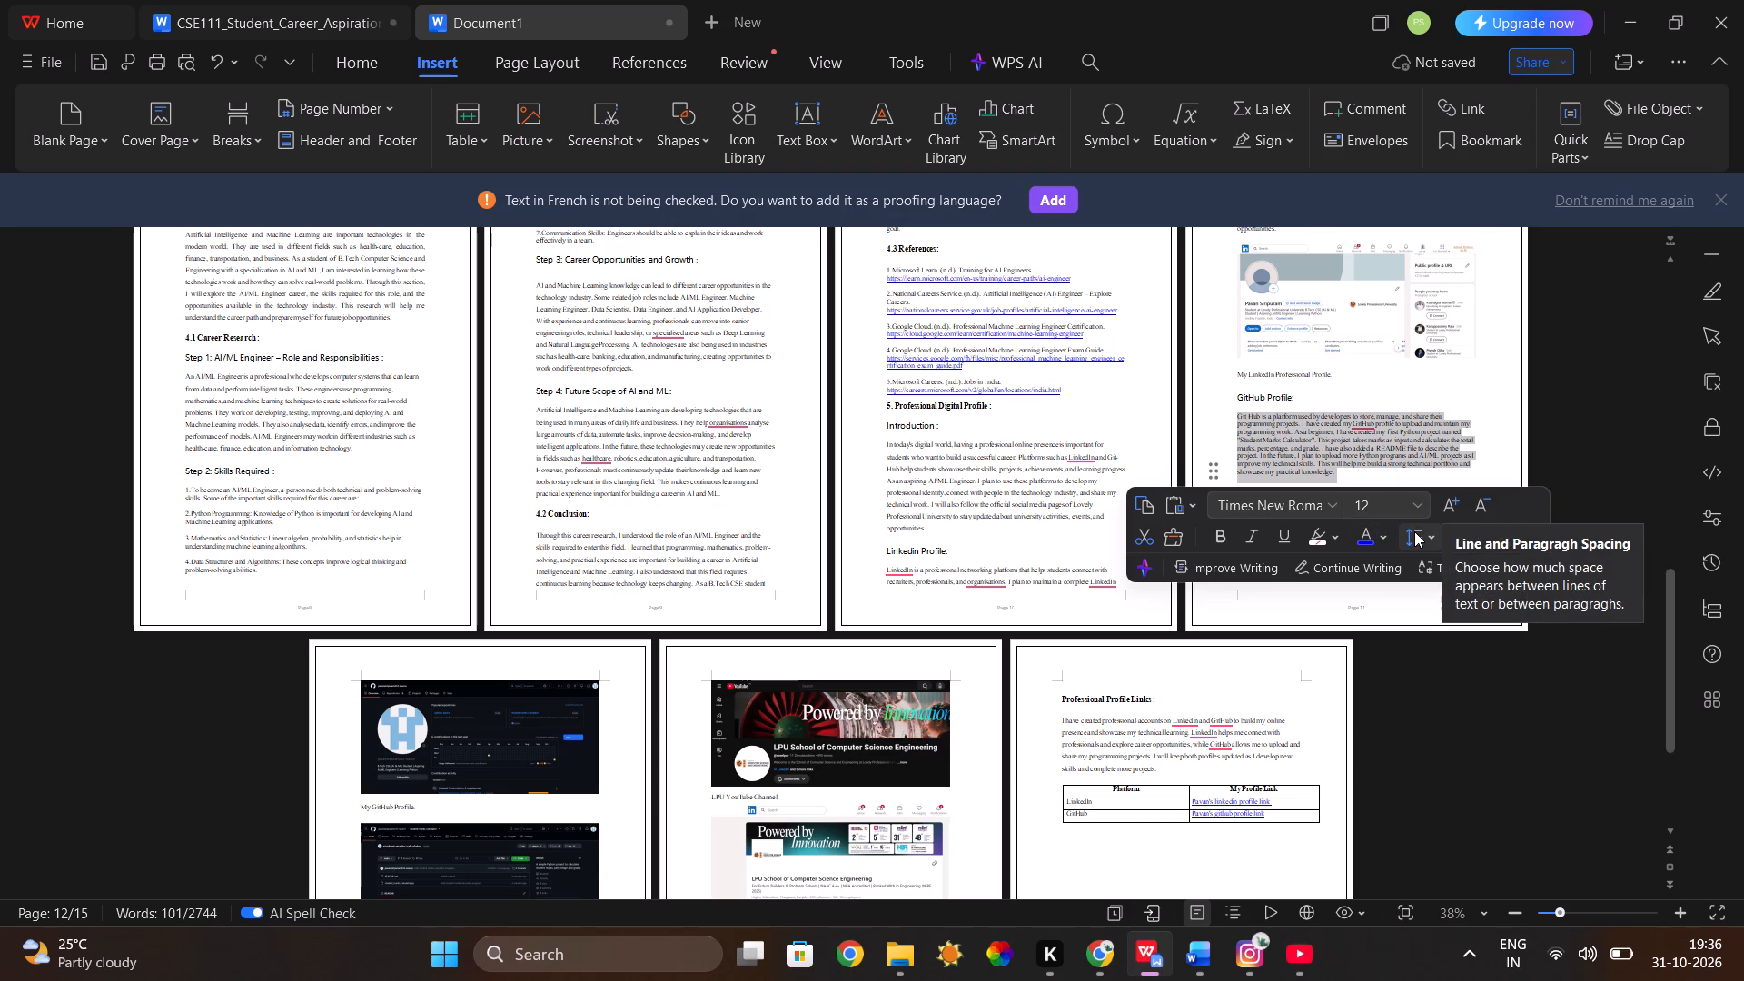
{"action": "left_click", "coordinate": [1414, 531]}
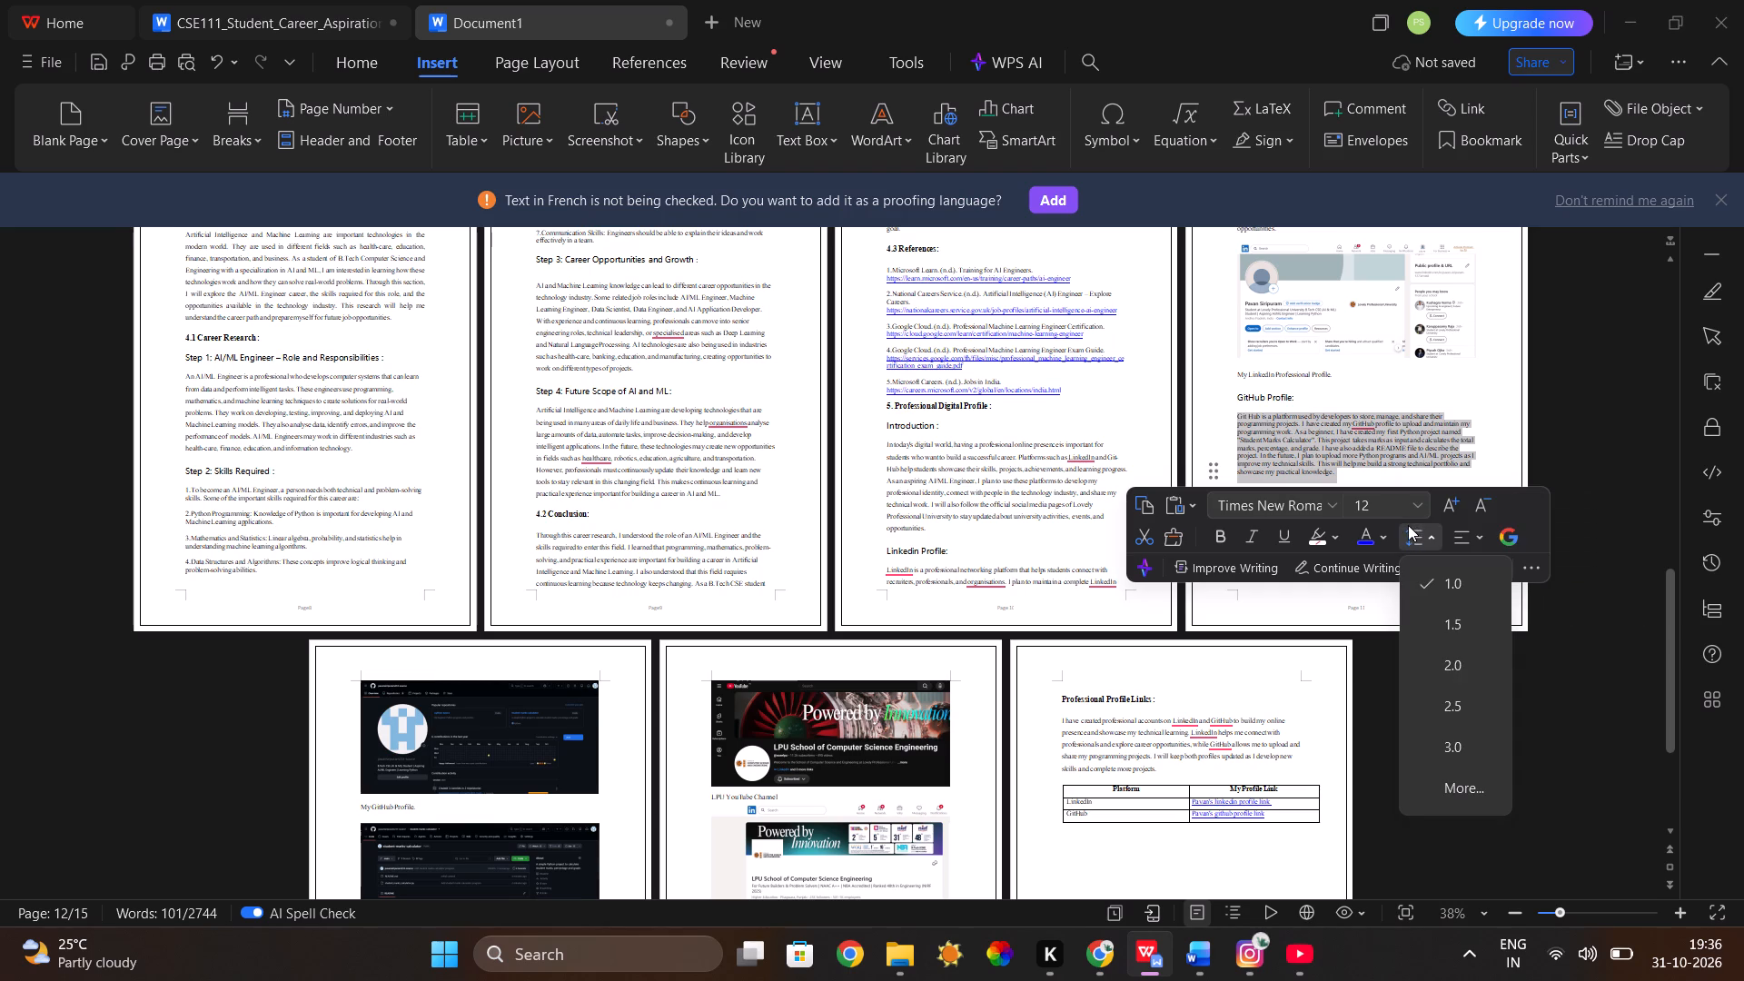
{"action": "left_click", "coordinate": [1432, 614]}
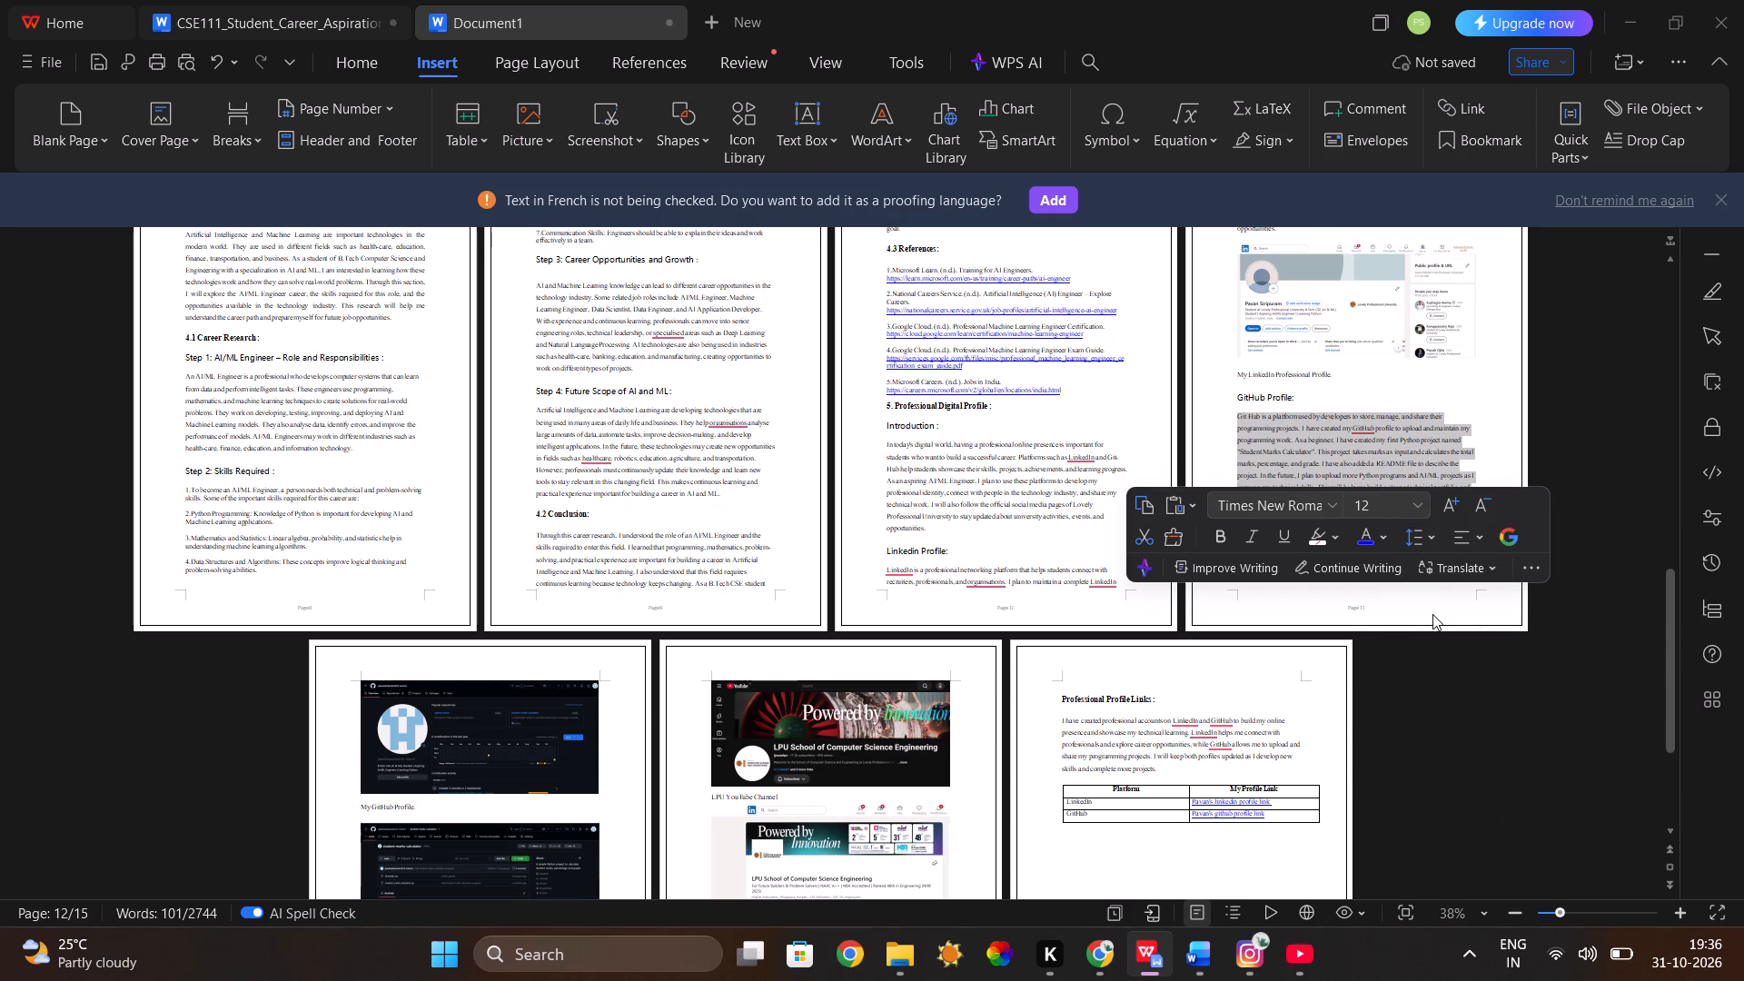
{"action": "left_click", "coordinate": [1492, 421]}
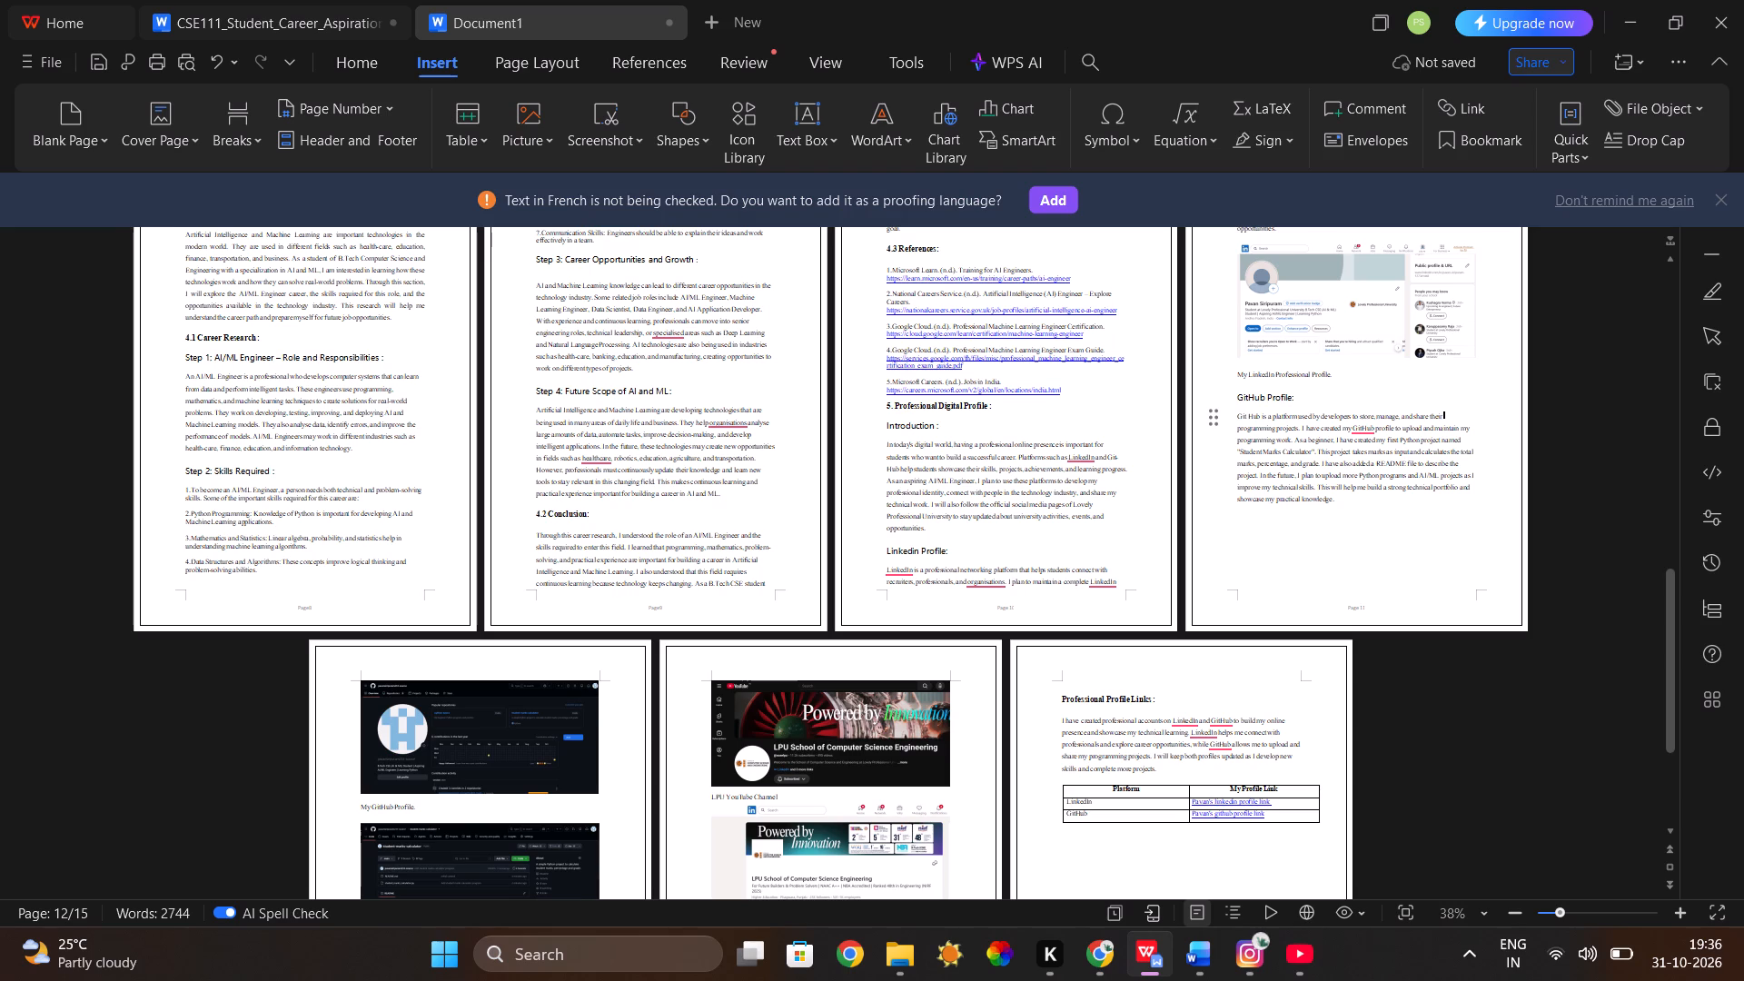
{"action": "left_click", "coordinate": [1263, 549]}
Review the layout of all report pages from the cover page through to the Professional Profile Links page.
{"action": "scroll", "coordinate": [1248, 557], "scroll_direction": "up", "scroll_amount": 5}
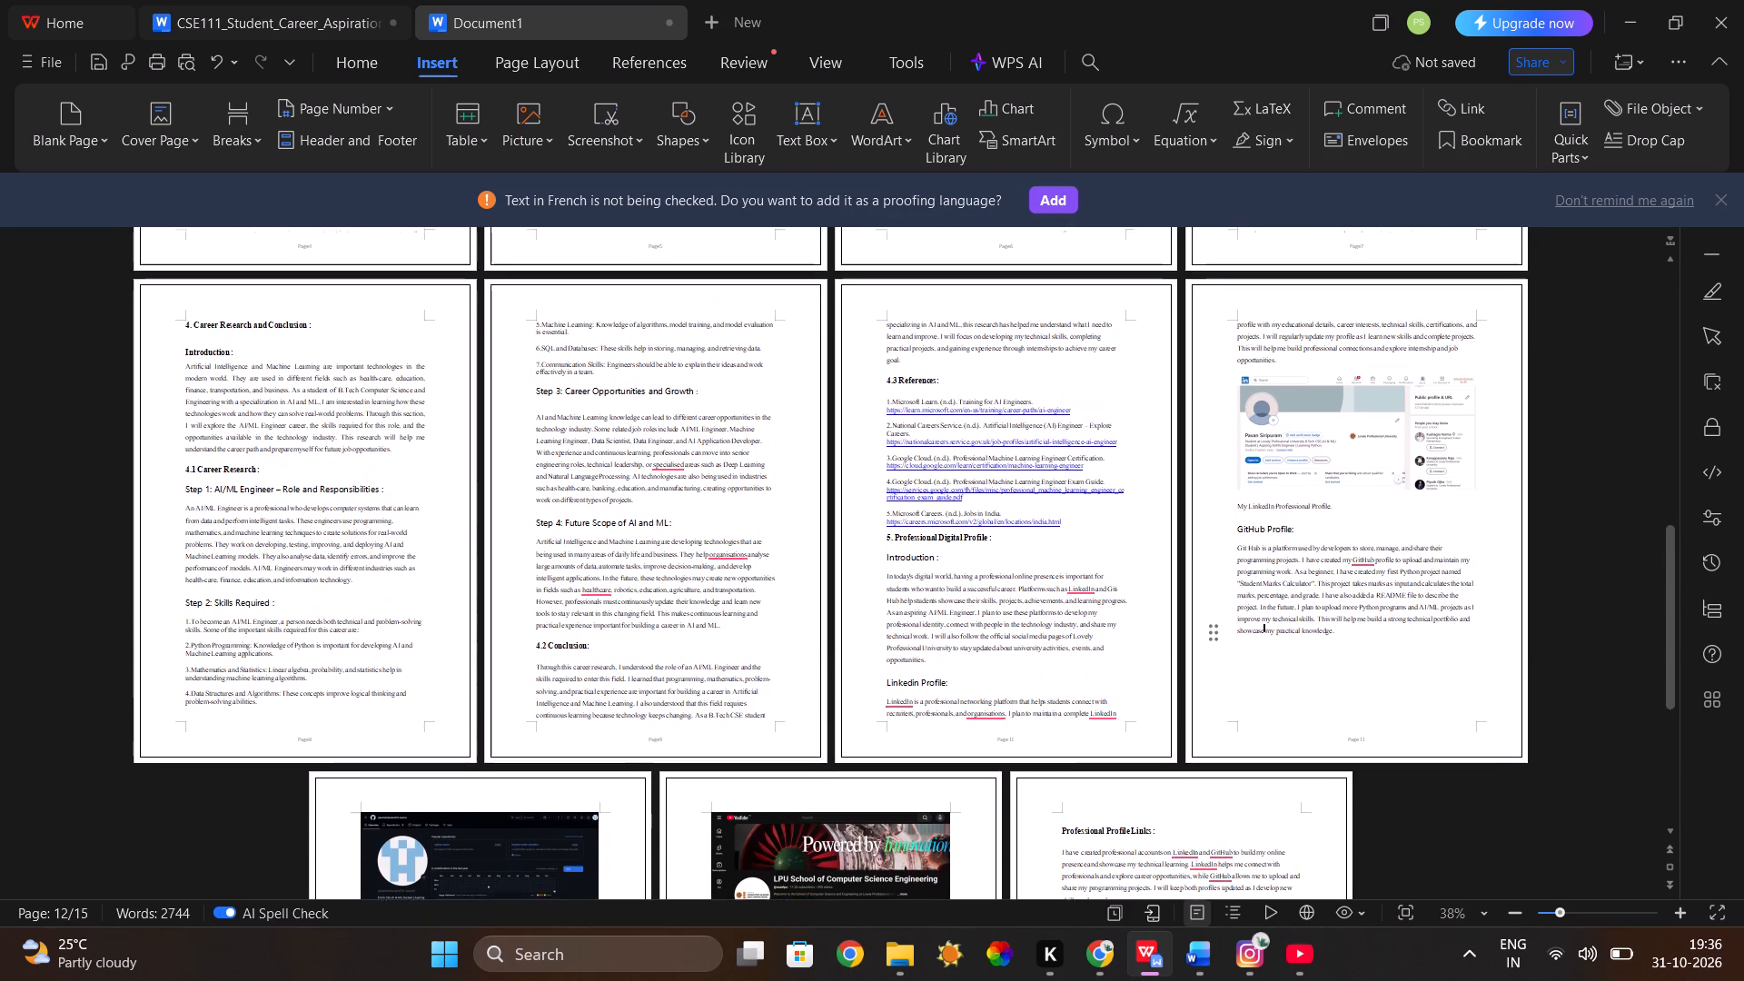
{"action": "scroll", "coordinate": [1248, 557], "scroll_direction": "up", "scroll_amount": 3}
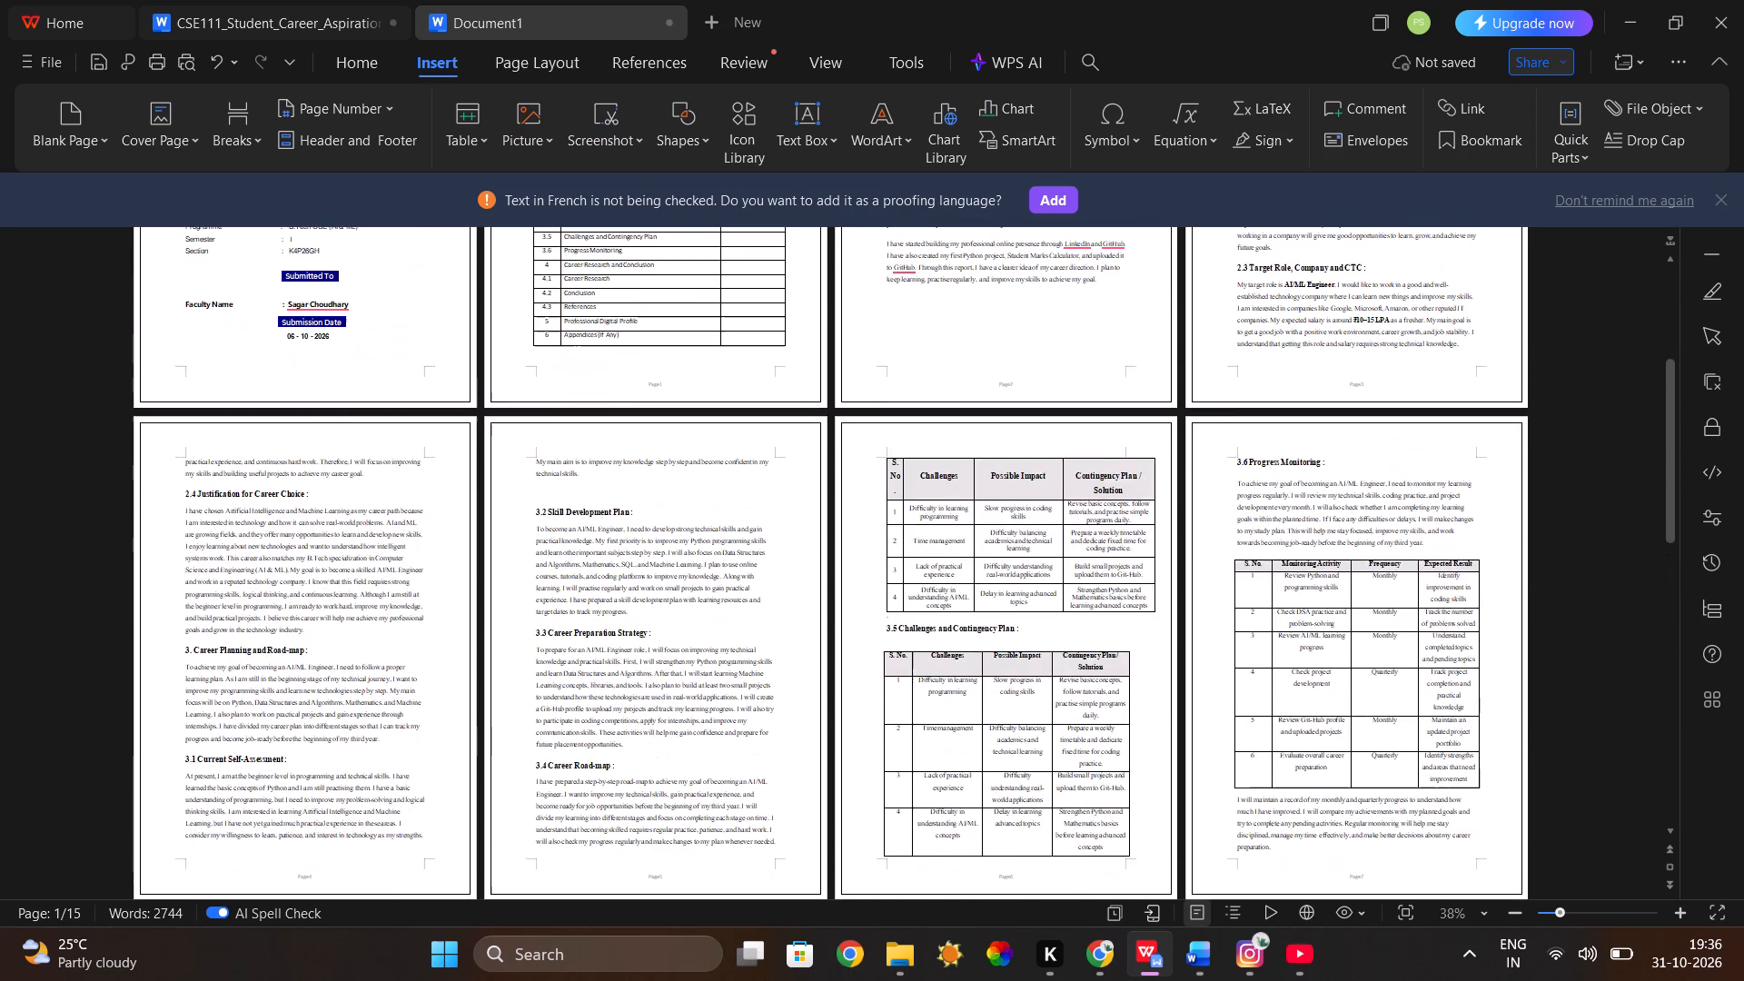
{"action": "scroll", "coordinate": [1248, 557], "scroll_direction": "up", "scroll_amount": 1}
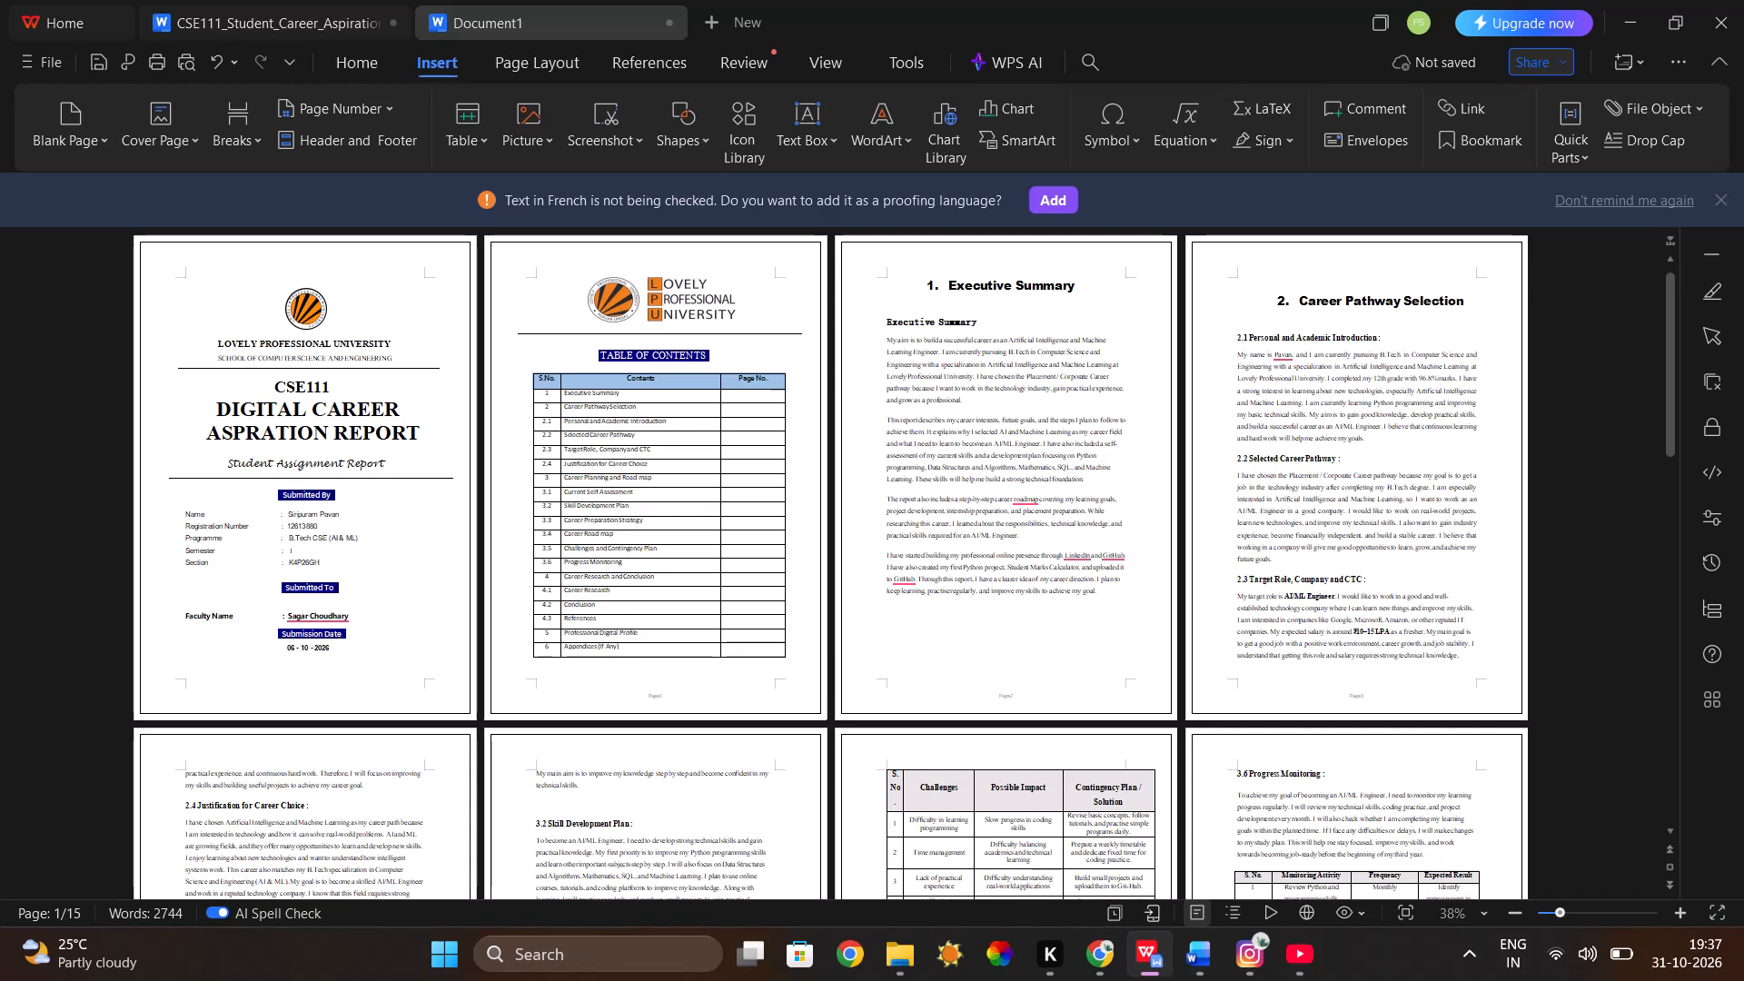
{"action": "scroll", "coordinate": [1248, 557], "scroll_direction": "up", "scroll_amount": 2}
{"action": "scroll", "coordinate": [1248, 557], "scroll_direction": "down", "scroll_amount": 16}
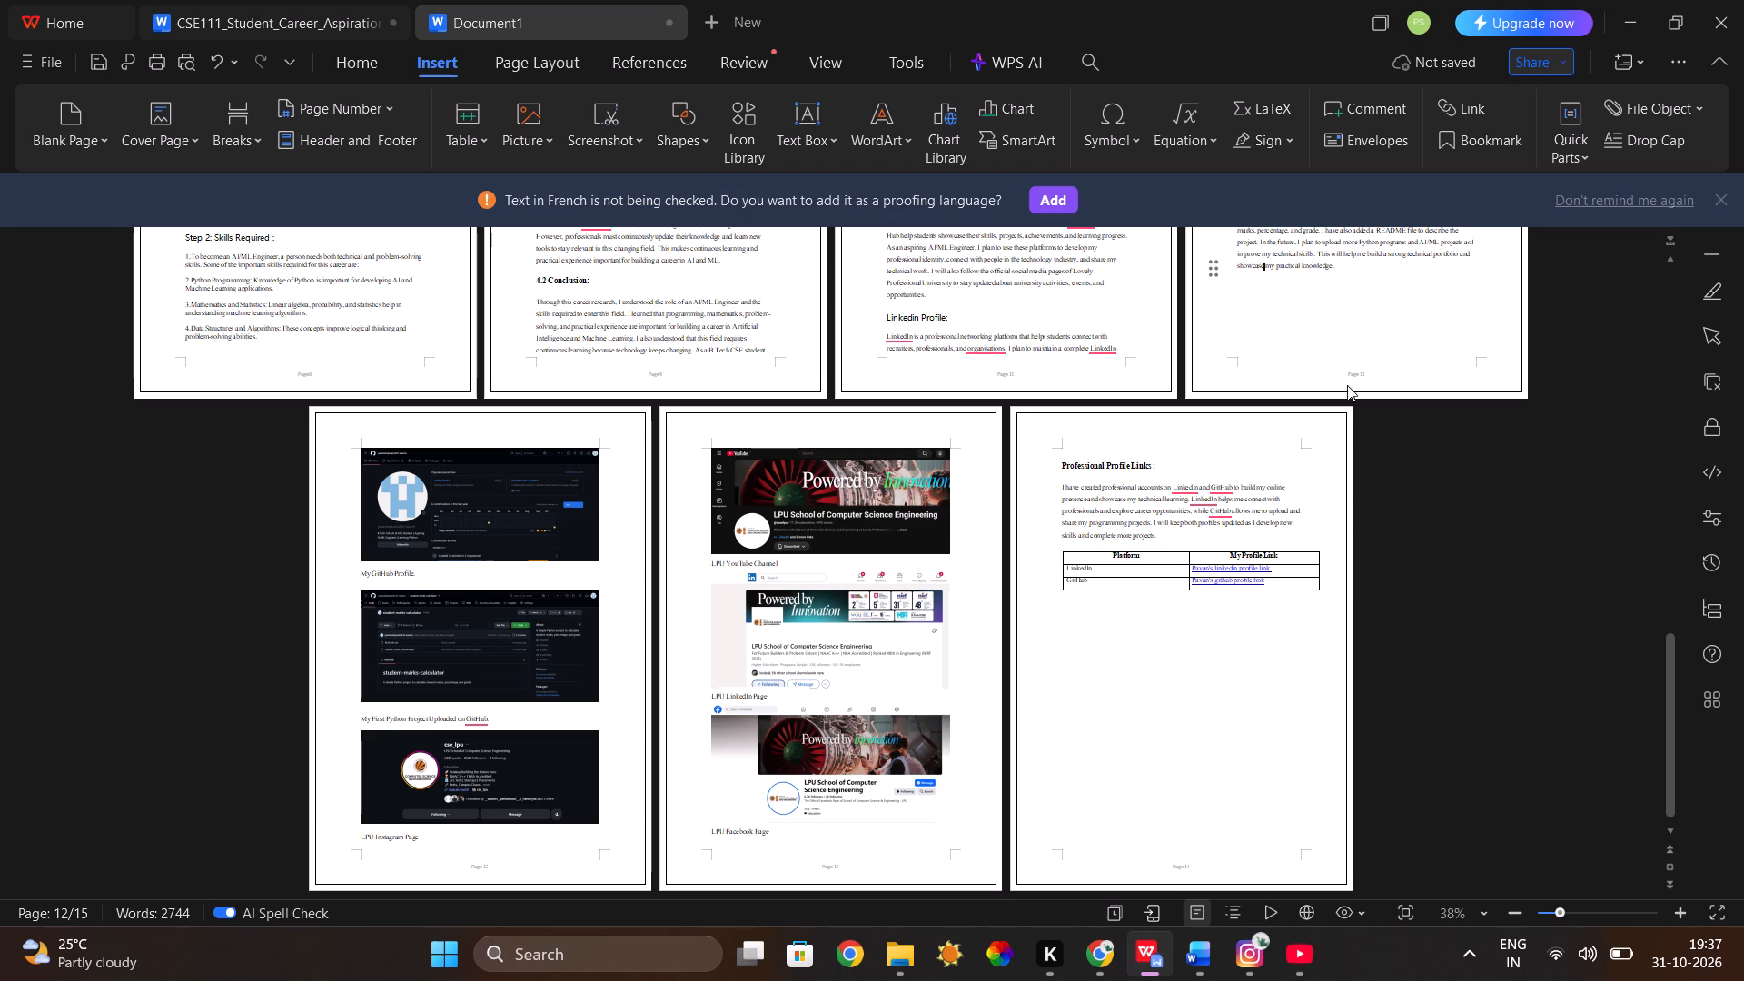
{"action": "left_click", "coordinate": [1346, 274]}
Replace both flagged "LinkedIn" words with "Linked In" and both "GitHub" words with "Git Hub" in the Professional Profile Links paragraph.
{"action": "left_click", "coordinate": [1179, 488]}
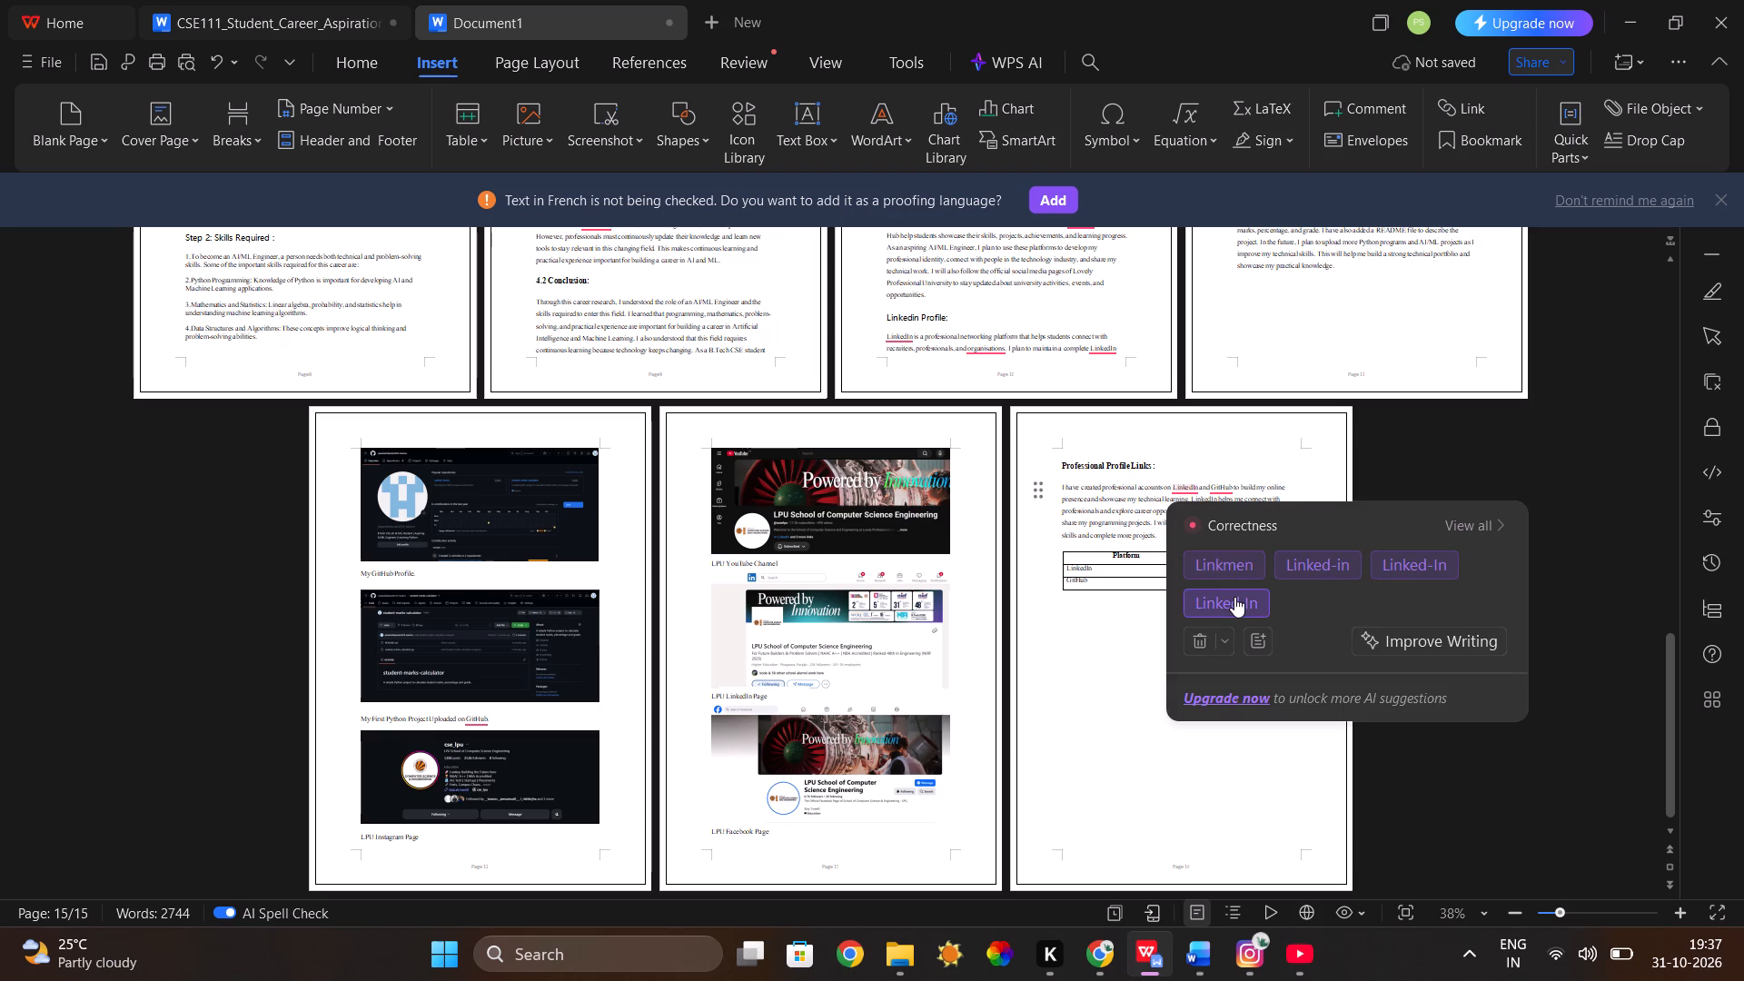
{"action": "left_click", "coordinate": [1234, 597]}
{"action": "left_click", "coordinate": [1227, 490]}
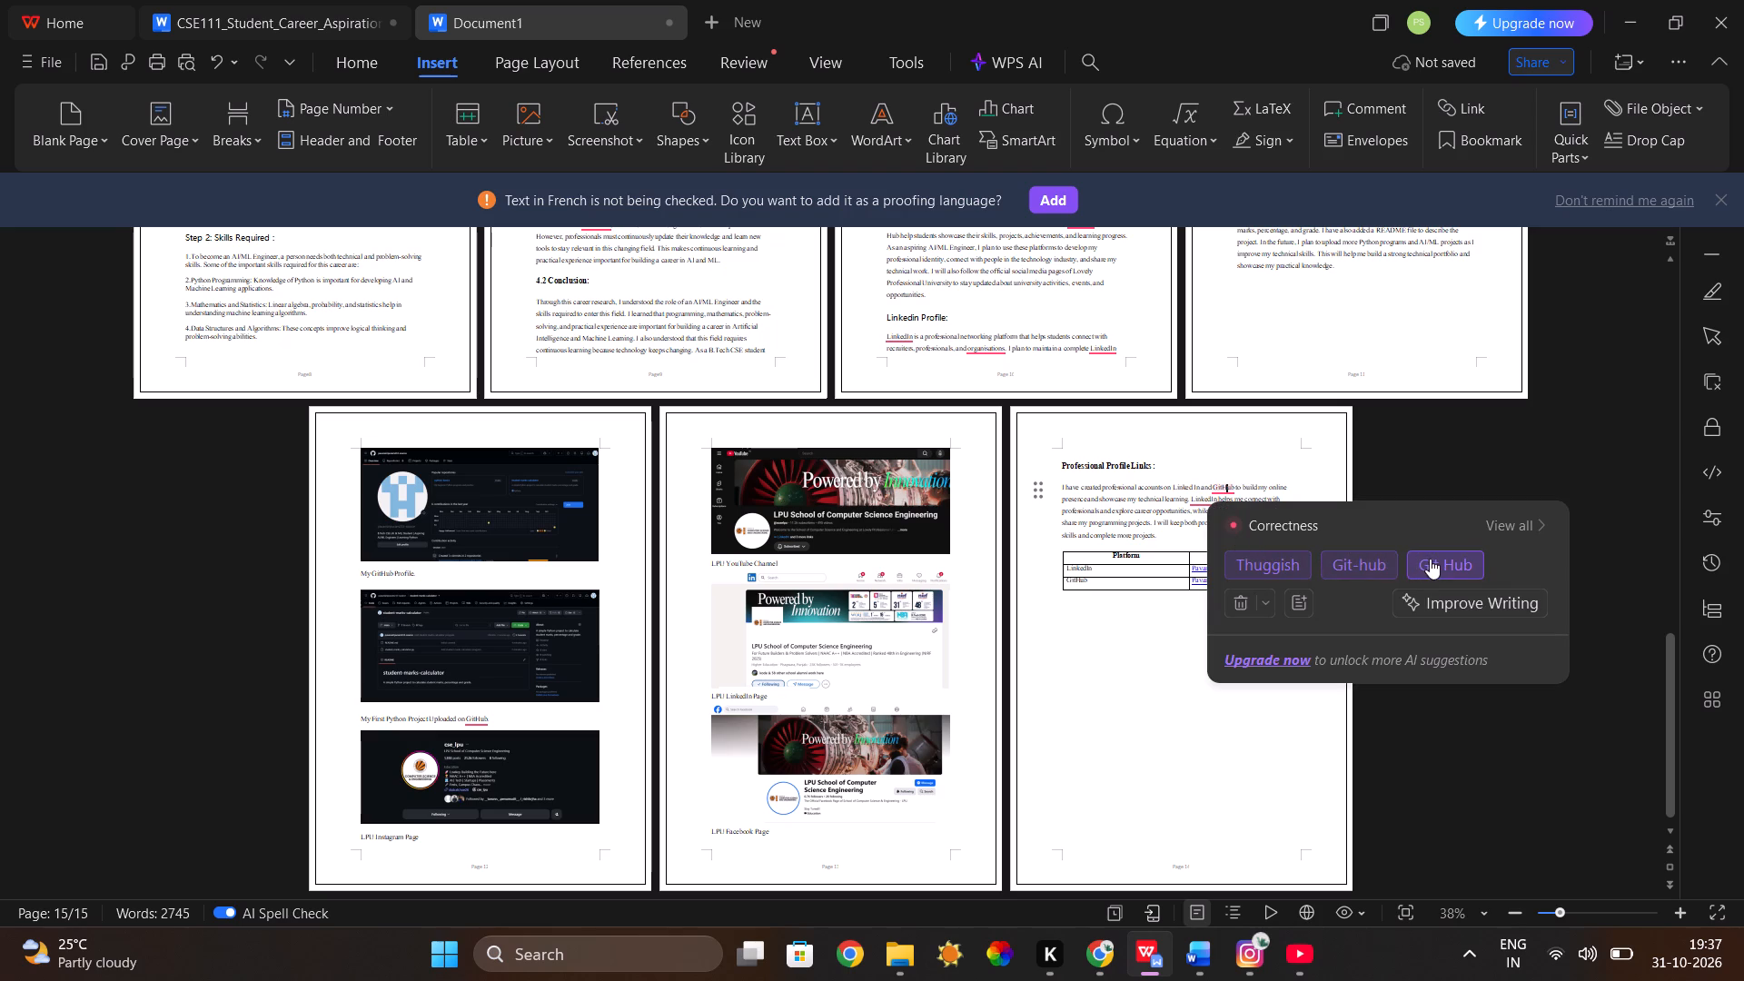
{"action": "left_click", "coordinate": [1430, 559]}
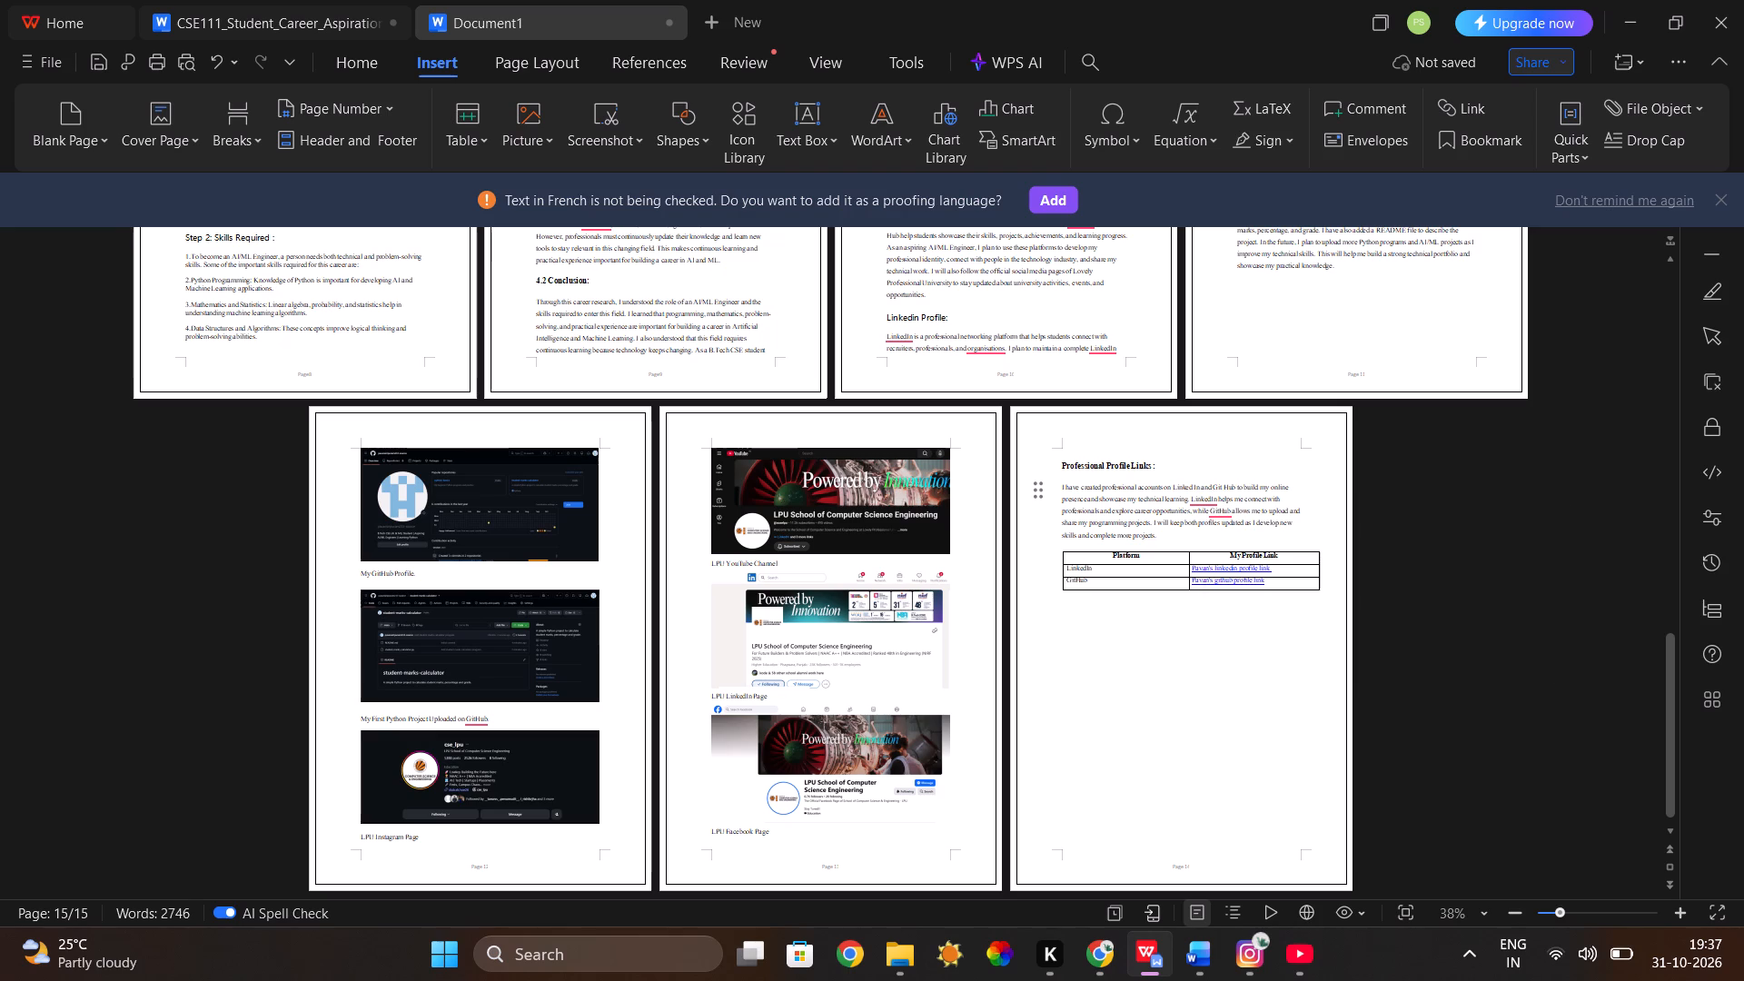
{"action": "left_click", "coordinate": [1206, 503]}
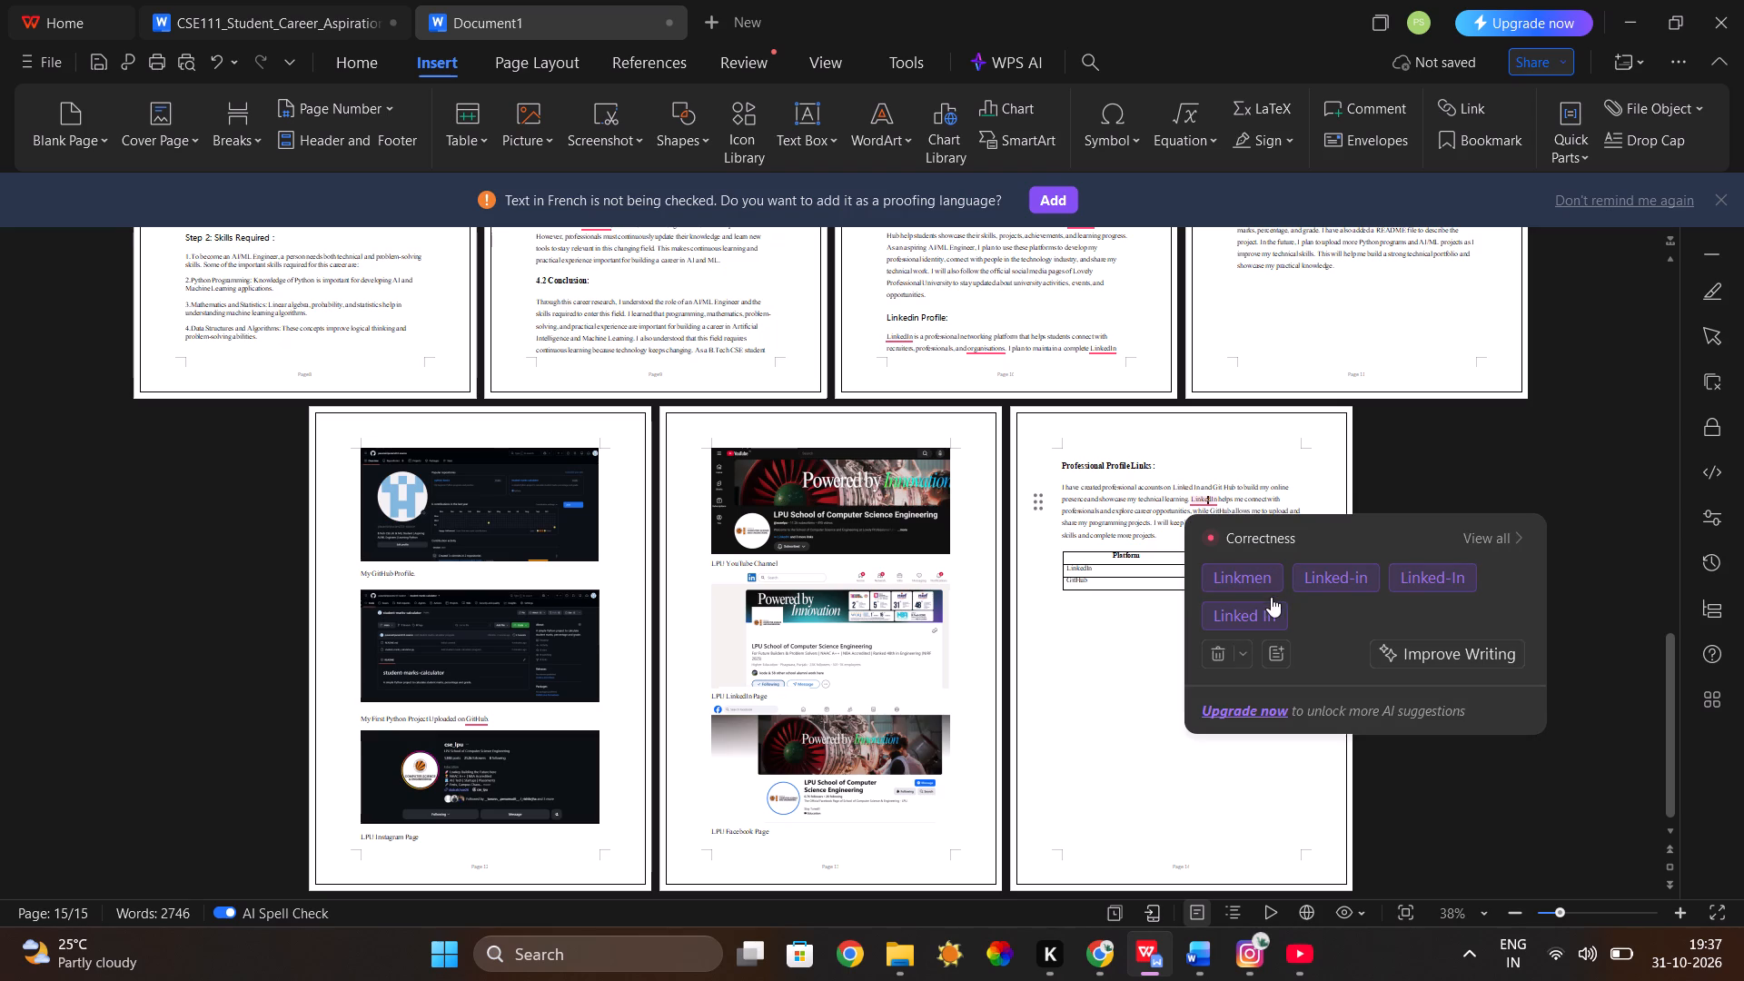
{"action": "left_click", "coordinate": [1266, 602]}
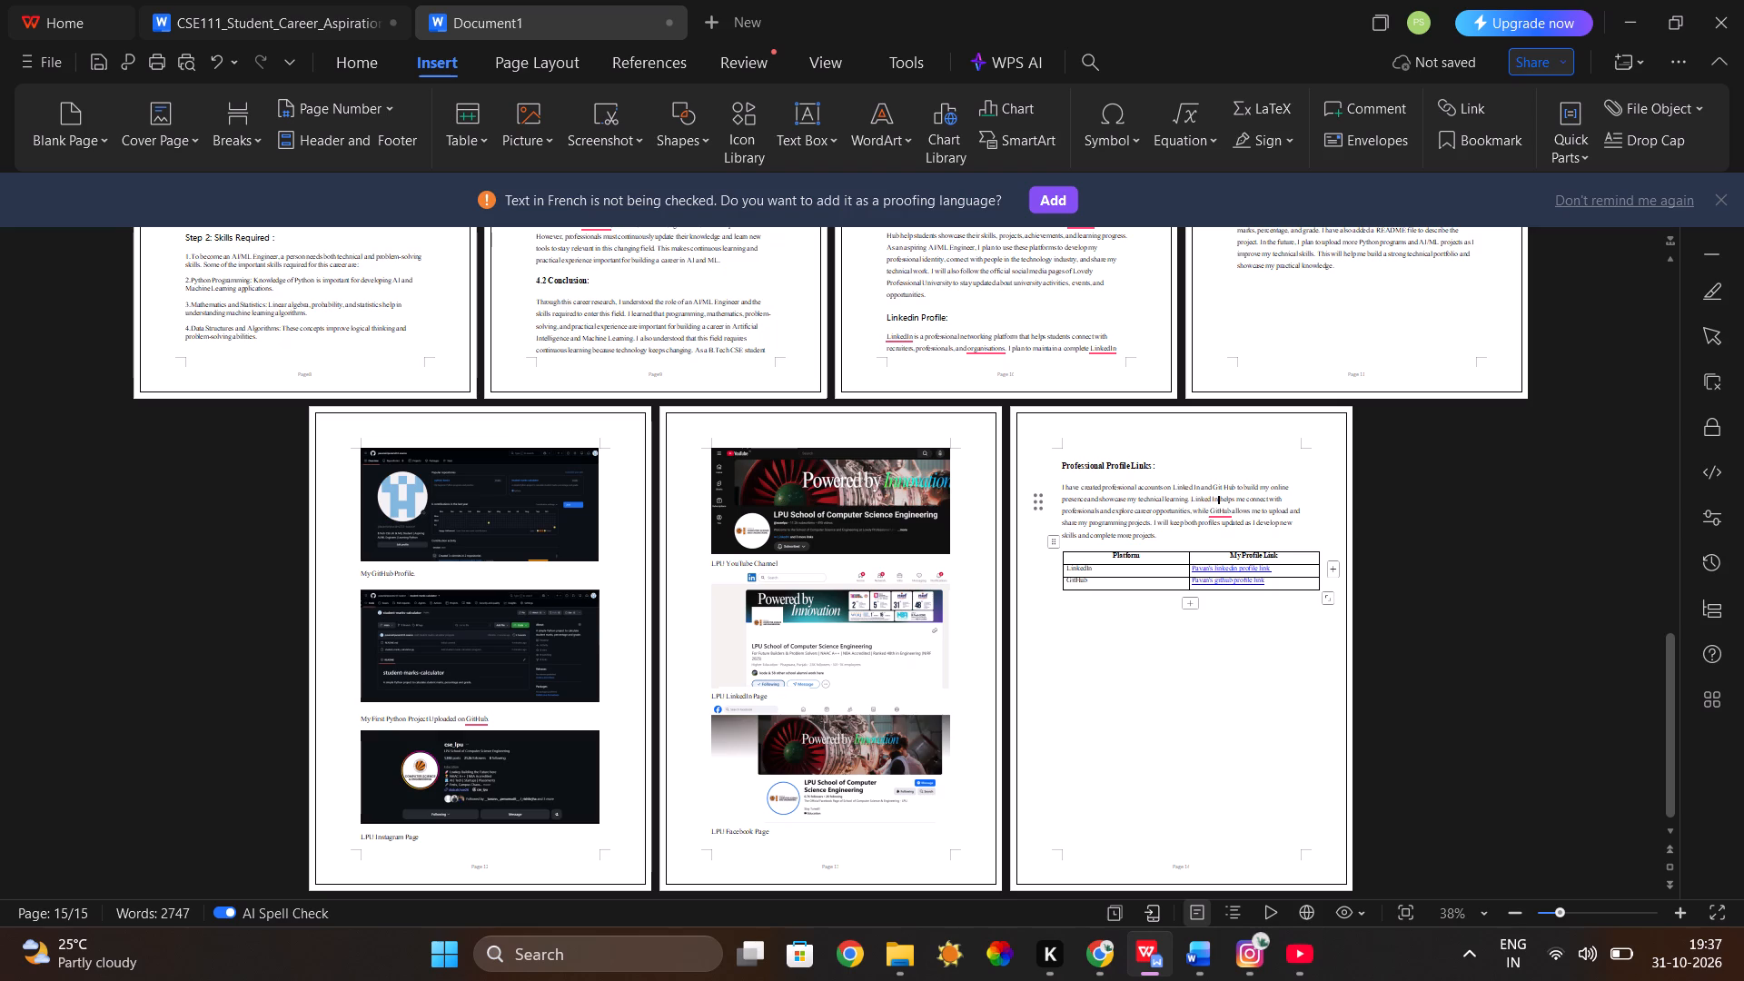
{"action": "left_click", "coordinate": [1214, 510]}
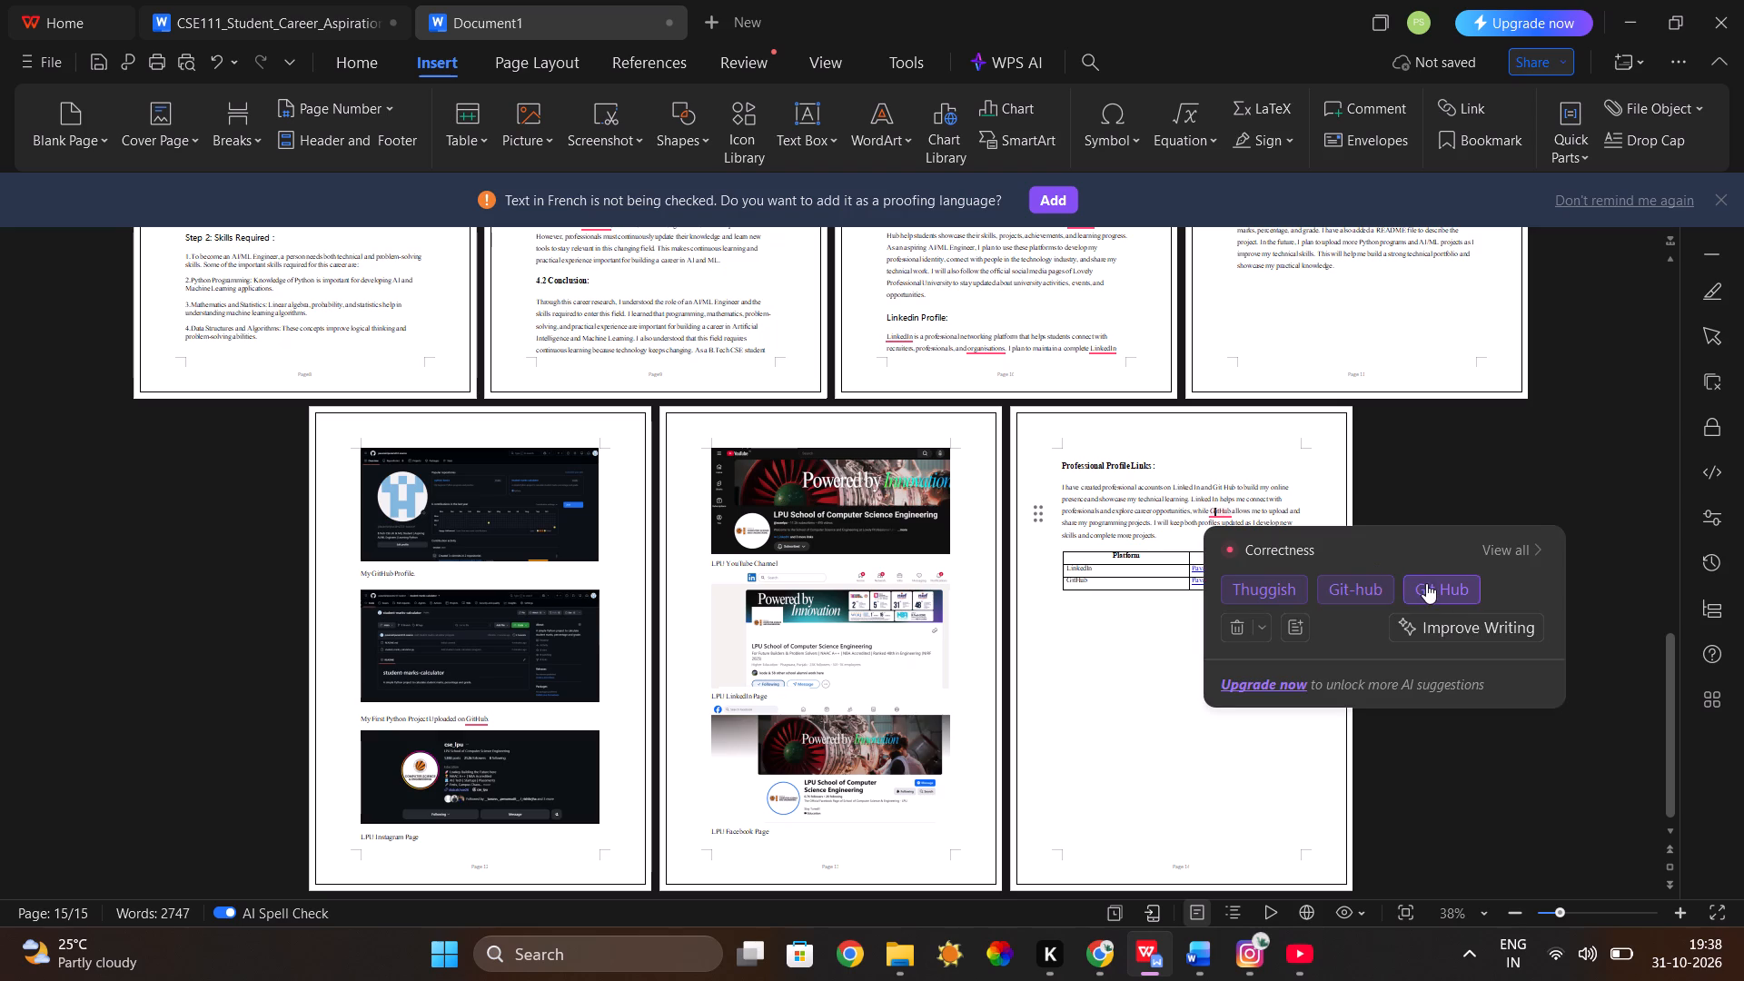
{"action": "left_click", "coordinate": [1426, 583]}
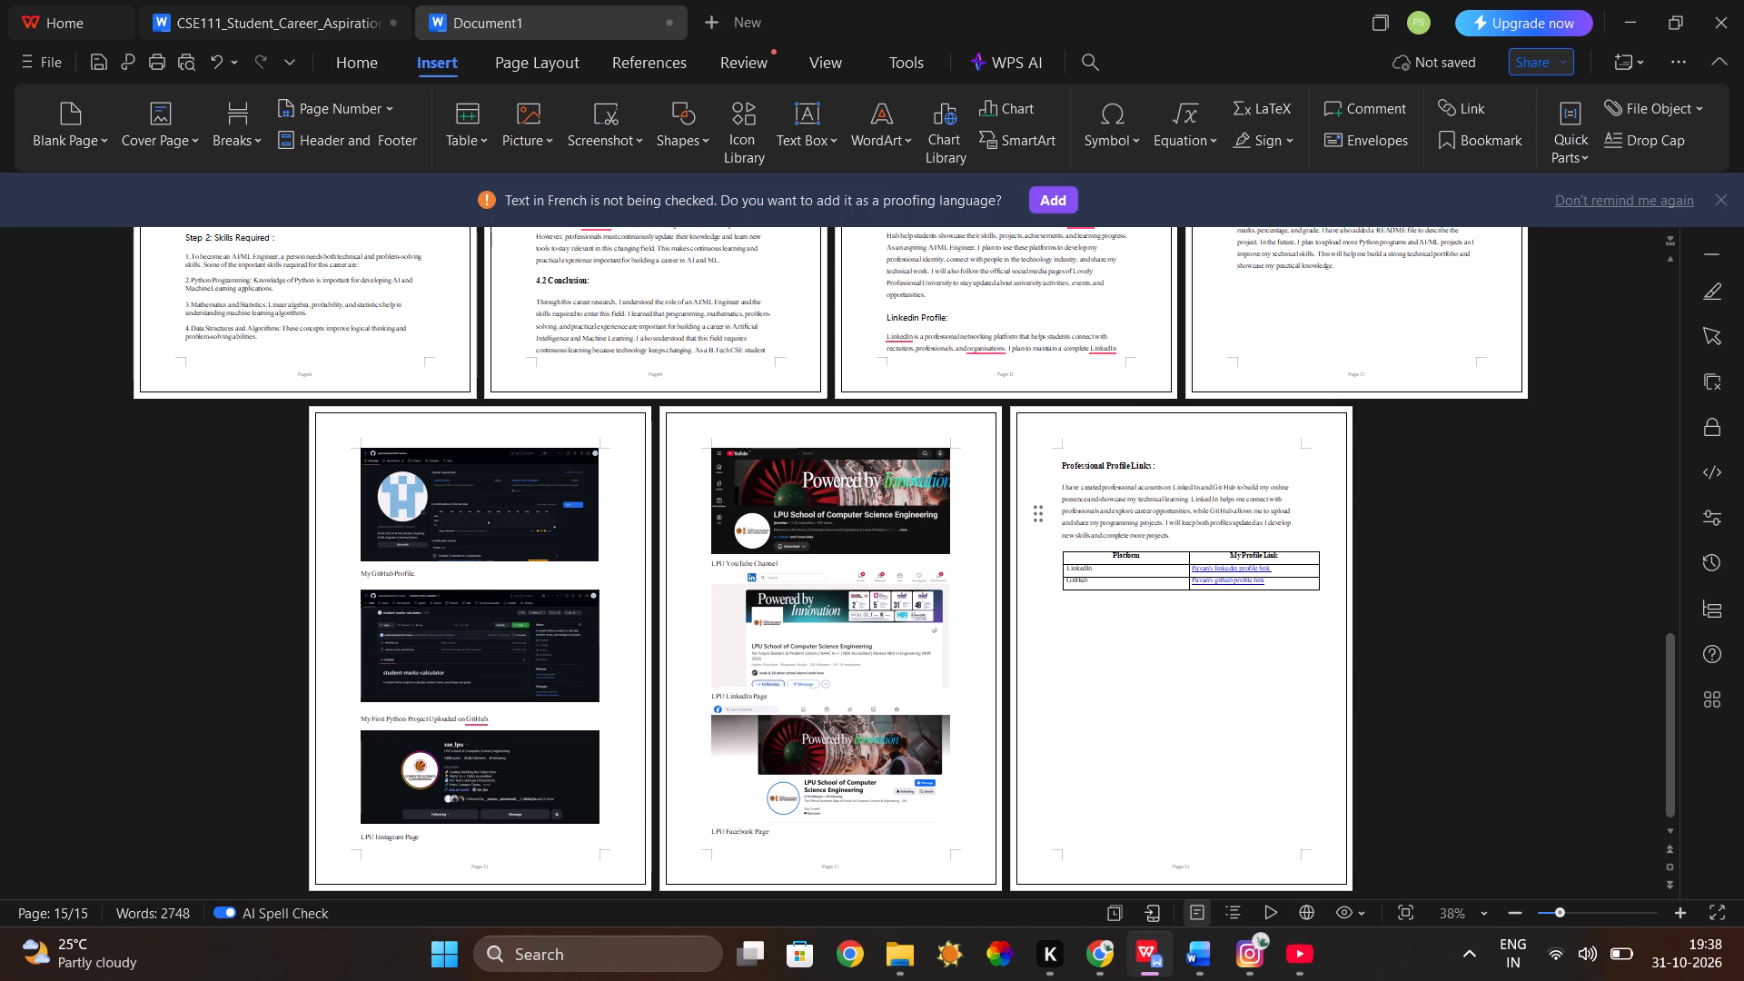
Replace the flagged "organisations" in the LinkedIn Profile paragraph on page 11 with the suggested "organization".
{"action": "left_click", "coordinate": [992, 352]}
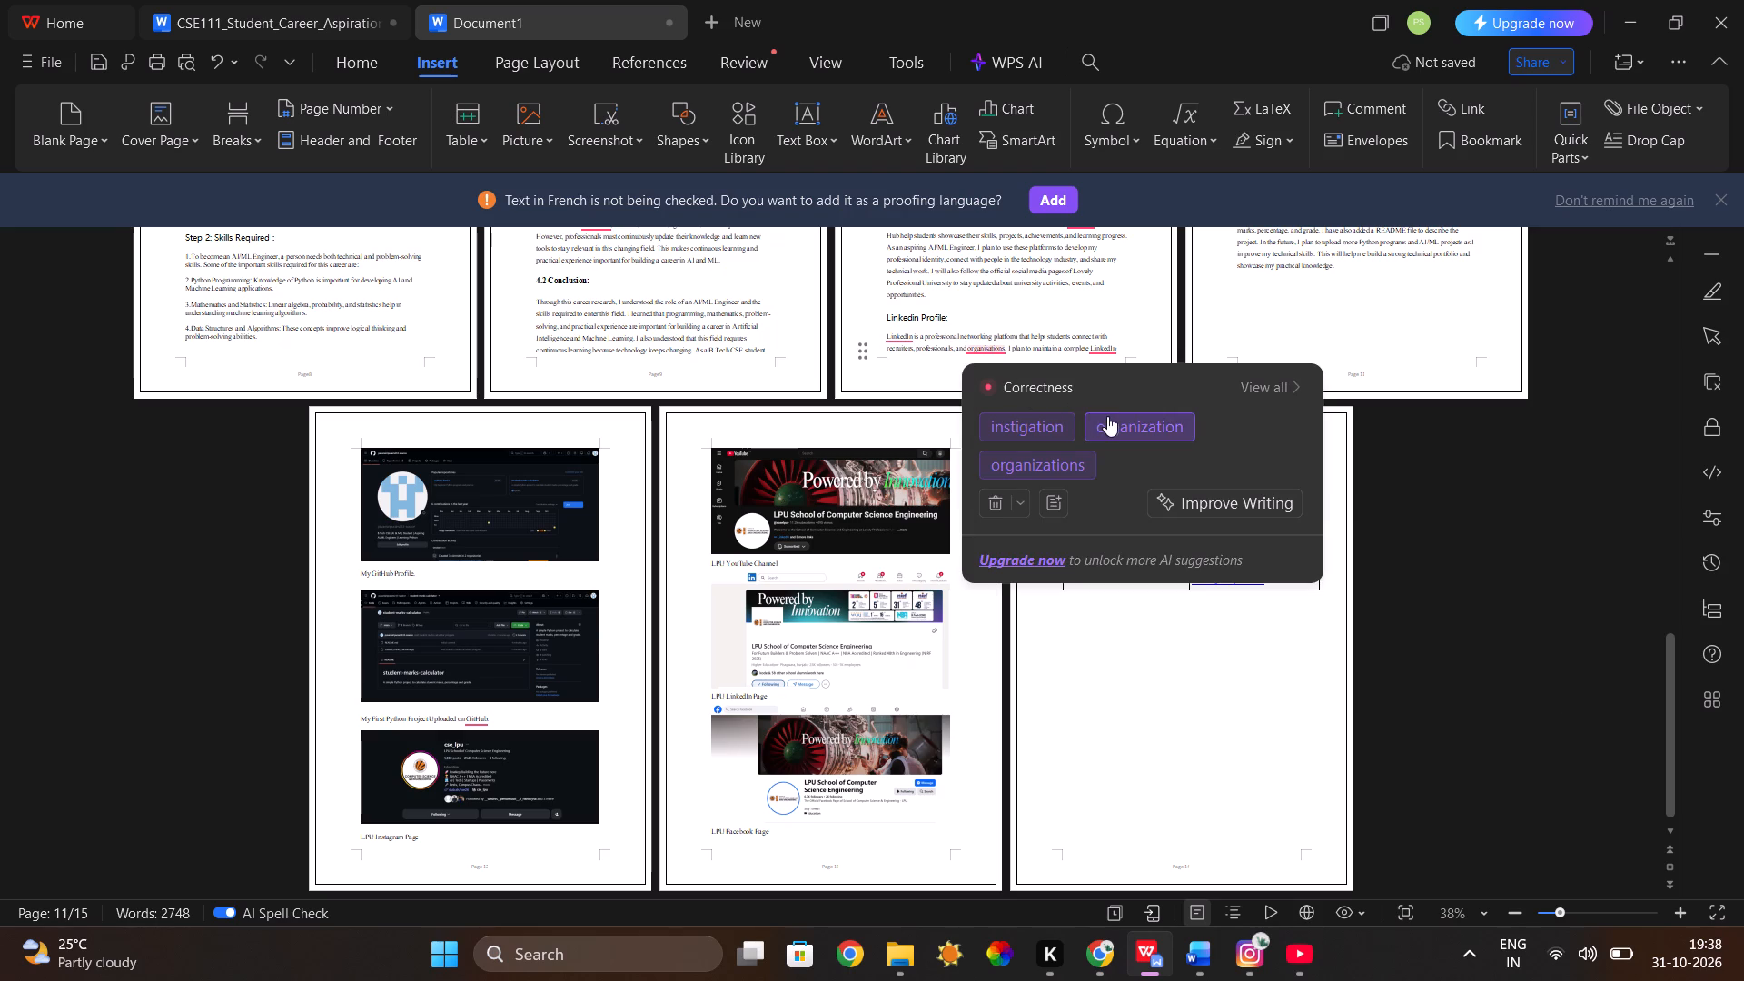
{"action": "left_click", "coordinate": [1107, 416]}
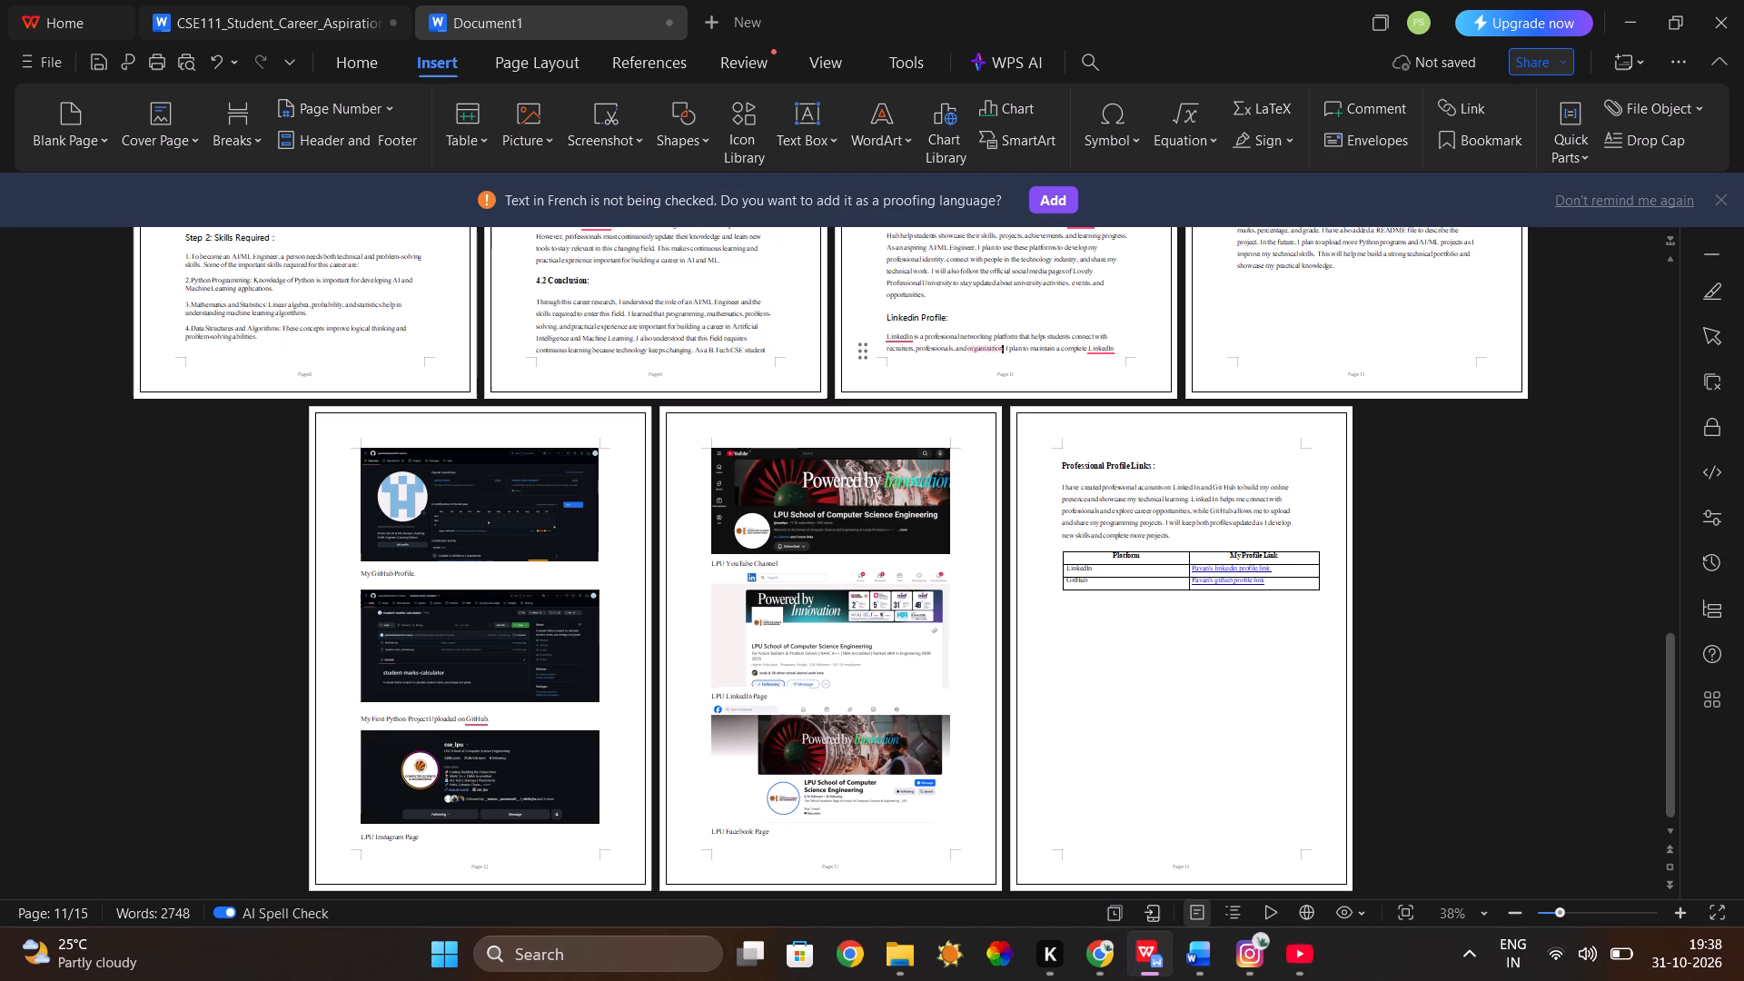
Replace the flagged "GitHub" in the caption "My First Python Project Uploaded on GitHub" with the suggested "Git Hub".
{"action": "left_click", "coordinate": [988, 350]}
{"action": "scroll", "coordinate": [1005, 348], "scroll_direction": "down", "scroll_amount": 9}
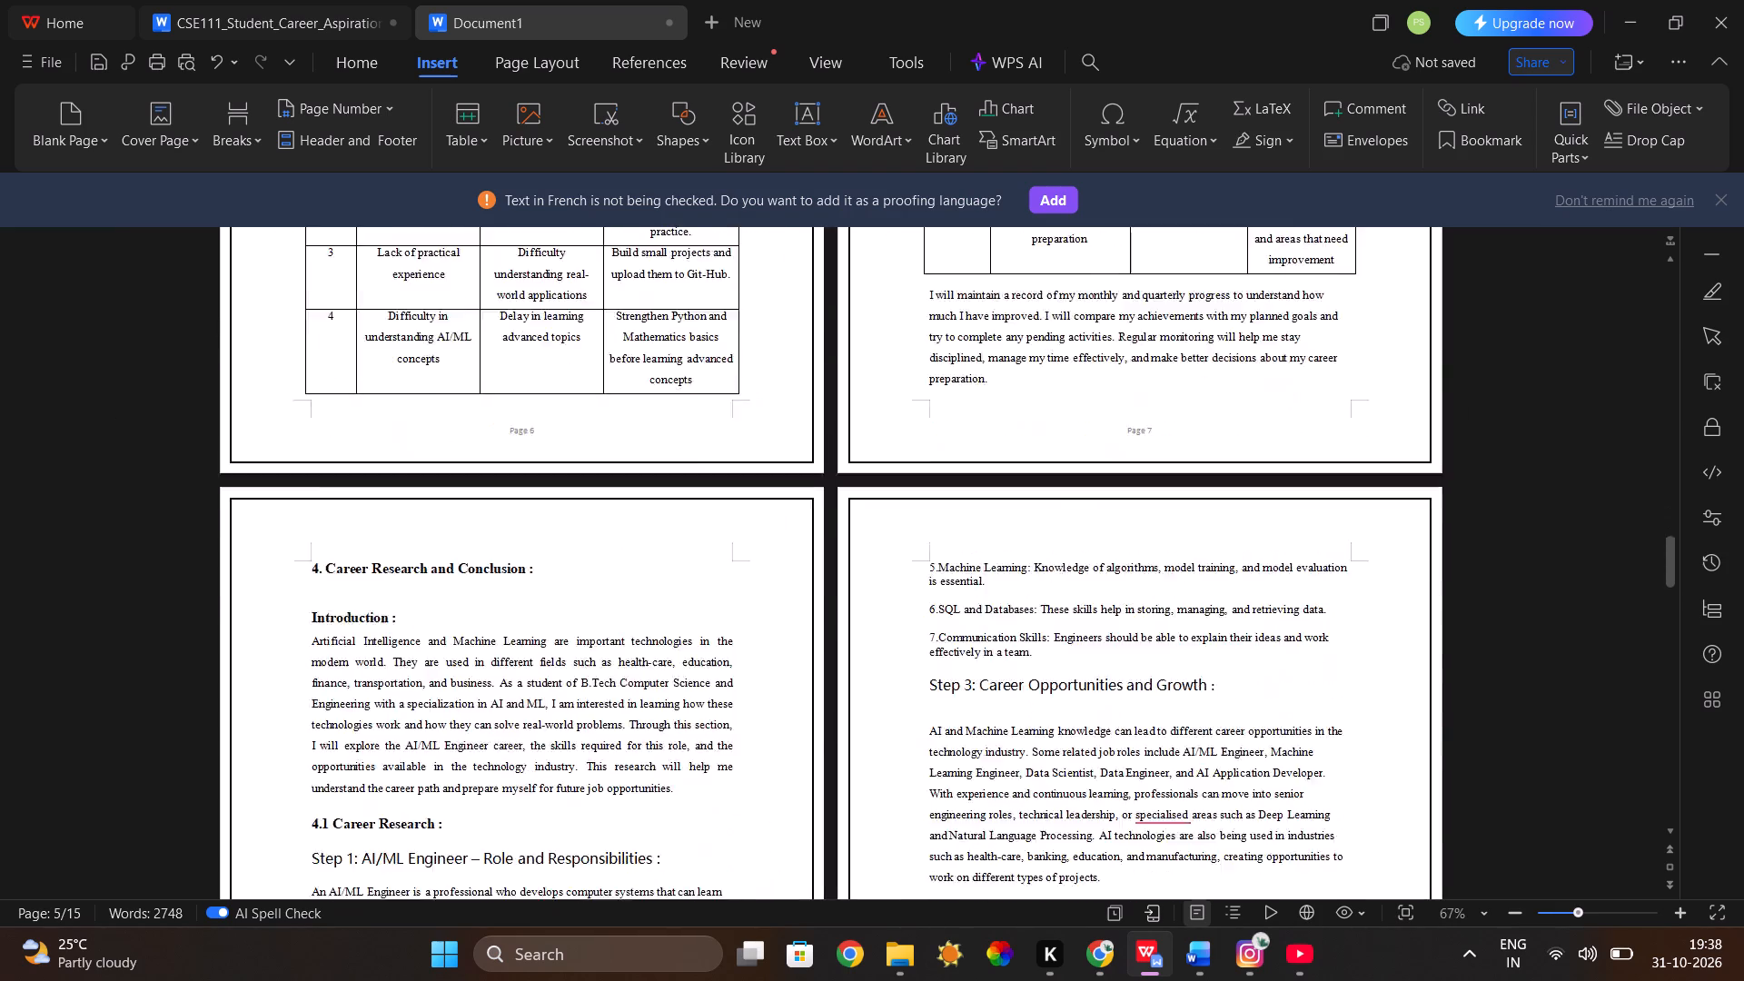
{"action": "scroll", "coordinate": [1005, 348], "scroll_direction": "down", "scroll_amount": 6}
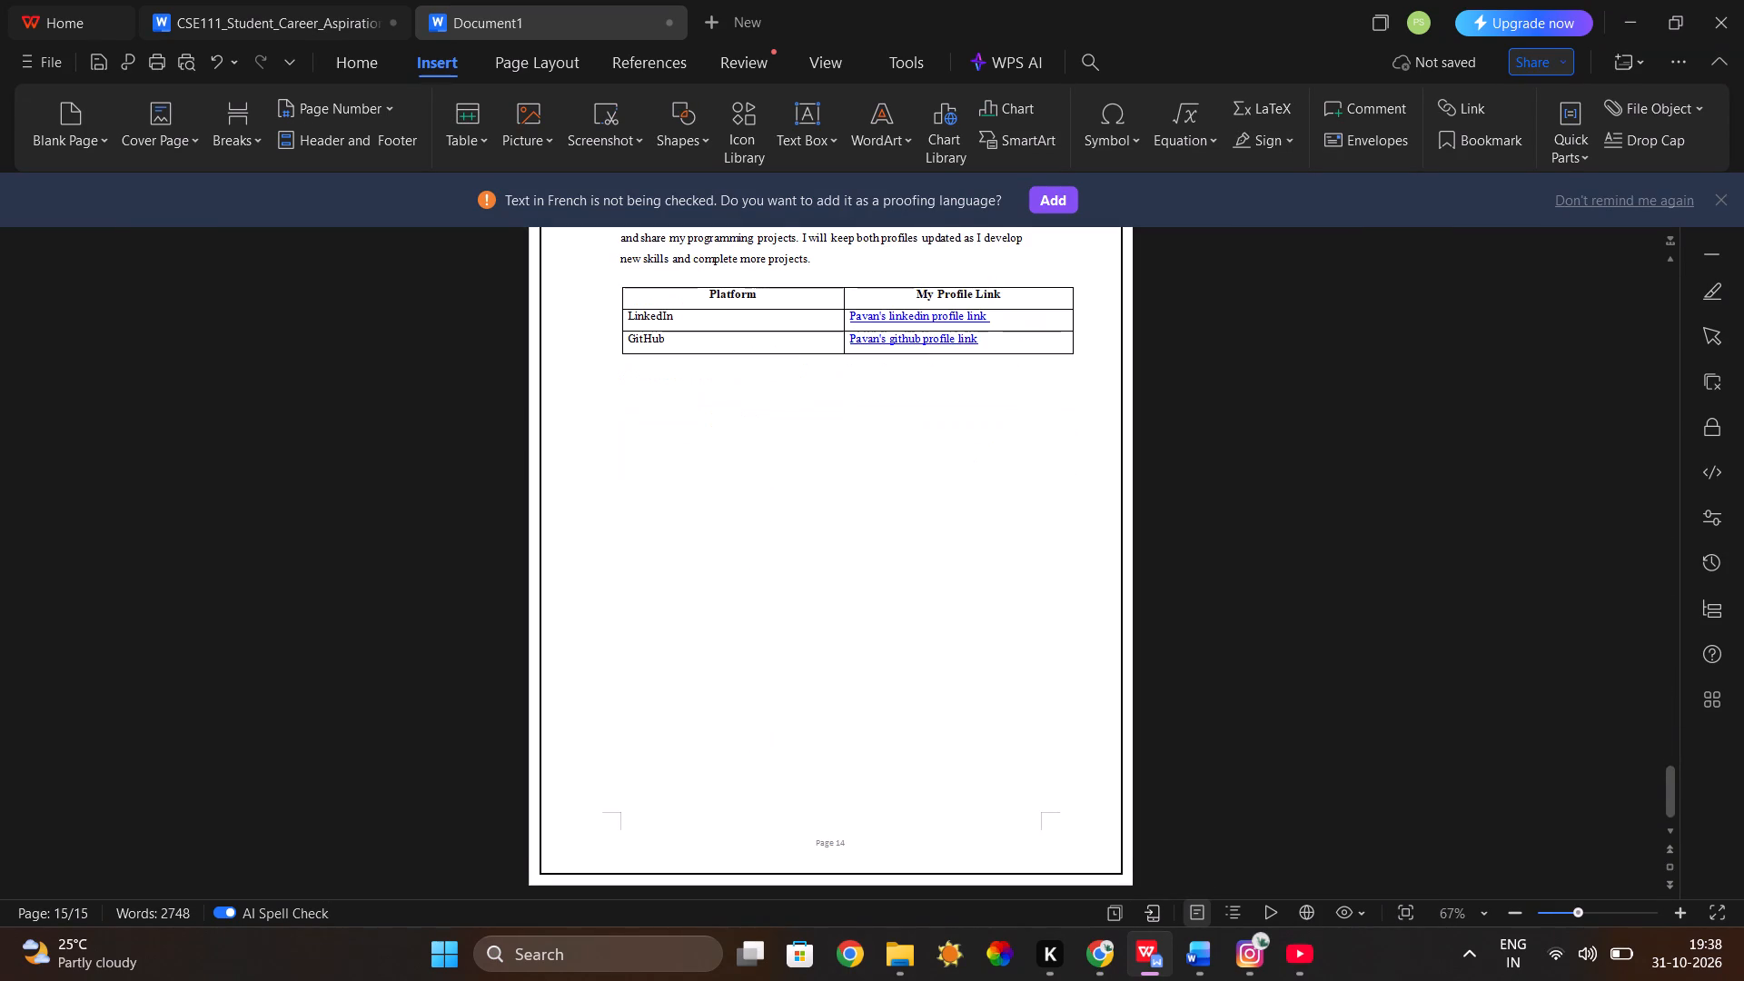
{"action": "scroll", "coordinate": [1005, 348], "scroll_direction": "up", "scroll_amount": 5}
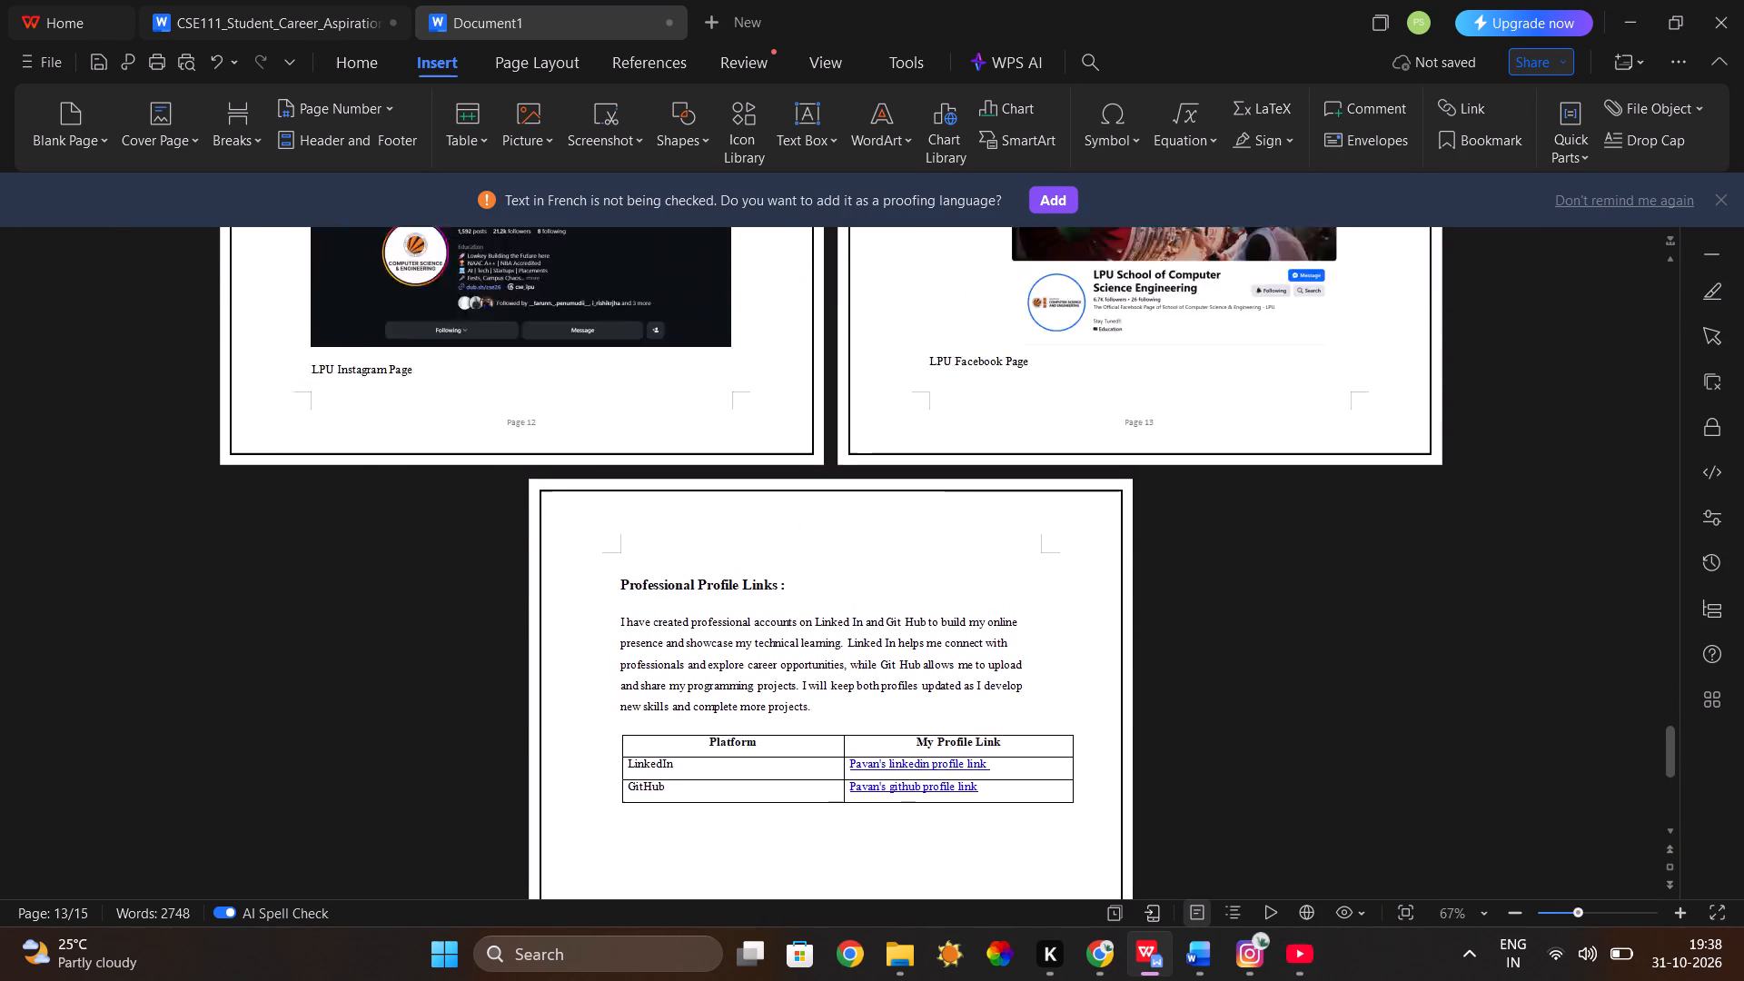
{"action": "scroll", "coordinate": [1005, 348], "scroll_direction": "up", "scroll_amount": 2}
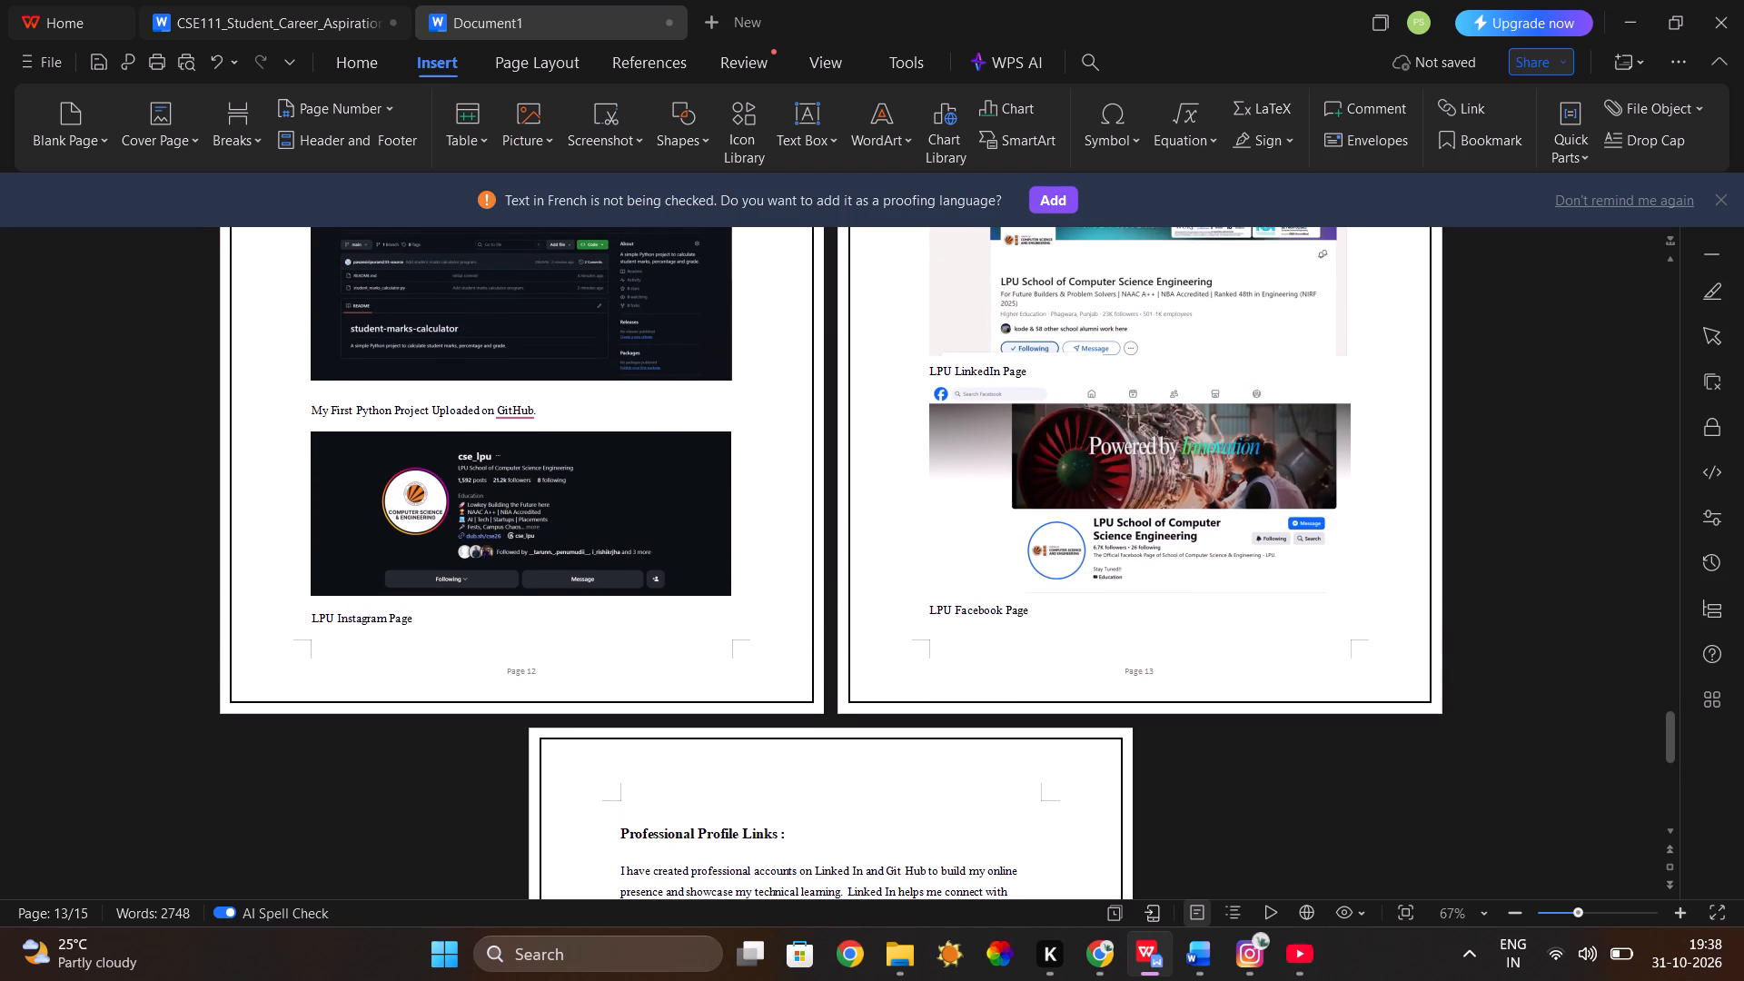
{"action": "scroll", "coordinate": [1005, 348], "scroll_direction": "up", "scroll_amount": 1}
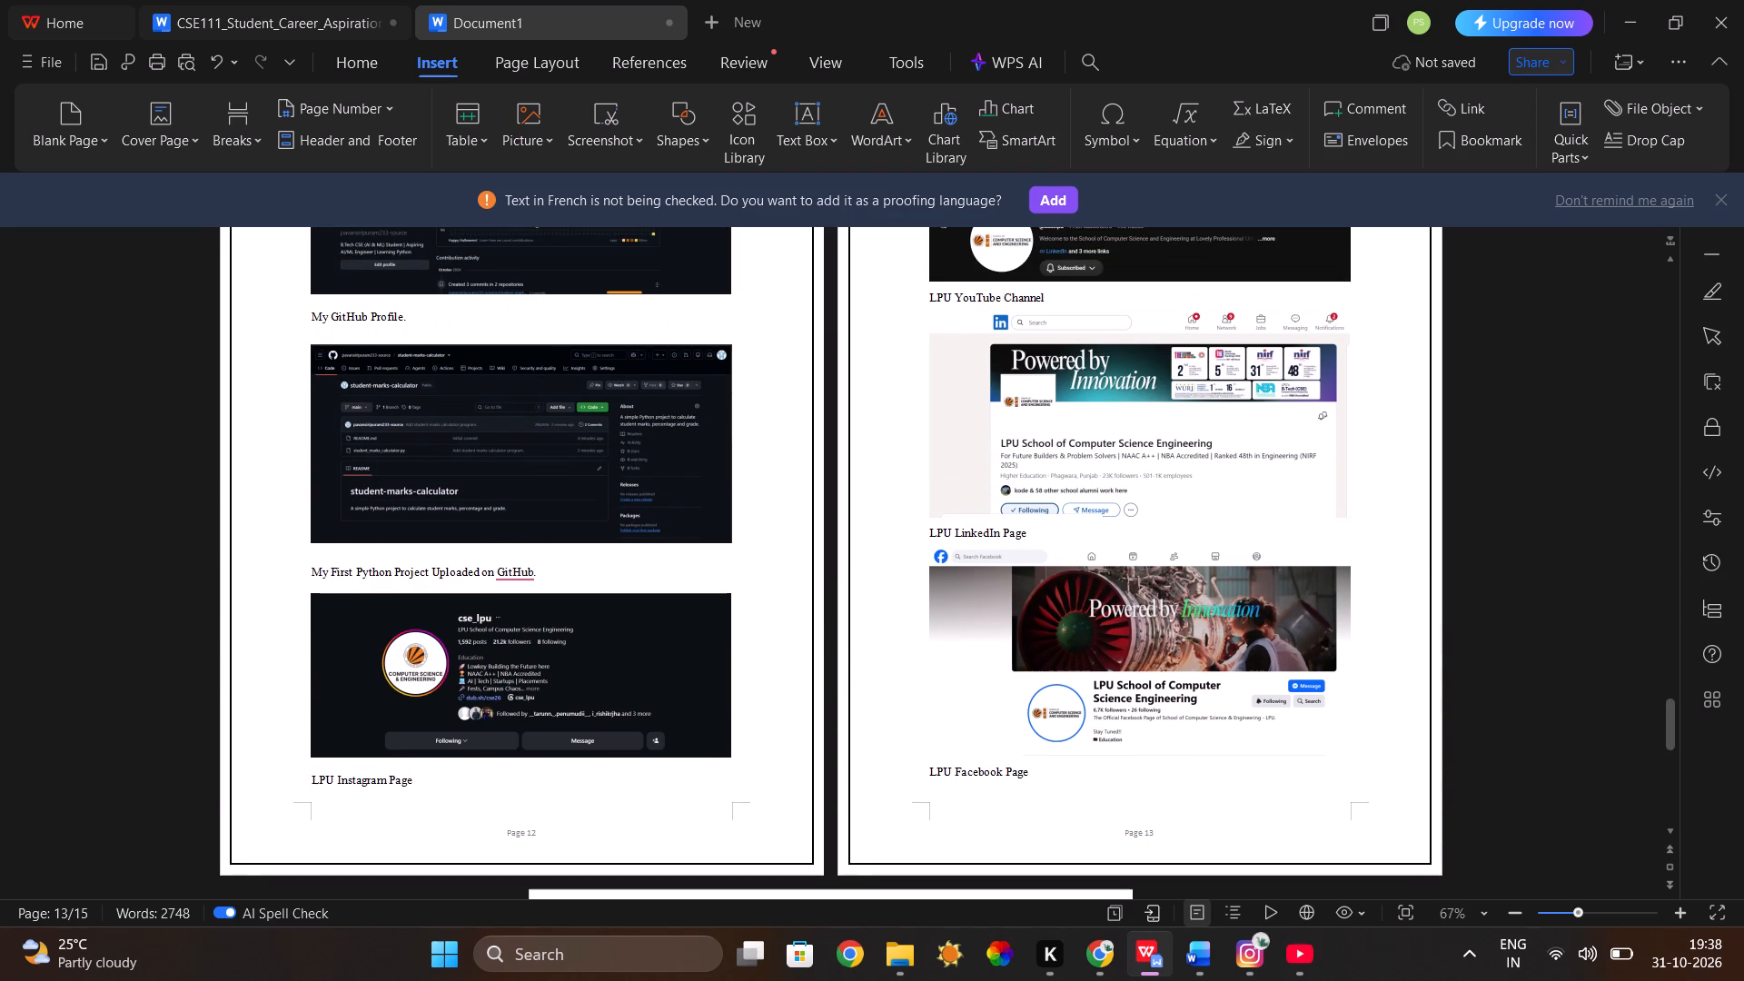
{"action": "left_click", "coordinate": [511, 576]}
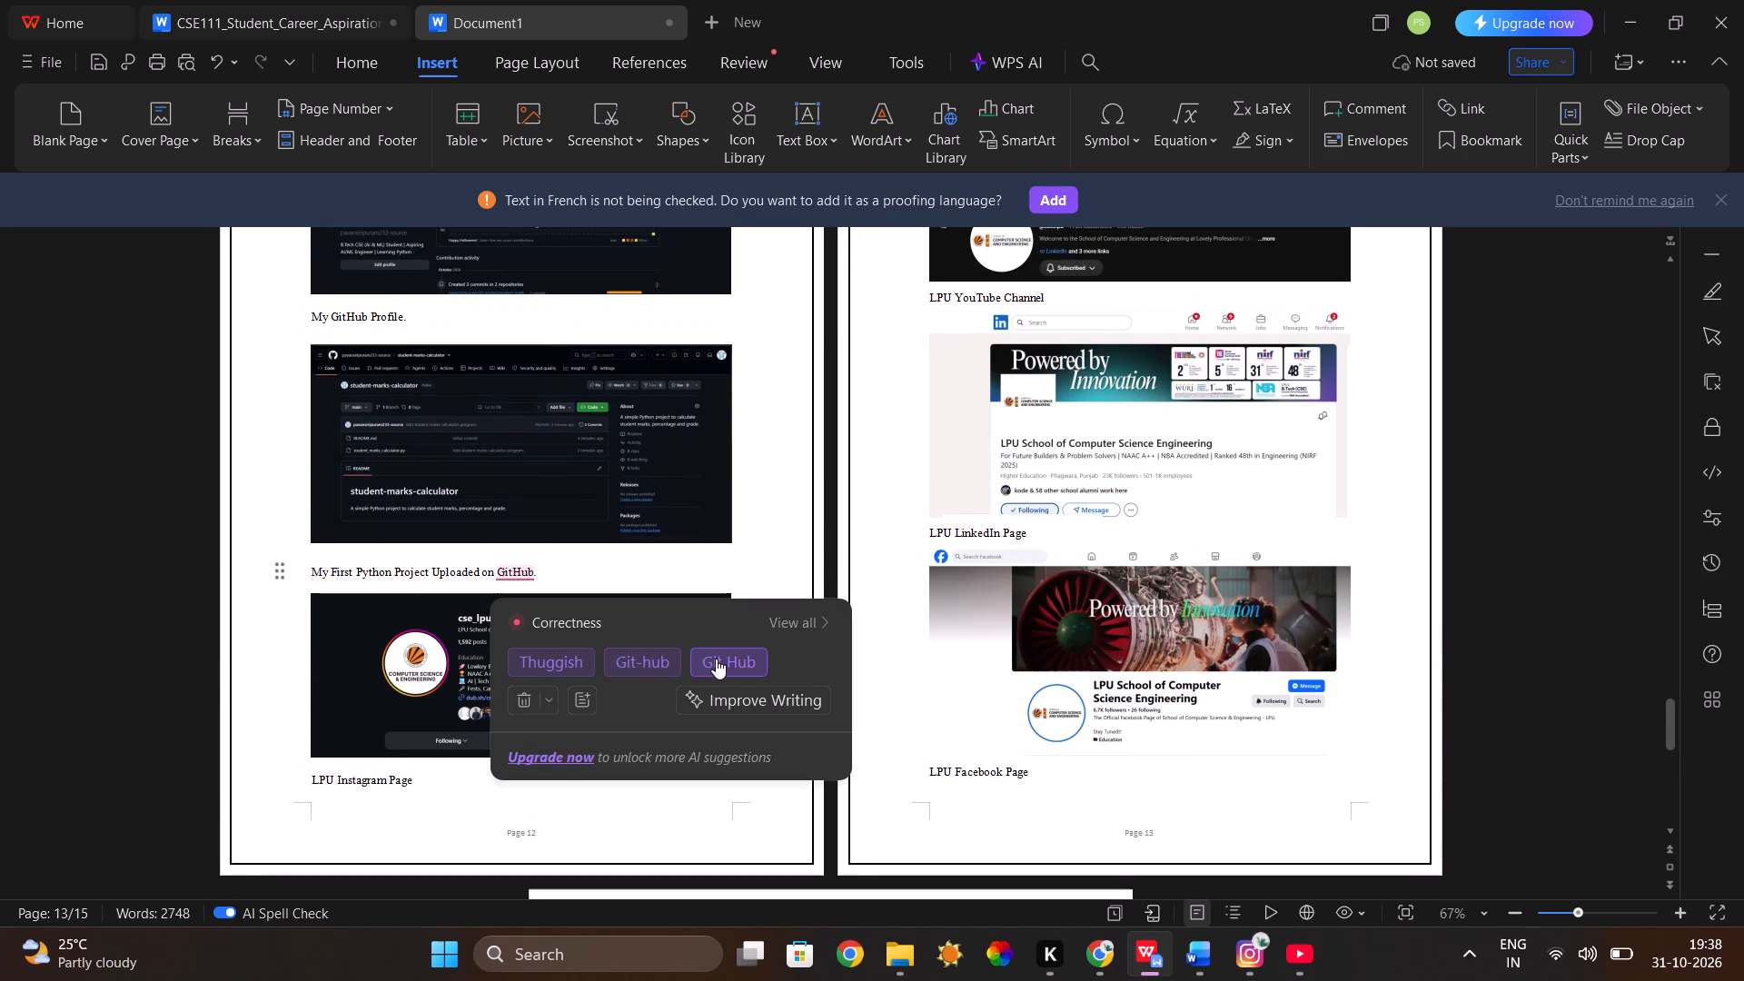
{"action": "left_click", "coordinate": [716, 659]}
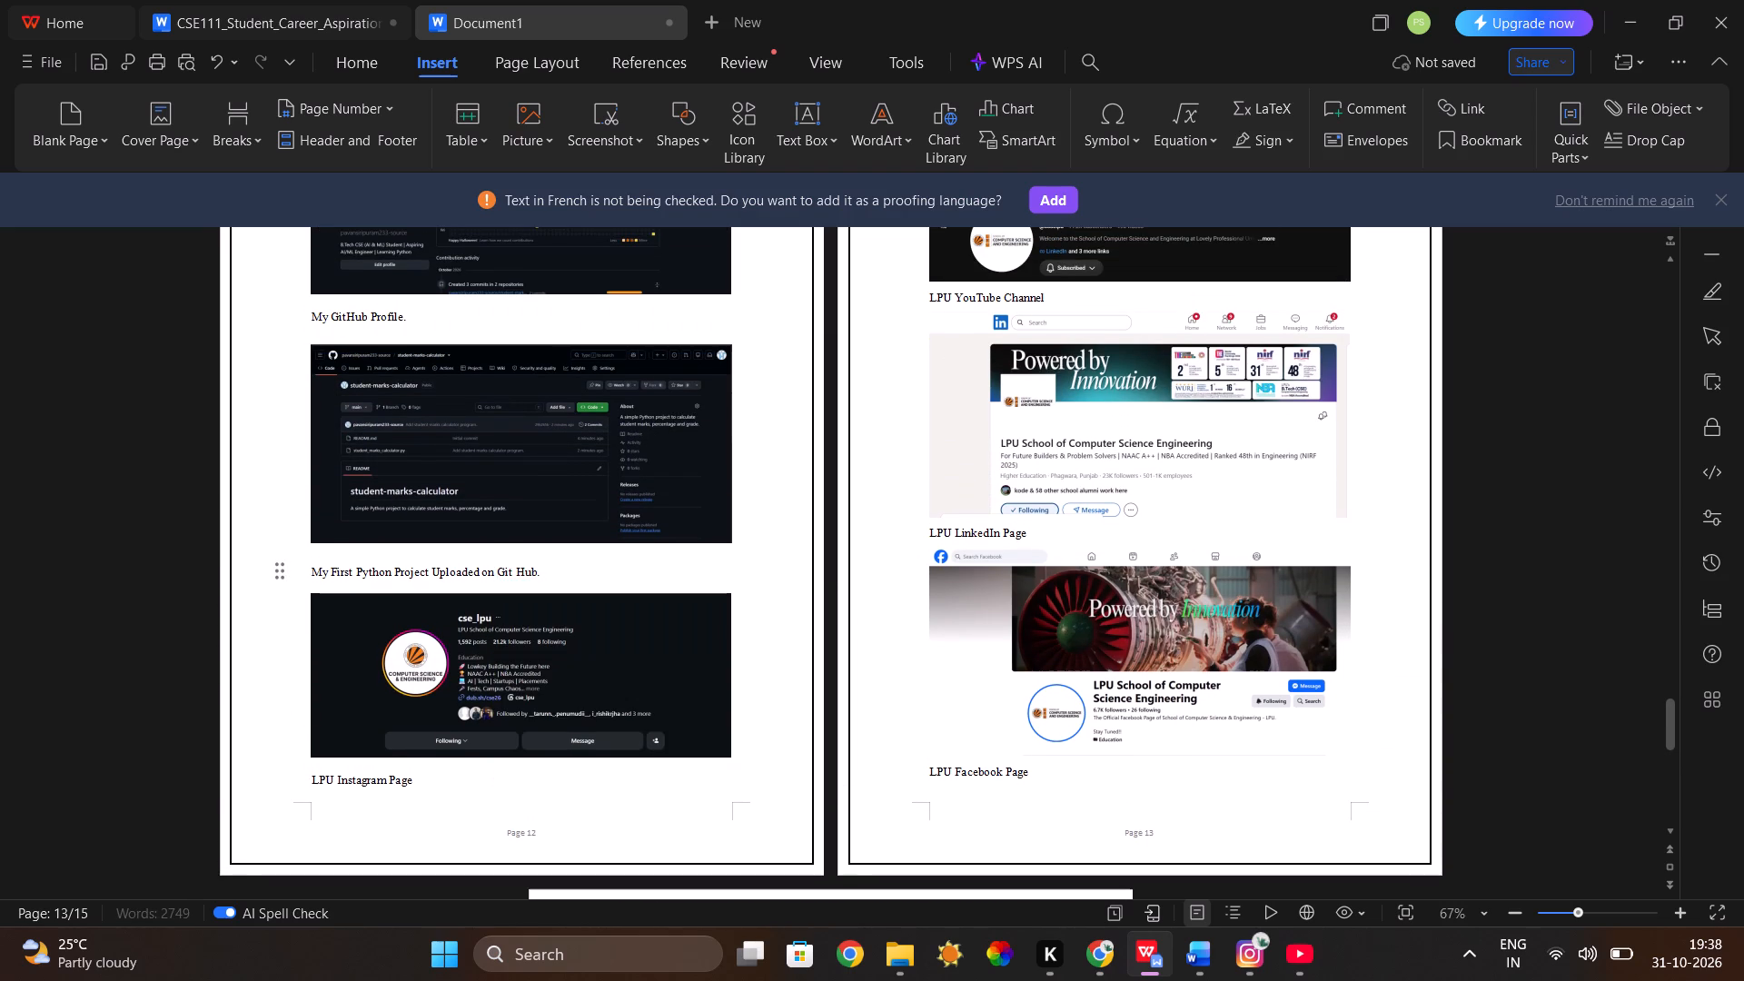
Replace the flagged "GitHub" in the GitHub Profile paragraph with the suggested "Git Hub".
{"action": "scroll", "coordinate": [899, 450], "scroll_direction": "up", "scroll_amount": 1}
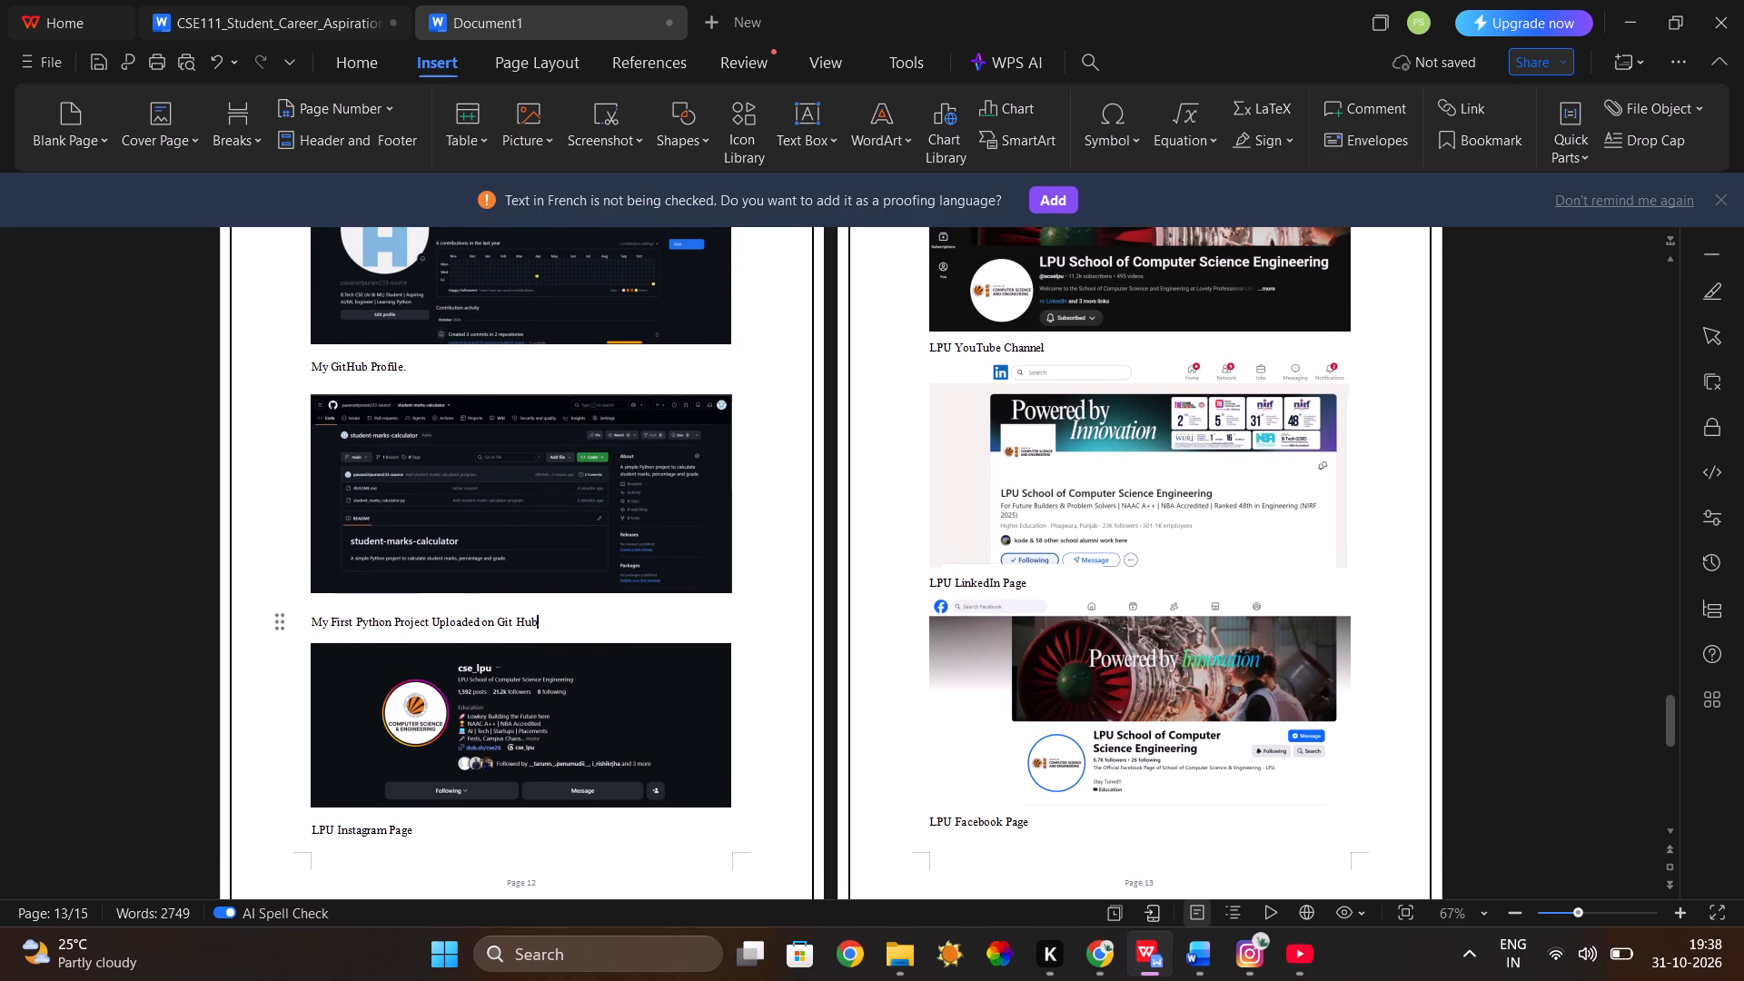
{"action": "scroll", "coordinate": [899, 450], "scroll_direction": "up", "scroll_amount": 1}
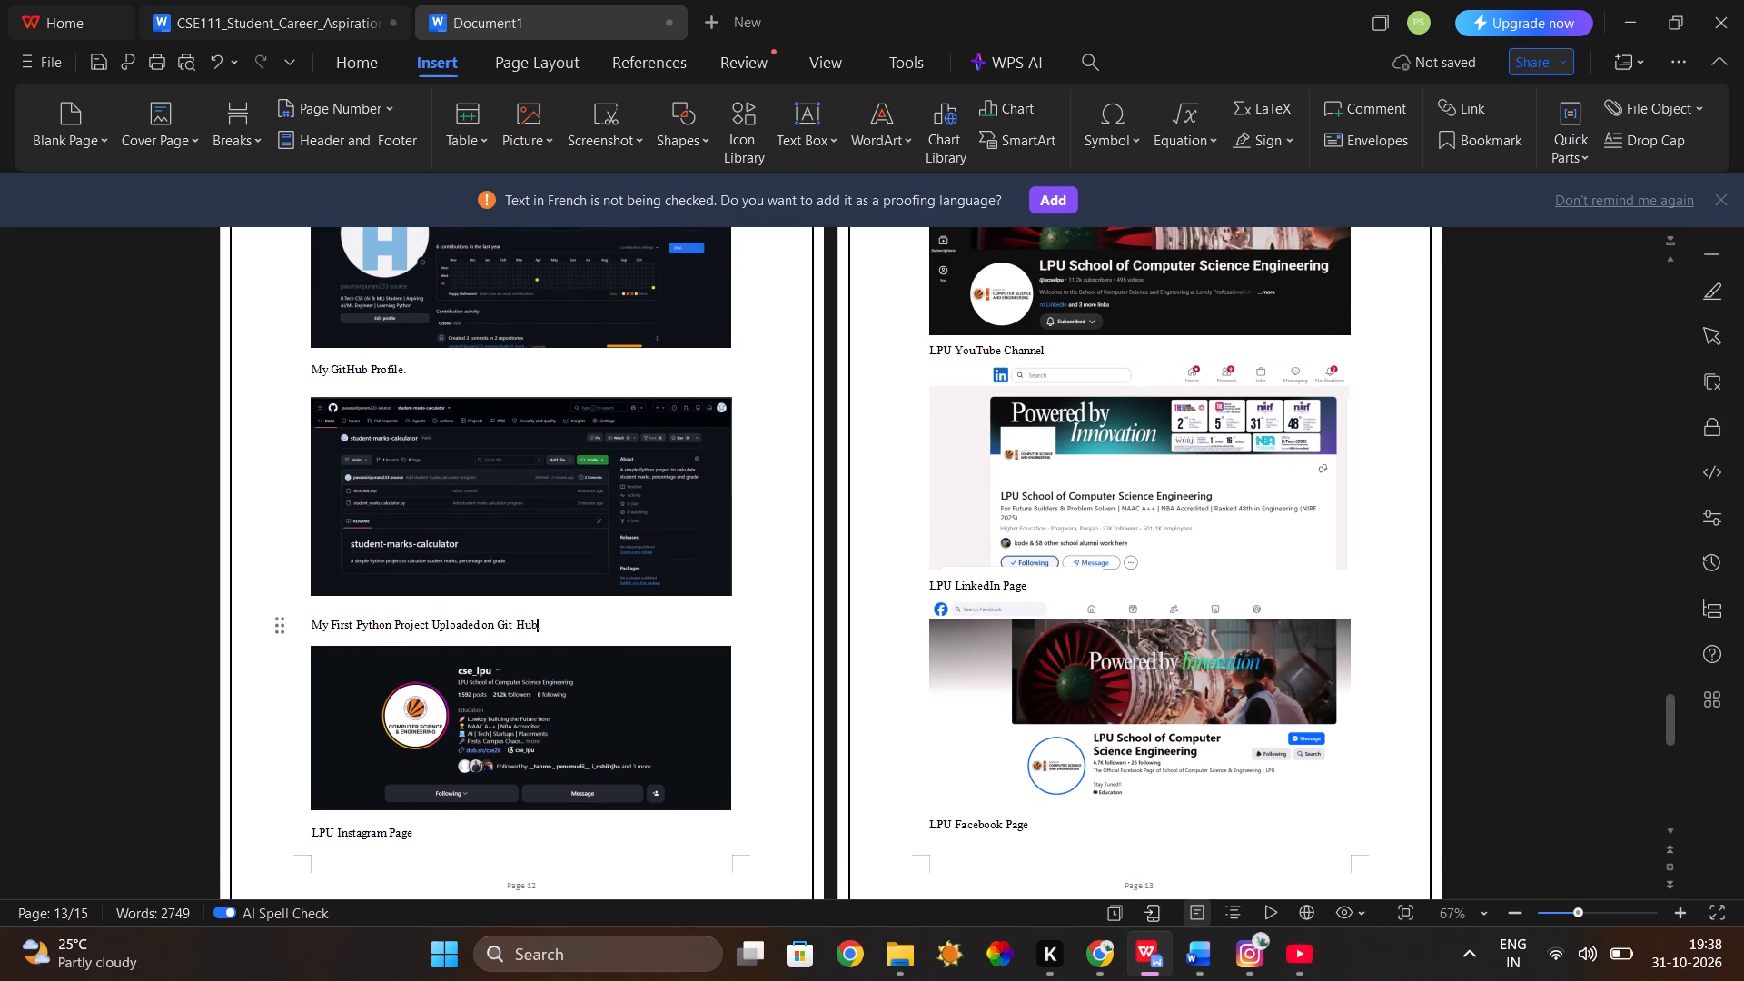
{"action": "scroll", "coordinate": [899, 450], "scroll_direction": "up", "scroll_amount": 1}
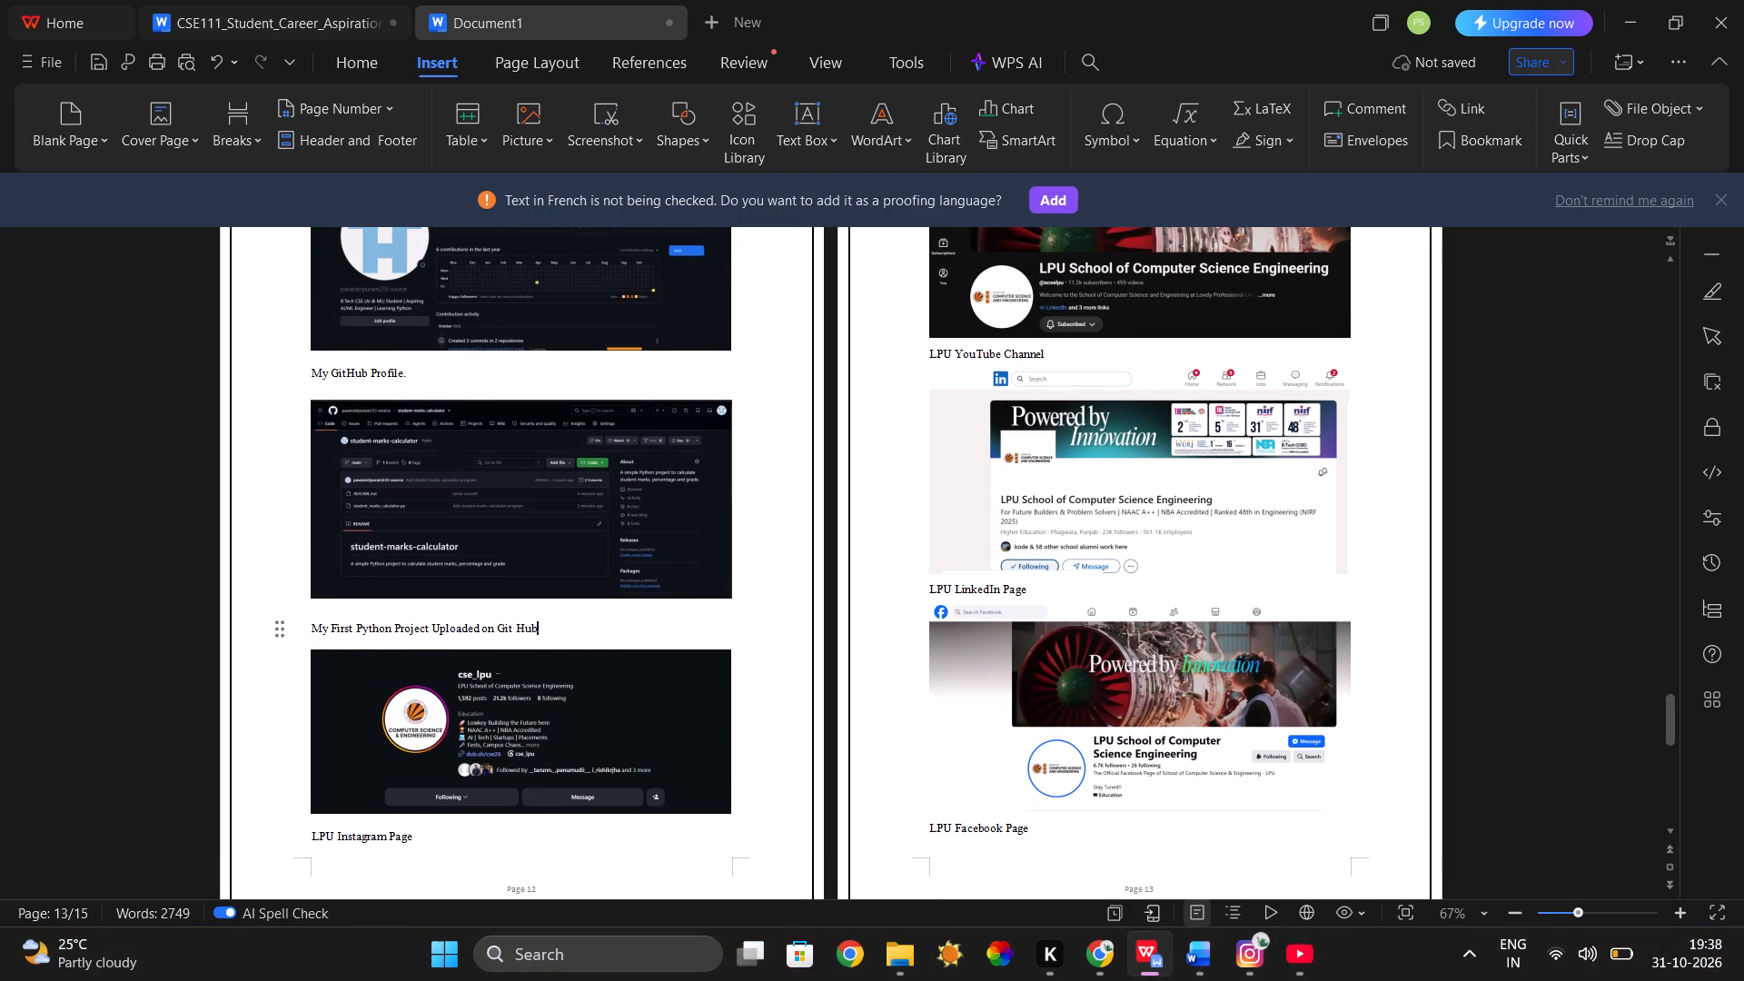
{"action": "scroll", "coordinate": [899, 450], "scroll_direction": "up", "scroll_amount": 1}
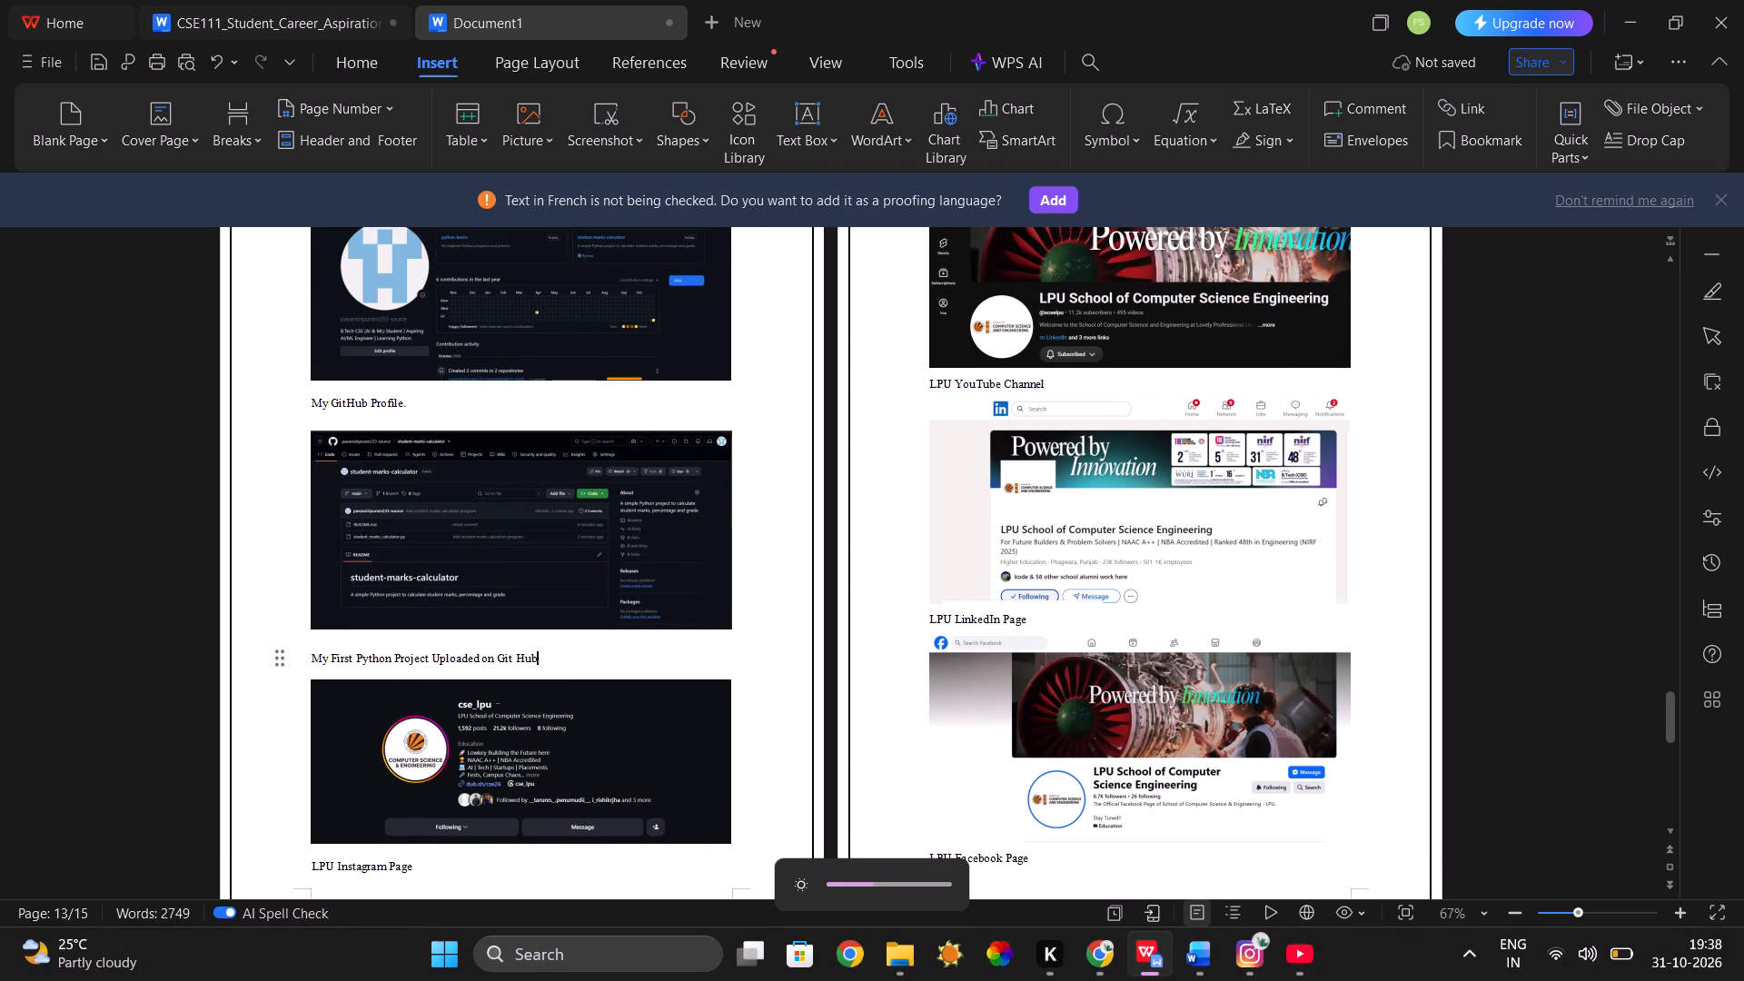
{"action": "scroll", "coordinate": [899, 450], "scroll_direction": "up", "scroll_amount": 4}
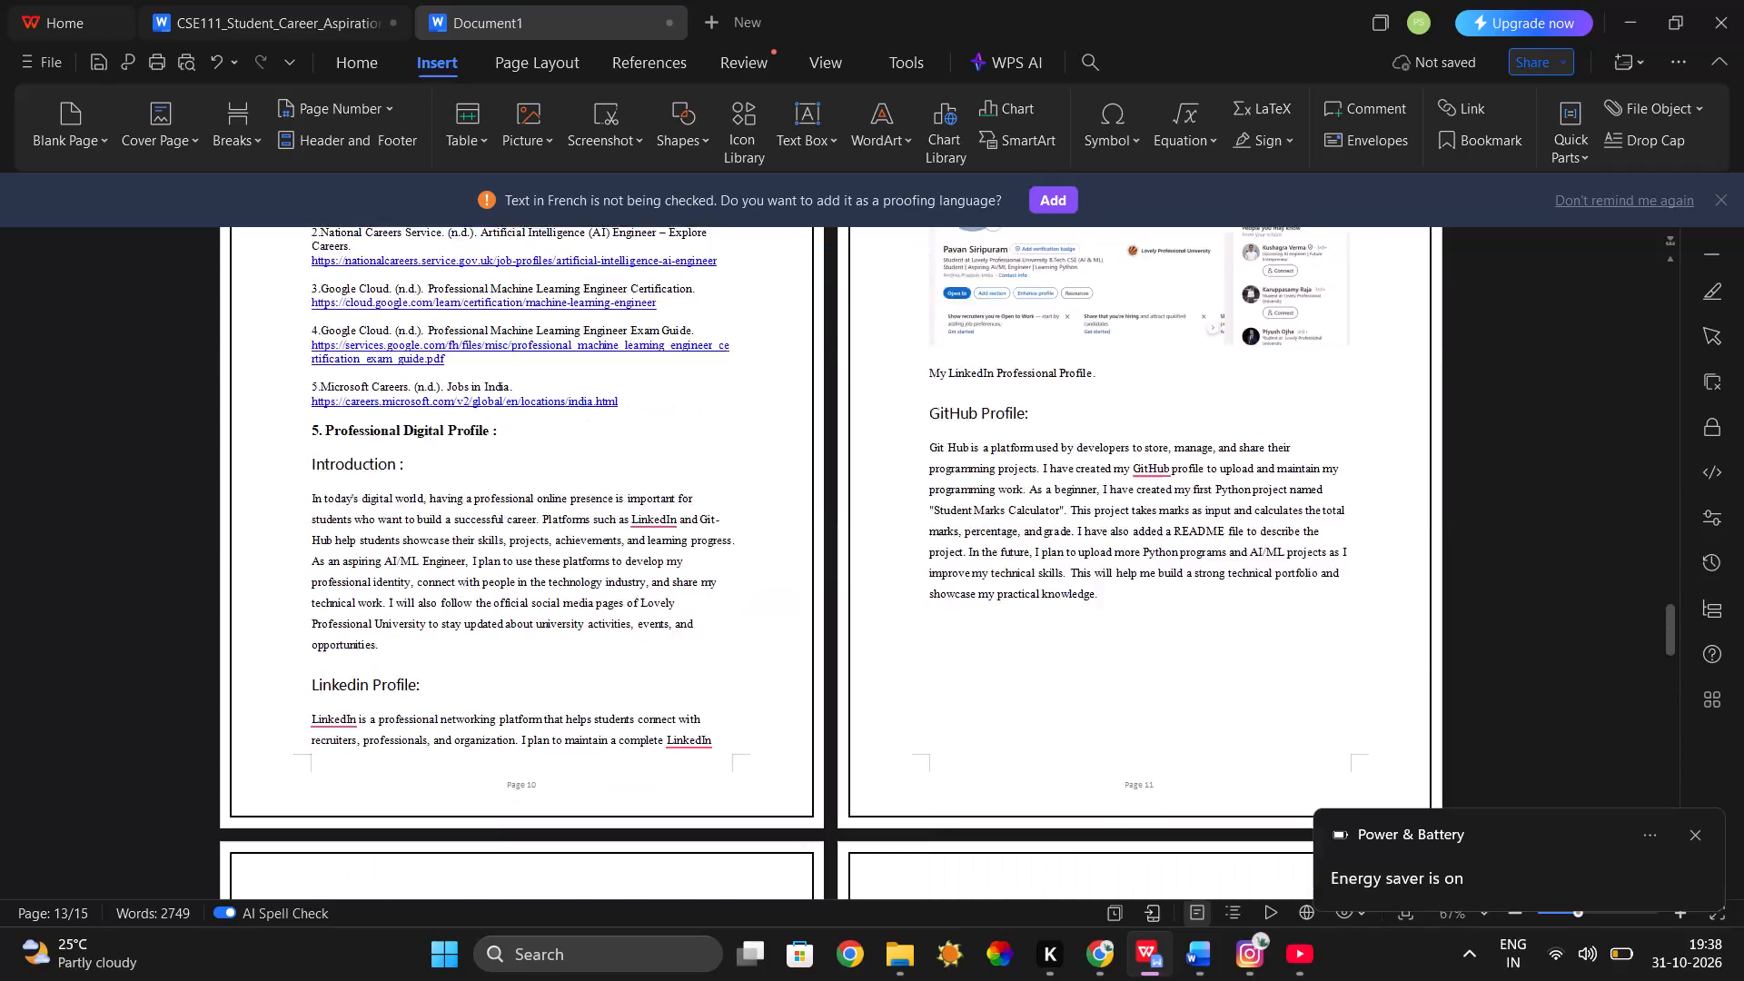
{"action": "scroll", "coordinate": [899, 450], "scroll_direction": "down", "scroll_amount": 2}
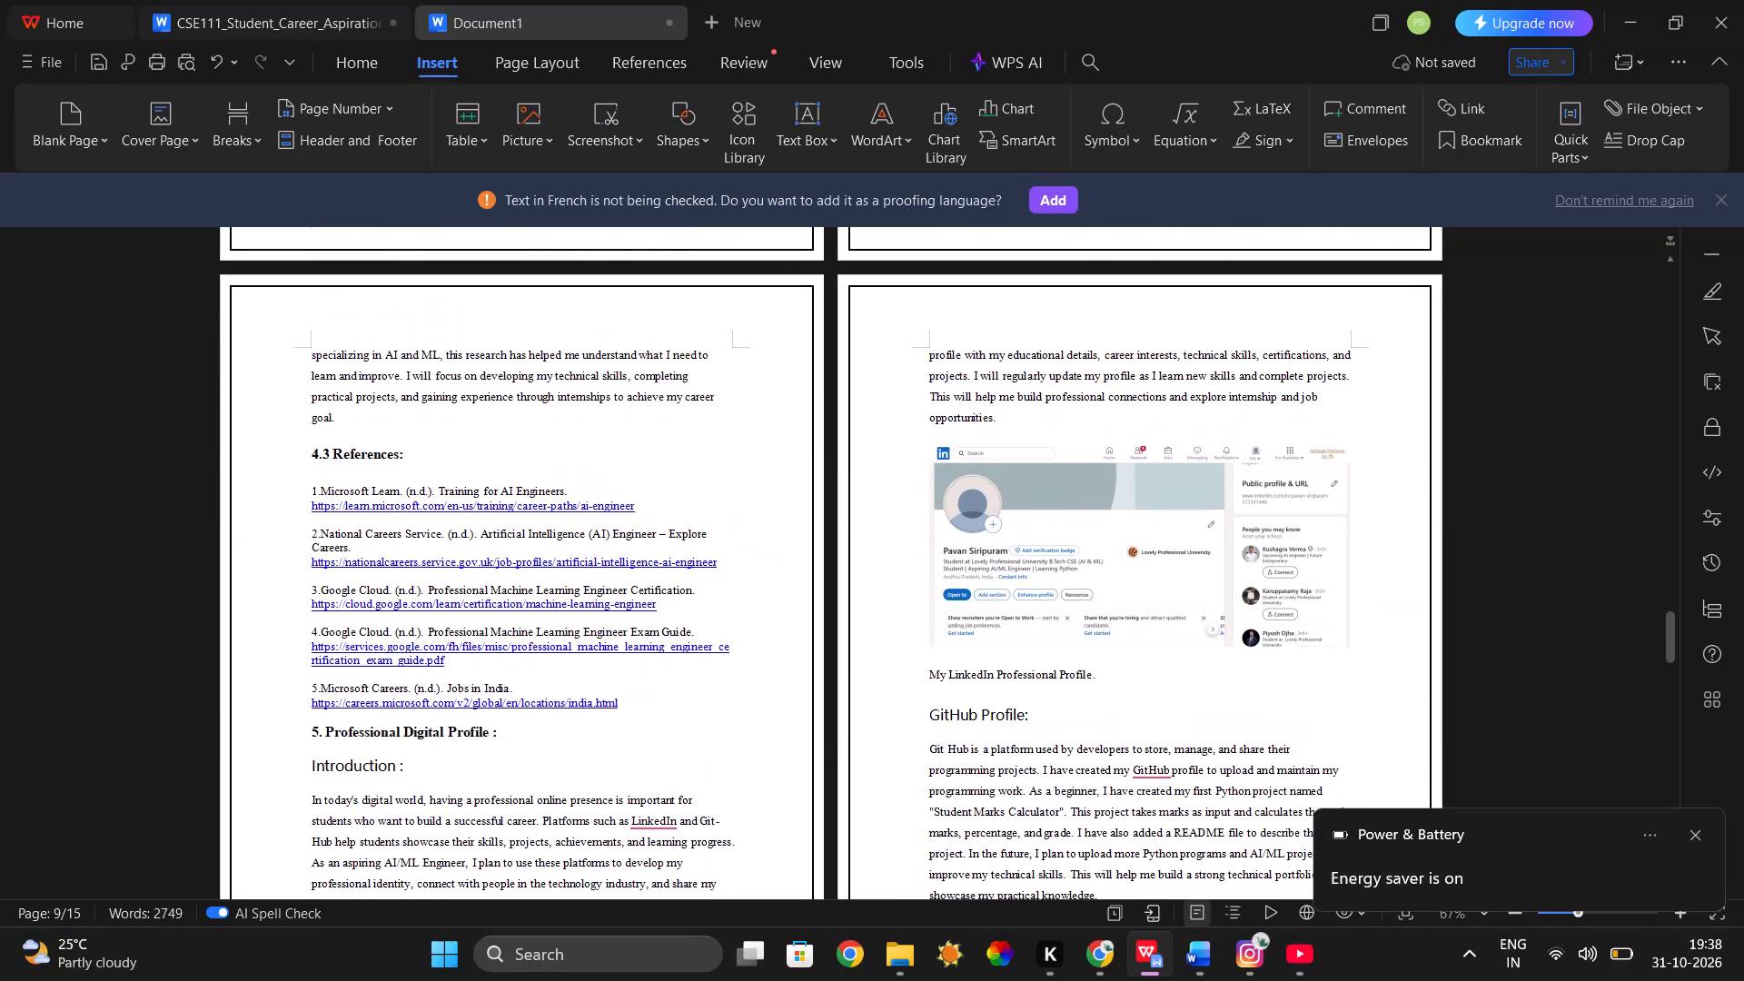
{"action": "scroll", "coordinate": [899, 450], "scroll_direction": "down", "scroll_amount": 1}
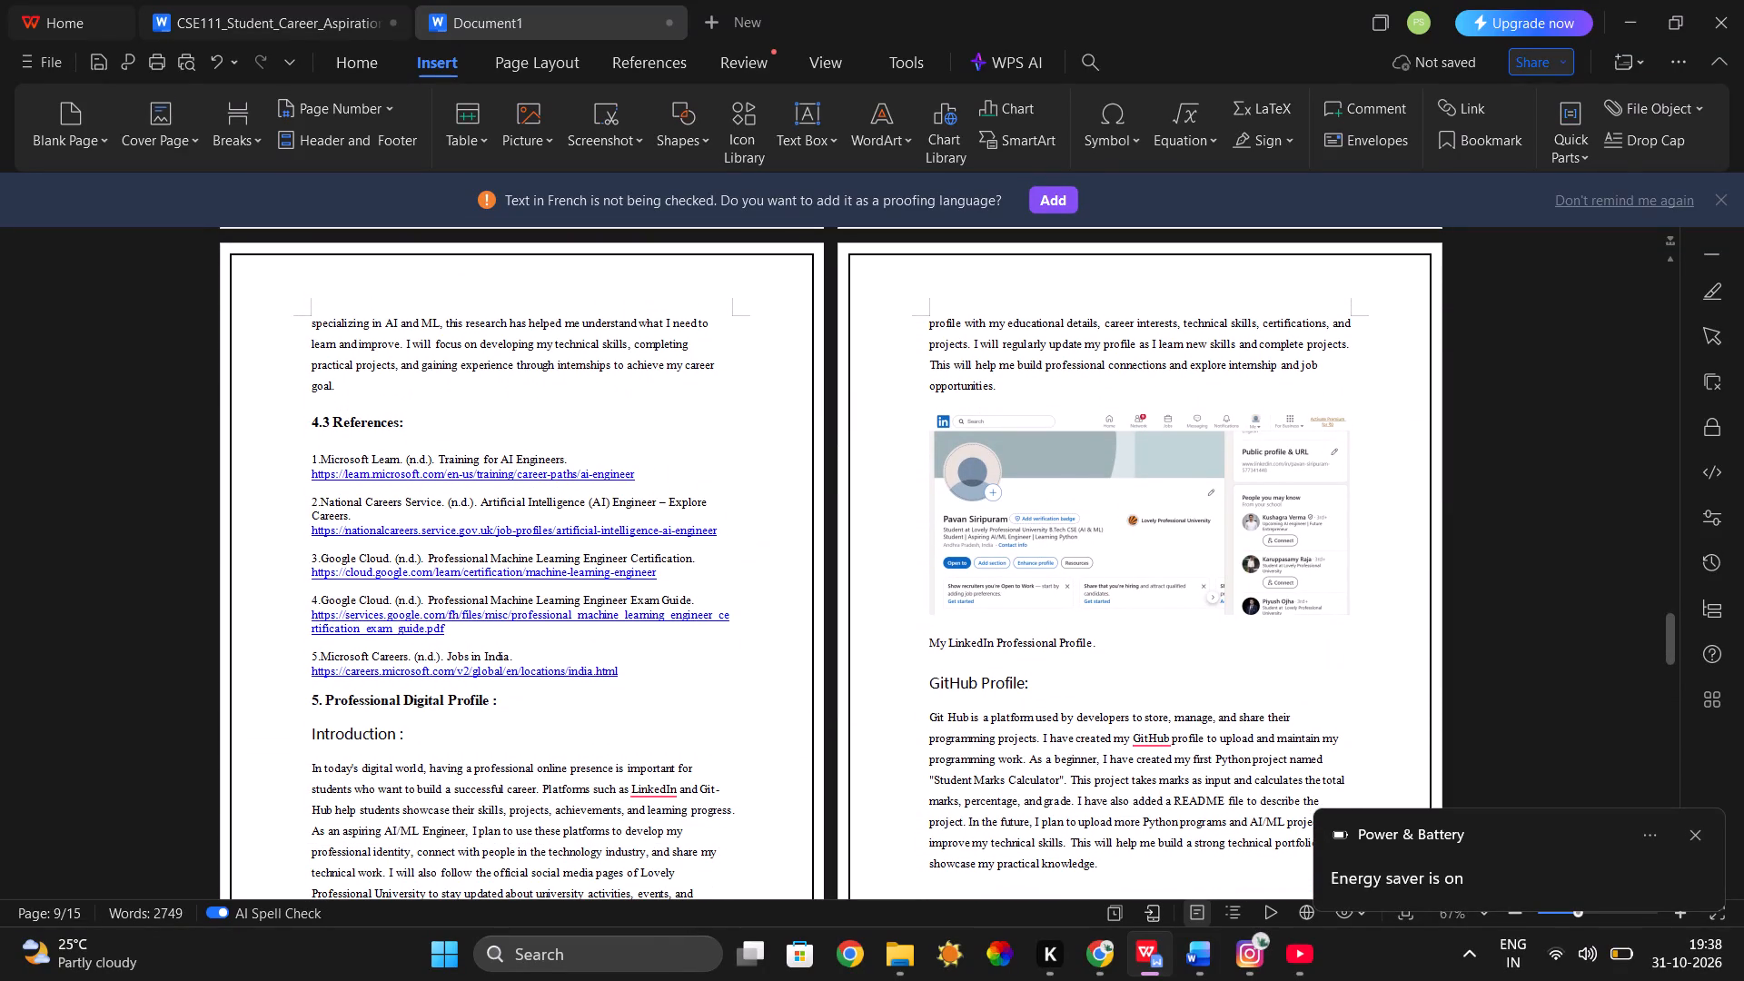
{"action": "left_click", "coordinate": [1145, 741]}
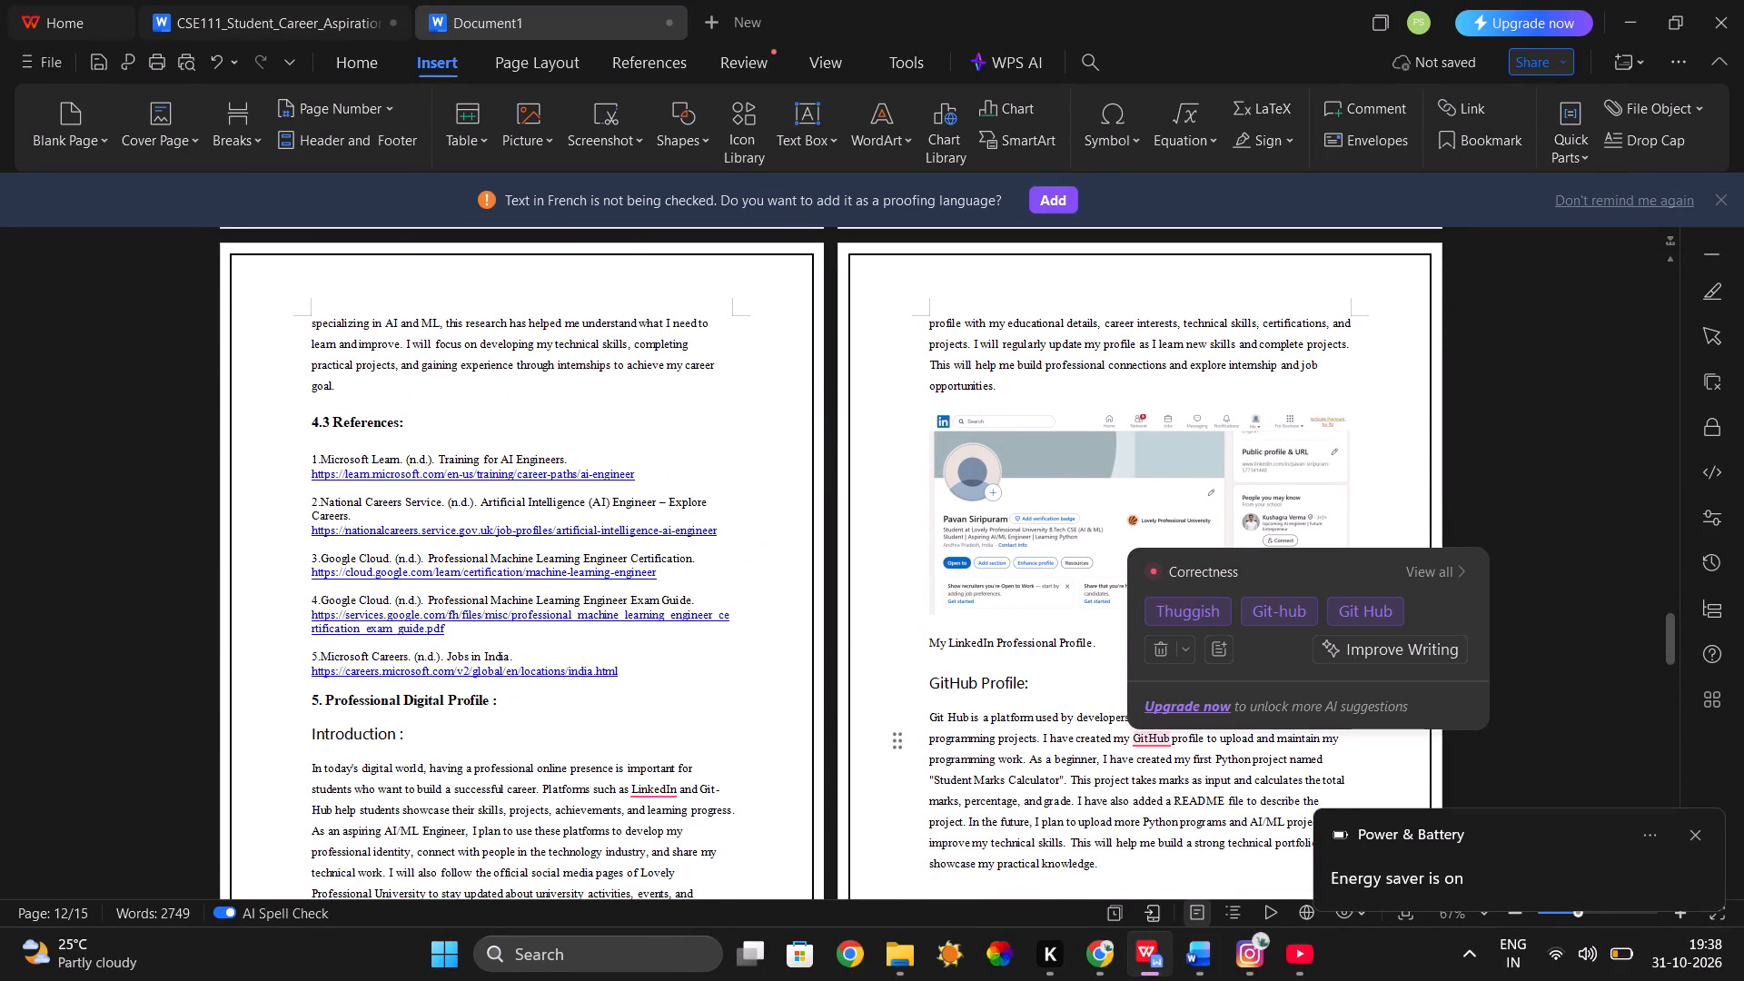
{"action": "left_click", "coordinate": [1353, 601]}
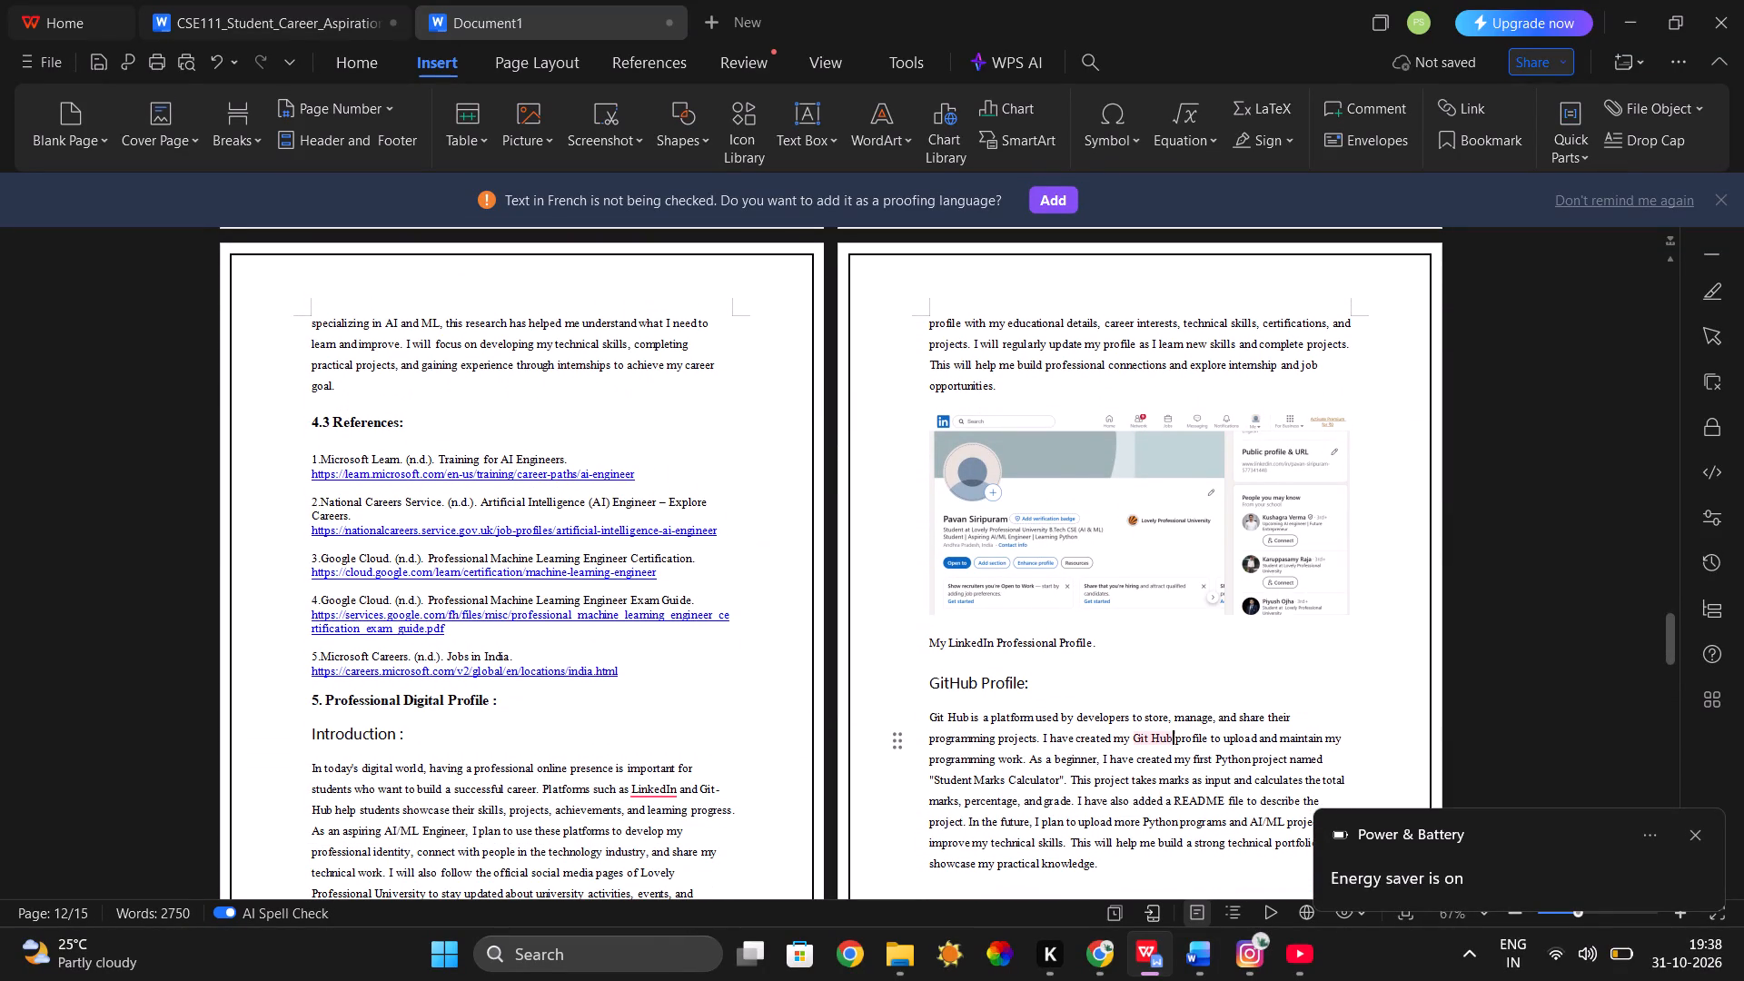
Replace the flagged "LinkedIn" in the Introduction paragraph of the Professional Digital Profile section with "Linked In".
{"action": "left_click", "coordinate": [658, 790]}
{"action": "left_click", "coordinate": [712, 665]}
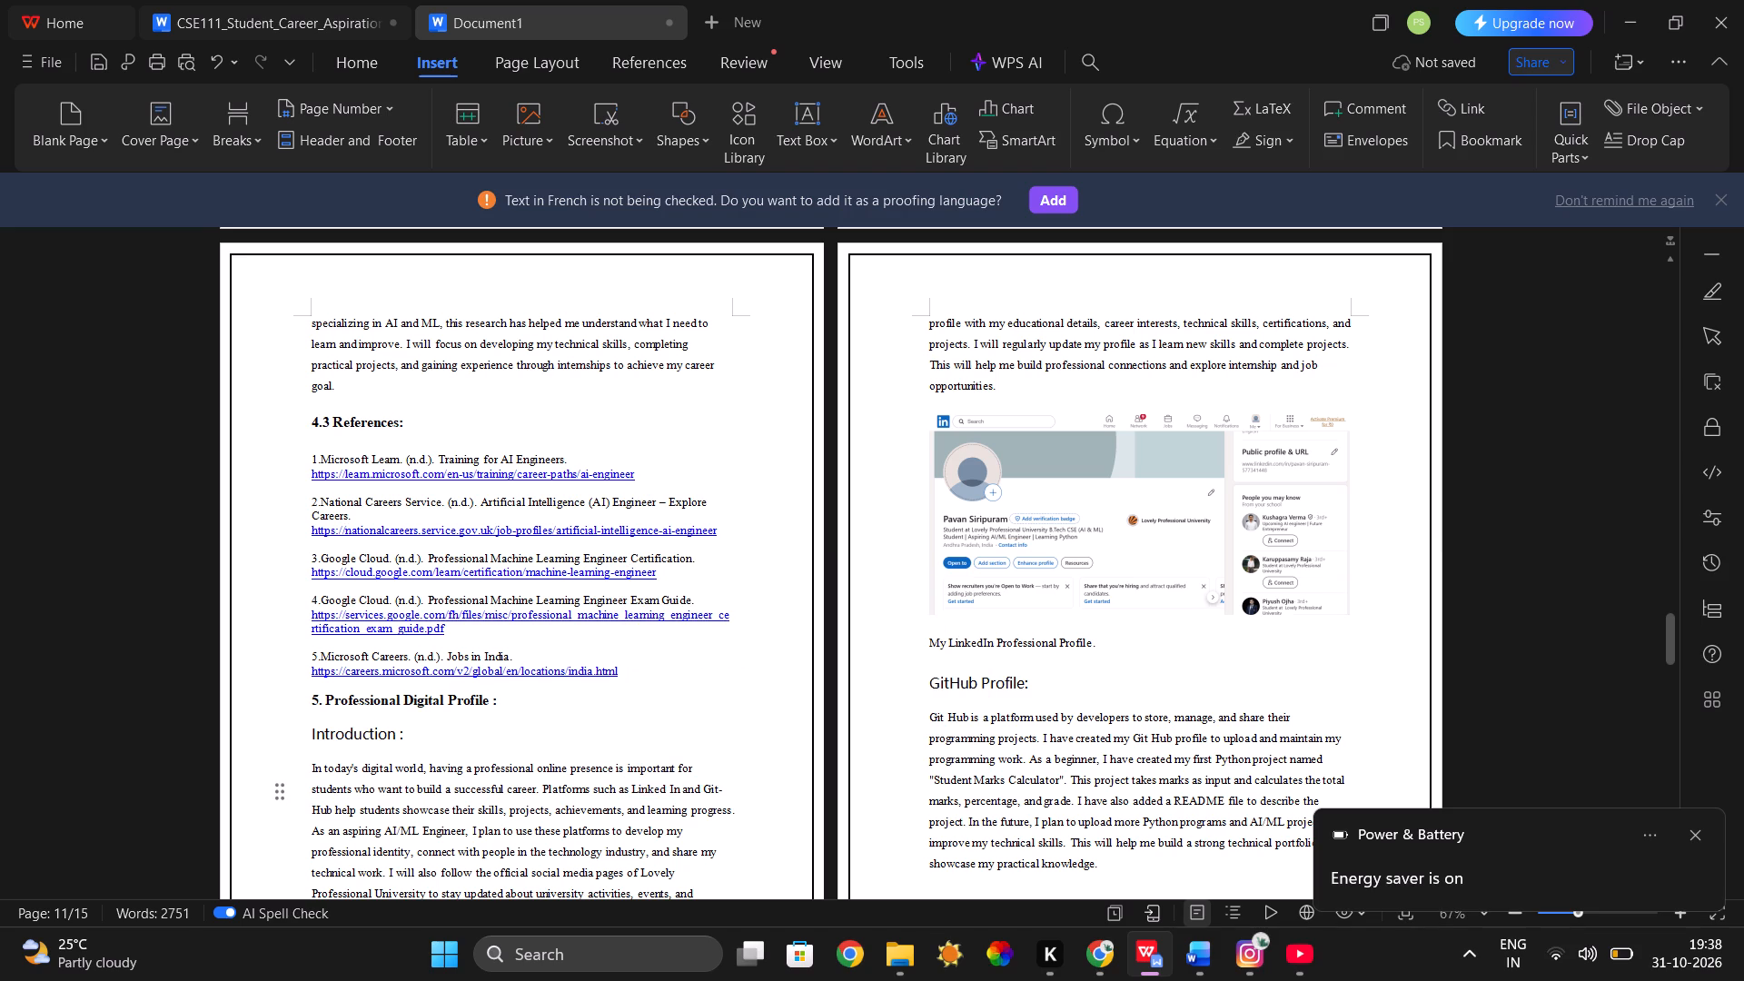
Replace both flagged "LinkedIn" words in the LinkedIn Profile paragraph with the suggested "Linked In".
{"action": "scroll", "coordinate": [791, 637], "scroll_direction": "down", "scroll_amount": 1}
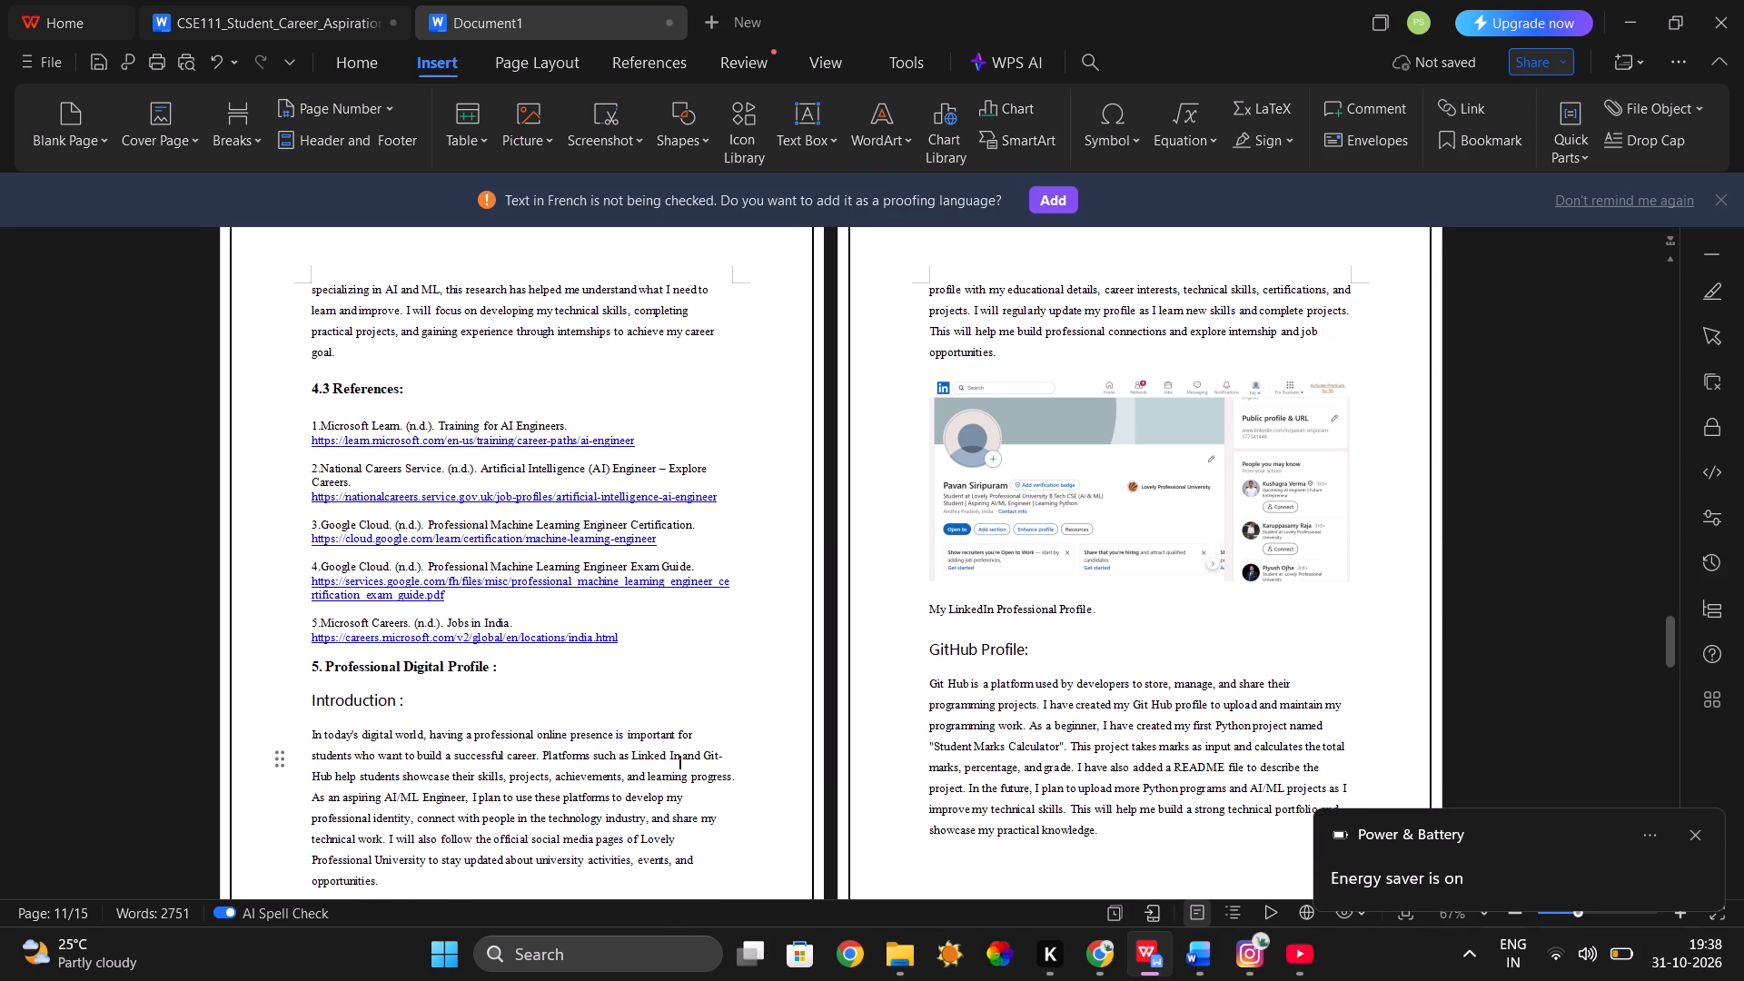
{"action": "scroll", "coordinate": [791, 637], "scroll_direction": "down", "scroll_amount": 2}
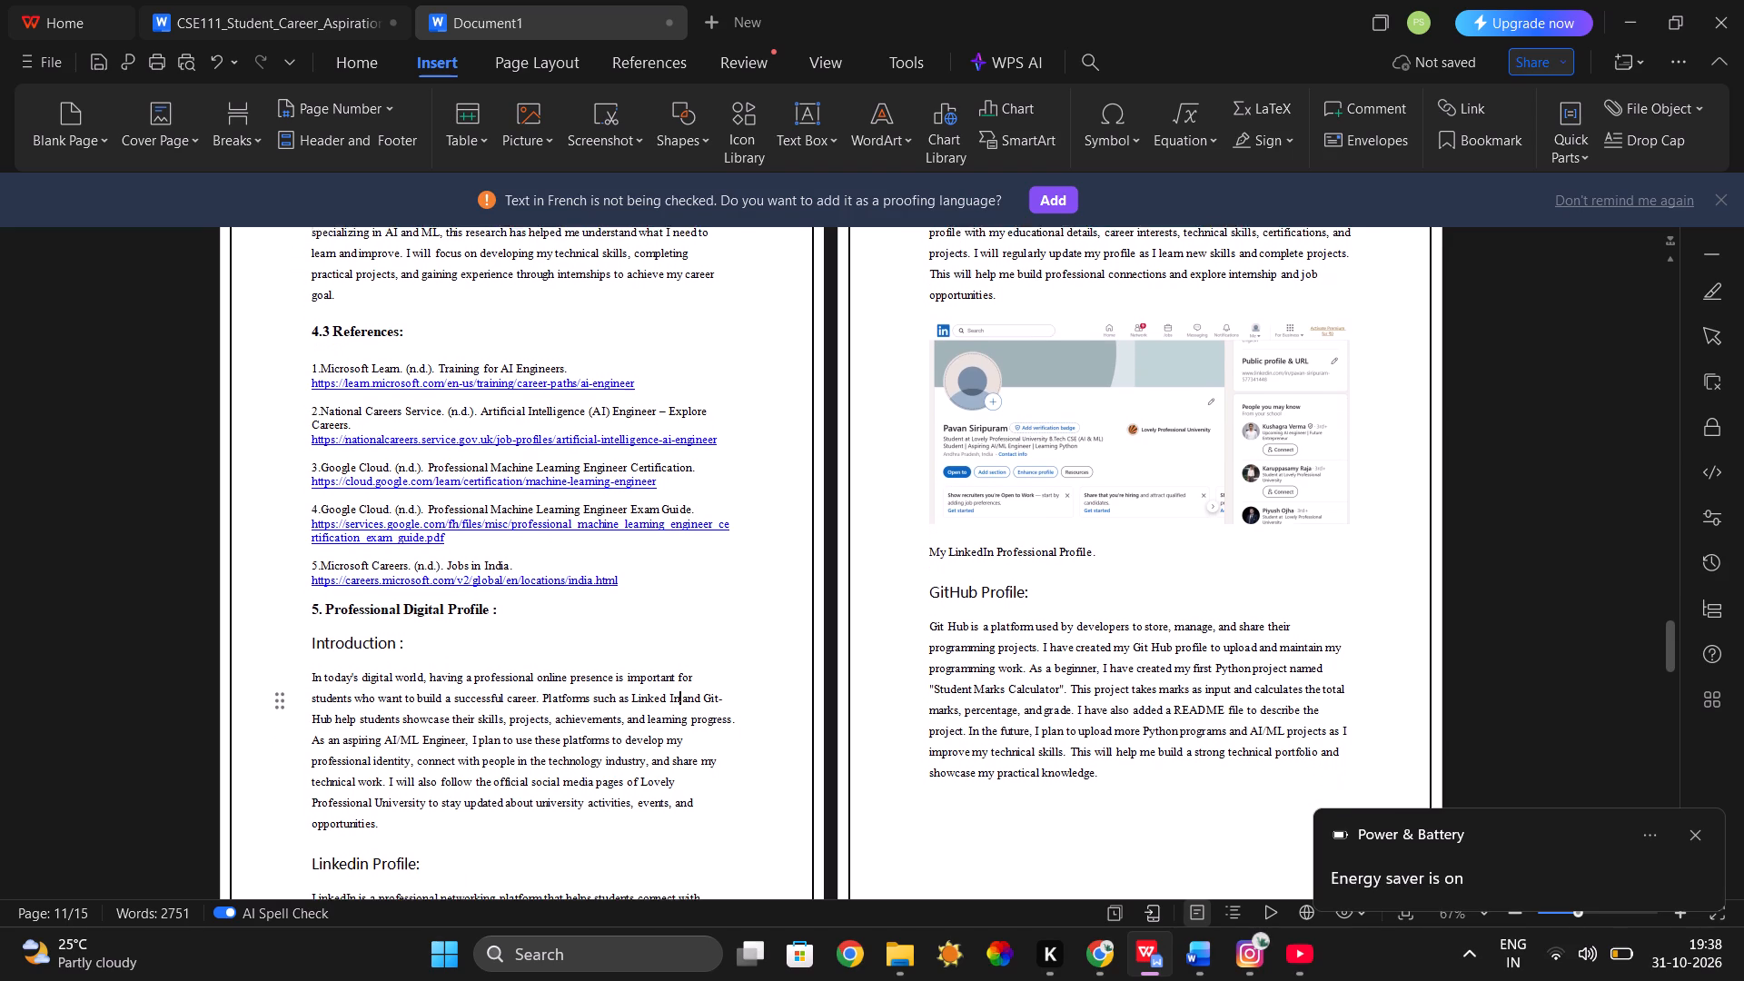
{"action": "scroll", "coordinate": [791, 637], "scroll_direction": "down", "scroll_amount": 2}
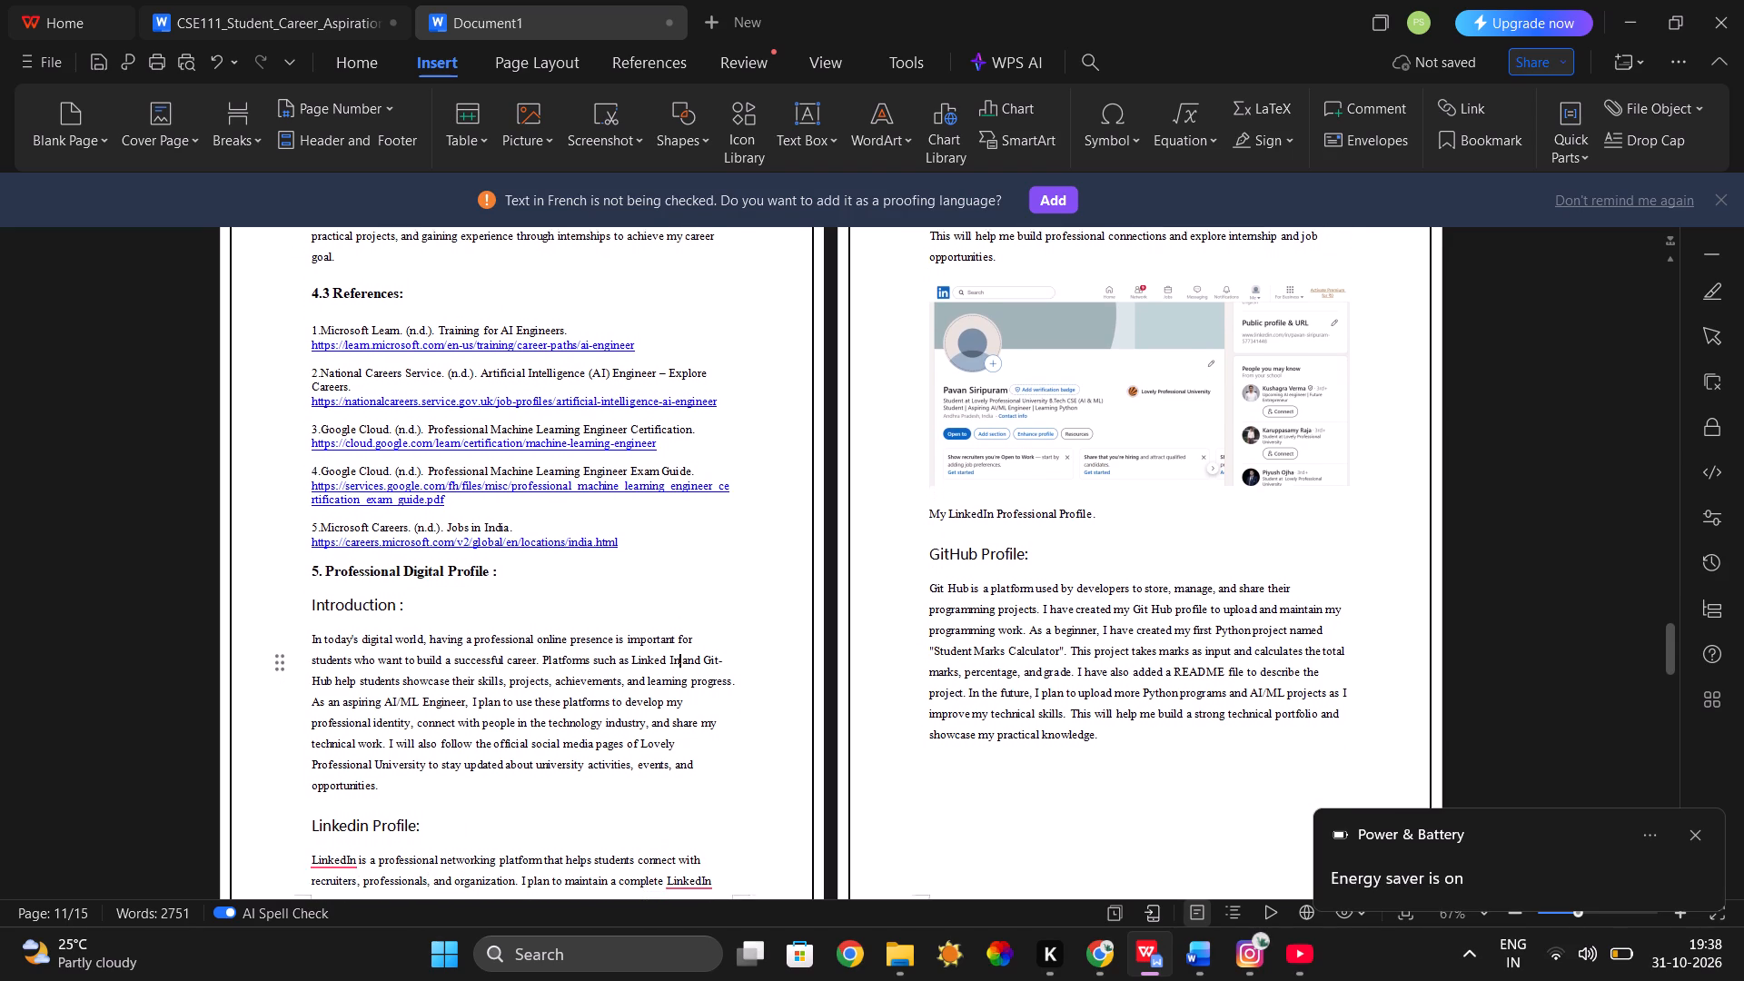
{"action": "scroll", "coordinate": [791, 637], "scroll_direction": "down", "scroll_amount": 2}
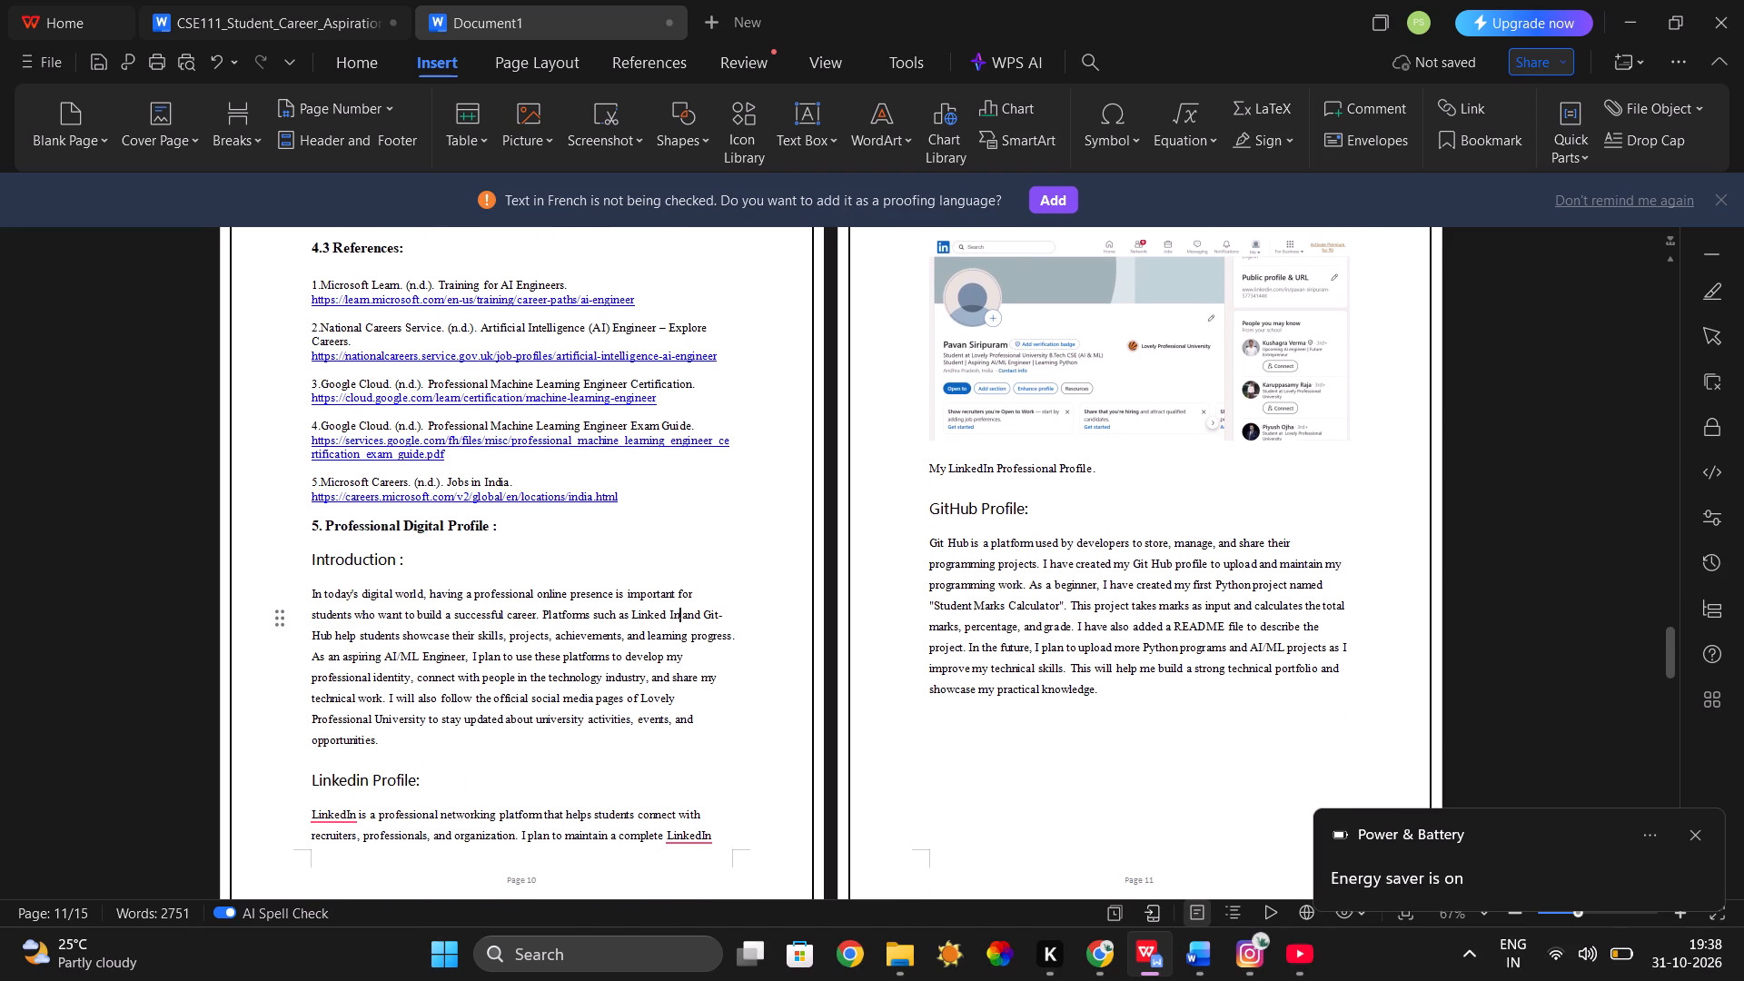
{"action": "left_click", "coordinate": [342, 823]}
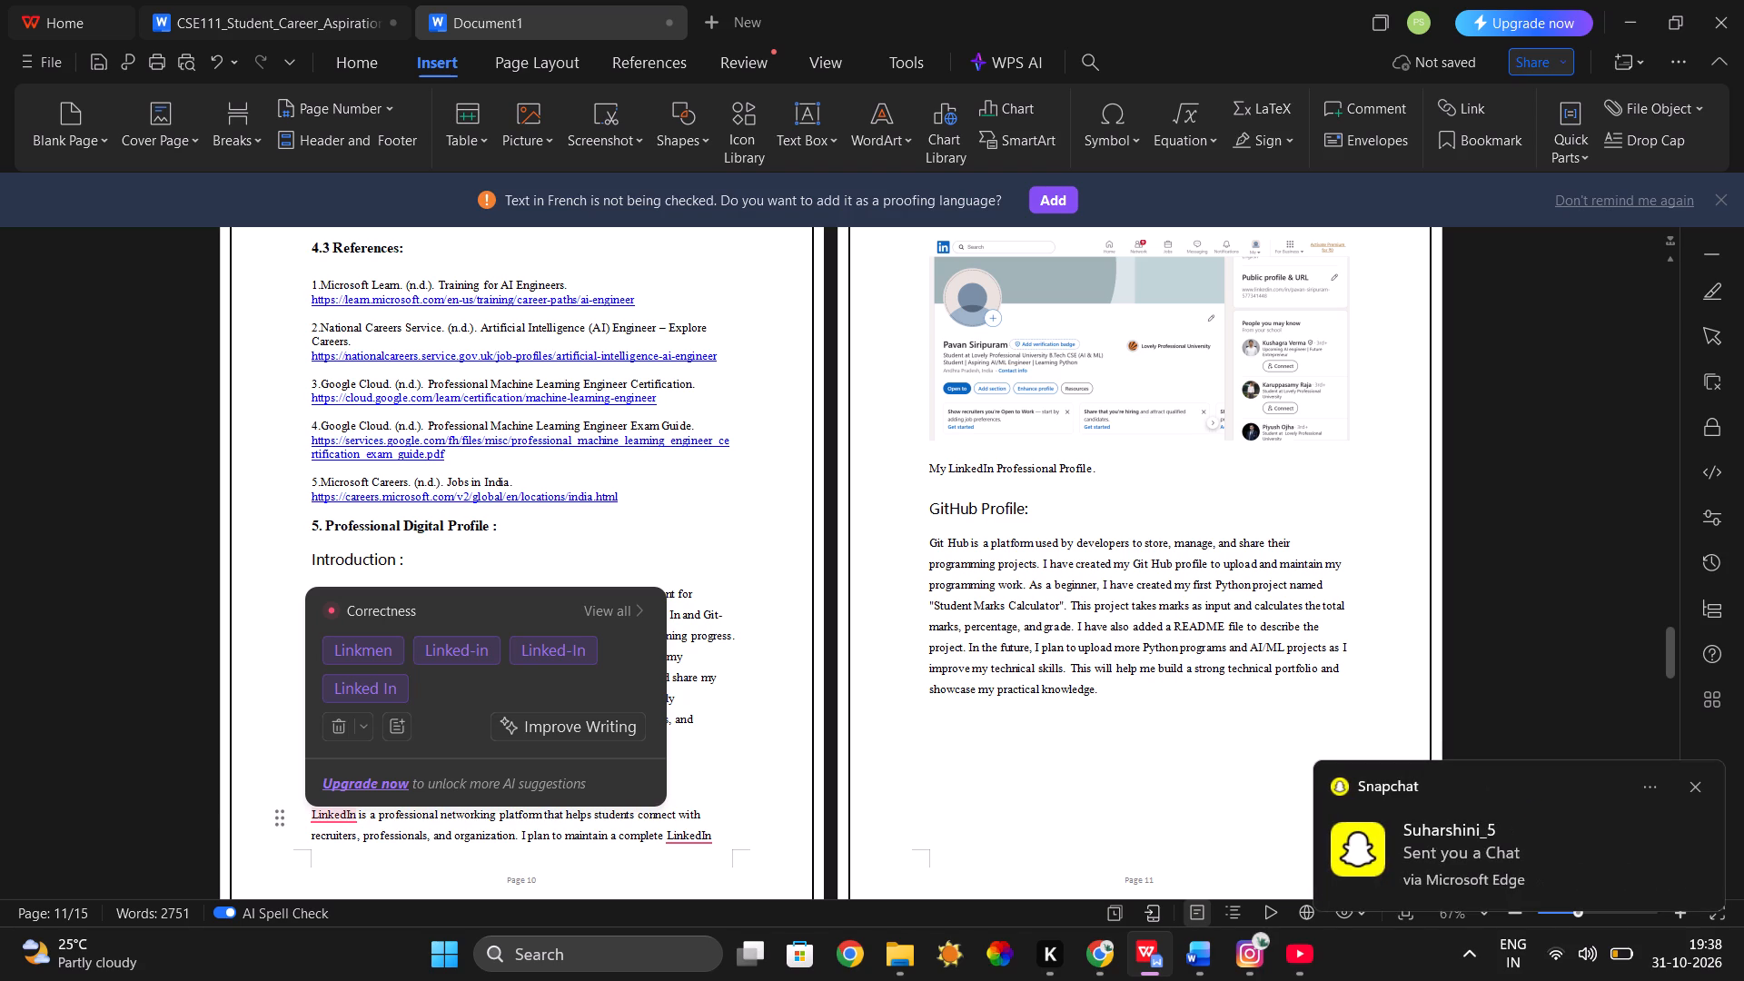
{"action": "left_click", "coordinate": [381, 691]}
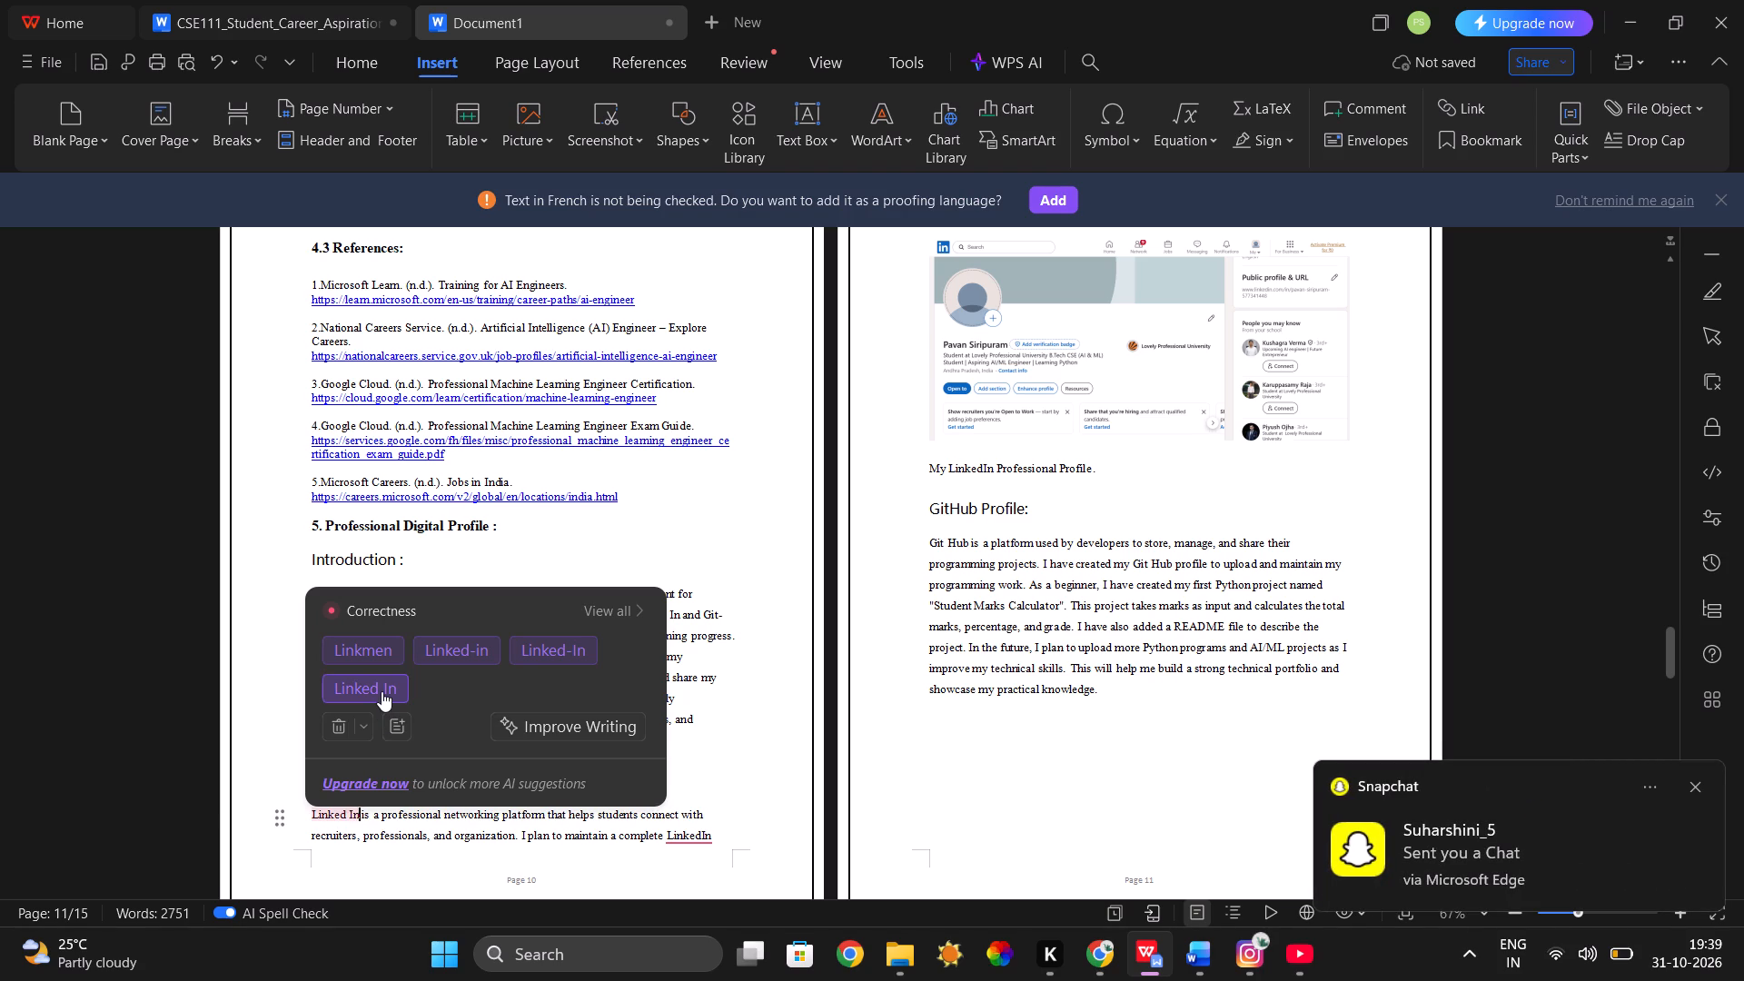
{"action": "left_click", "coordinate": [684, 835]}
{"action": "left_click", "coordinate": [723, 719]}
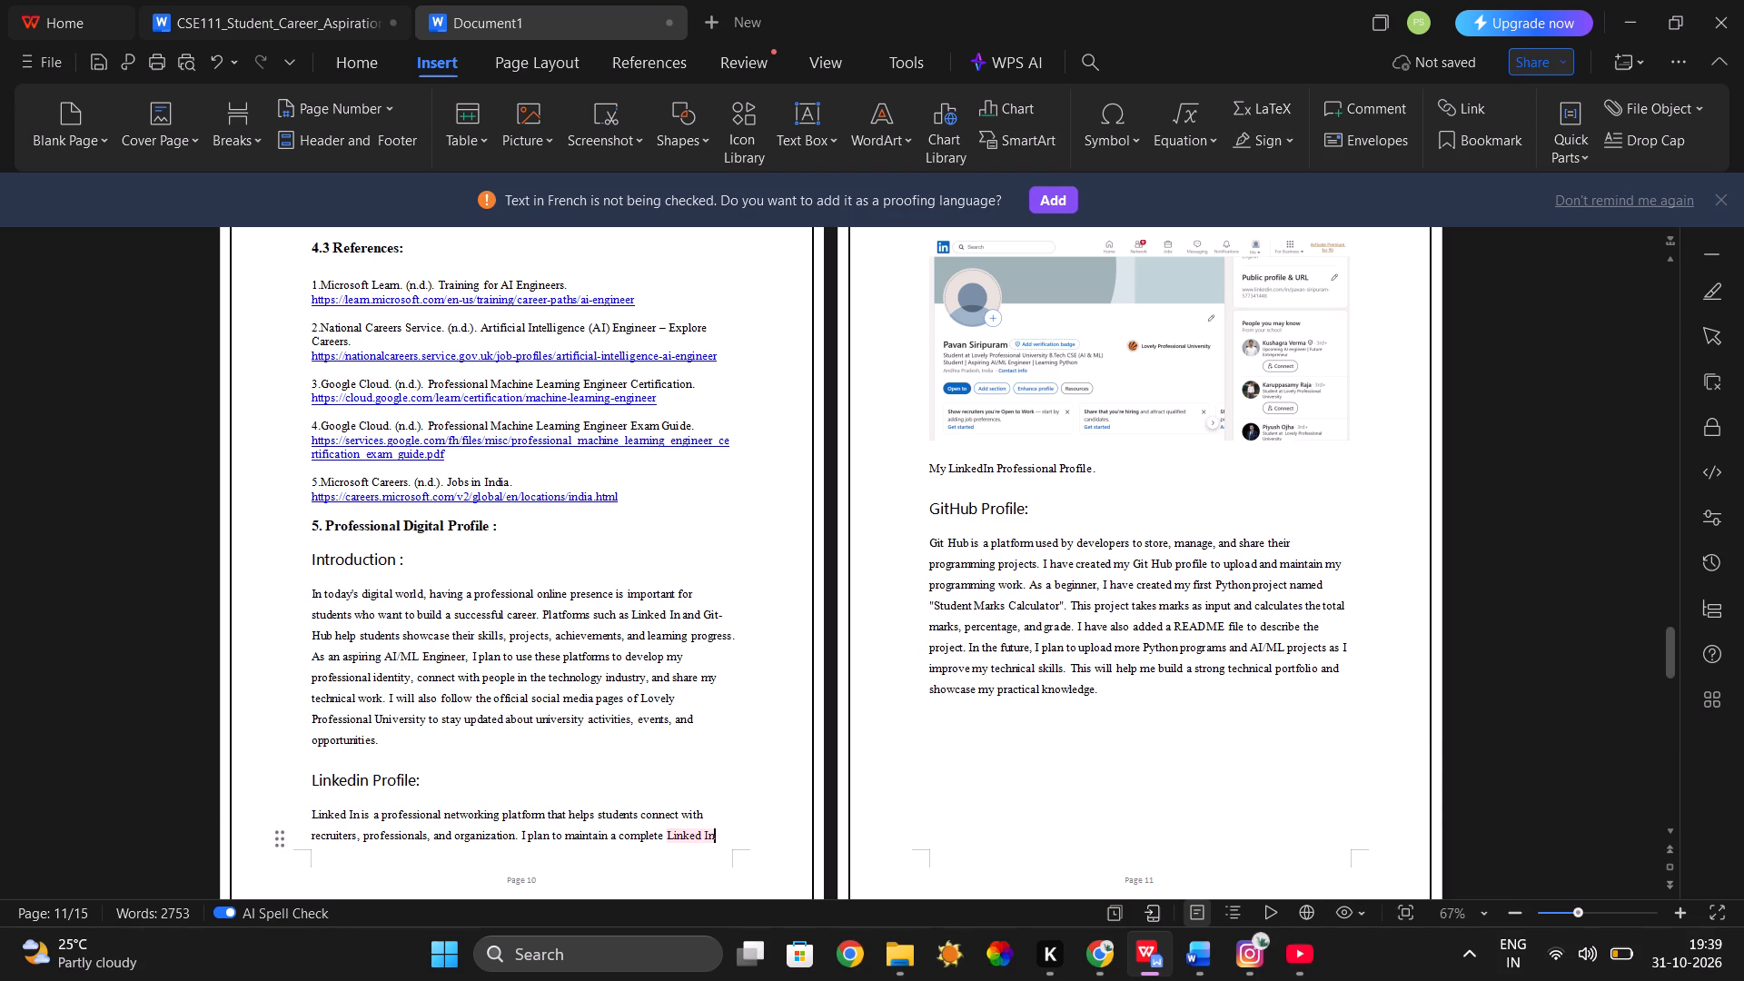
Check the References, Introduction, LinkedIn Profile and GitHub Profile text for remaining flagged words.
{"action": "scroll", "coordinate": [967, 707], "scroll_direction": "up", "scroll_amount": 1}
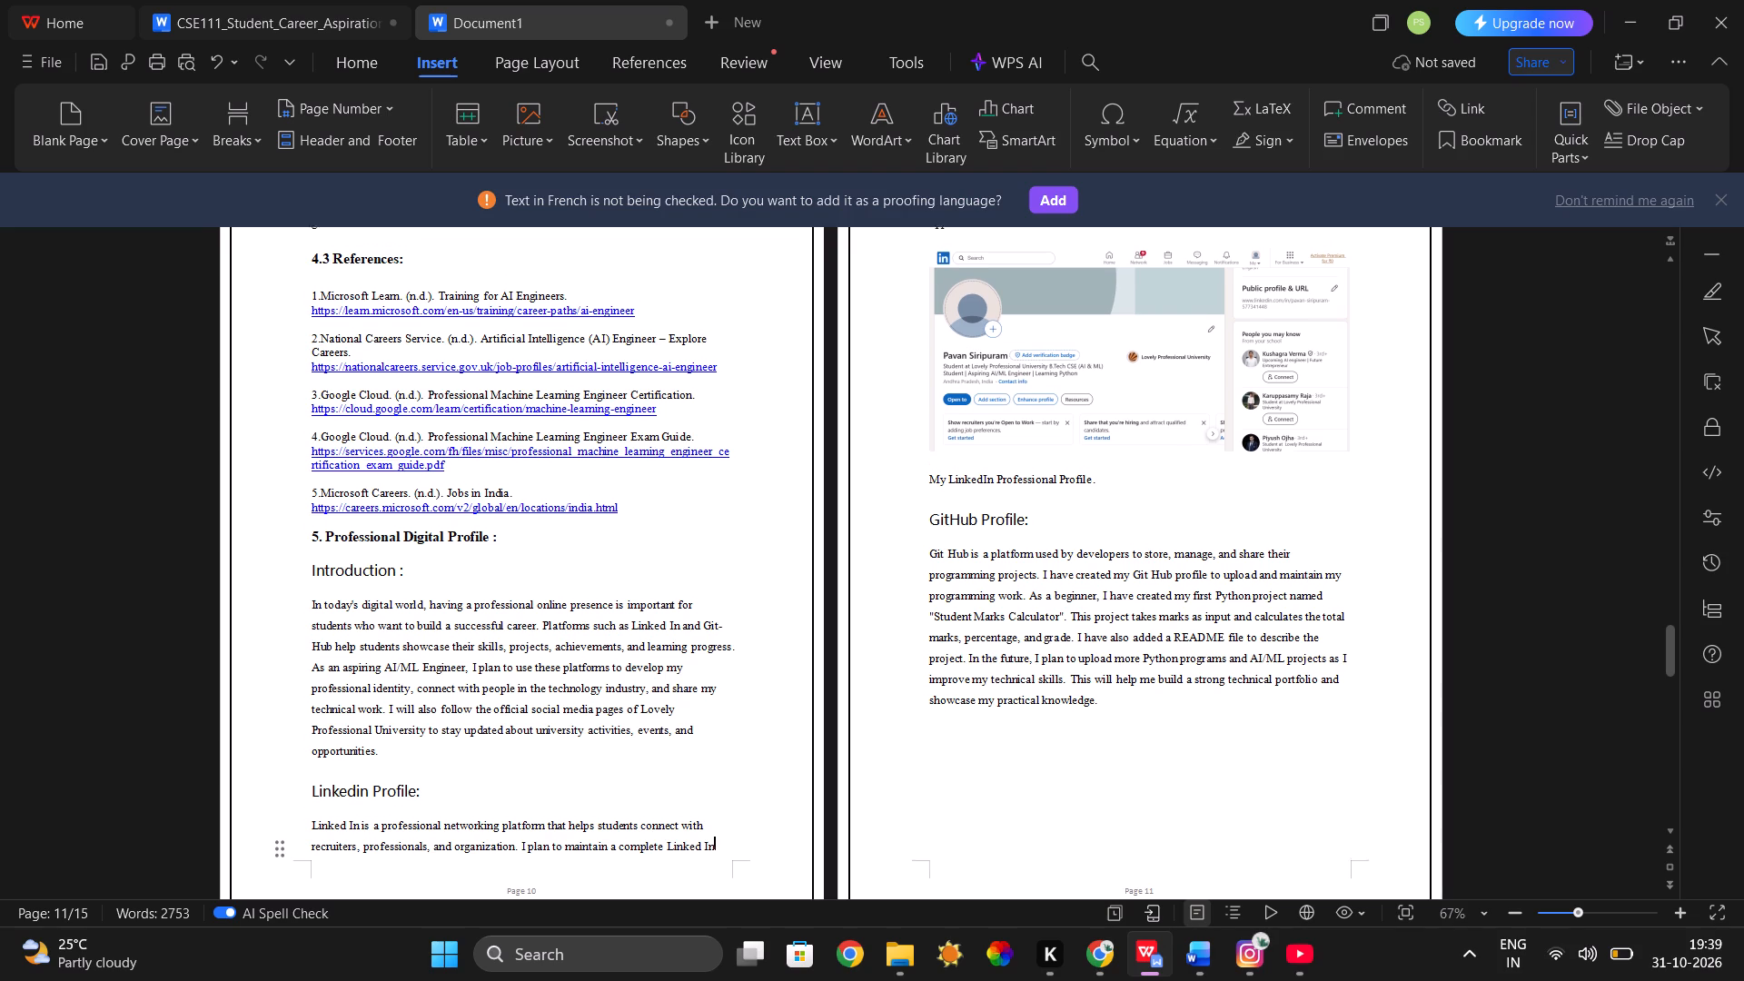
{"action": "scroll", "coordinate": [967, 707], "scroll_direction": "up", "scroll_amount": 4}
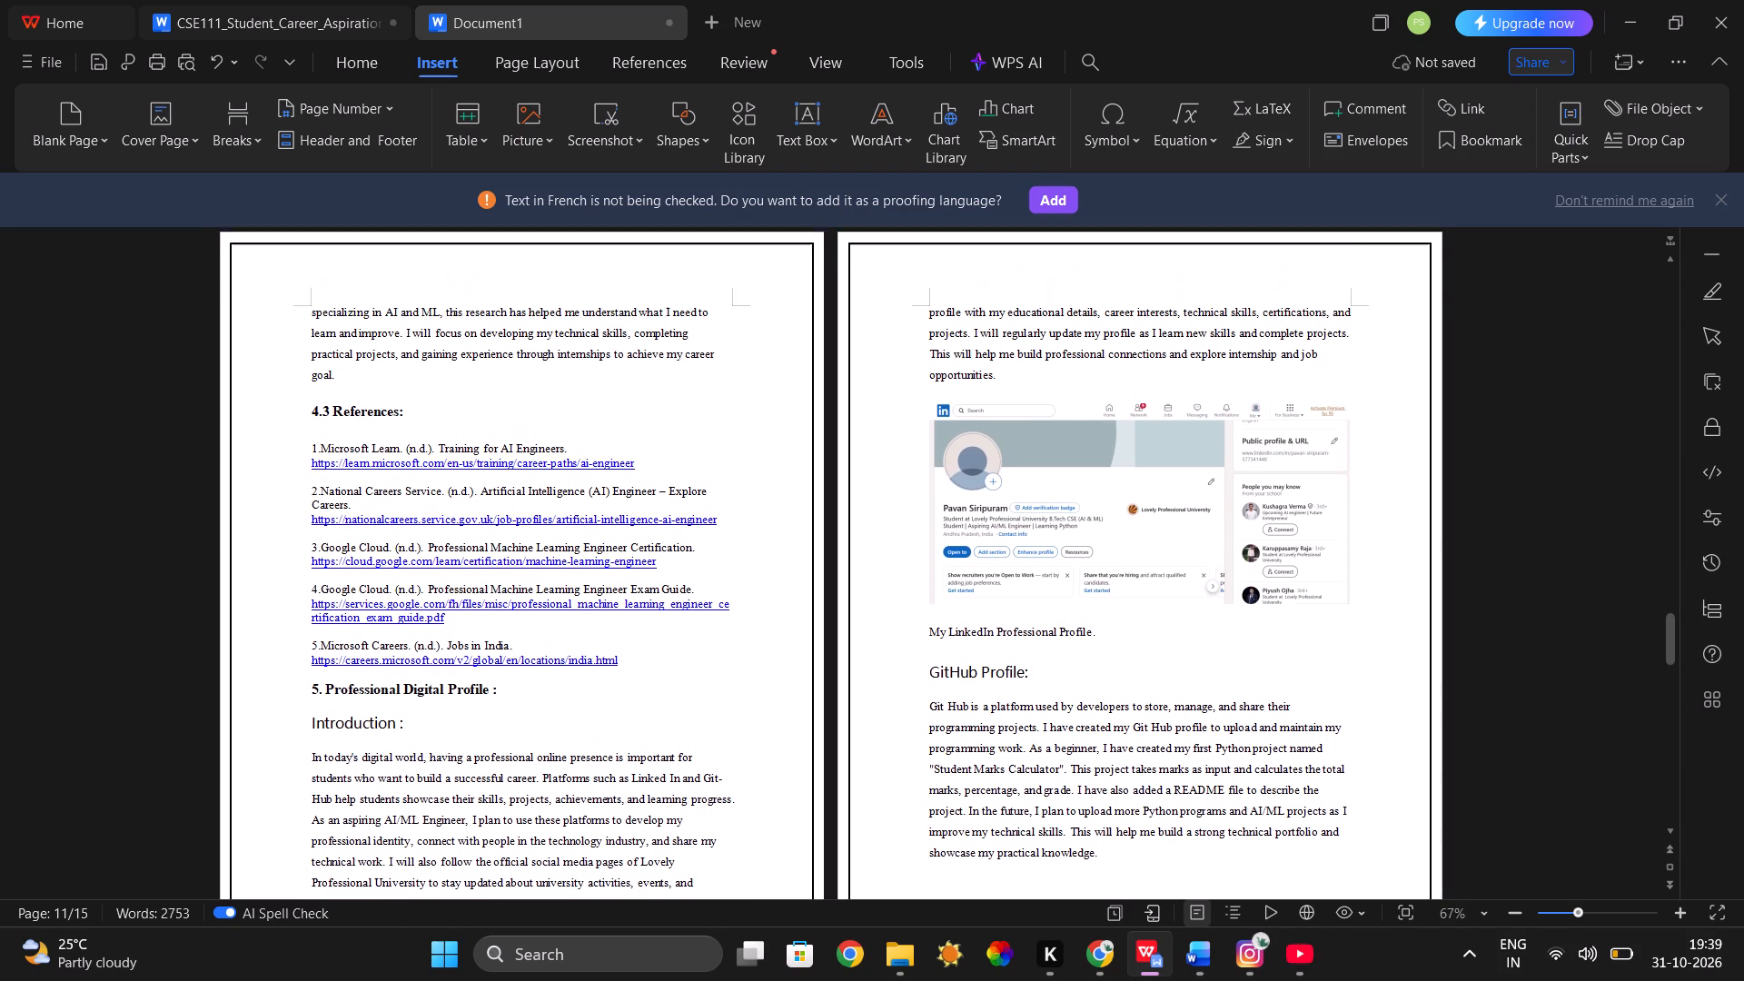
{"action": "scroll", "coordinate": [967, 707], "scroll_direction": "up", "scroll_amount": 1}
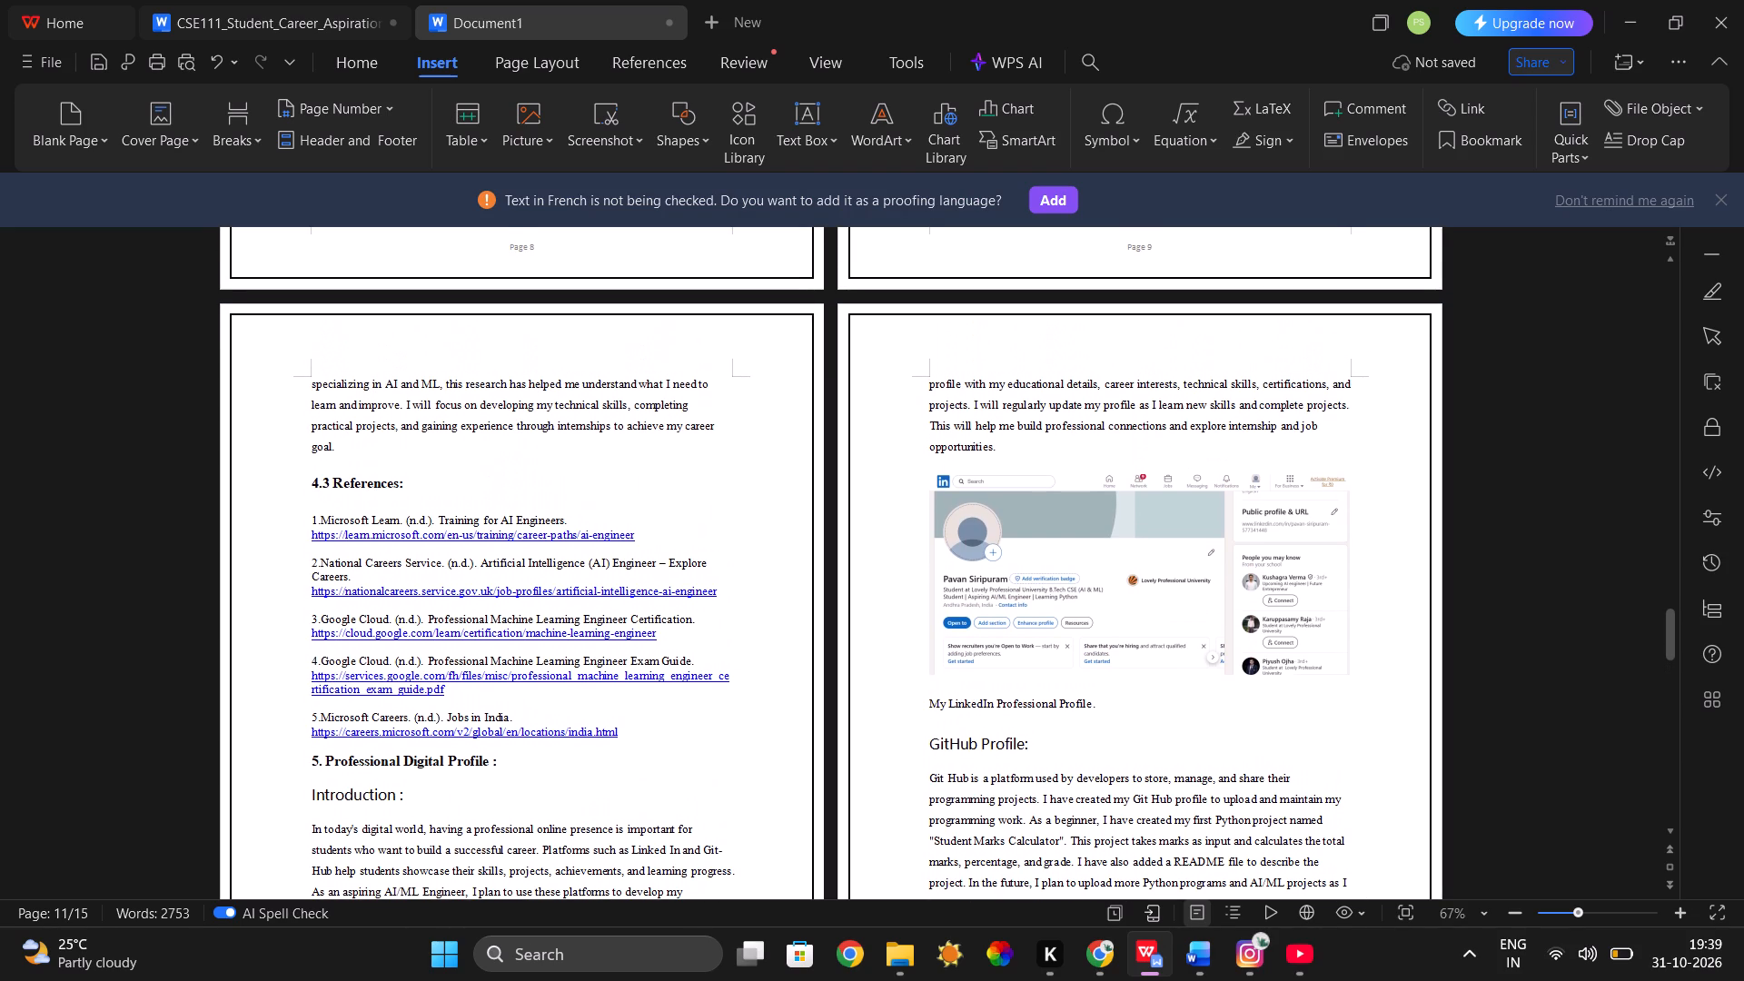
{"action": "scroll", "coordinate": [967, 707], "scroll_direction": "down", "scroll_amount": 1}
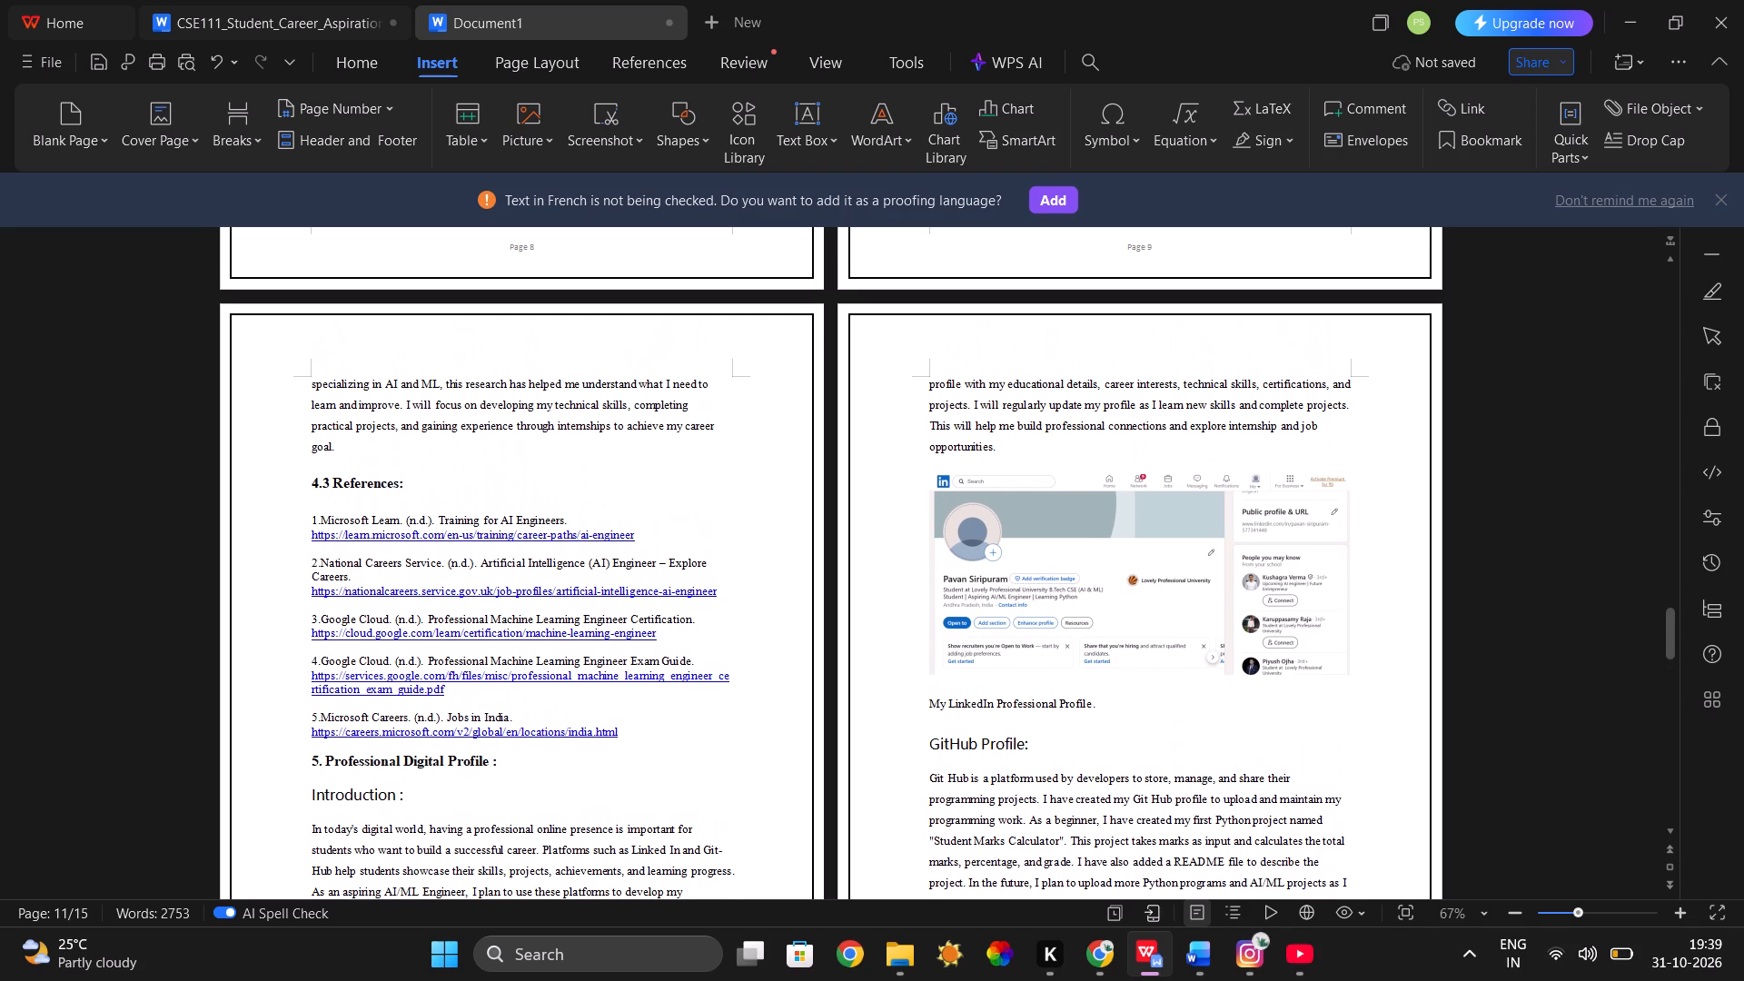
{"action": "scroll", "coordinate": [967, 707], "scroll_direction": "down", "scroll_amount": 2}
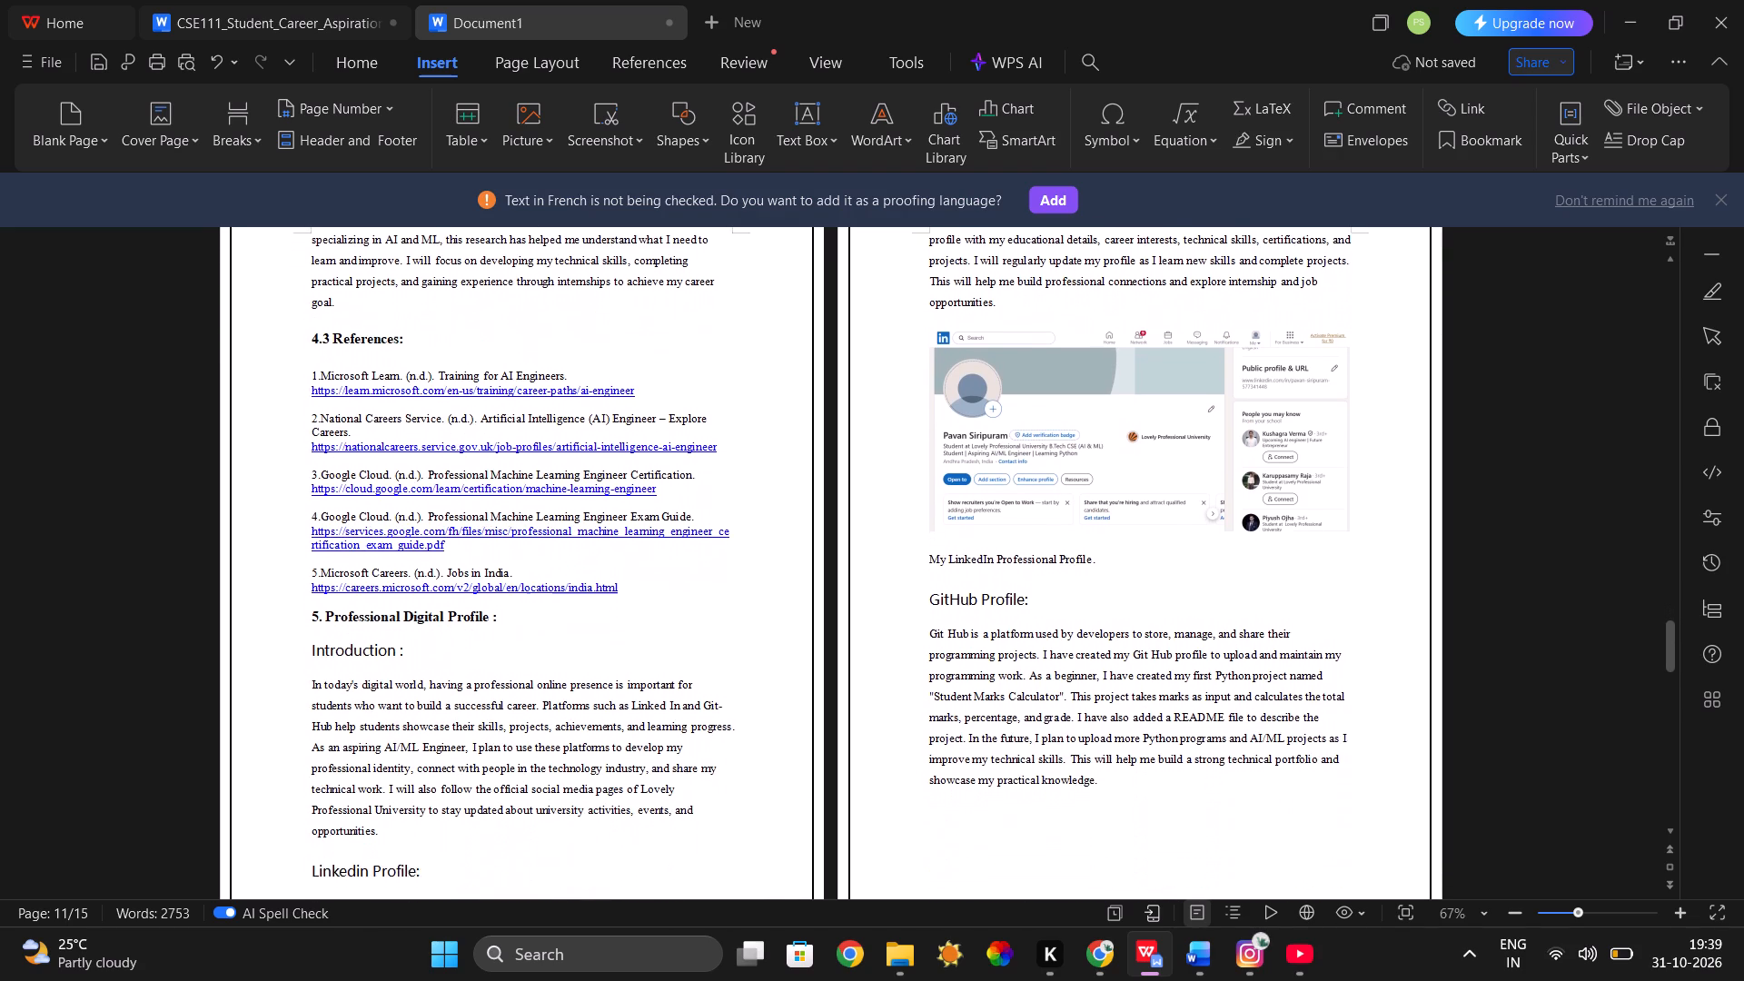
{"action": "scroll", "coordinate": [967, 707], "scroll_direction": "down", "scroll_amount": 2}
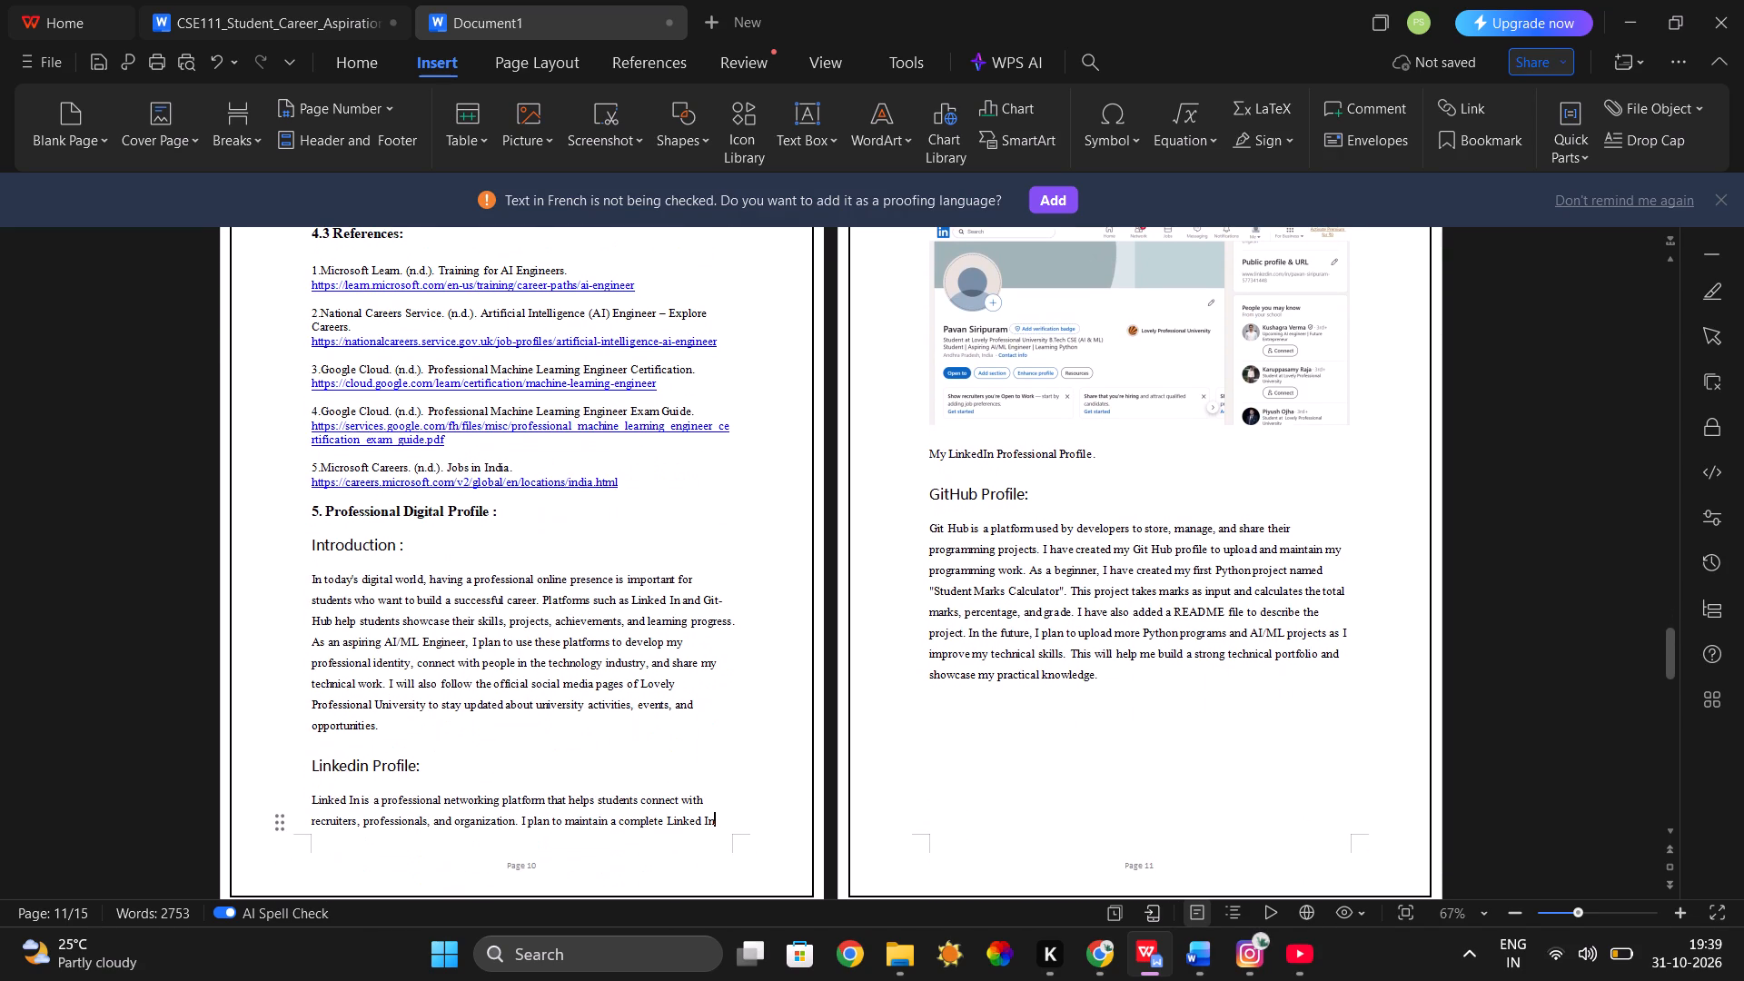
{"action": "scroll", "coordinate": [967, 707], "scroll_direction": "down", "scroll_amount": 1}
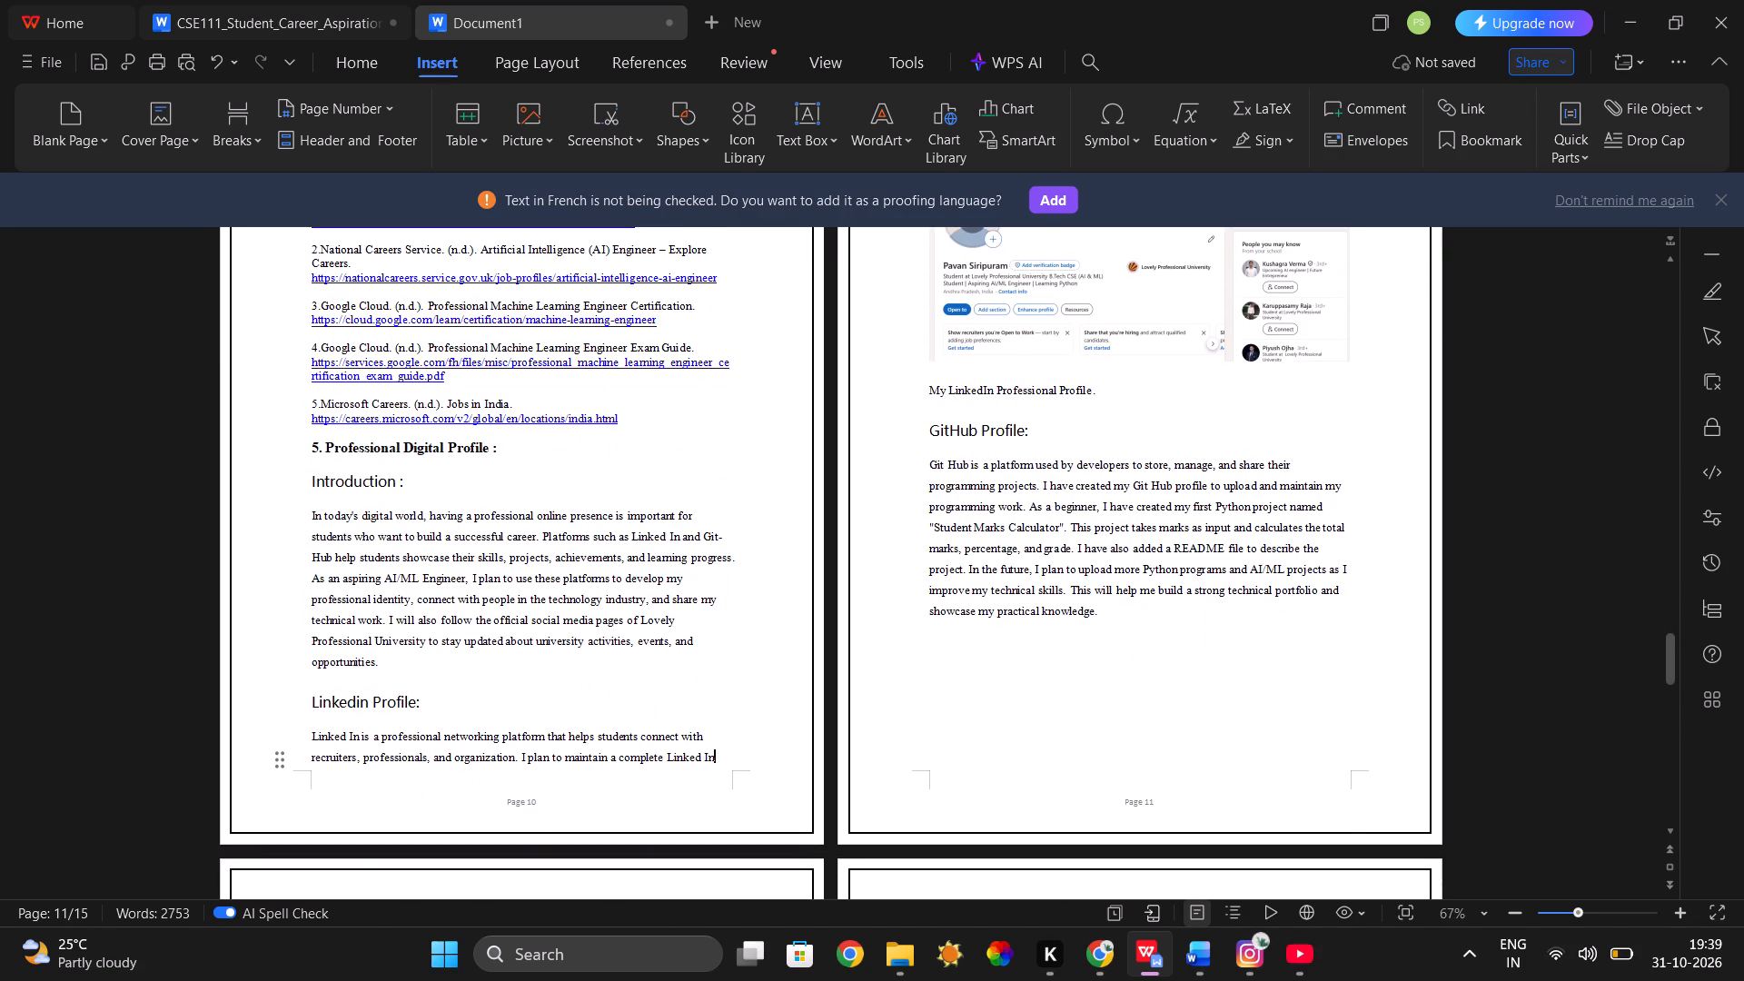
In the Step 4 Future Scope paragraph, replace the flagged "organisations" with "organizations" and "healthcare" with "health care".
{"action": "scroll", "coordinate": [967, 707], "scroll_direction": "up", "scroll_amount": 5}
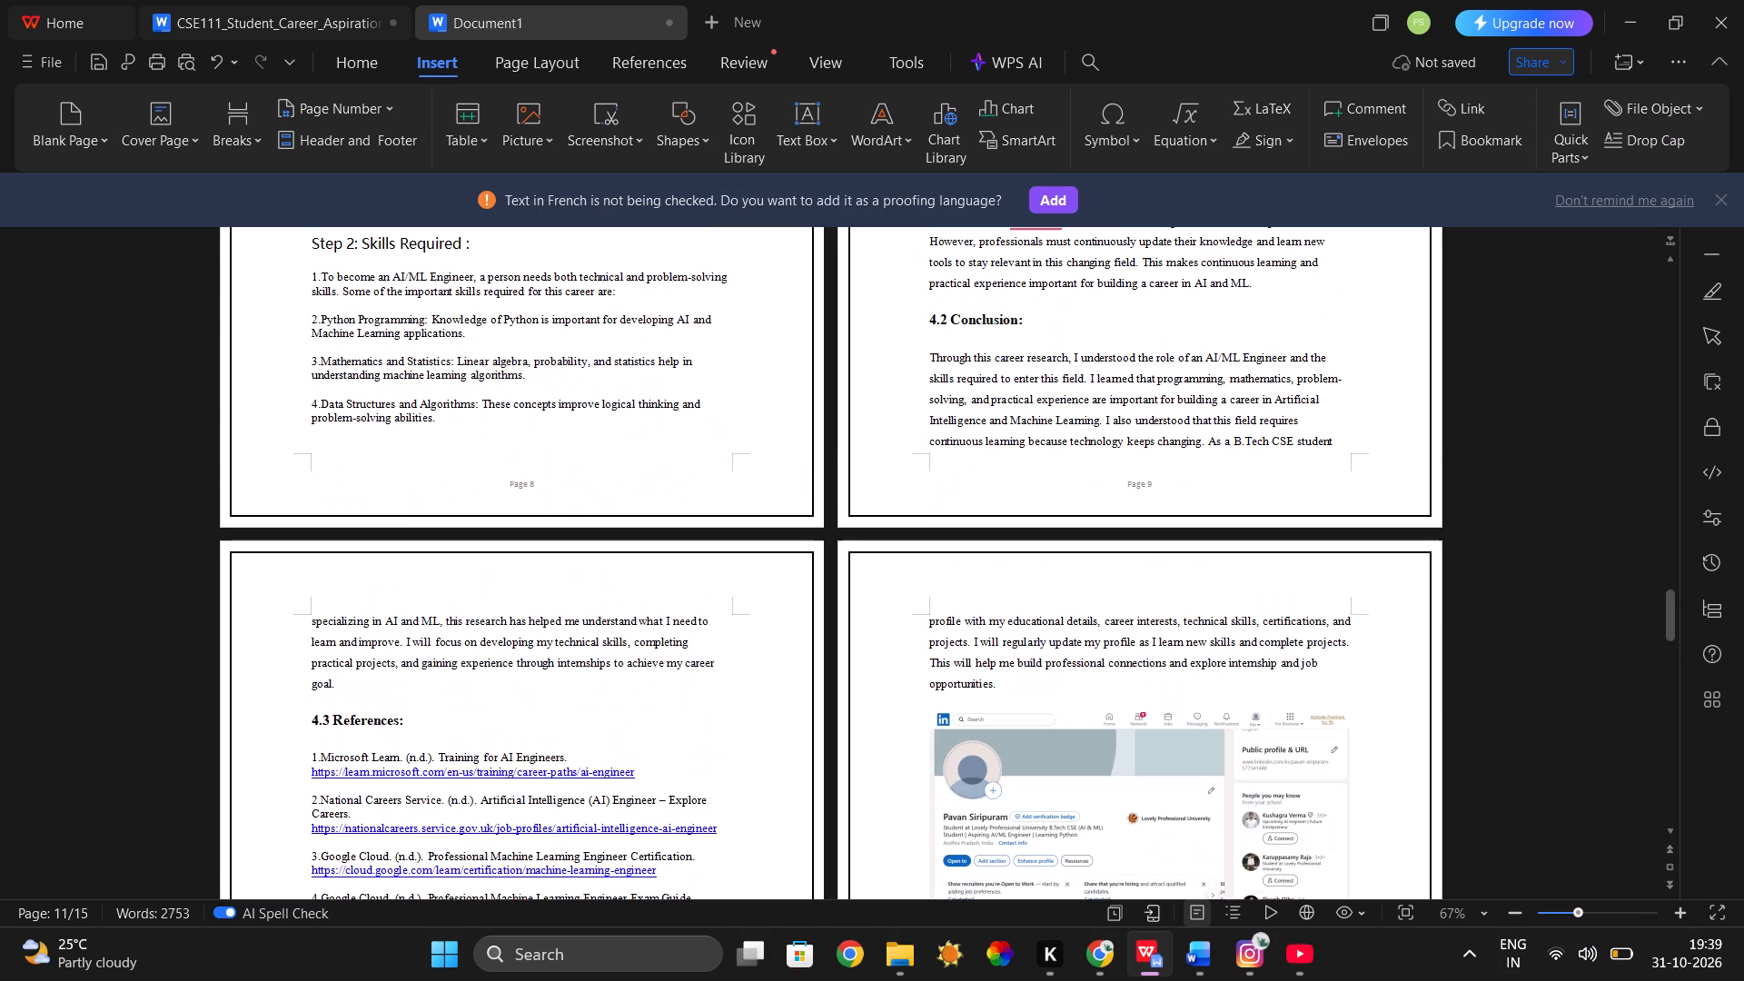
{"action": "scroll", "coordinate": [967, 707], "scroll_direction": "up", "scroll_amount": 3}
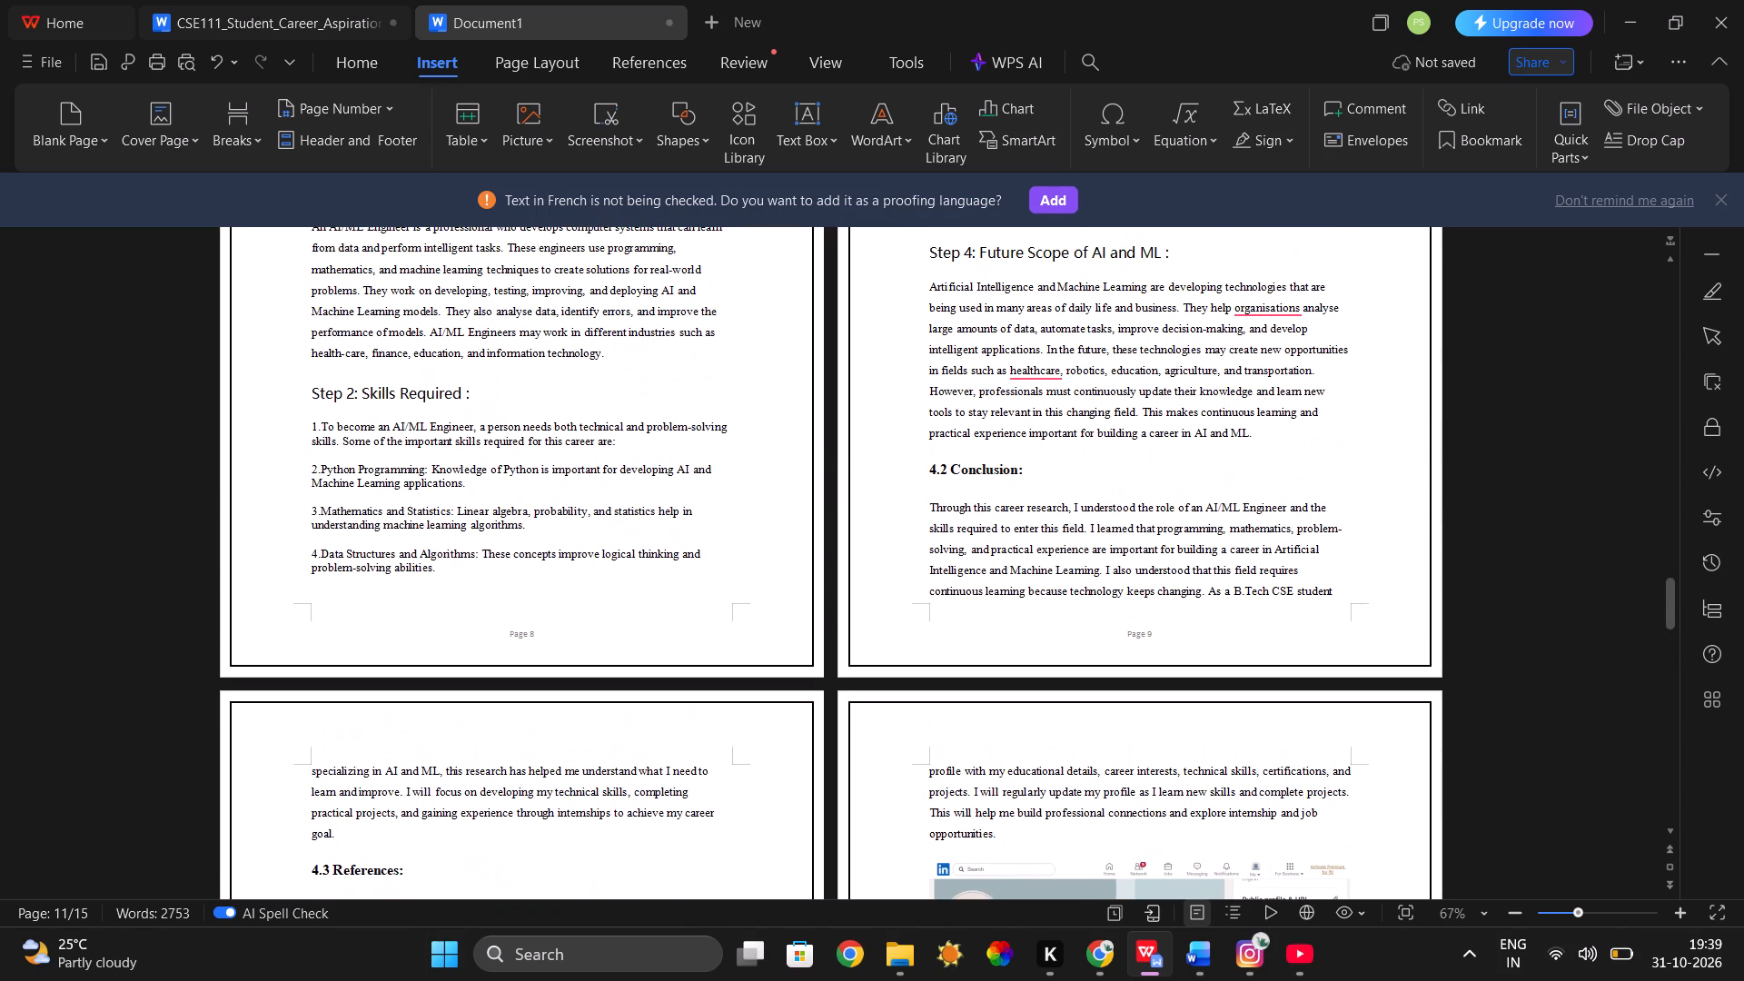
{"action": "scroll", "coordinate": [967, 707], "scroll_direction": "up", "scroll_amount": 1}
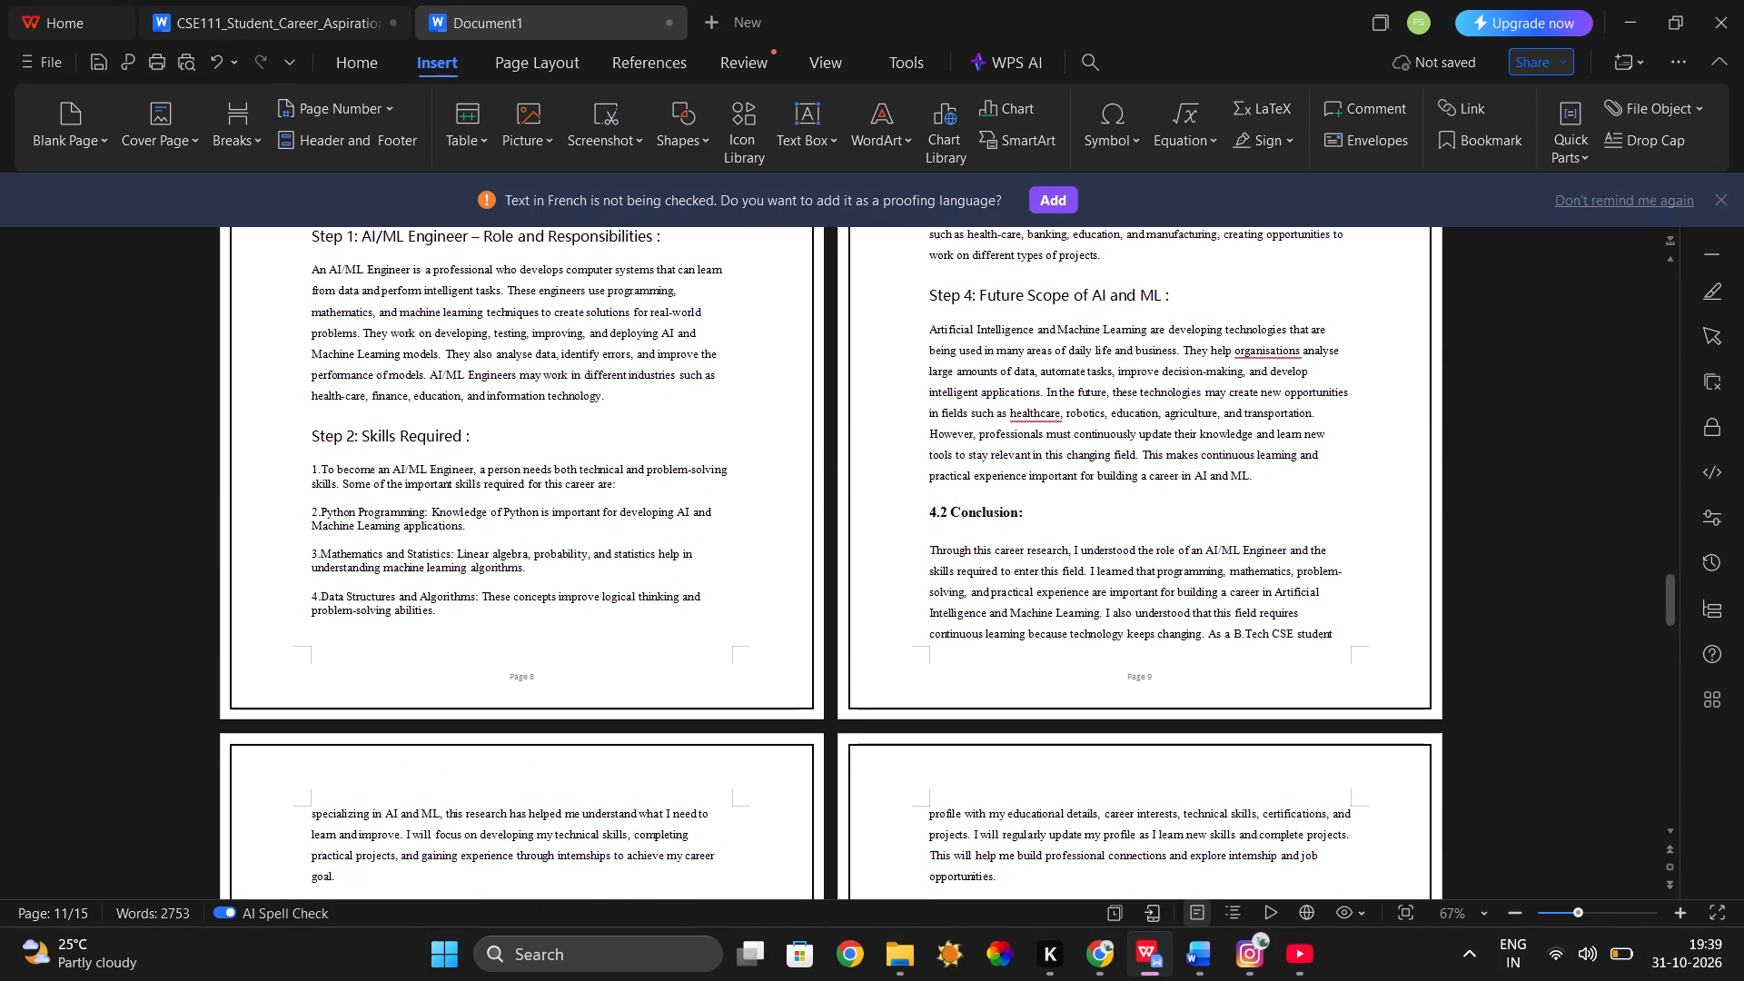
{"action": "scroll", "coordinate": [967, 707], "scroll_direction": "up", "scroll_amount": 1}
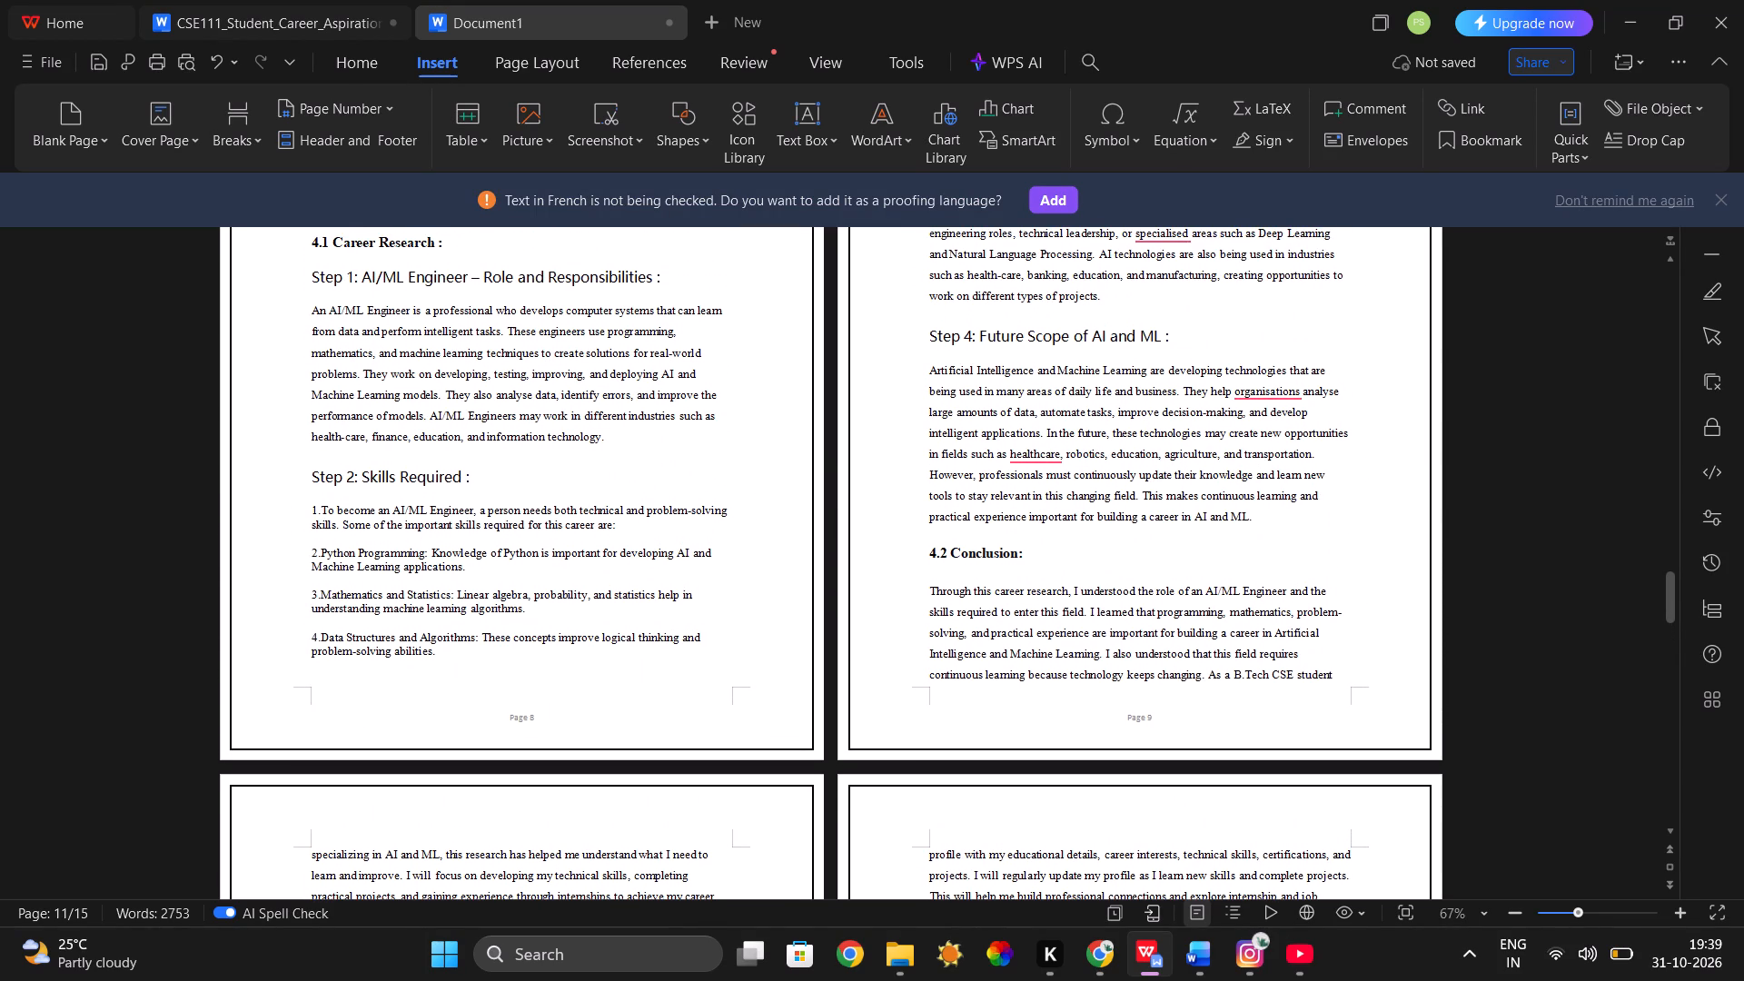
{"action": "left_click", "coordinate": [1259, 391]}
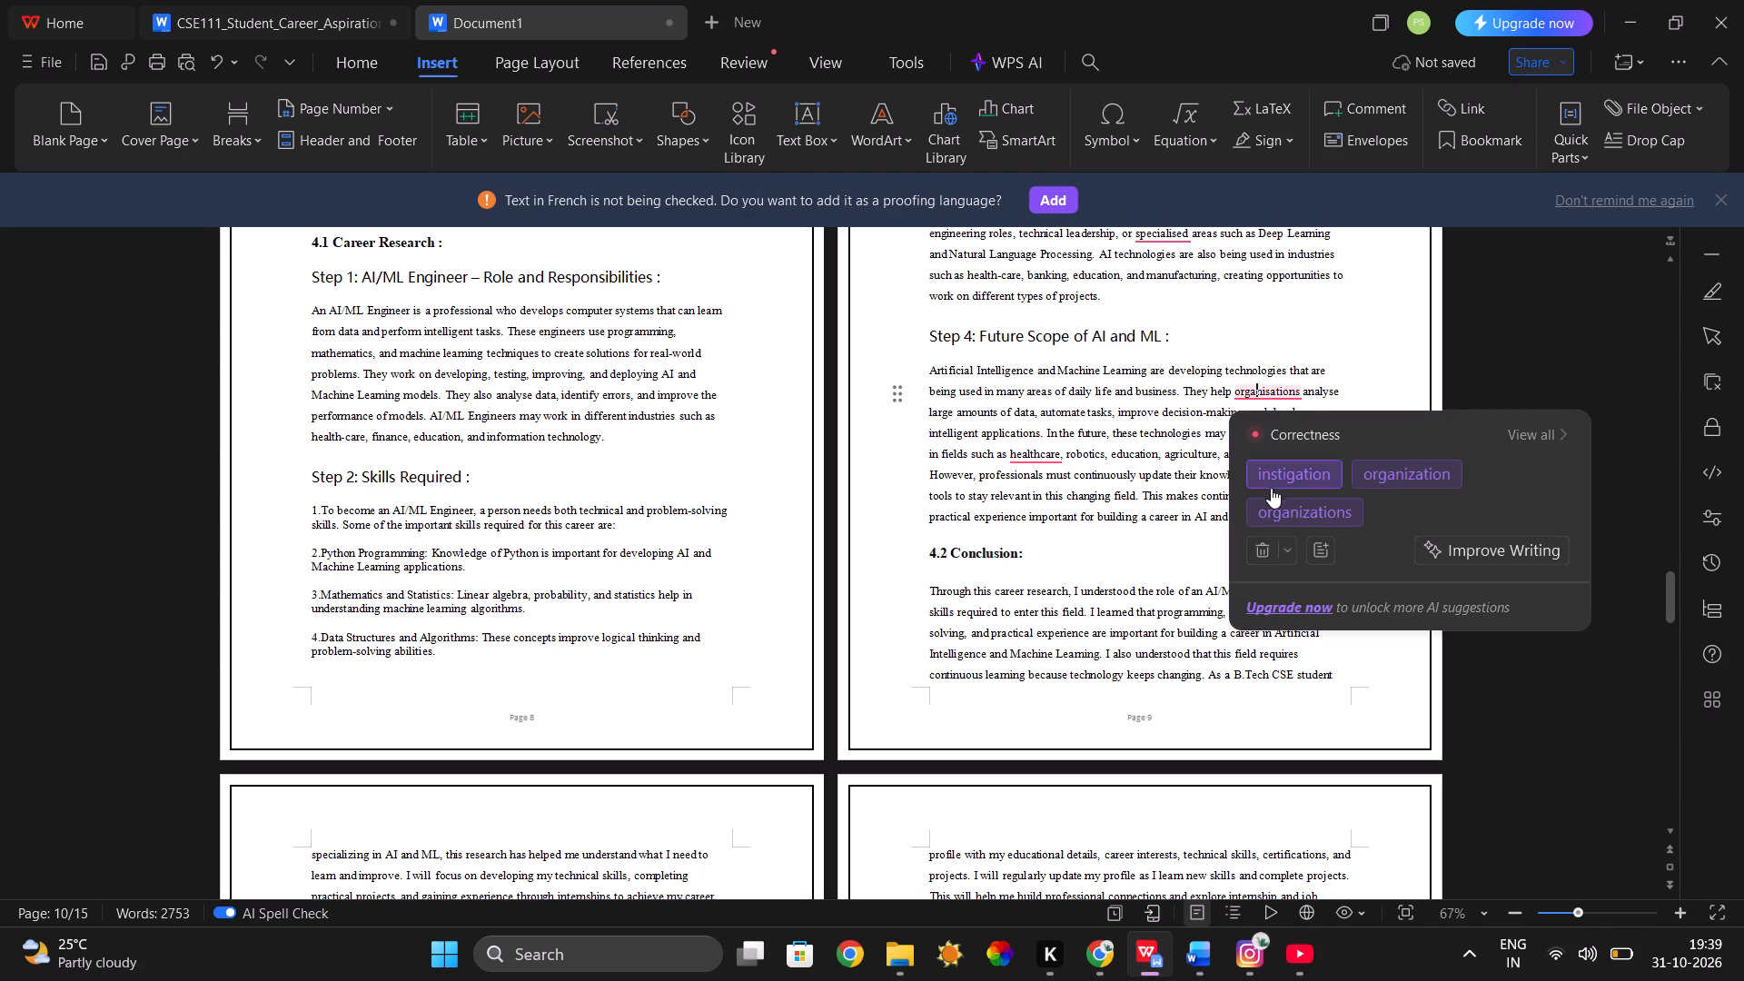
{"action": "left_click", "coordinate": [1309, 503]}
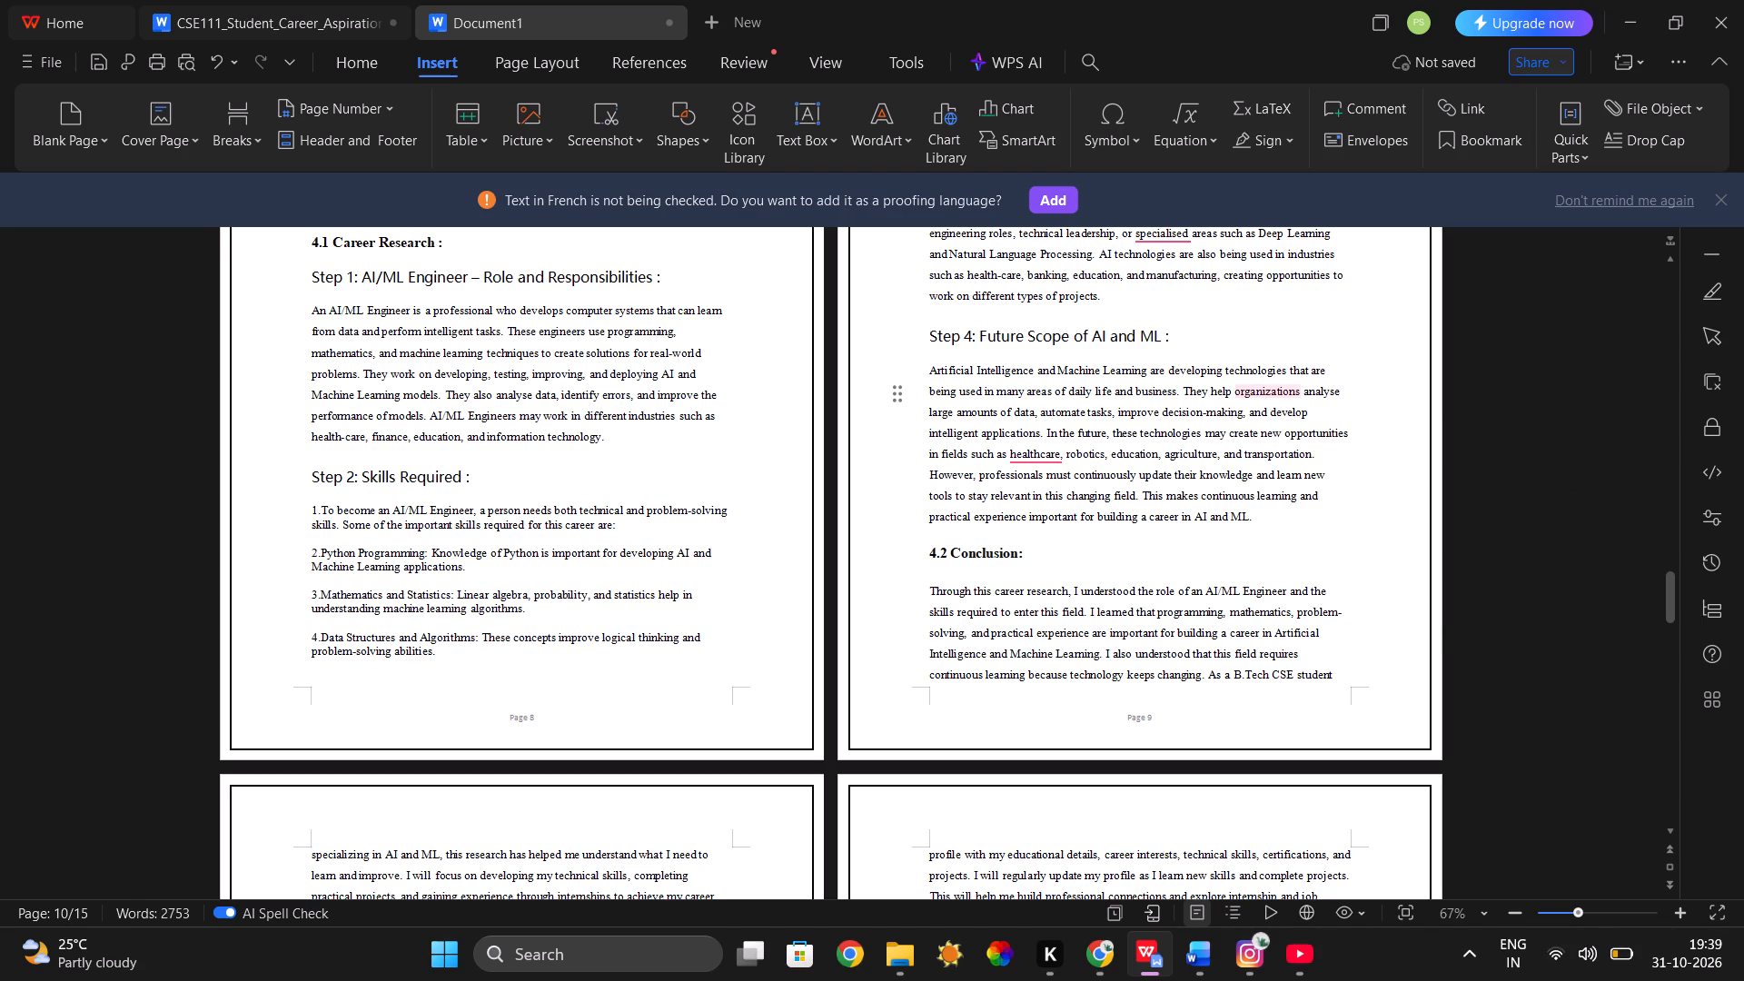
{"action": "left_click", "coordinate": [1040, 460]}
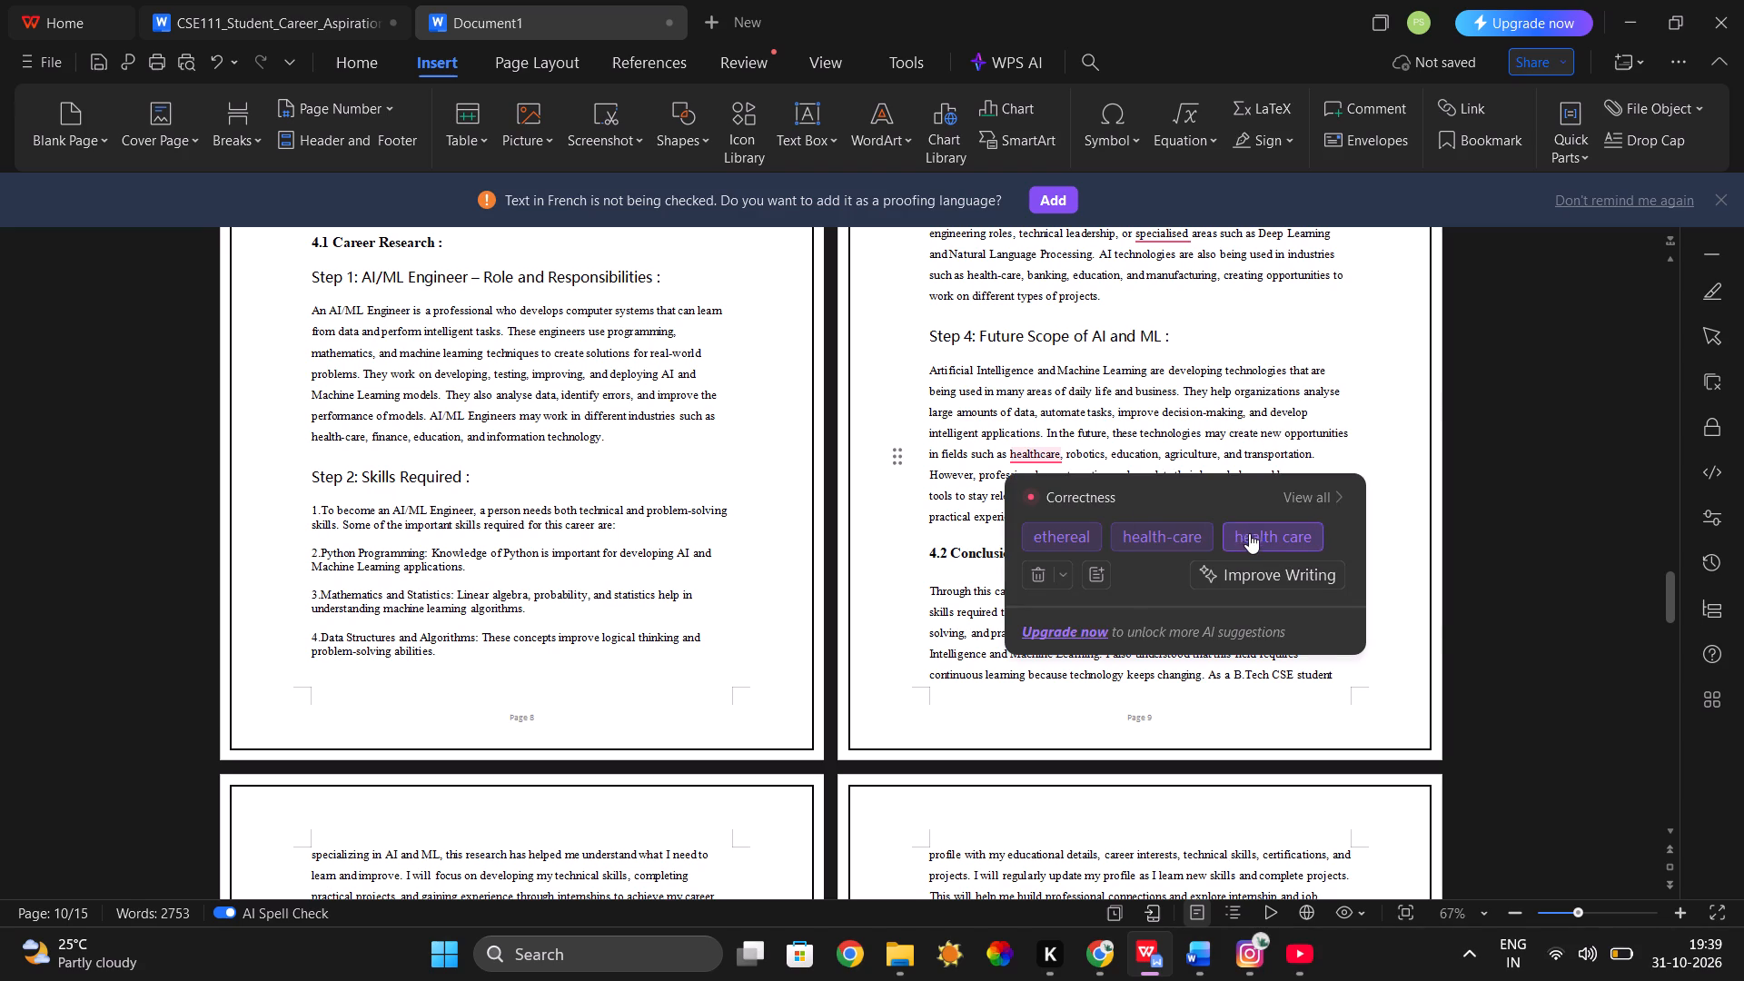
{"action": "left_click", "coordinate": [1251, 533]}
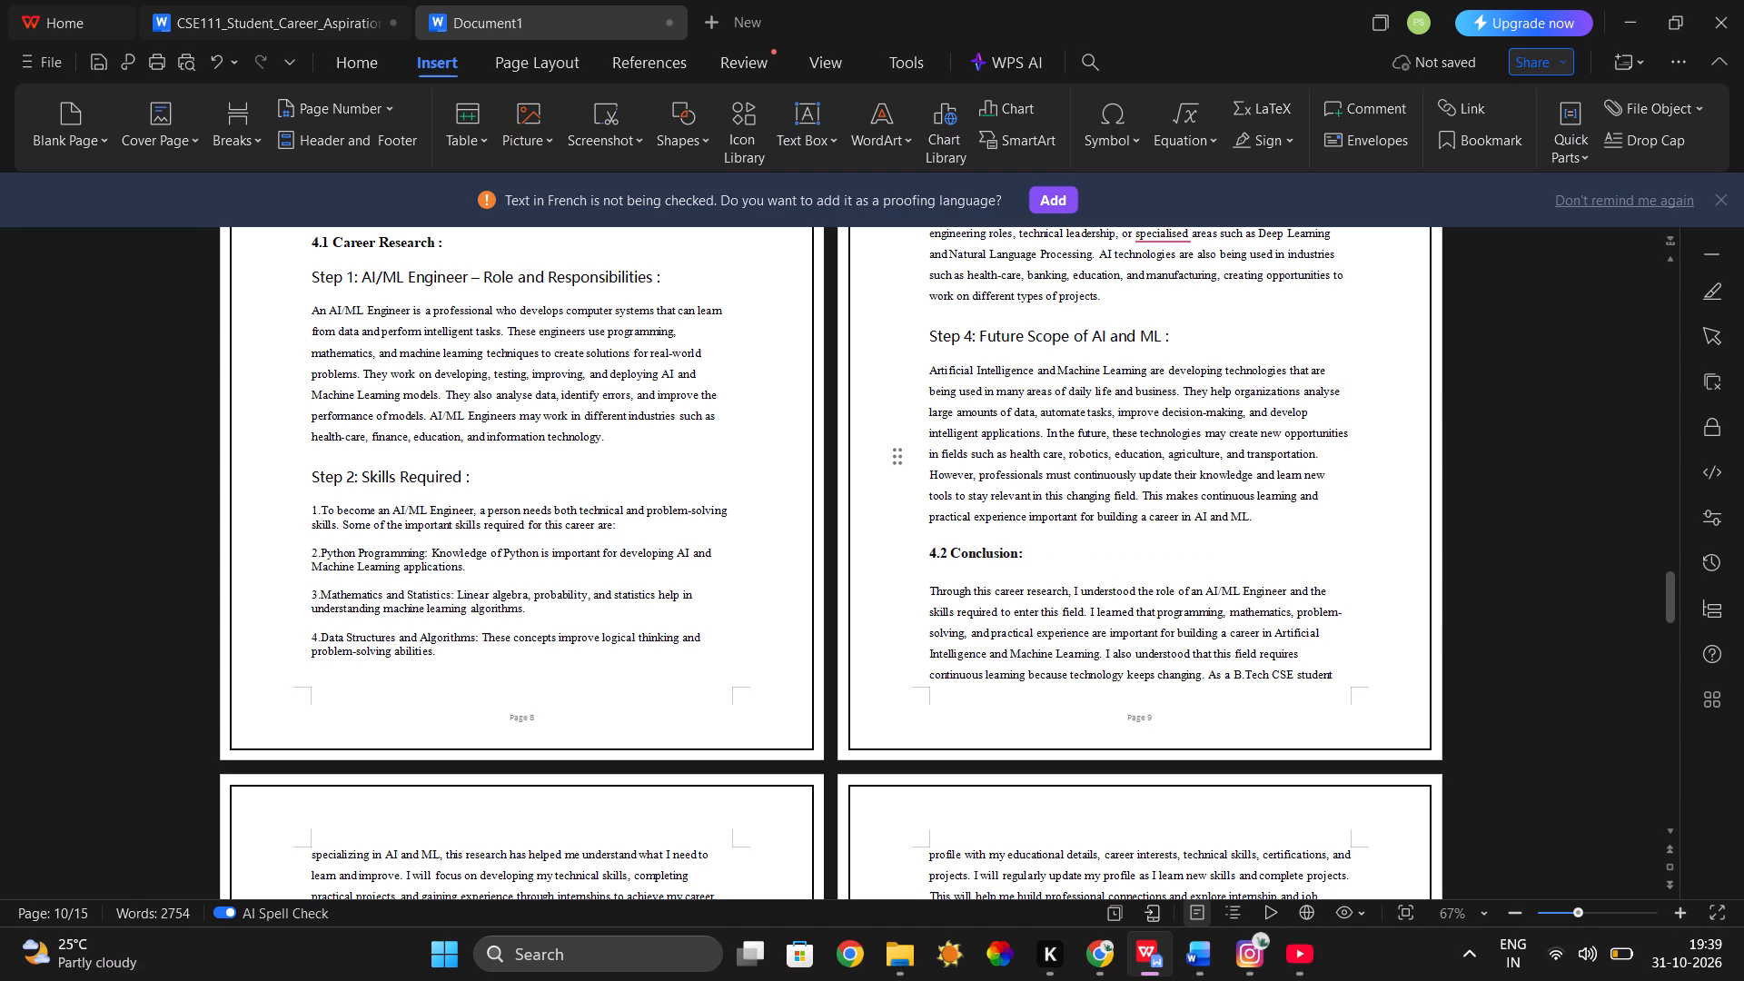
Replace the flagged "specialised" in the Step 3 Career Opportunities and Growth paragraph with the suggested "specialized".
{"action": "scroll", "coordinate": [840, 537], "scroll_direction": "up", "scroll_amount": 1}
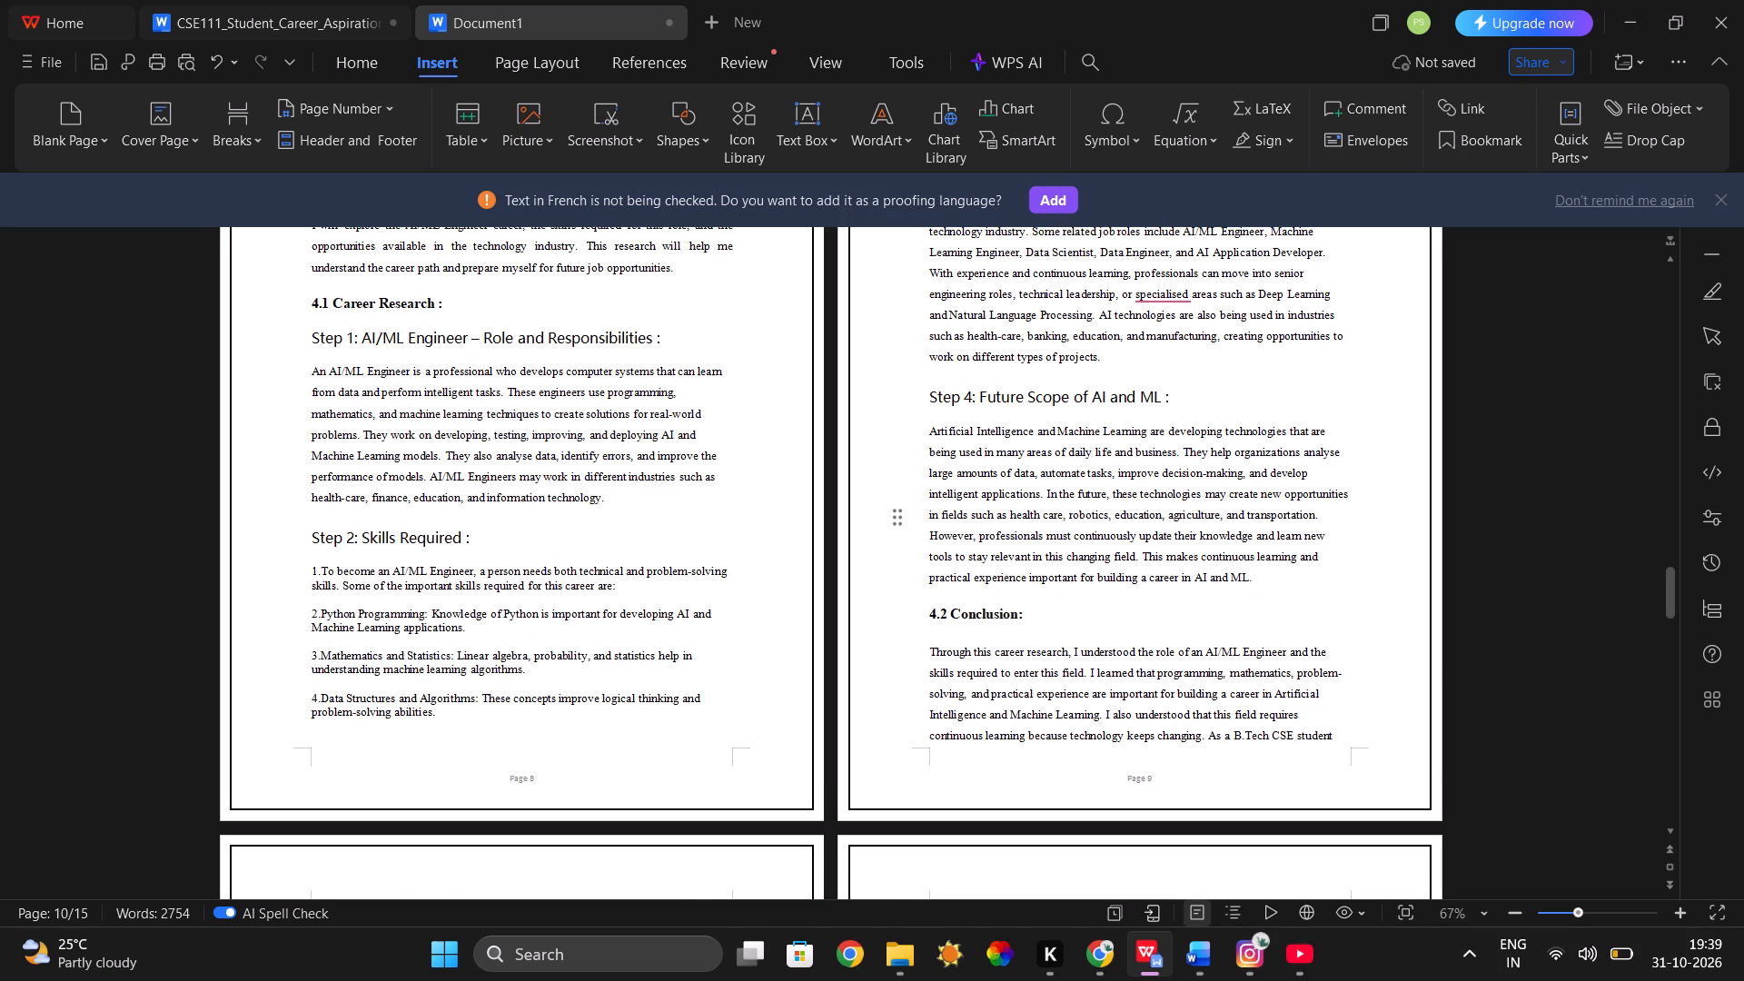
{"action": "left_click", "coordinate": [1156, 293]}
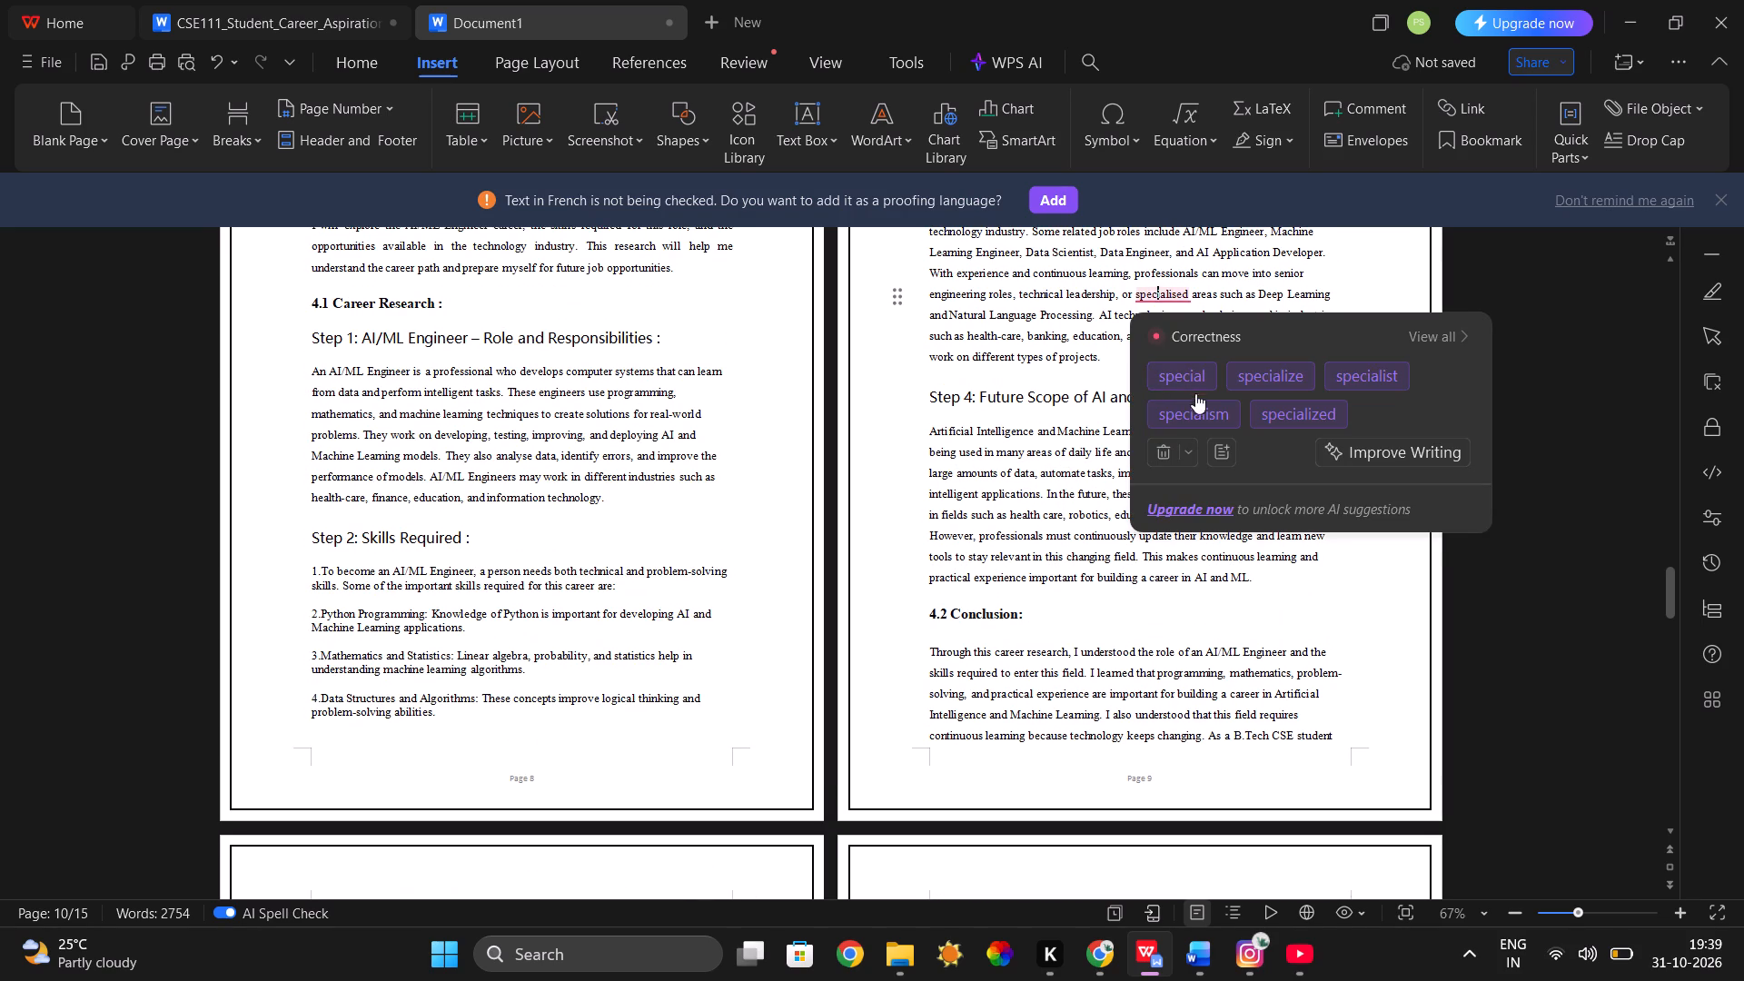
{"action": "left_click", "coordinate": [1305, 407]}
Examine the pages from Career Research and Conclusion back to Current Self-Assessment for flagged words and layout problems.
{"action": "scroll", "coordinate": [1016, 387], "scroll_direction": "up", "scroll_amount": 2}
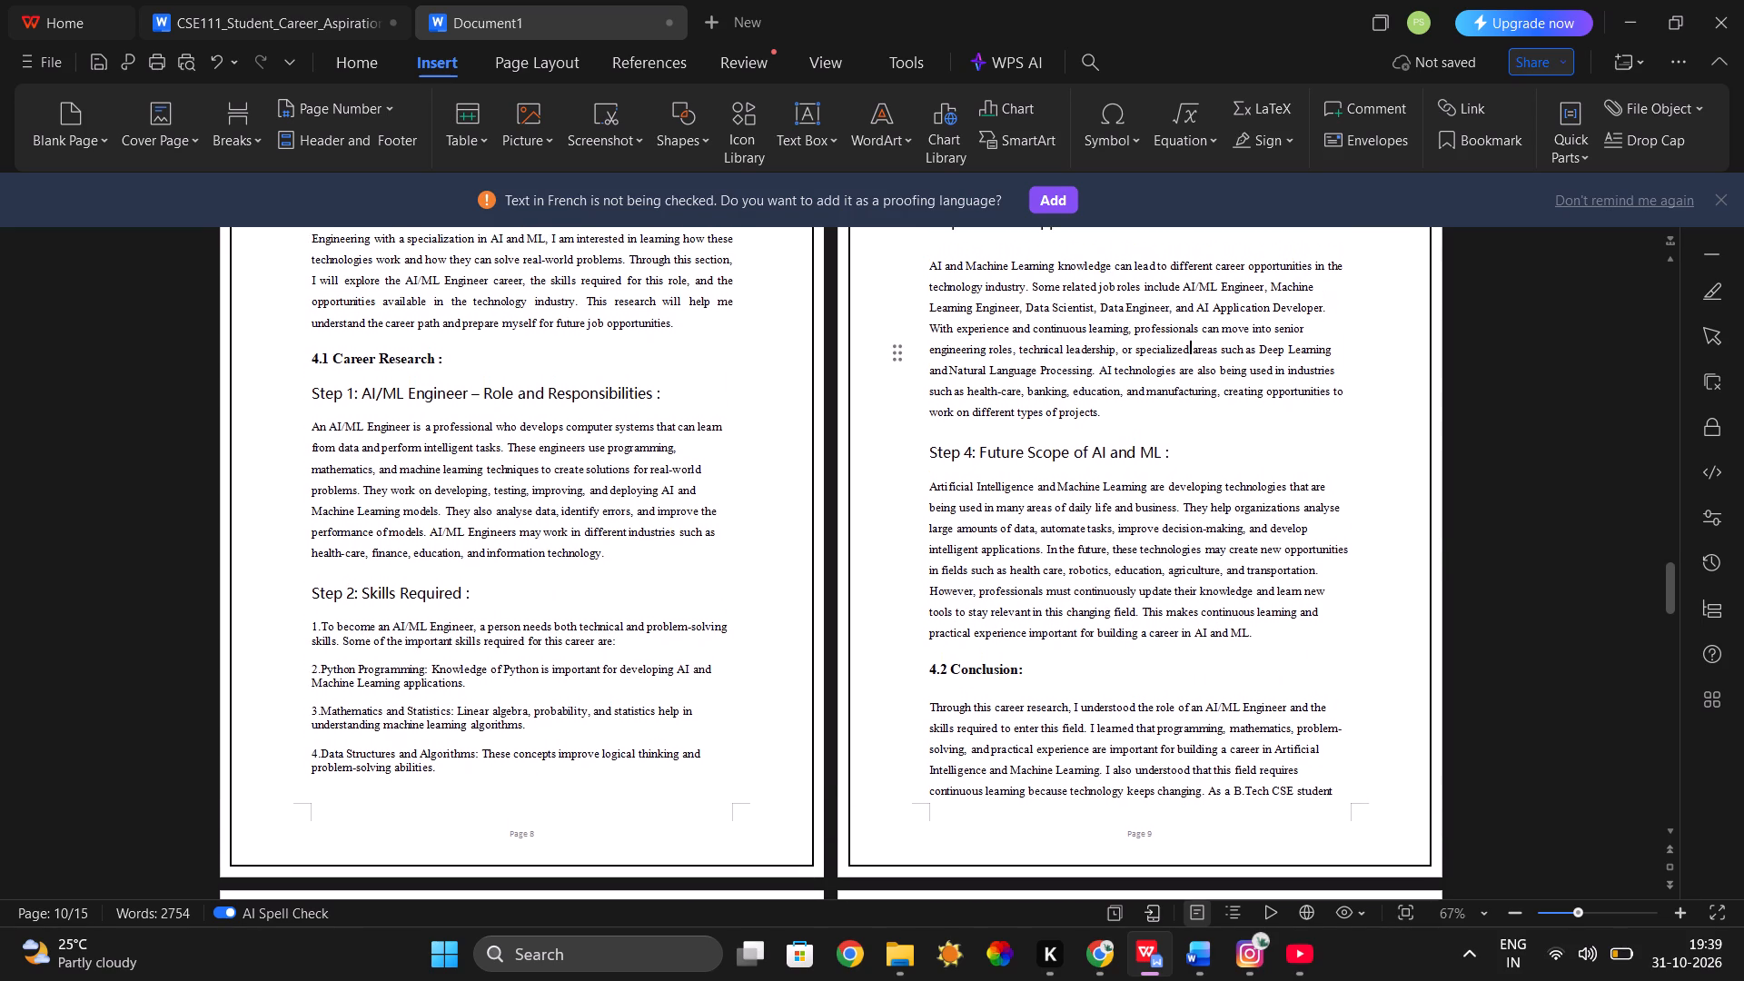
{"action": "scroll", "coordinate": [1016, 387], "scroll_direction": "up", "scroll_amount": 3}
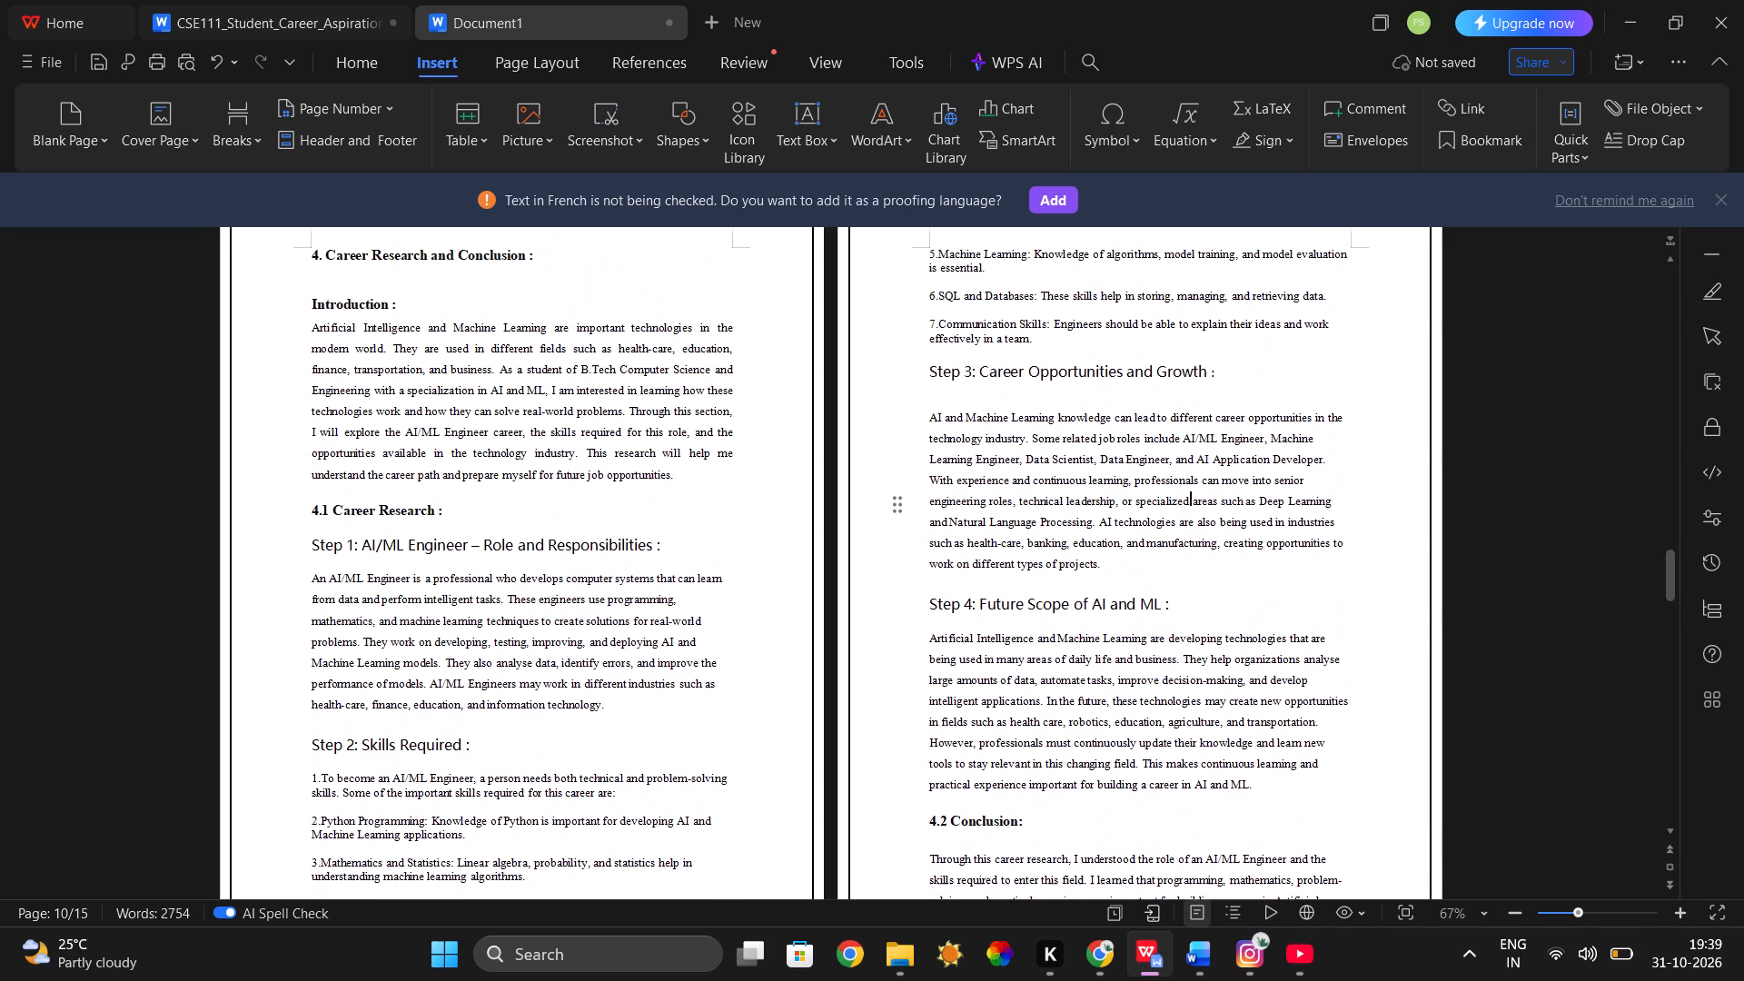
{"action": "scroll", "coordinate": [1016, 387], "scroll_direction": "up", "scroll_amount": 4}
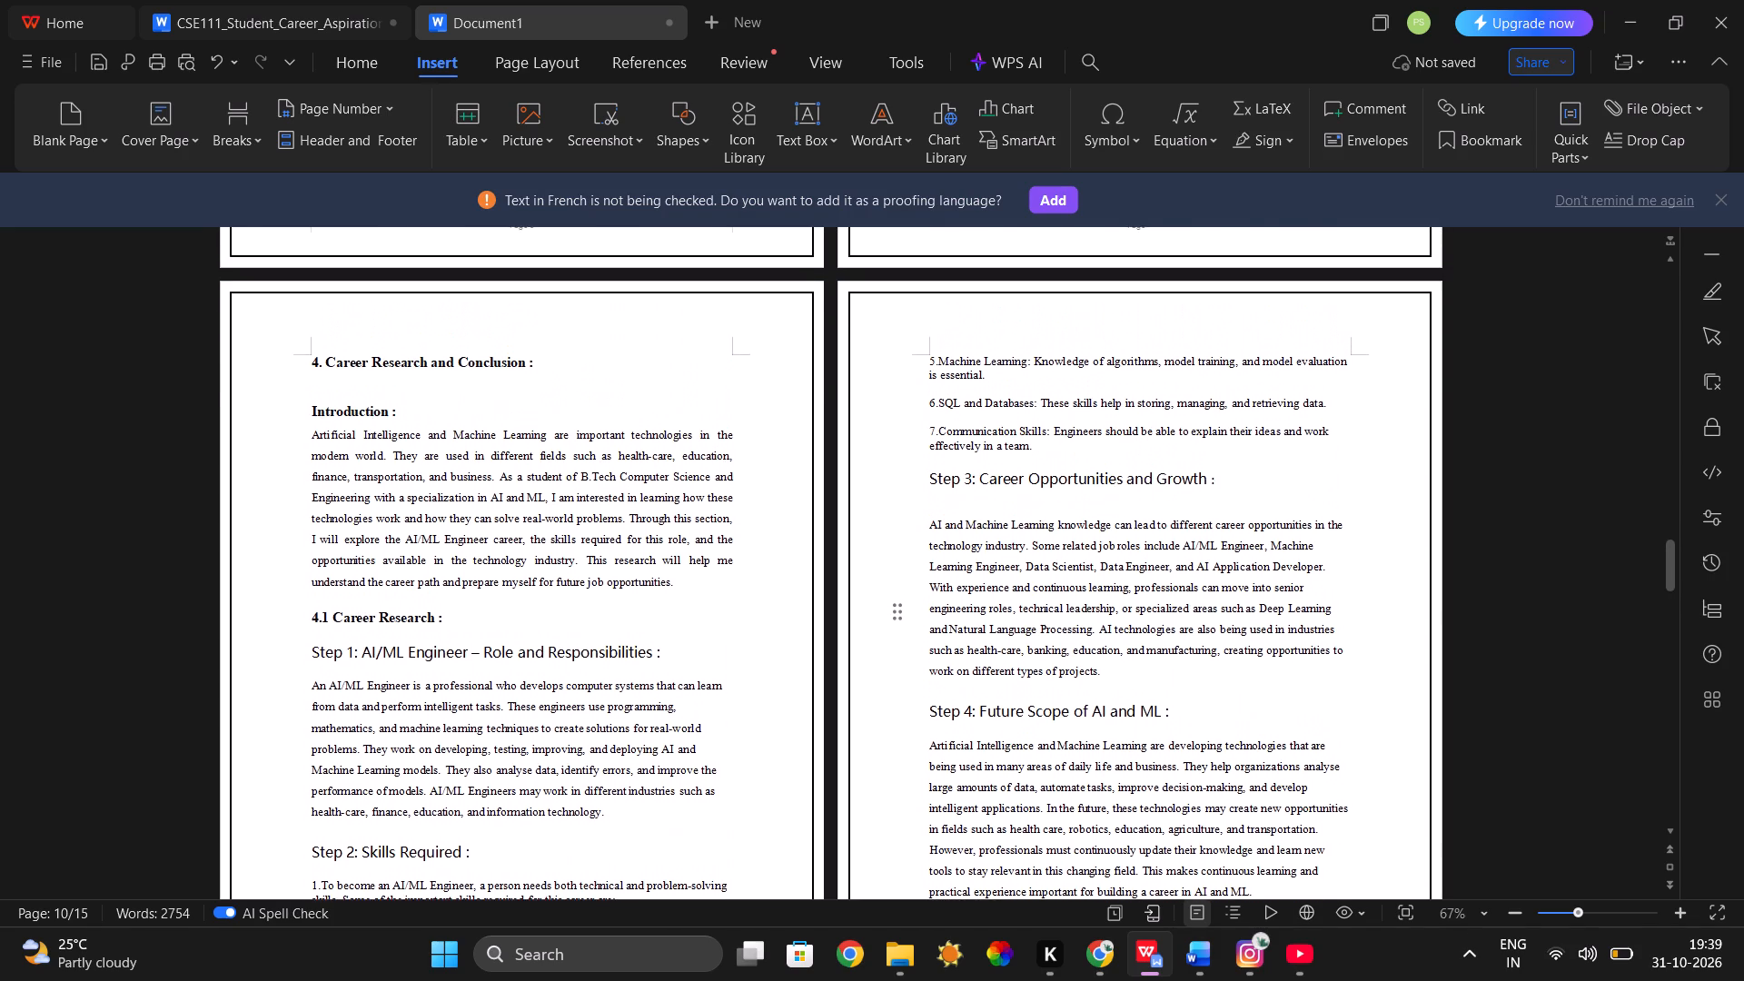
{"action": "scroll", "coordinate": [1016, 387], "scroll_direction": "up", "scroll_amount": 3}
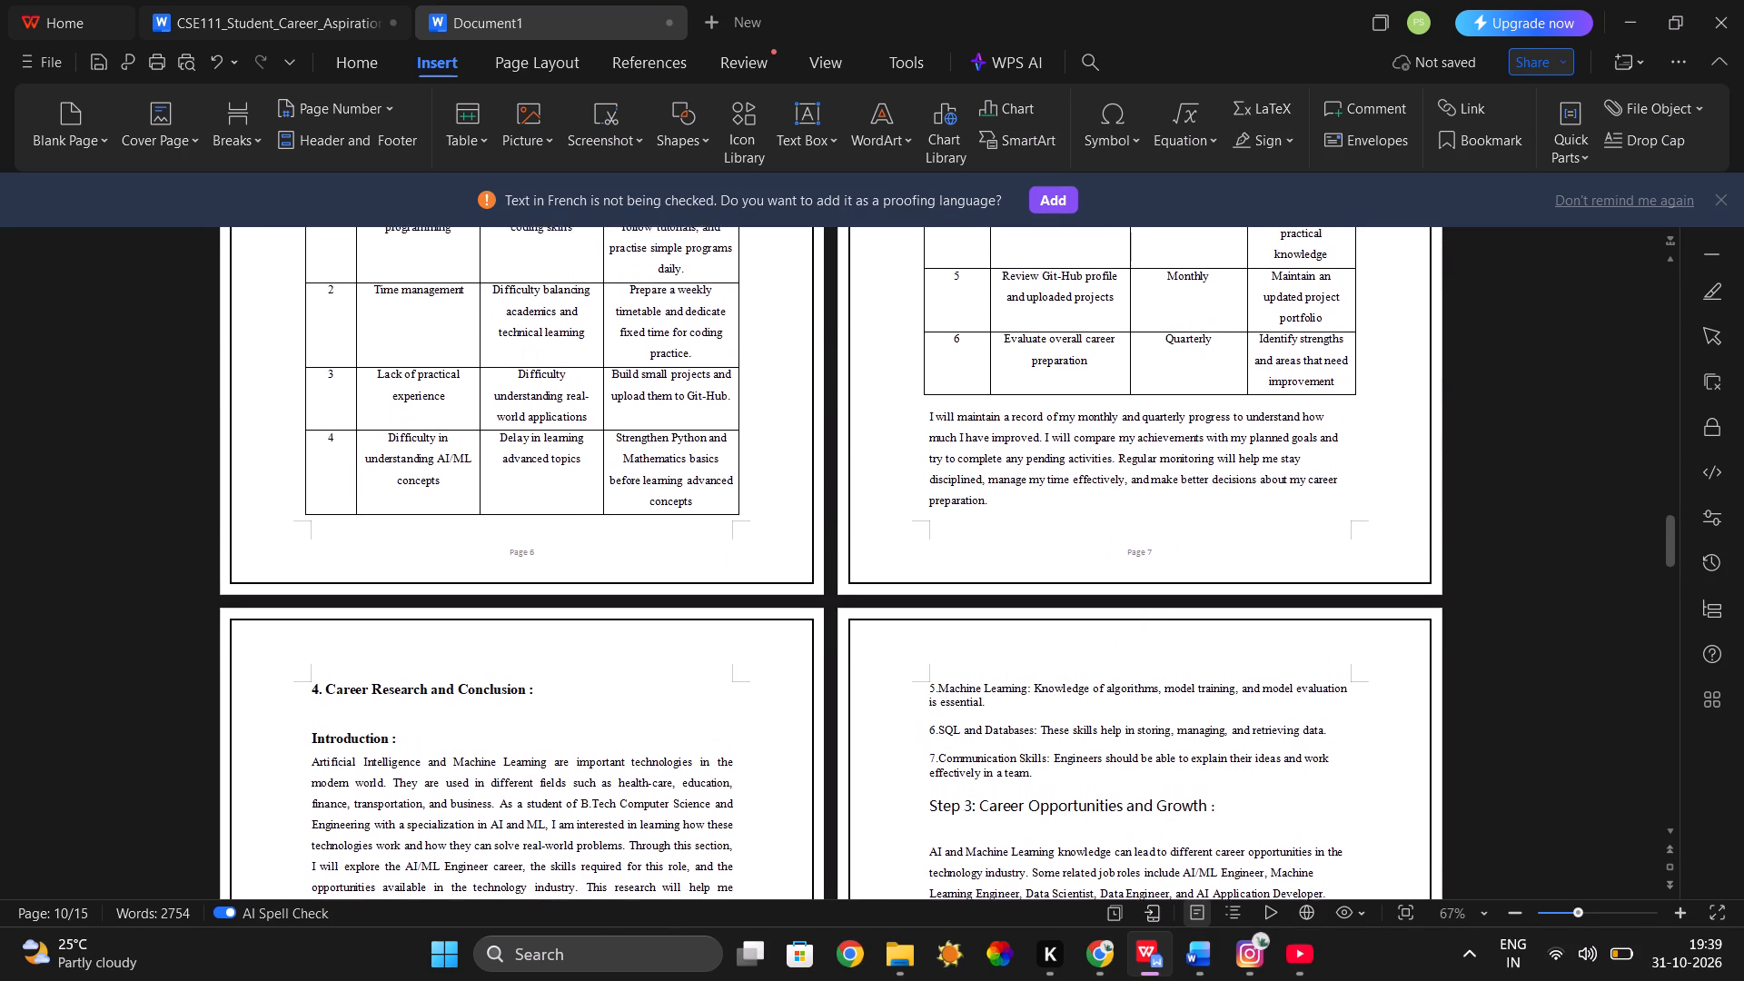
{"action": "scroll", "coordinate": [1016, 387], "scroll_direction": "up", "scroll_amount": 2}
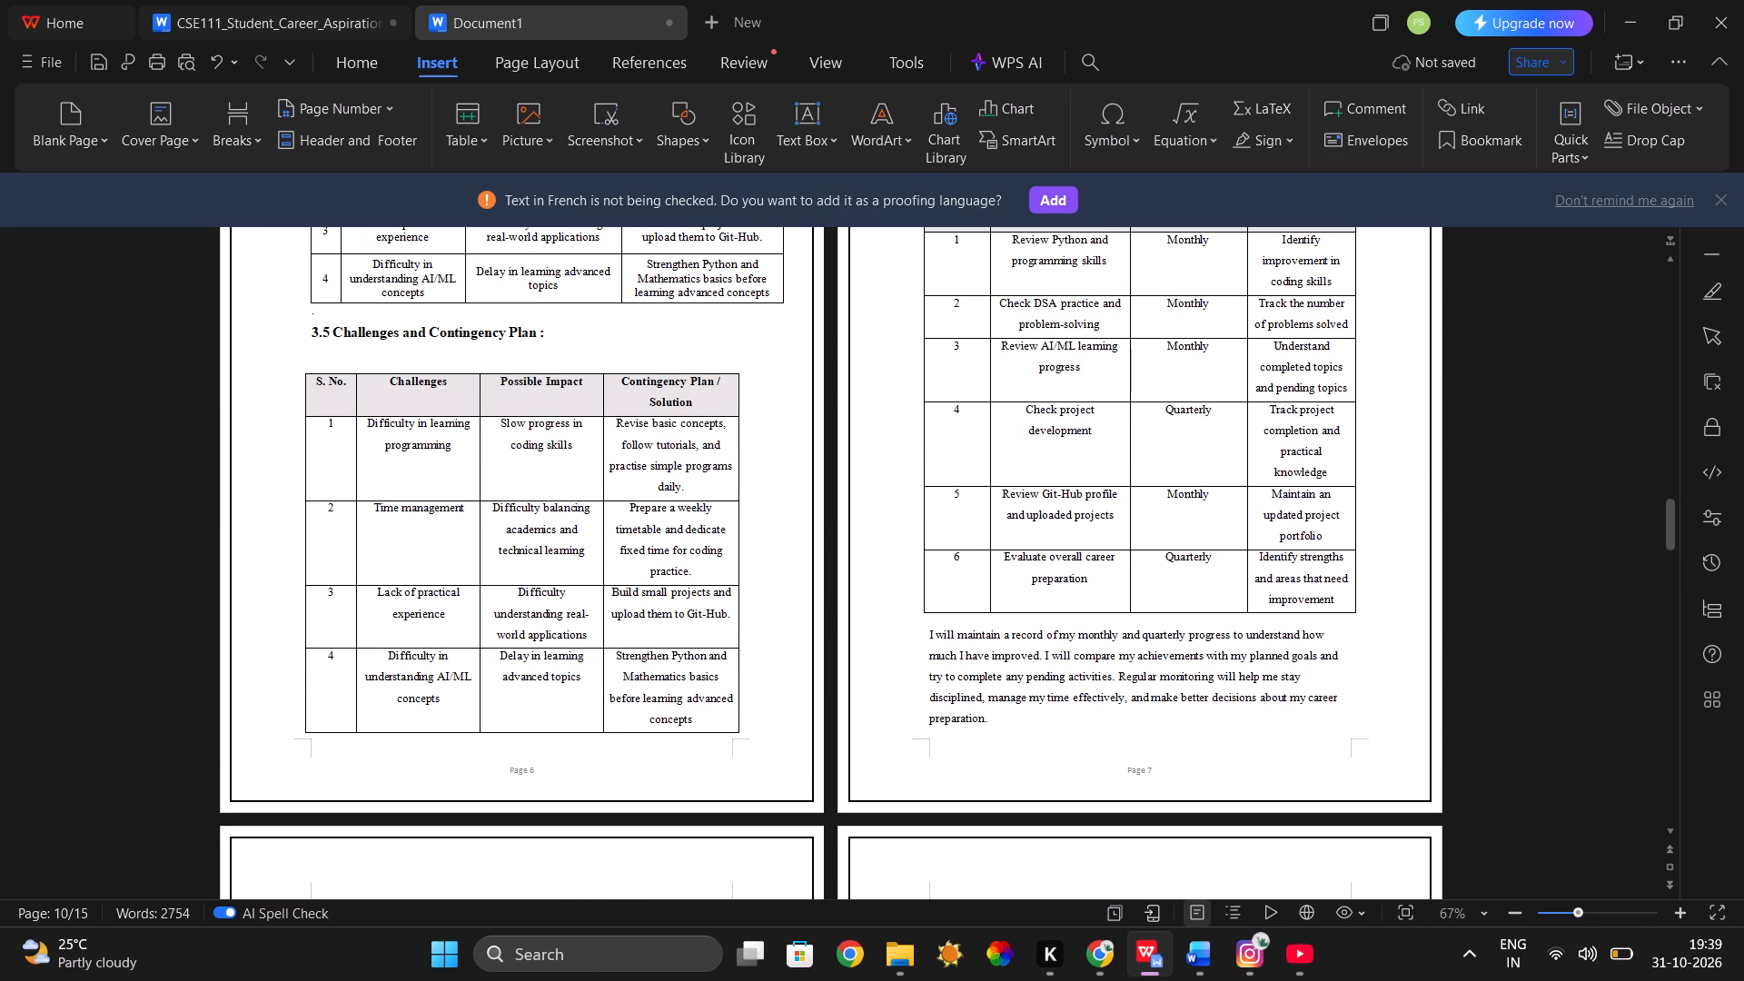
{"action": "scroll", "coordinate": [1016, 387], "scroll_direction": "up", "scroll_amount": 2}
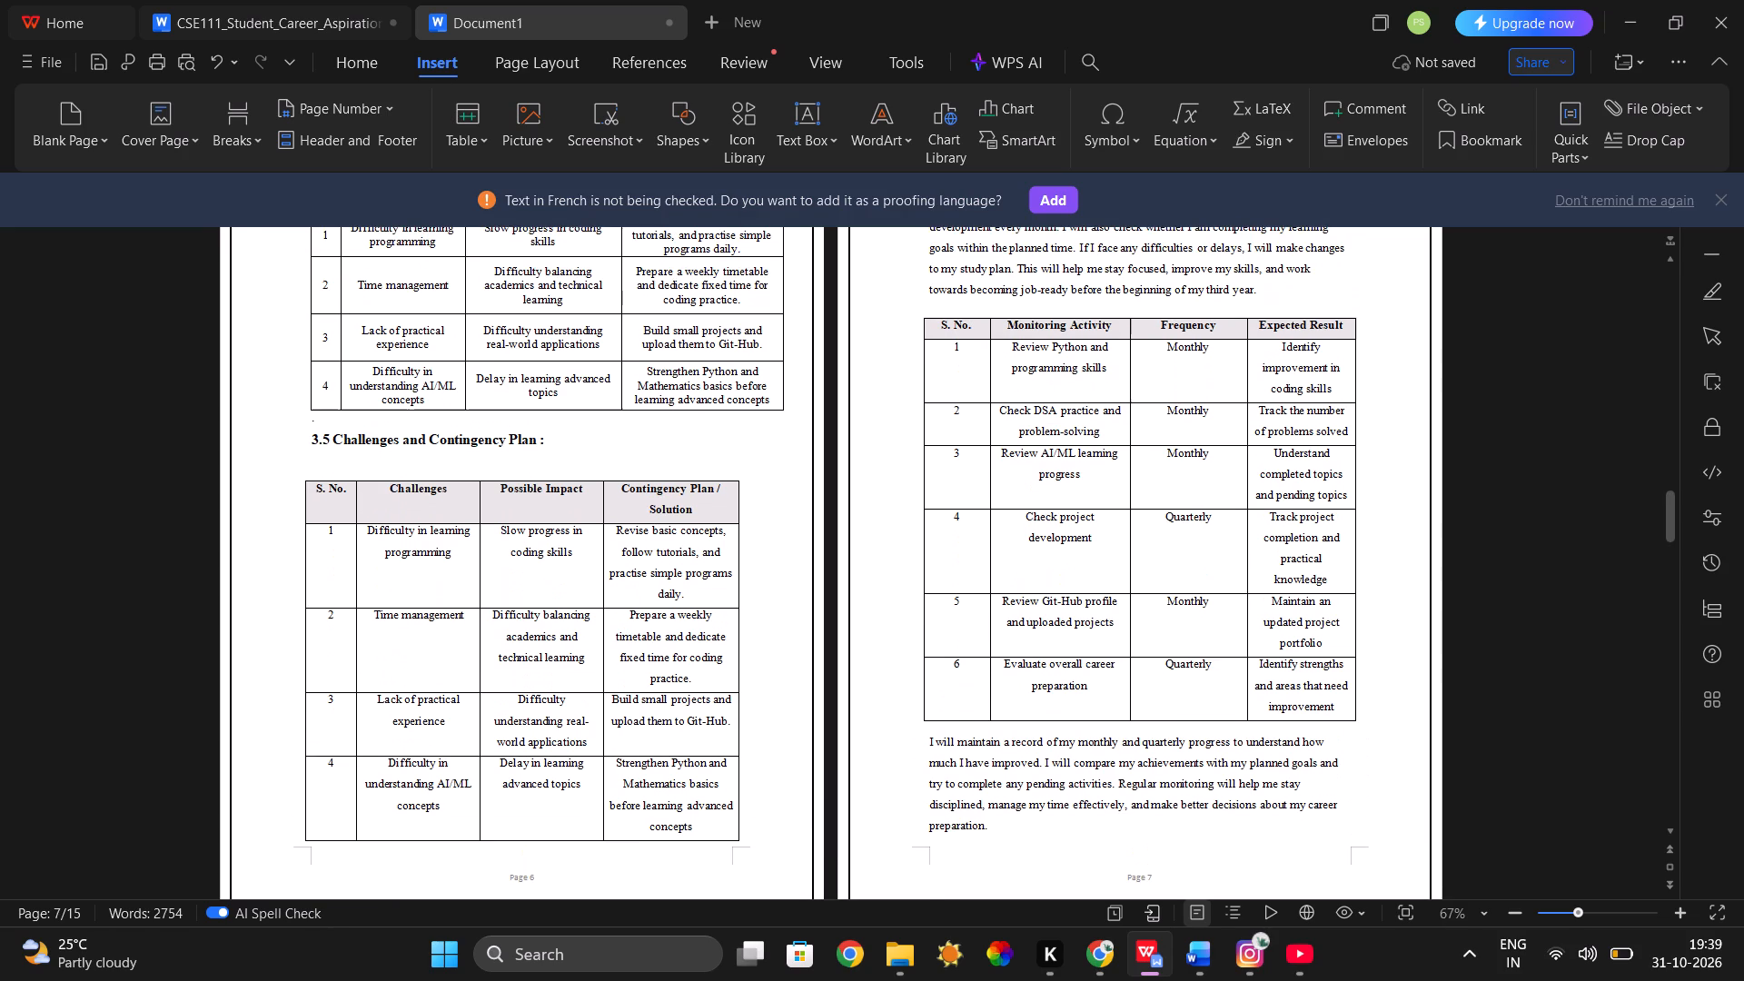
{"action": "scroll", "coordinate": [1016, 387], "scroll_direction": "up", "scroll_amount": 1}
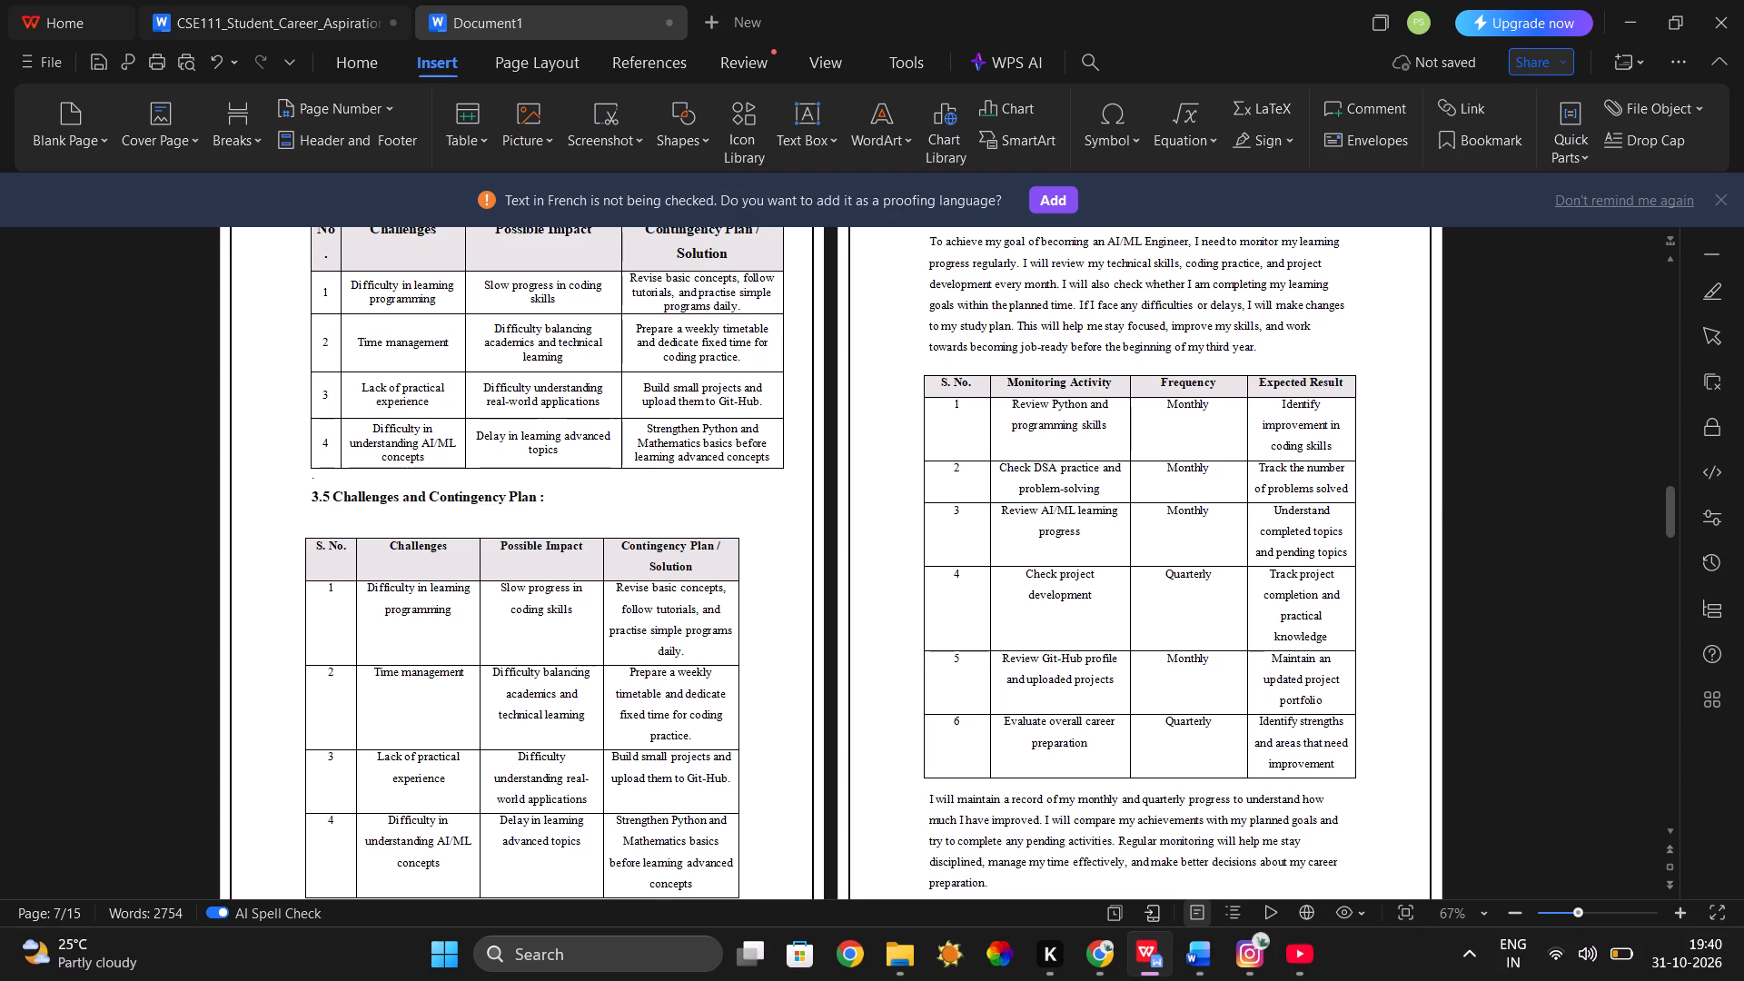
{"action": "scroll", "coordinate": [1016, 387], "scroll_direction": "up", "scroll_amount": 4}
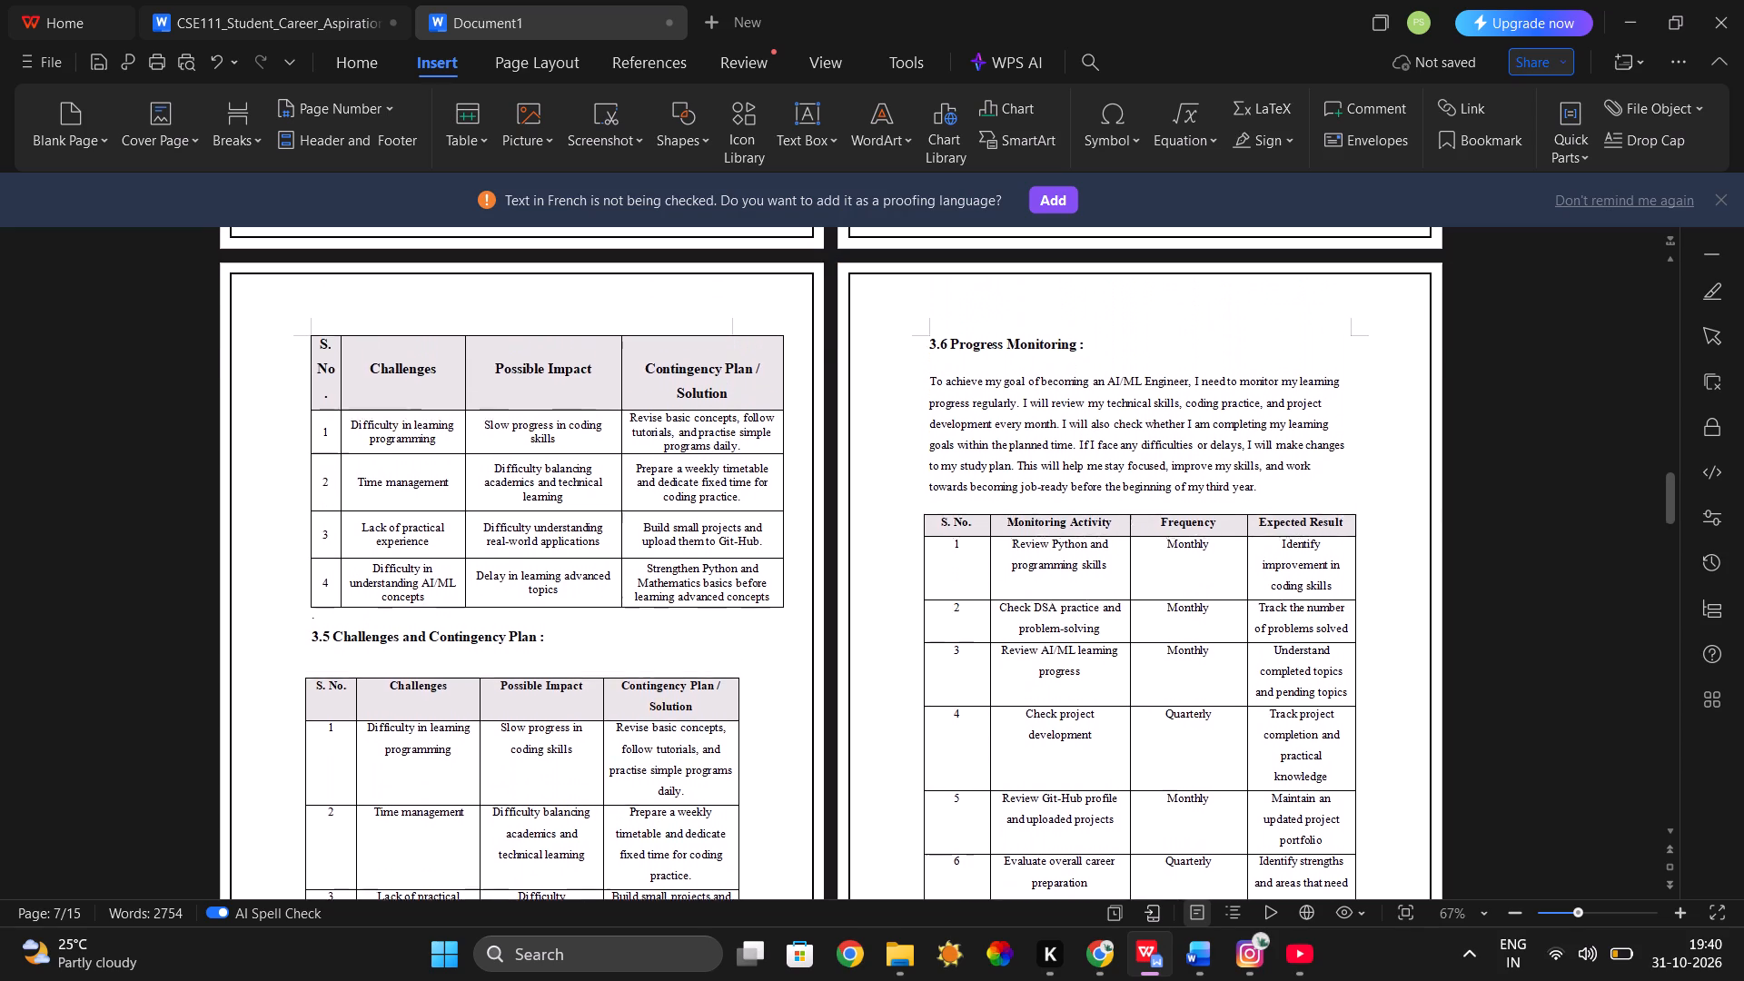
{"action": "scroll", "coordinate": [1016, 387], "scroll_direction": "up", "scroll_amount": 2}
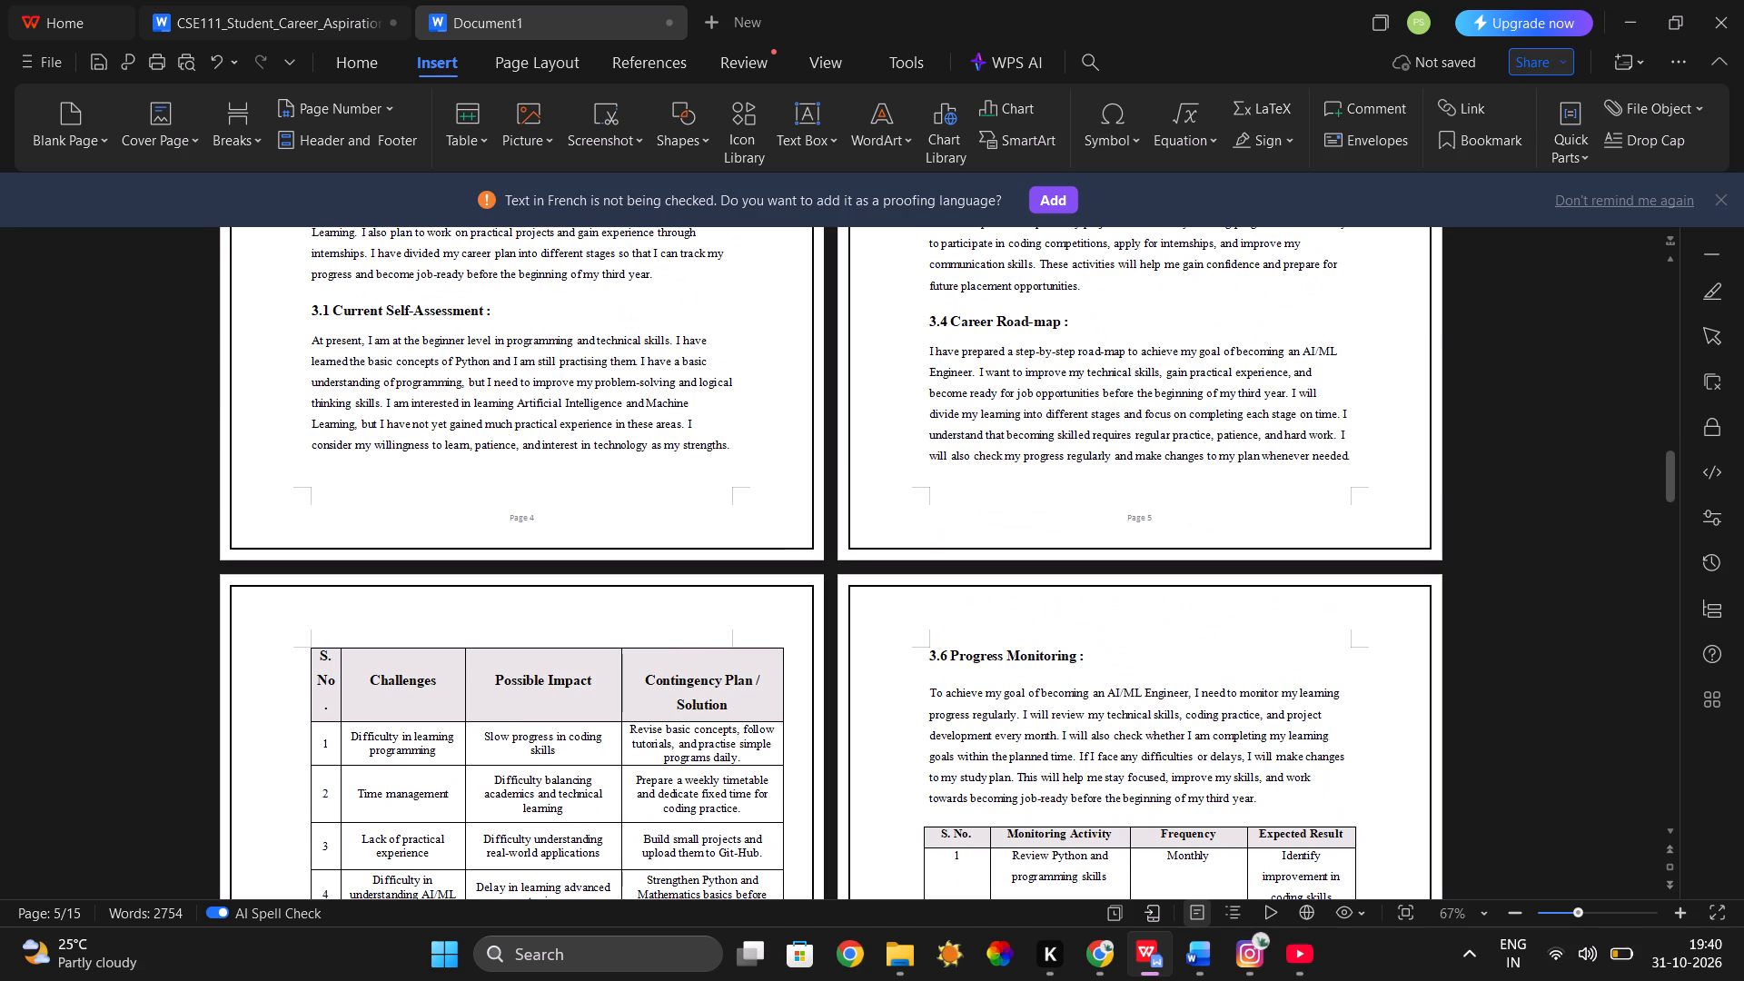
{"action": "scroll", "coordinate": [1016, 387], "scroll_direction": "up", "scroll_amount": 1}
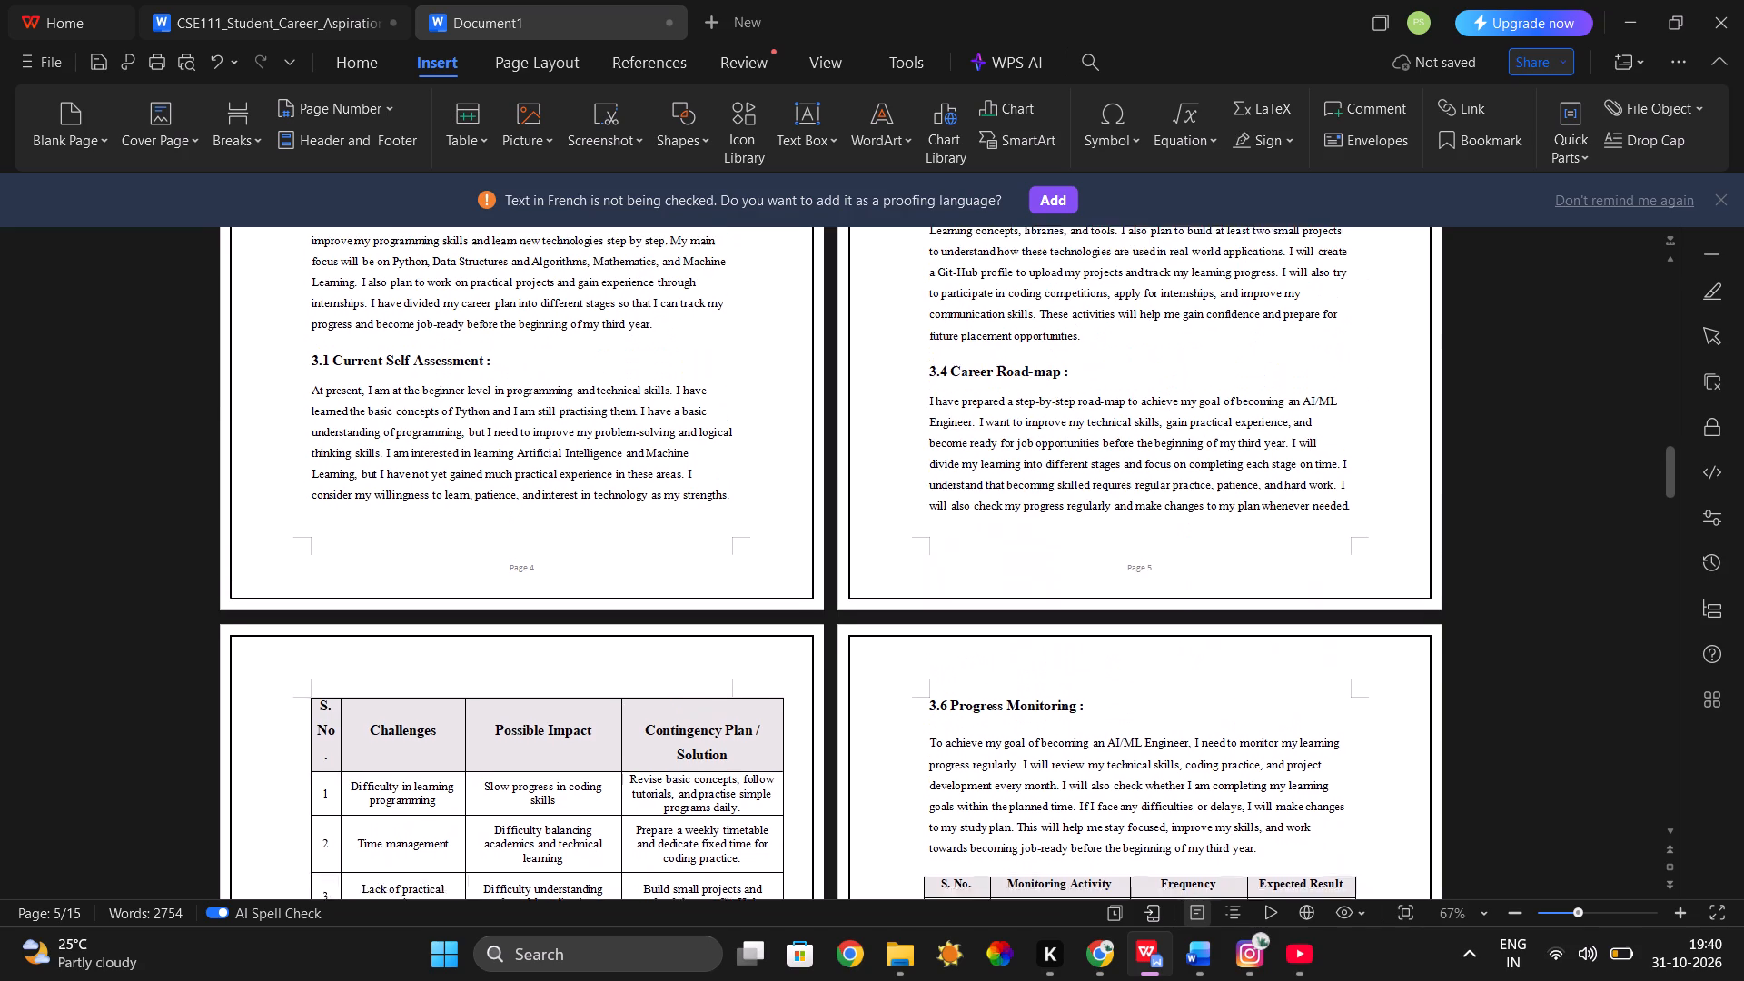
Examine the pages from Career Road-map back to the end of the Executive Summary for flagged words and layout problems.
{"action": "scroll", "coordinate": [1016, 387], "scroll_direction": "up", "scroll_amount": 3}
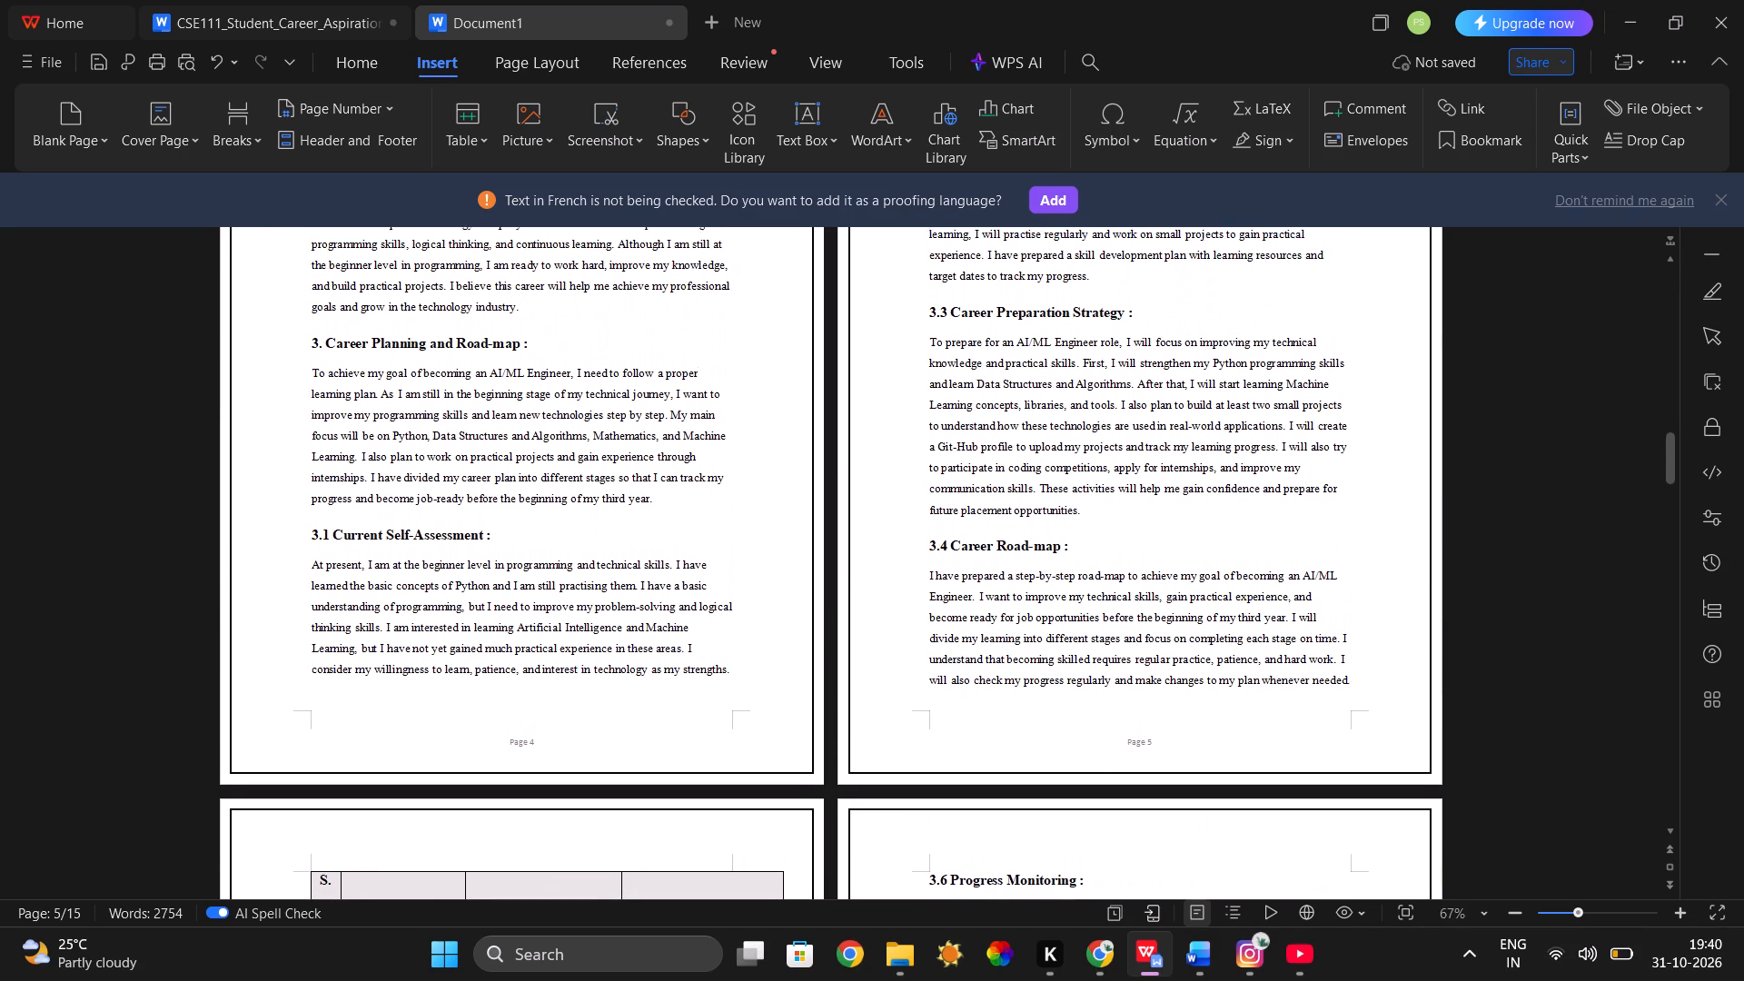
{"action": "scroll", "coordinate": [1016, 387], "scroll_direction": "up", "scroll_amount": 2}
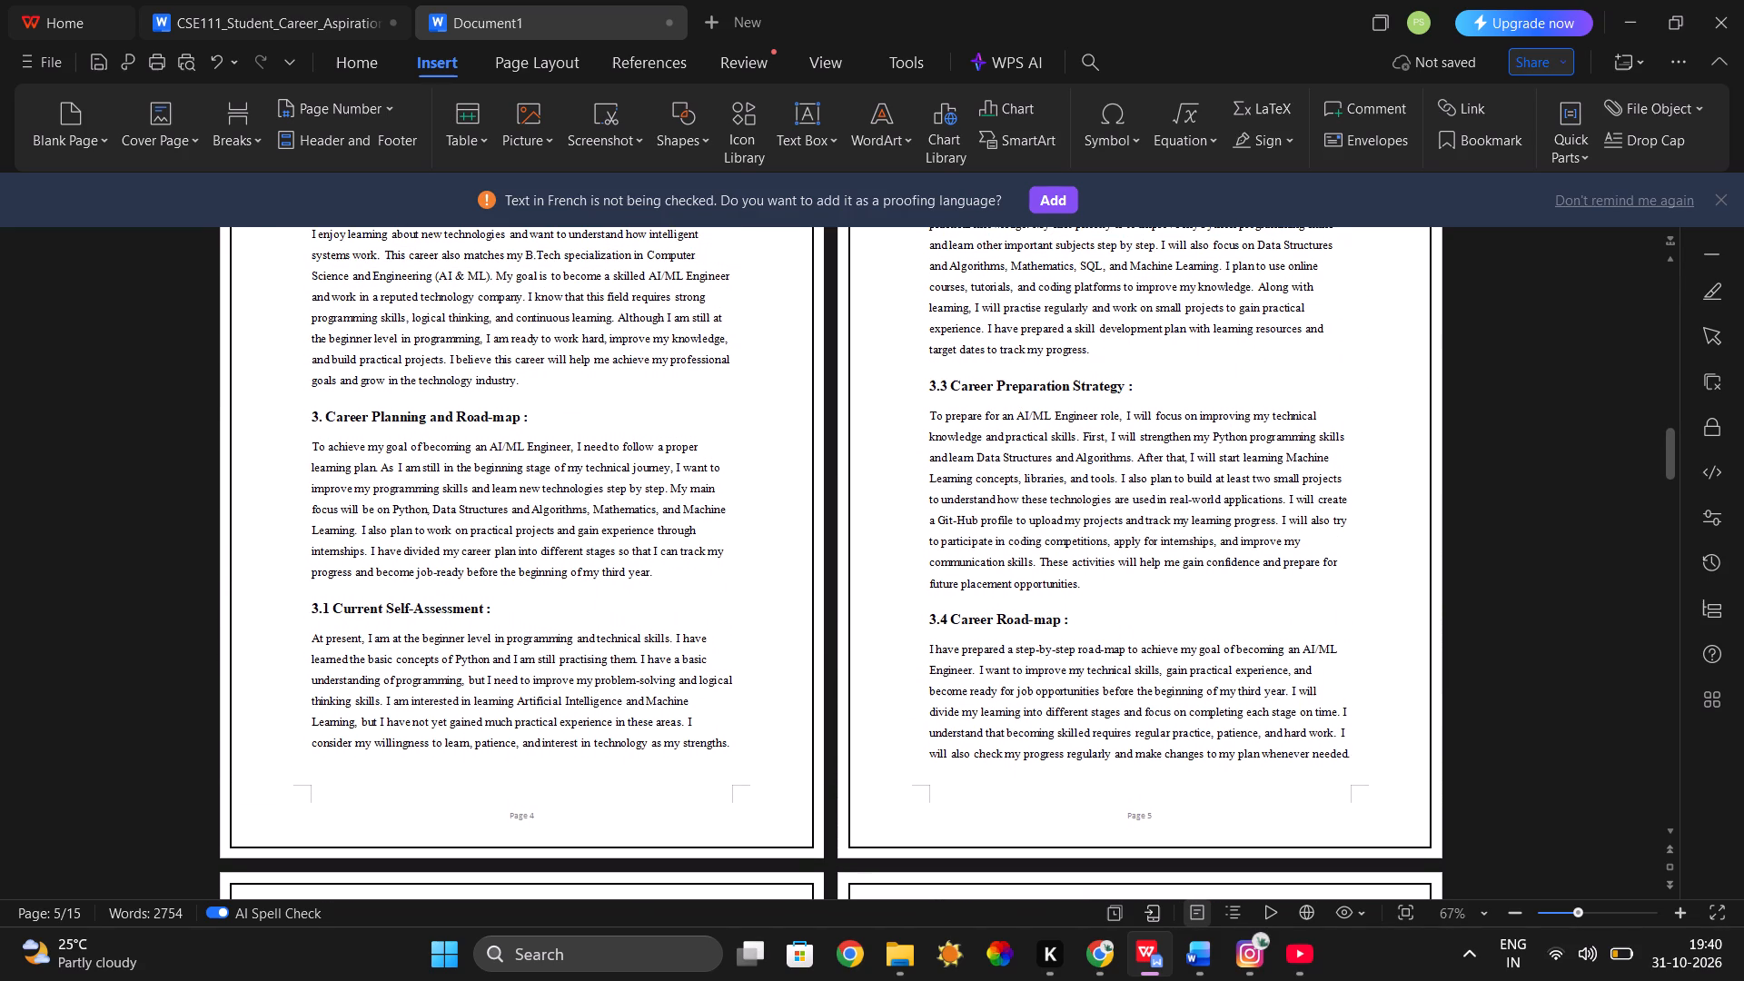
{"action": "scroll", "coordinate": [1016, 387], "scroll_direction": "up", "scroll_amount": 1}
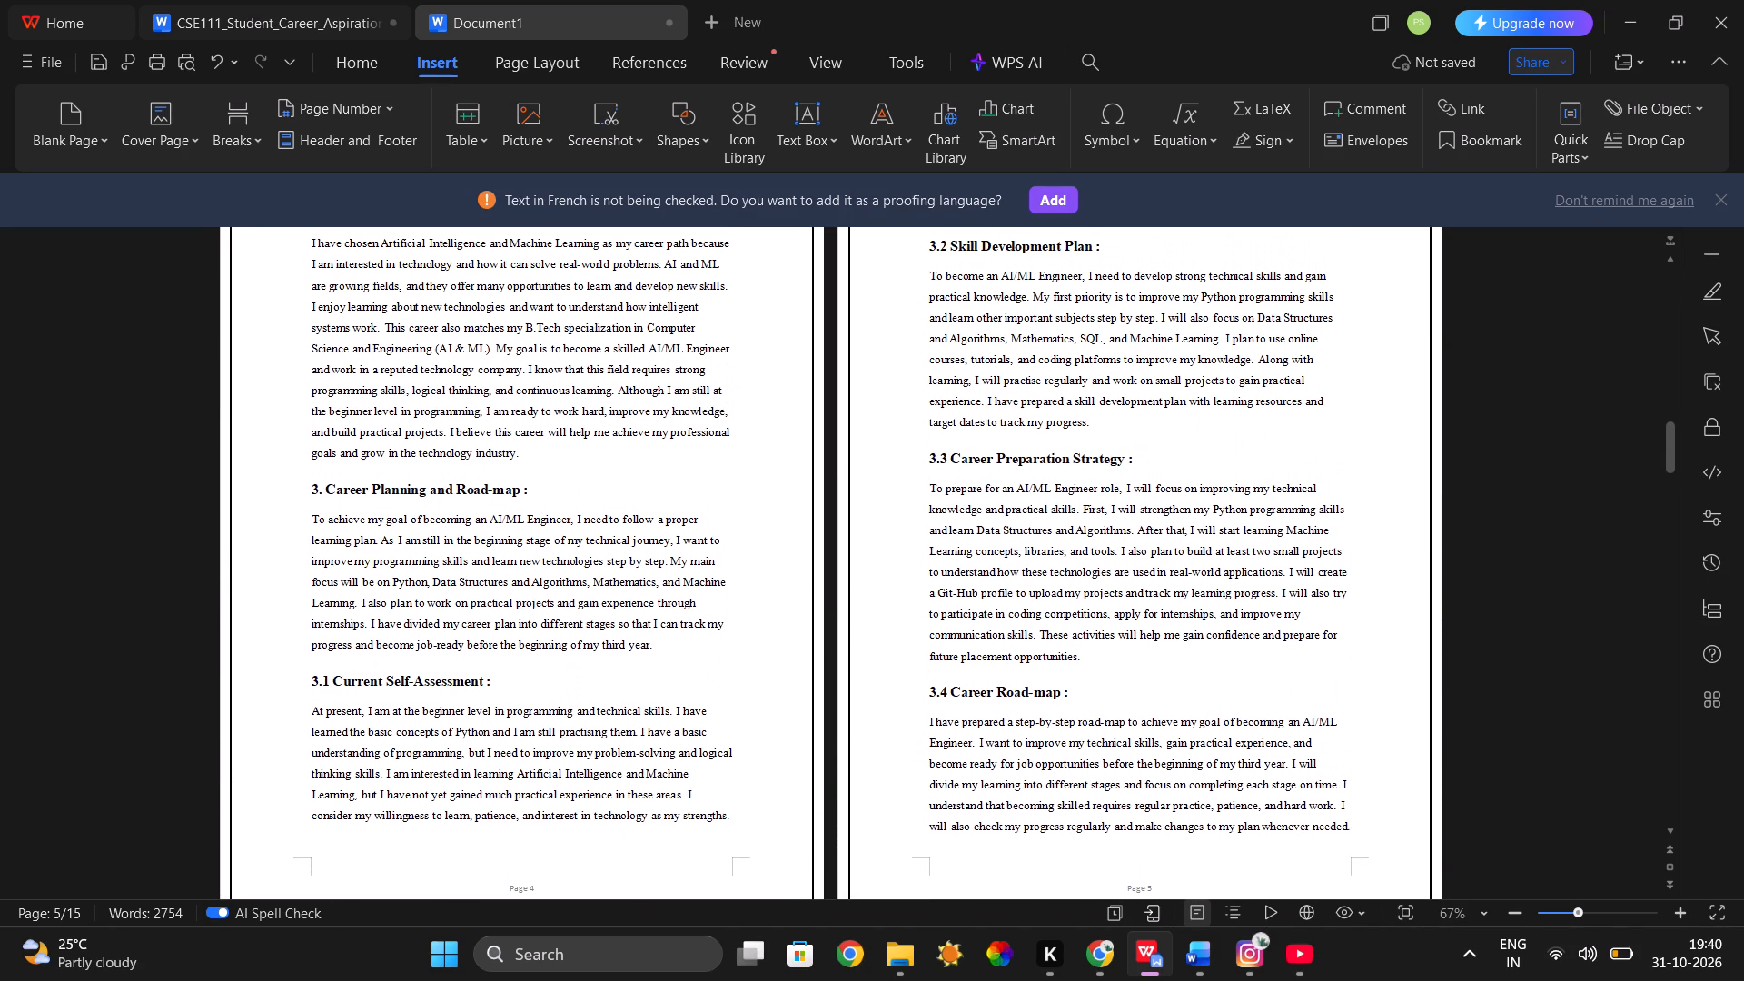
{"action": "scroll", "coordinate": [1016, 387], "scroll_direction": "up", "scroll_amount": 1}
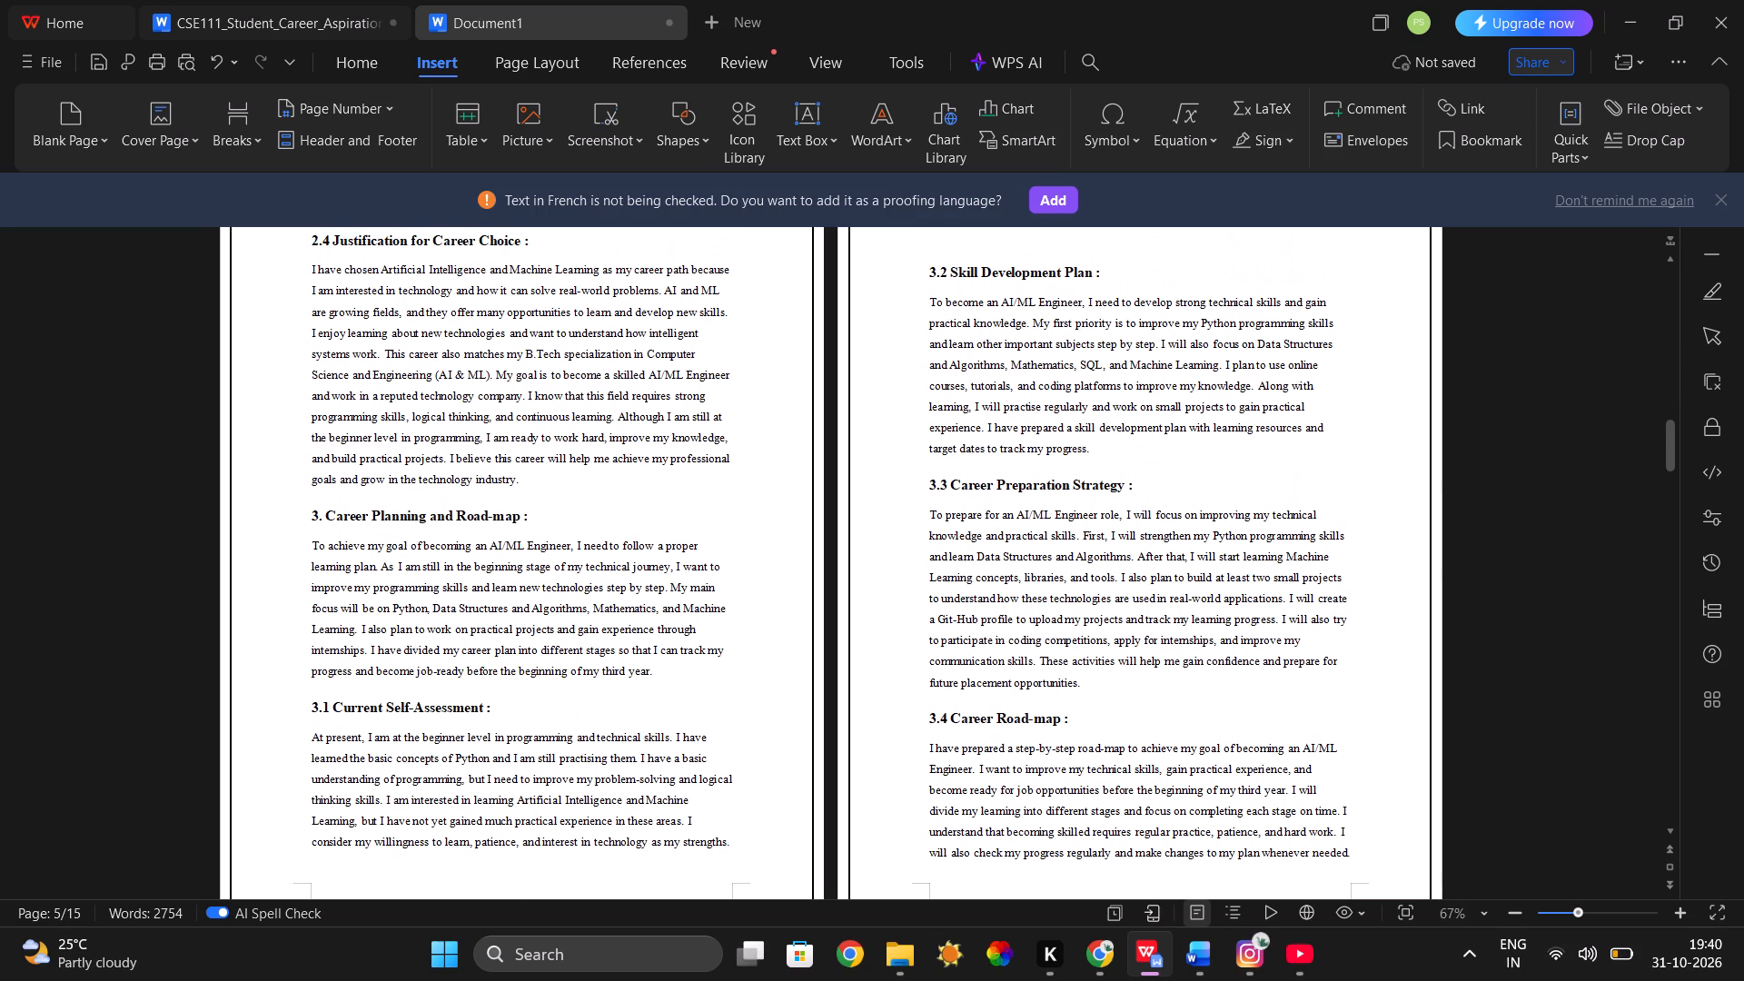
{"action": "scroll", "coordinate": [1016, 387], "scroll_direction": "up", "scroll_amount": 4}
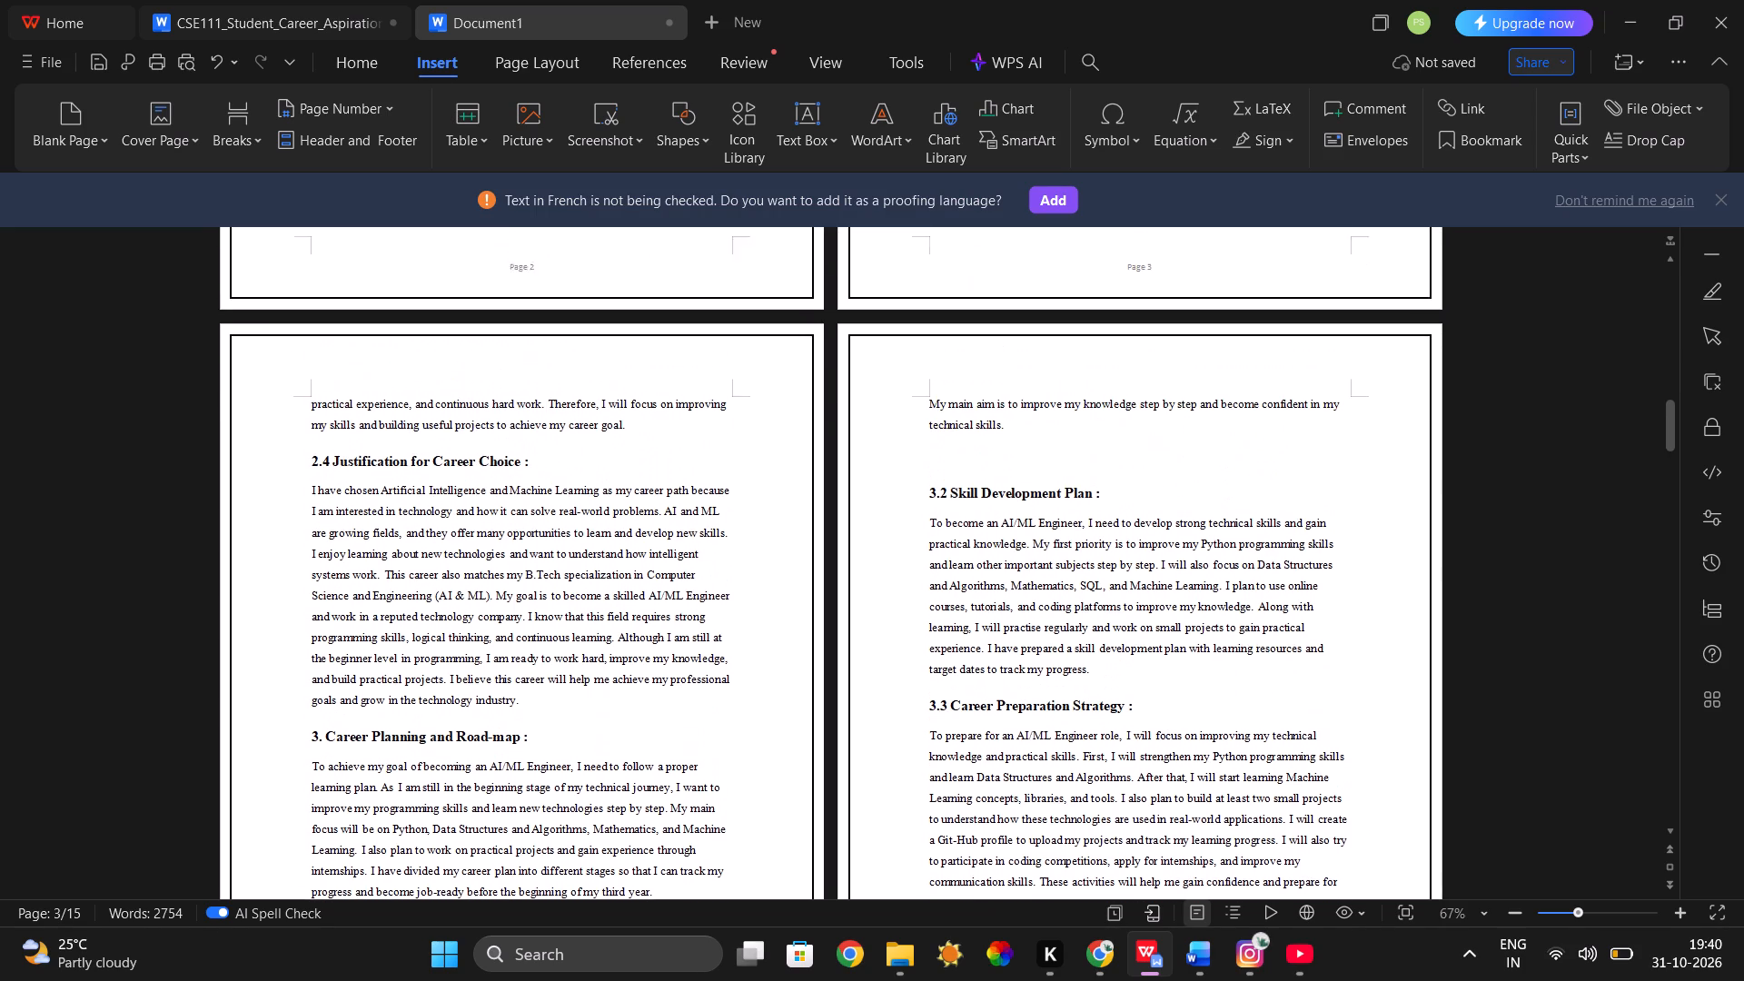
{"action": "scroll", "coordinate": [1016, 387], "scroll_direction": "up", "scroll_amount": 3}
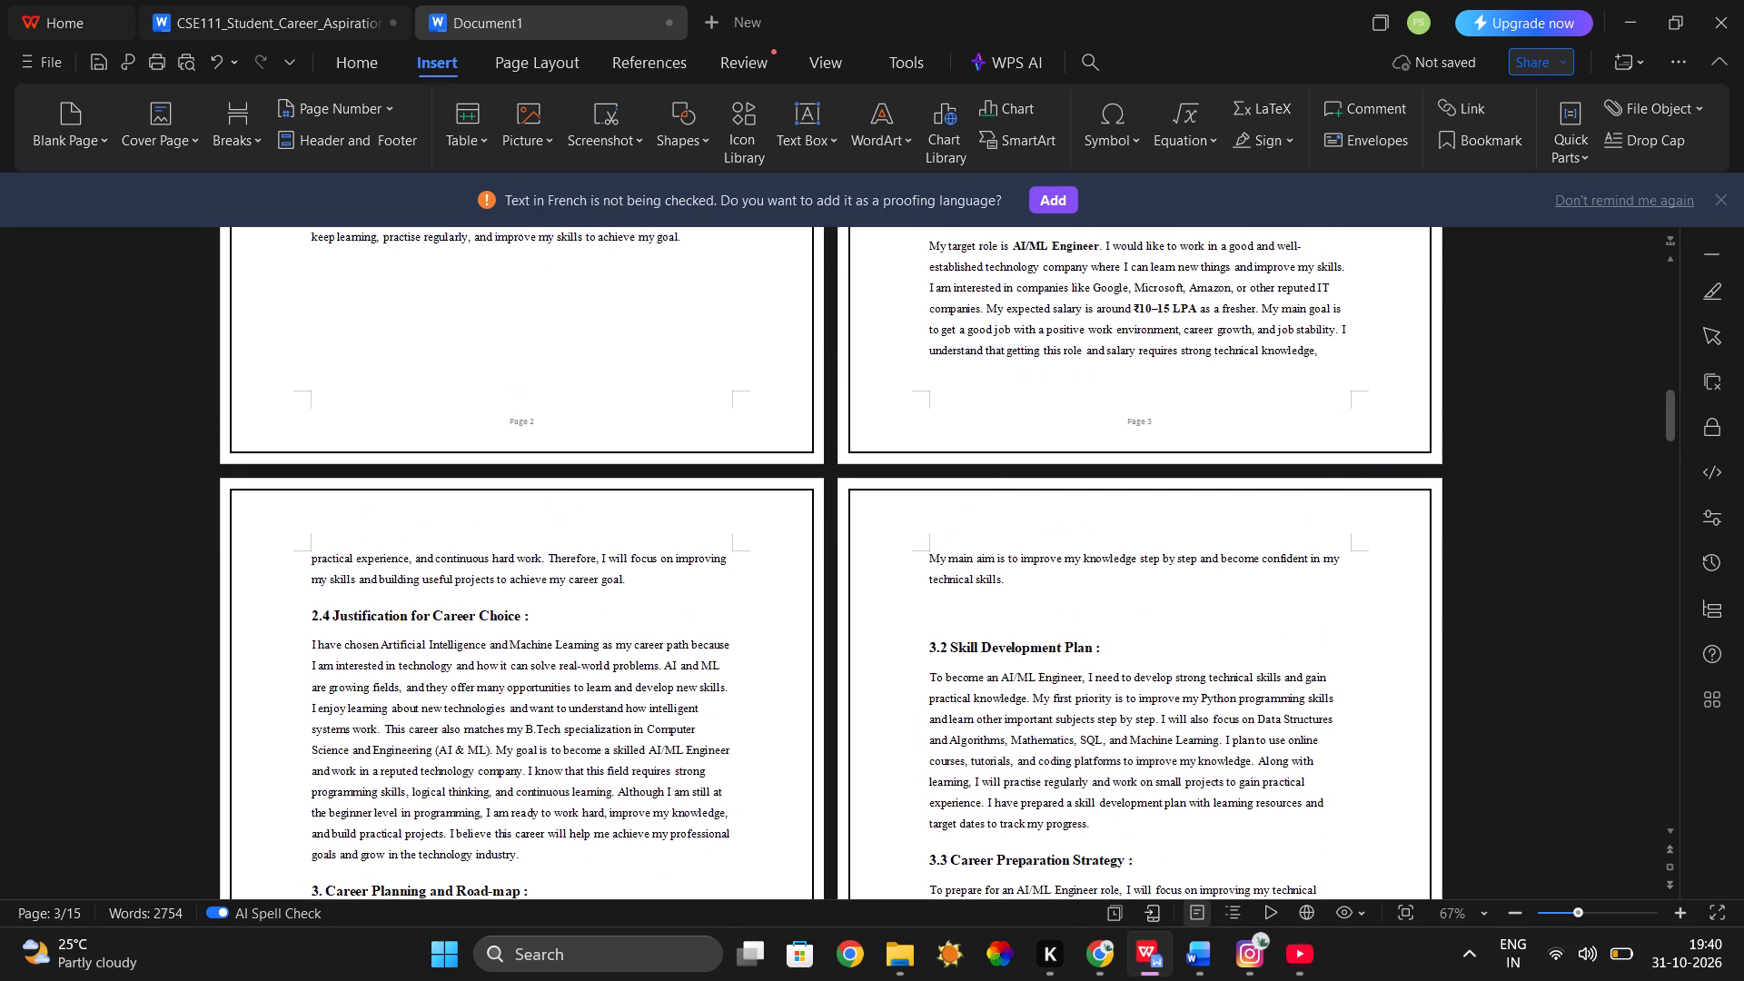
{"action": "scroll", "coordinate": [1016, 387], "scroll_direction": "up", "scroll_amount": 2}
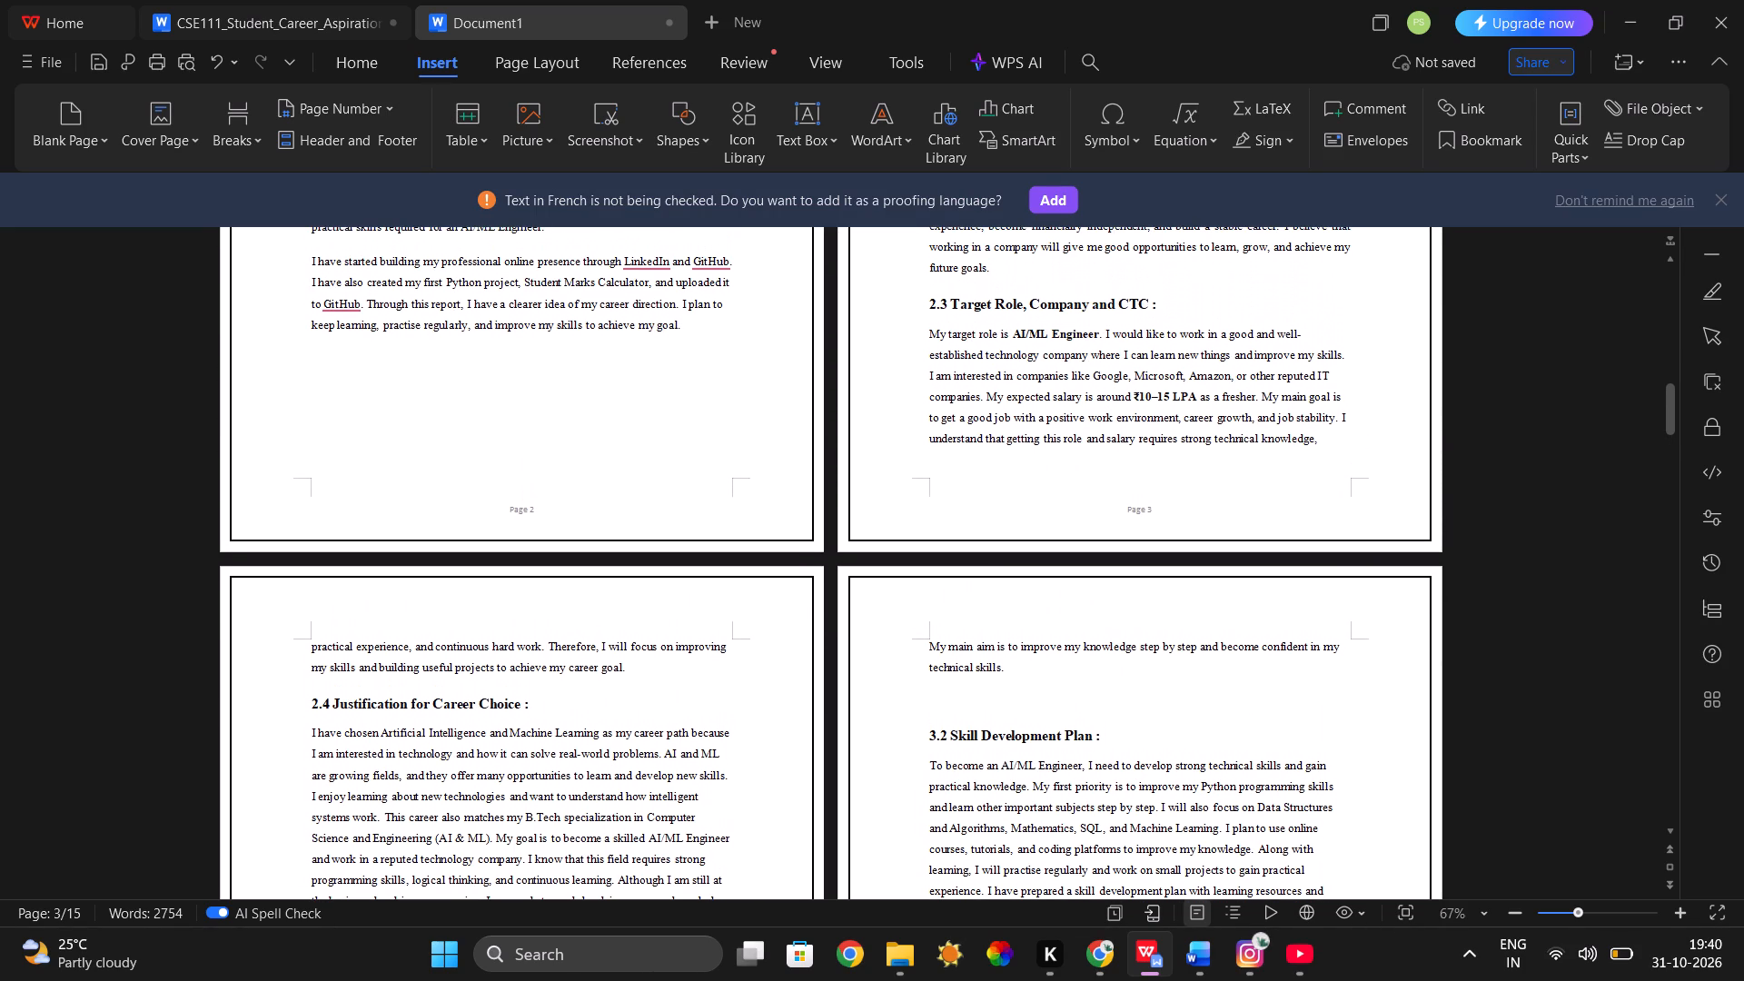
In the last Executive Summary paragraph, replace both flagged "GitHub" words with "Git Hub" and "LinkedIn" with "Linked In".
{"action": "left_click", "coordinate": [688, 332]}
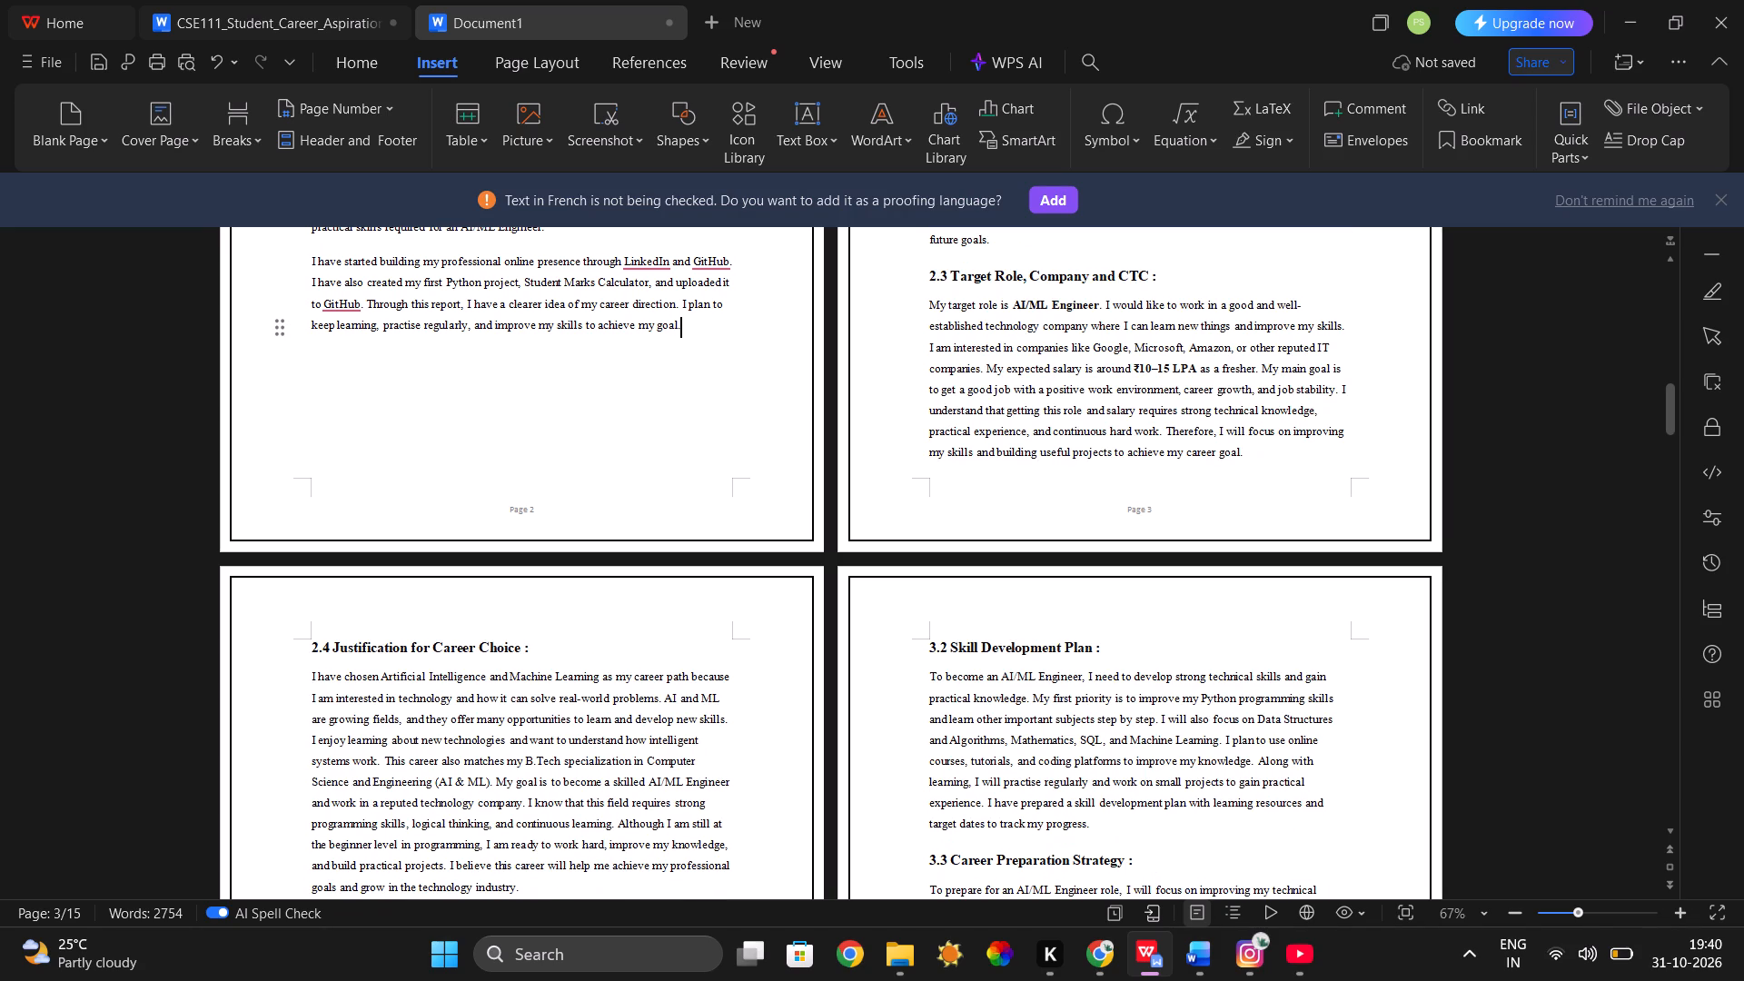
{"action": "scroll", "coordinate": [1024, 526], "scroll_direction": "up", "scroll_amount": 1}
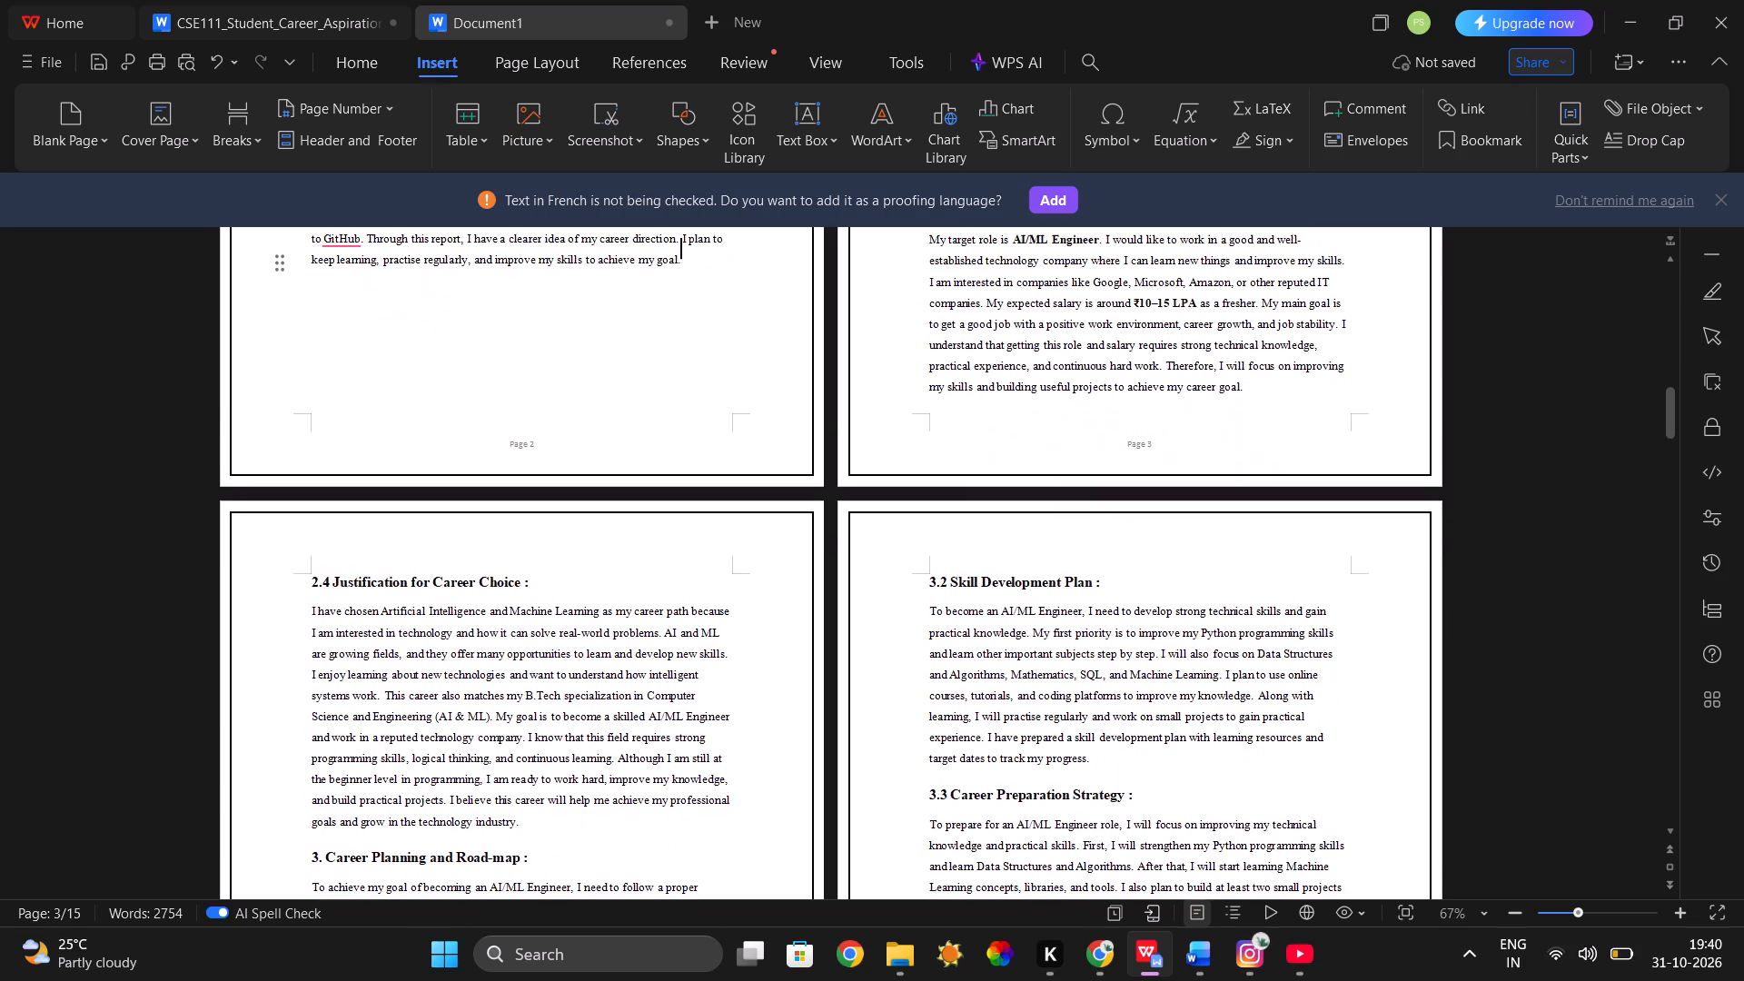
{"action": "scroll", "coordinate": [1024, 526], "scroll_direction": "up", "scroll_amount": 2}
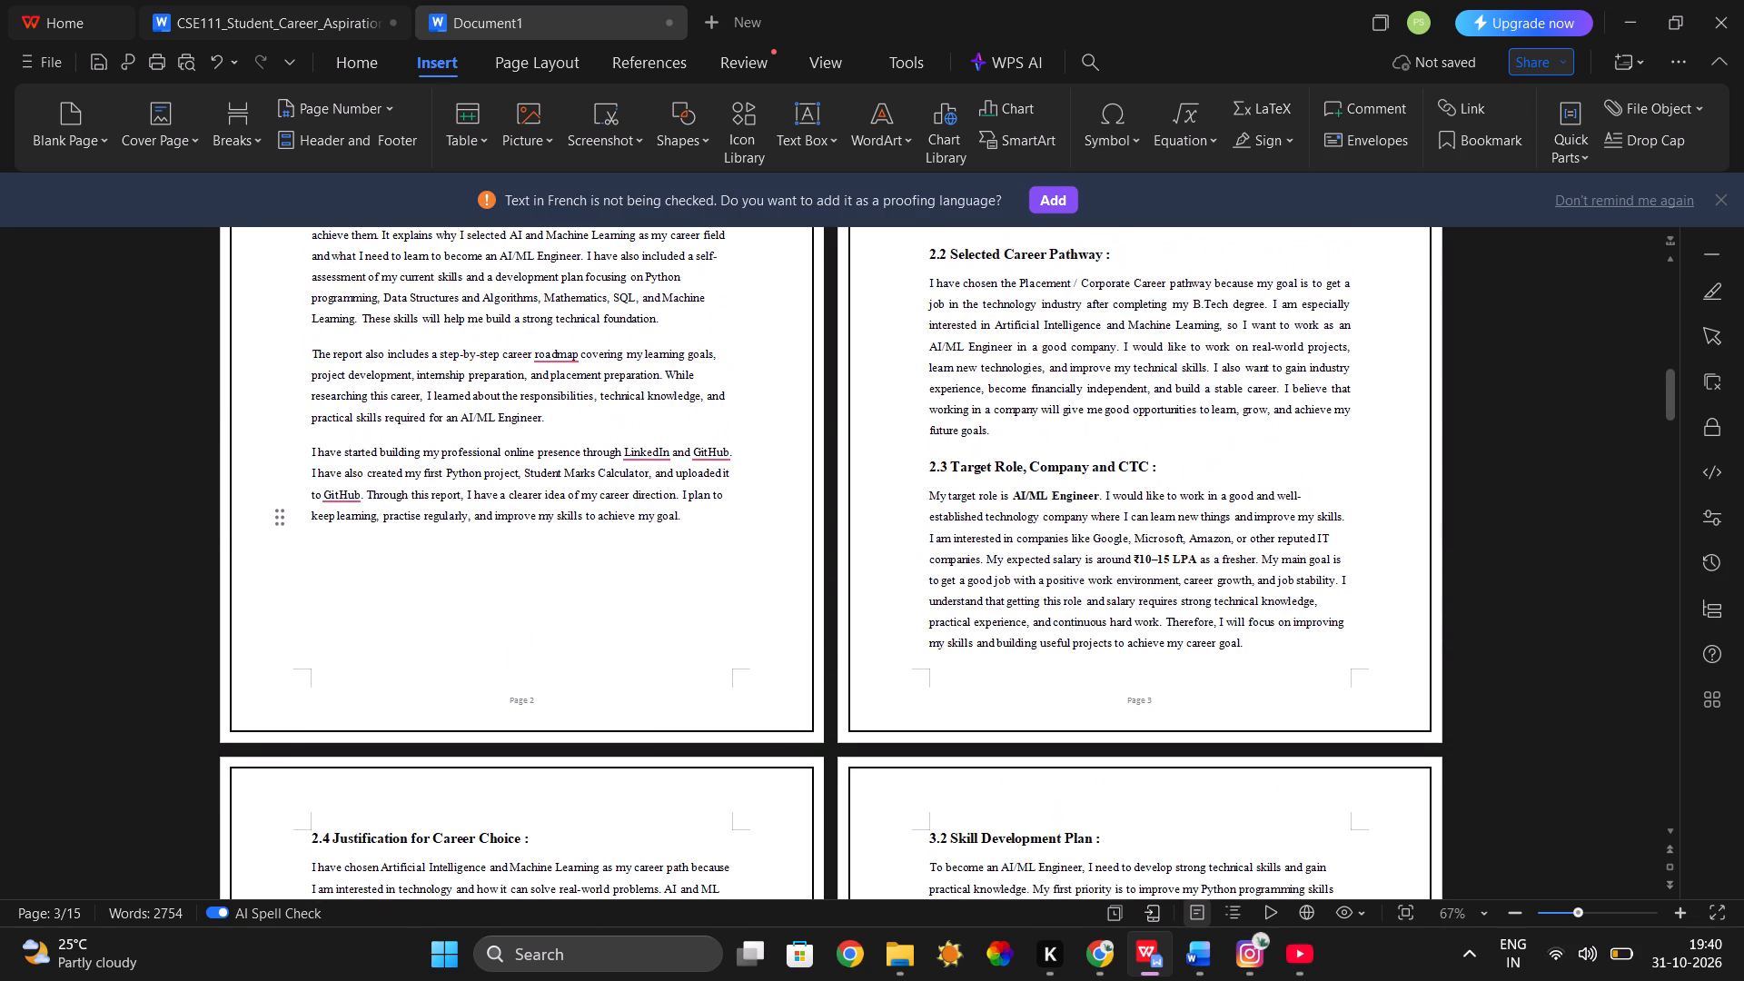
{"action": "left_click", "coordinate": [708, 448]}
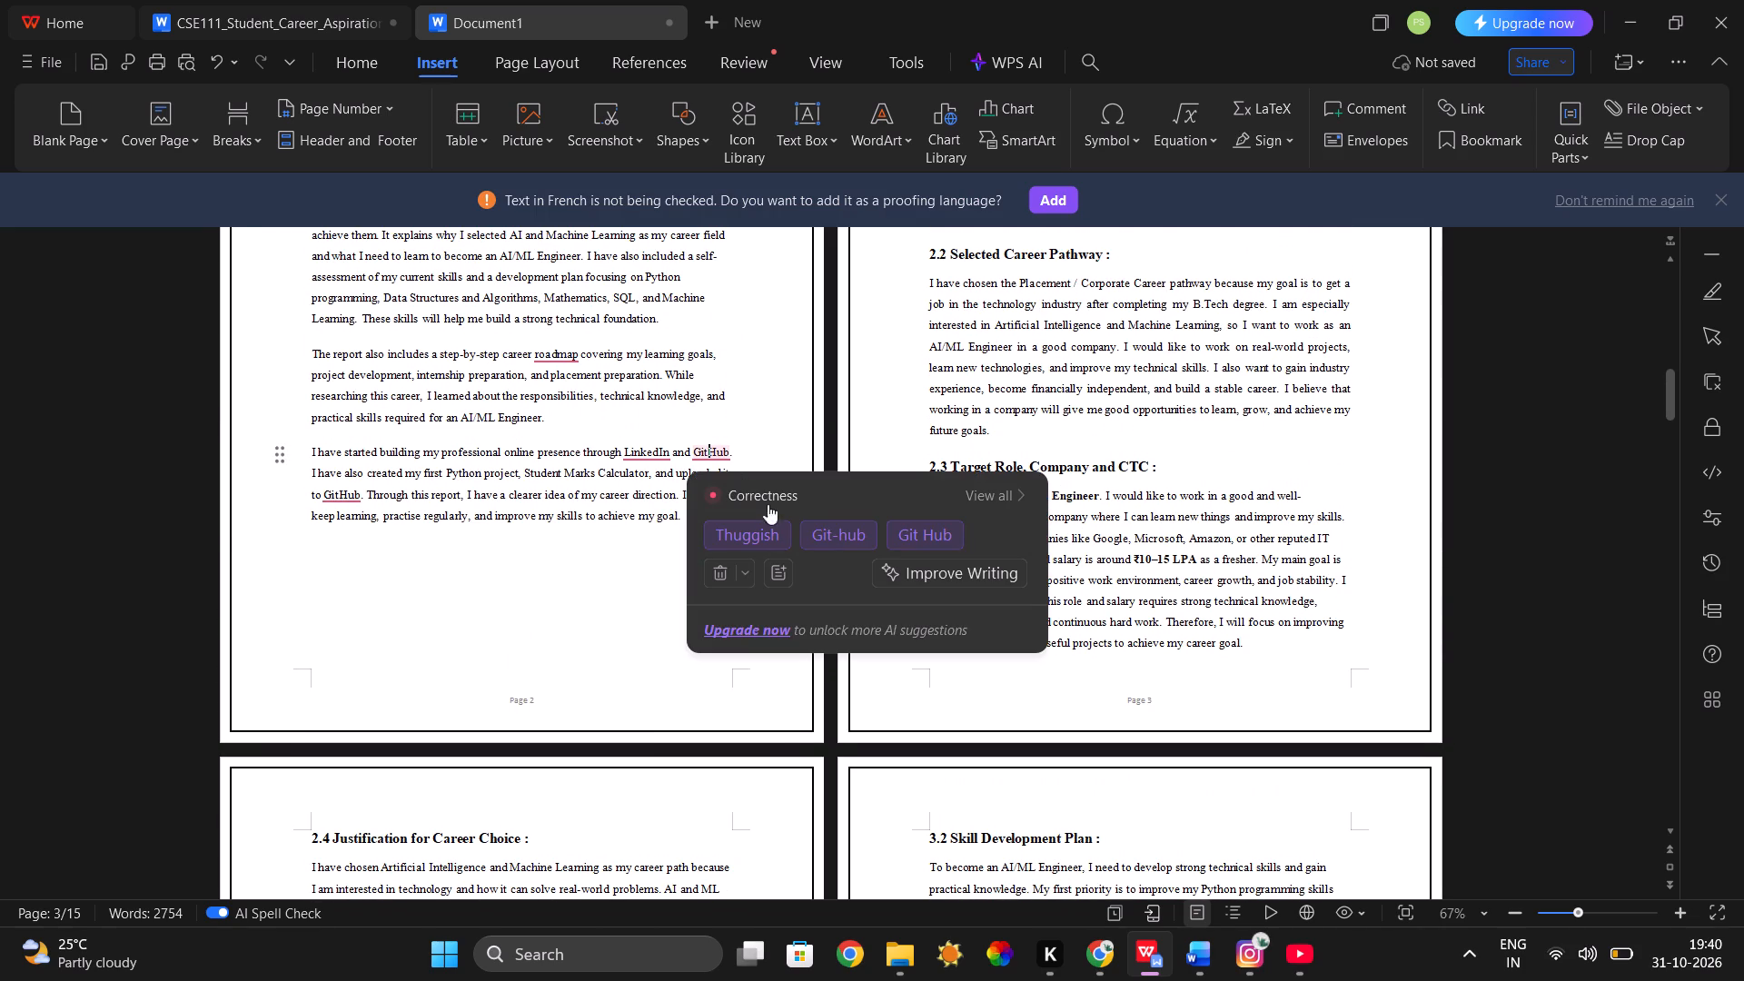
{"action": "left_click", "coordinate": [918, 525]}
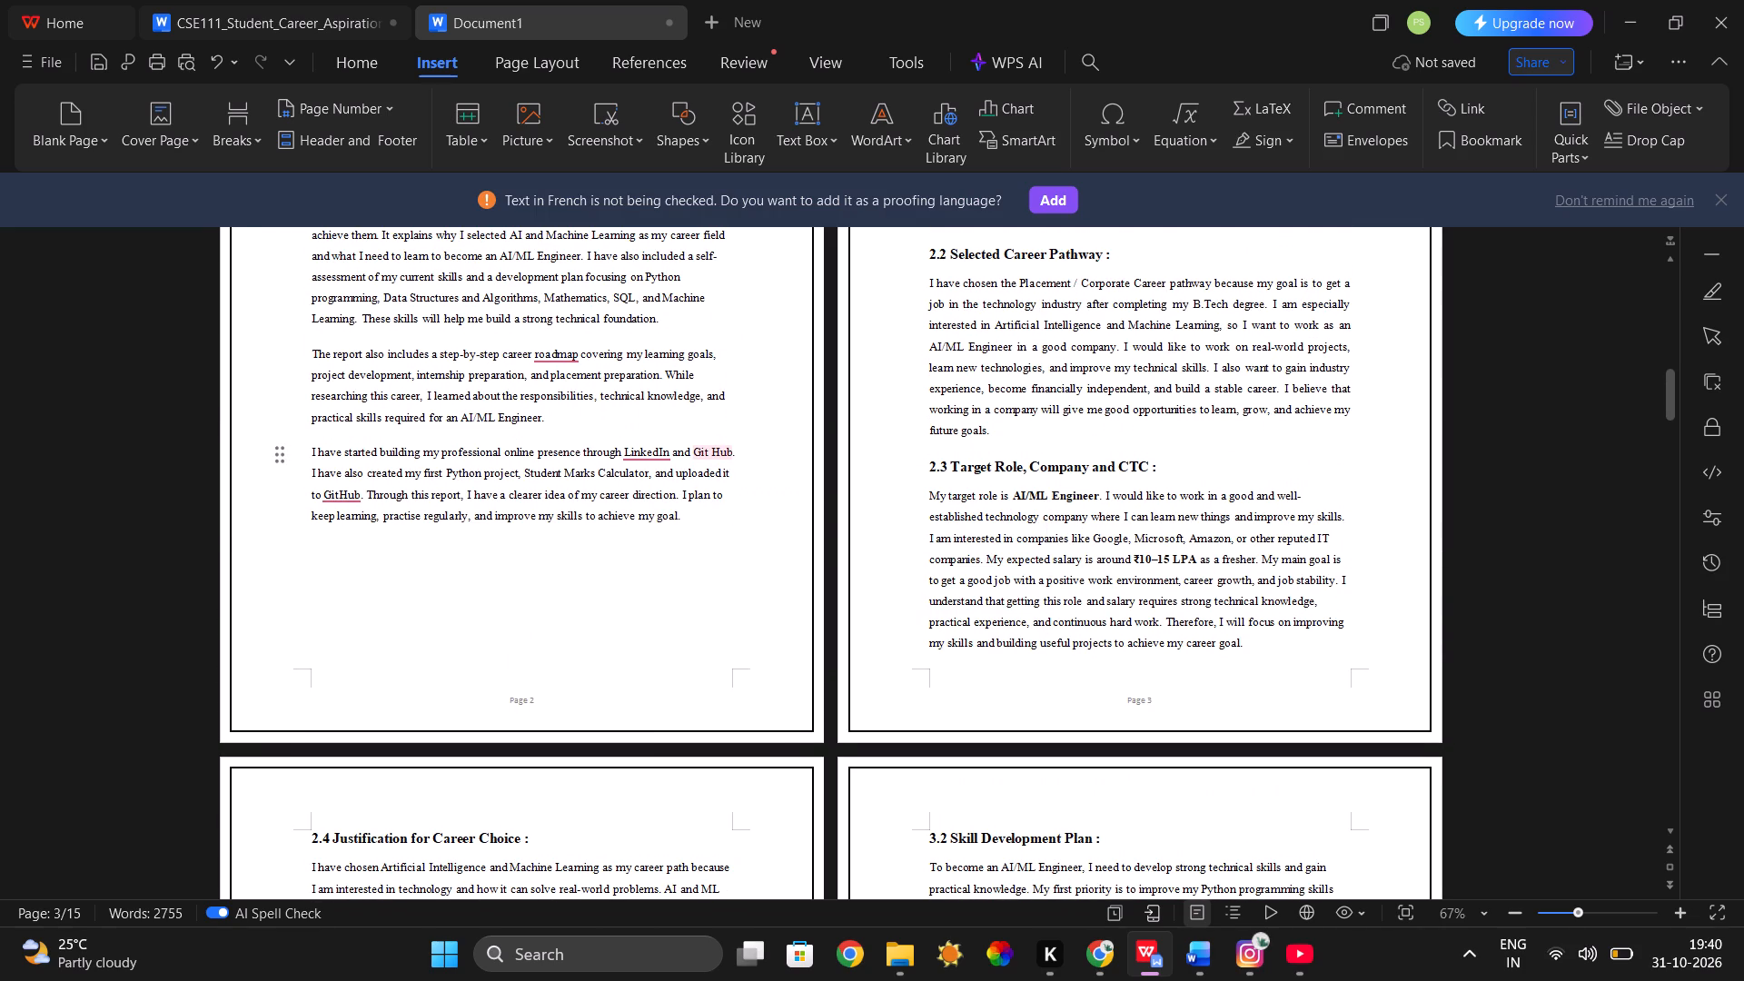
{"action": "left_click", "coordinate": [645, 451]}
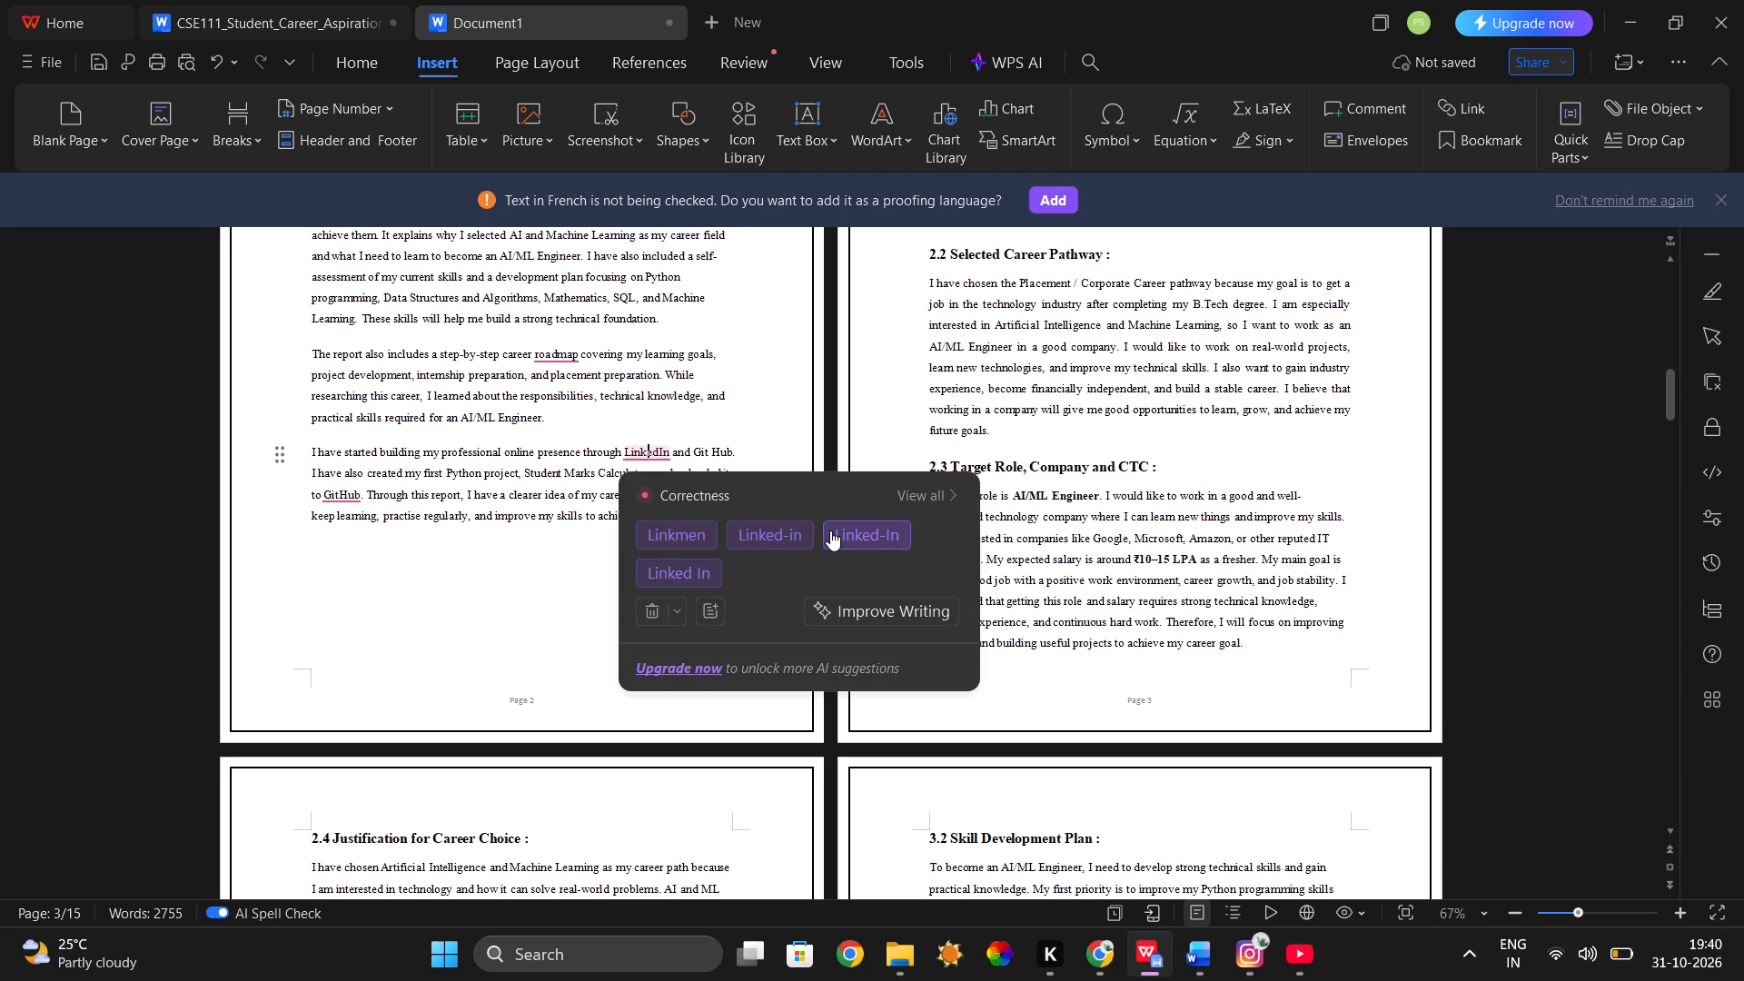
{"action": "left_click", "coordinate": [692, 562]}
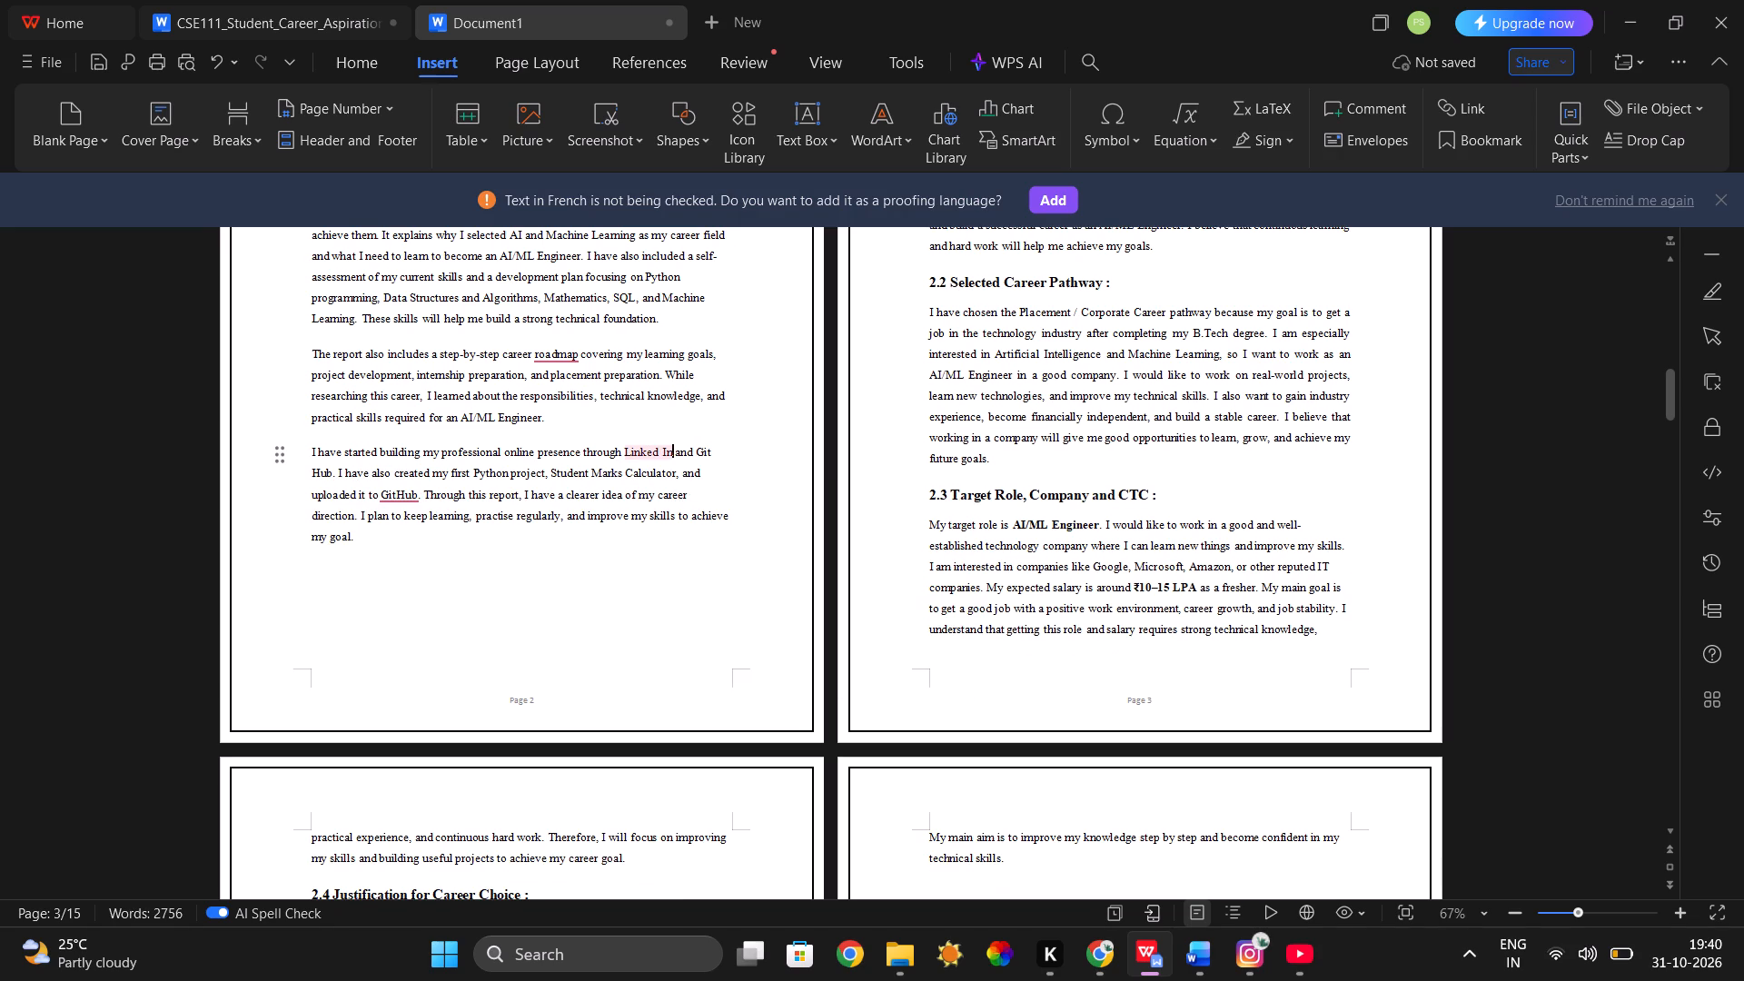
{"action": "left_click", "coordinate": [401, 498]}
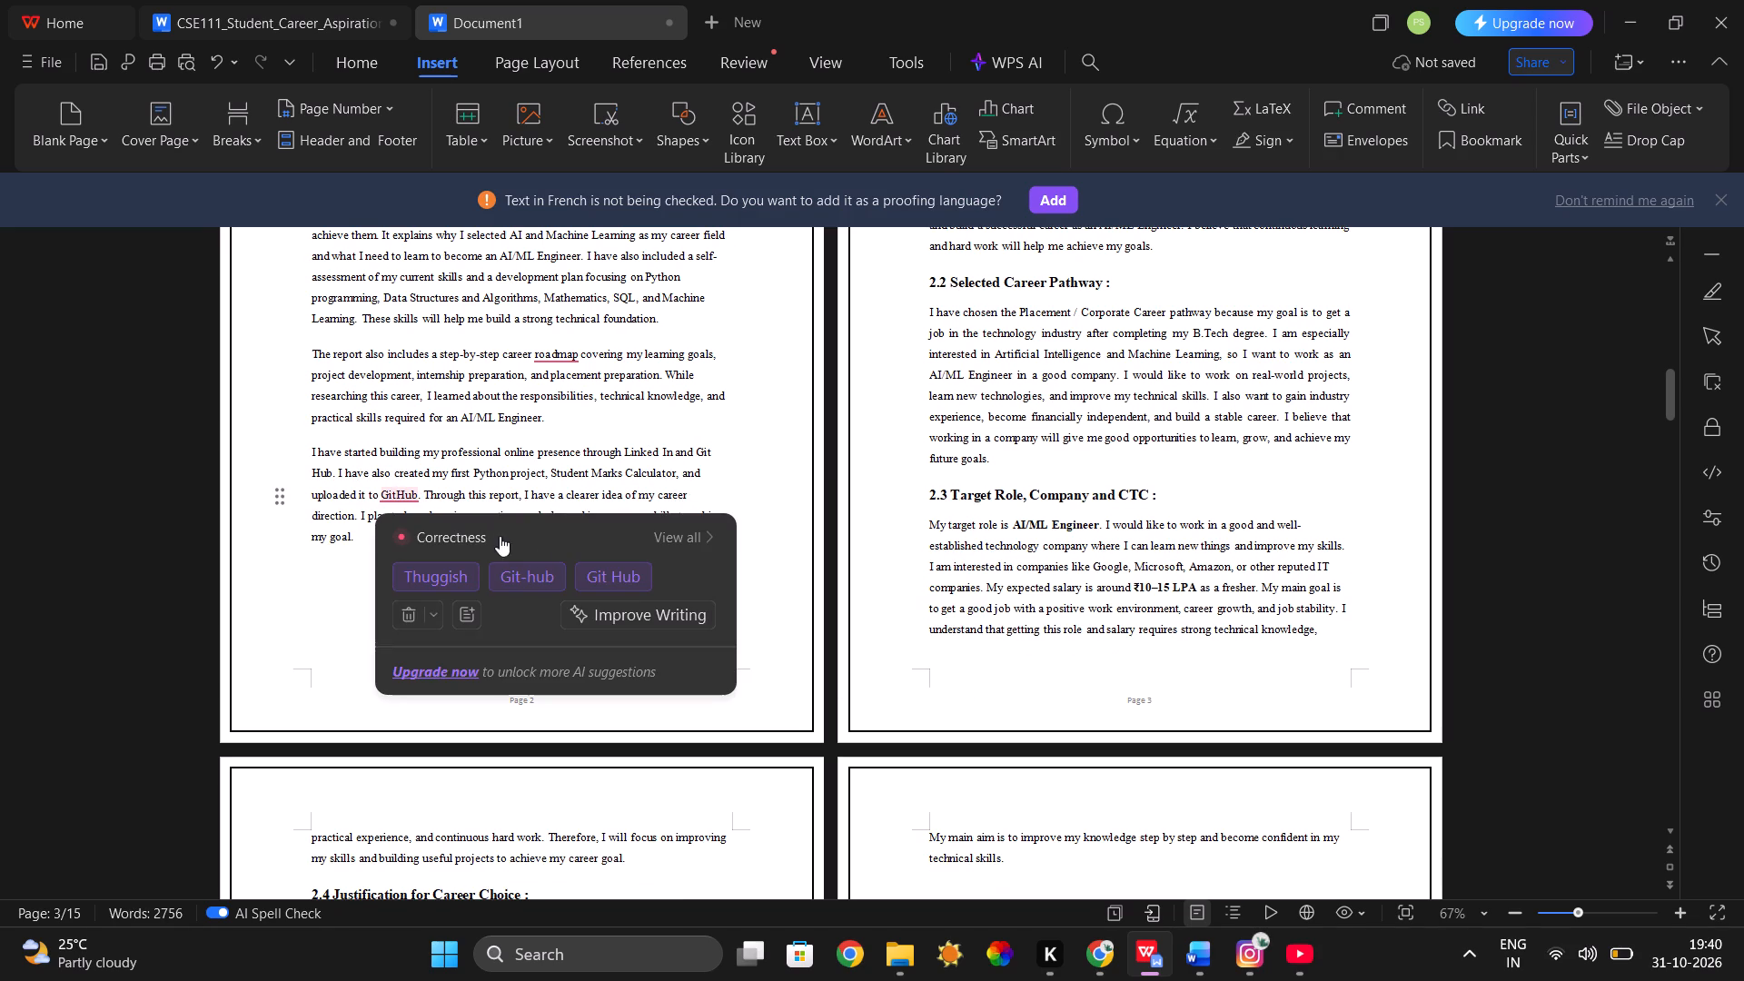
{"action": "left_click", "coordinate": [613, 572]}
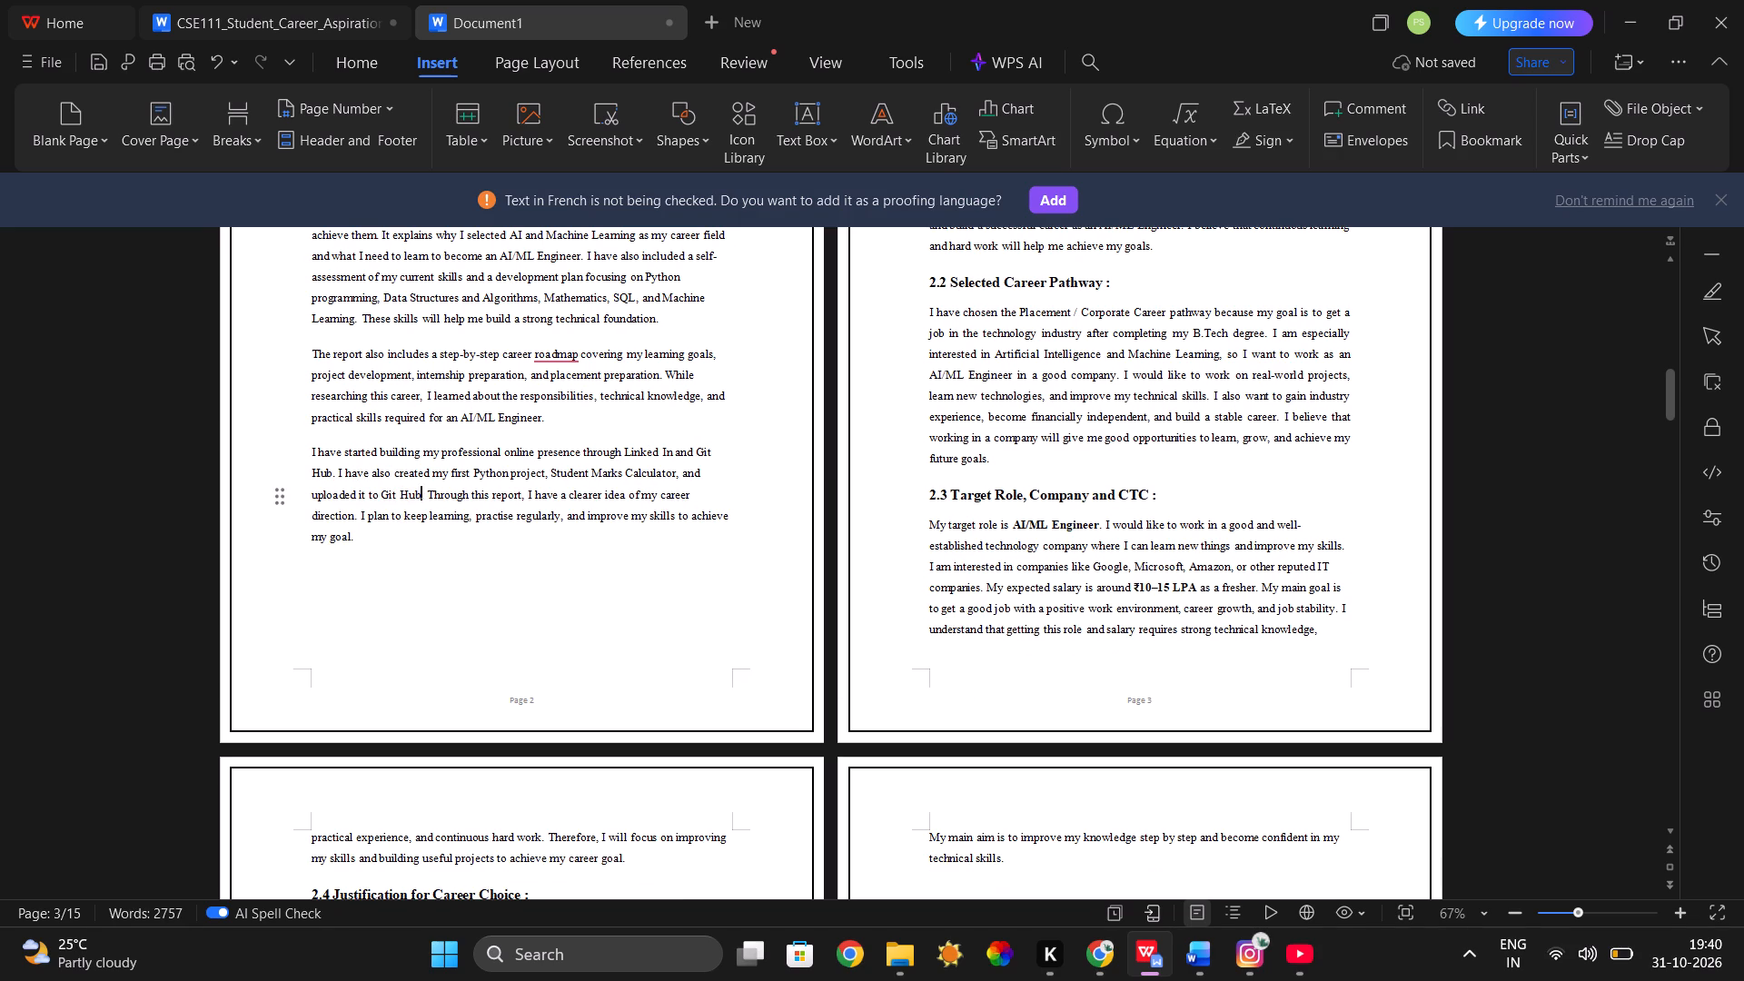
Replace the flagged "roadmap" in the third Executive Summary paragraph with the suggested "road map".
{"action": "left_click", "coordinate": [552, 357]}
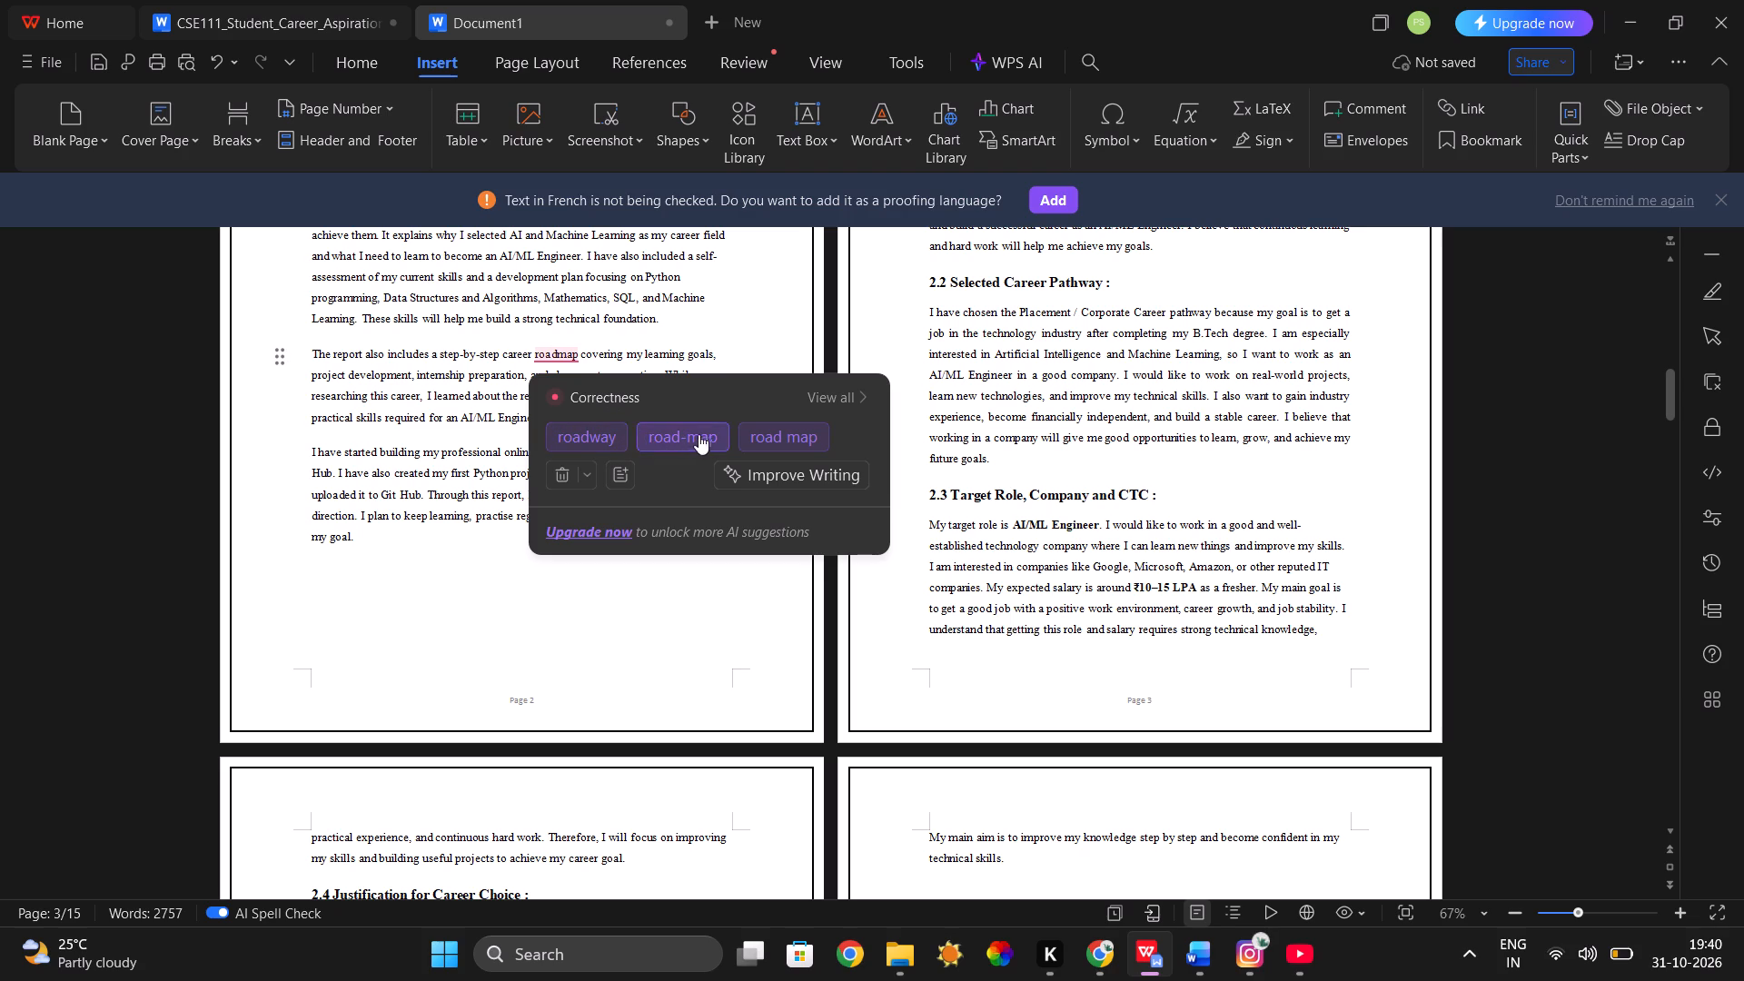
{"action": "left_click", "coordinate": [768, 431]}
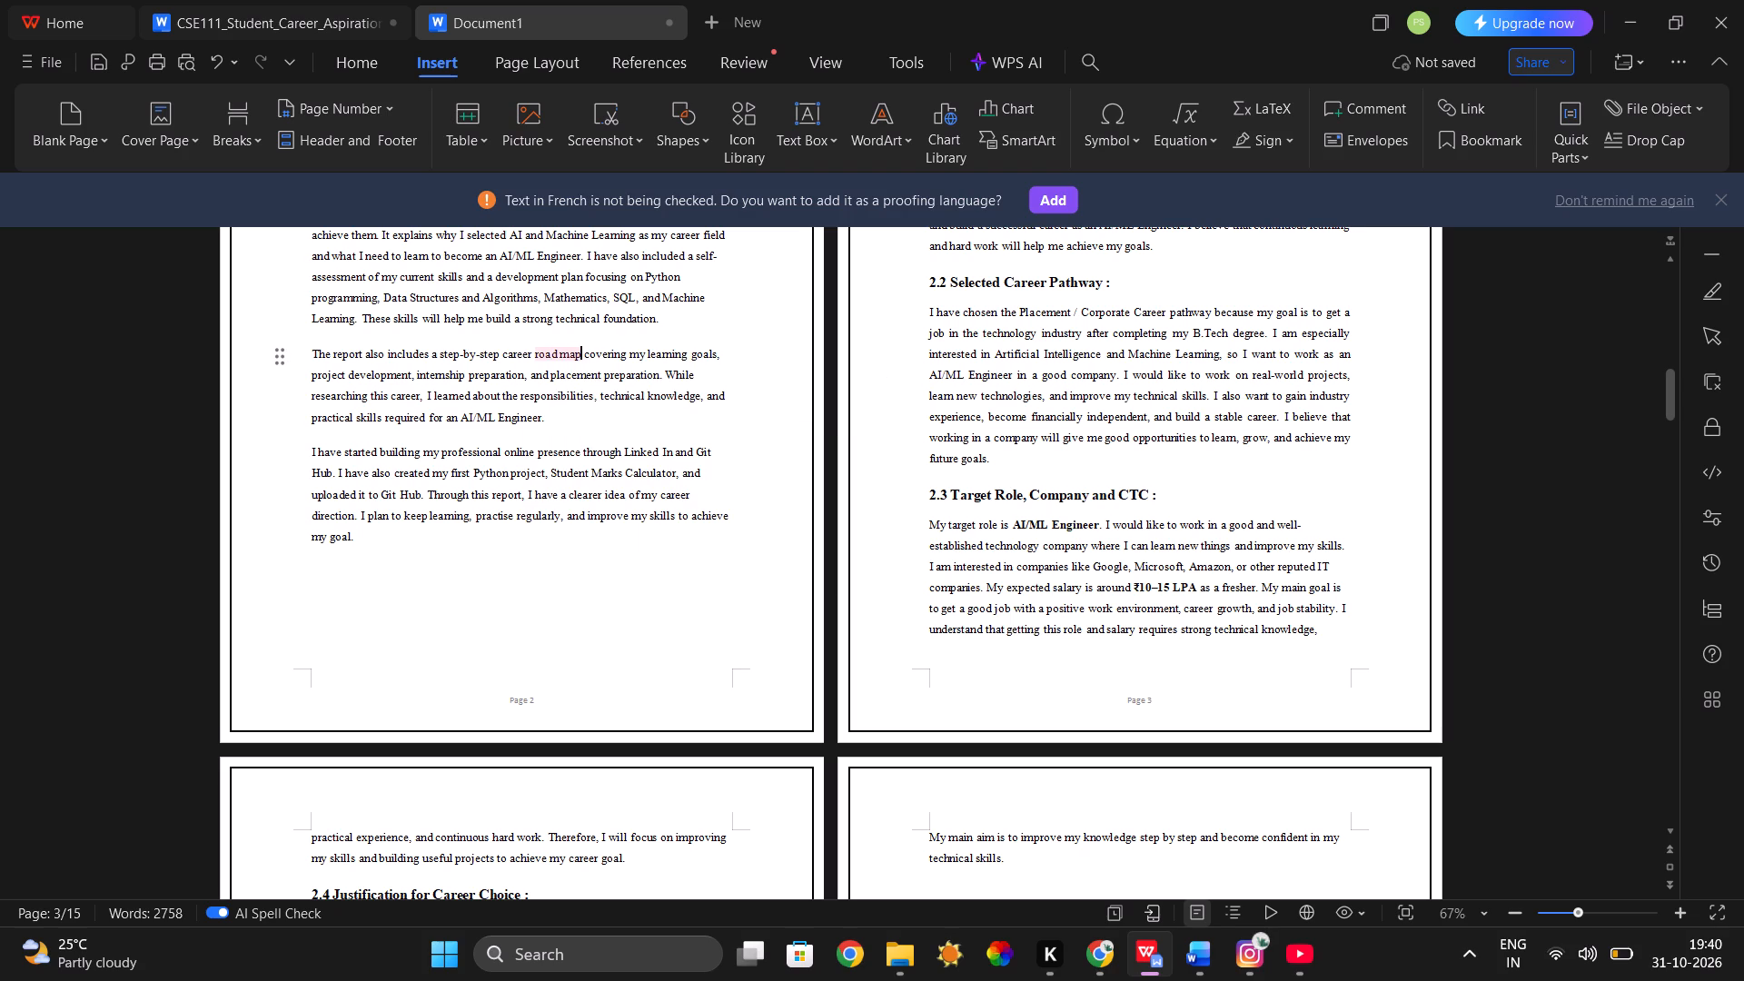
Review the Executive Summary, the first Career Pathway Selection page, the cover page and the table of contents for remaining flagged words and layout problems.
{"action": "scroll", "coordinate": [663, 493], "scroll_direction": "up", "scroll_amount": 2}
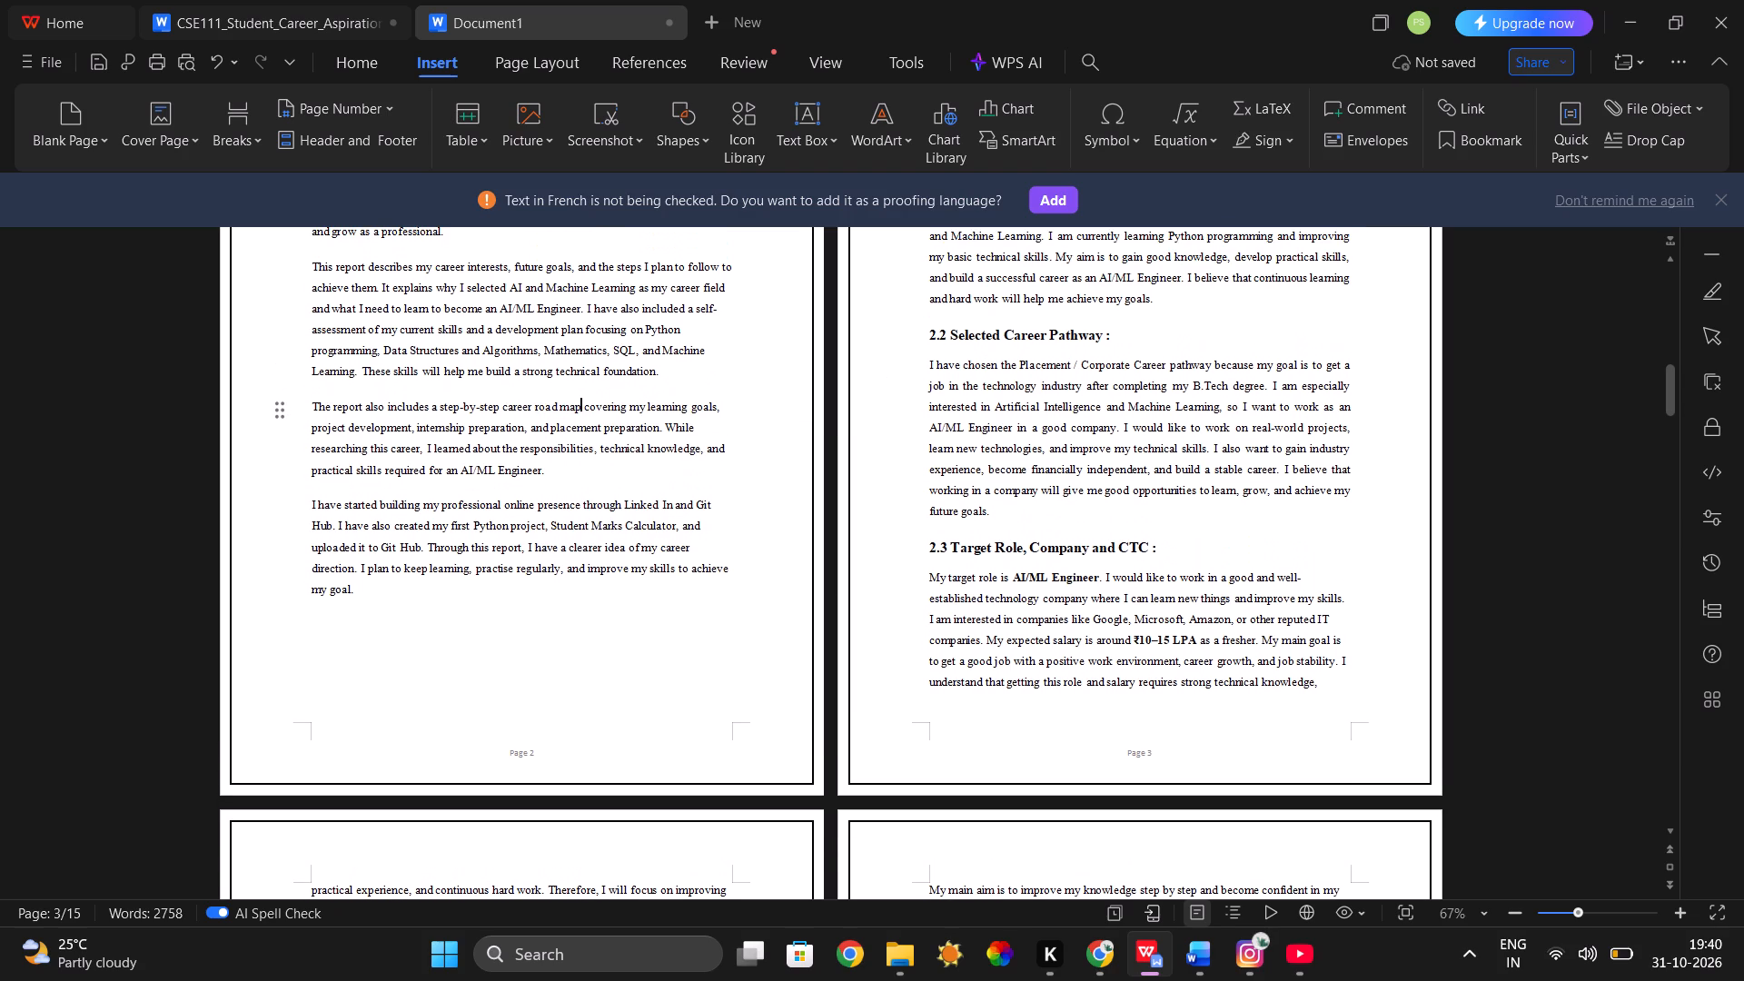
{"action": "scroll", "coordinate": [663, 493], "scroll_direction": "up", "scroll_amount": 1}
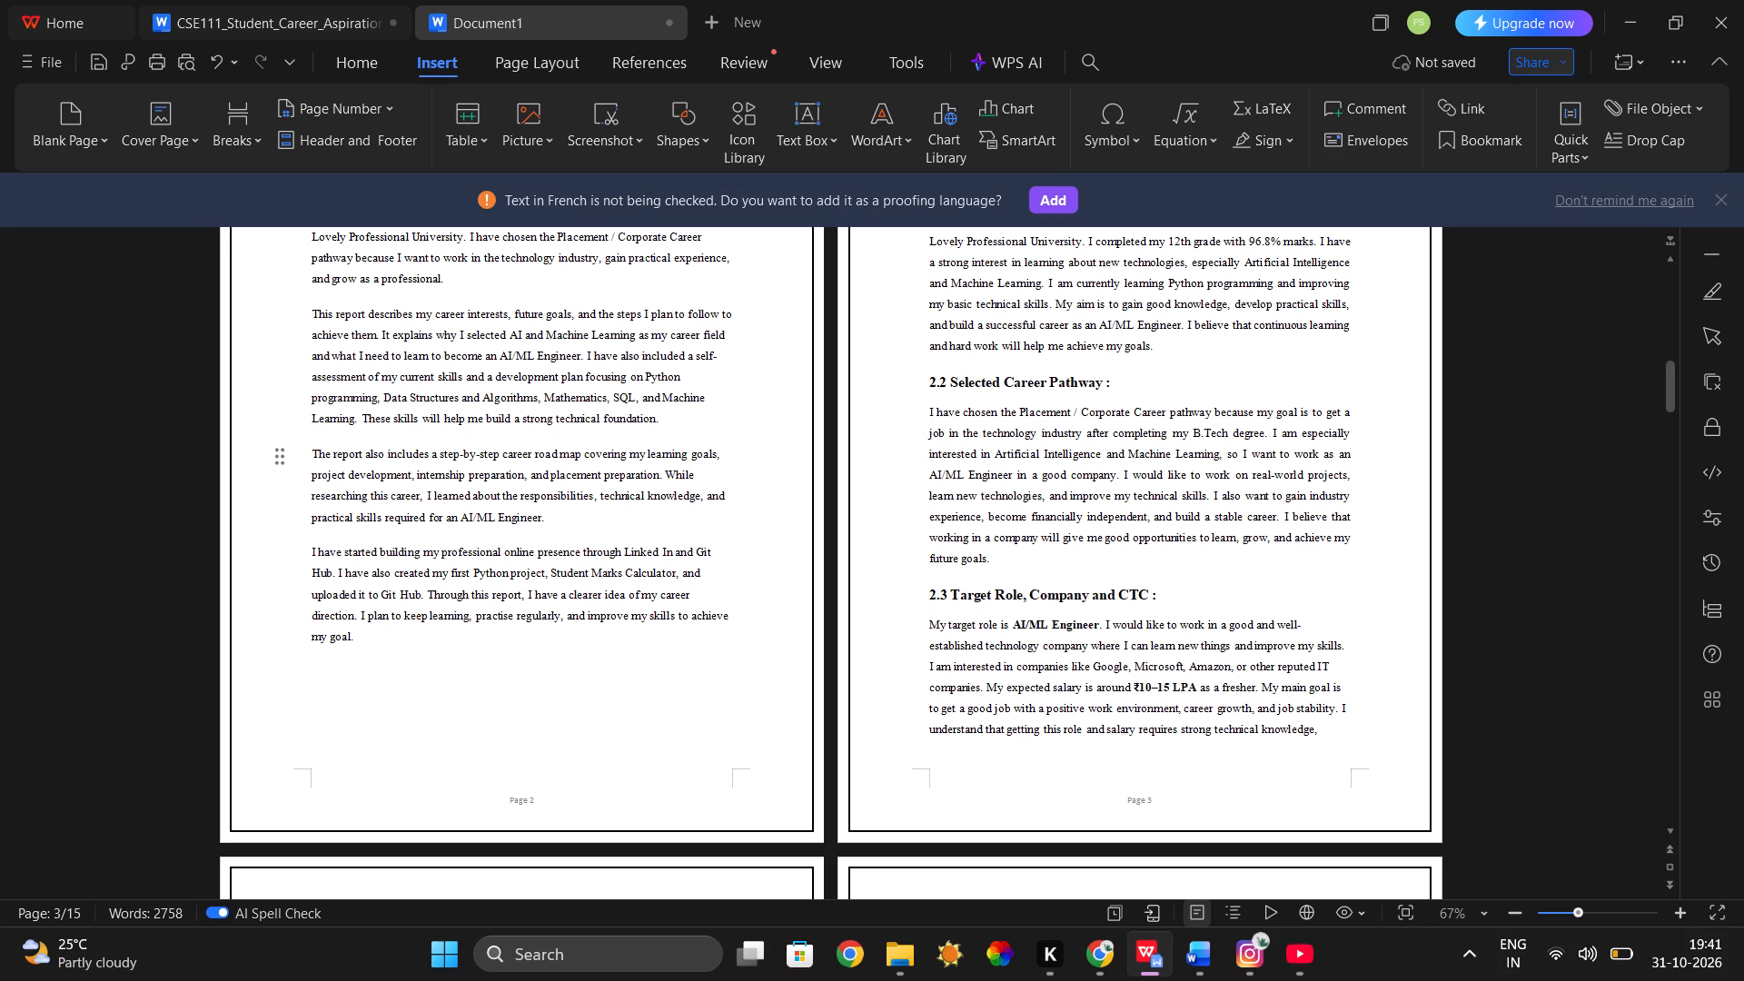
{"action": "scroll", "coordinate": [663, 493], "scroll_direction": "up", "scroll_amount": 1}
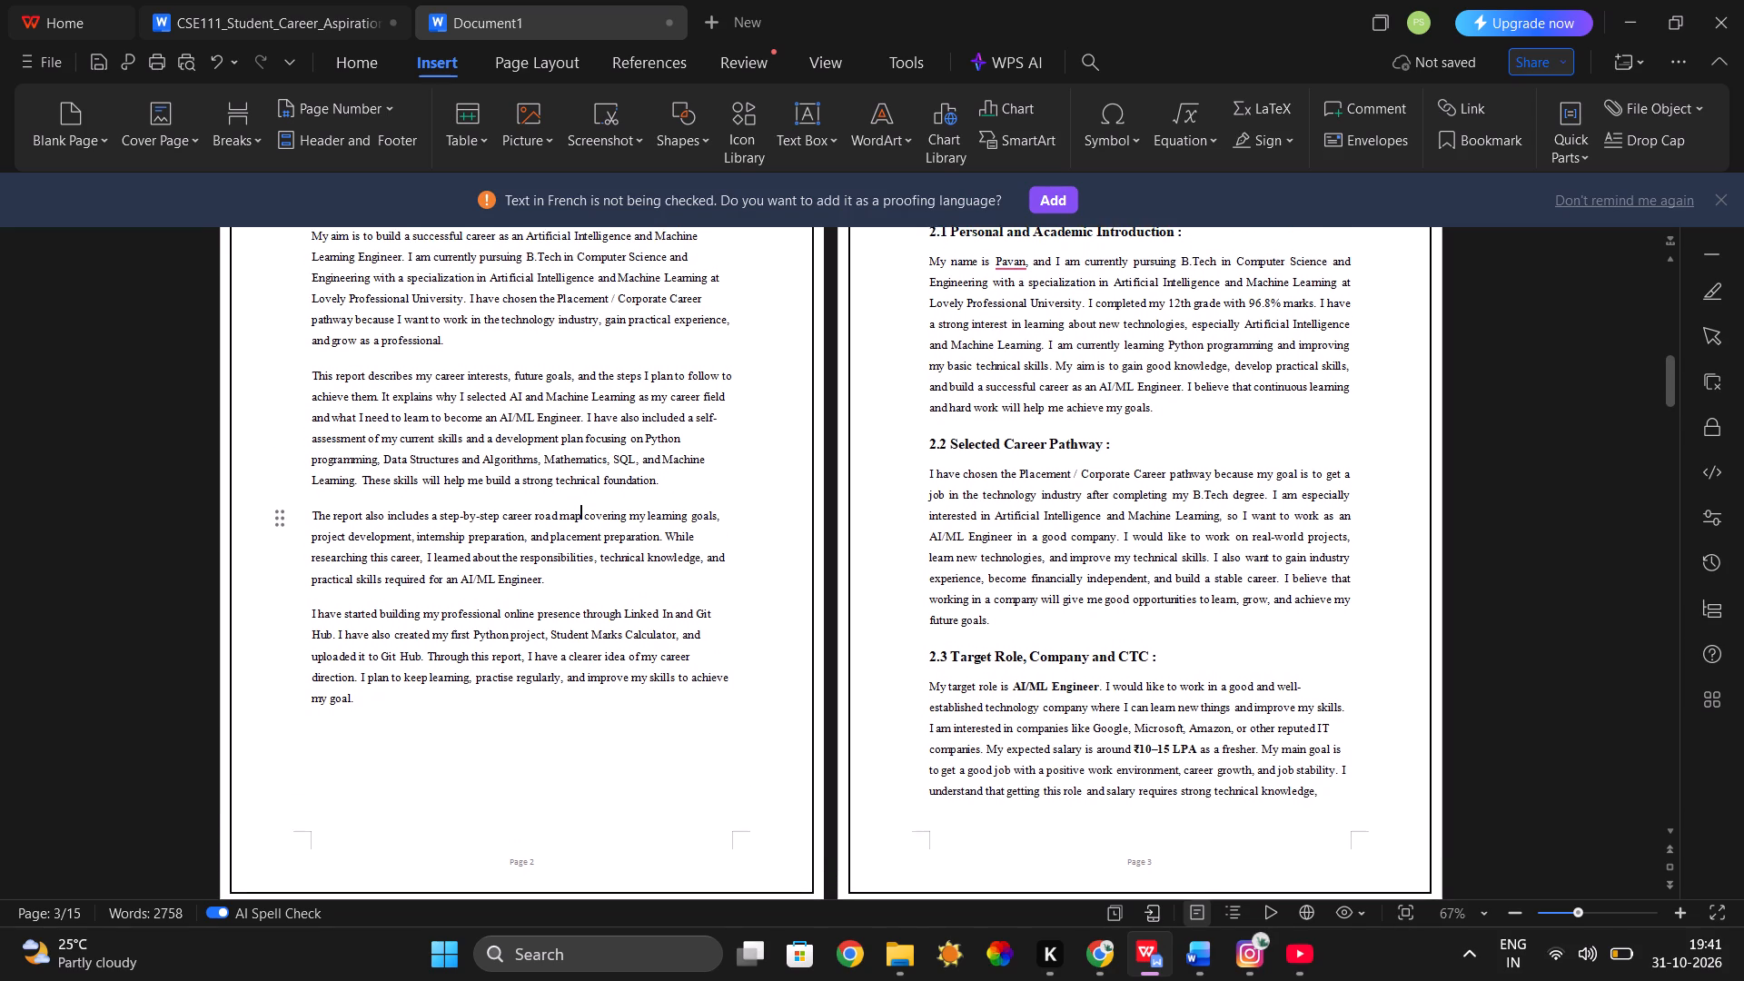
{"action": "scroll", "coordinate": [663, 493], "scroll_direction": "up", "scroll_amount": 1}
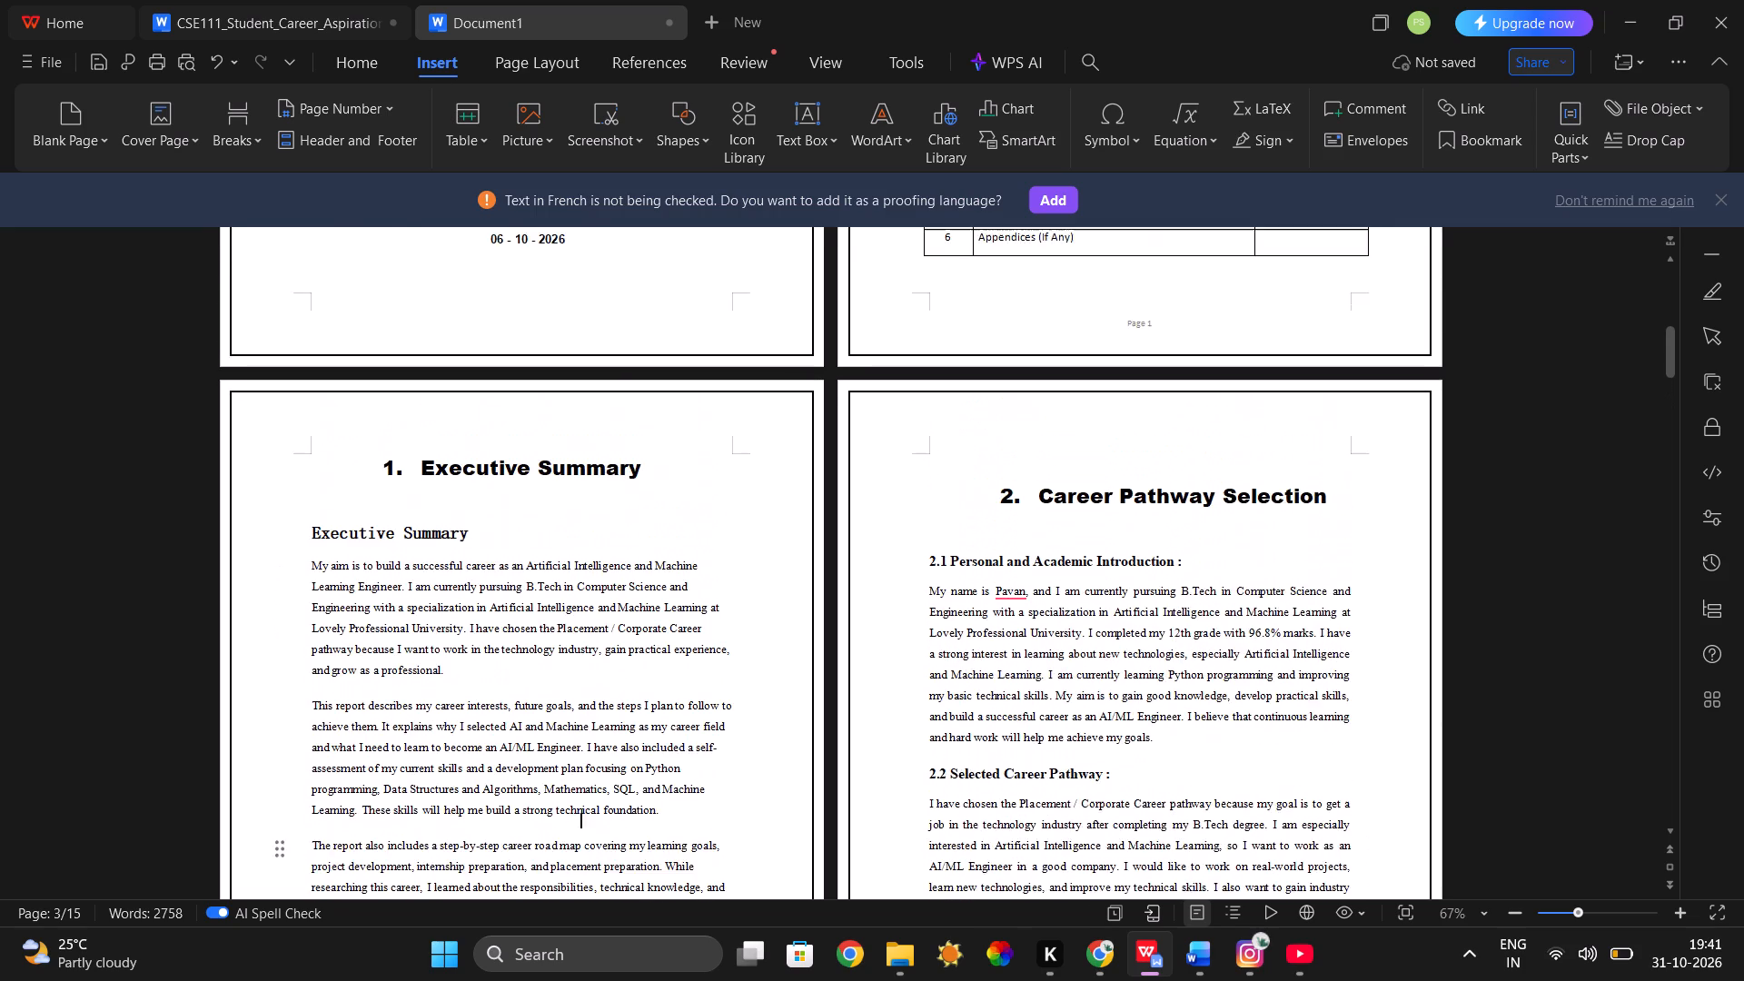
{"action": "scroll", "coordinate": [663, 493], "scroll_direction": "up", "scroll_amount": 1}
{"action": "scroll", "coordinate": [663, 493], "scroll_direction": "down", "scroll_amount": 2}
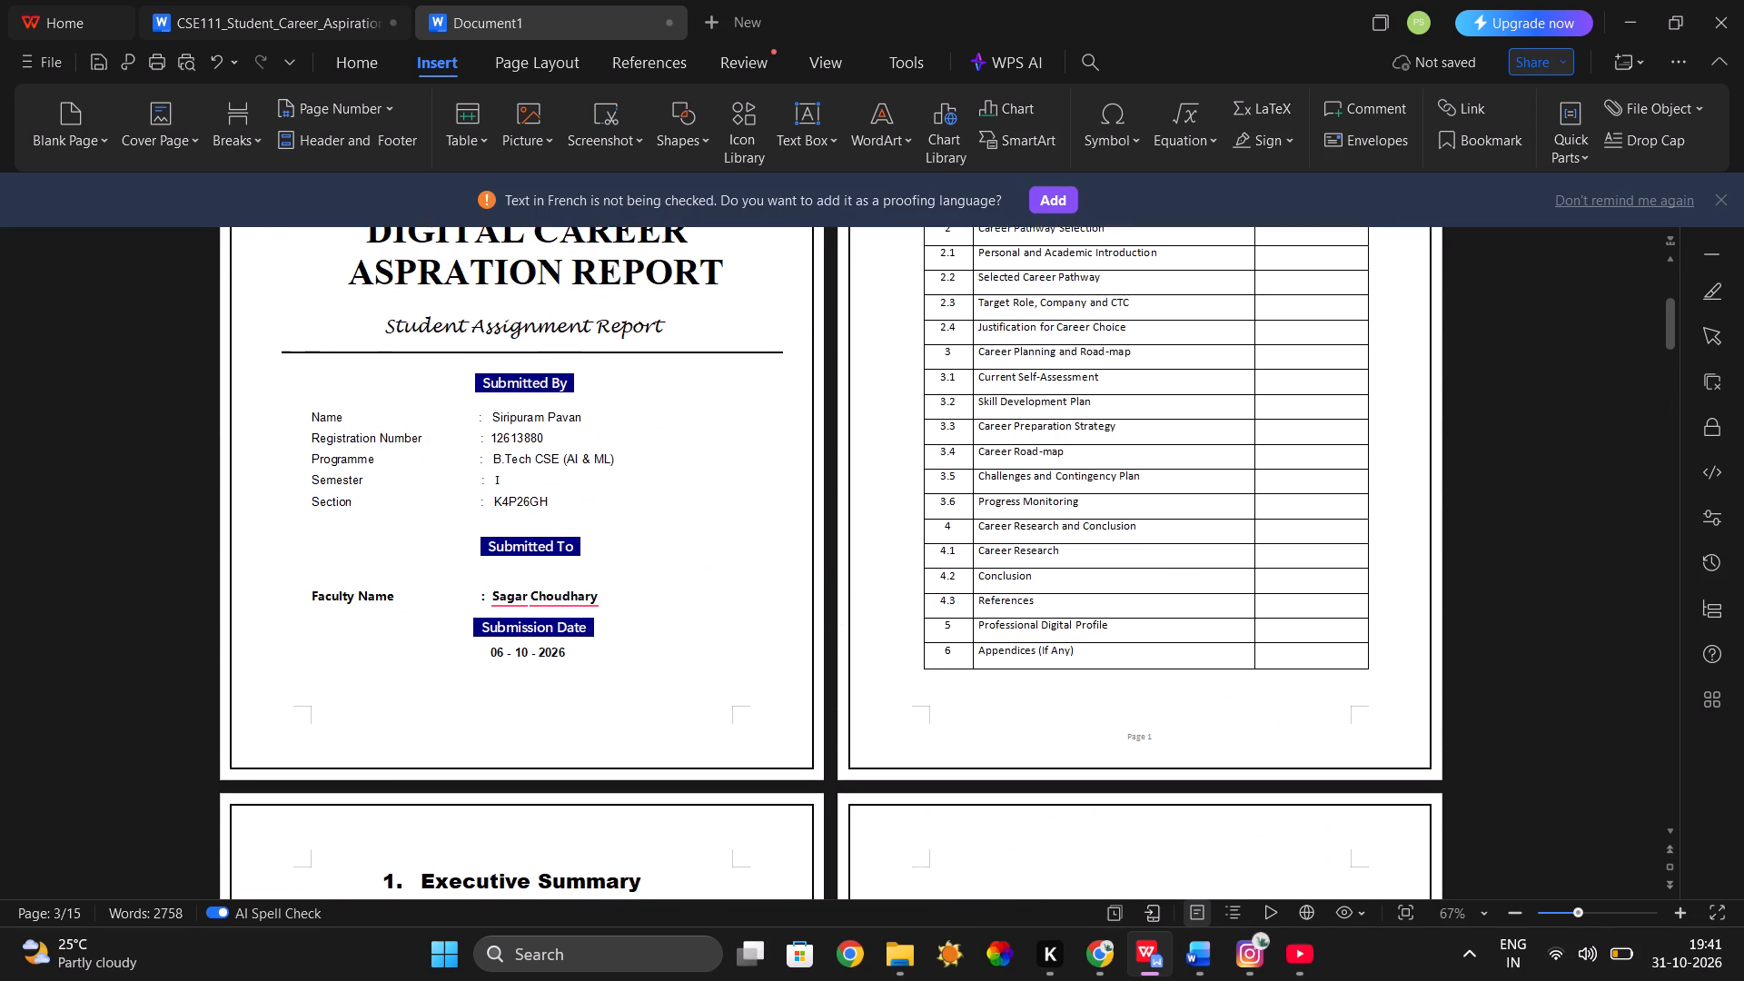
{"action": "scroll", "coordinate": [663, 493], "scroll_direction": "down", "scroll_amount": 5}
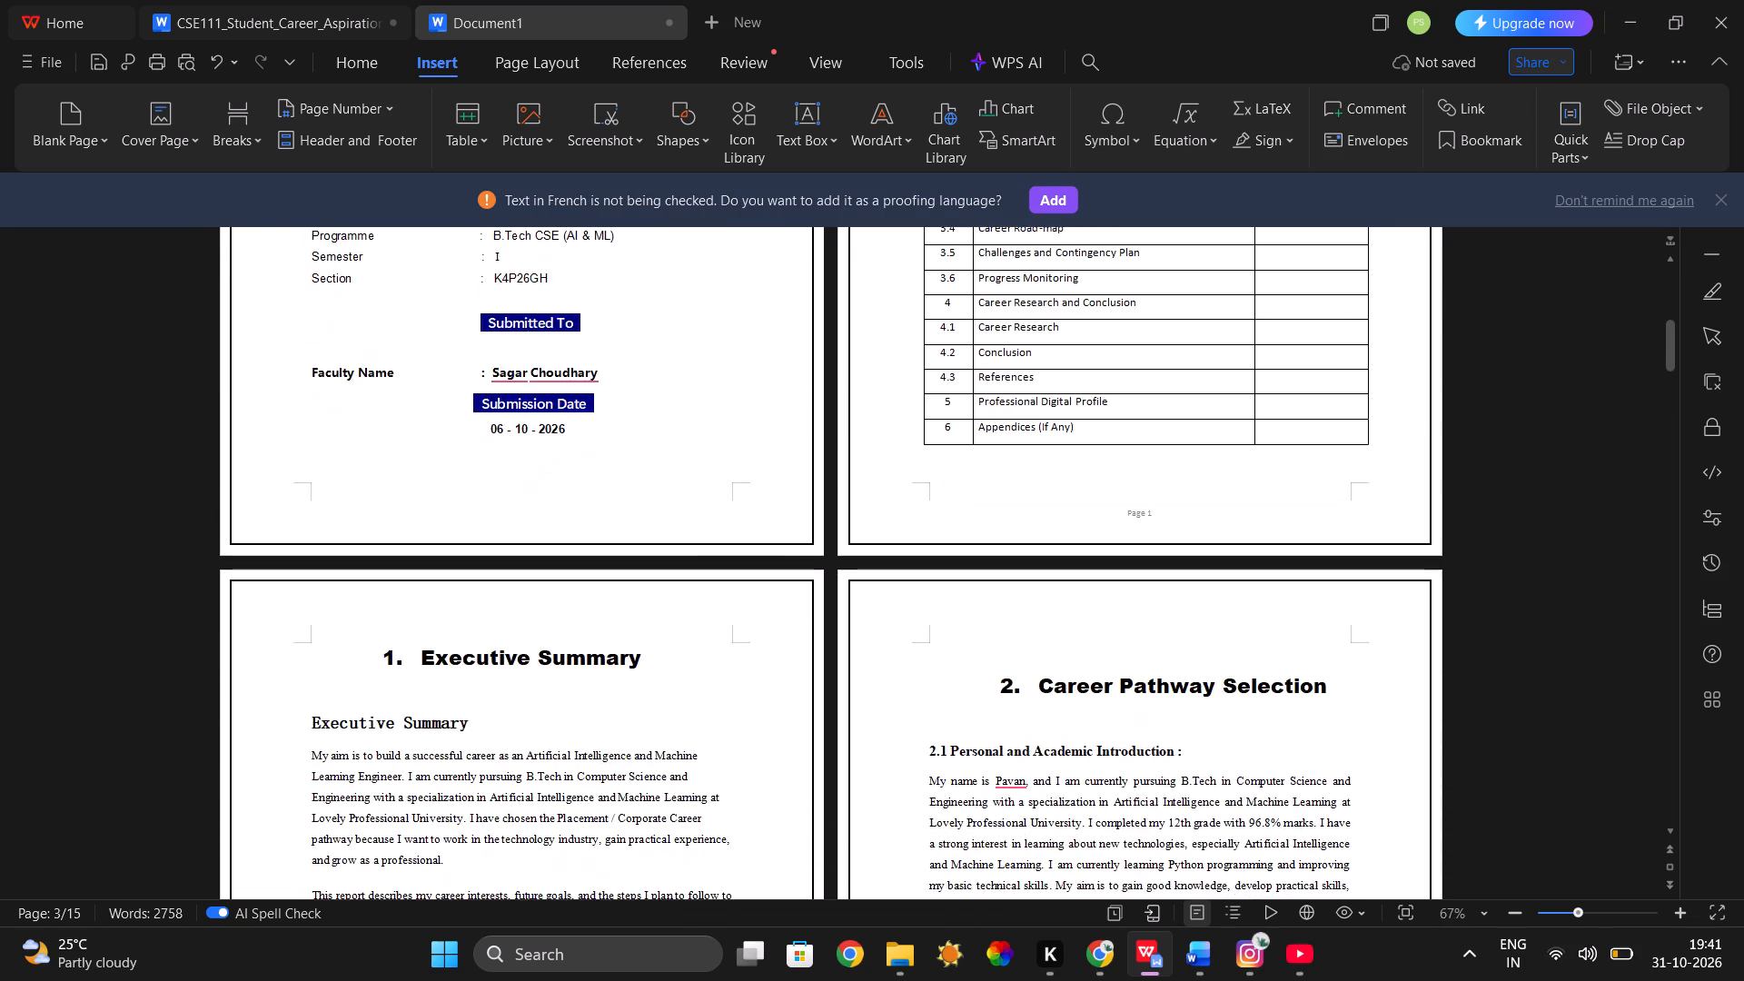
{"action": "scroll", "coordinate": [663, 493], "scroll_direction": "down", "scroll_amount": 3}
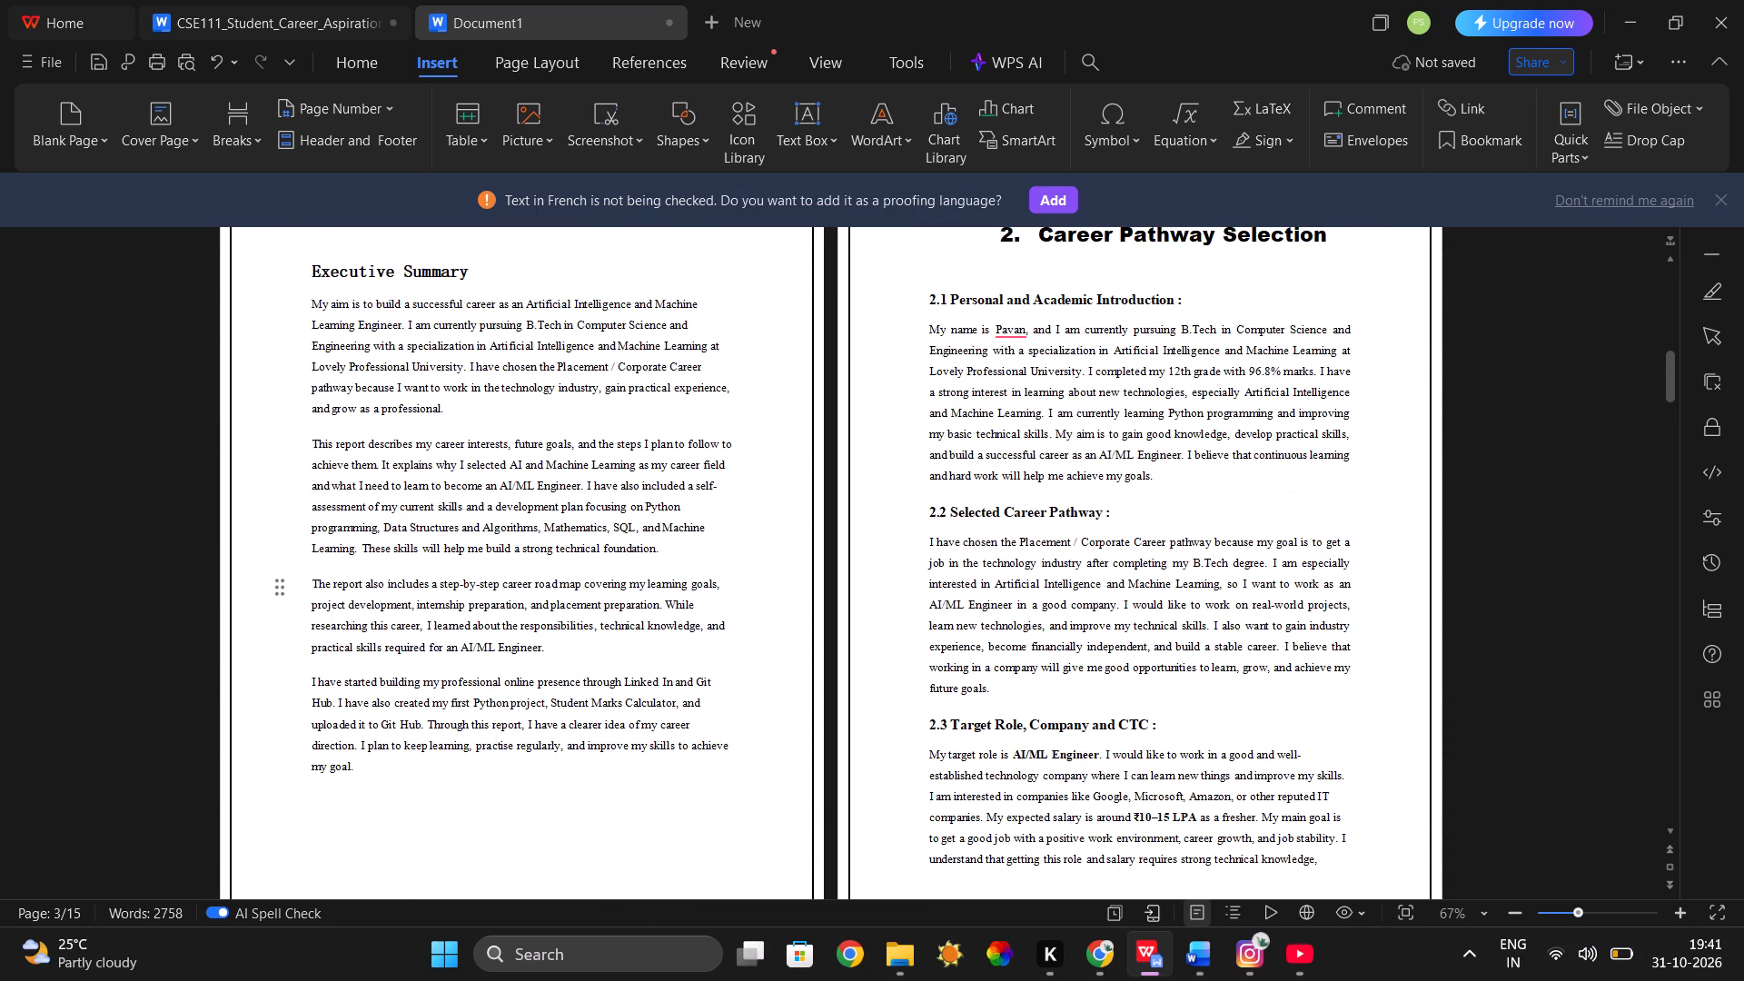
{"action": "scroll", "coordinate": [663, 493], "scroll_direction": "up", "scroll_amount": 7}
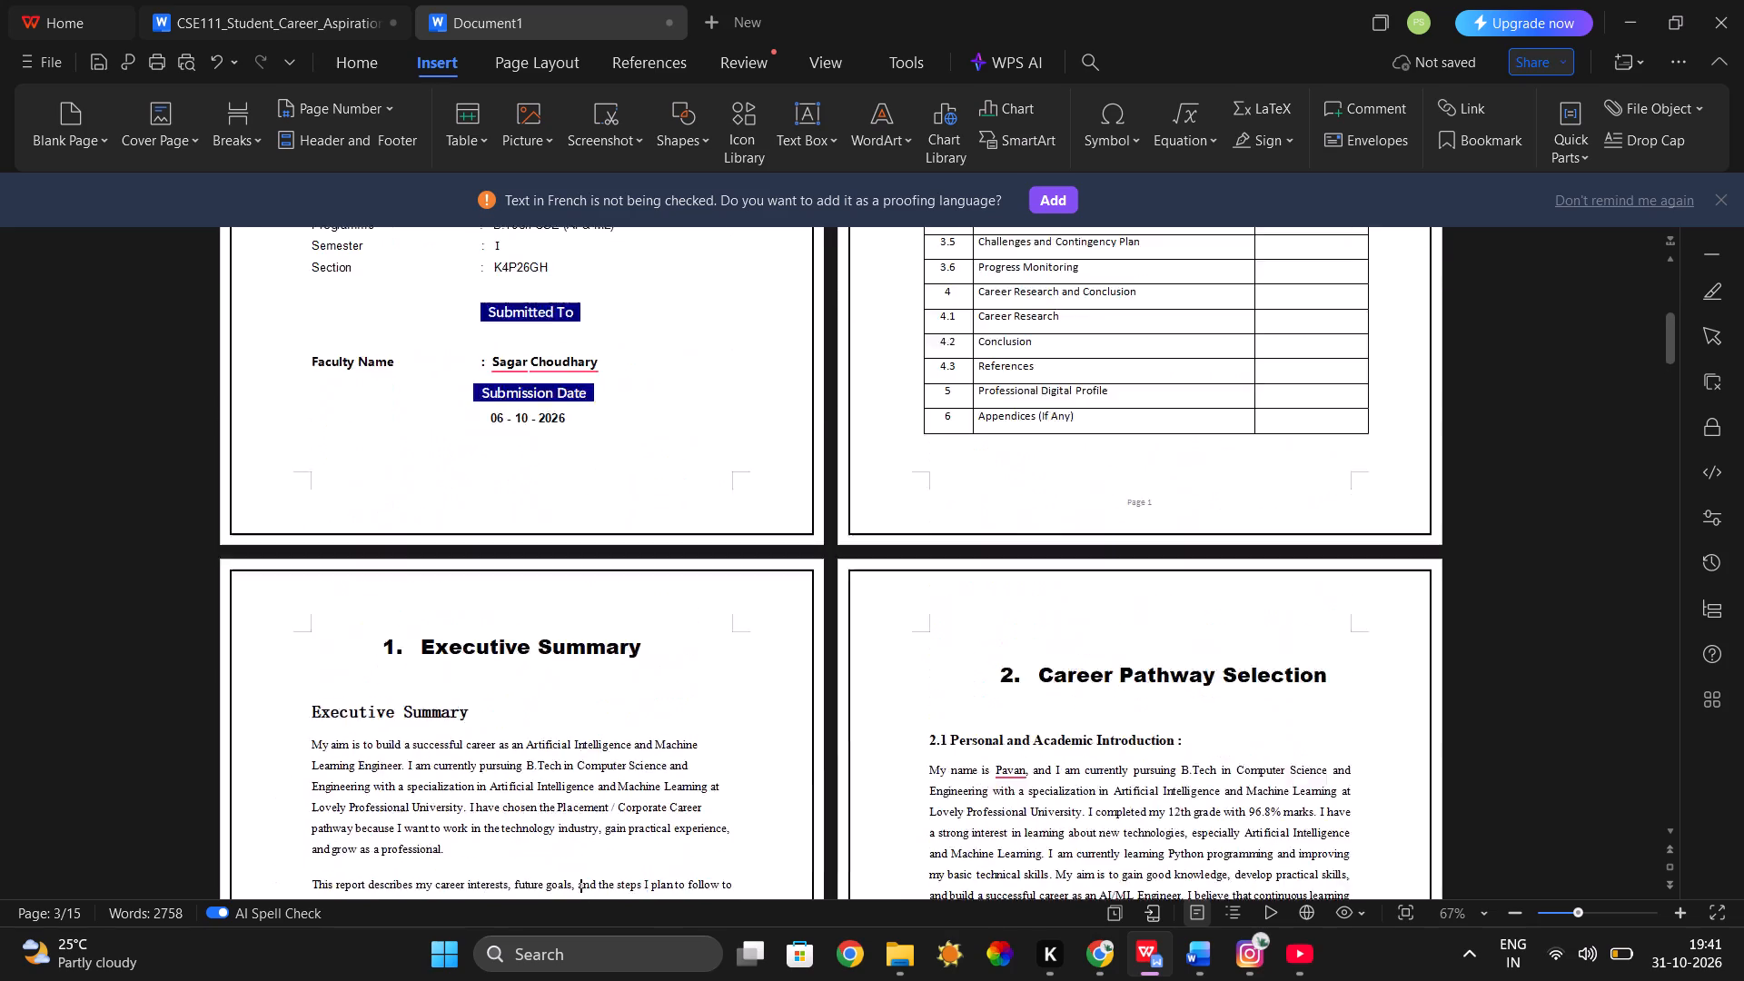
{"action": "scroll", "coordinate": [663, 493], "scroll_direction": "up", "scroll_amount": 3}
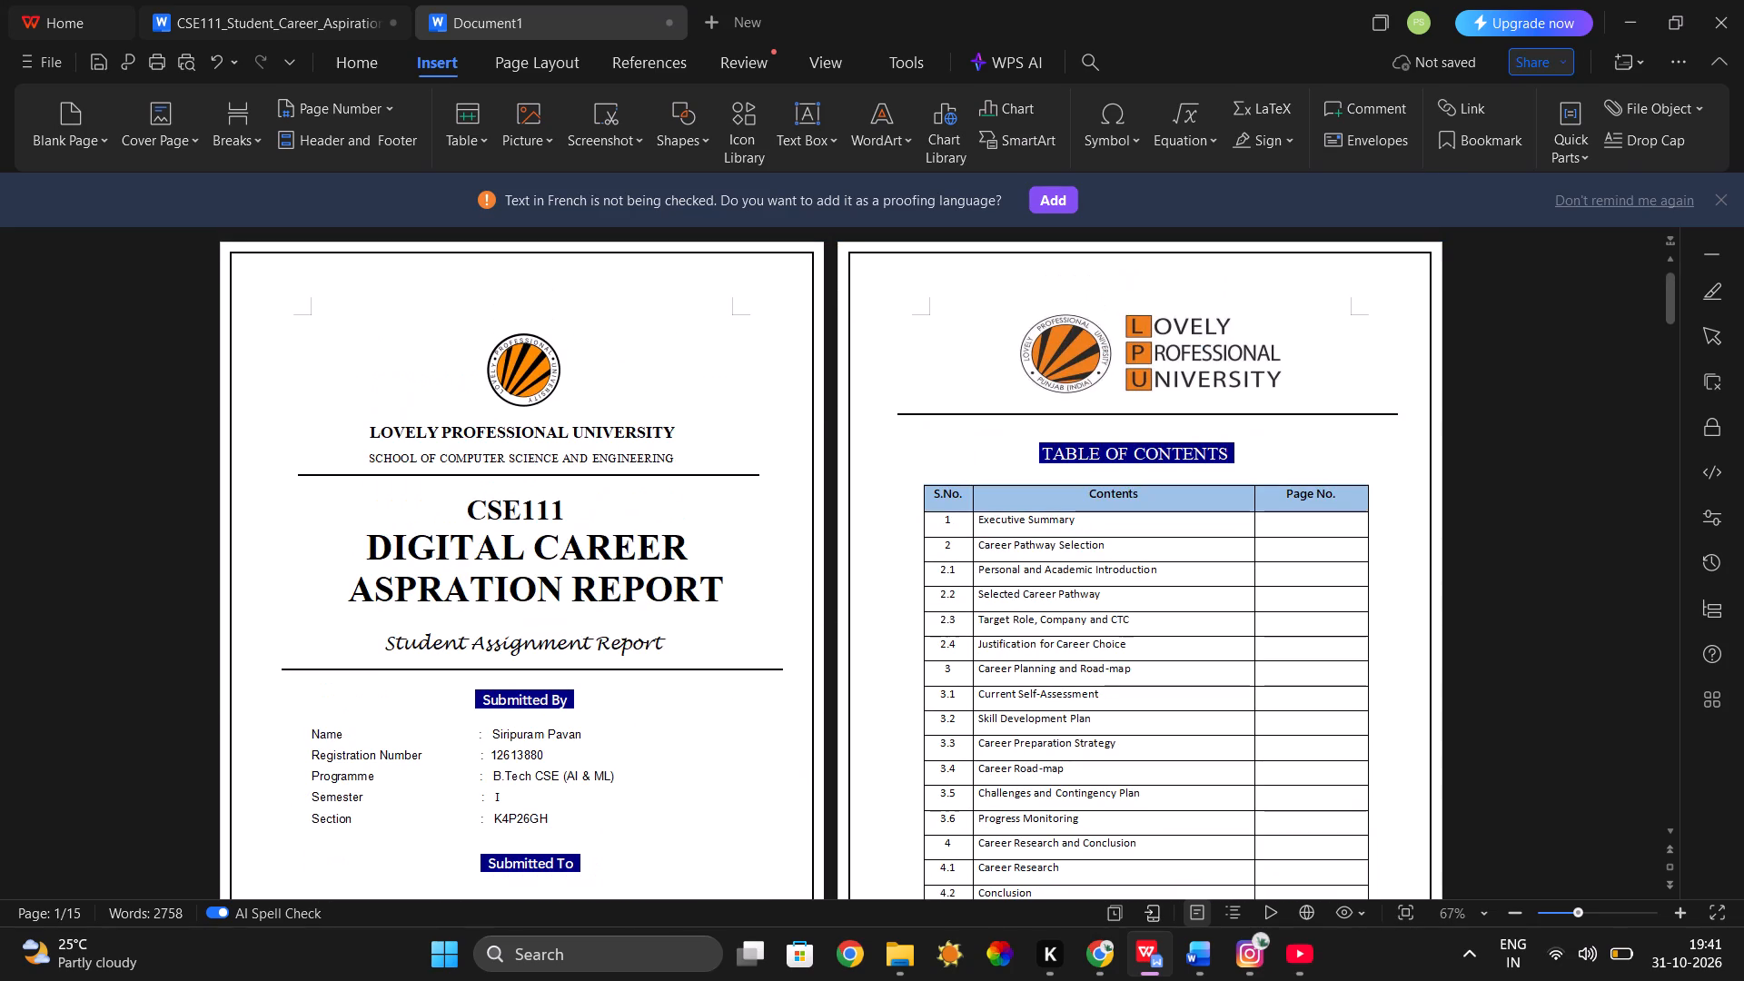
Review the report through the Professional Digital Profile screenshots to the Professional Profile Links page, and return to the cover page and table of contents.
{"action": "scroll", "coordinate": [663, 493], "scroll_direction": "down", "scroll_amount": 14}
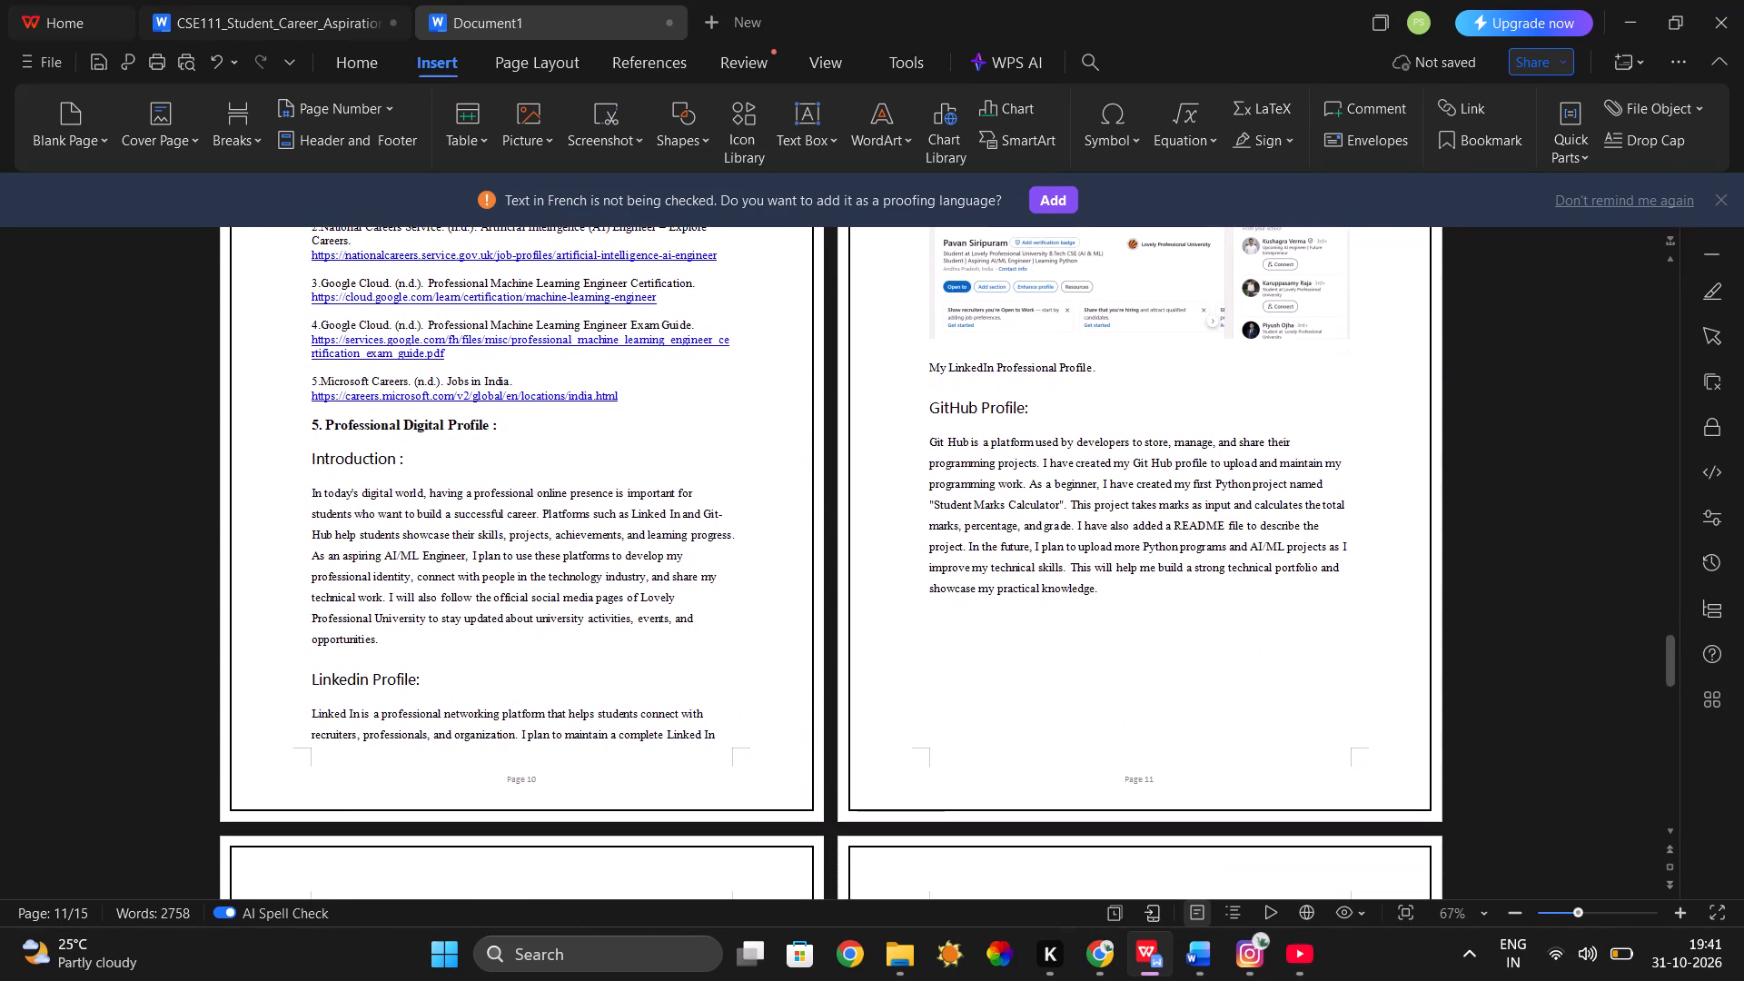
{"action": "scroll", "coordinate": [663, 493], "scroll_direction": "down", "scroll_amount": 4}
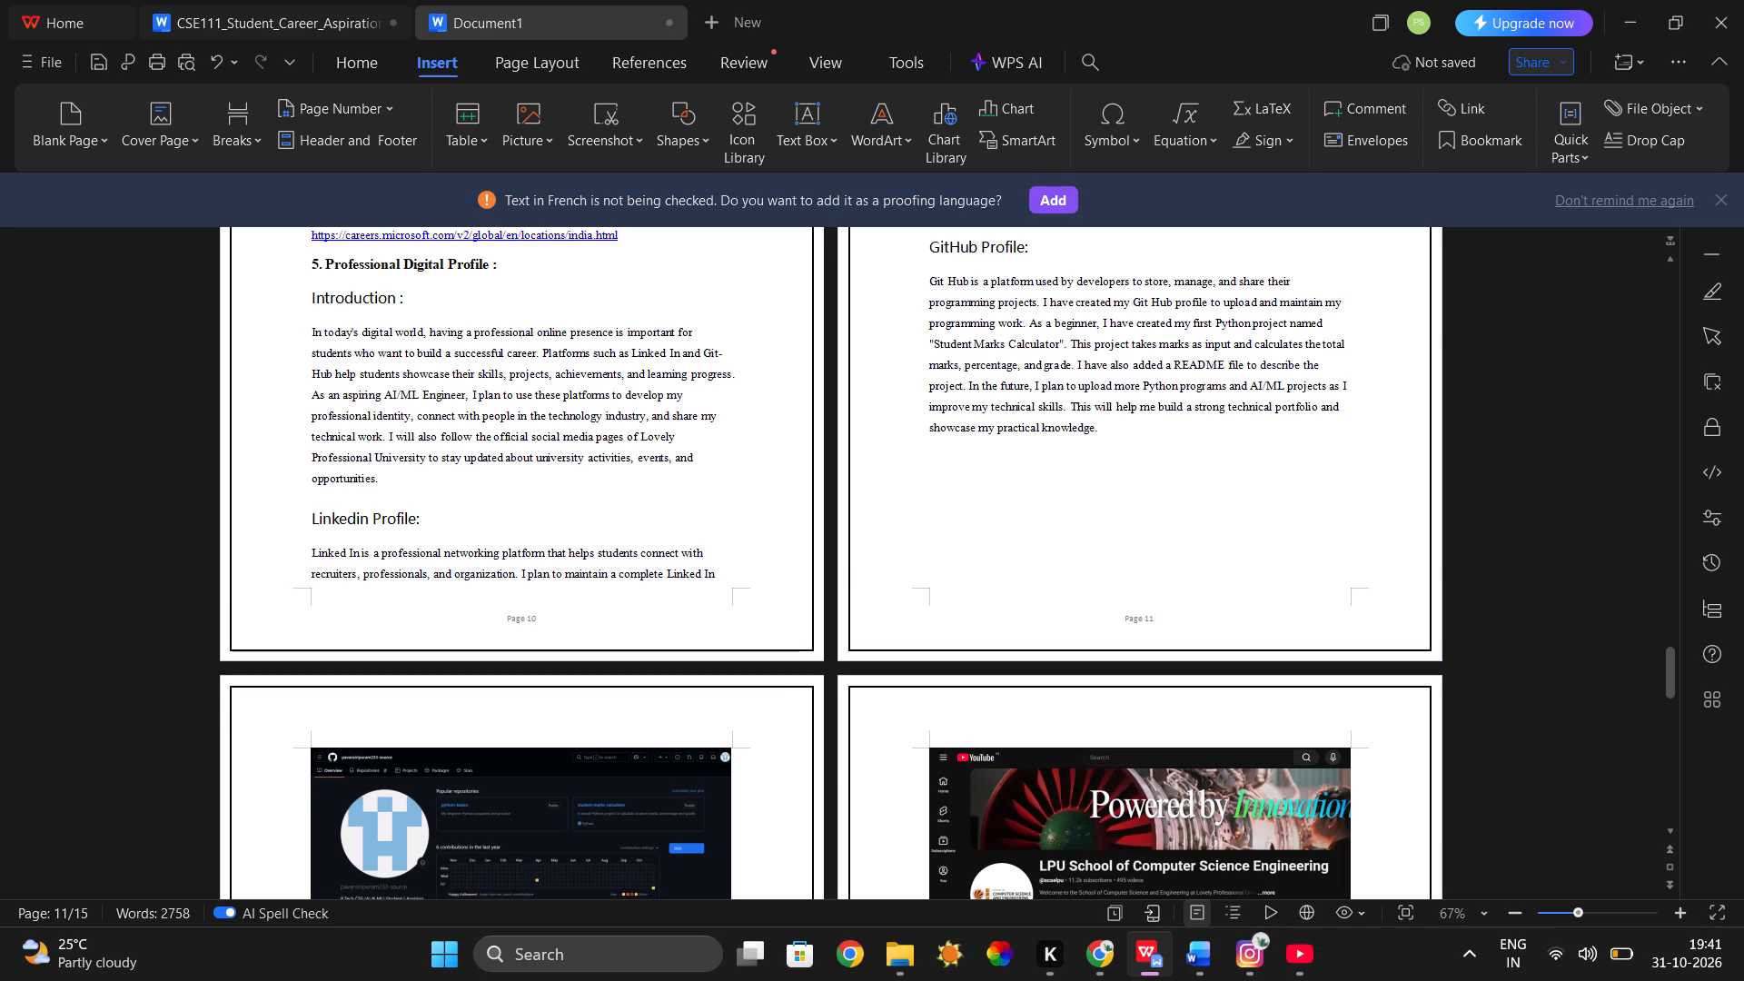
{"action": "scroll", "coordinate": [828, 529], "scroll_direction": "down", "scroll_amount": 4}
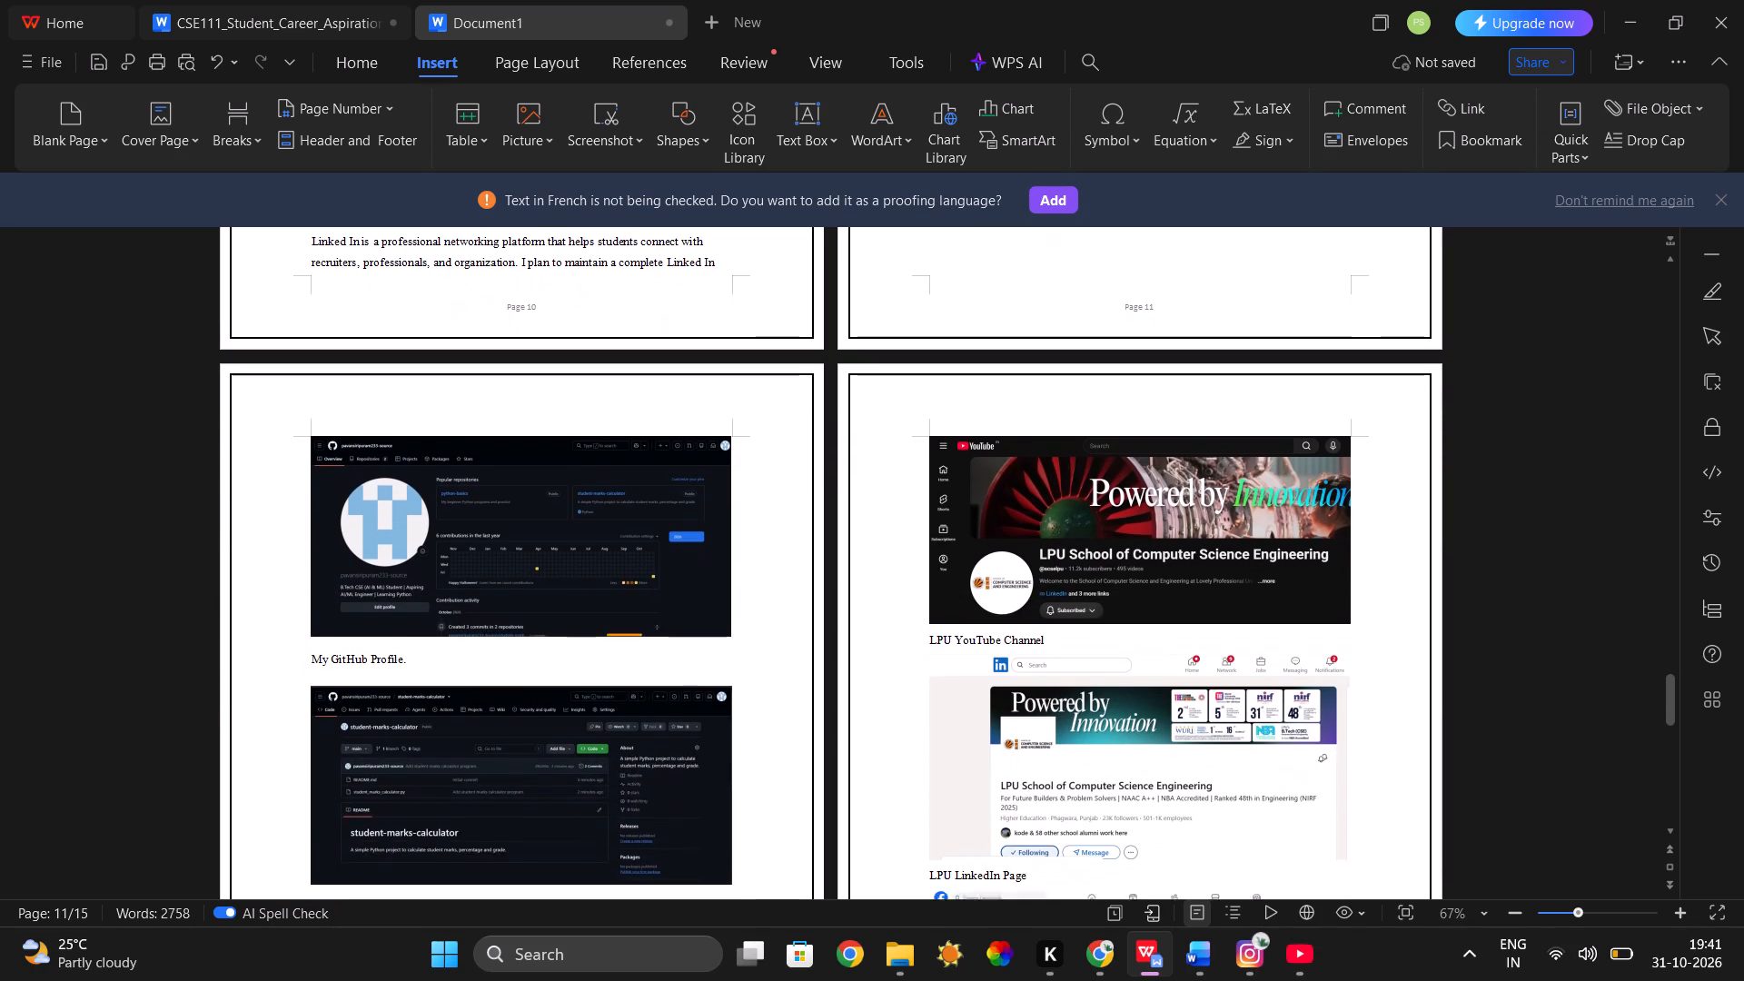
{"action": "scroll", "coordinate": [828, 529], "scroll_direction": "down", "scroll_amount": 3}
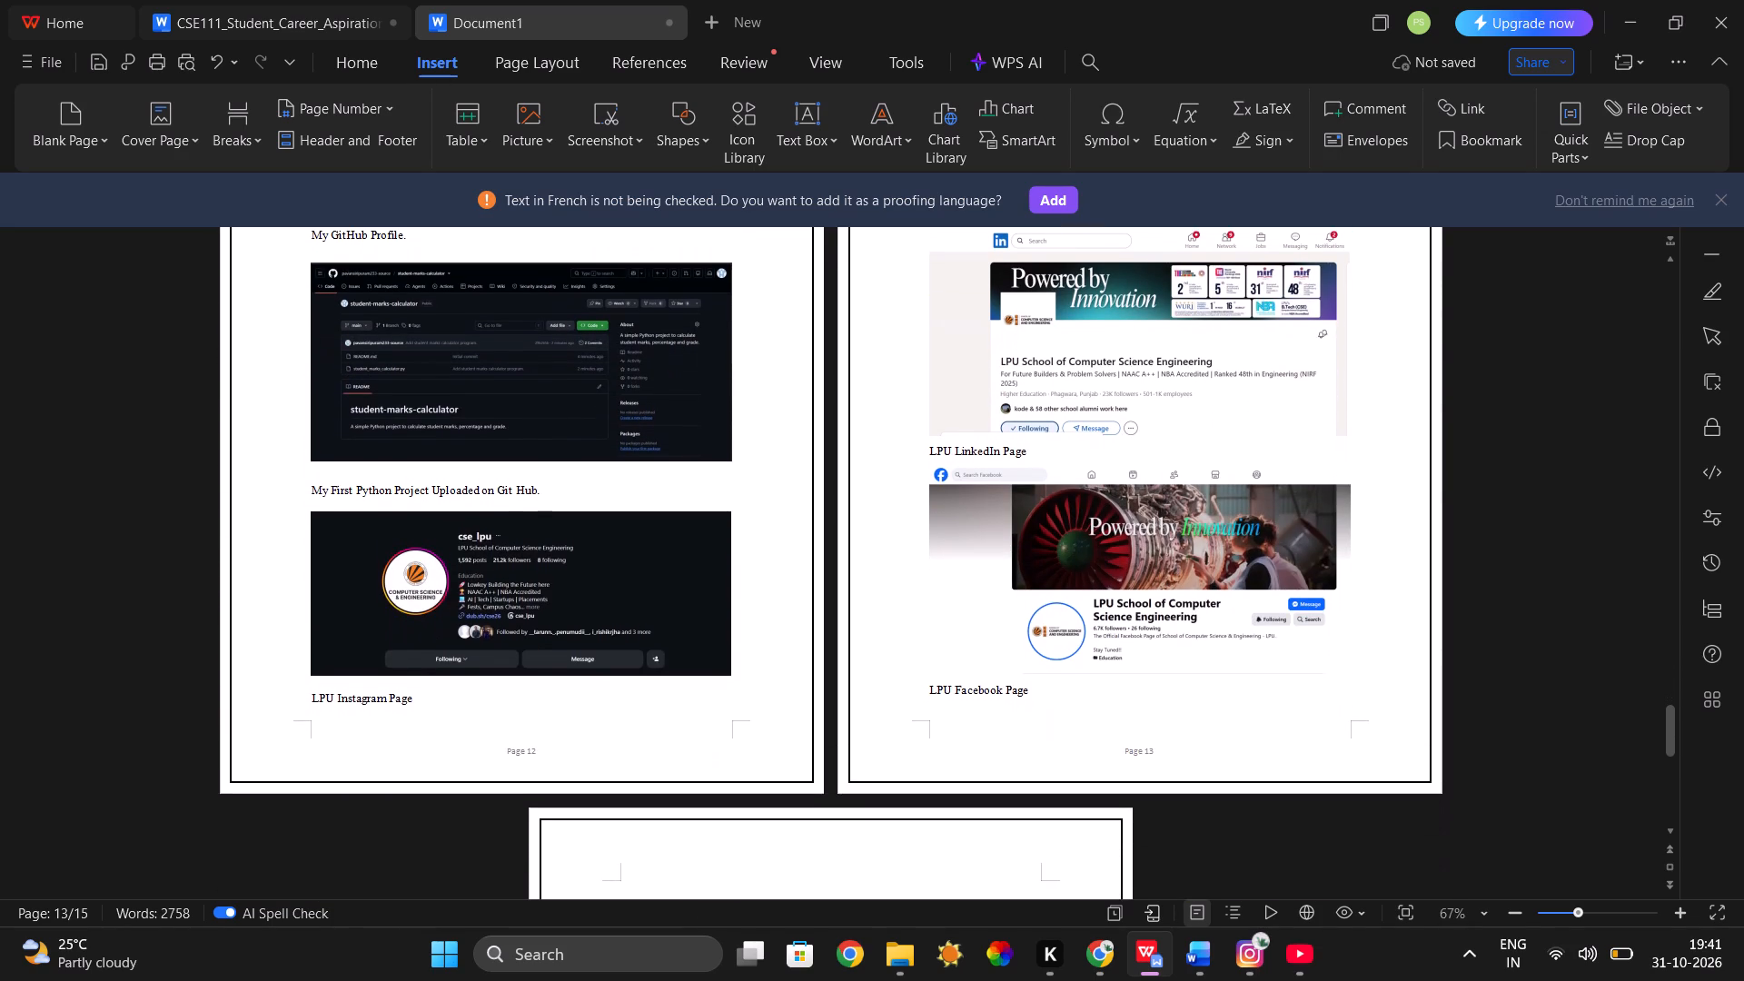
{"action": "scroll", "coordinate": [828, 529], "scroll_direction": "up", "scroll_amount": 3}
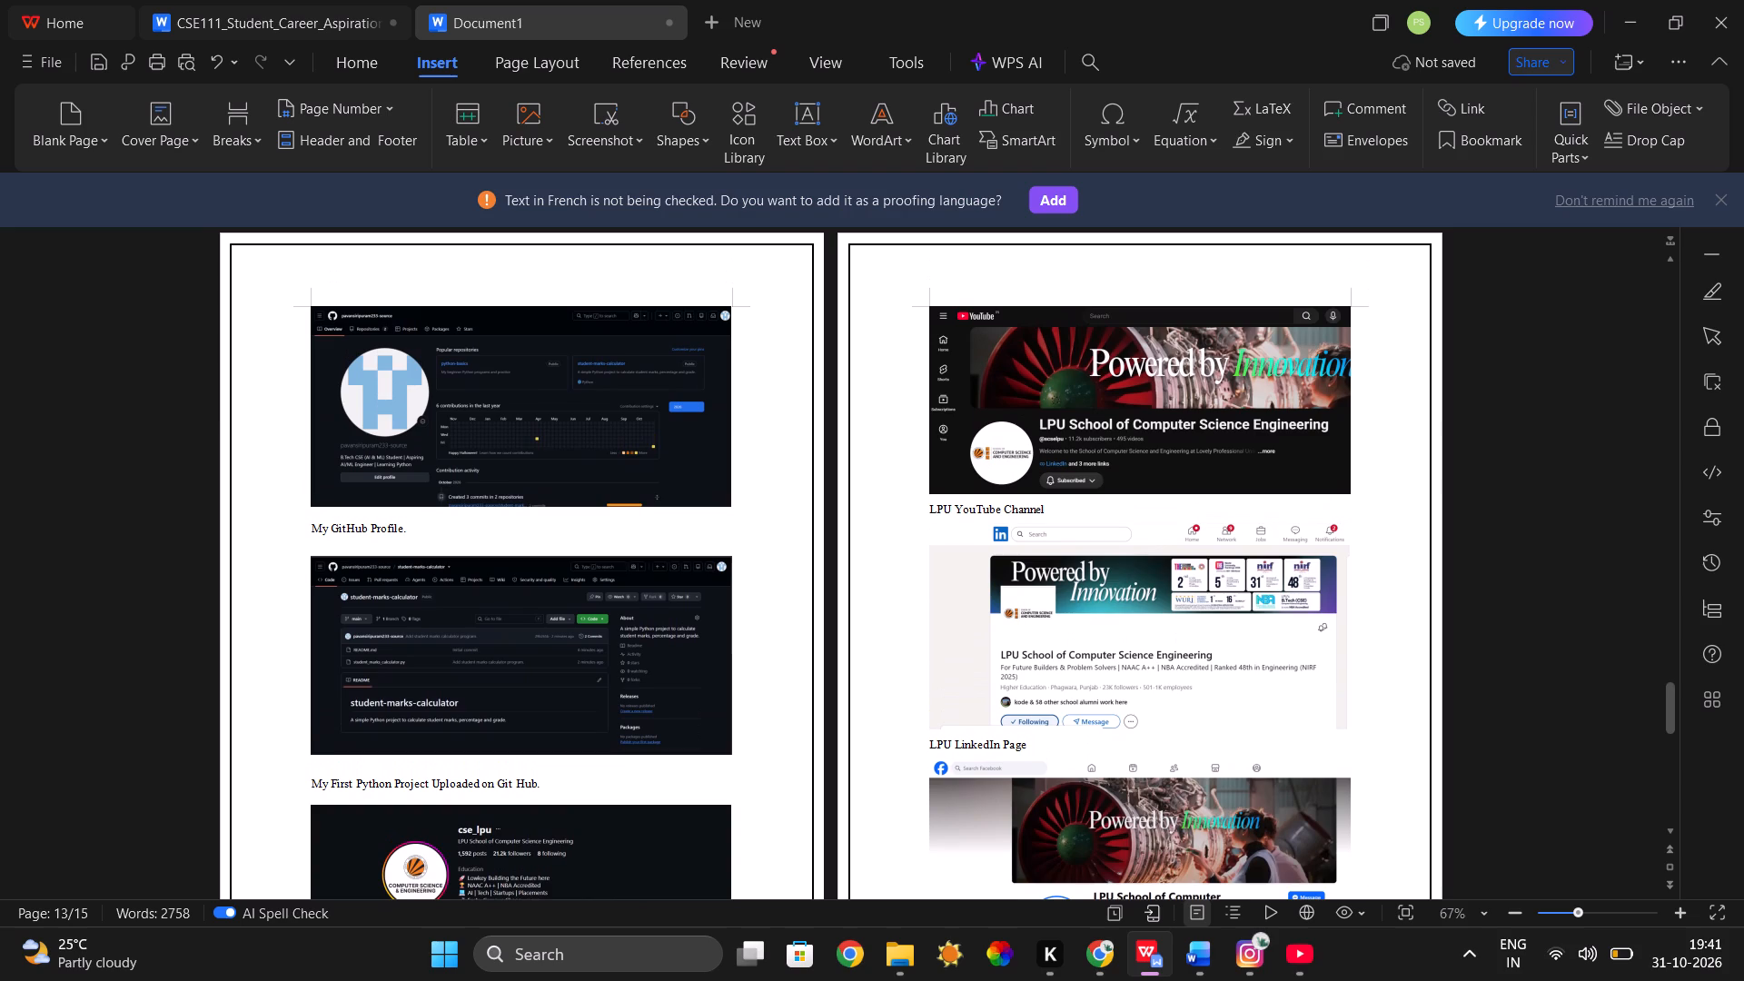
{"action": "scroll", "coordinate": [828, 529], "scroll_direction": "down", "scroll_amount": 3}
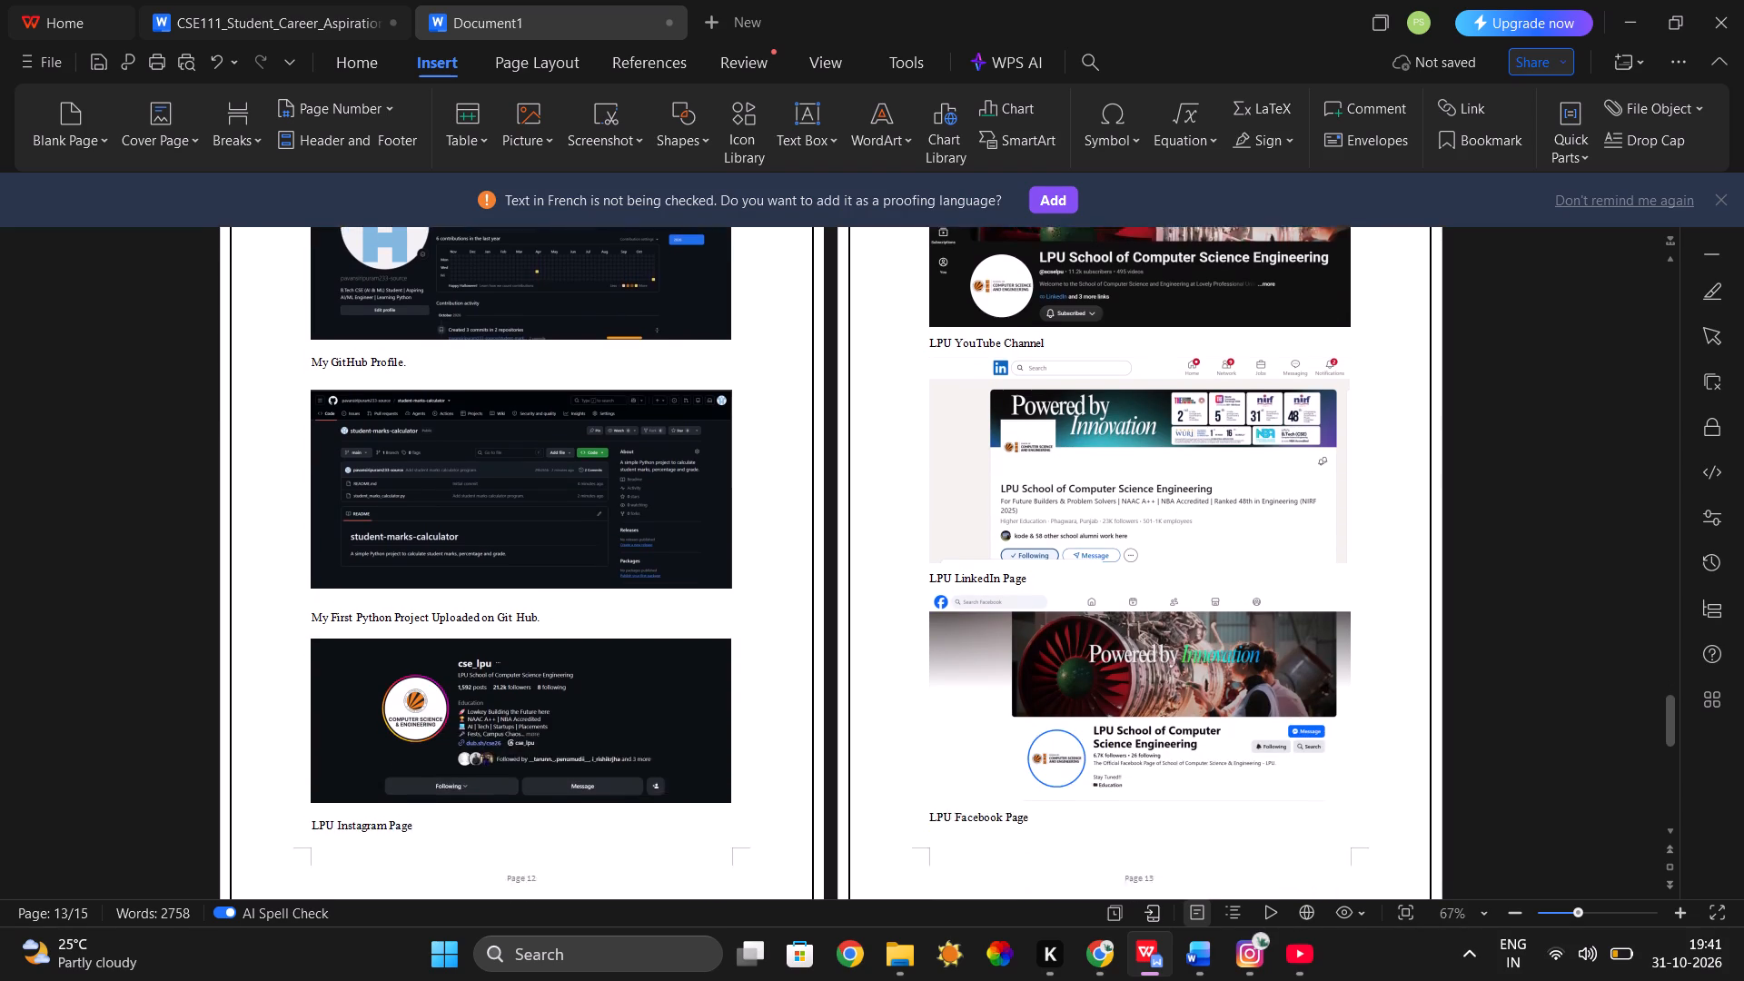
{"action": "scroll", "coordinate": [828, 529], "scroll_direction": "down", "scroll_amount": 4}
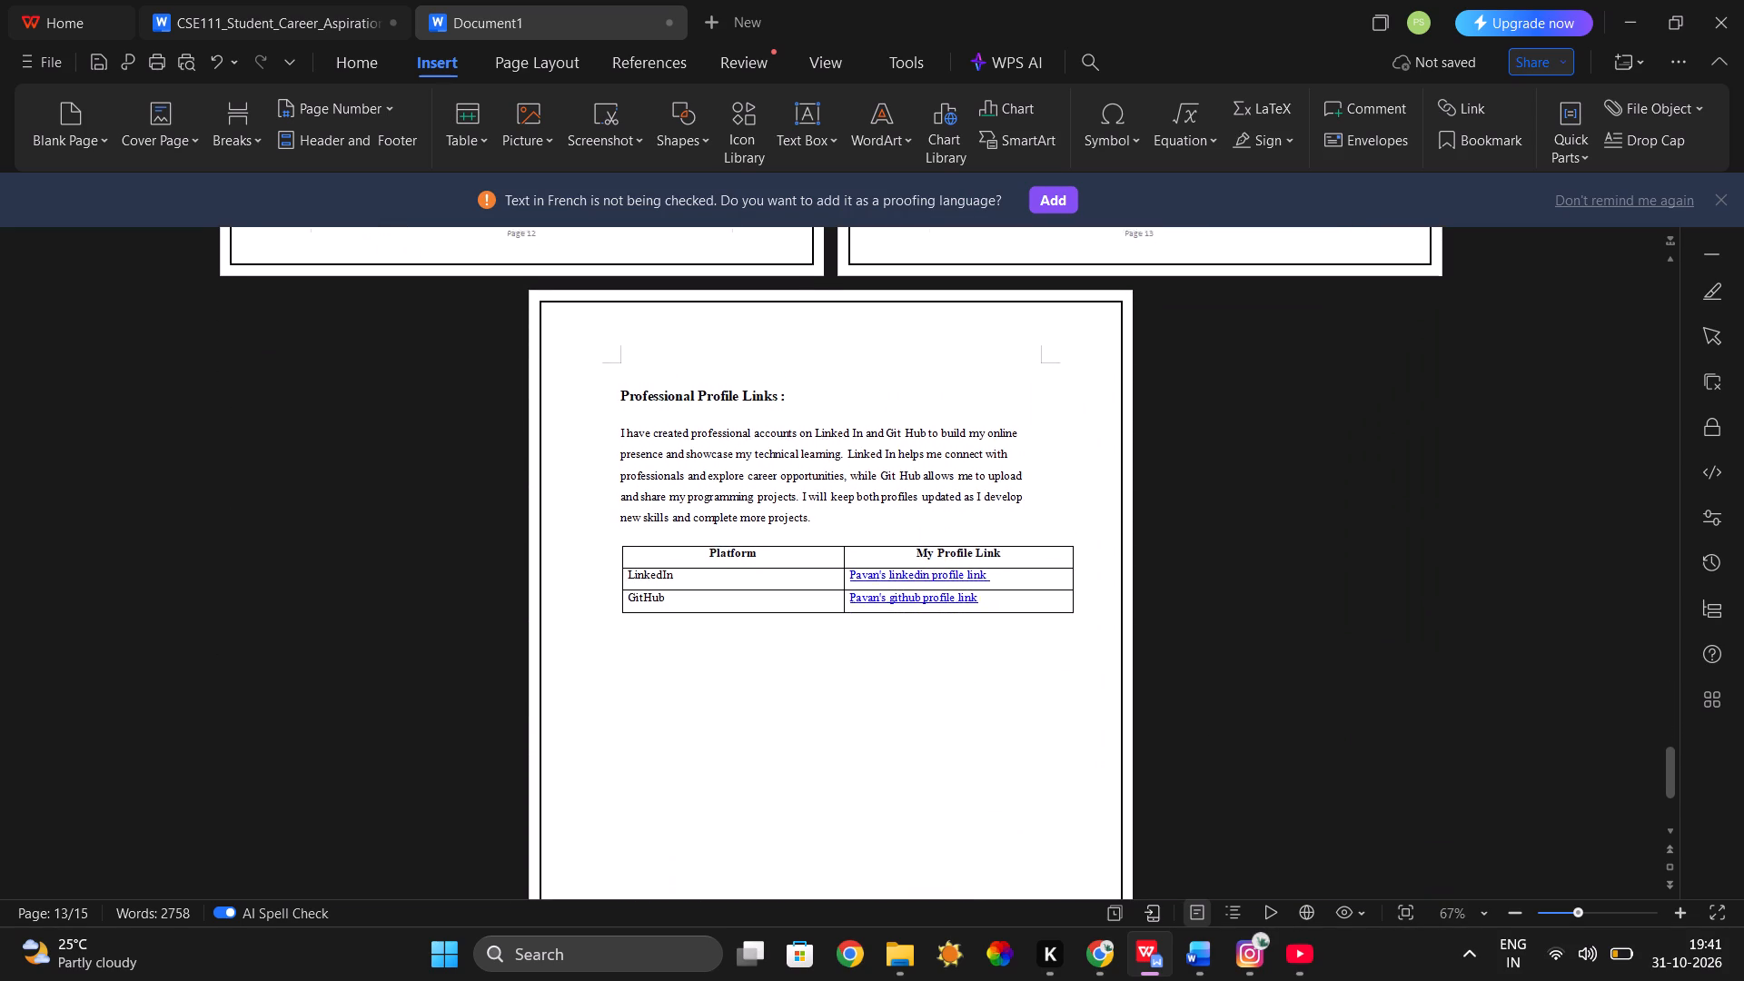
{"action": "scroll", "coordinate": [828, 529], "scroll_direction": "down", "scroll_amount": 4}
{"action": "scroll", "coordinate": [828, 529], "scroll_direction": "up", "scroll_amount": 3}
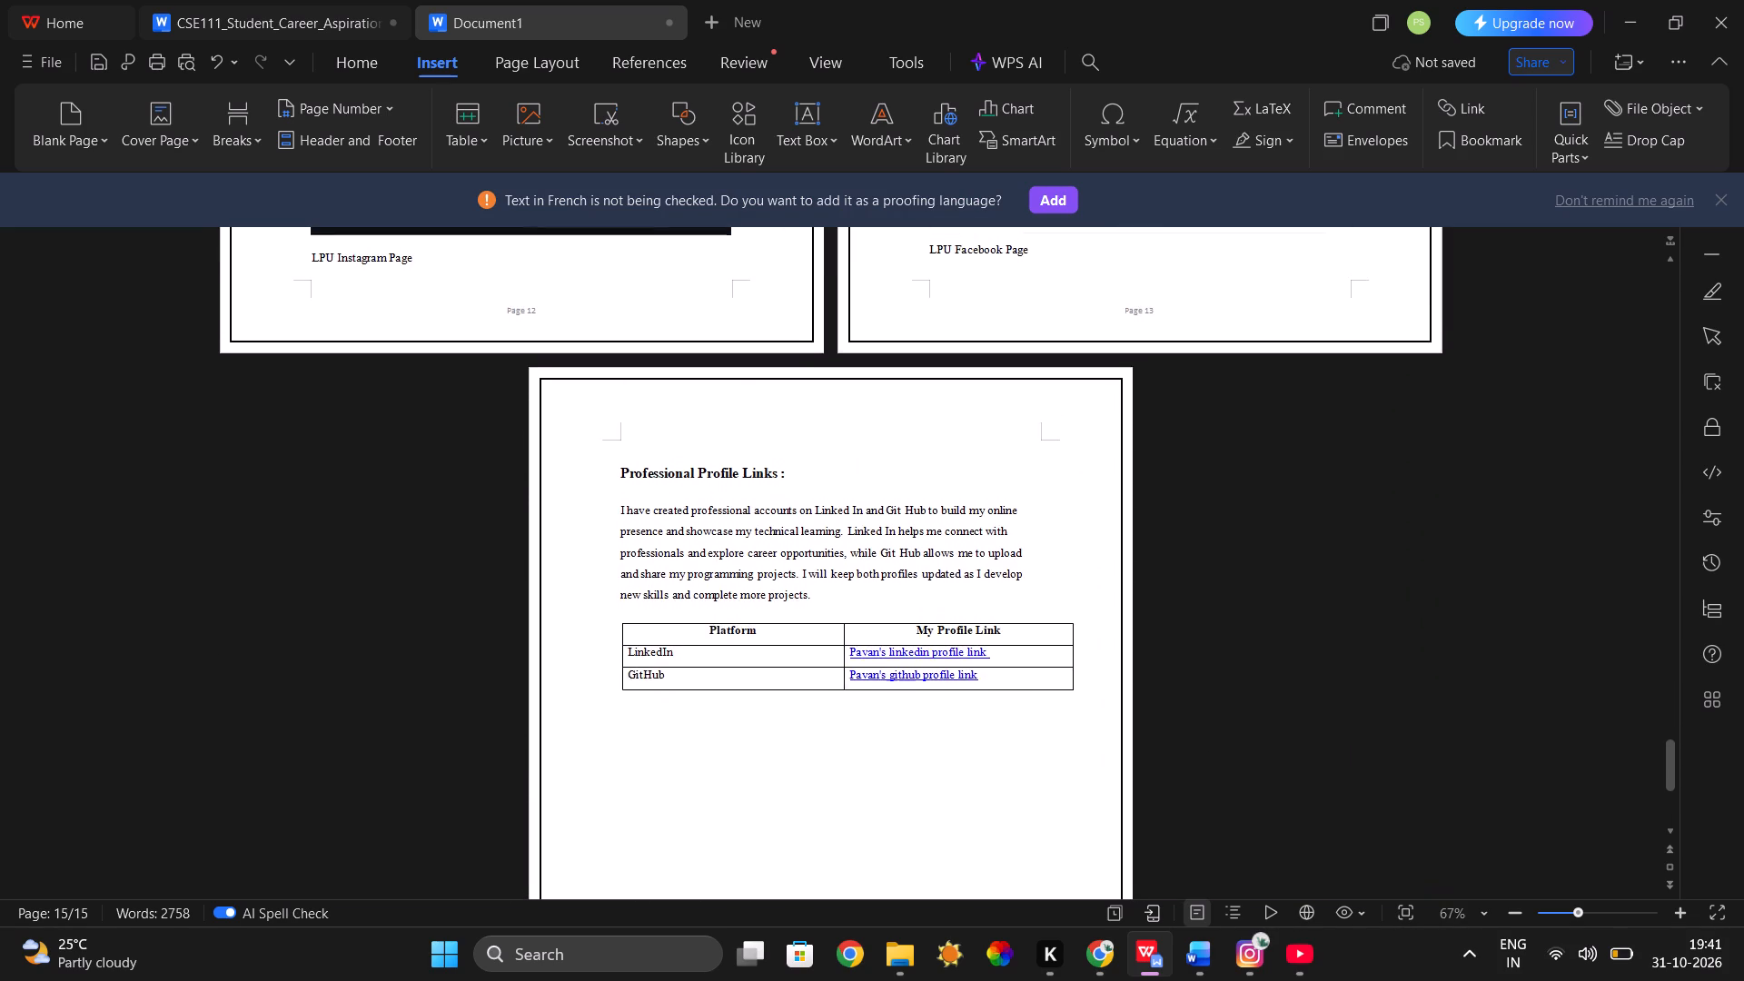
{"action": "scroll", "coordinate": [828, 529], "scroll_direction": "up", "scroll_amount": 2}
{"action": "scroll", "coordinate": [828, 529], "scroll_direction": "down", "scroll_amount": 5}
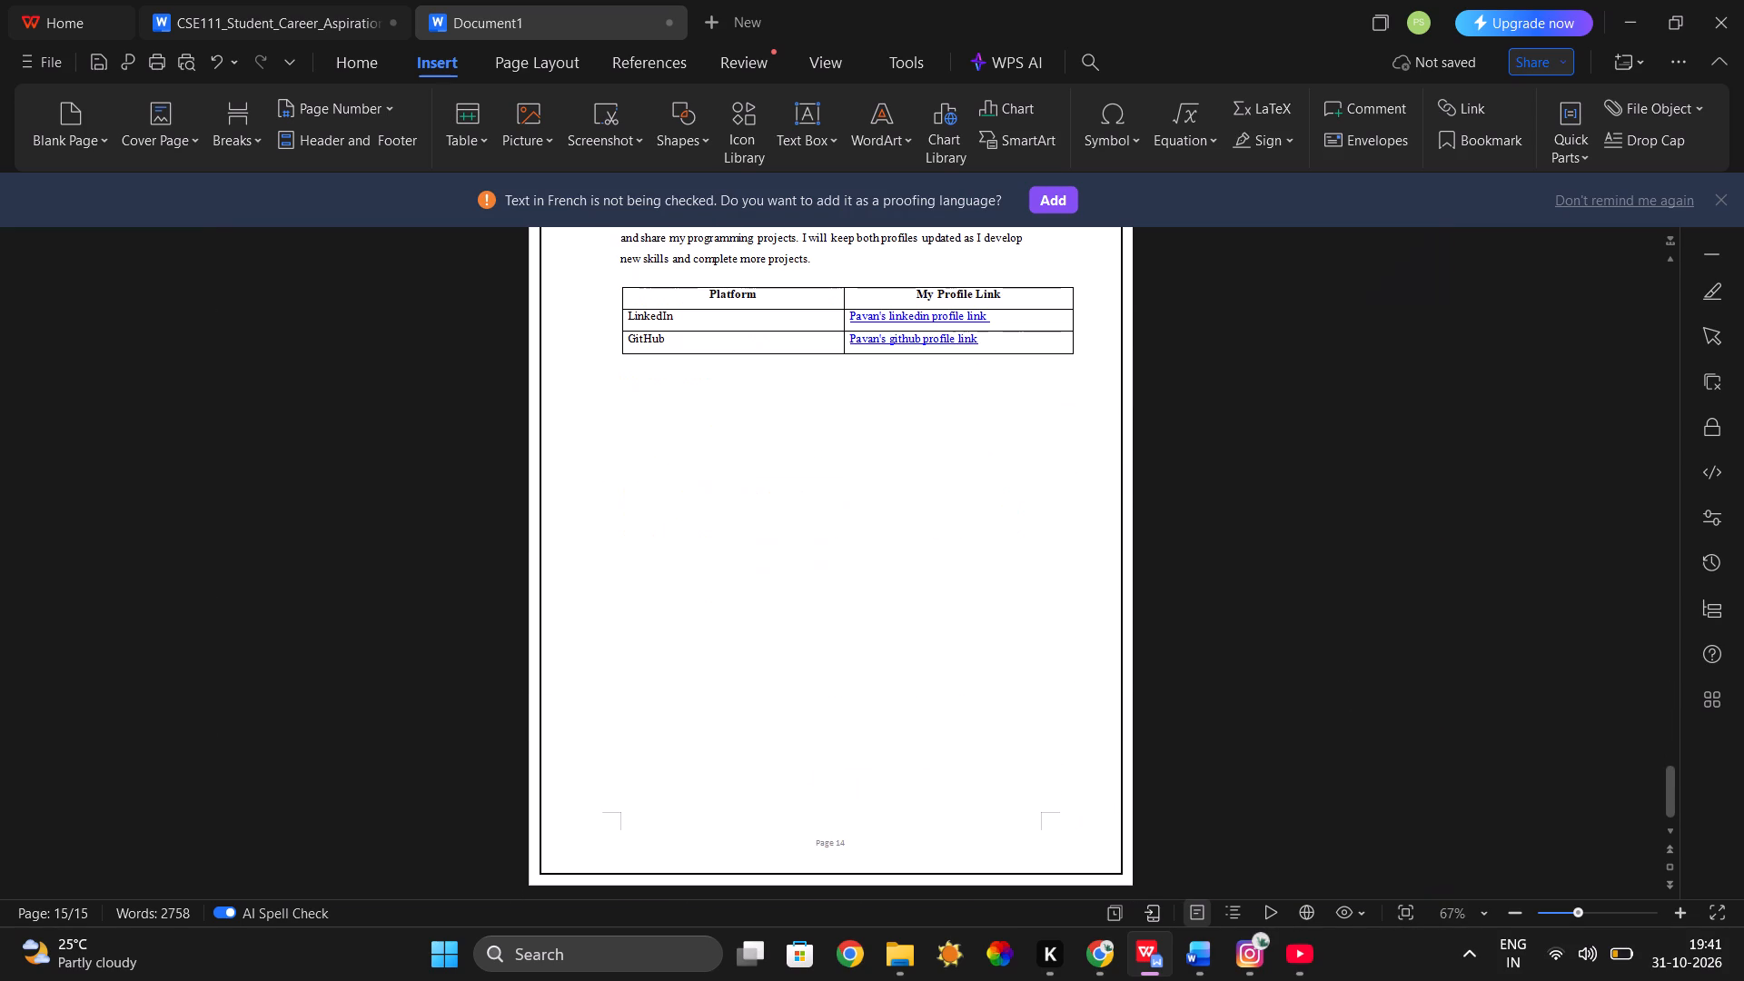
{"action": "scroll", "coordinate": [828, 529], "scroll_direction": "up", "scroll_amount": 3}
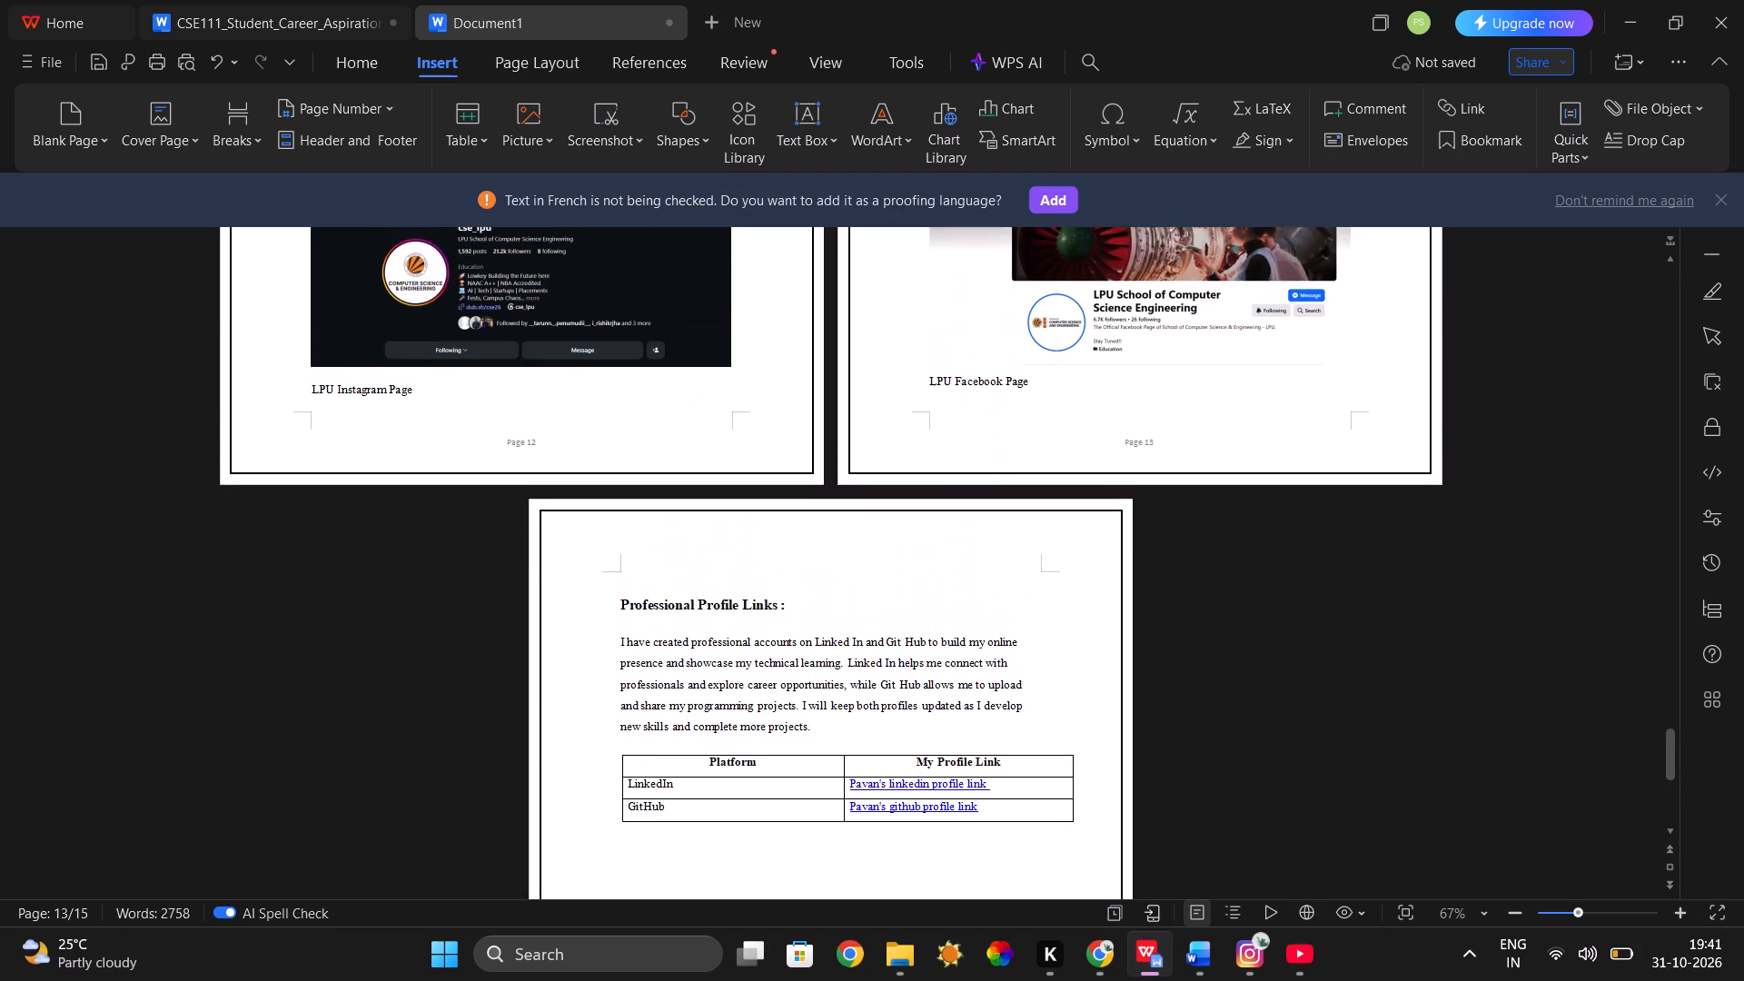
{"action": "scroll", "coordinate": [828, 529], "scroll_direction": "up", "scroll_amount": 20}
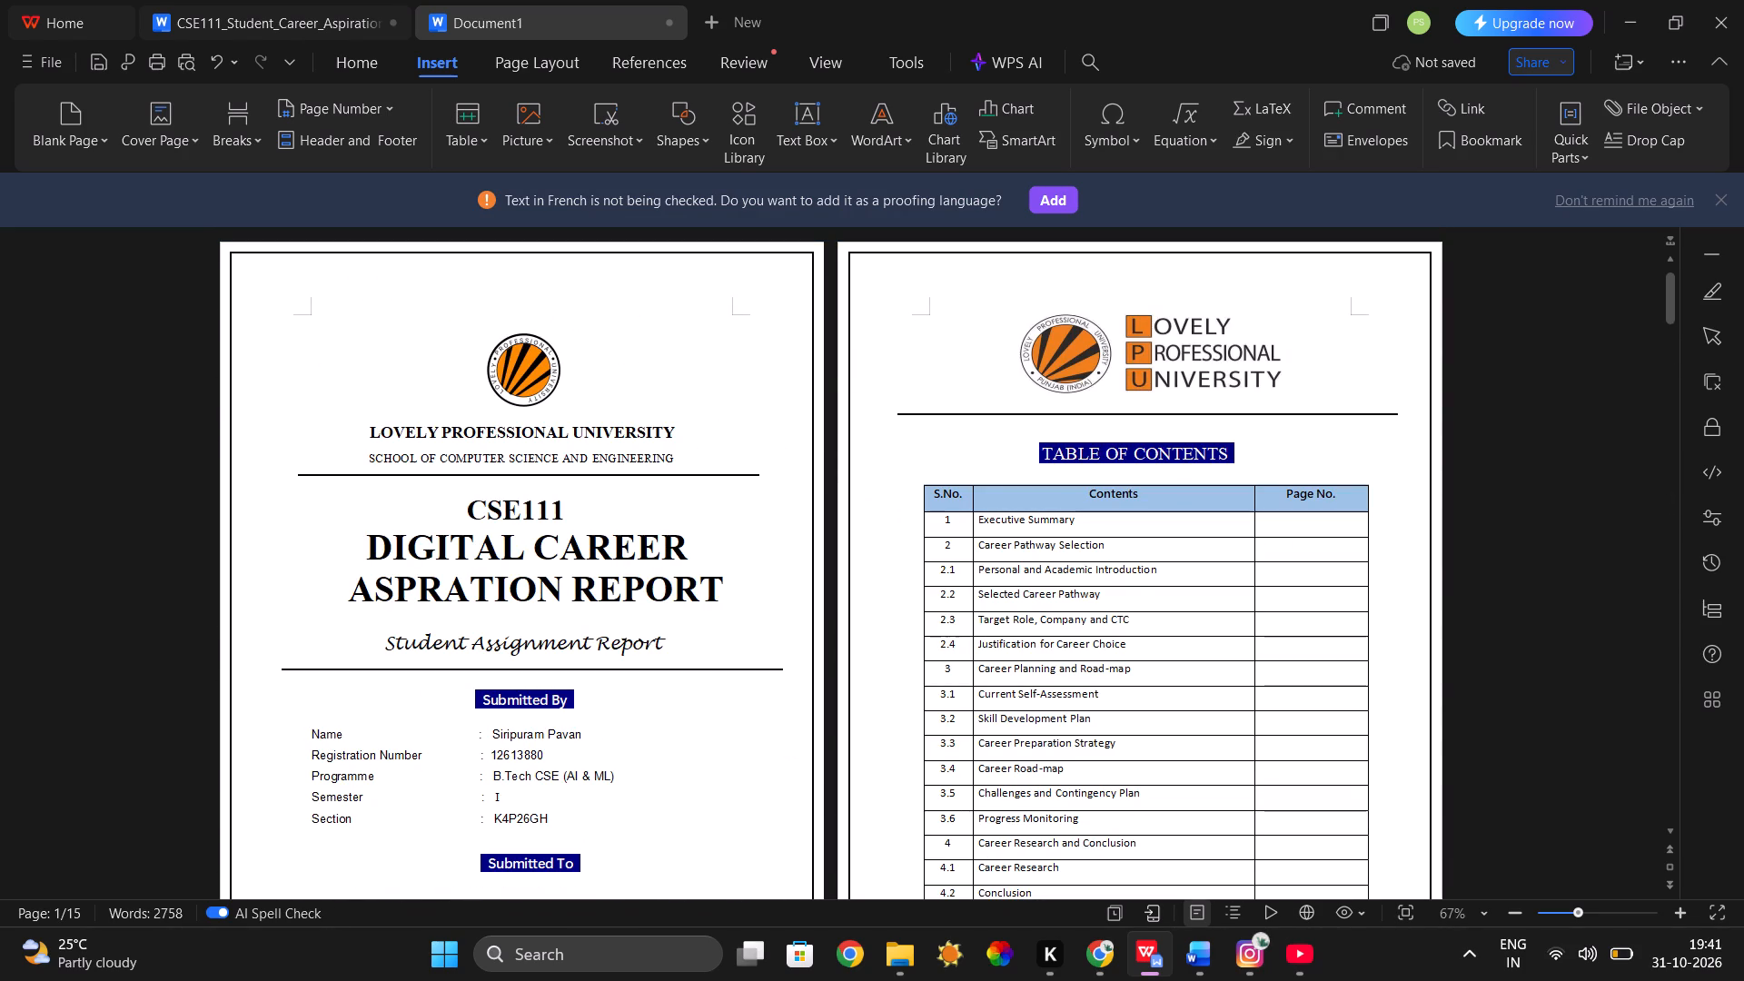
Examine the whole report's layout, including the Challenges and Contingency Plan tables, References, profile screenshots, cover page and Table of Contents.
{"action": "scroll", "coordinate": [828, 529], "scroll_direction": "down", "scroll_amount": 8}
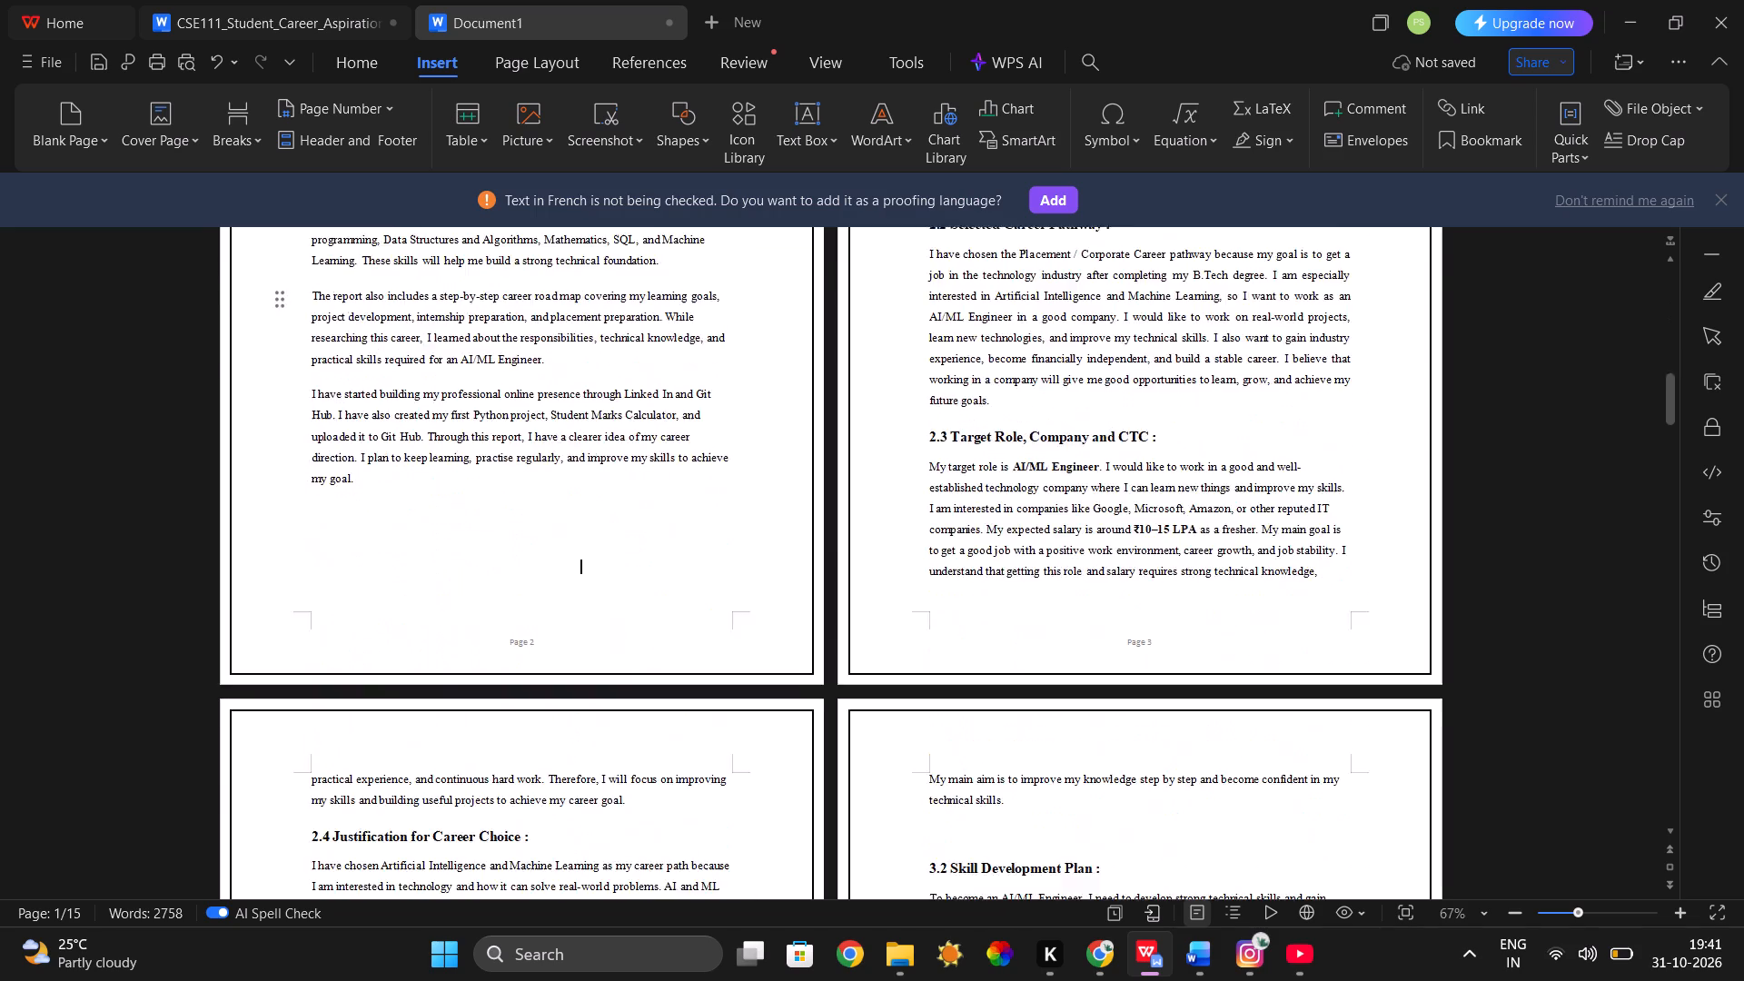
{"action": "scroll", "coordinate": [828, 529], "scroll_direction": "down", "scroll_amount": 3}
{"action": "scroll", "coordinate": [828, 529], "scroll_direction": "up", "scroll_amount": 2}
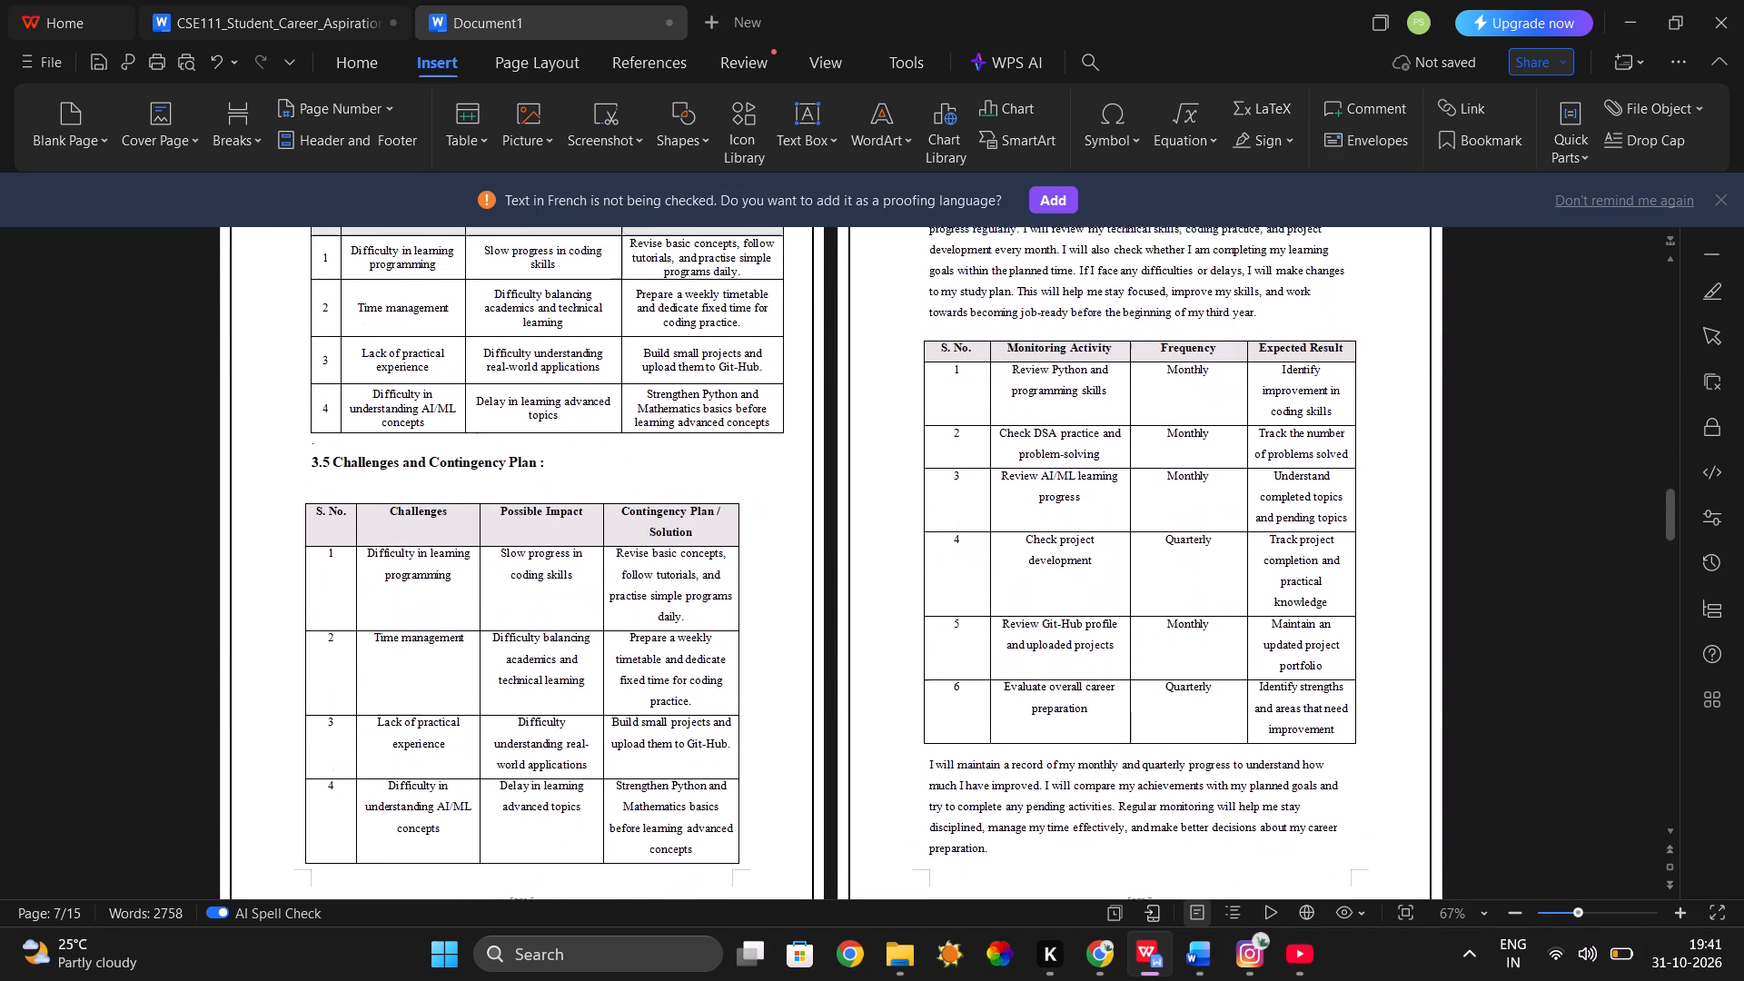
{"action": "scroll", "coordinate": [828, 529], "scroll_direction": "up", "scroll_amount": 2}
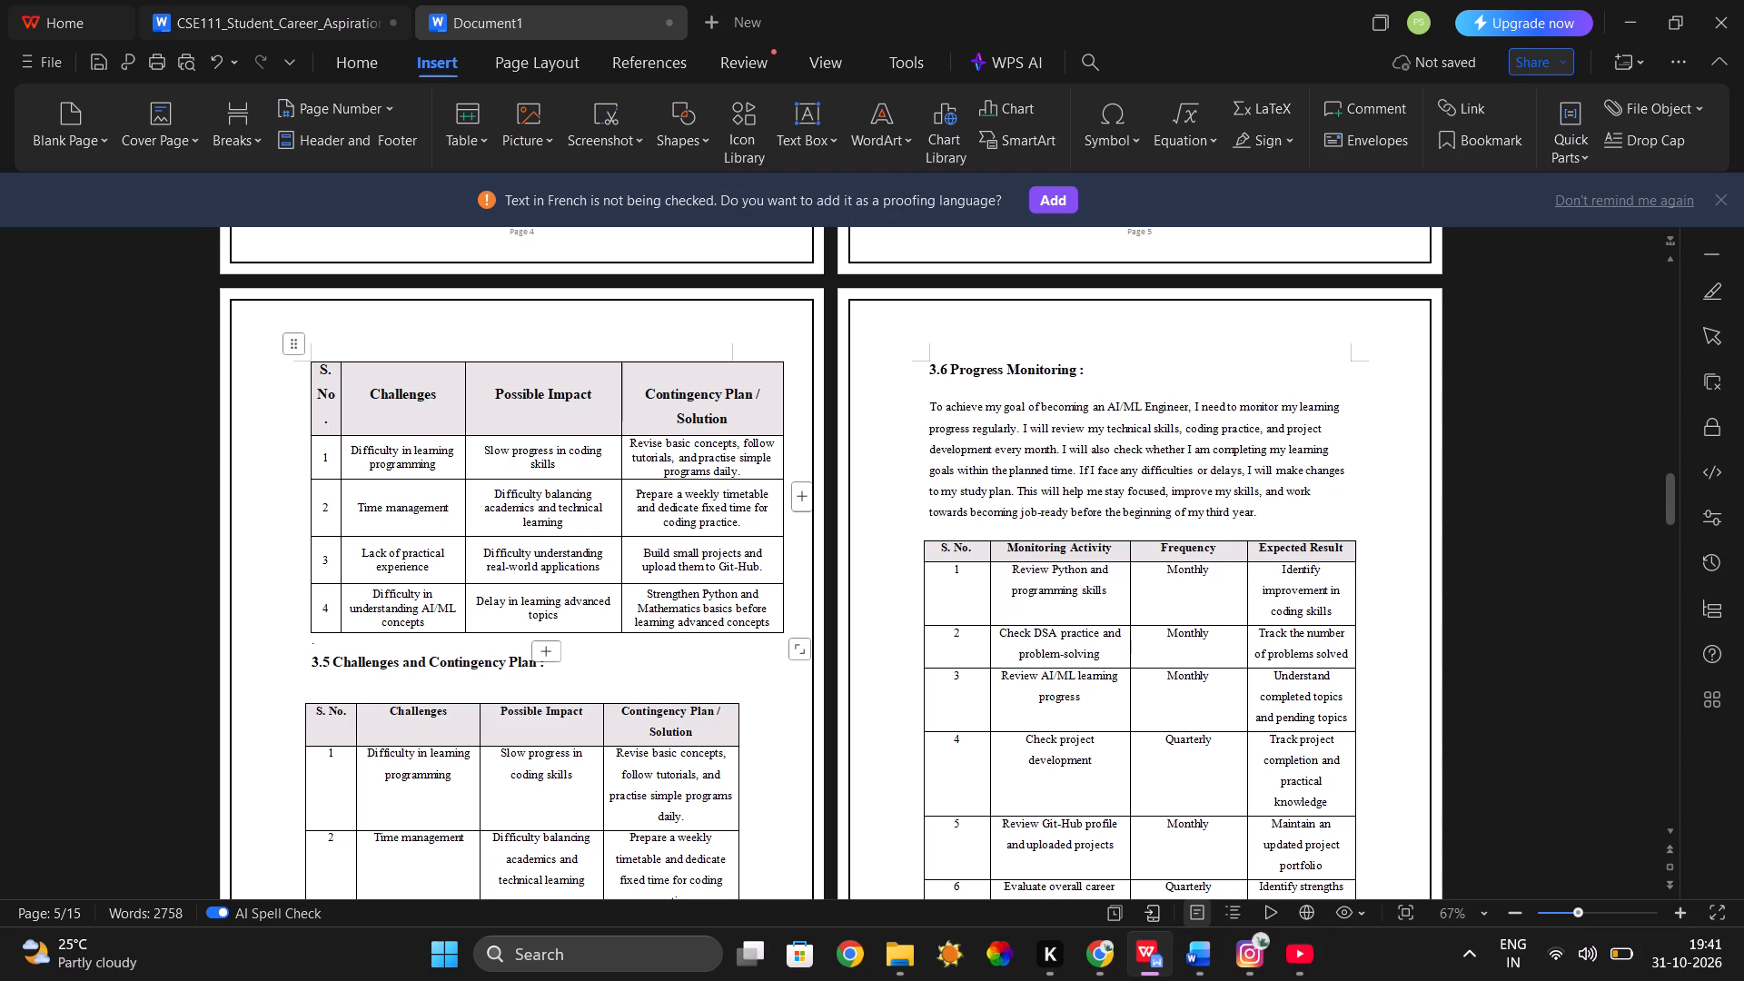
{"action": "scroll", "coordinate": [827, 460], "scroll_direction": "down", "scroll_amount": 9}
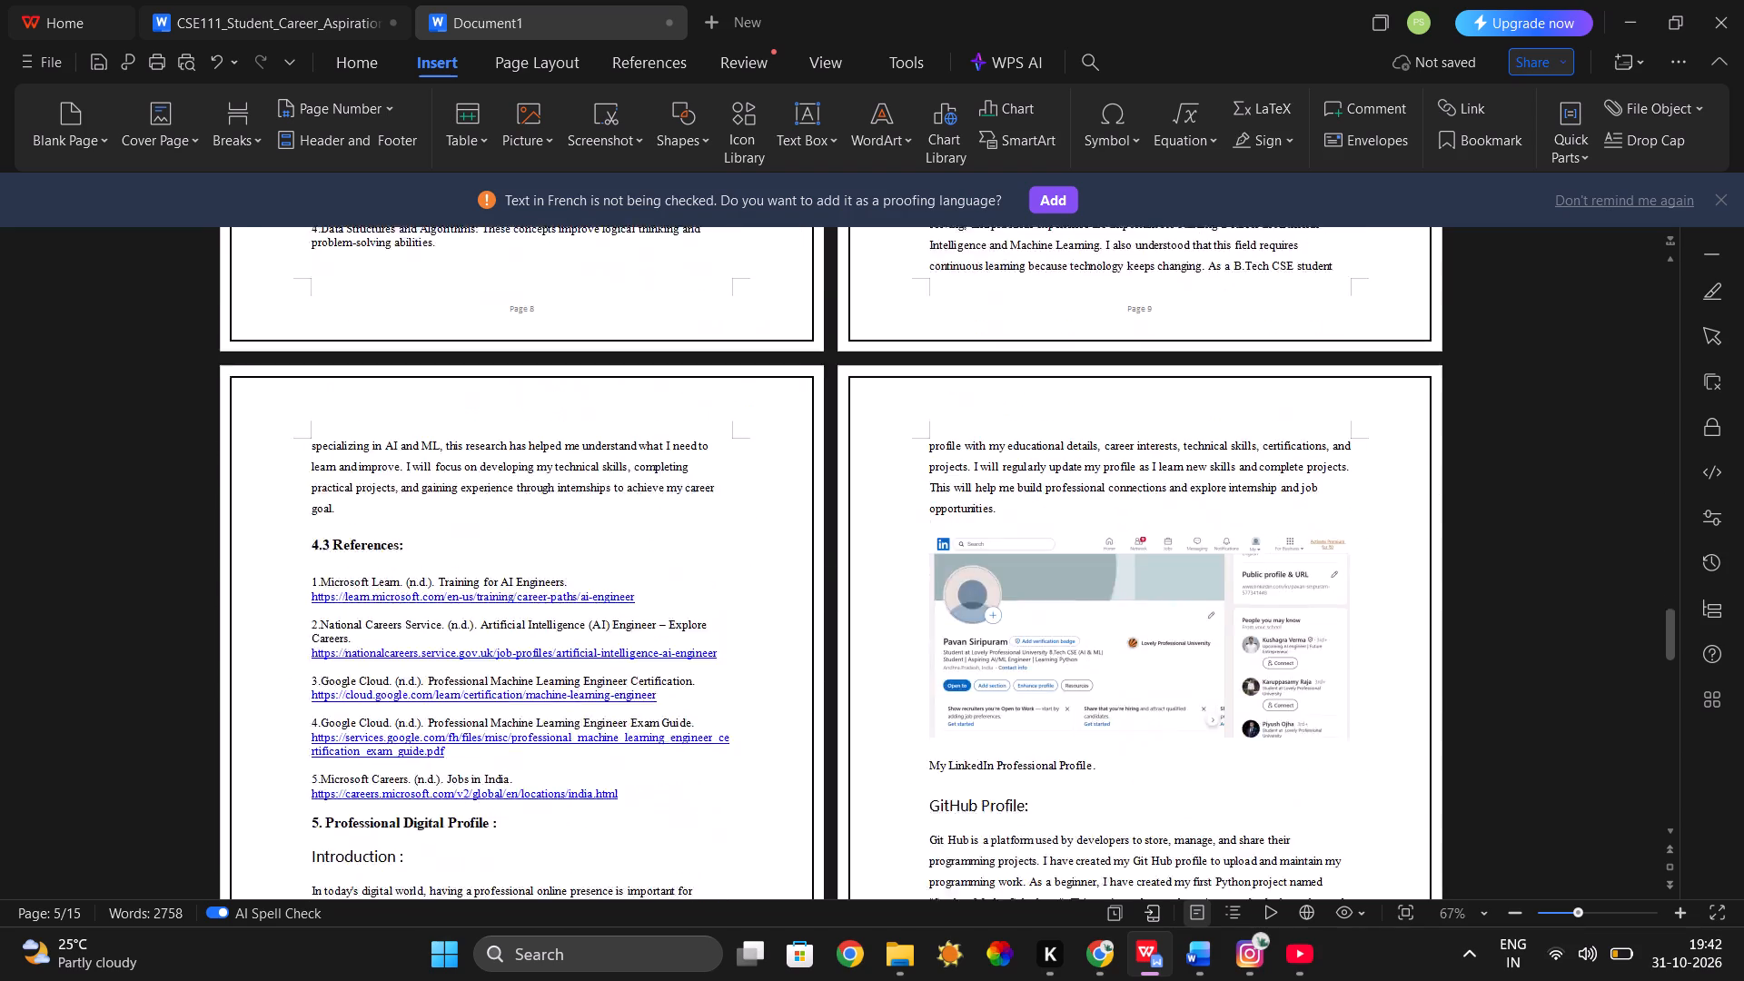
{"action": "scroll", "coordinate": [827, 460], "scroll_direction": "down", "scroll_amount": 1}
{"action": "scroll", "coordinate": [827, 460], "scroll_direction": "up", "scroll_amount": 3}
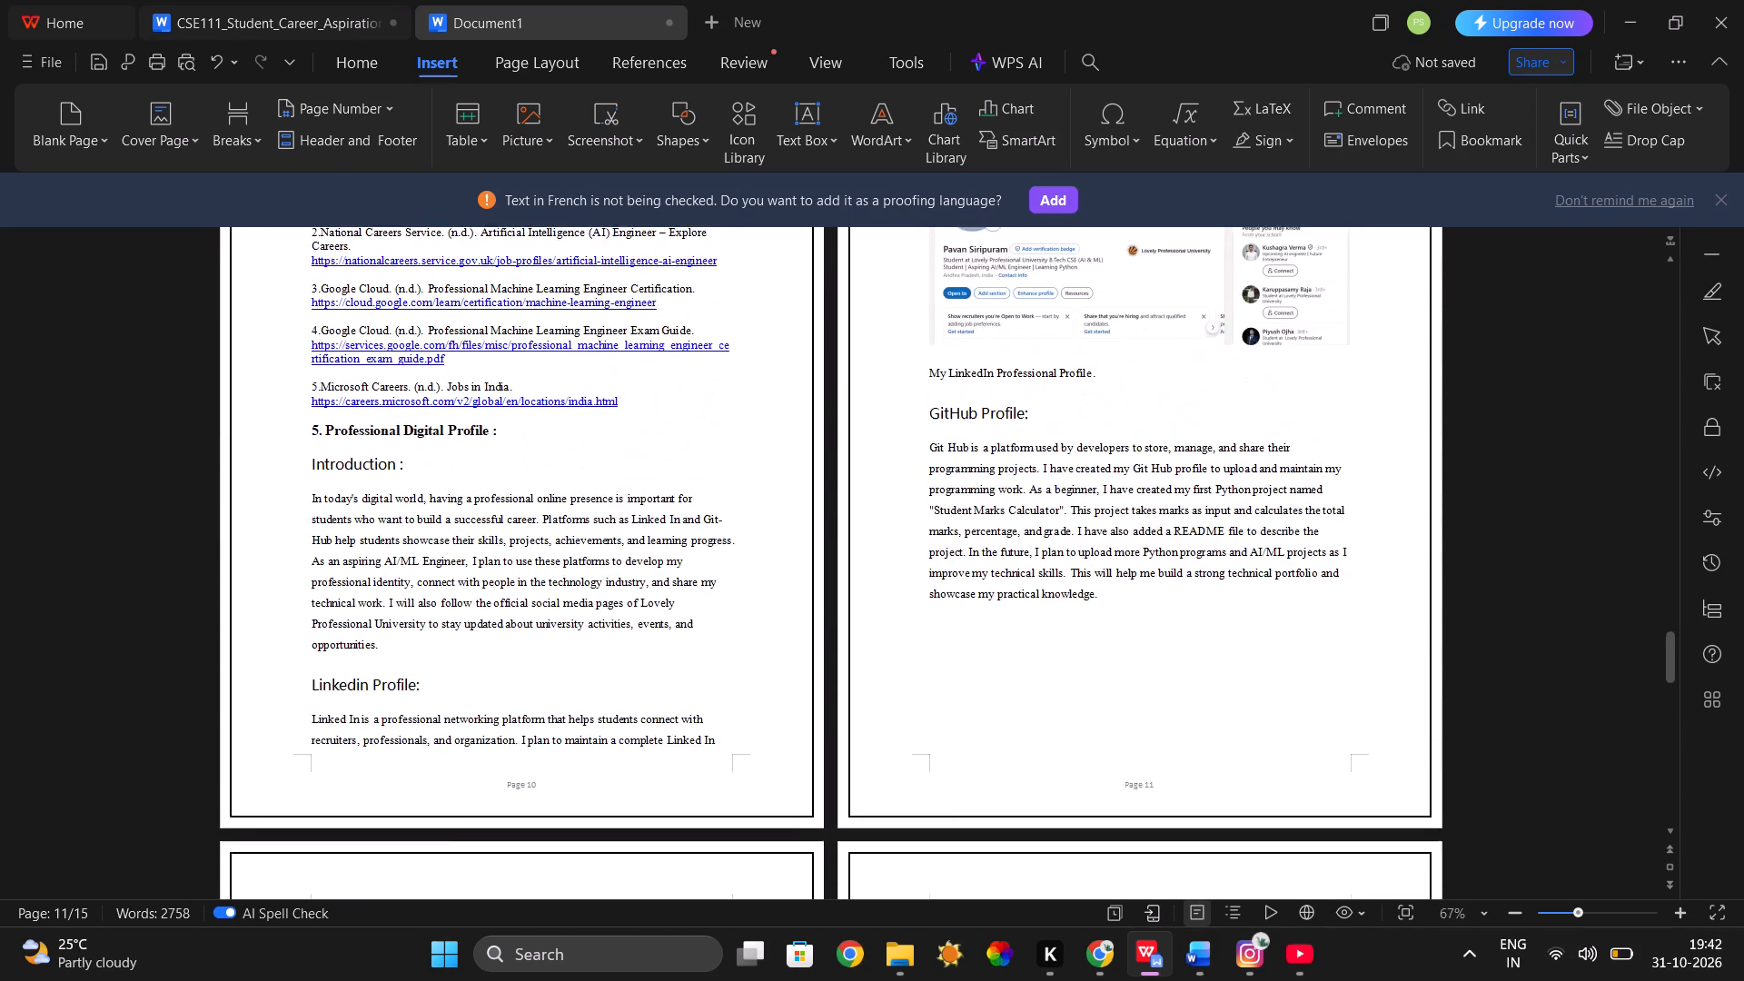
{"action": "scroll", "coordinate": [827, 460], "scroll_direction": "up", "scroll_amount": 3}
{"action": "scroll", "coordinate": [827, 460], "scroll_direction": "down", "scroll_amount": 7}
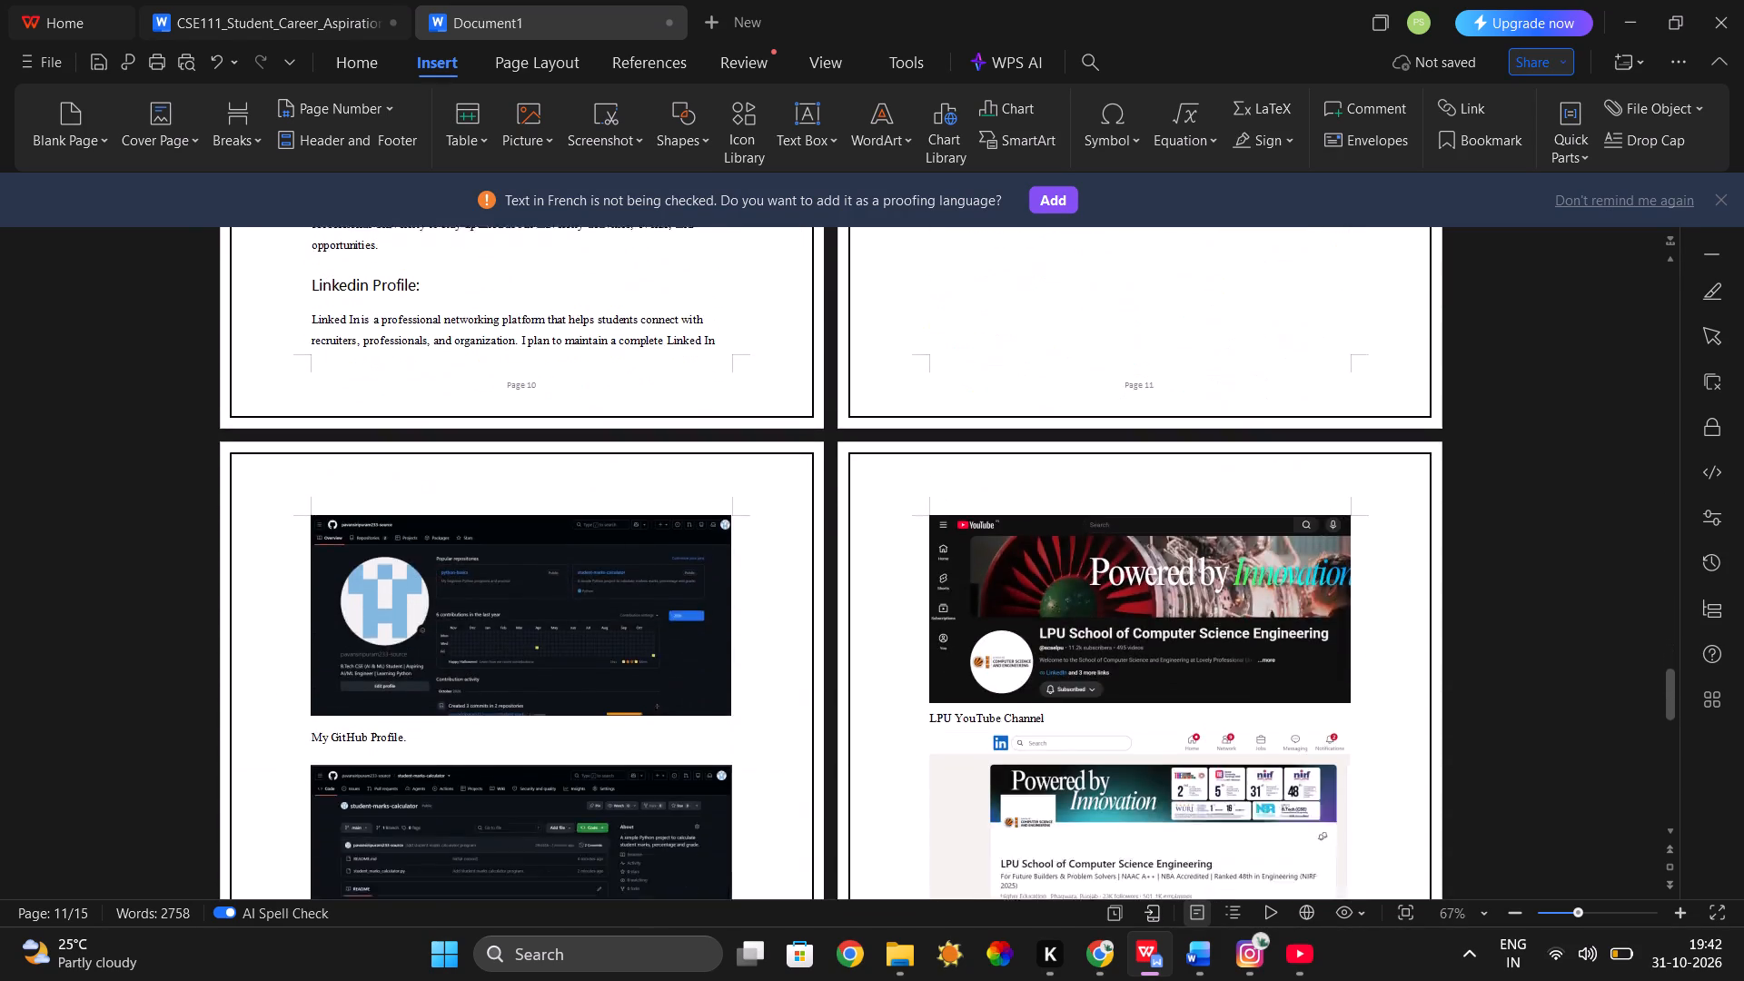
{"action": "scroll", "coordinate": [827, 460], "scroll_direction": "down", "scroll_amount": 3}
{"action": "scroll", "coordinate": [827, 460], "scroll_direction": "up", "scroll_amount": 10}
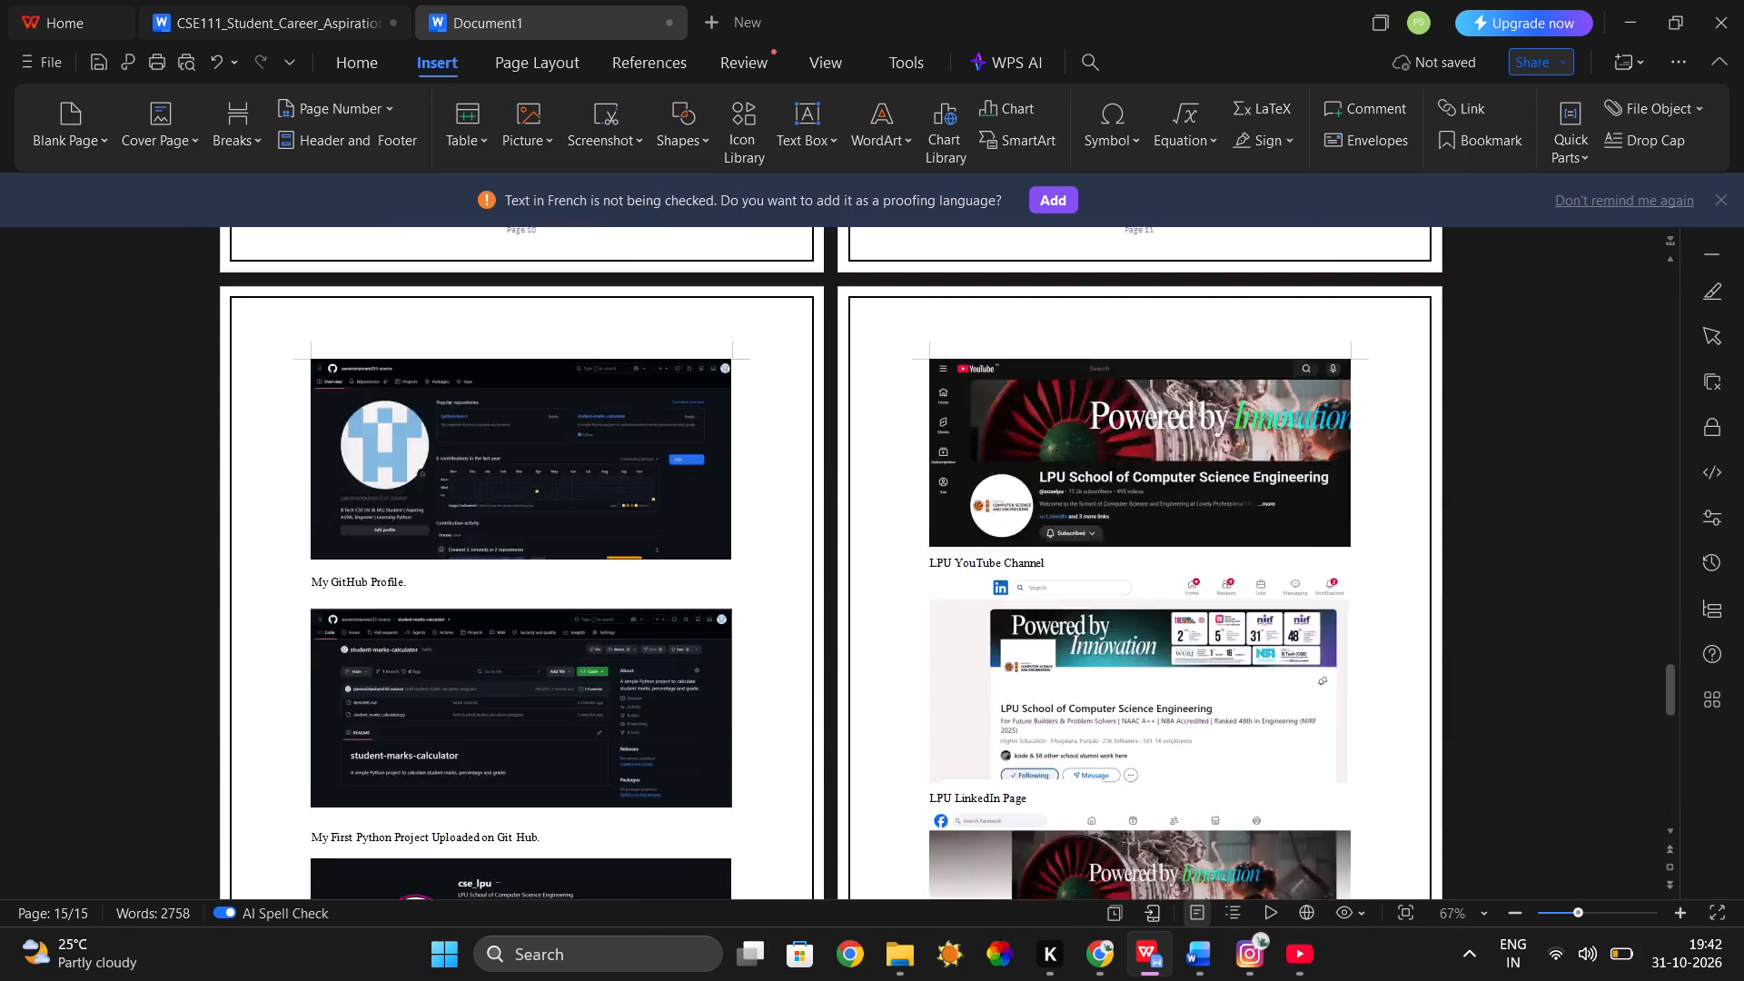
{"action": "scroll", "coordinate": [827, 460], "scroll_direction": "up", "scroll_amount": 14}
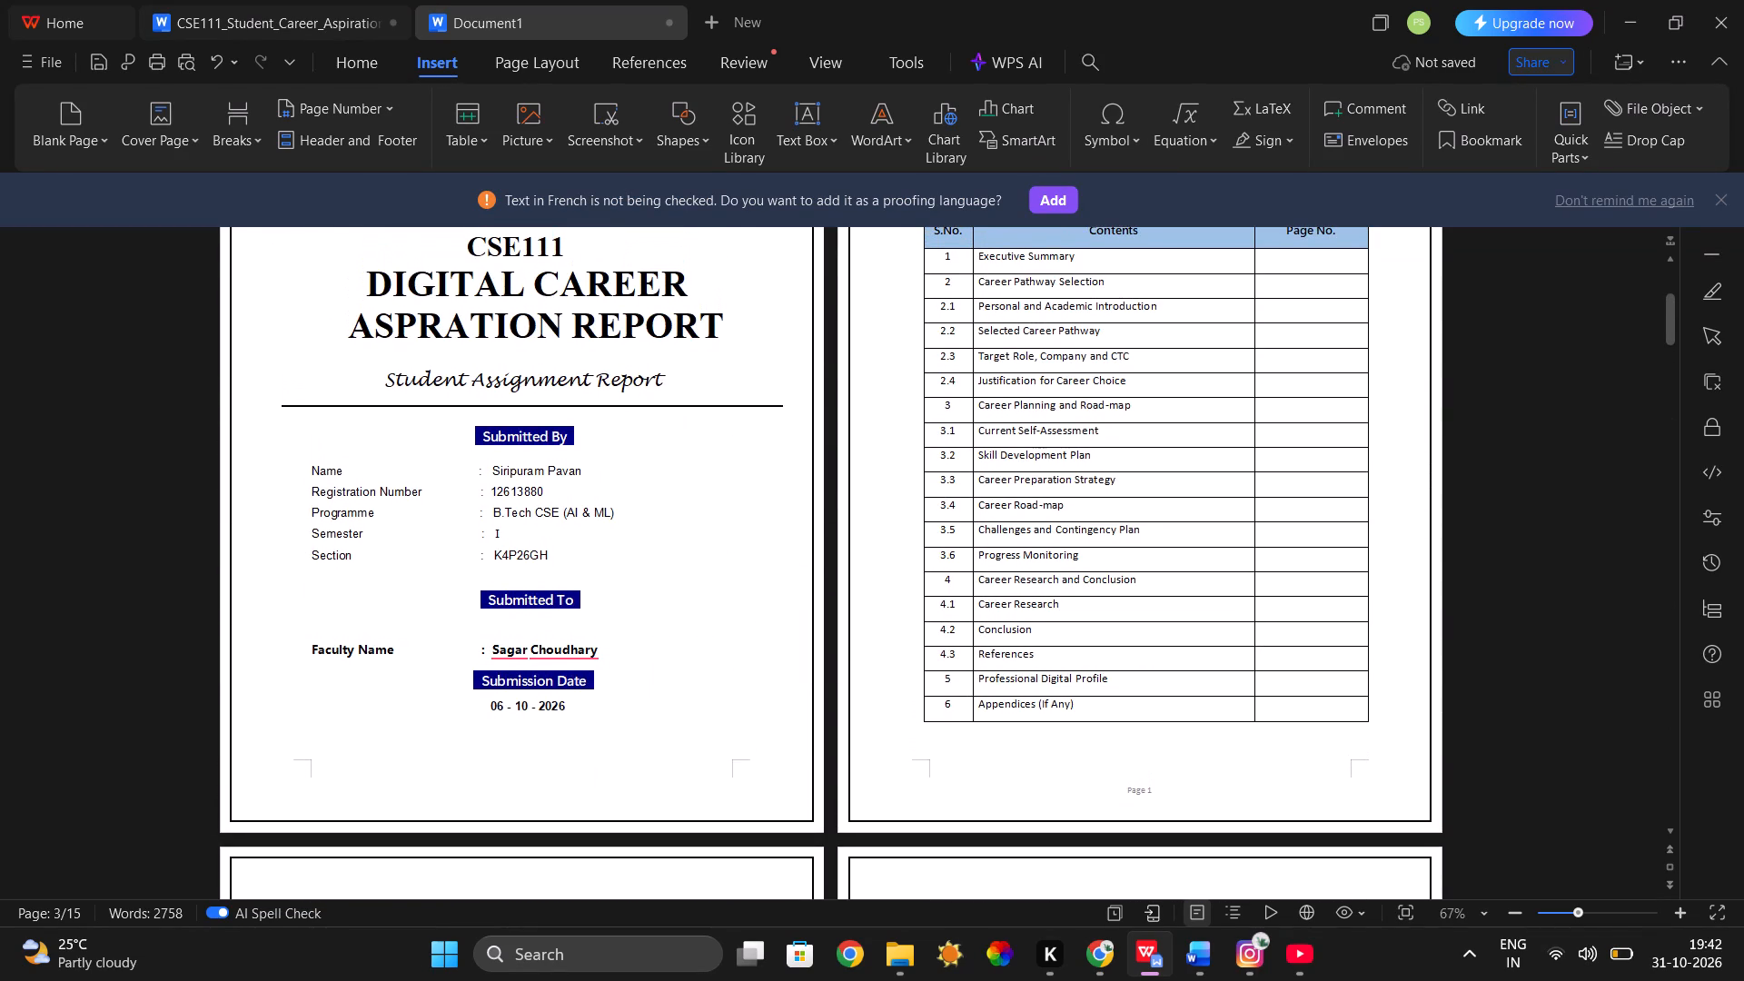
Save the unsaved report in the Documents folder as Document1.docx, using the Word Documents (*.docx) file type.
{"action": "scroll", "coordinate": [827, 460], "scroll_direction": "up", "scroll_amount": 8}
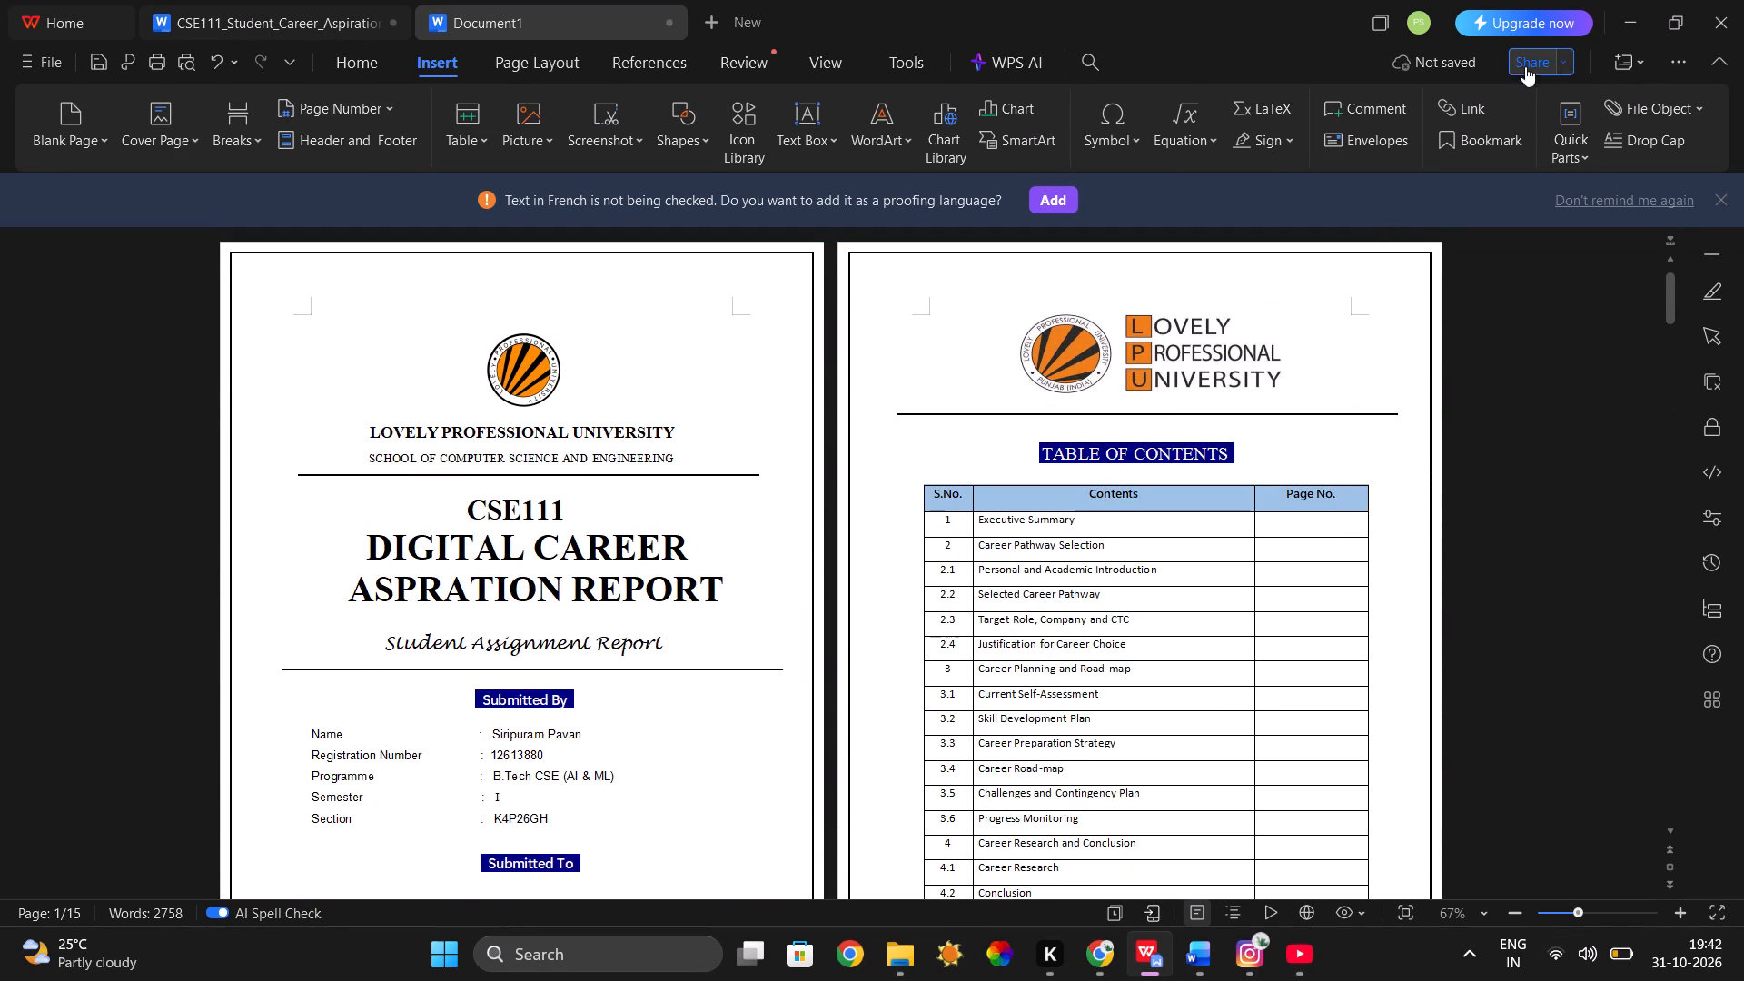
{"action": "left_click", "coordinate": [1464, 67]}
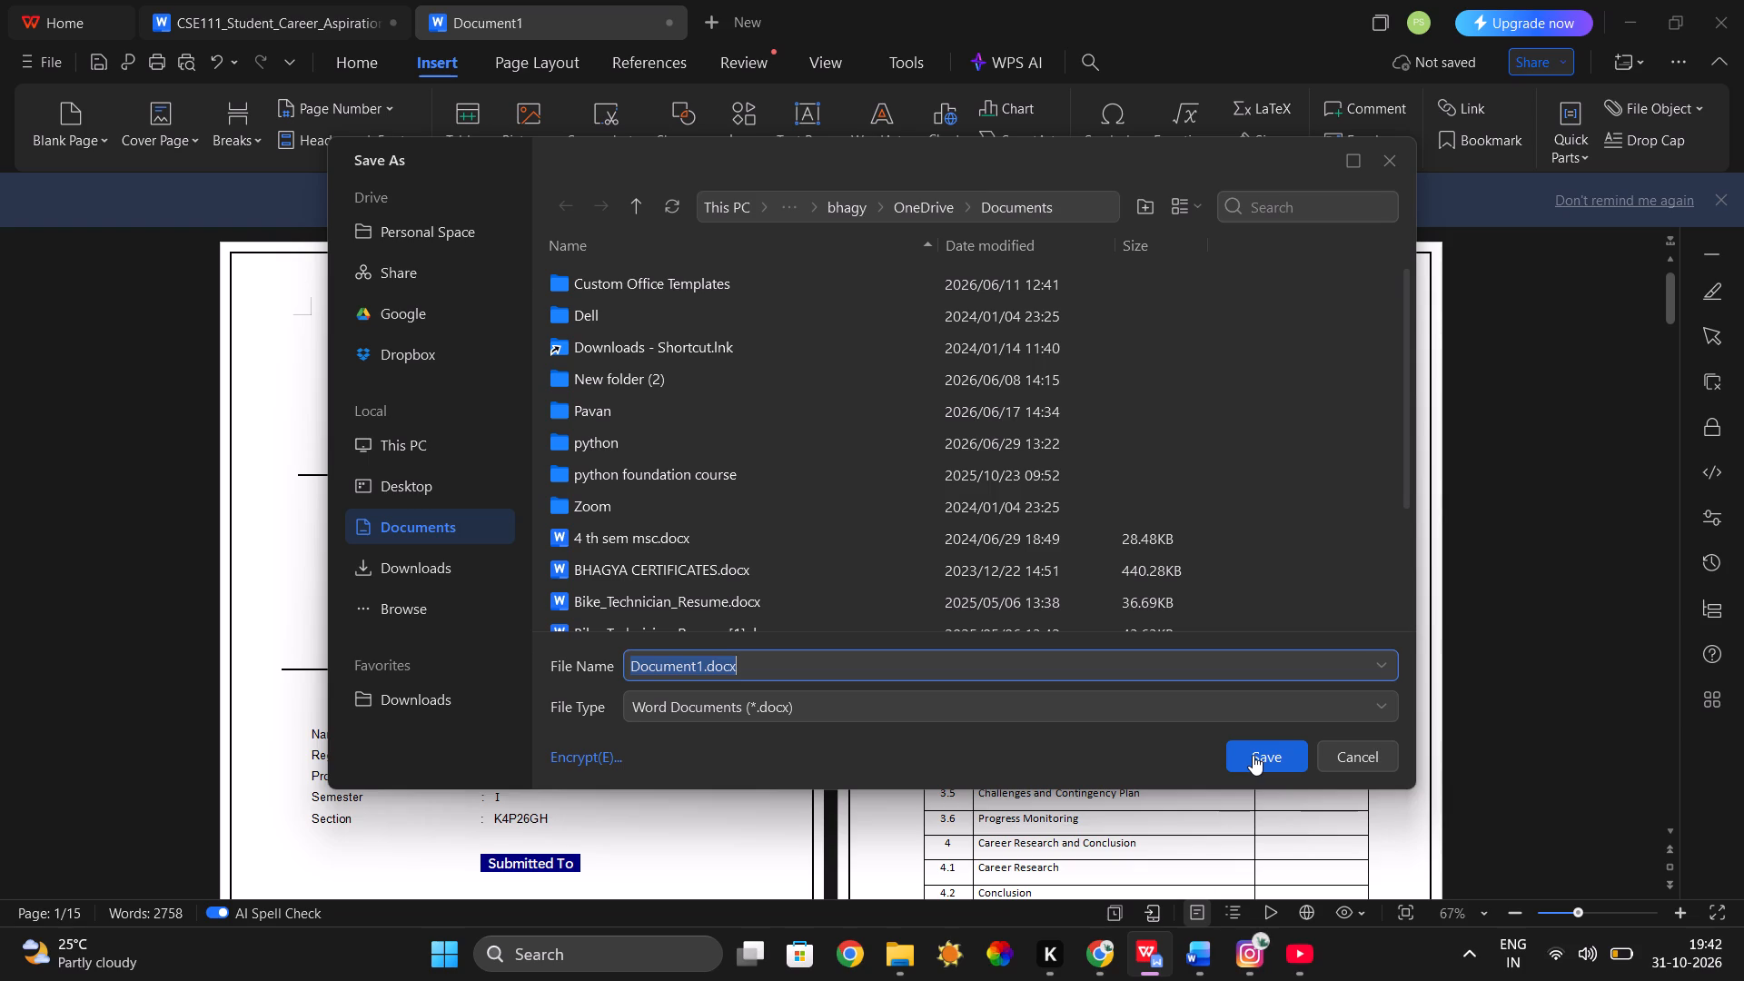
{"action": "left_click", "coordinate": [1253, 755]}
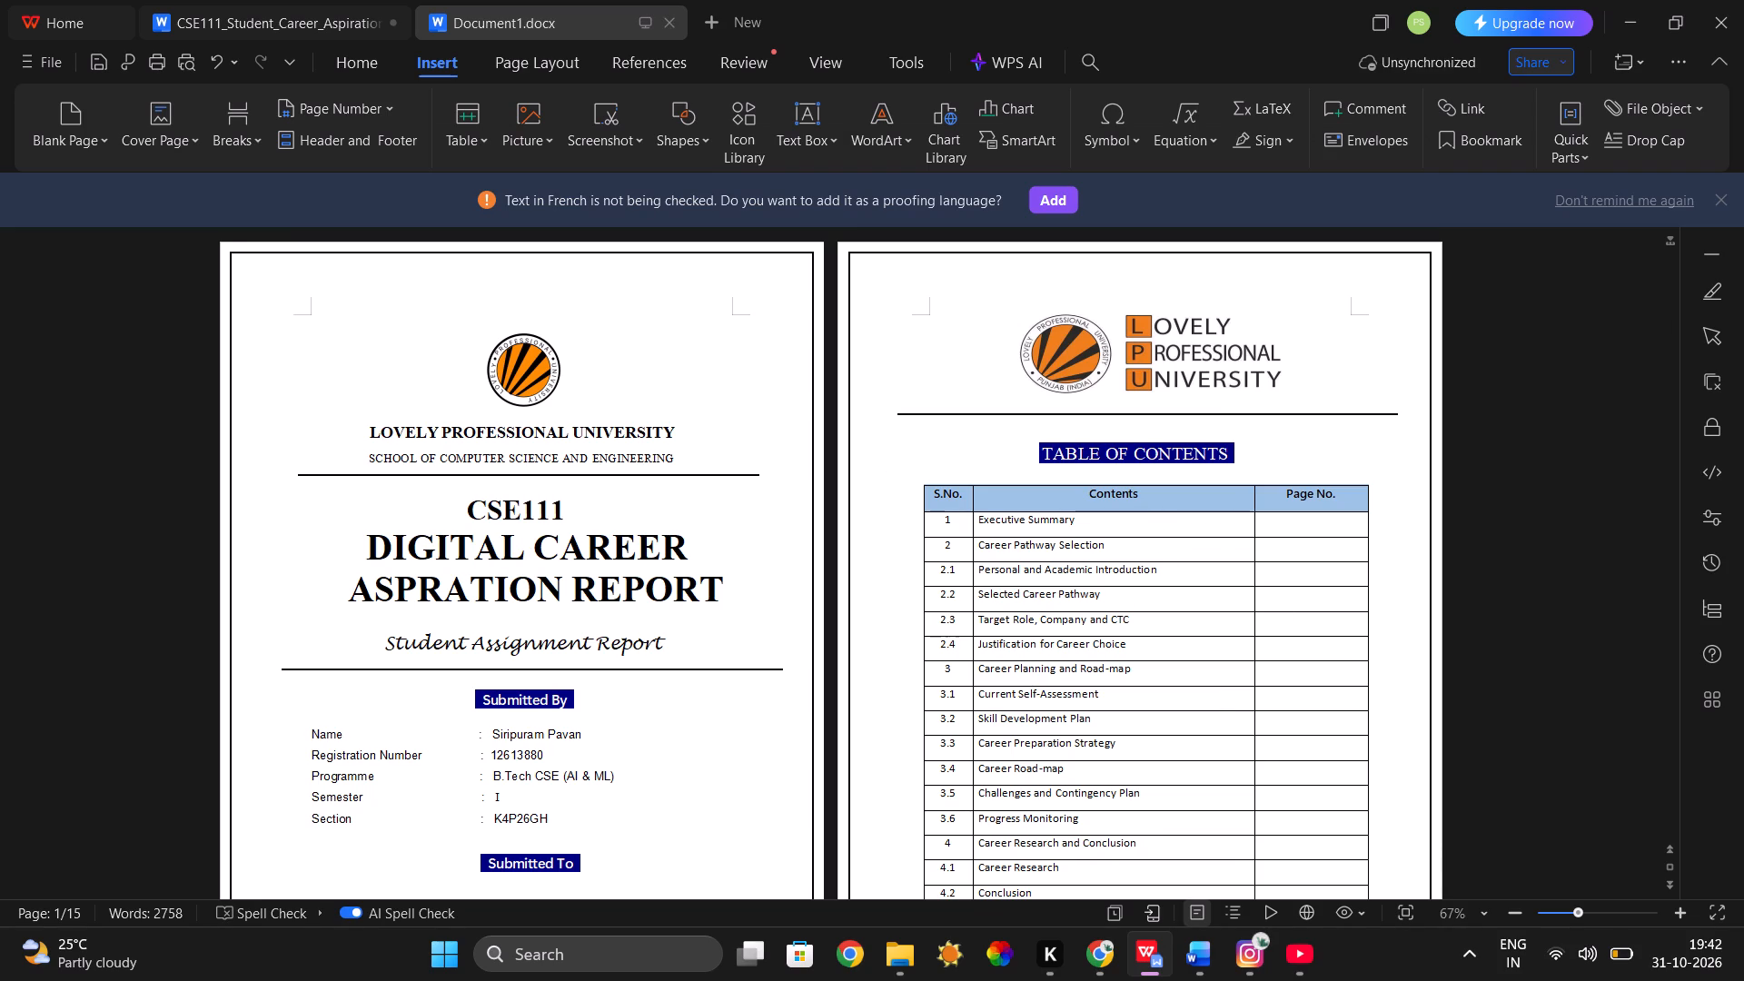
Review the saved report through to the profile link table on the last page and back to the cover page.
{"action": "scroll", "coordinate": [828, 443], "scroll_direction": "down", "scroll_amount": 18}
{"action": "scroll", "coordinate": [828, 443], "scroll_direction": "down", "scroll_amount": 5}
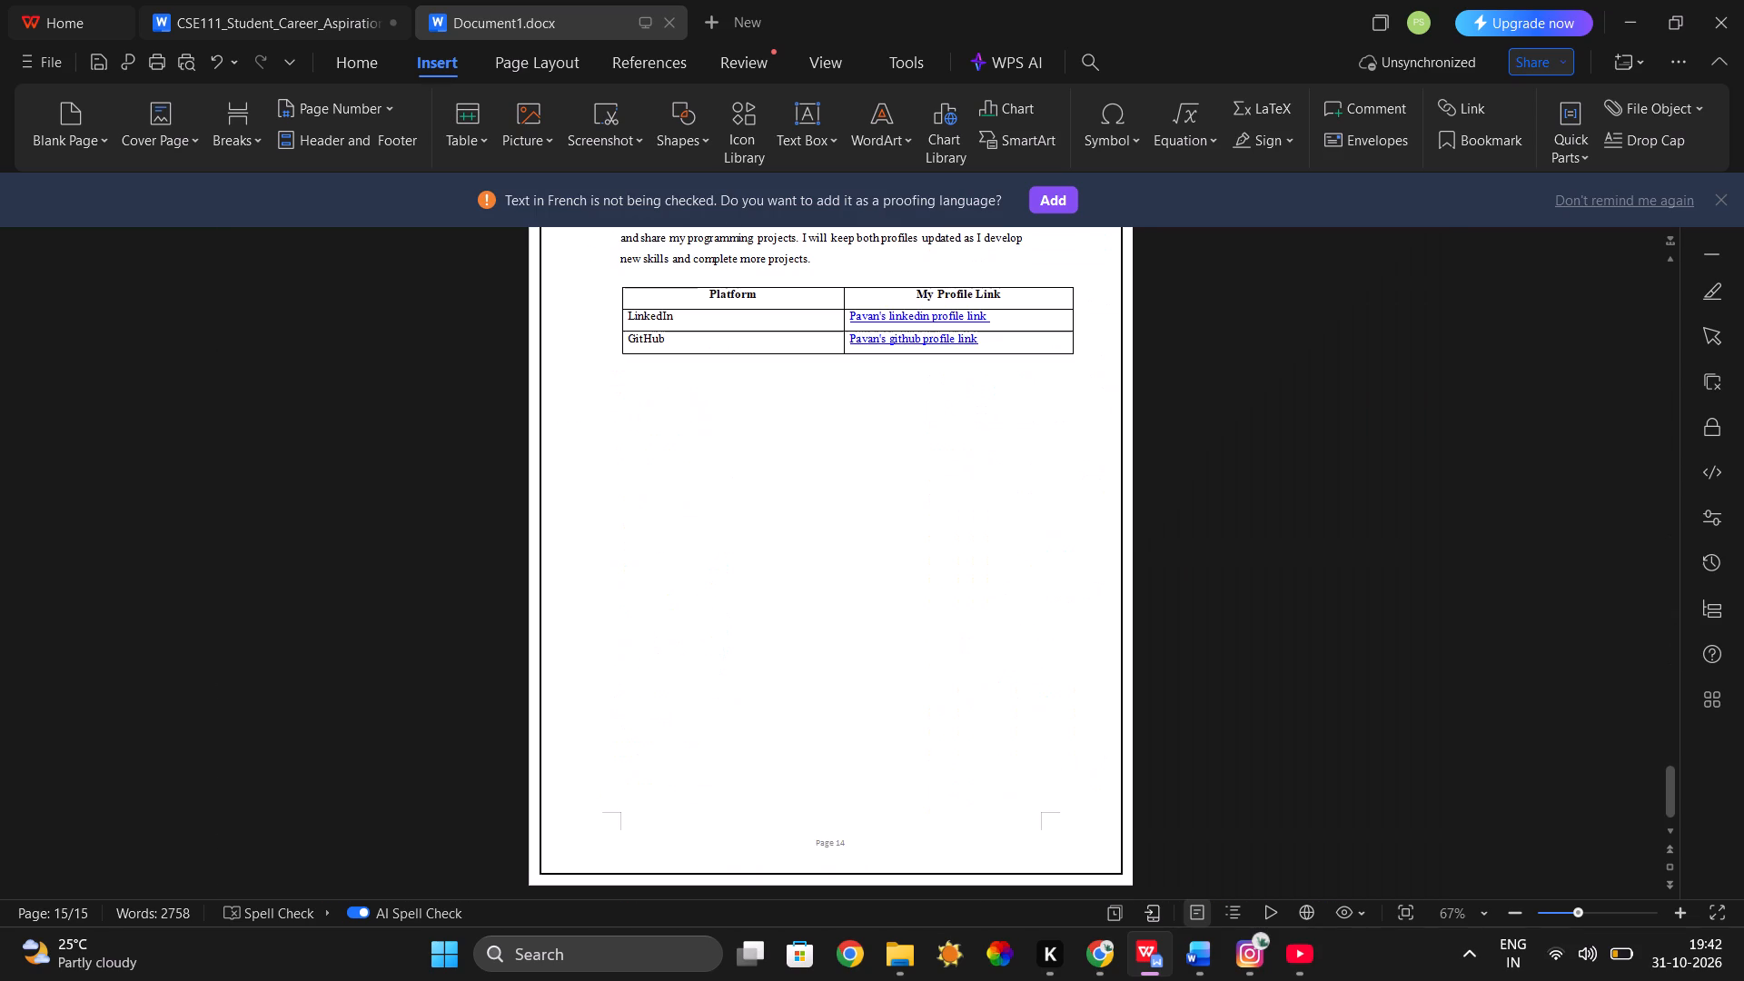
{"action": "scroll", "coordinate": [828, 443], "scroll_direction": "up", "scroll_amount": 16}
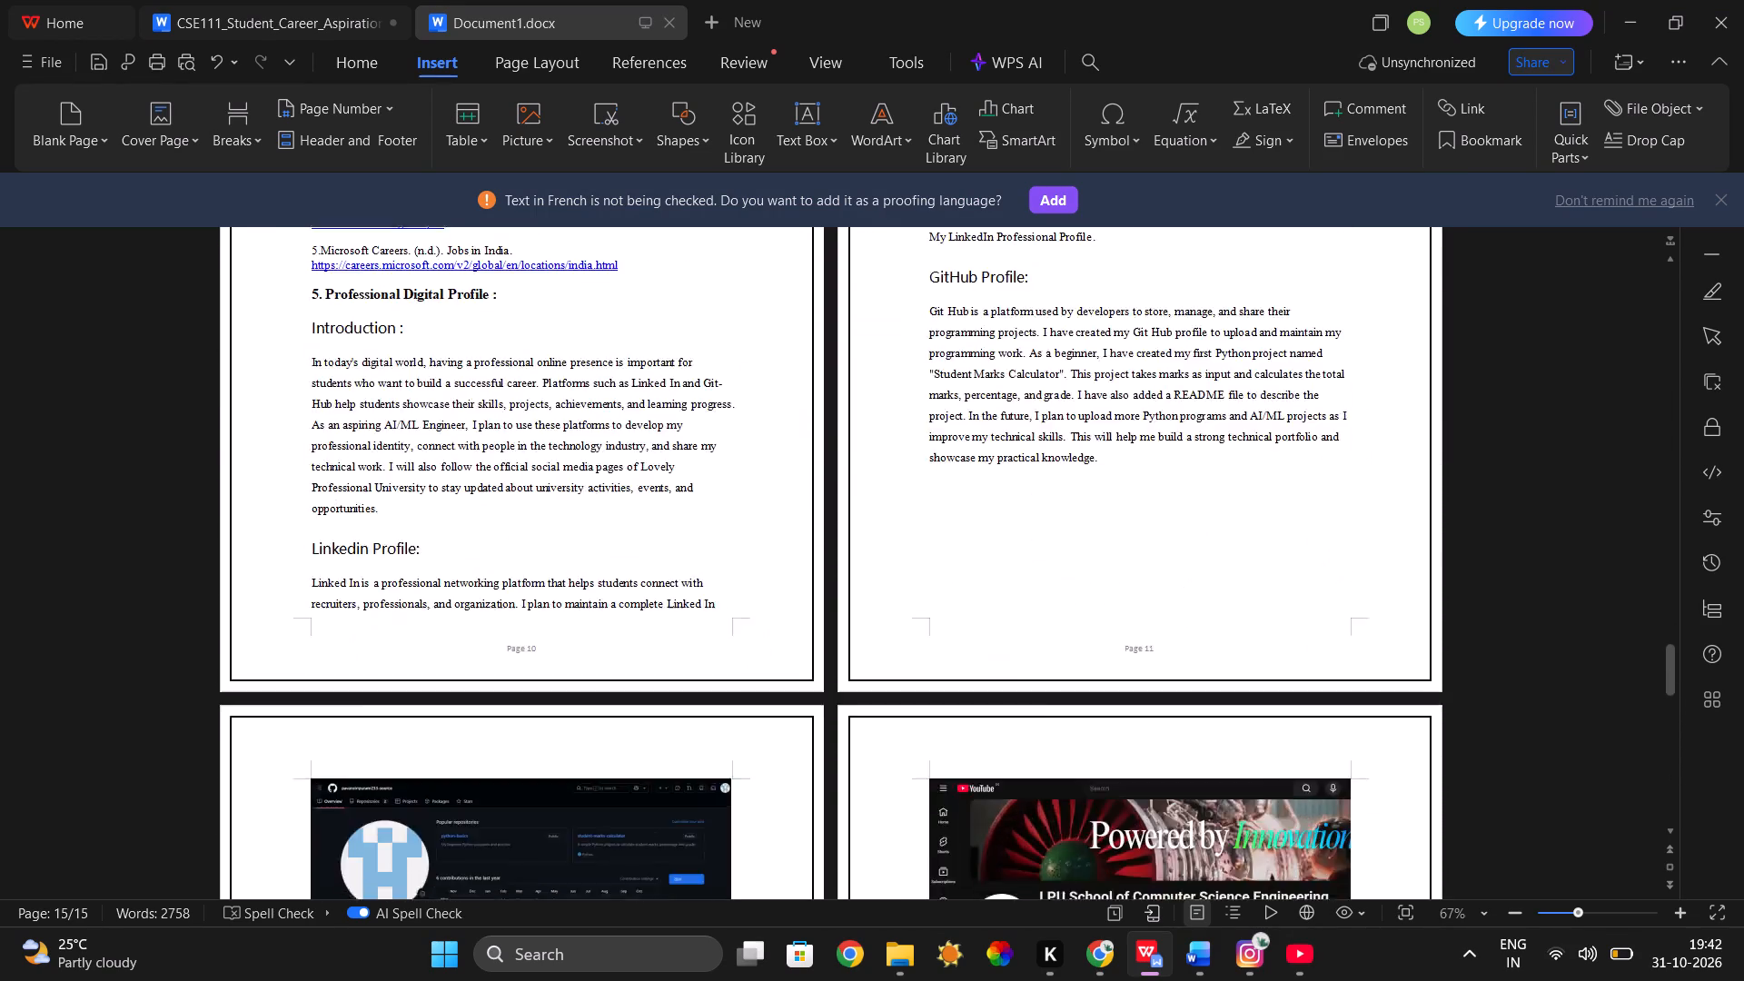
{"action": "scroll", "coordinate": [828, 443], "scroll_direction": "up", "scroll_amount": 15}
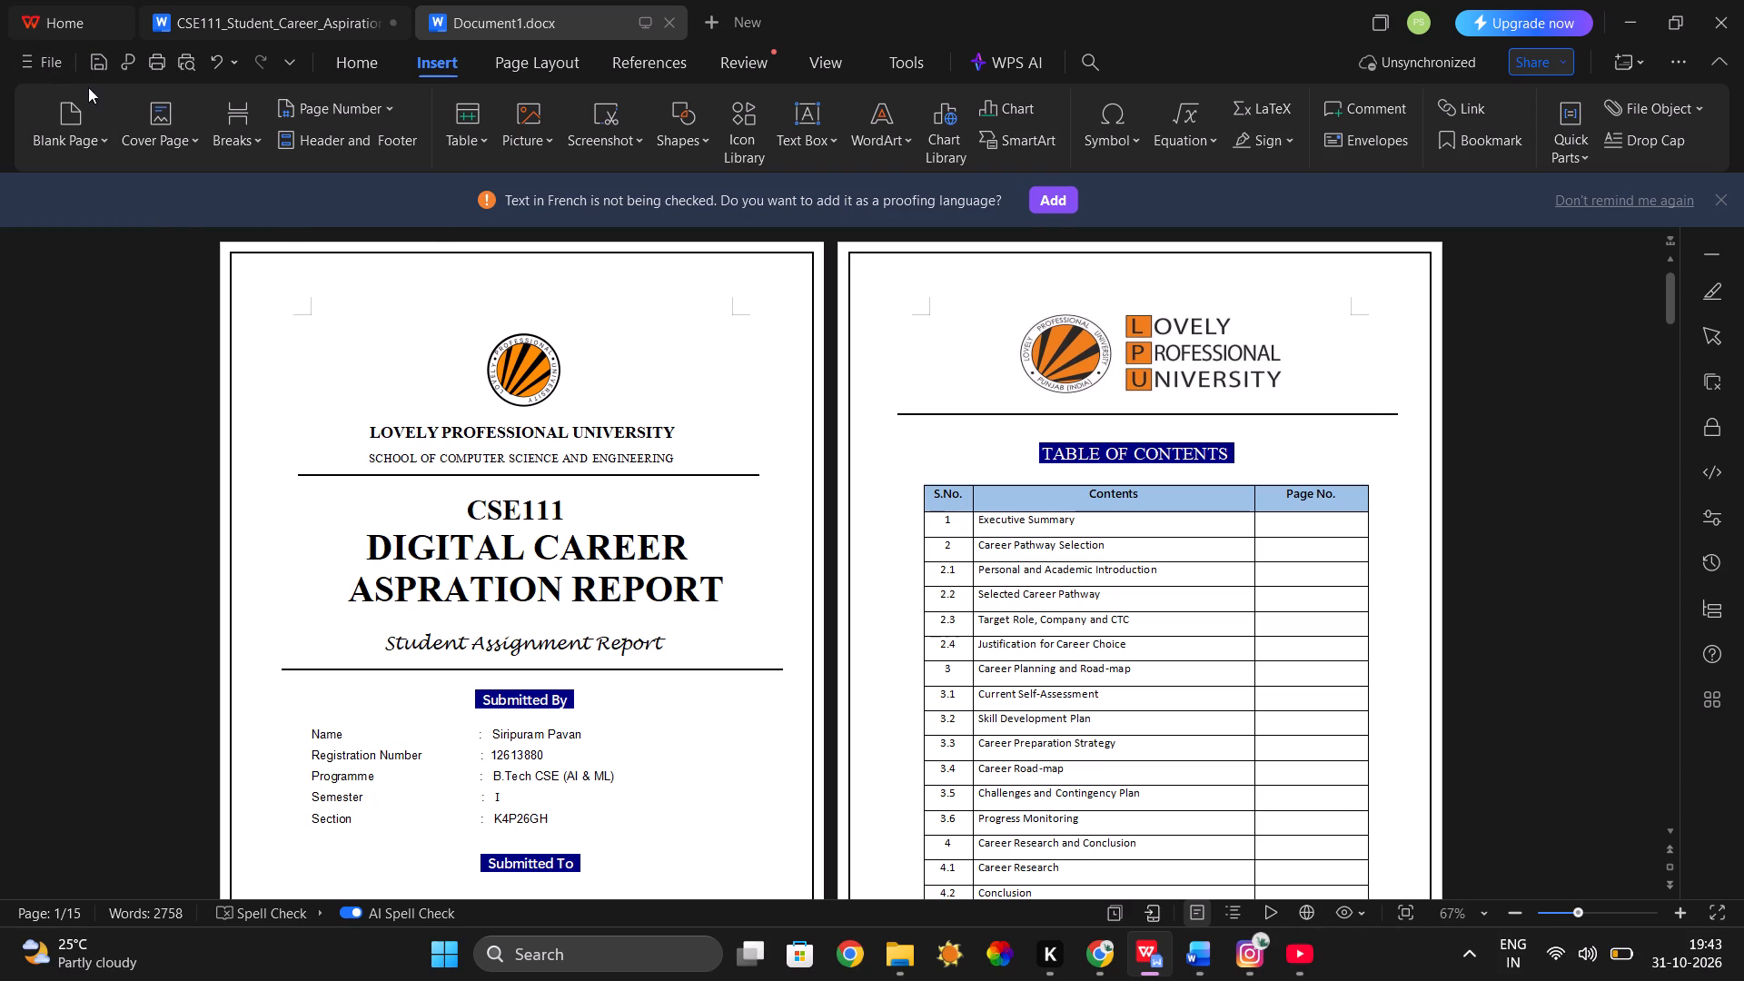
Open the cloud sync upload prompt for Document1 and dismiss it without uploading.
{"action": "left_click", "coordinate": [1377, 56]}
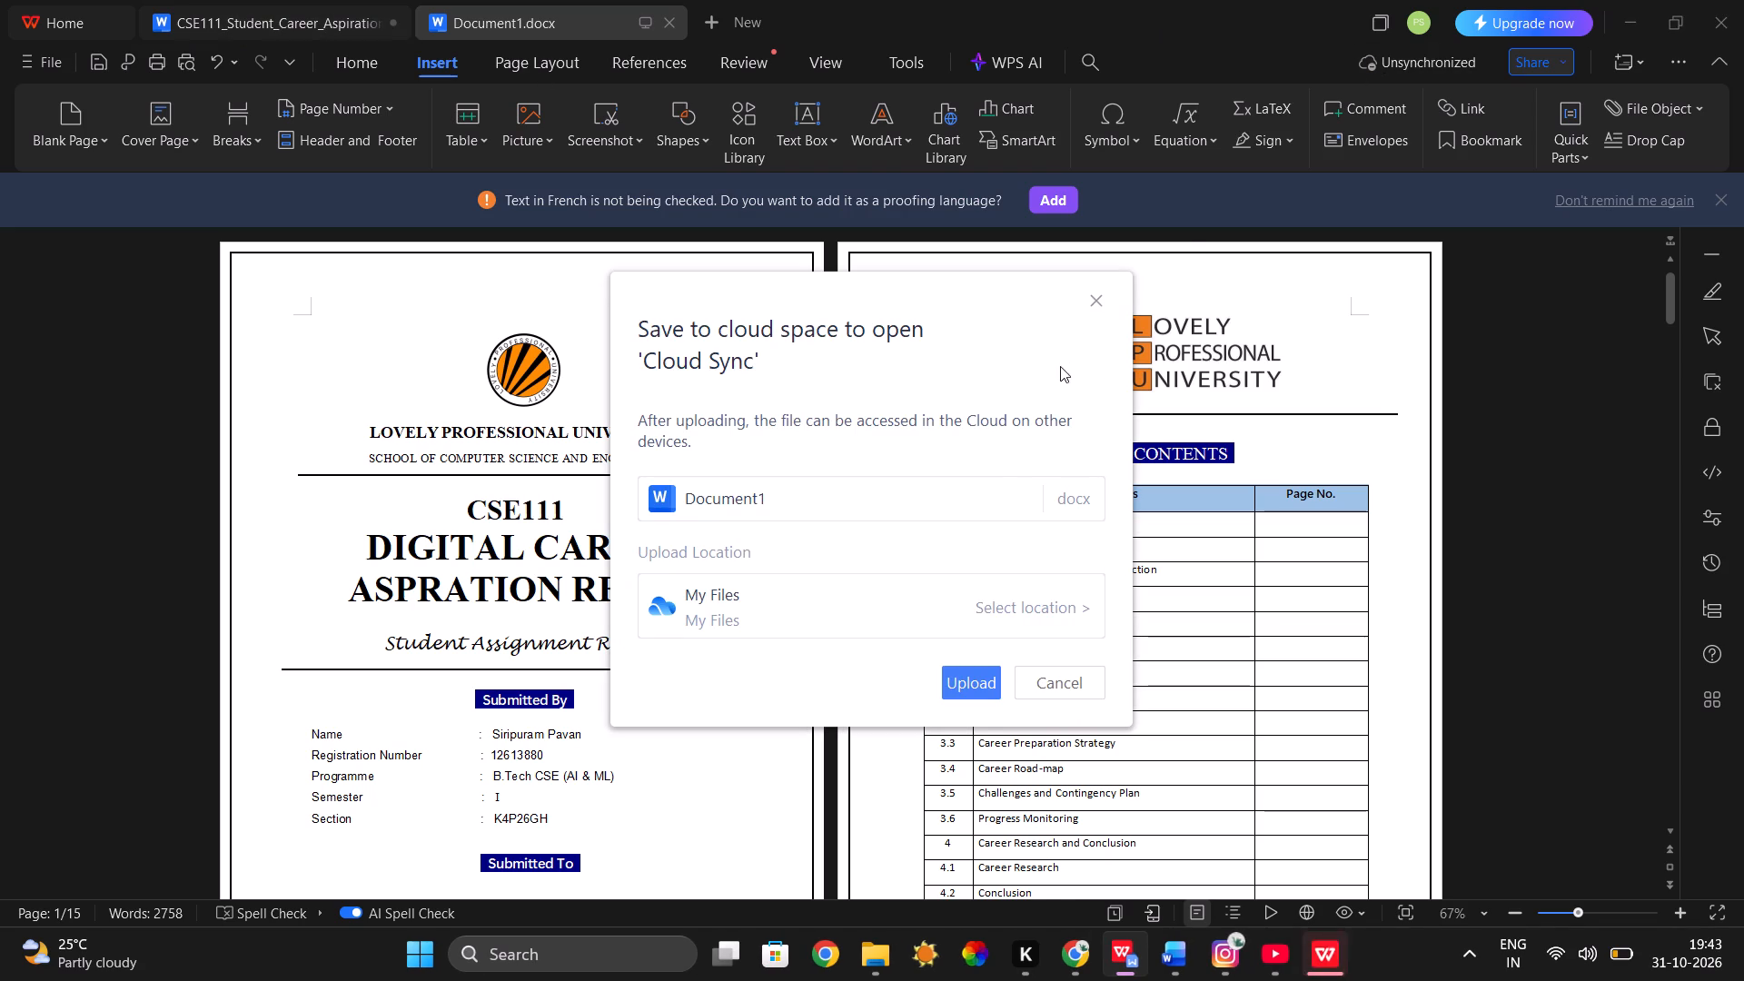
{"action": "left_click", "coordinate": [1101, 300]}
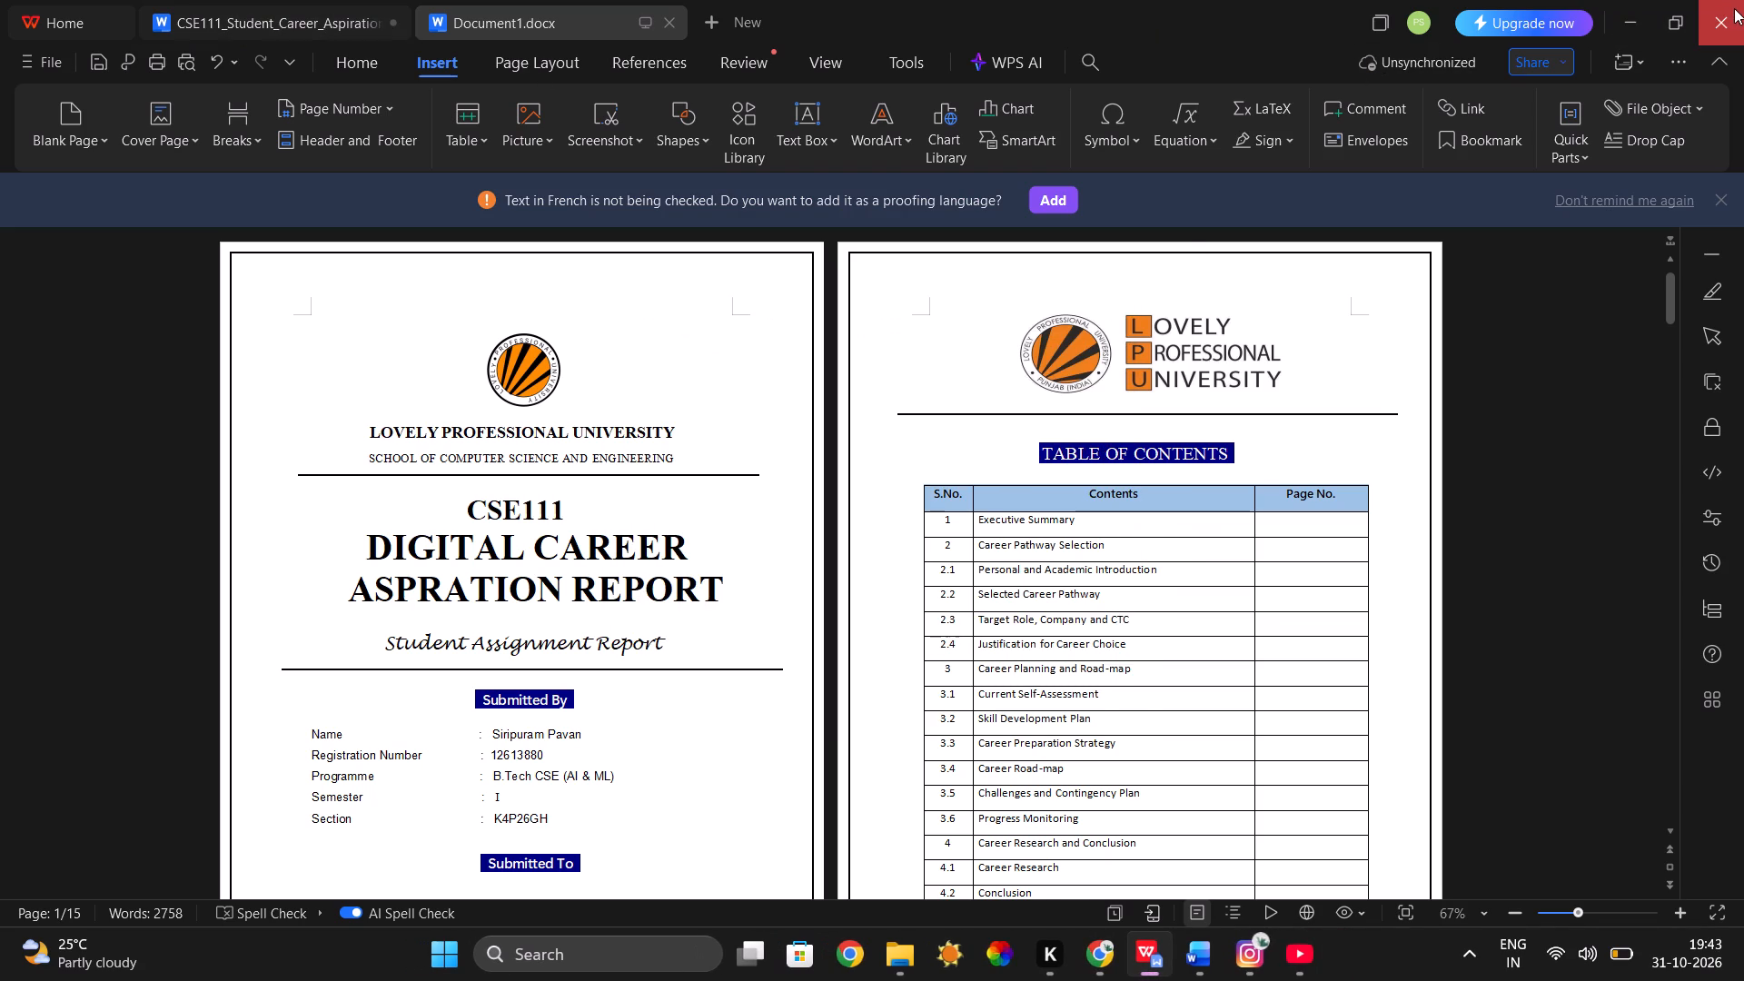